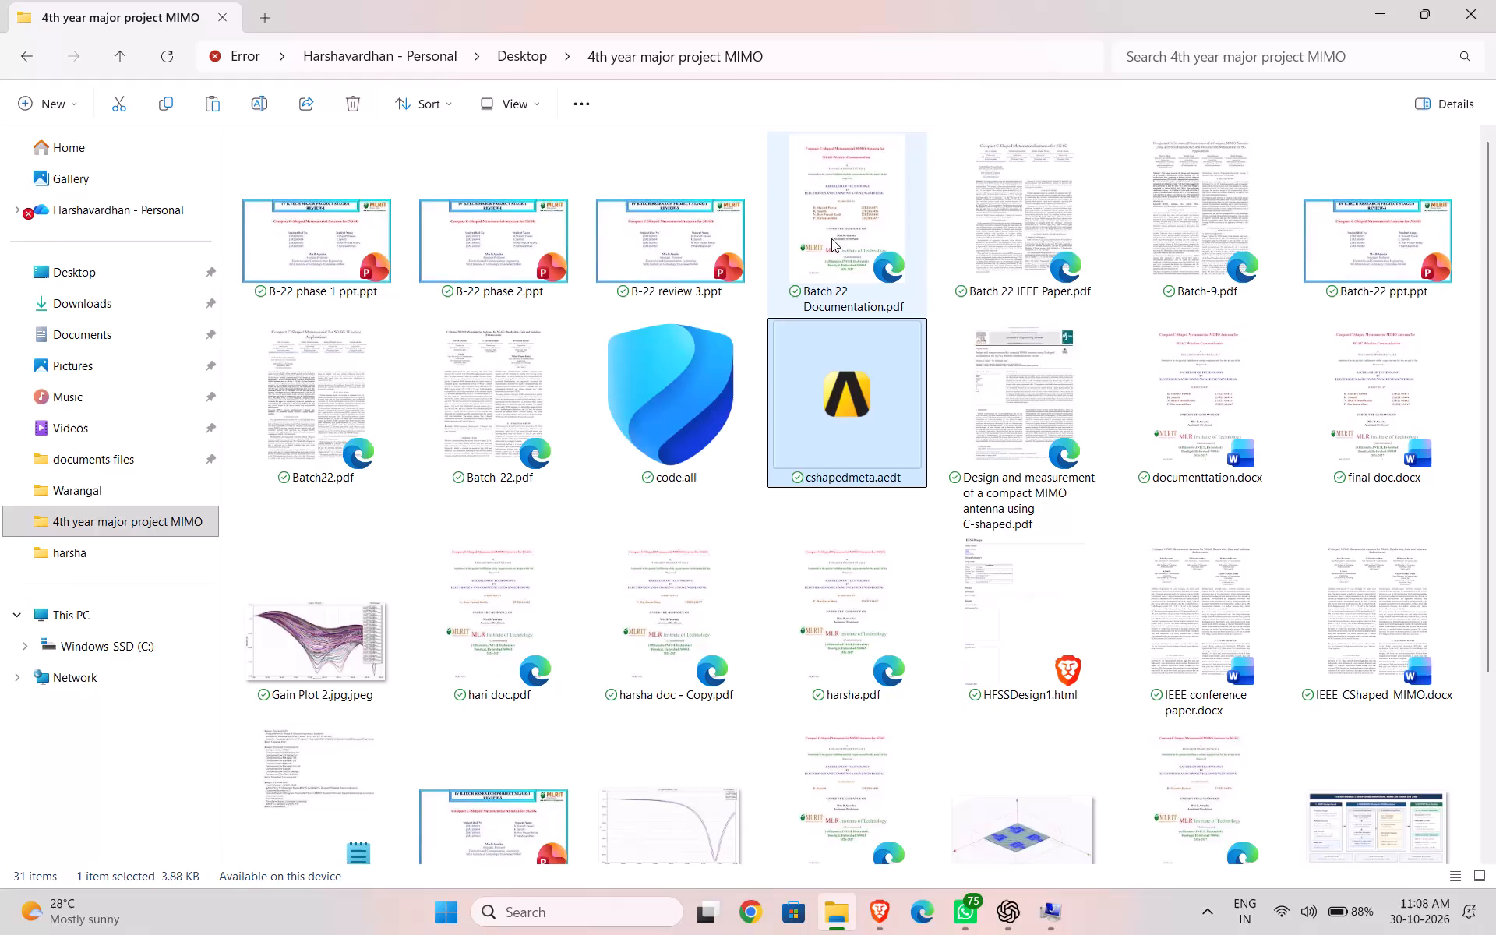
Open Batch 22 IEEE Paper.pdf from the 4th year major project MIMO folder.
{"action": "left_click", "coordinate": [1035, 234]}
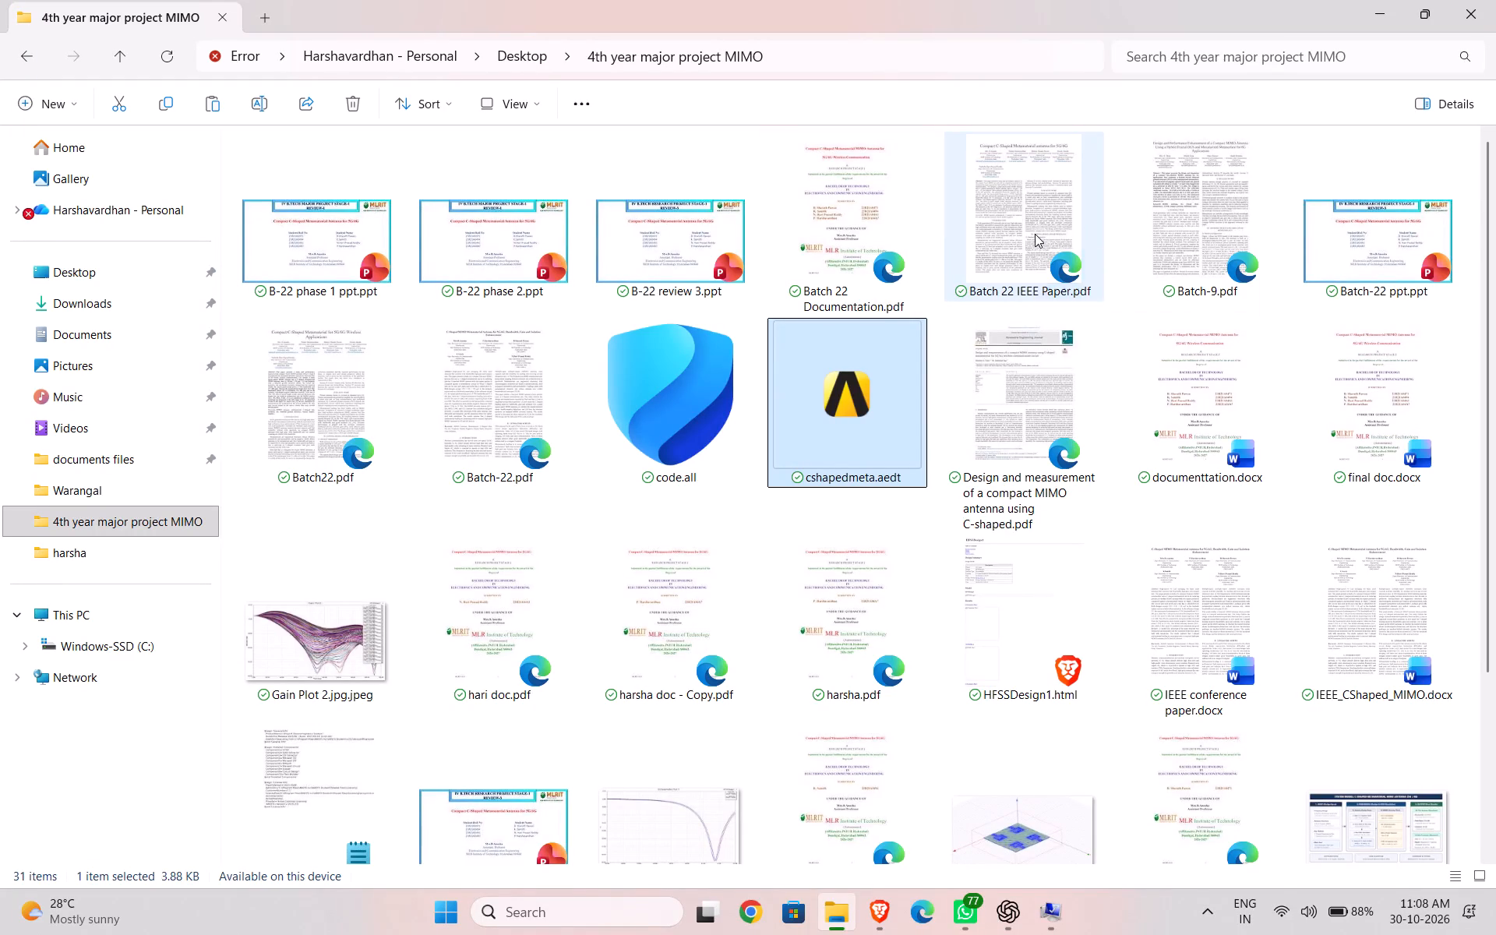
{"action": "double_click", "coordinate": [1035, 234]}
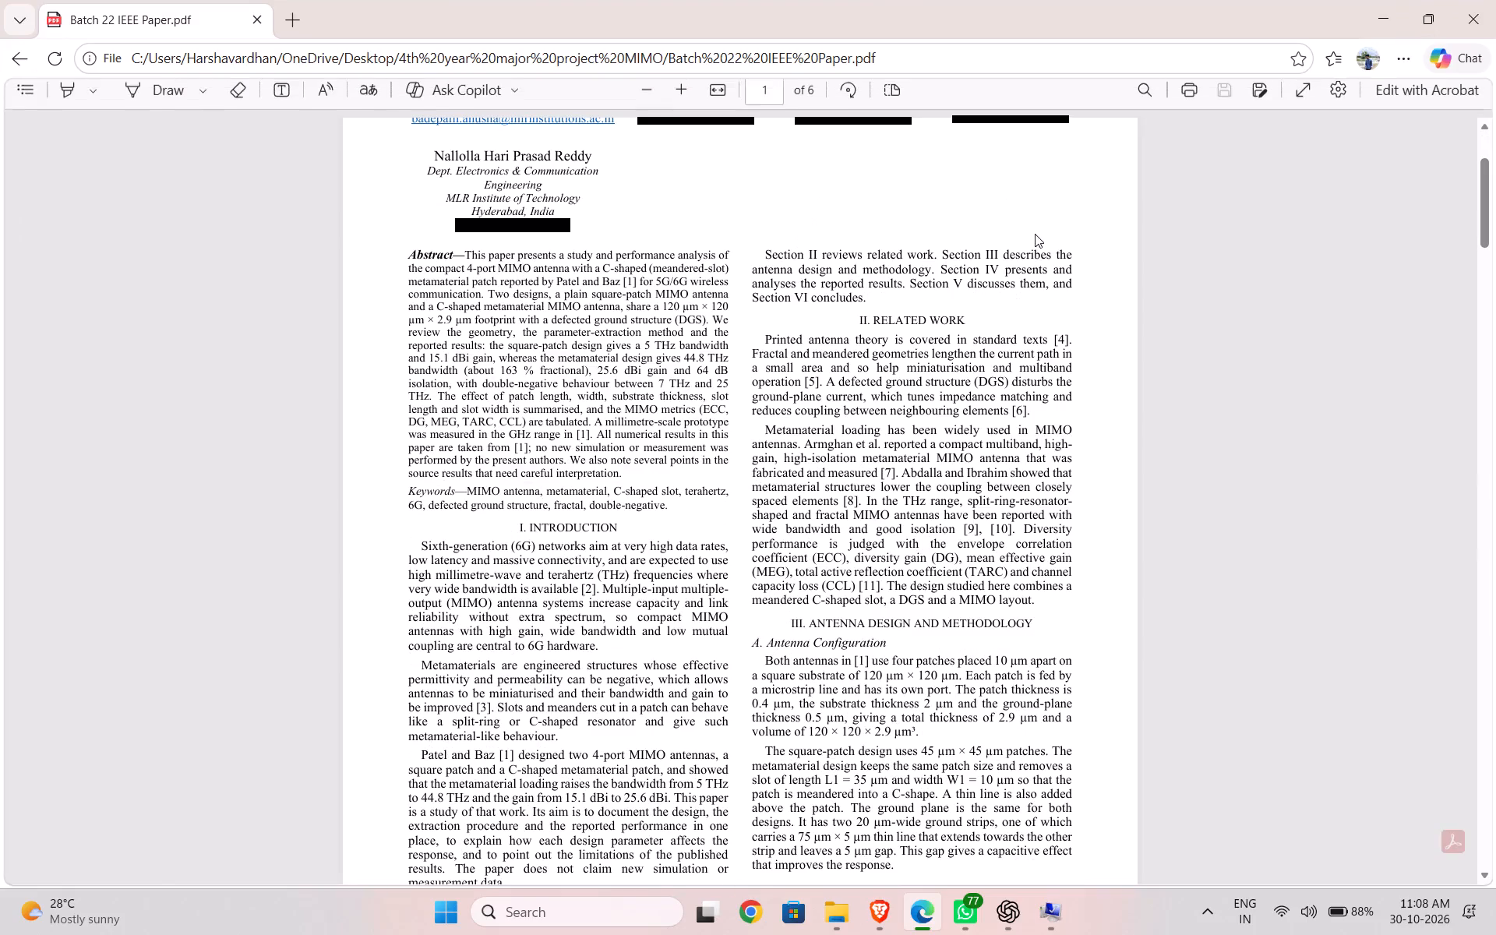
Skim the whole IEEE paper, covering its abstract, antenna design figures, dimension table, results, conclusion and references.
{"action": "scroll", "coordinate": [808, 366], "scroll_direction": "up", "scroll_amount": 3}
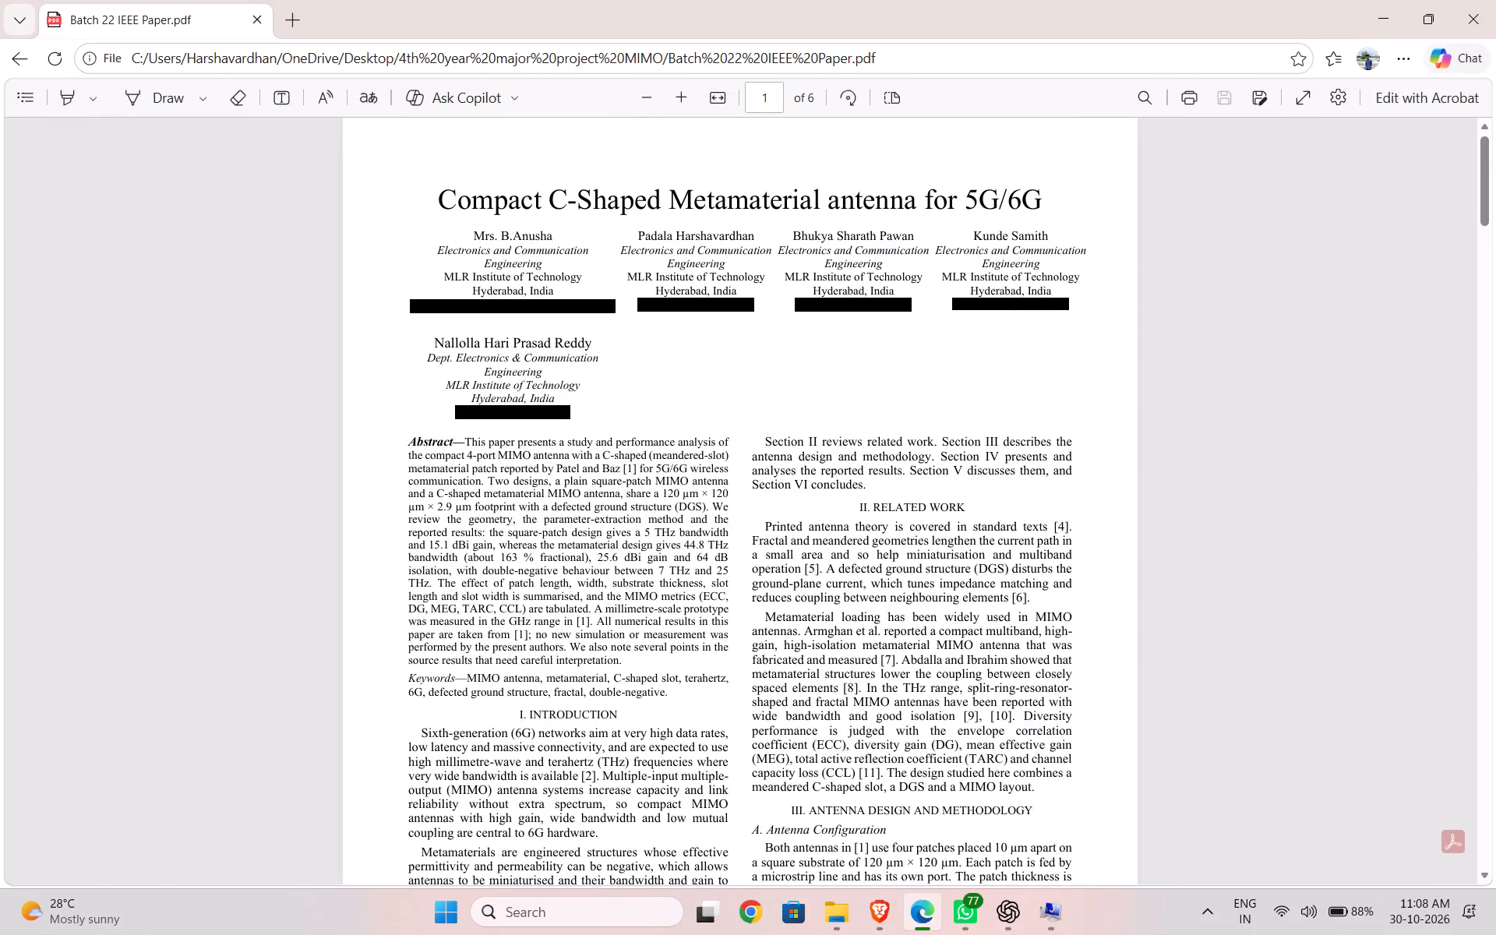
{"action": "scroll", "coordinate": [808, 366], "scroll_direction": "down", "scroll_amount": 17}
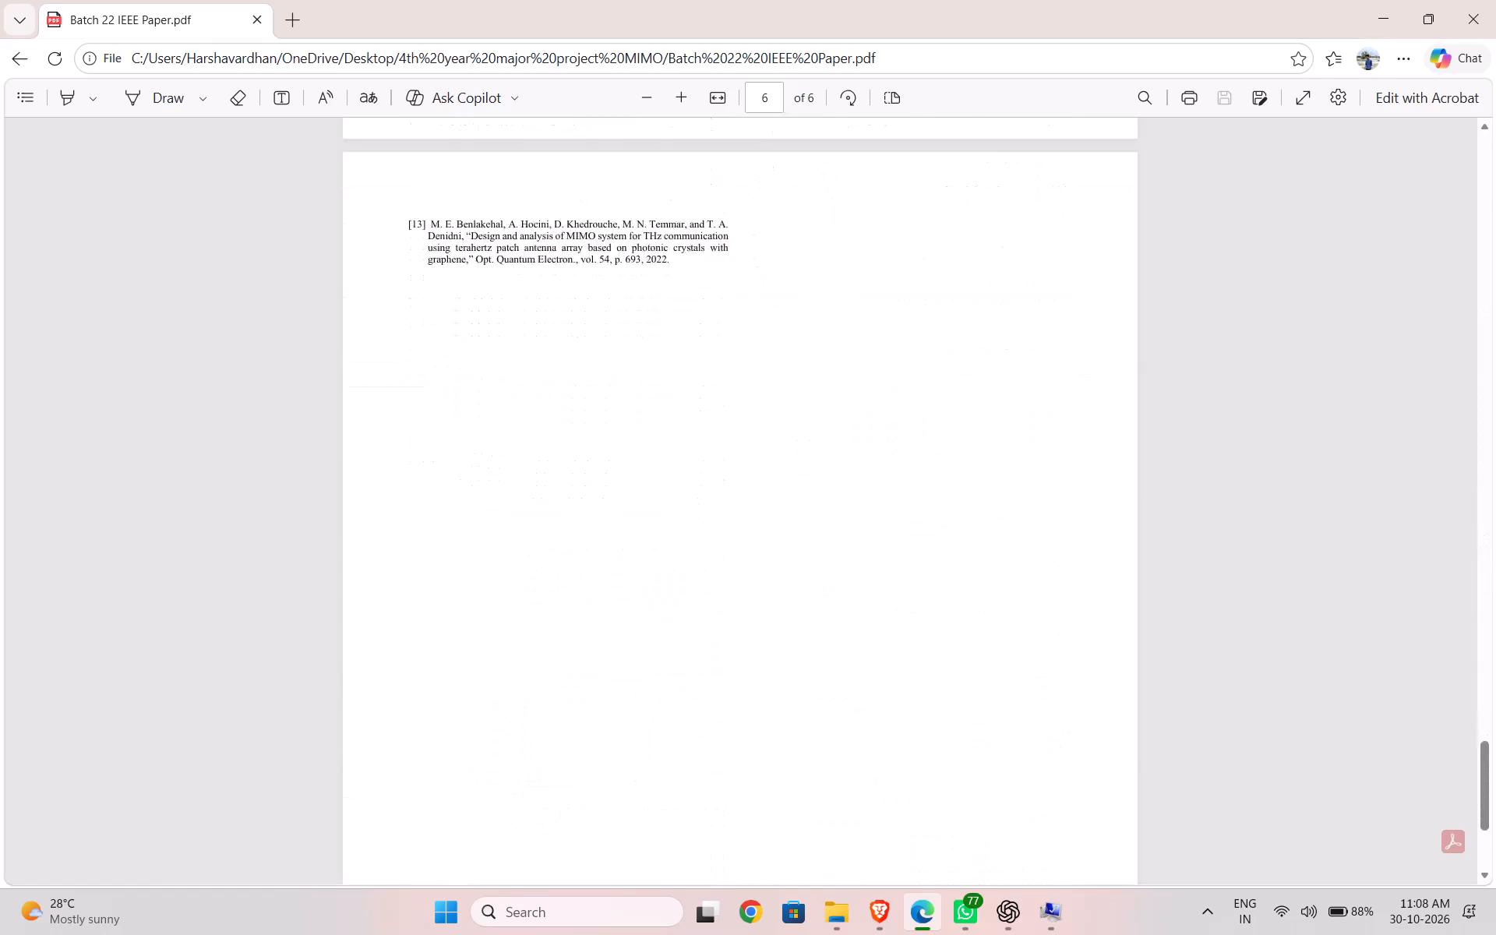
{"action": "scroll", "coordinate": [808, 366], "scroll_direction": "up", "scroll_amount": 7}
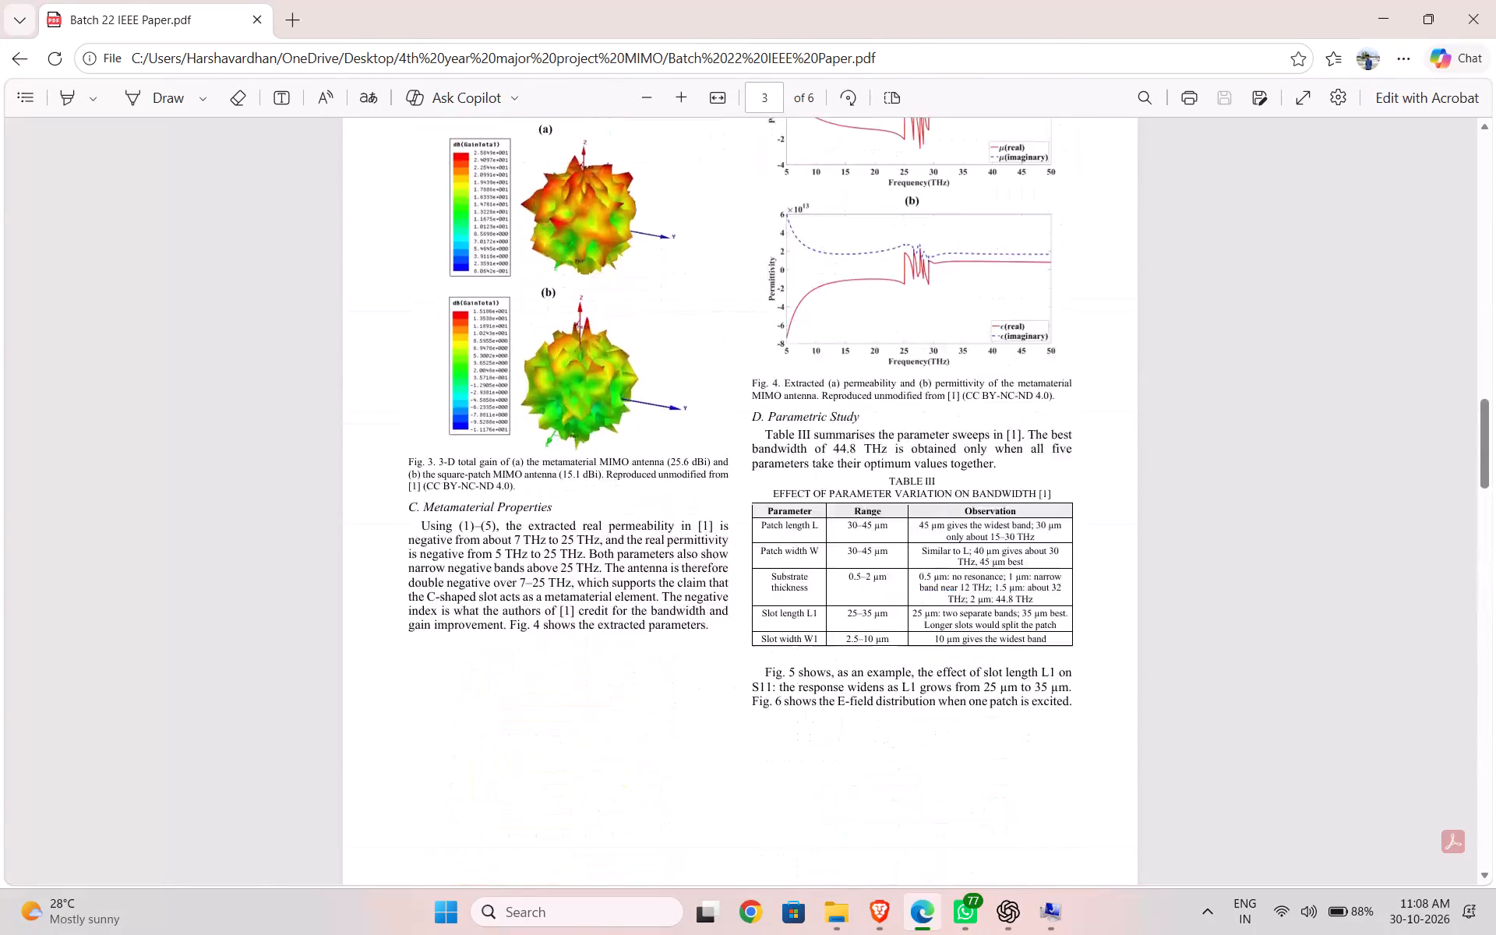
{"action": "scroll", "coordinate": [808, 366], "scroll_direction": "up", "scroll_amount": 8}
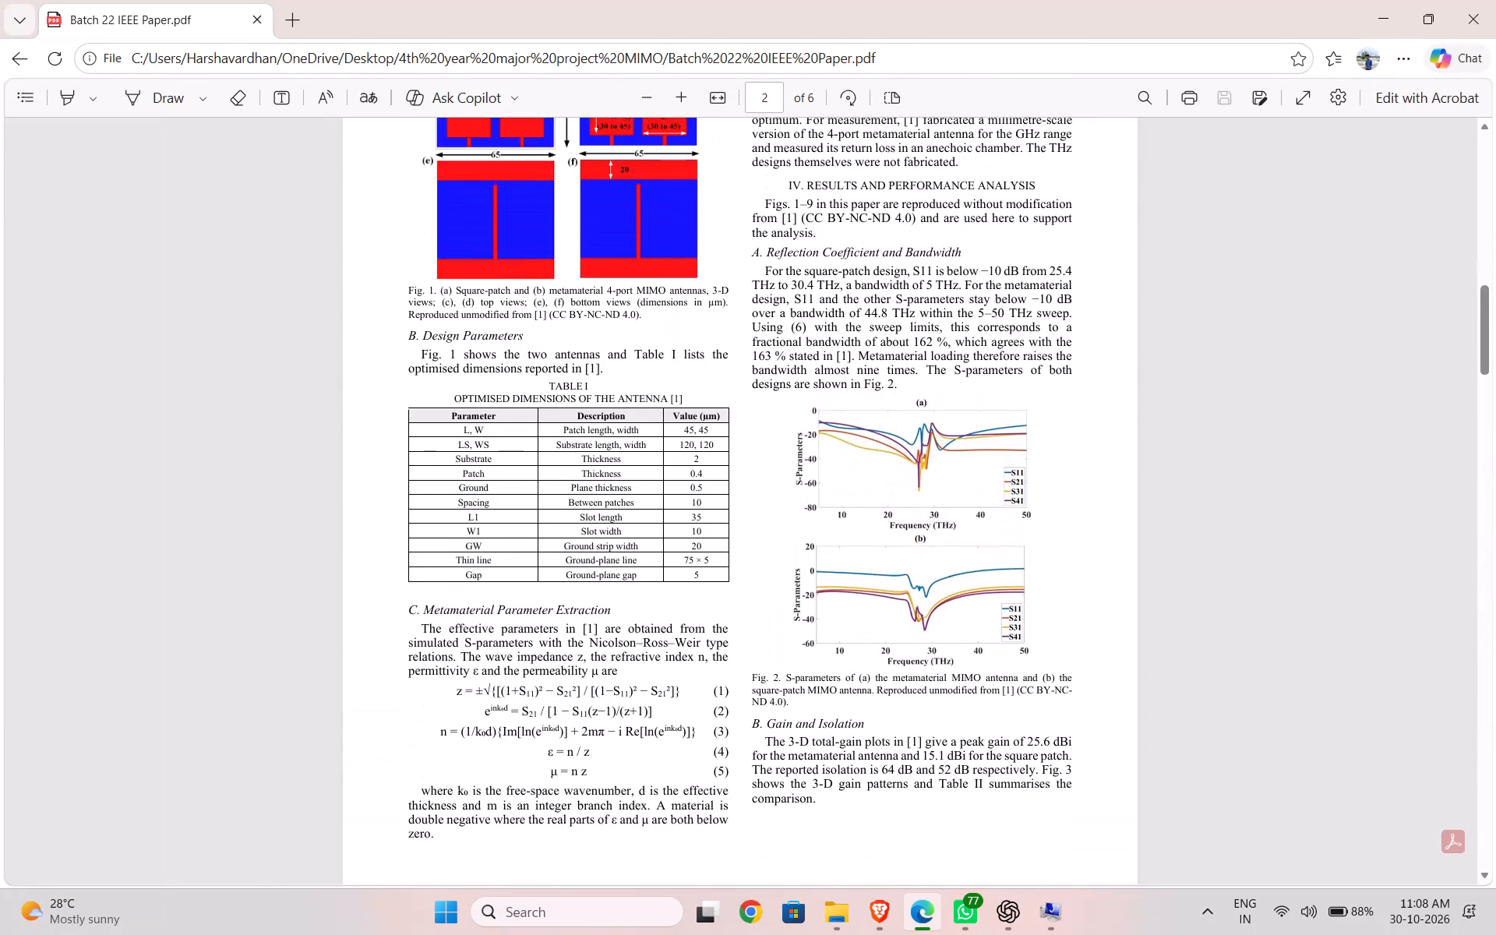
{"action": "scroll", "coordinate": [808, 366], "scroll_direction": "up", "scroll_amount": 4}
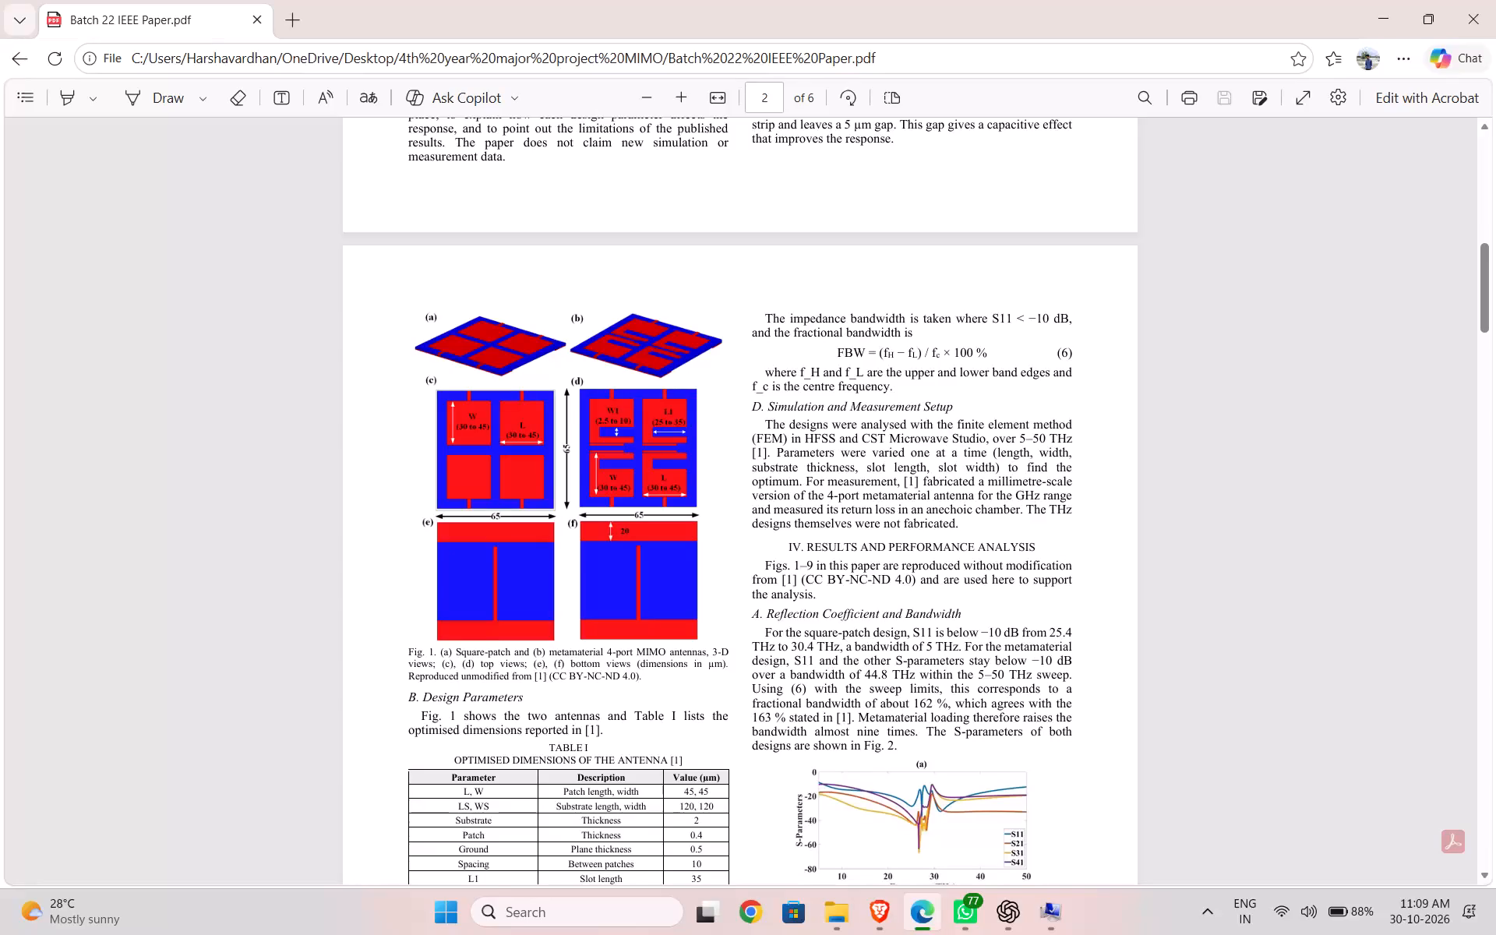
{"action": "scroll", "coordinate": [808, 366], "scroll_direction": "up", "scroll_amount": 6}
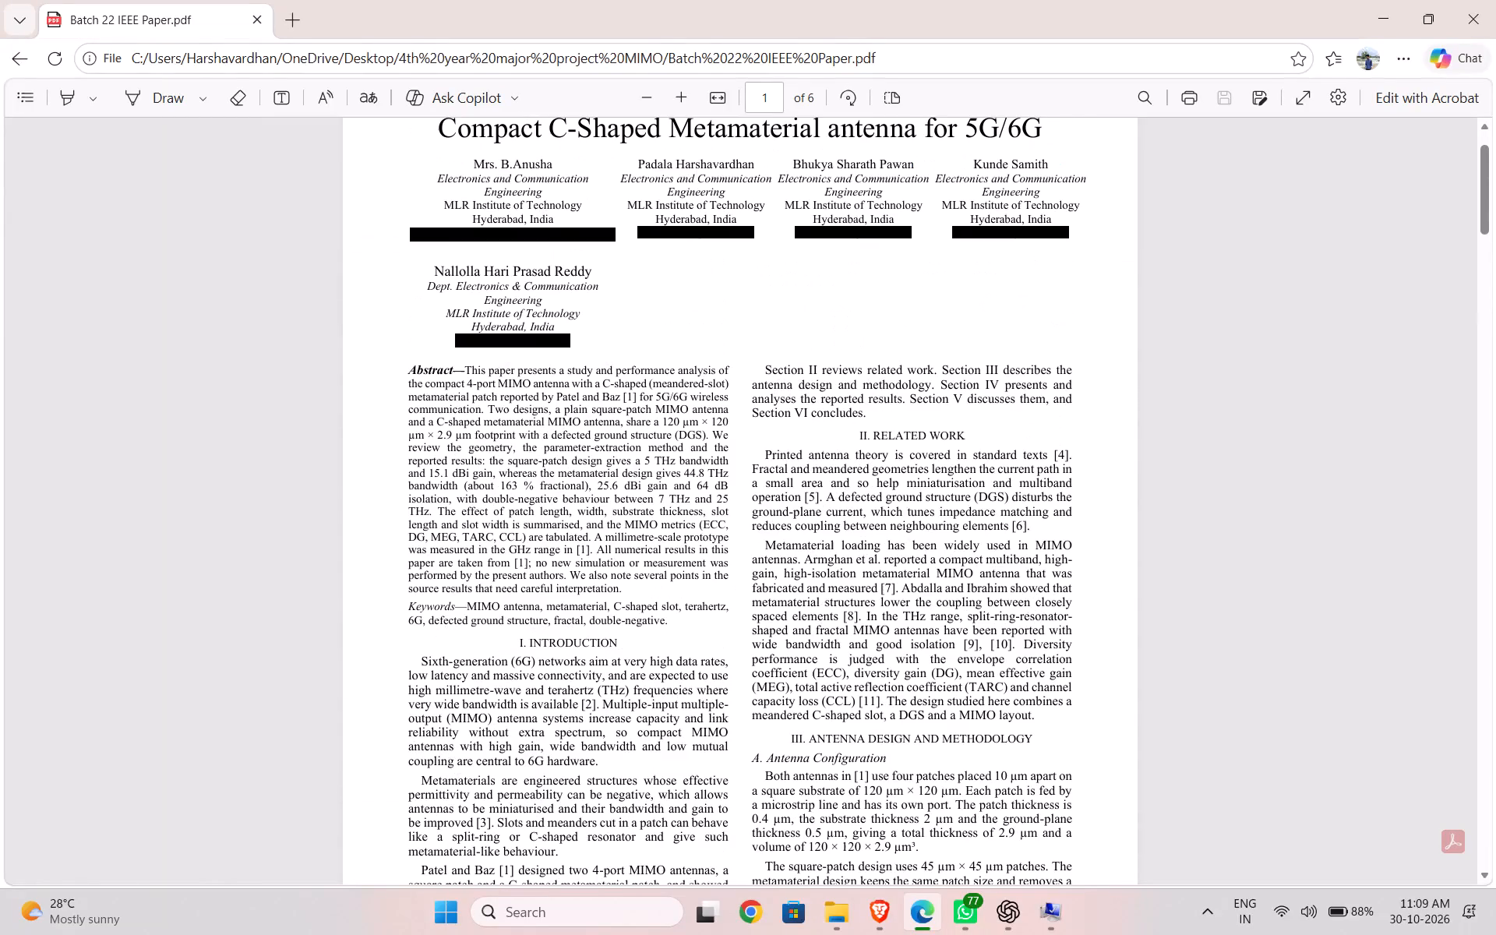
{"action": "scroll", "coordinate": [808, 366], "scroll_direction": "down", "scroll_amount": 8}
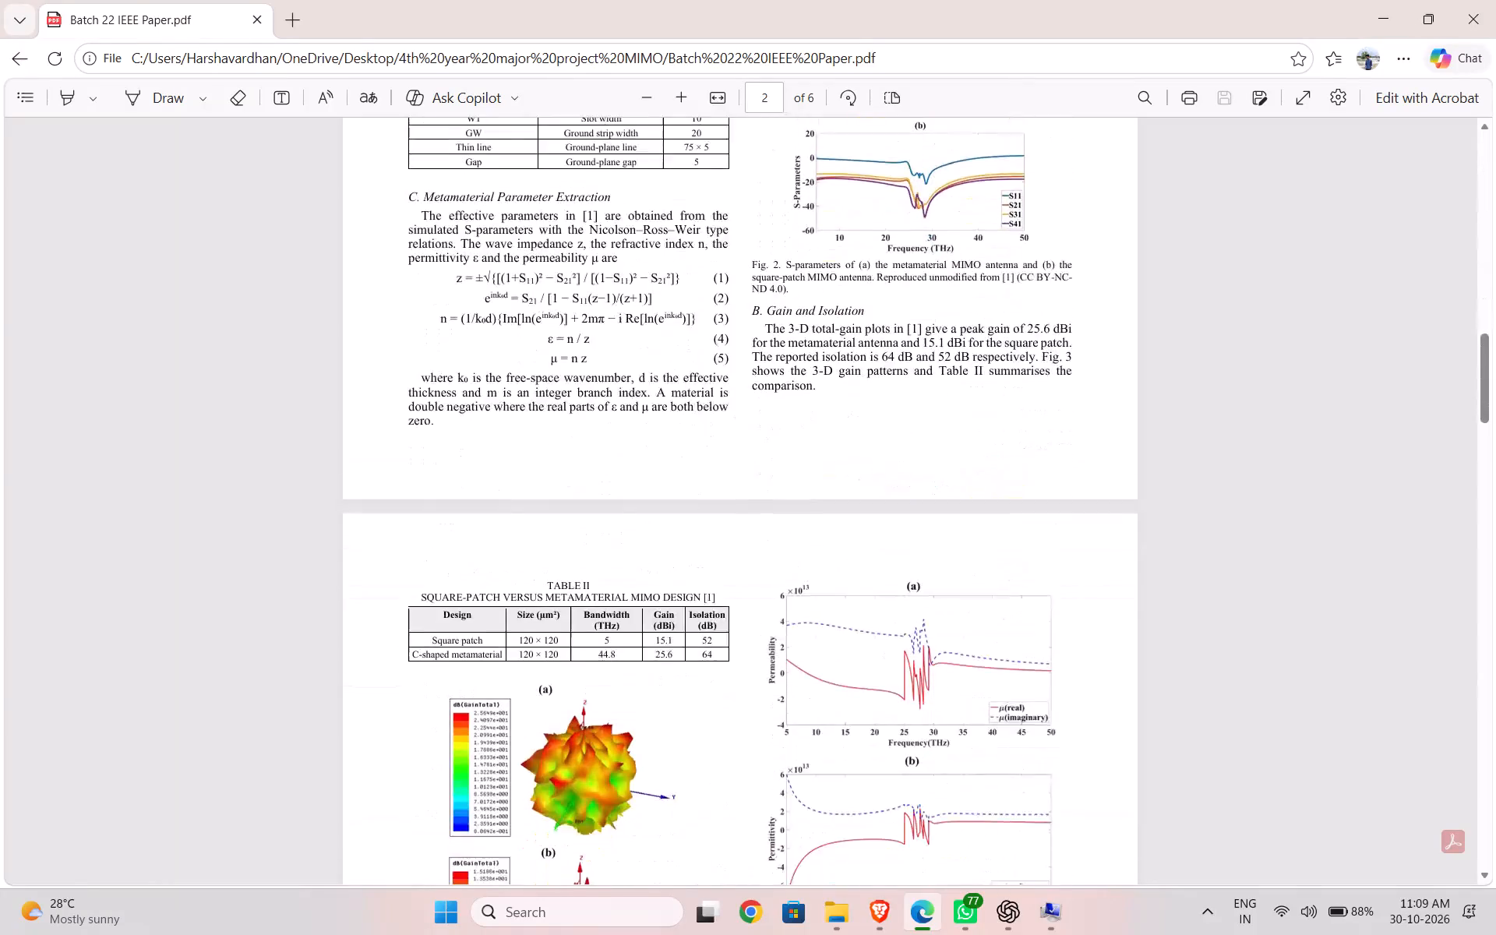
{"action": "scroll", "coordinate": [808, 366], "scroll_direction": "down", "scroll_amount": 12}
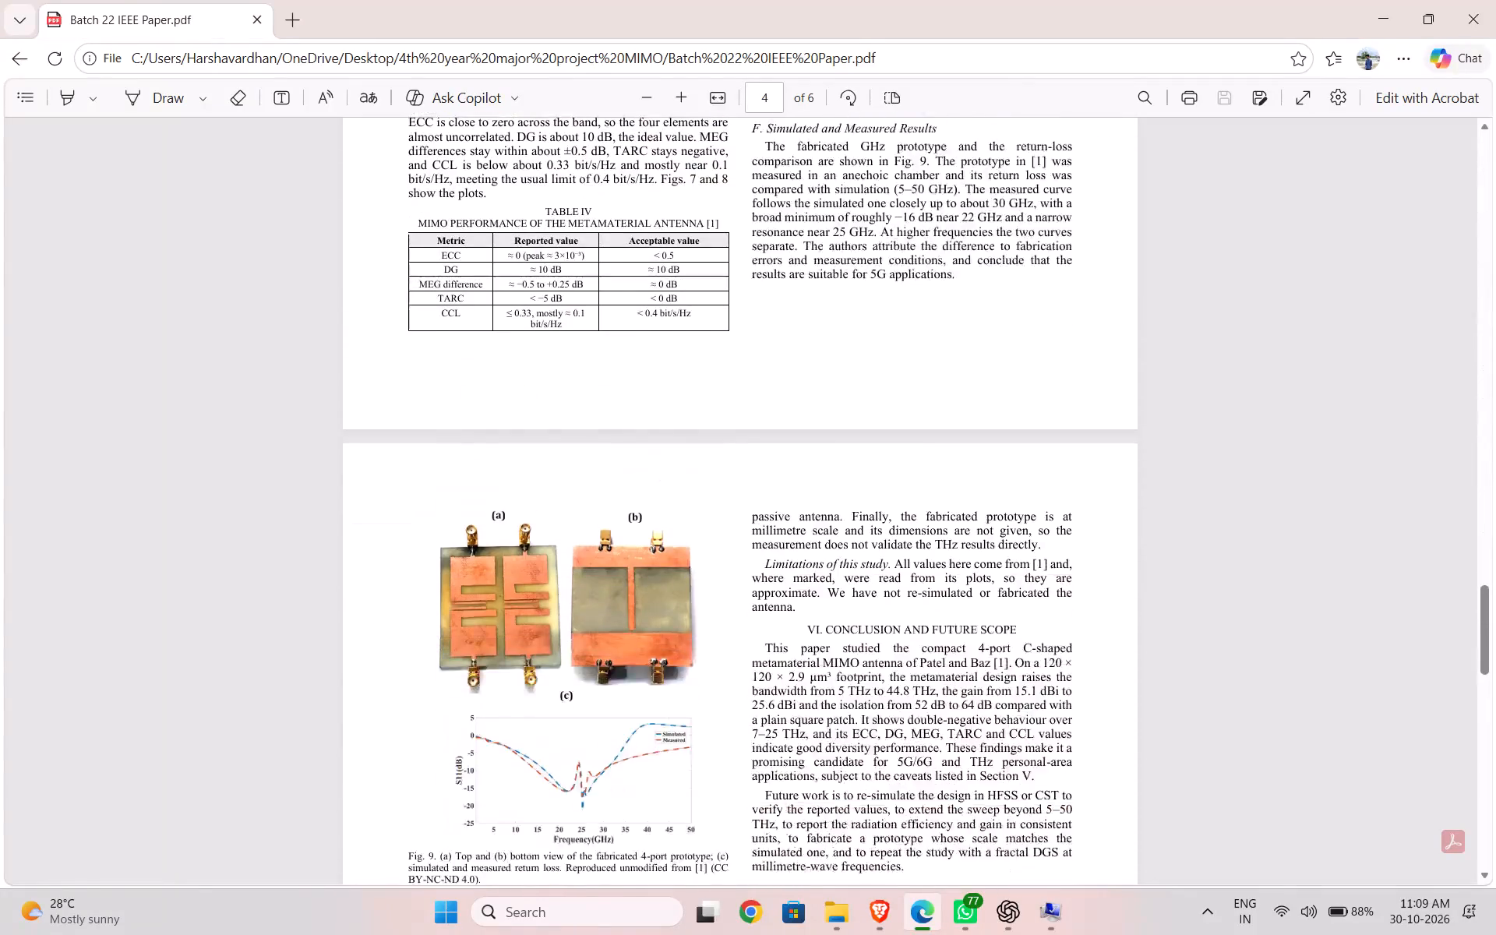
{"action": "scroll", "coordinate": [808, 366], "scroll_direction": "down", "scroll_amount": 9}
Examine page 3 of the paper: the 3-D gain plots, permeability and permittivity graphs, and parametric study table.
{"action": "scroll", "coordinate": [808, 366], "scroll_direction": "up", "scroll_amount": 14}
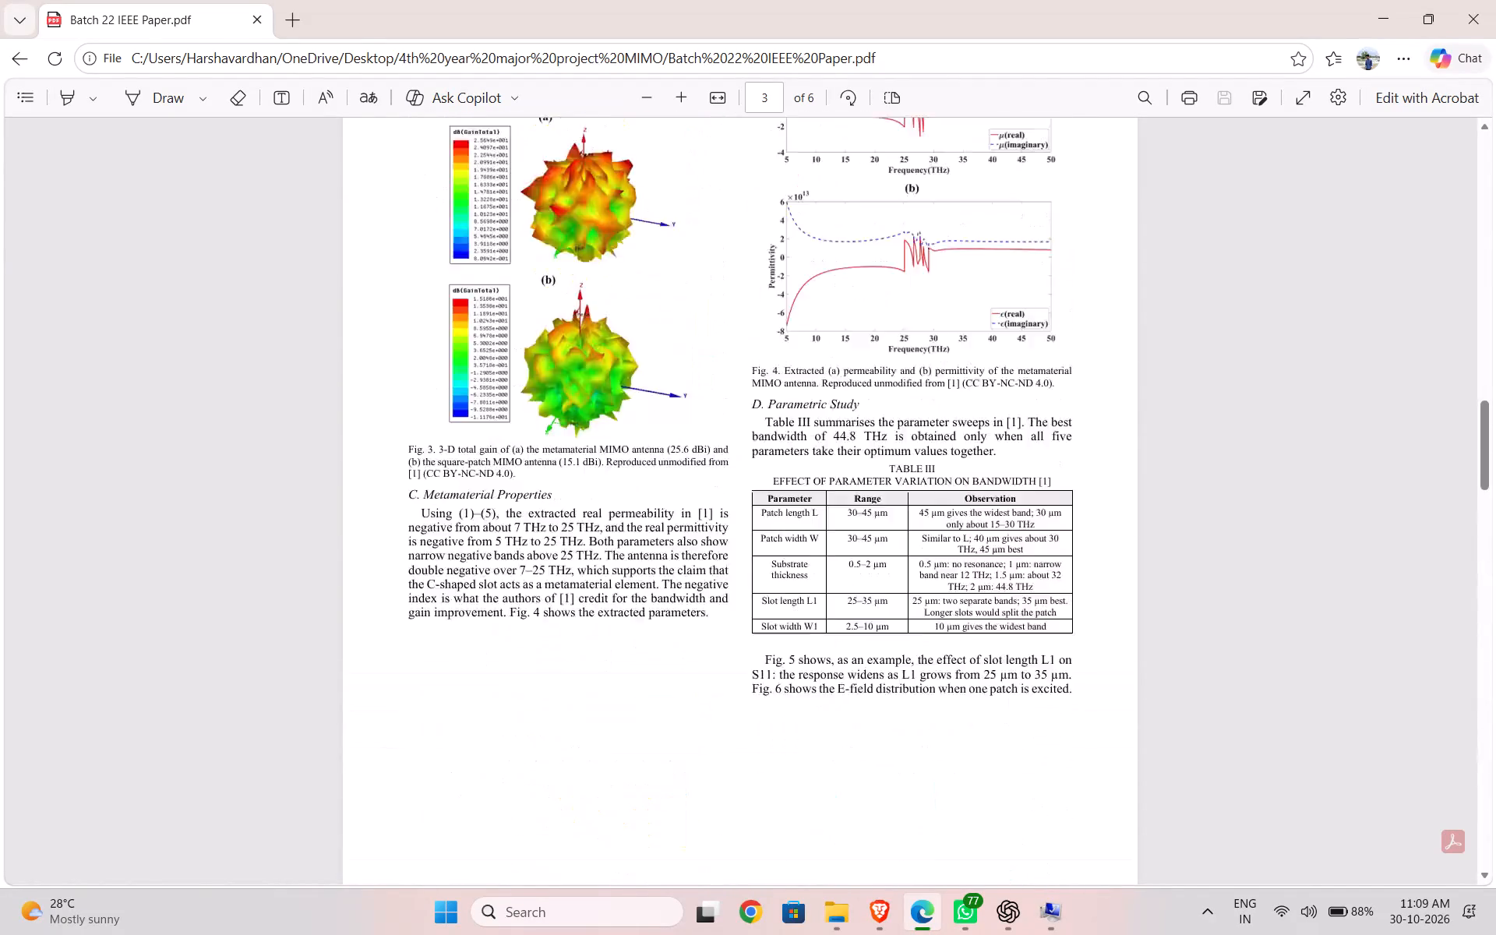
{"action": "scroll", "coordinate": [808, 366], "scroll_direction": "down", "scroll_amount": 6}
{"action": "scroll", "coordinate": [808, 366], "scroll_direction": "up", "scroll_amount": 1}
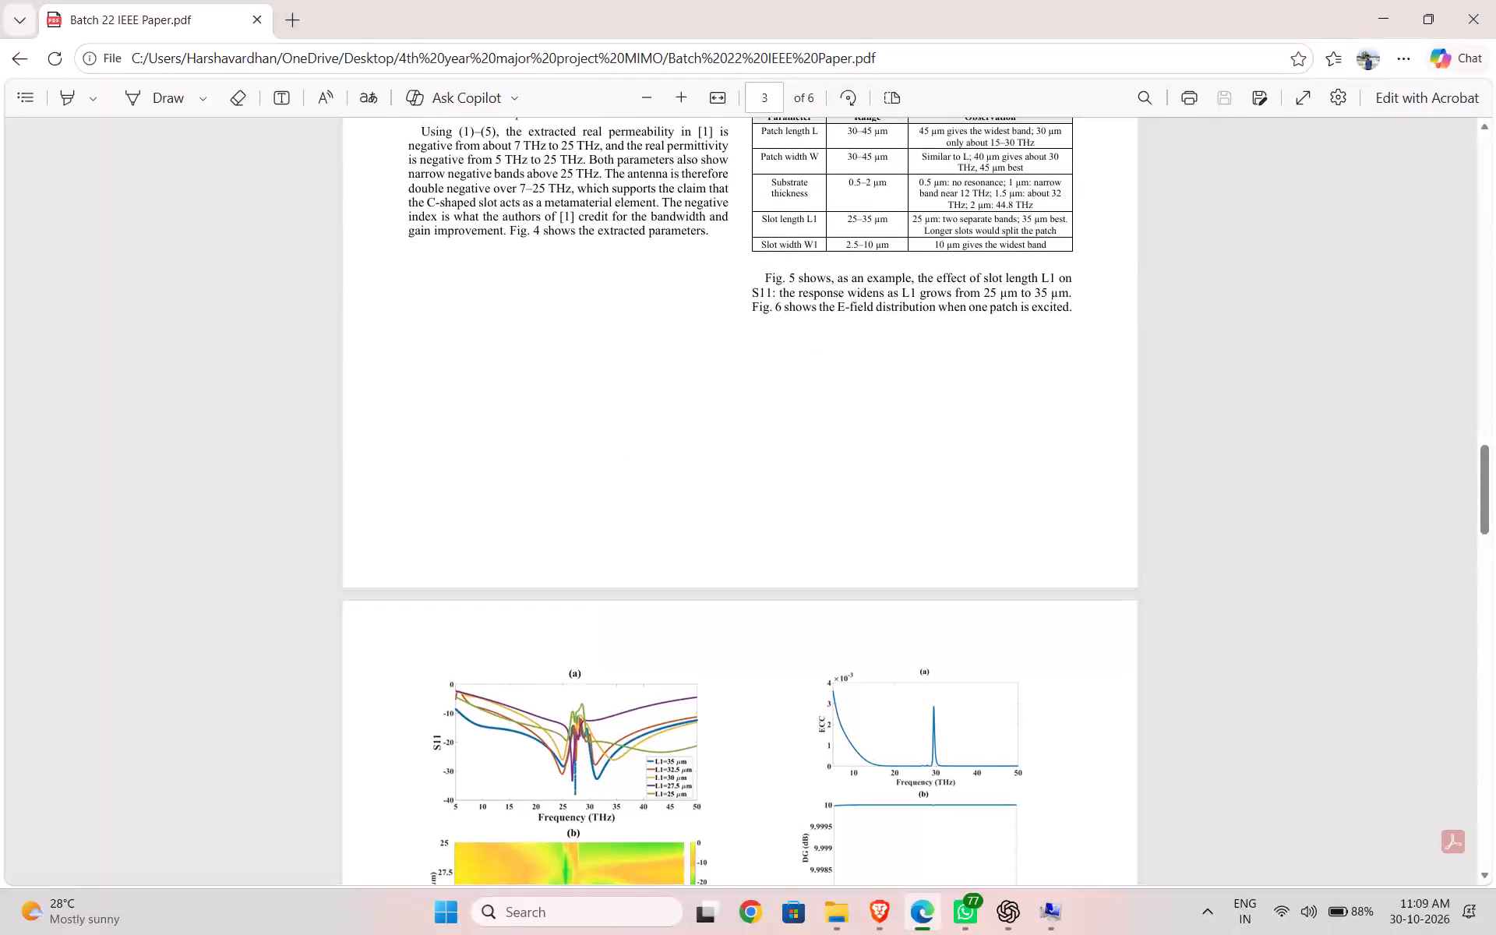
{"action": "scroll", "coordinate": [557, 277], "scroll_direction": "up", "scroll_amount": 6}
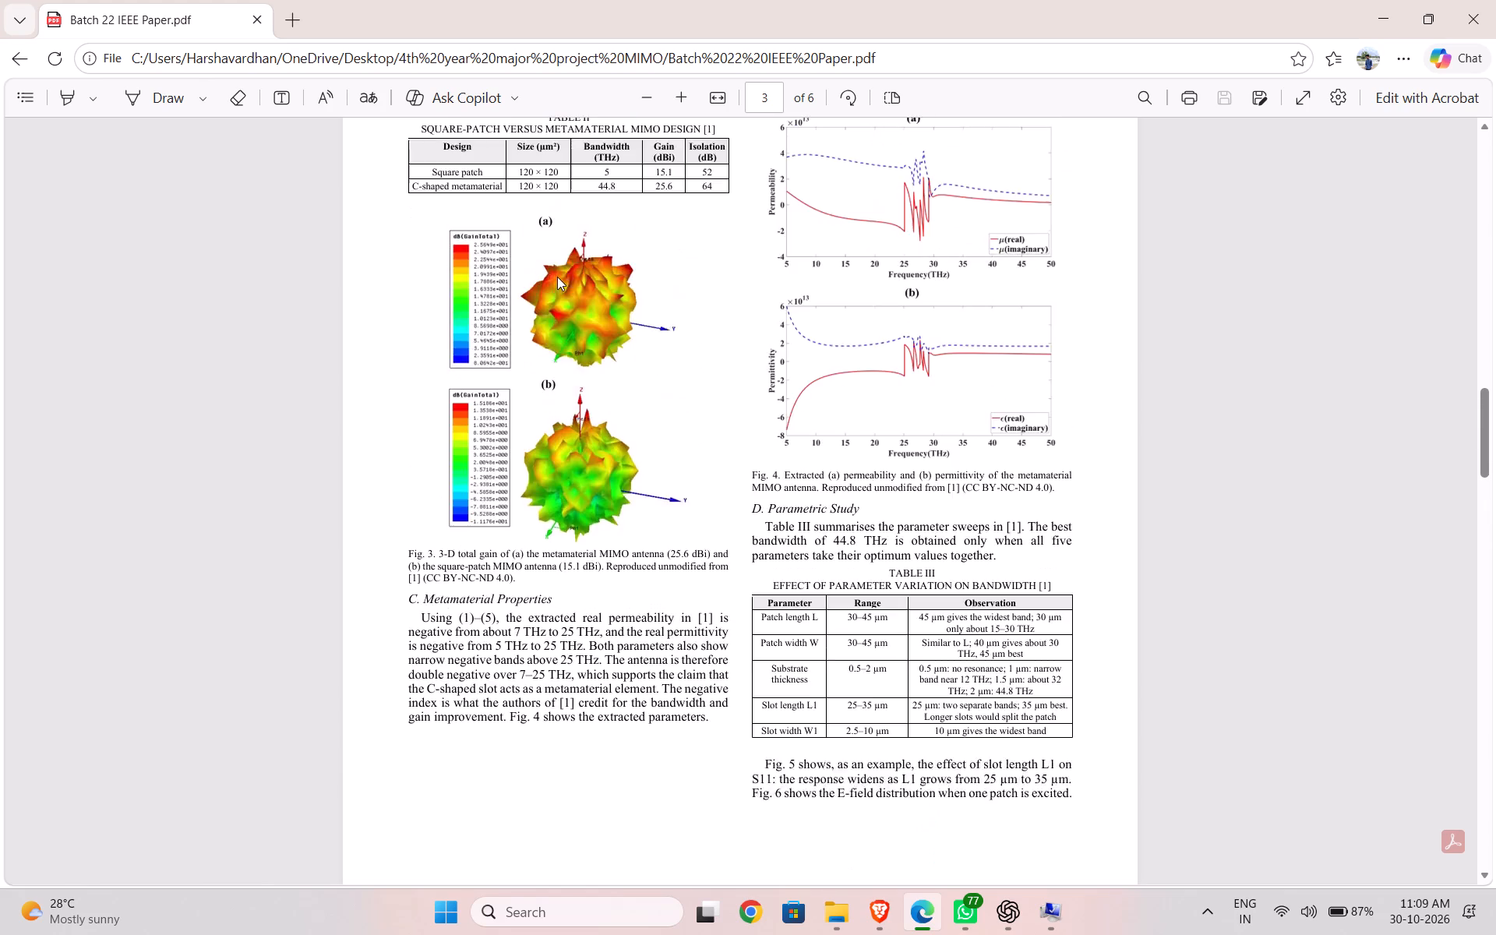
{"action": "scroll", "coordinate": [557, 277], "scroll_direction": "up", "scroll_amount": 3}
{"action": "scroll", "coordinate": [557, 277], "scroll_direction": "down", "scroll_amount": 6}
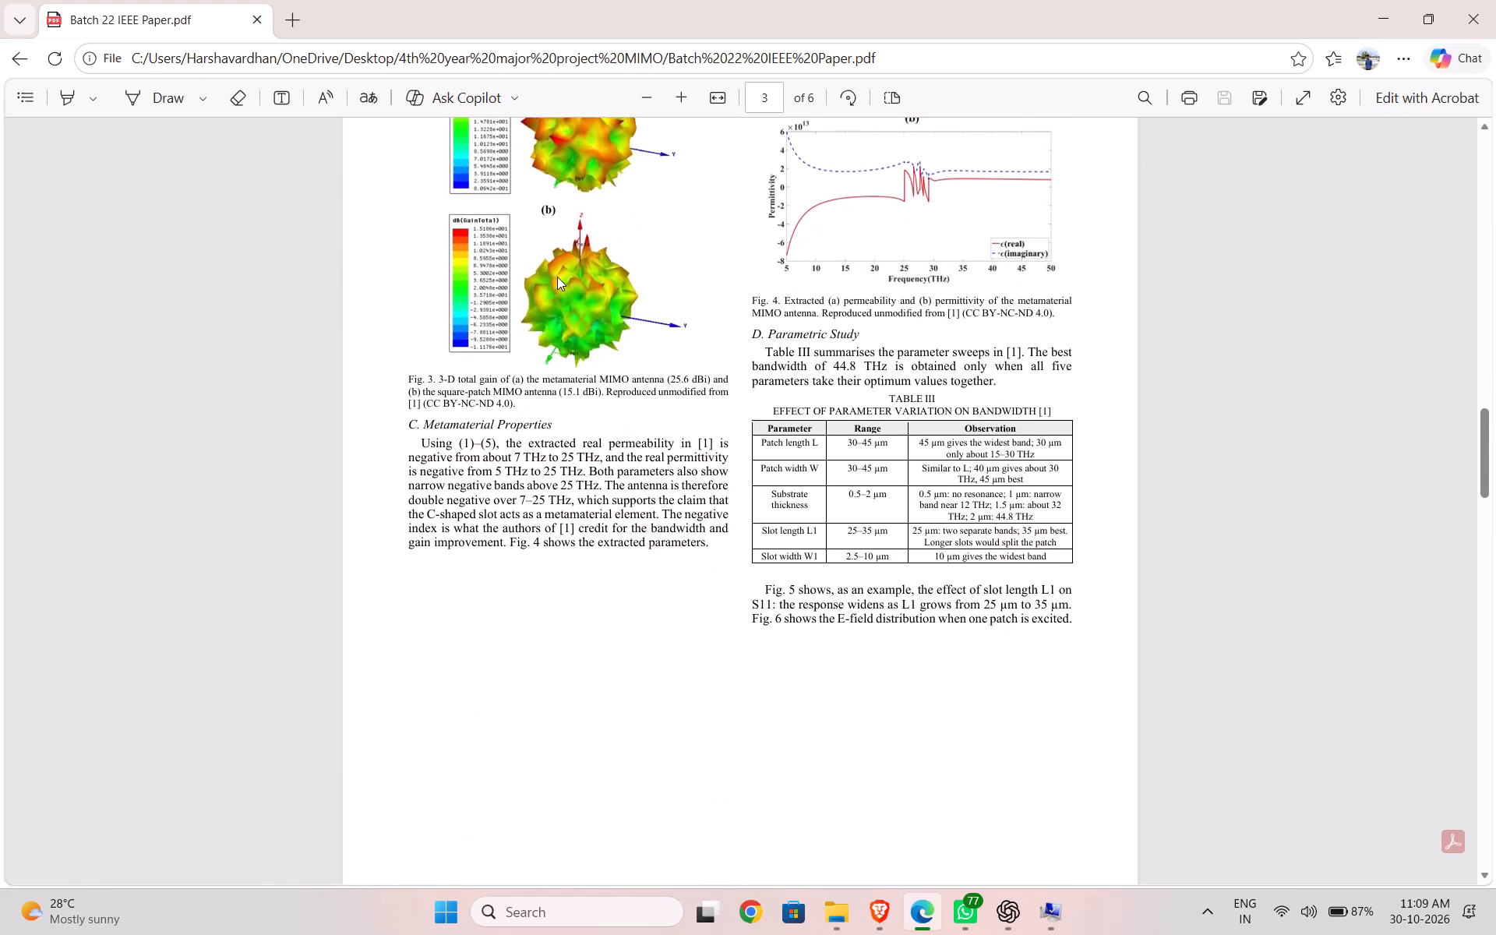
{"action": "scroll", "coordinate": [557, 277], "scroll_direction": "down", "scroll_amount": 1}
{"action": "scroll", "coordinate": [557, 277], "scroll_direction": "up", "scroll_amount": 2}
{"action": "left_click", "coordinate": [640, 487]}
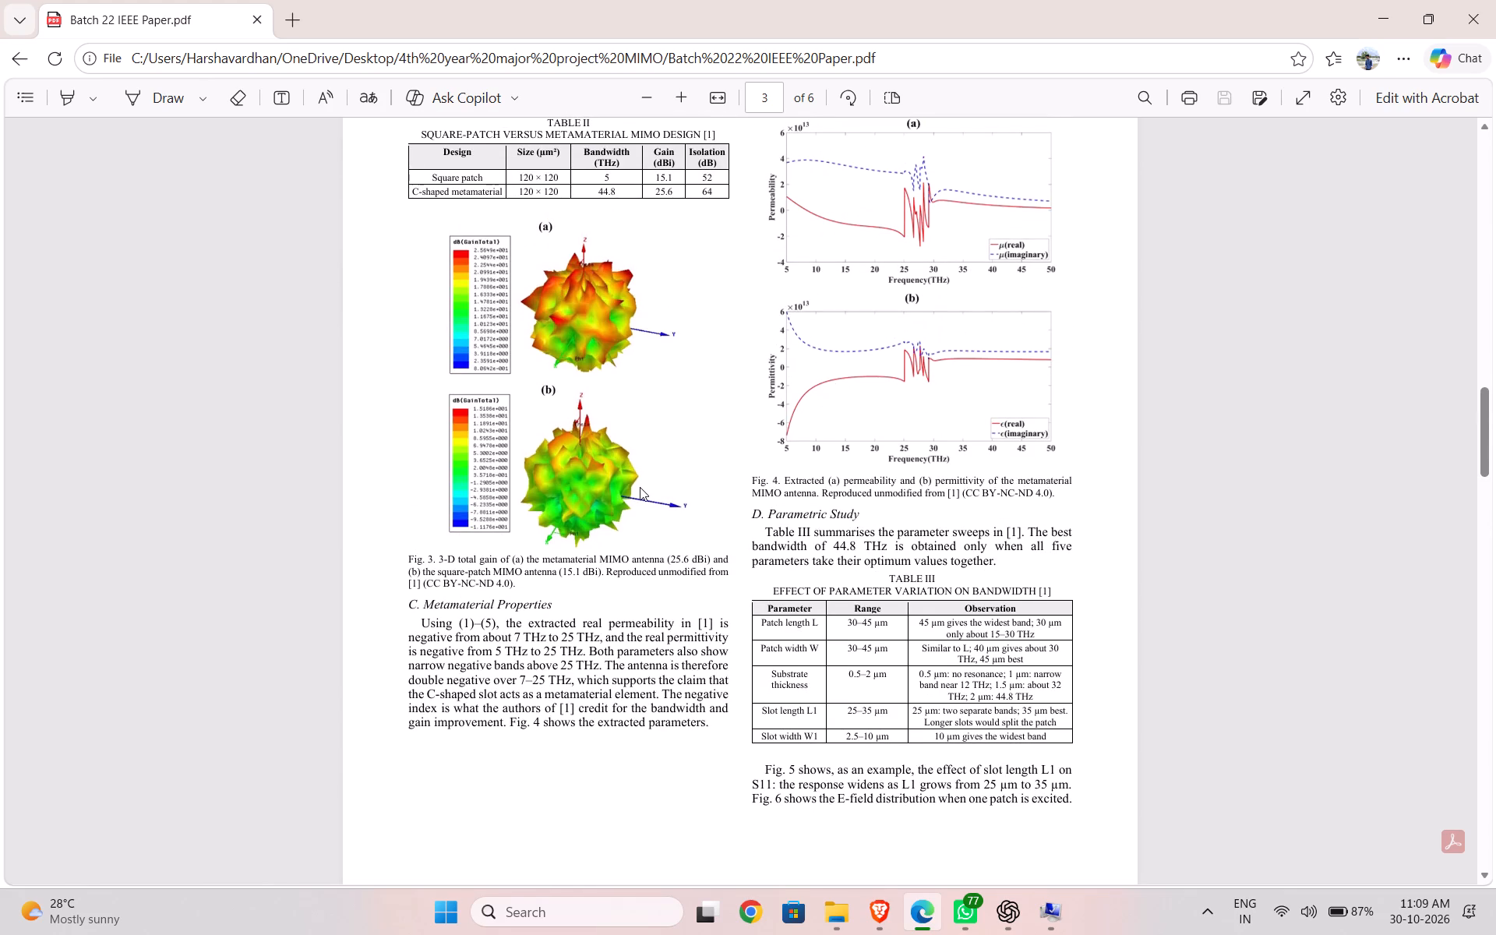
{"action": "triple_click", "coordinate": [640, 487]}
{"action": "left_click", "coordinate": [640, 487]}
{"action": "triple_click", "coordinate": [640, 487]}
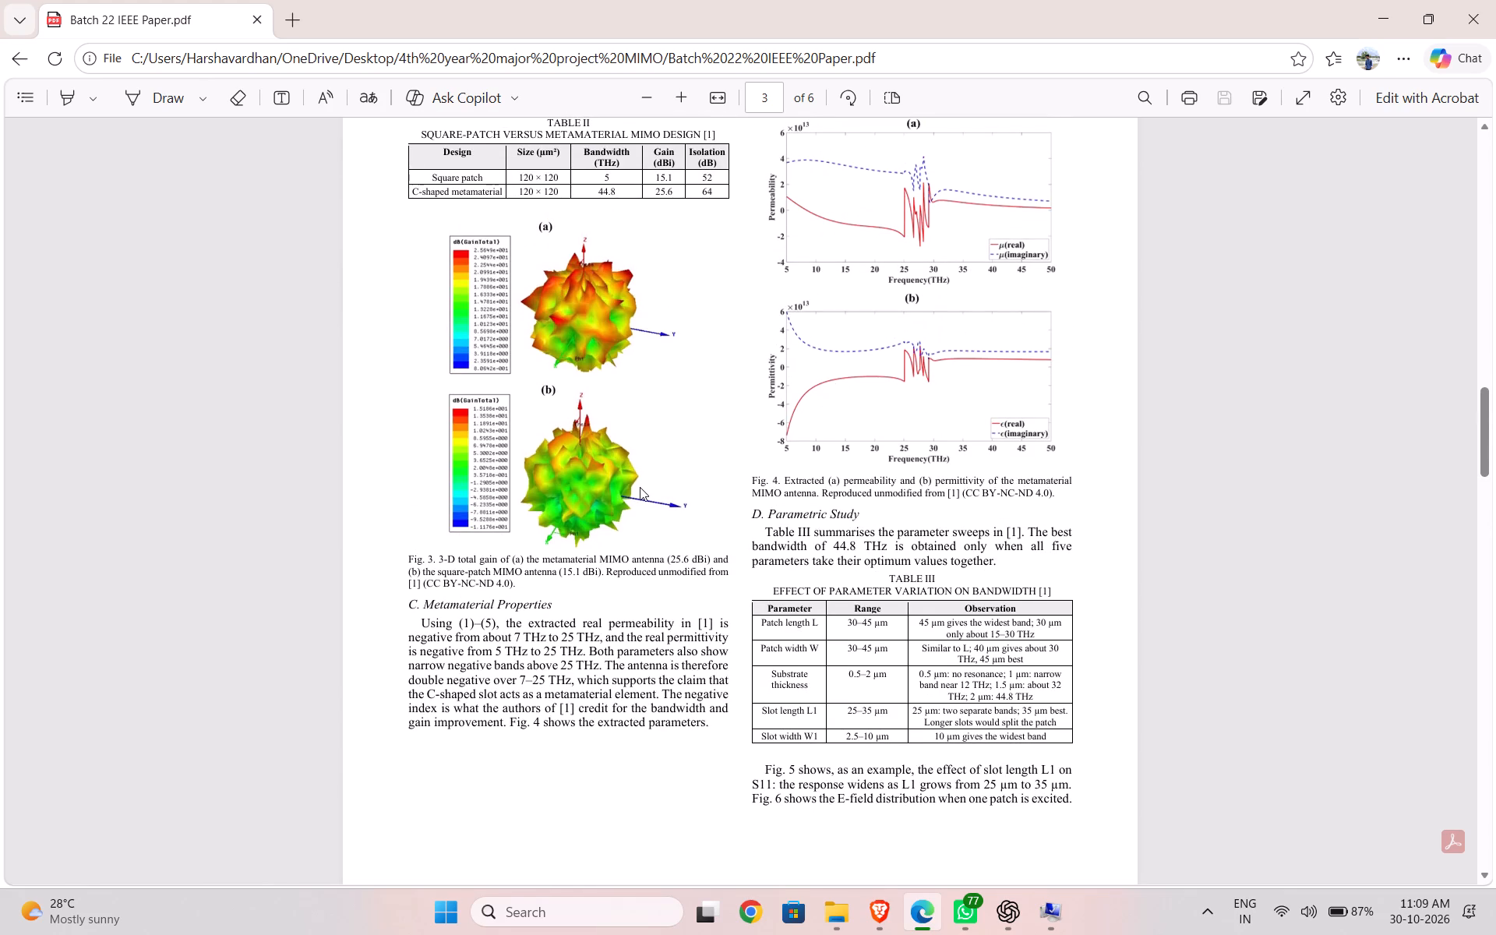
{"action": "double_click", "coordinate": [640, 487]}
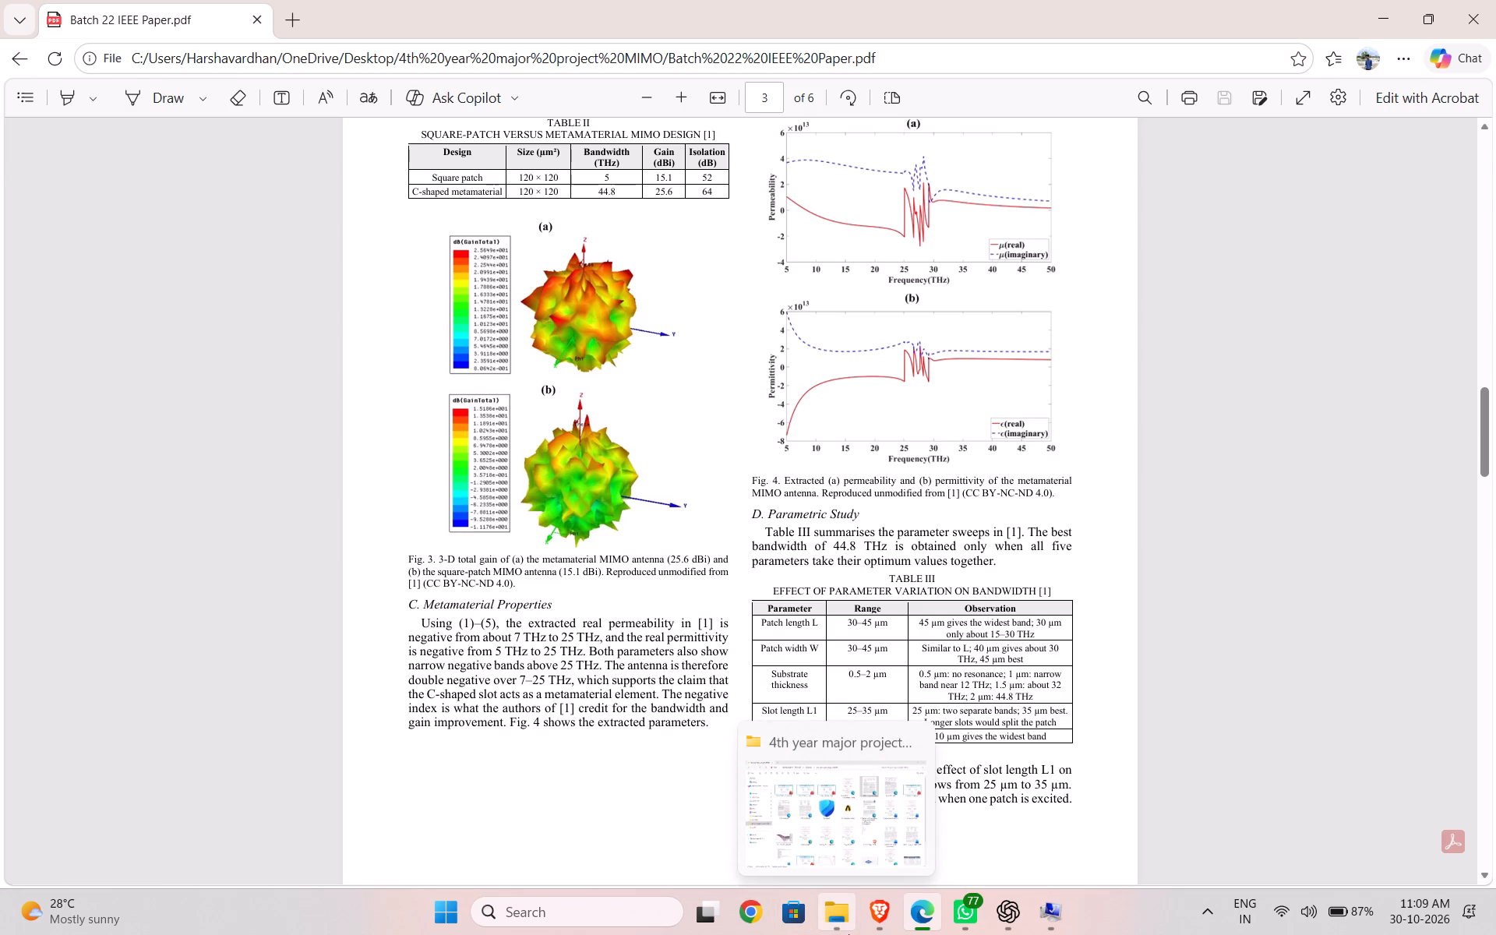
Switch from the paper back to the 4th year major project MIMO folder in File Explorer.
{"action": "scroll", "coordinate": [849, 934], "scroll_direction": "down", "scroll_amount": 1}
{"action": "left_click", "coordinate": [863, 810]}
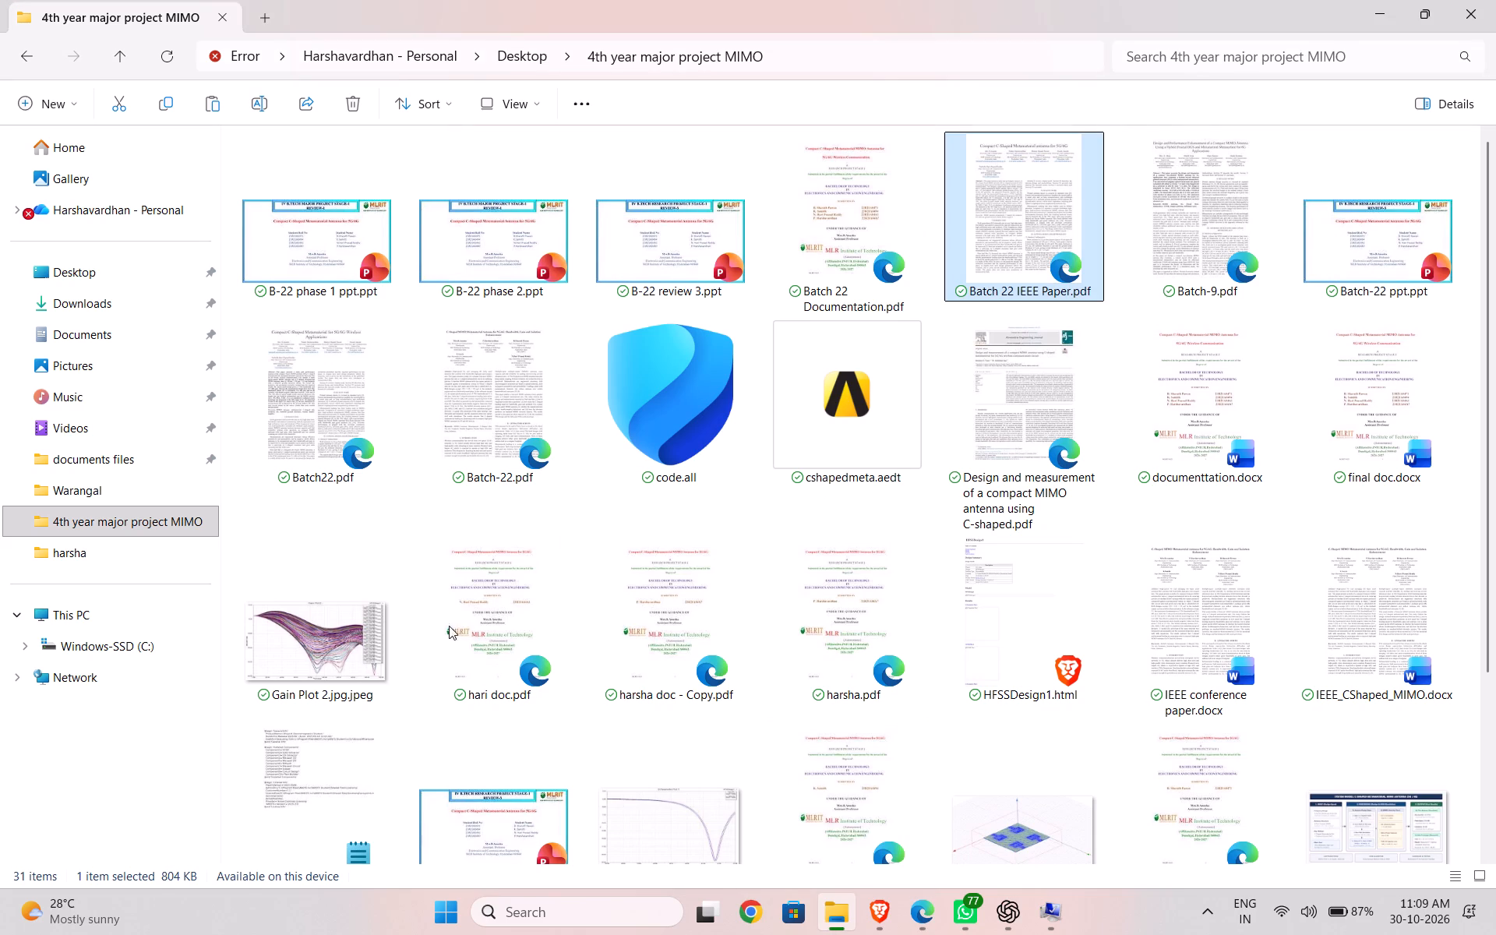
Check which apps are offered for opening Batch 22 IEEE Paper.pdf, without choosing one.
{"action": "right_click", "coordinate": [993, 227]}
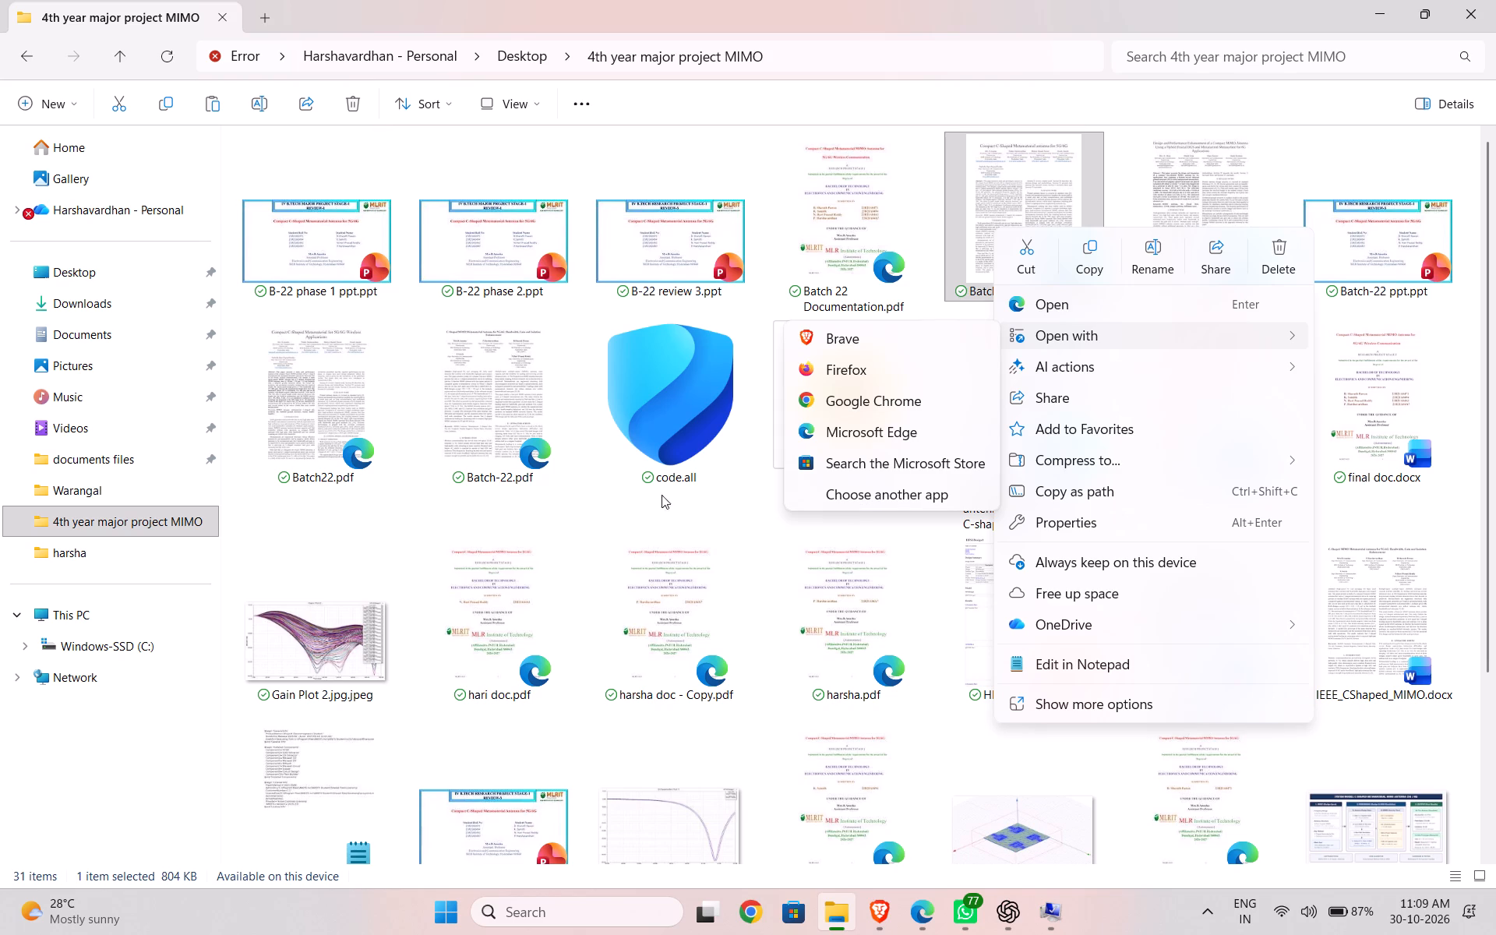
{"action": "left_click", "coordinate": [83, 881]}
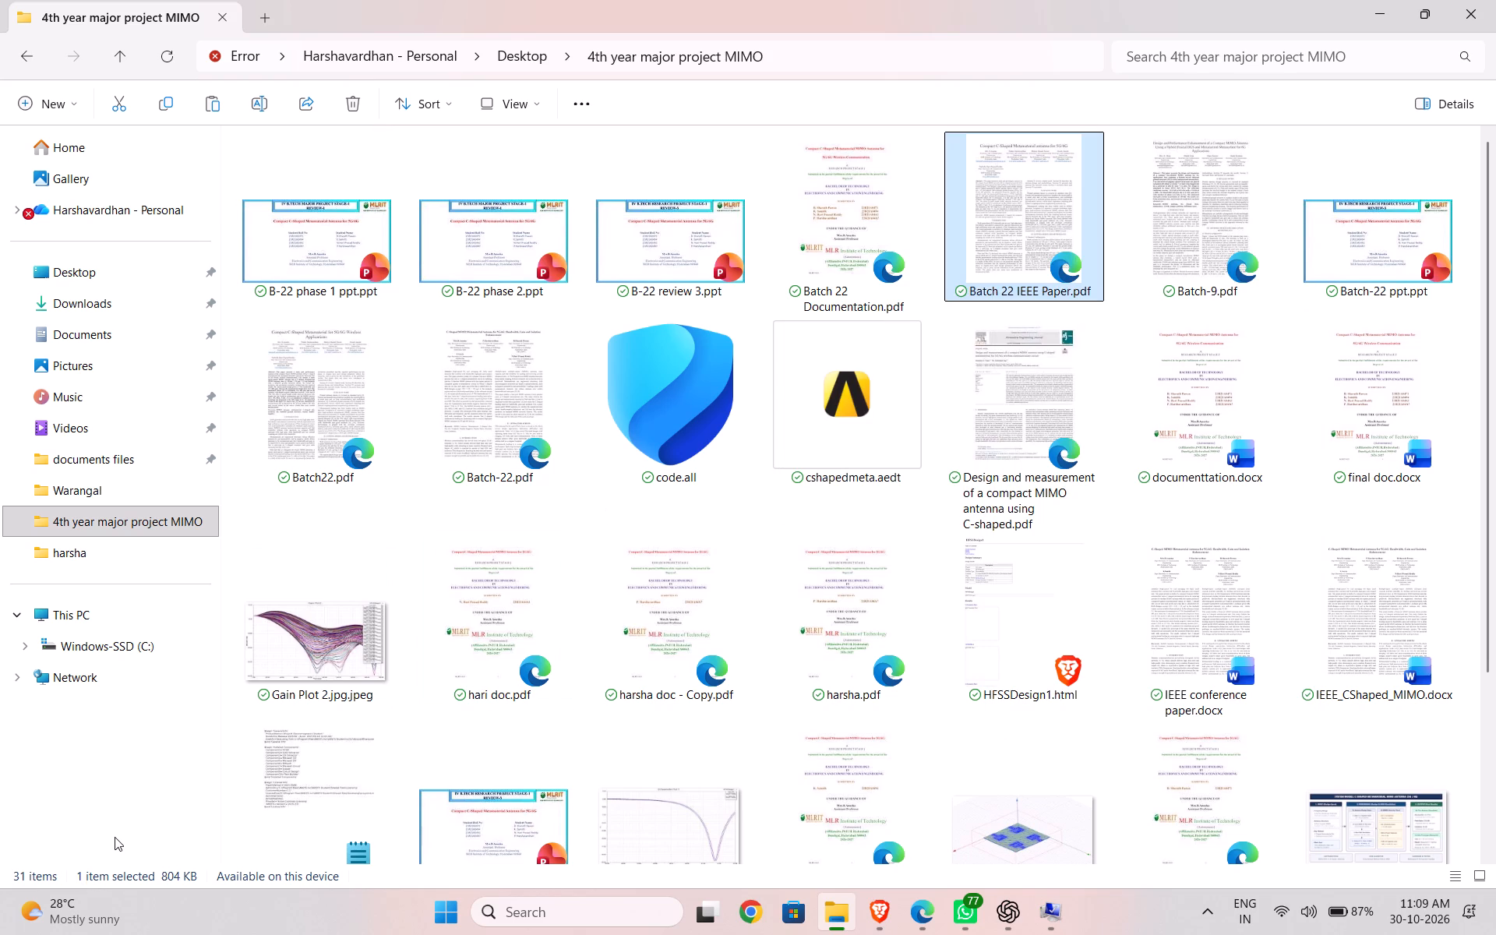
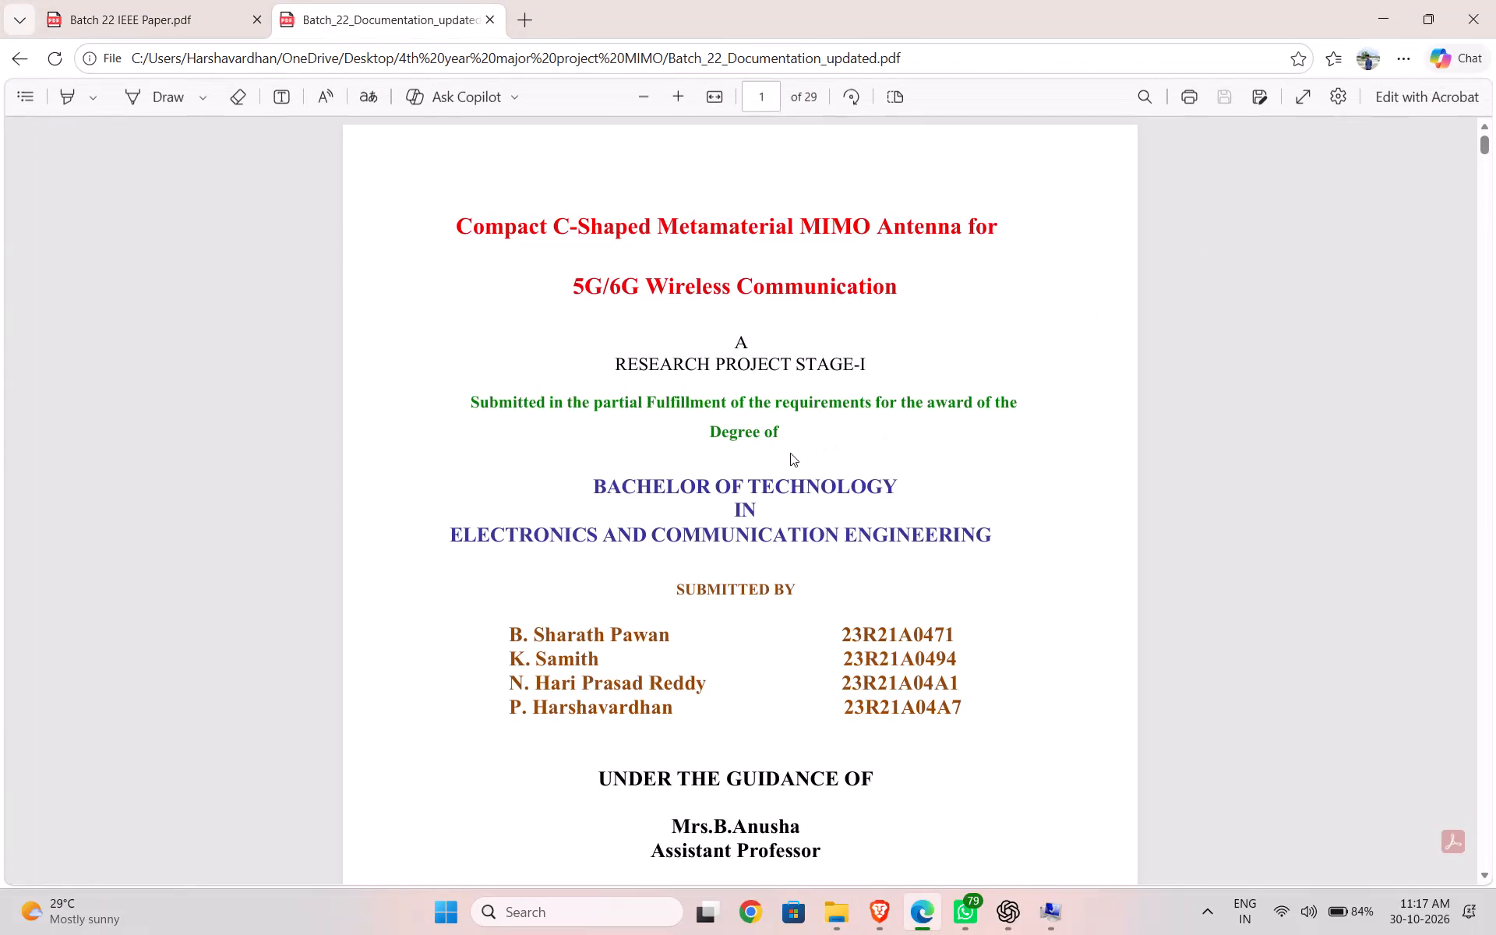
Skim the Batch 22 project documentation from the cover to the references, then examine the antenna comparison tables 4.2 and 4.3 in chapter 4.
{"action": "scroll", "coordinate": [790, 453], "scroll_direction": "down", "scroll_amount": 12}
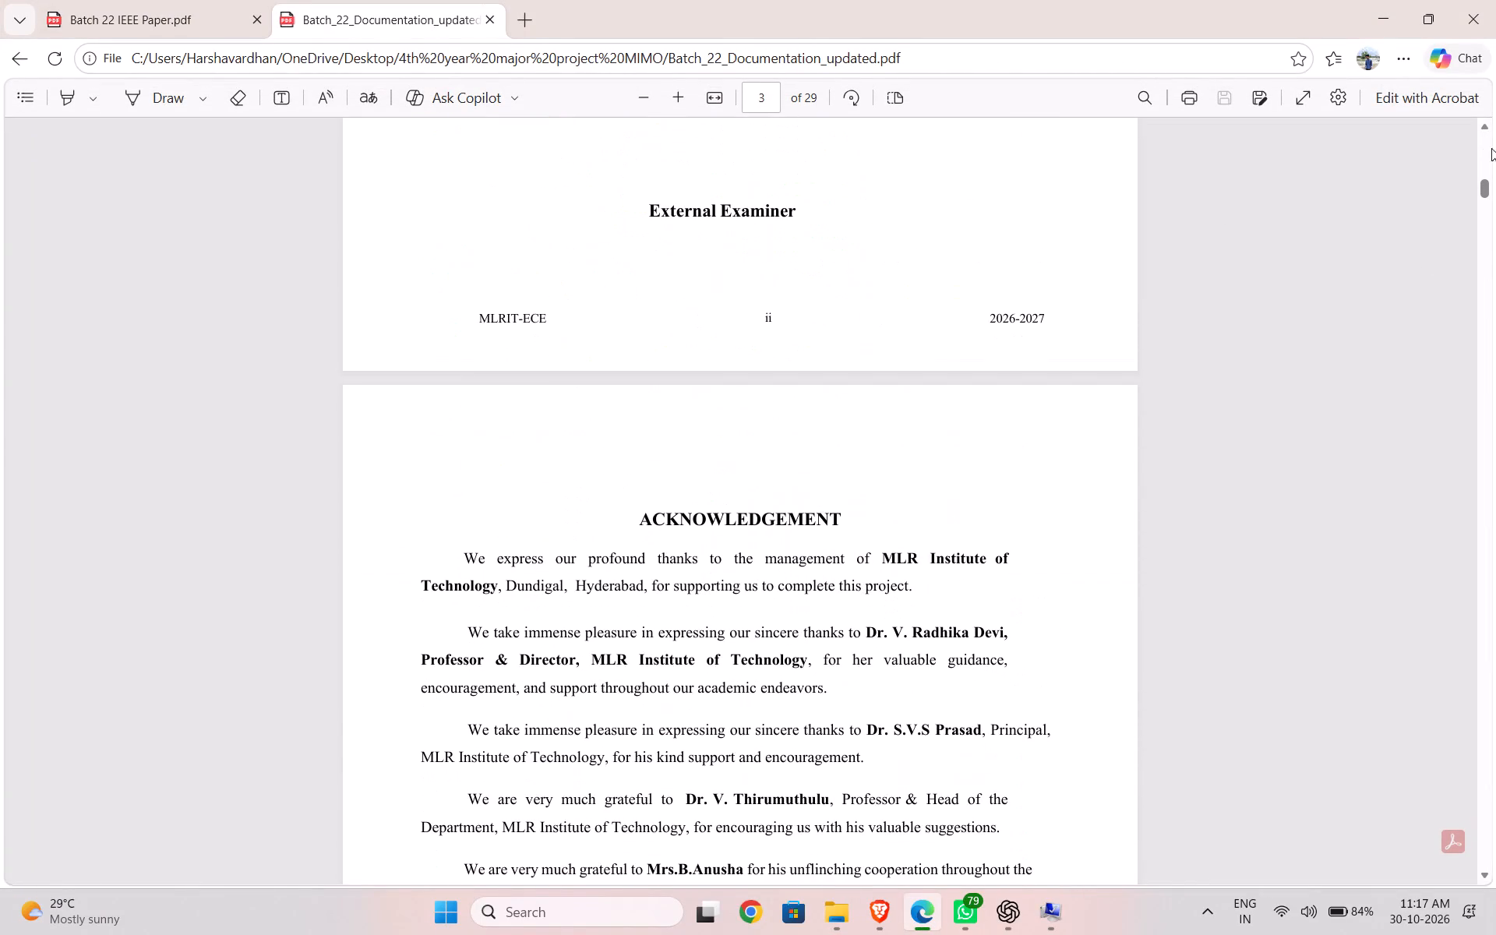
{"action": "left_click_drag", "start_coordinate": [1487, 182], "coordinate": [1495, 934]}
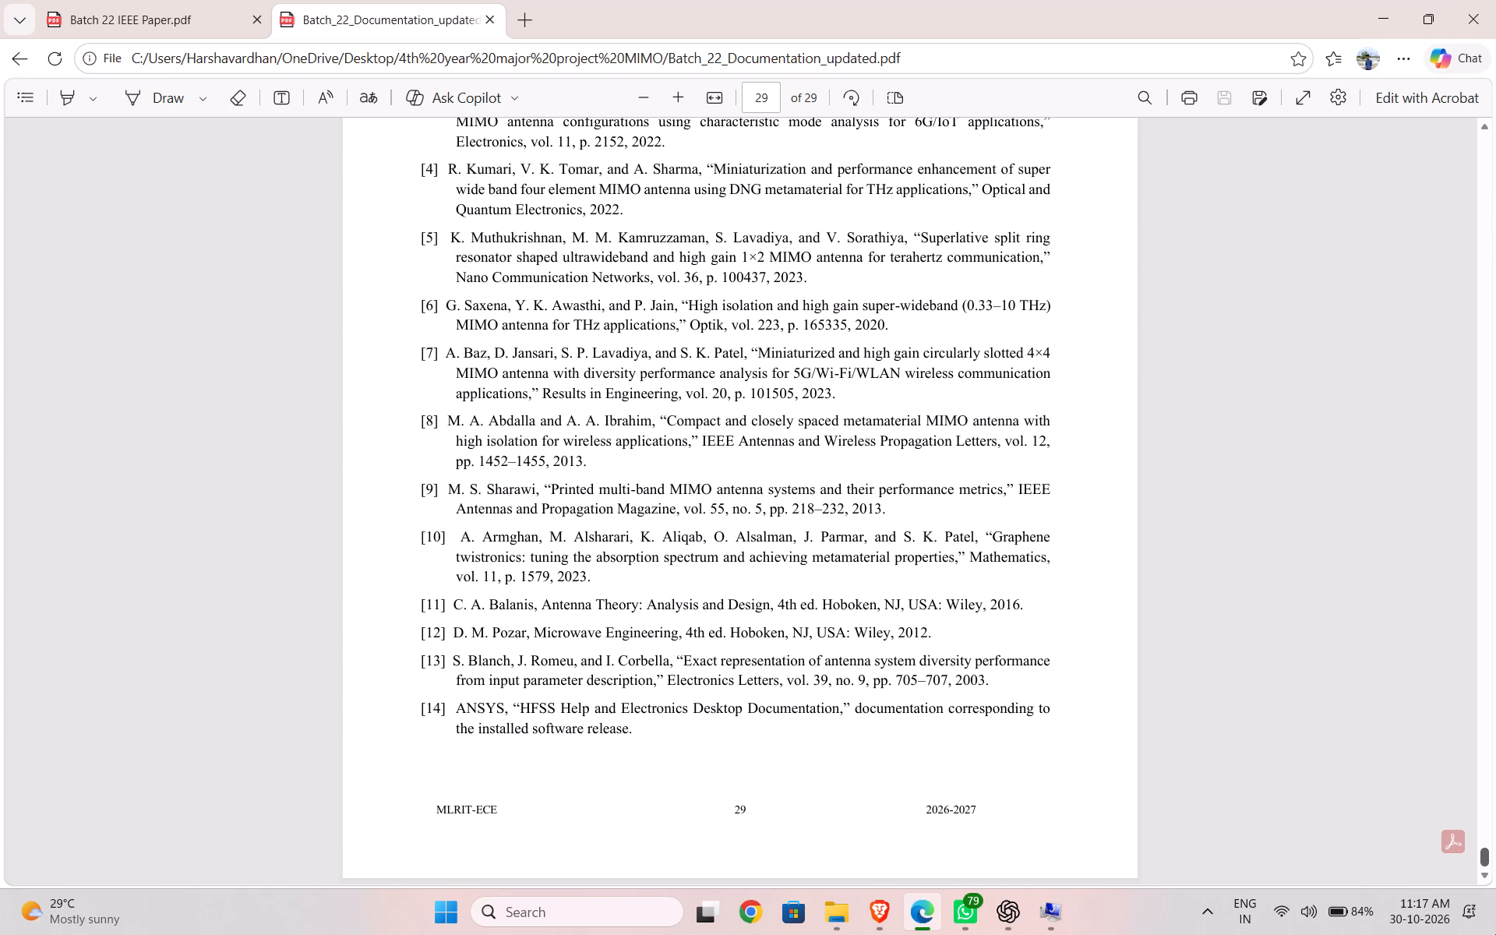
{"action": "left_click_drag", "start_coordinate": [1495, 934], "coordinate": [1491, 934]}
{"action": "scroll", "coordinate": [889, 280], "scroll_direction": "up", "scroll_amount": 9}
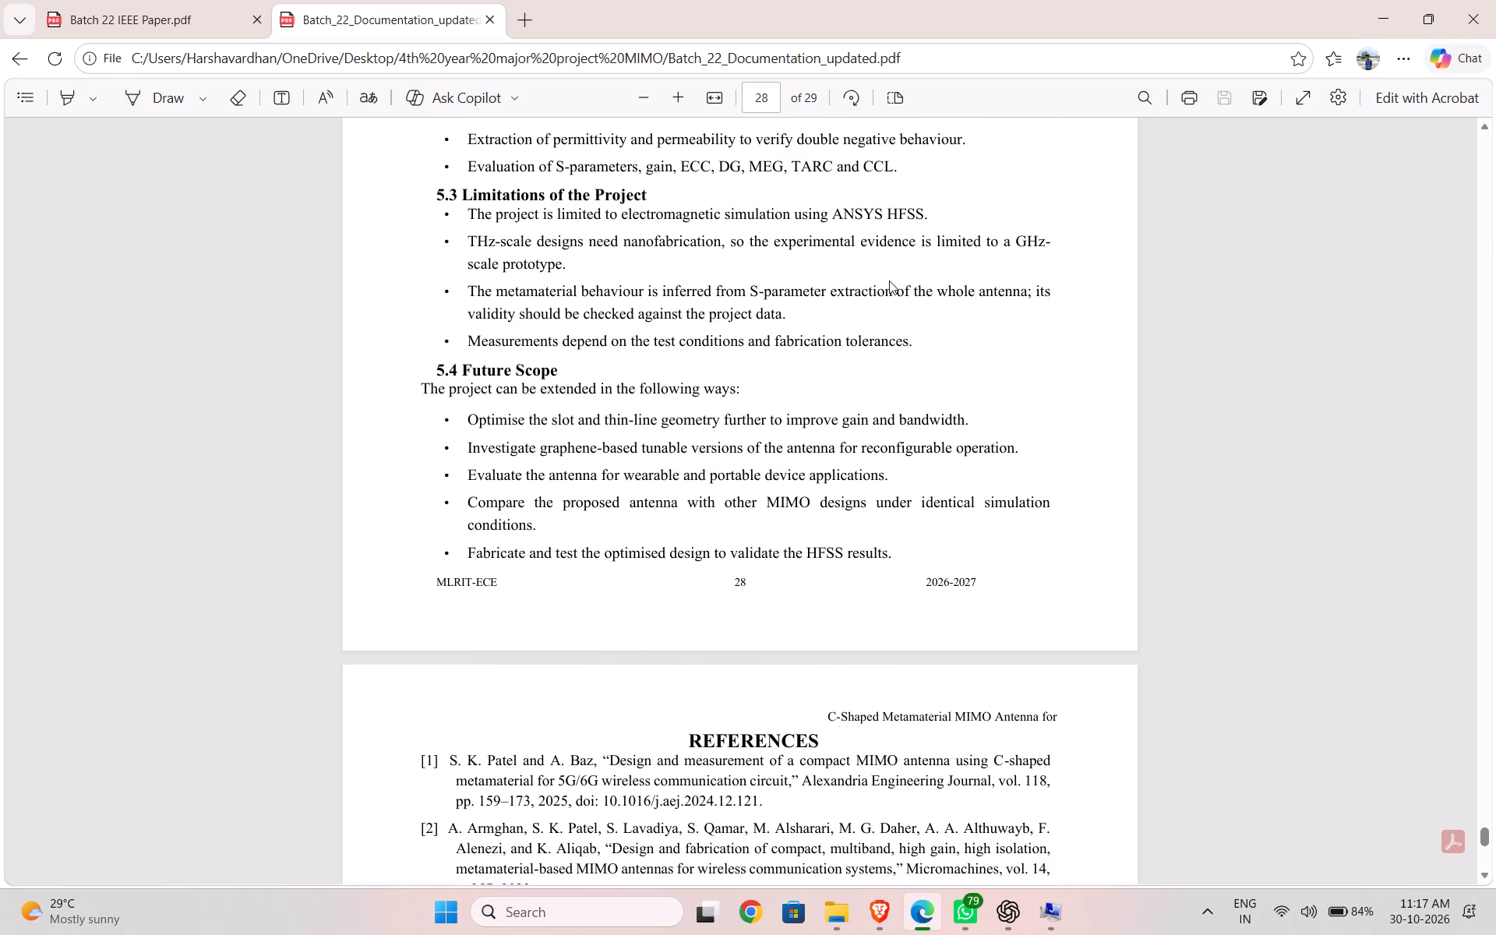
{"action": "scroll", "coordinate": [889, 280], "scroll_direction": "up", "scroll_amount": 11}
{"action": "scroll", "coordinate": [889, 280], "scroll_direction": "down", "scroll_amount": 2}
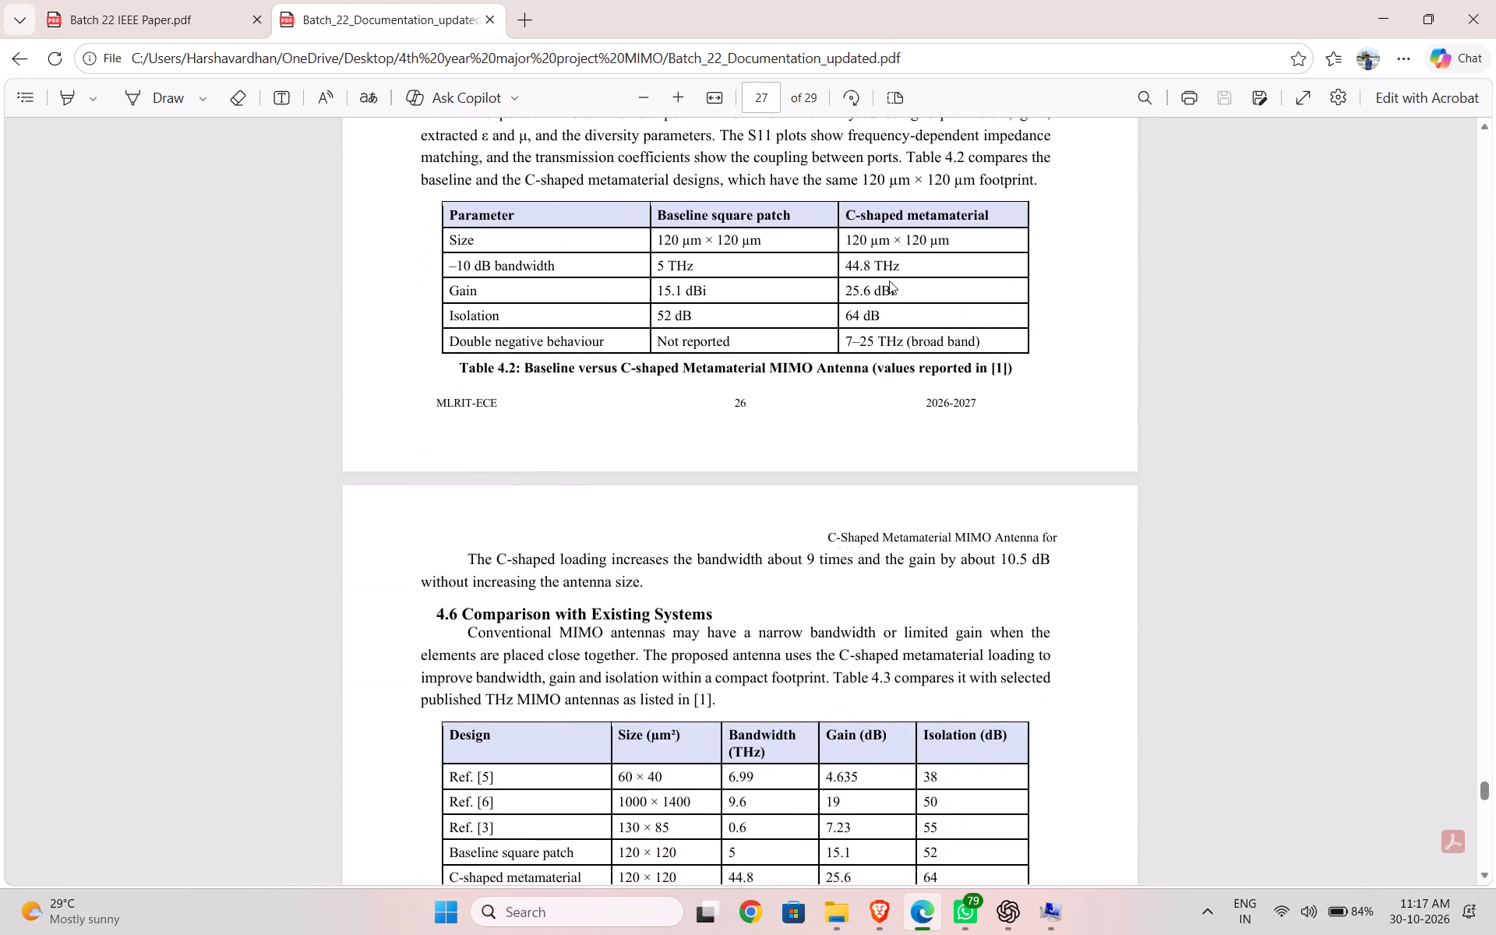
{"action": "scroll", "coordinate": [889, 280], "scroll_direction": "down", "scroll_amount": 3}
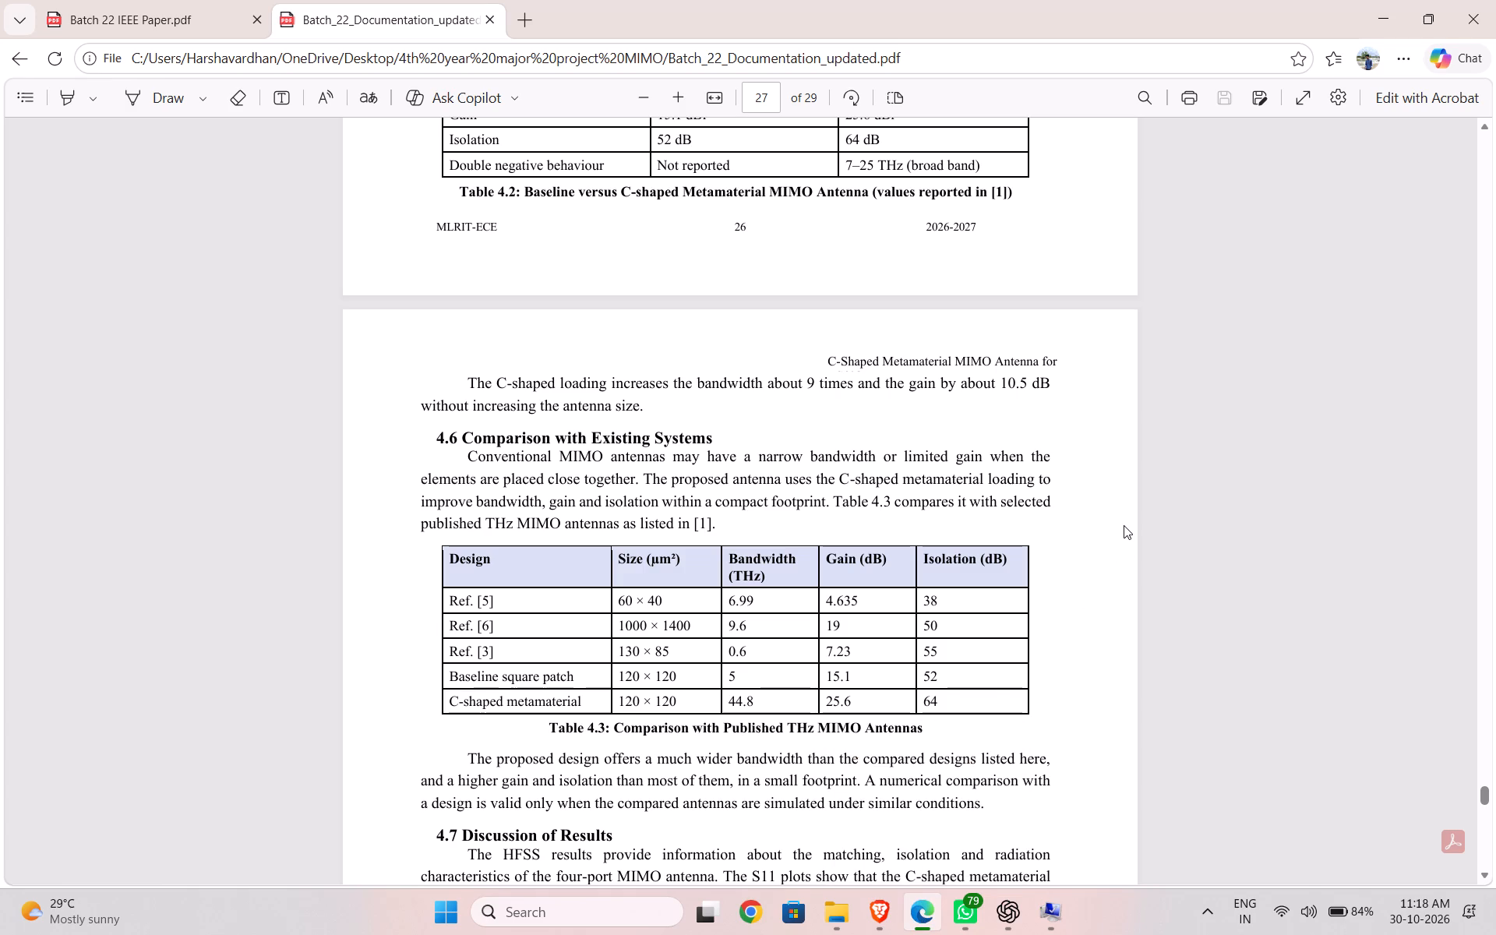
Skim Batch_22_Documentation_updated.pdf backwards from the Chapter 4 comparison tables through methodology and literature survey to the list of tables.
{"action": "scroll", "coordinate": [1124, 525], "scroll_direction": "up", "scroll_amount": 2}
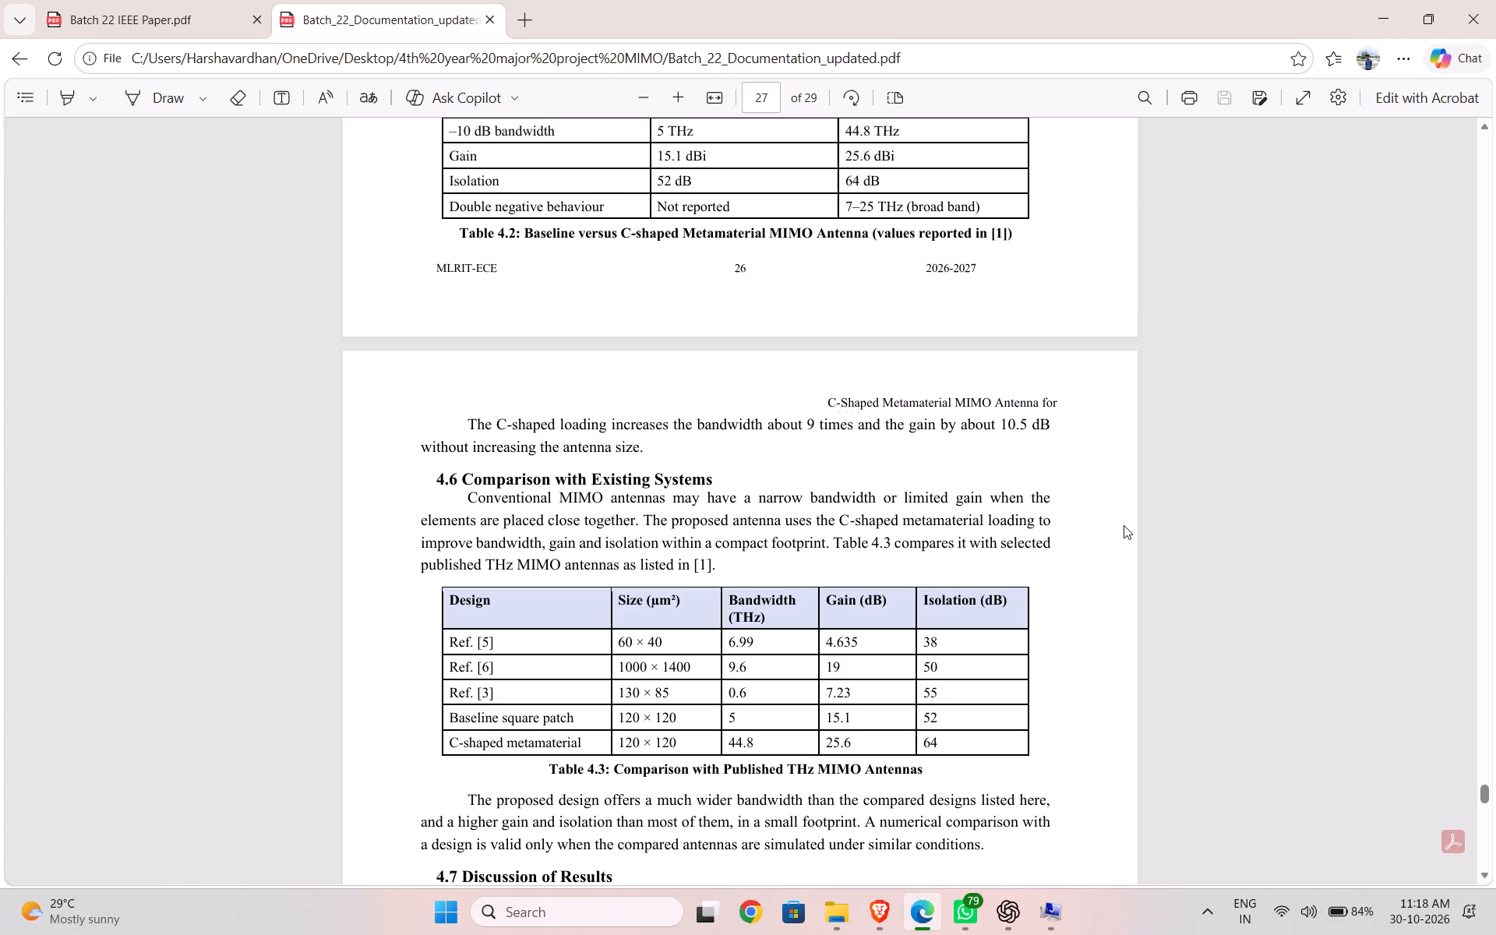
{"action": "scroll", "coordinate": [1124, 525], "scroll_direction": "up", "scroll_amount": 15}
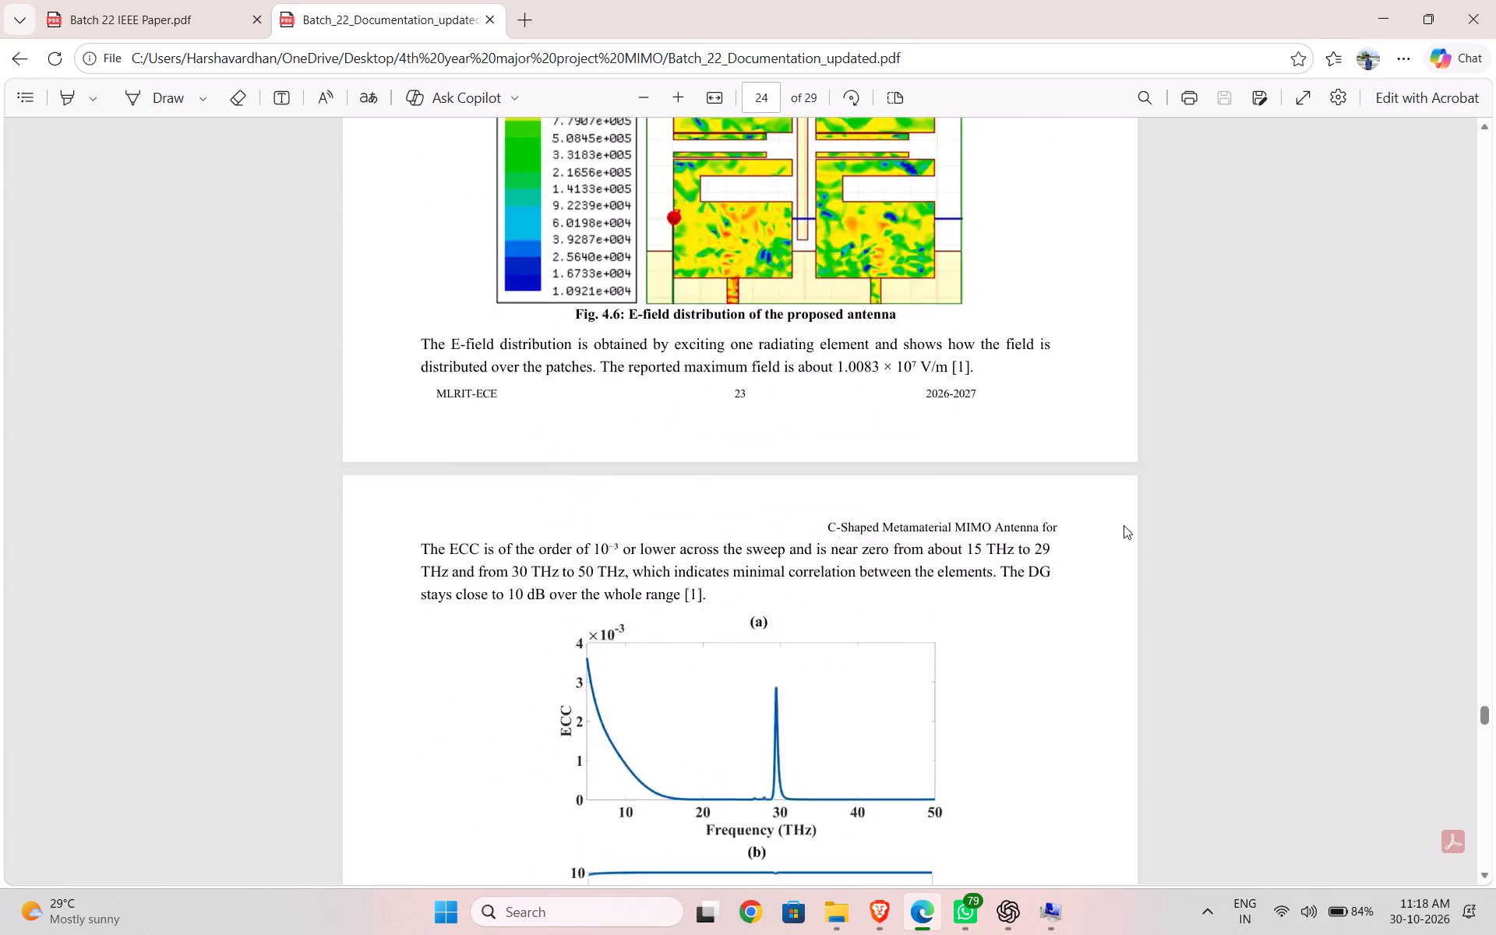
{"action": "scroll", "coordinate": [1124, 525], "scroll_direction": "up", "scroll_amount": 9}
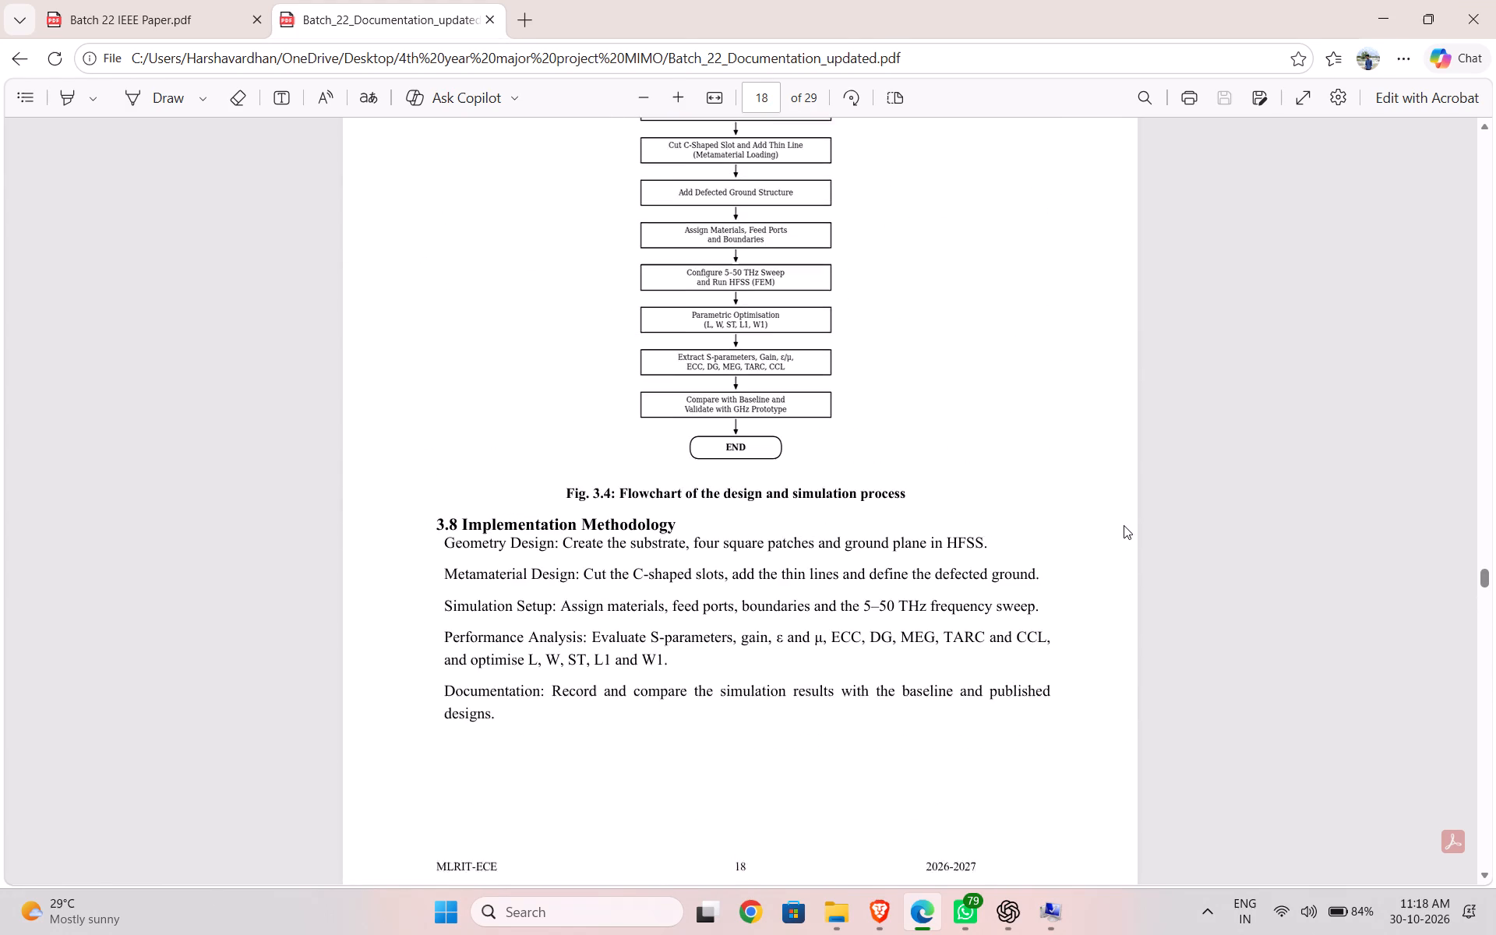
{"action": "scroll", "coordinate": [1124, 525], "scroll_direction": "up", "scroll_amount": 6}
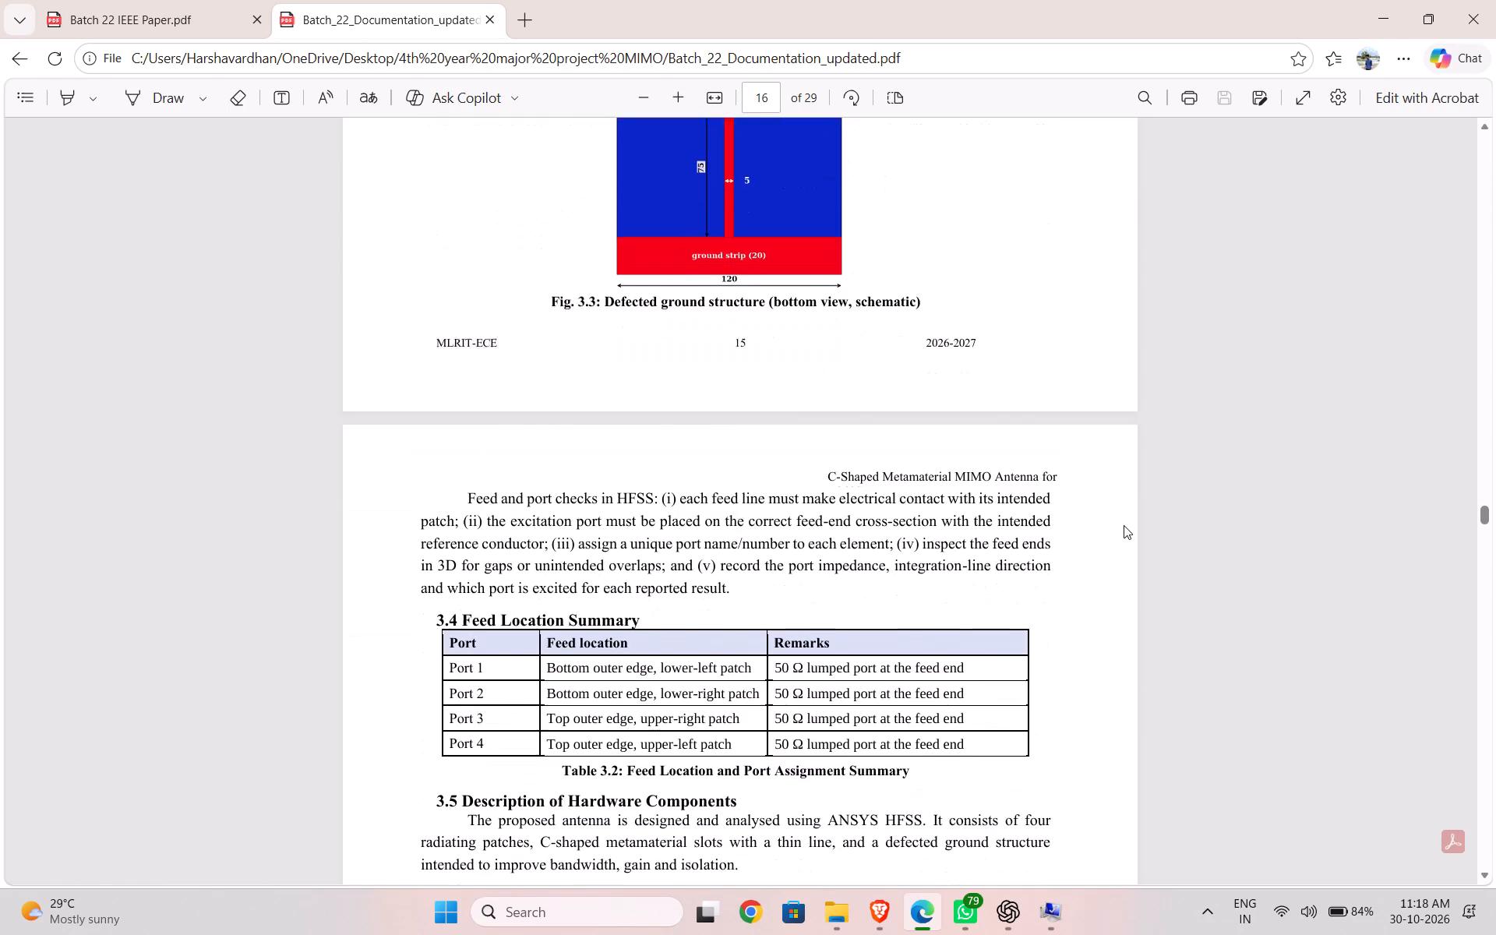
{"action": "scroll", "coordinate": [1124, 525], "scroll_direction": "up", "scroll_amount": 4}
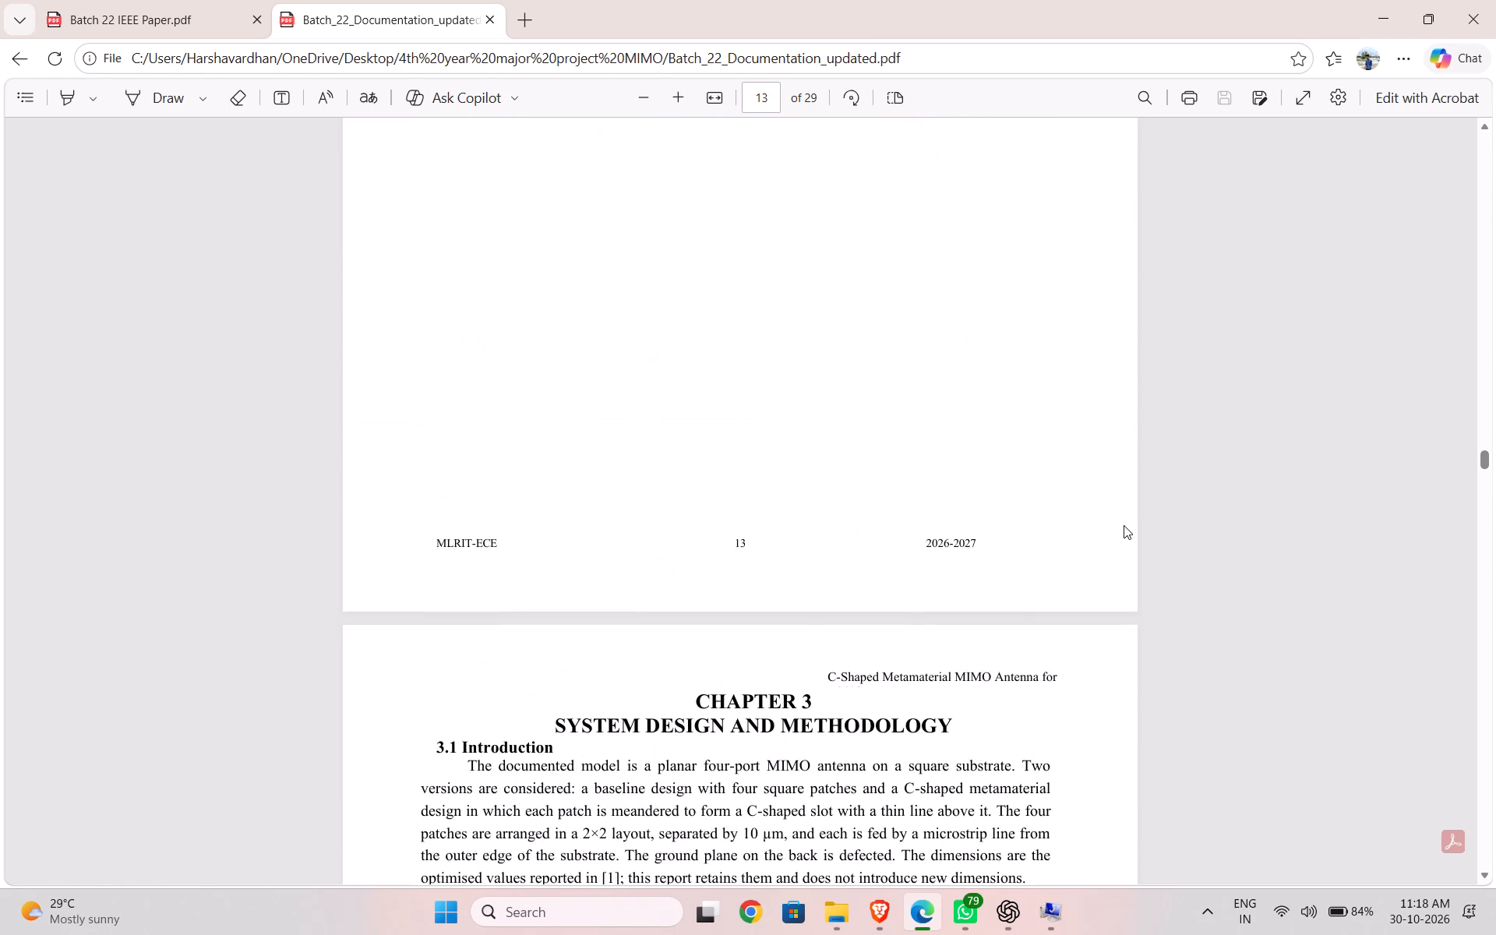
{"action": "scroll", "coordinate": [1124, 525], "scroll_direction": "up", "scroll_amount": 9}
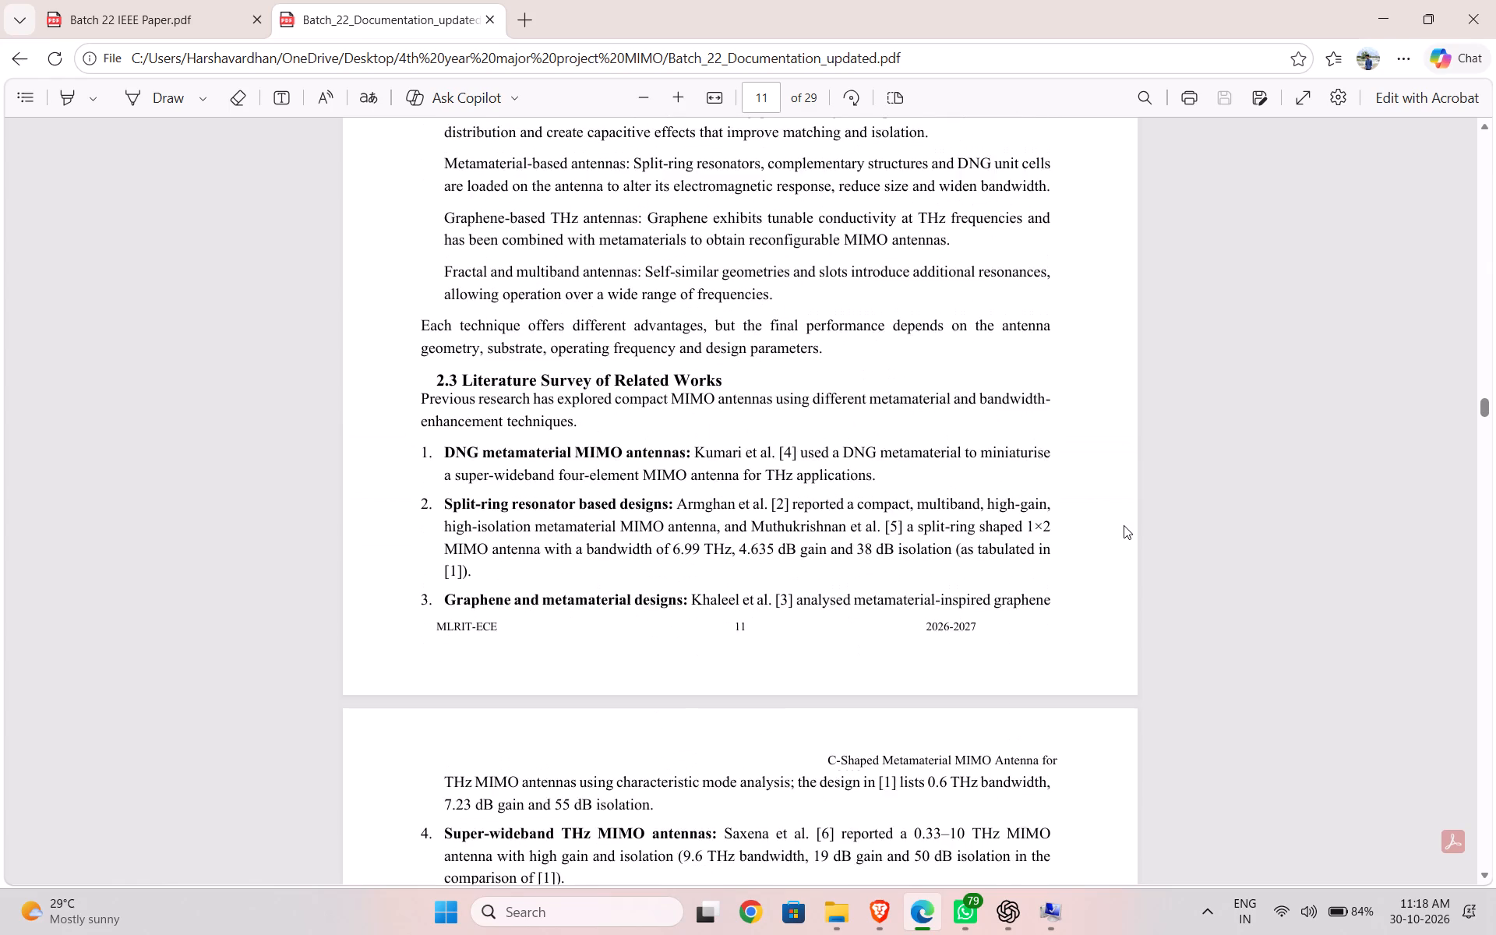
{"action": "scroll", "coordinate": [1124, 525], "scroll_direction": "up", "scroll_amount": 9}
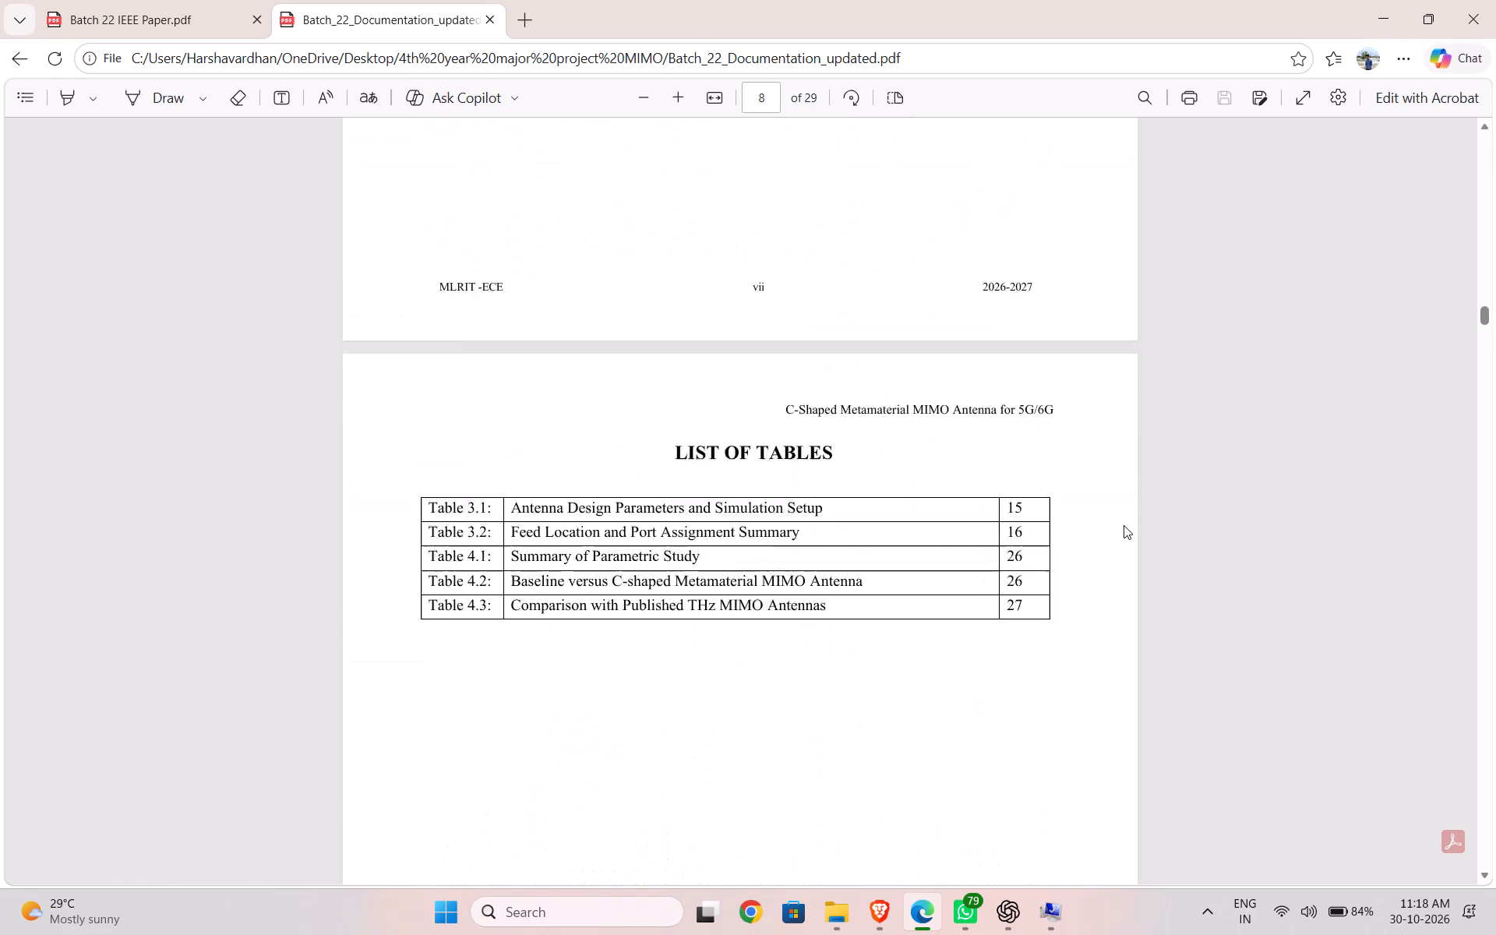
{"action": "scroll", "coordinate": [1124, 525], "scroll_direction": "up", "scroll_amount": 2}
Examine Chapter 3's HFSS 3D antenna models, the dimension interpretation, and Table 3.1 of design parameters and simulation setup.
{"action": "scroll", "coordinate": [1124, 525], "scroll_direction": "down", "scroll_amount": 8}
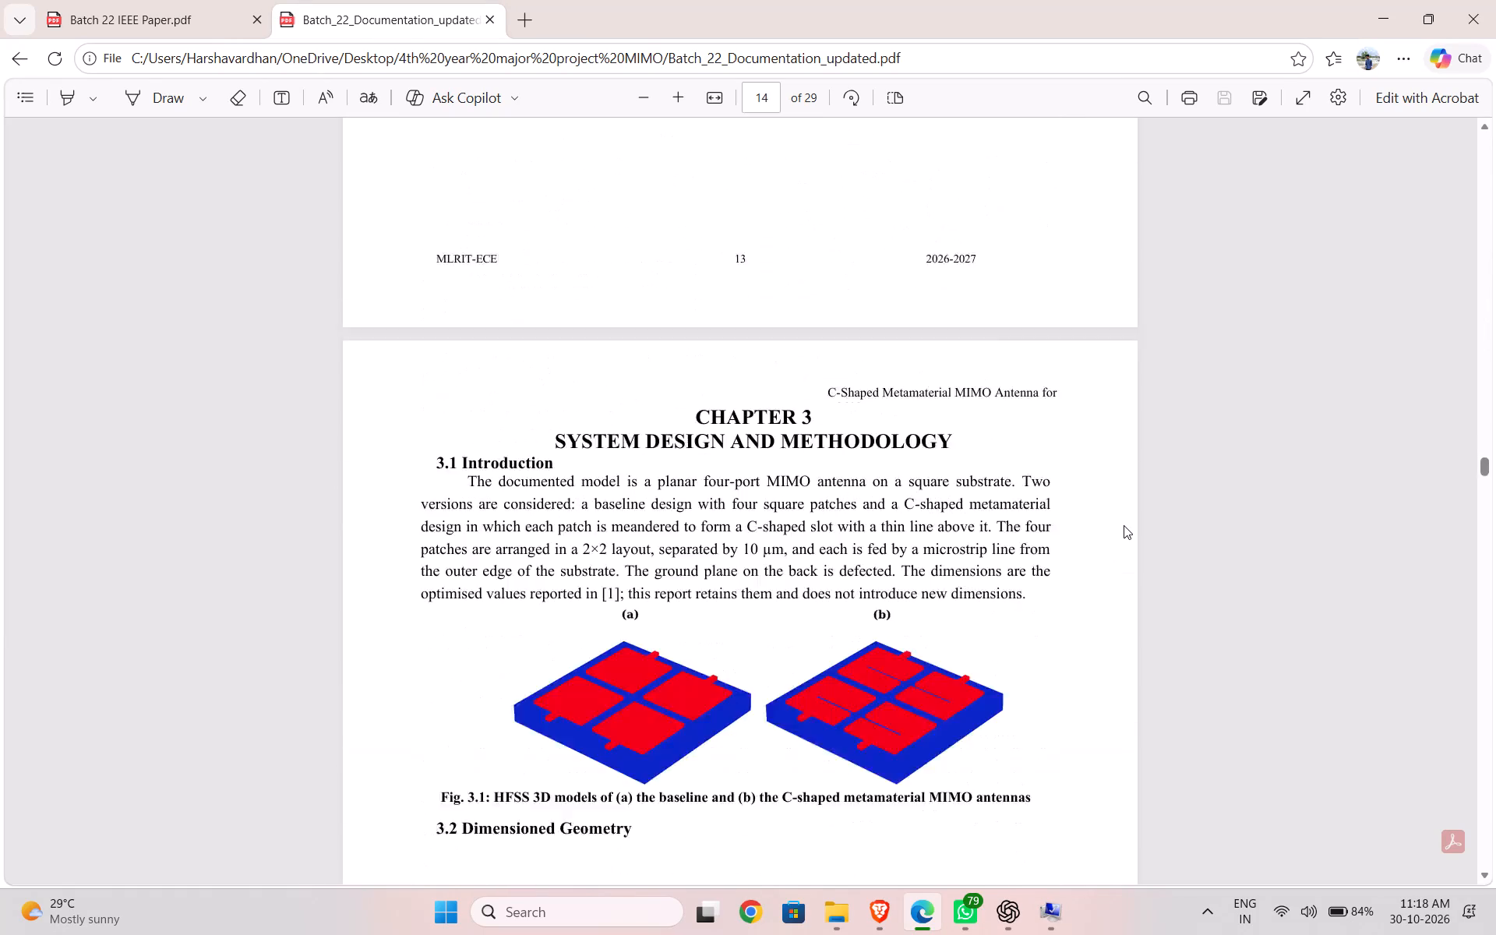
{"action": "scroll", "coordinate": [1124, 525], "scroll_direction": "down", "scroll_amount": 1}
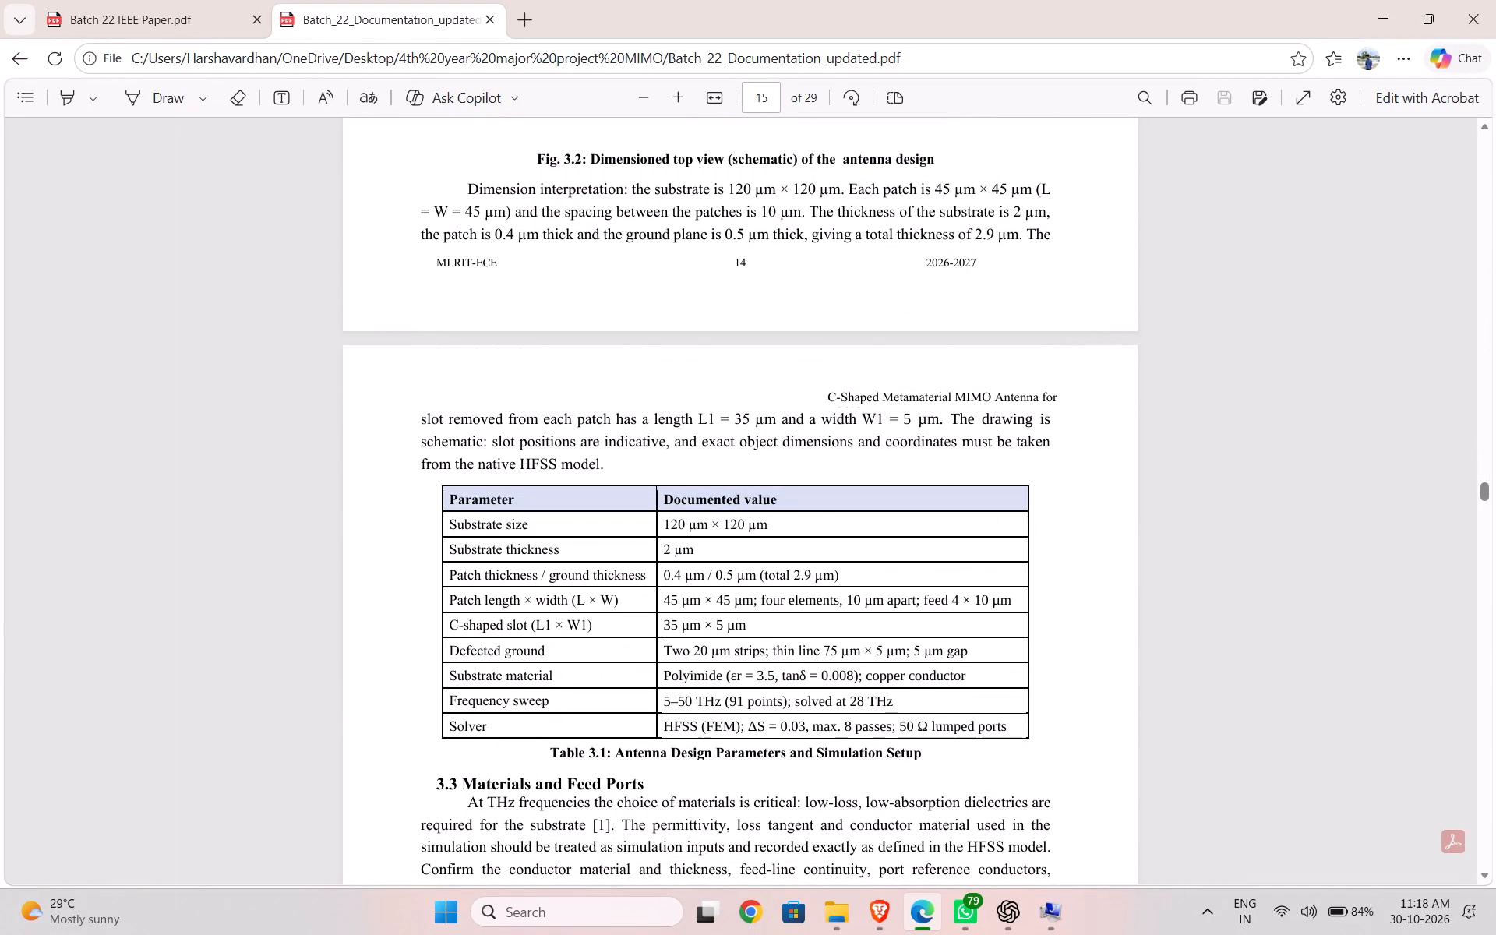
{"action": "scroll", "coordinate": [736, 638], "scroll_direction": "down", "scroll_amount": 1}
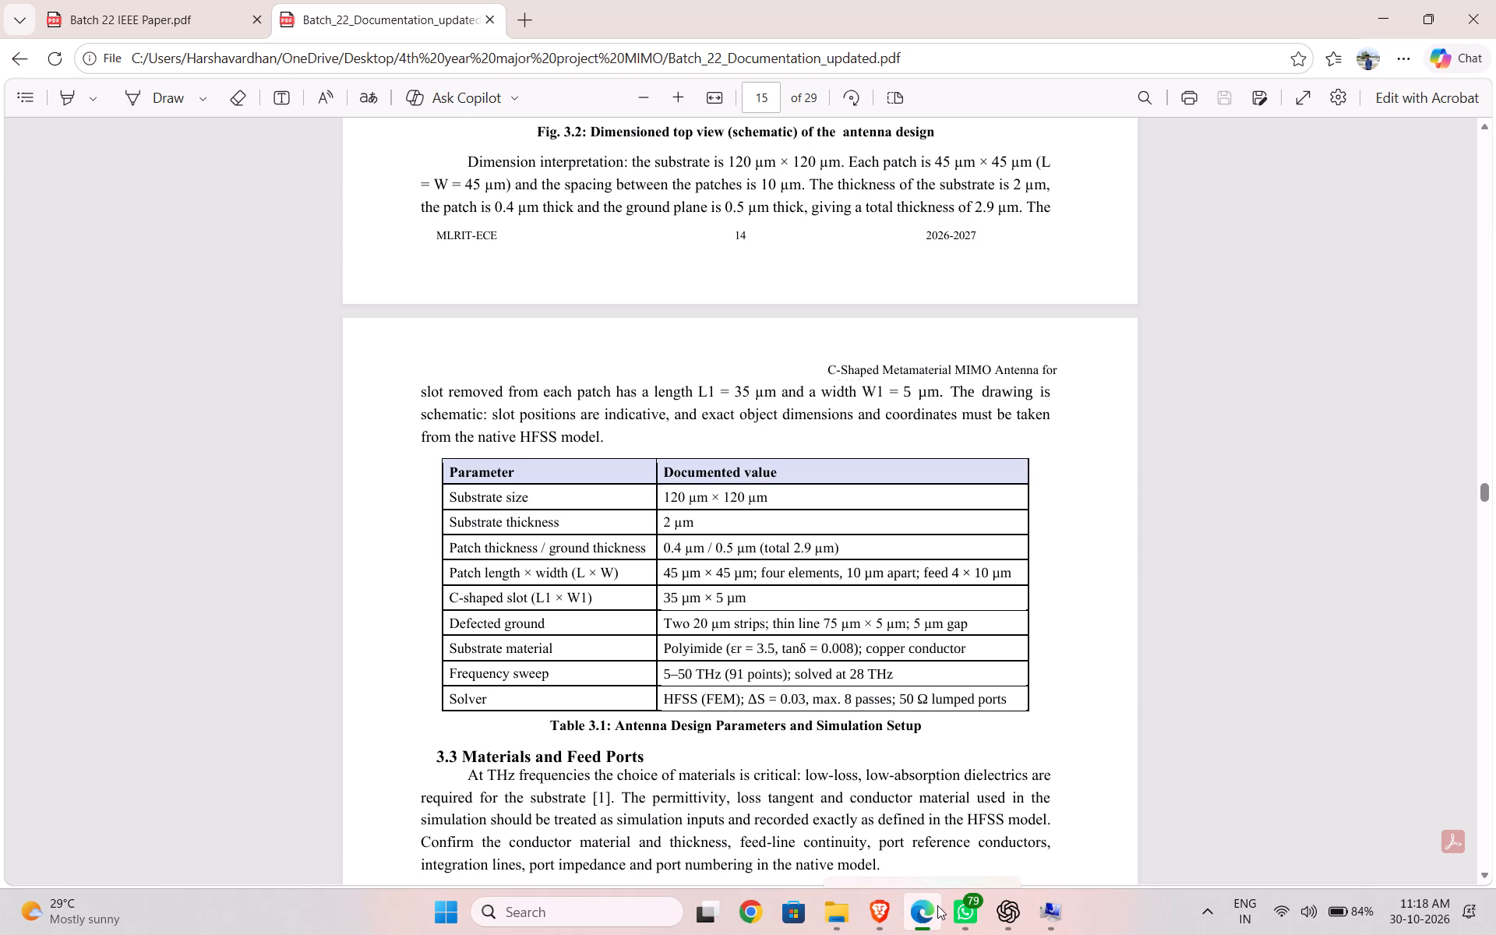
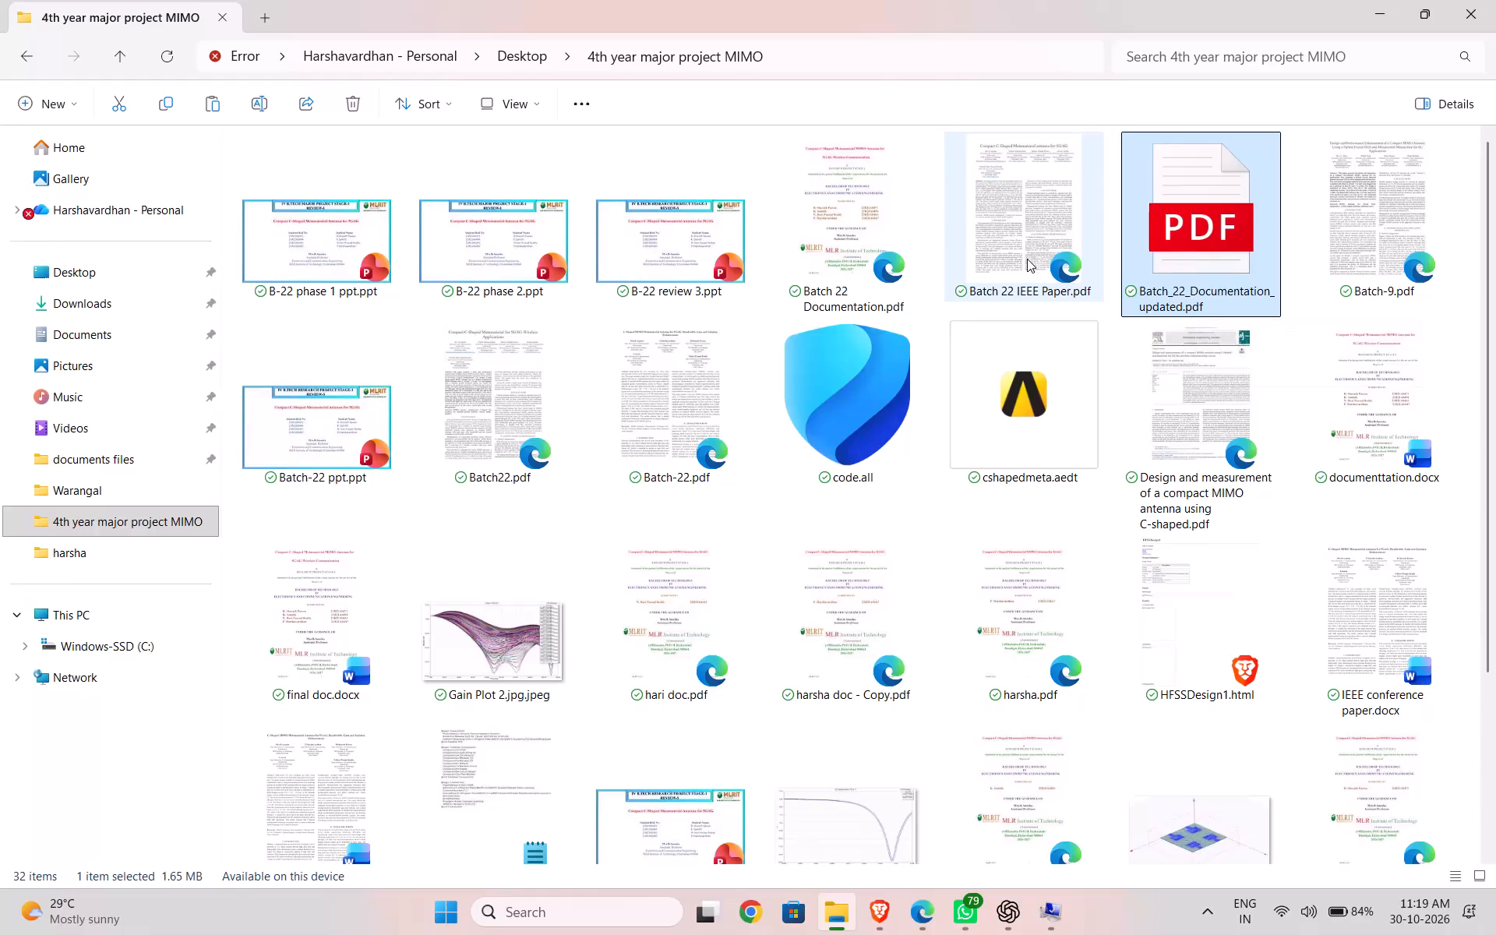
Find IEEE_CShaped_MIMO.docx in the 4th year major project MIMO folder and open it in Word.
{"action": "scroll", "coordinate": [1027, 259], "scroll_direction": "down", "scroll_amount": 1}
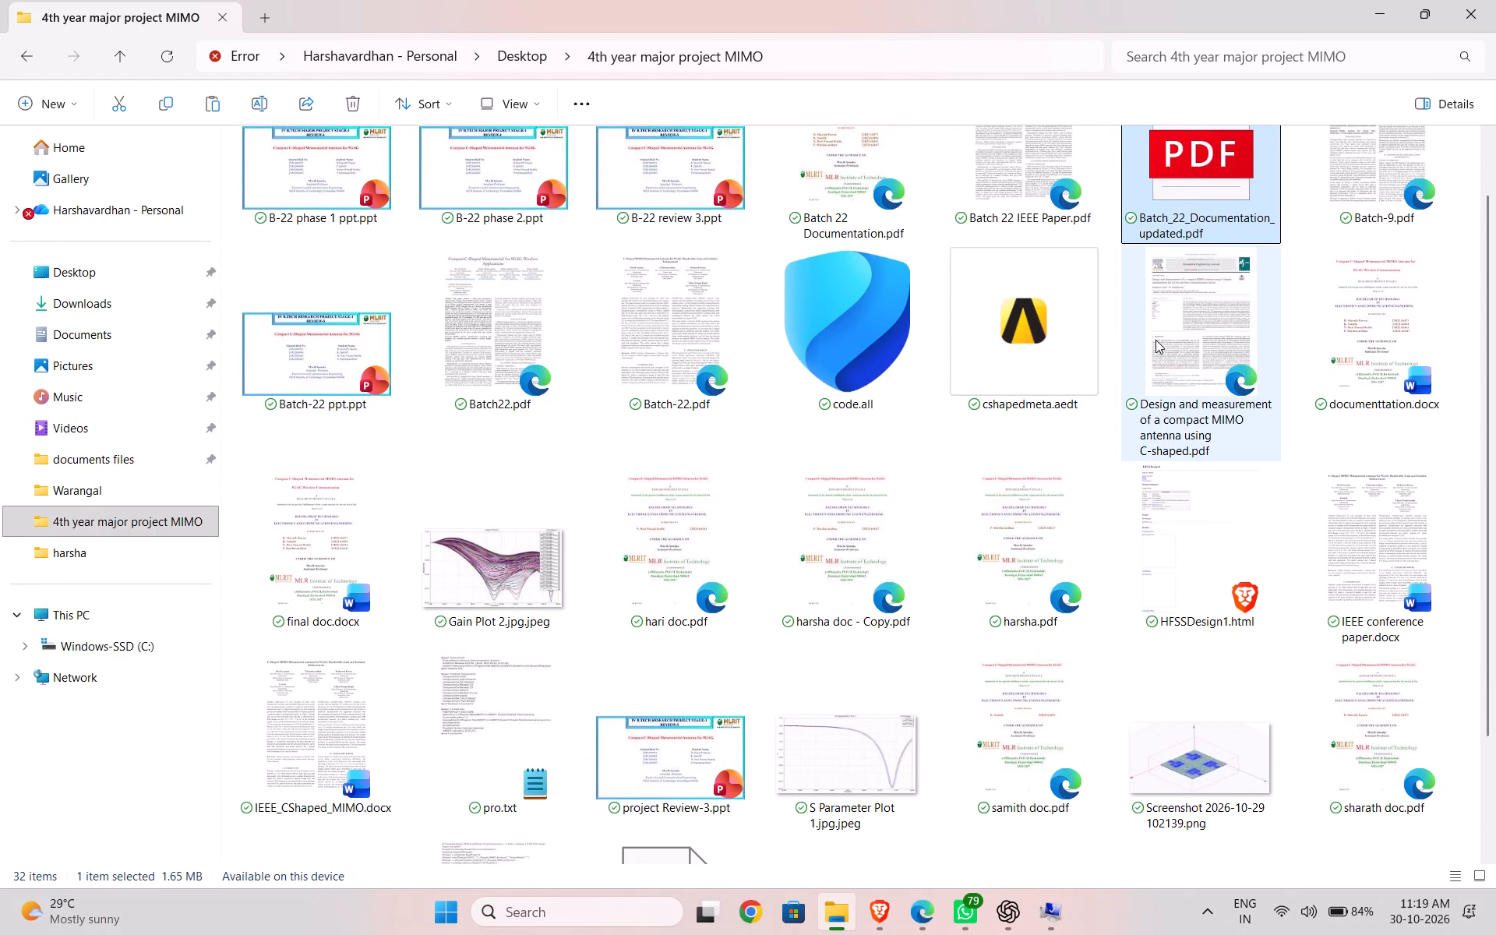
{"action": "scroll", "coordinate": [1171, 393], "scroll_direction": "down", "scroll_amount": 3}
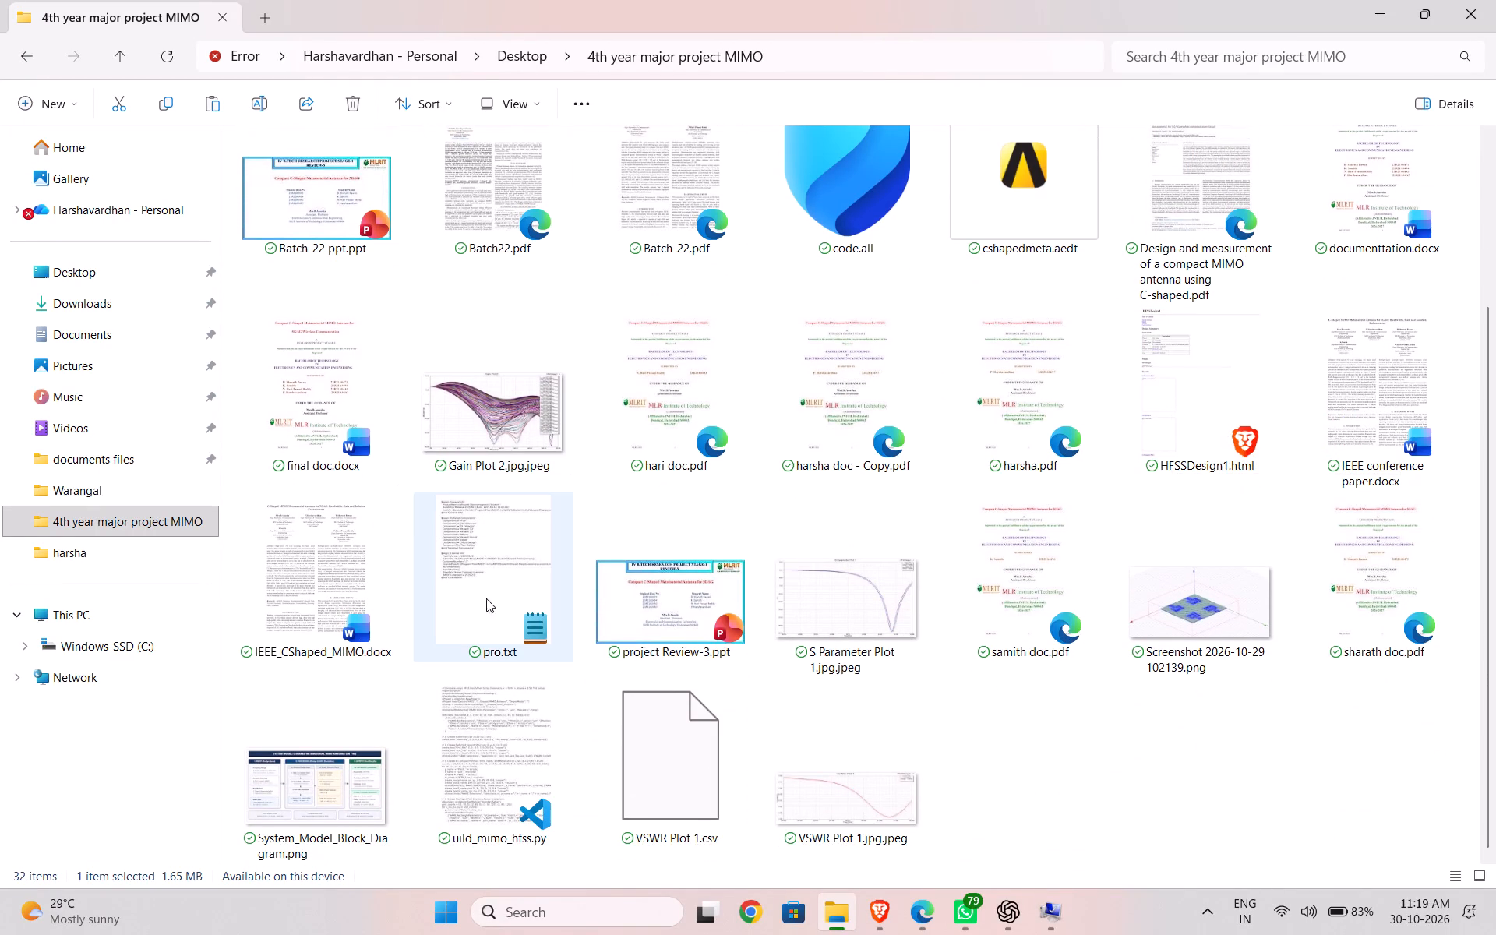
{"action": "scroll", "coordinate": [487, 618], "scroll_direction": "down", "scroll_amount": 1}
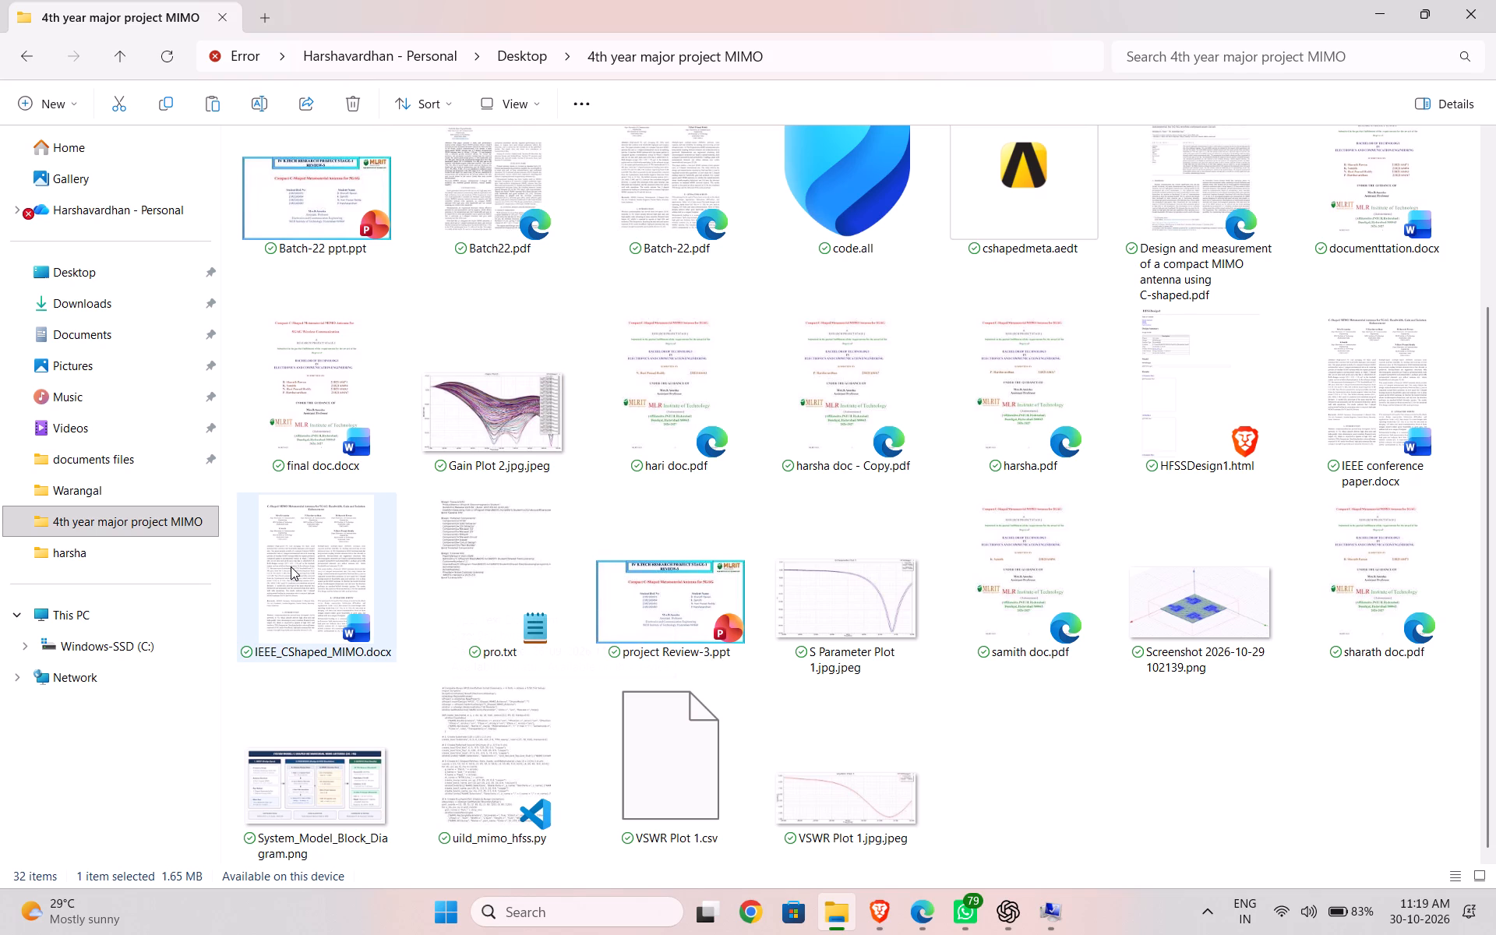
{"action": "double_click", "coordinate": [291, 566]}
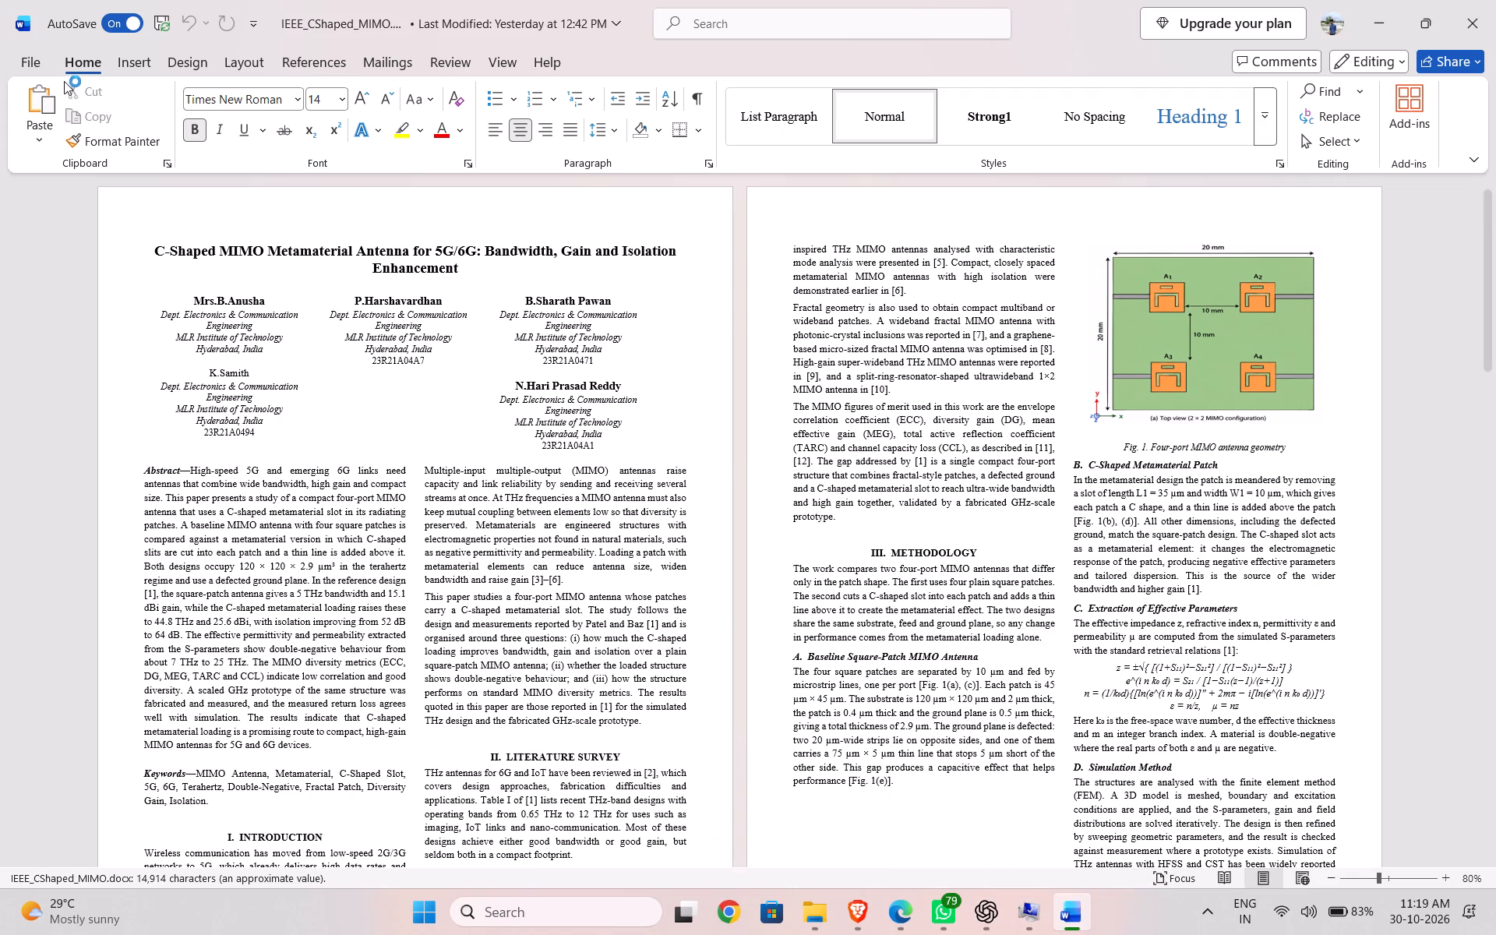
Create a new blank Word document.
{"action": "left_click", "coordinate": [36, 60]}
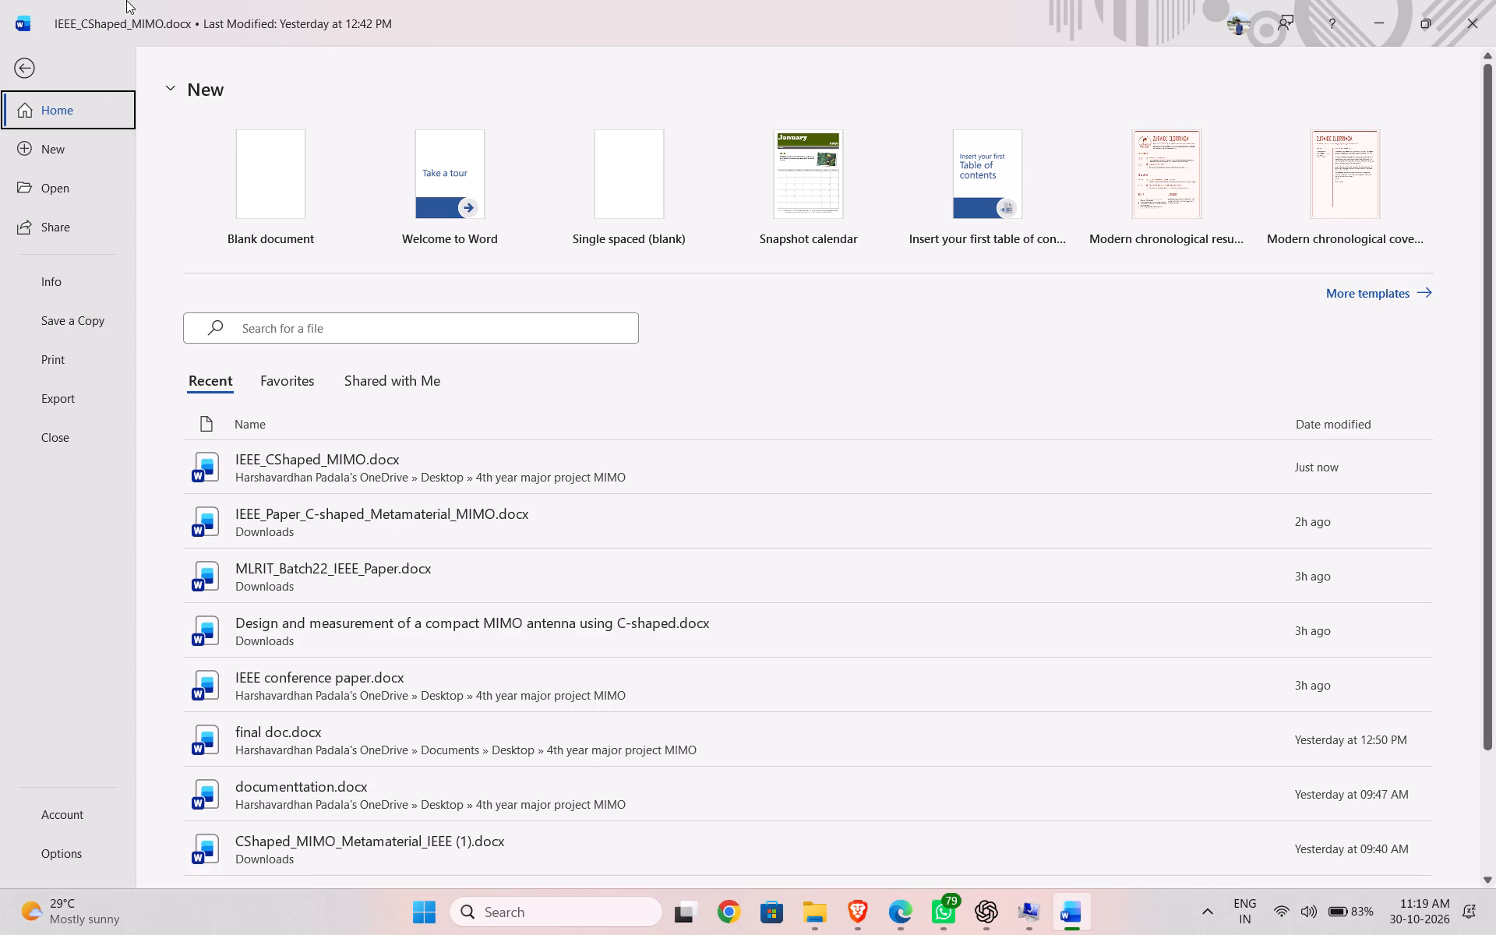
{"action": "left_click", "coordinate": [48, 147]}
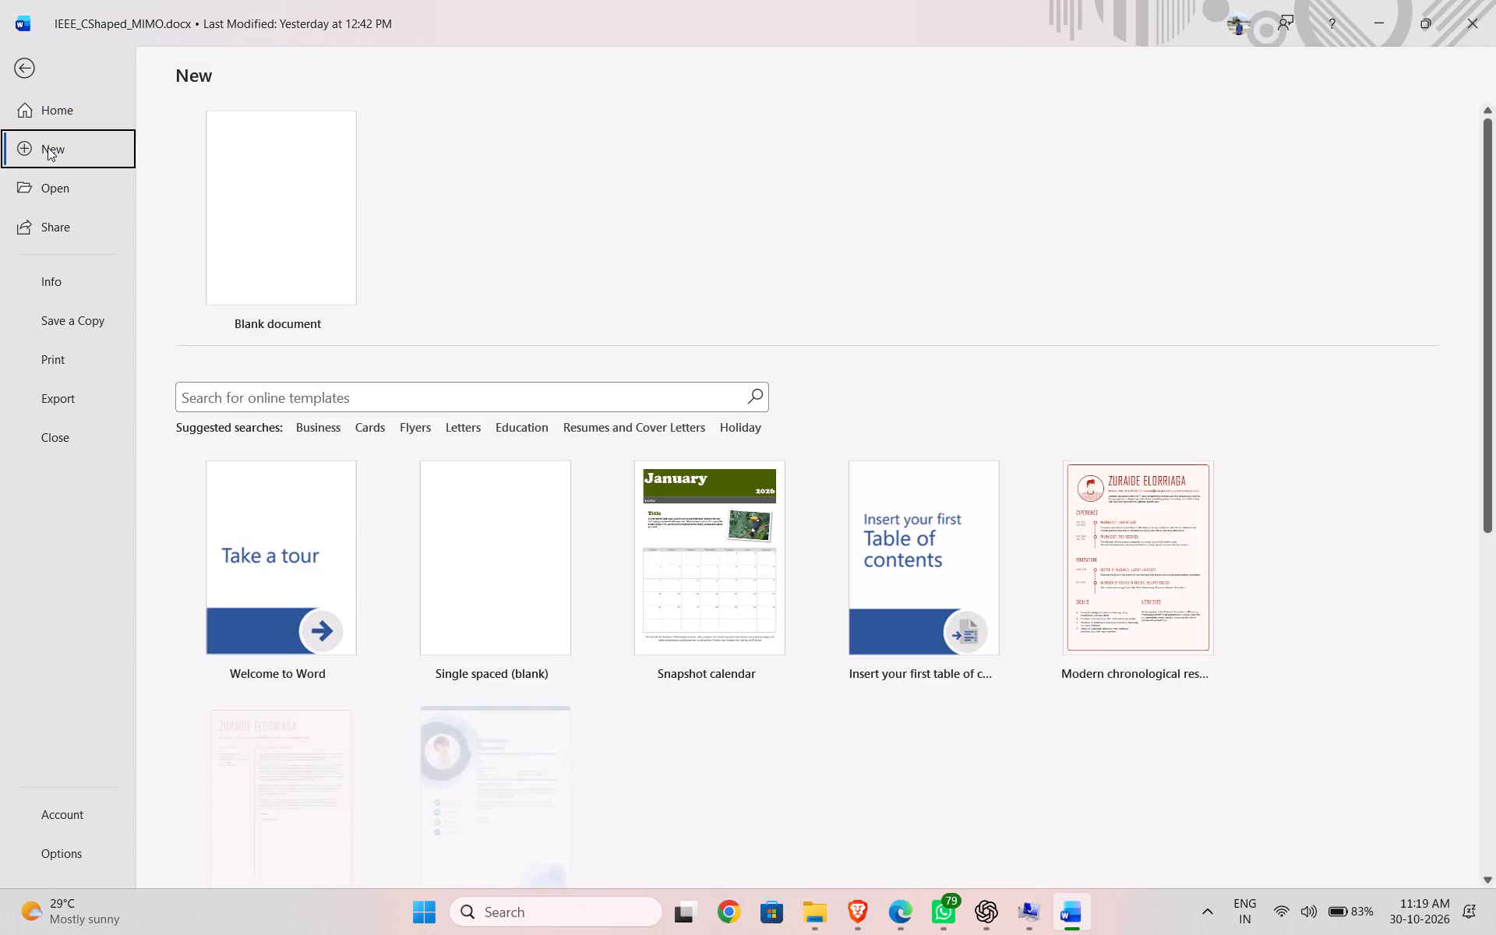
{"action": "left_click", "coordinate": [296, 245]}
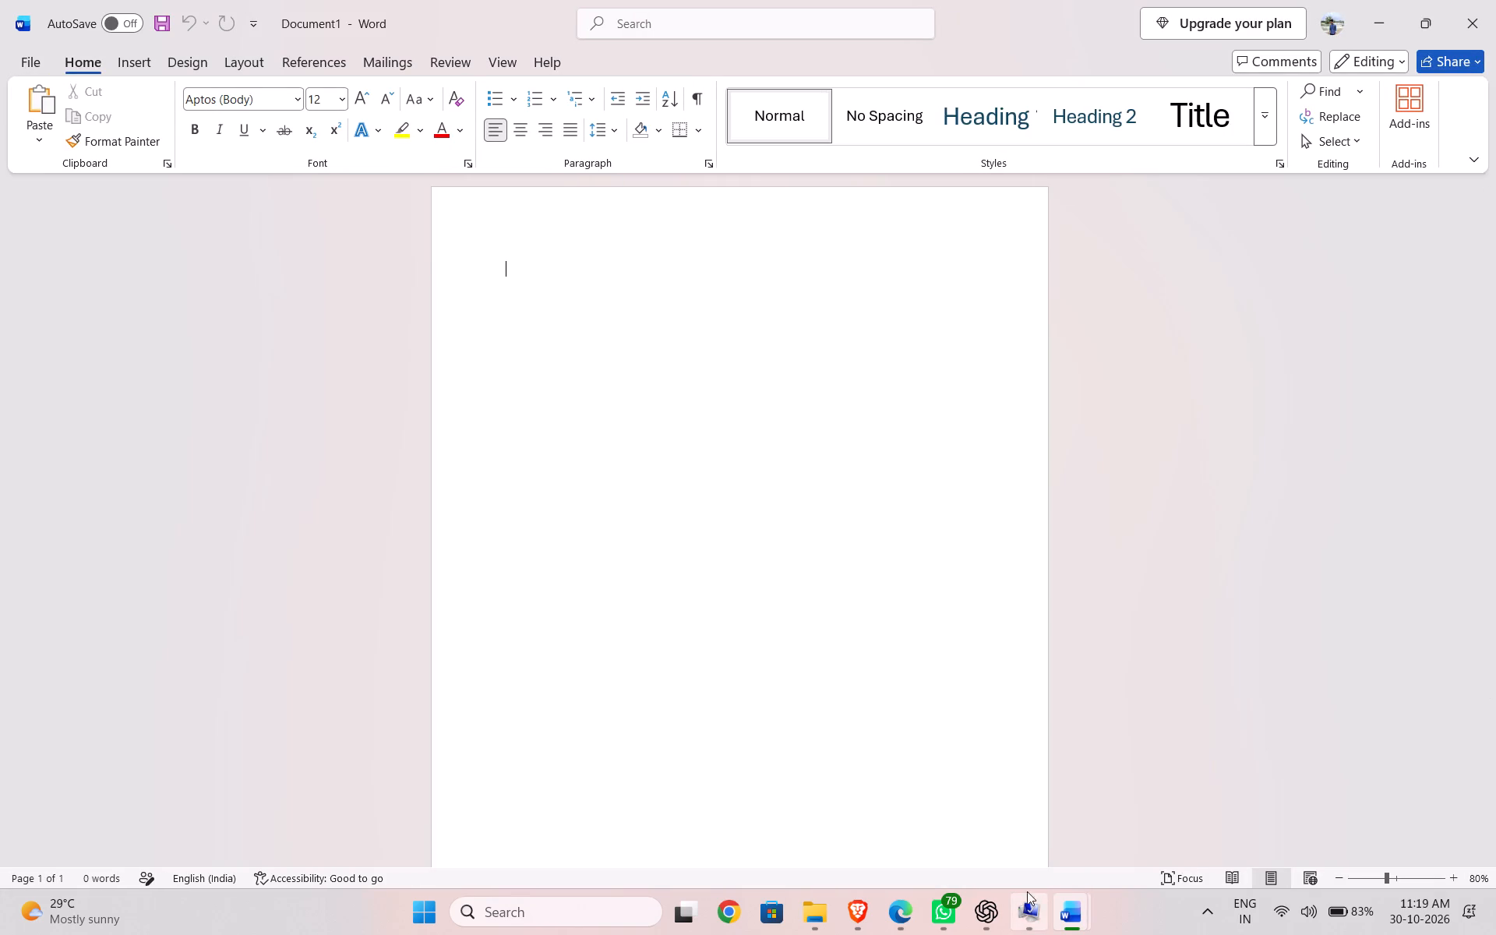
Go back to the project folder, open Batch 22 IEEE Paper.pdf in Edge and dismiss the Microsoft Rewards popup.
{"action": "left_click", "coordinate": [825, 912]}
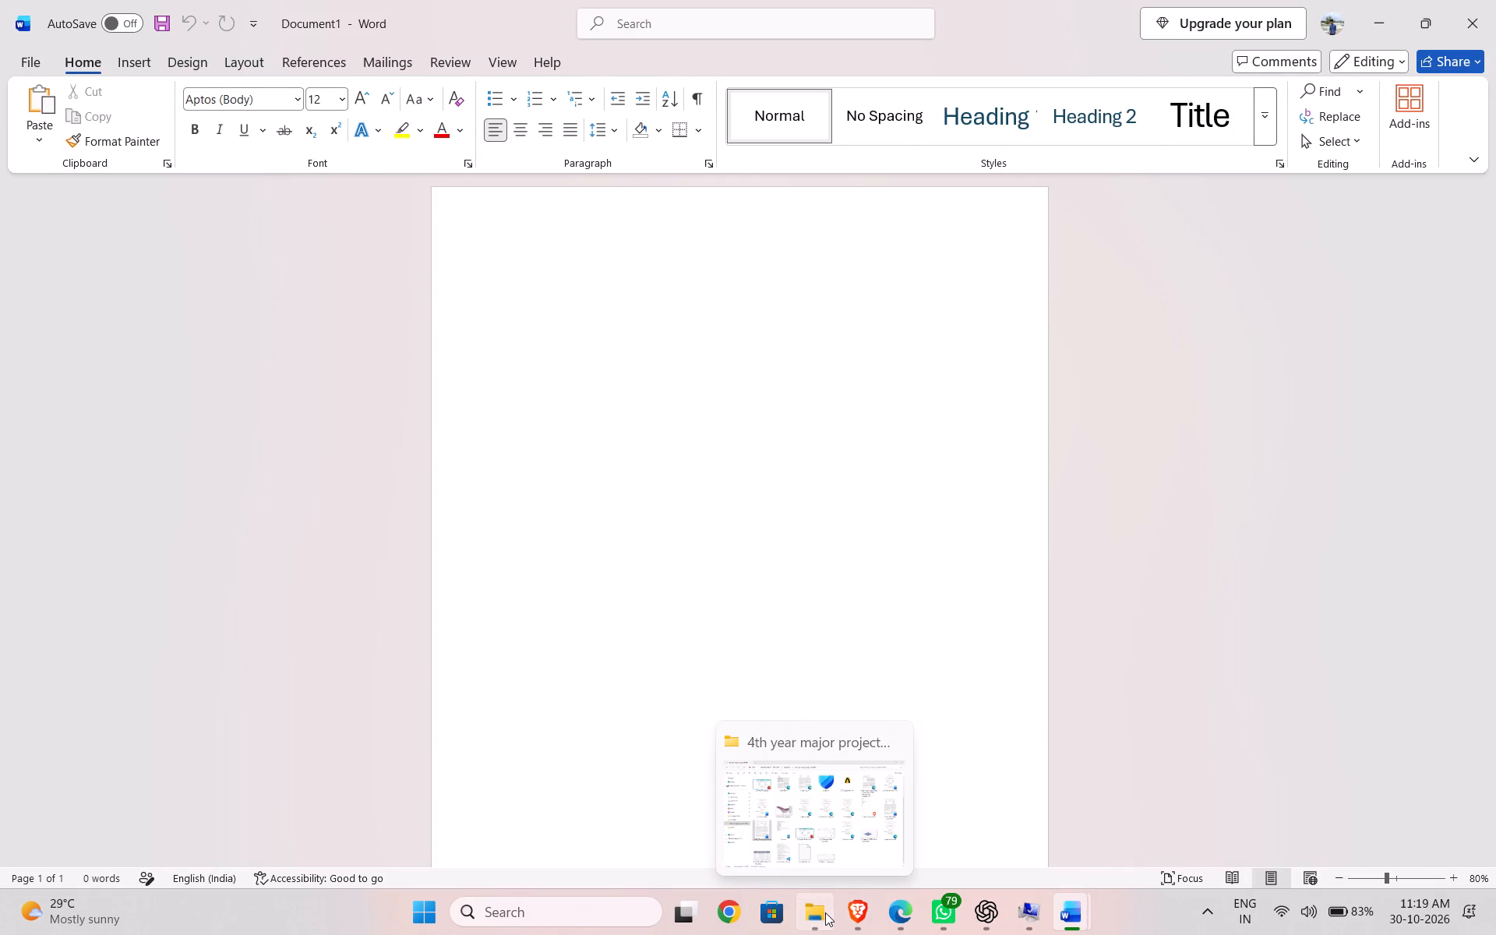
{"action": "scroll", "coordinate": [1064, 234], "scroll_direction": "up", "scroll_amount": 5}
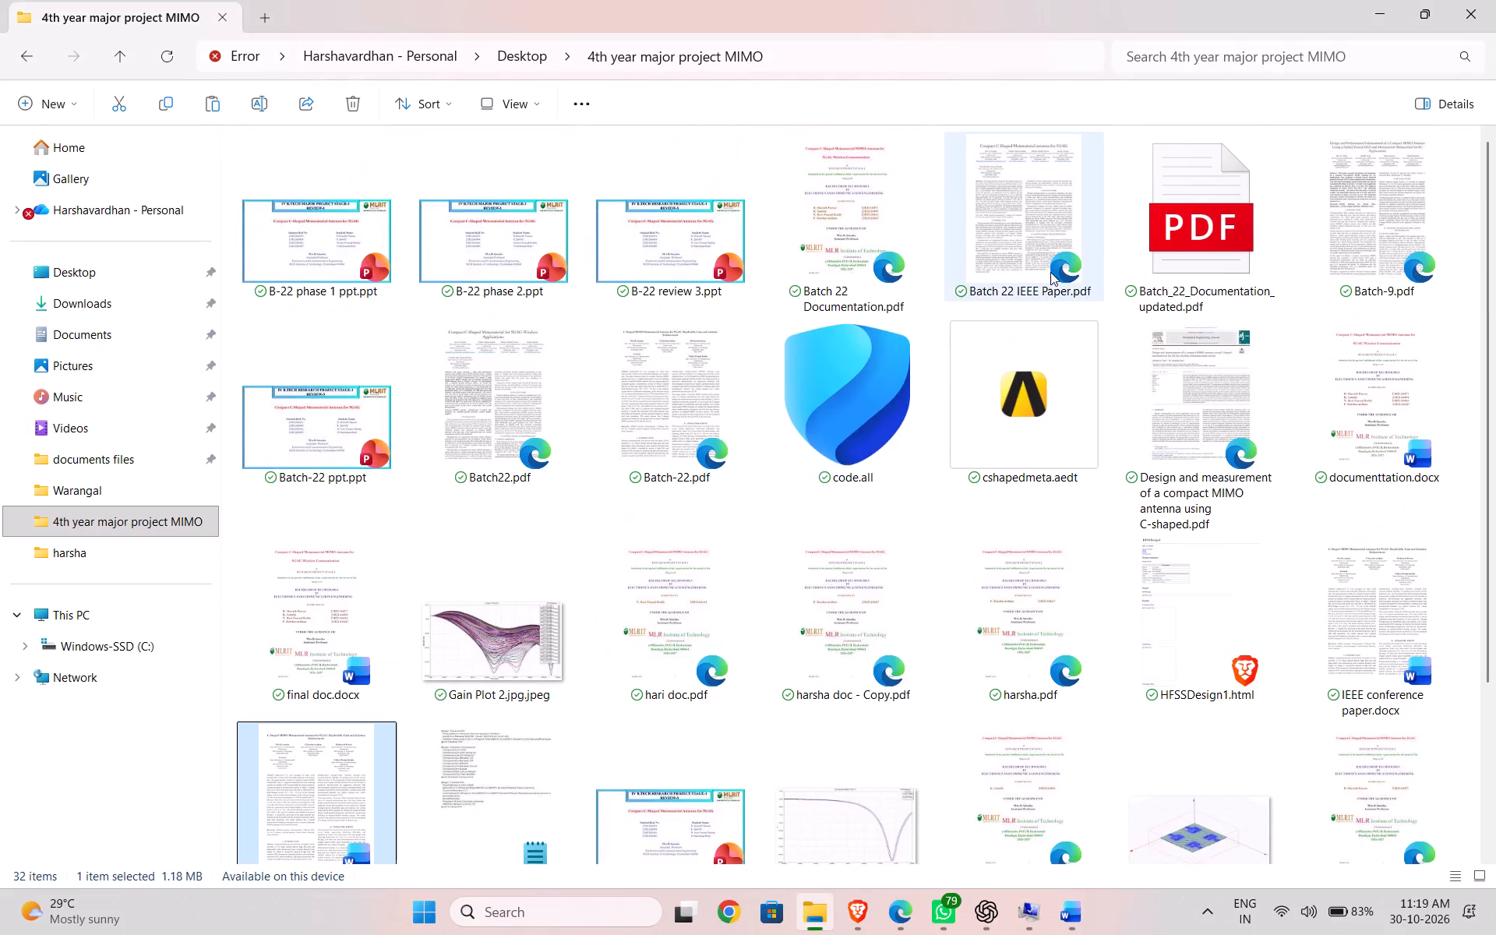
{"action": "double_click", "coordinate": [1031, 274]}
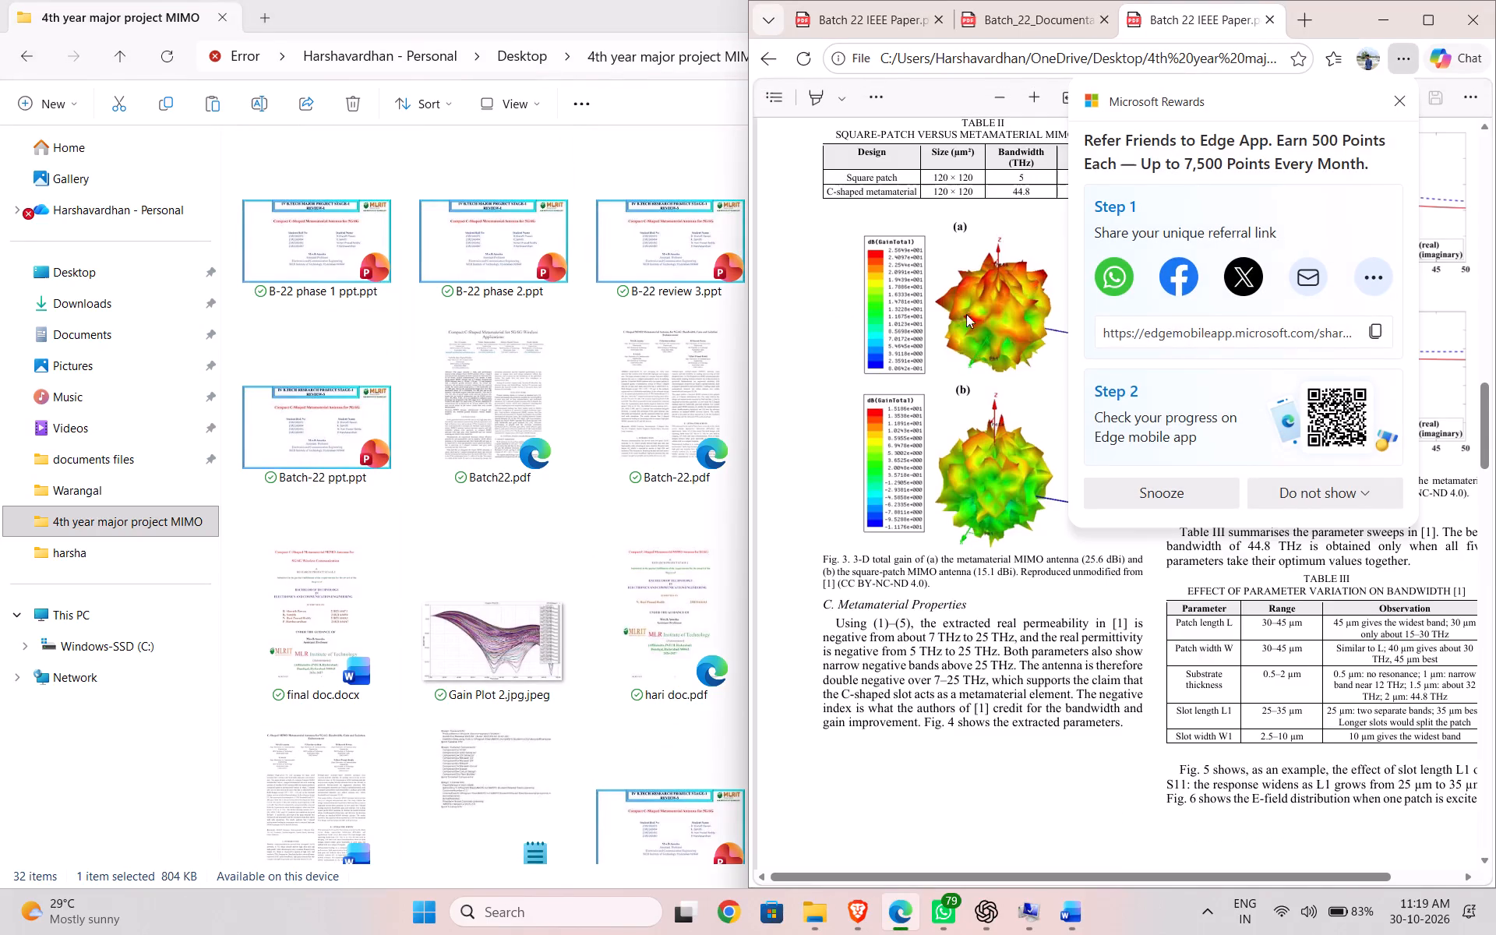
{"action": "left_click", "coordinate": [1401, 110]}
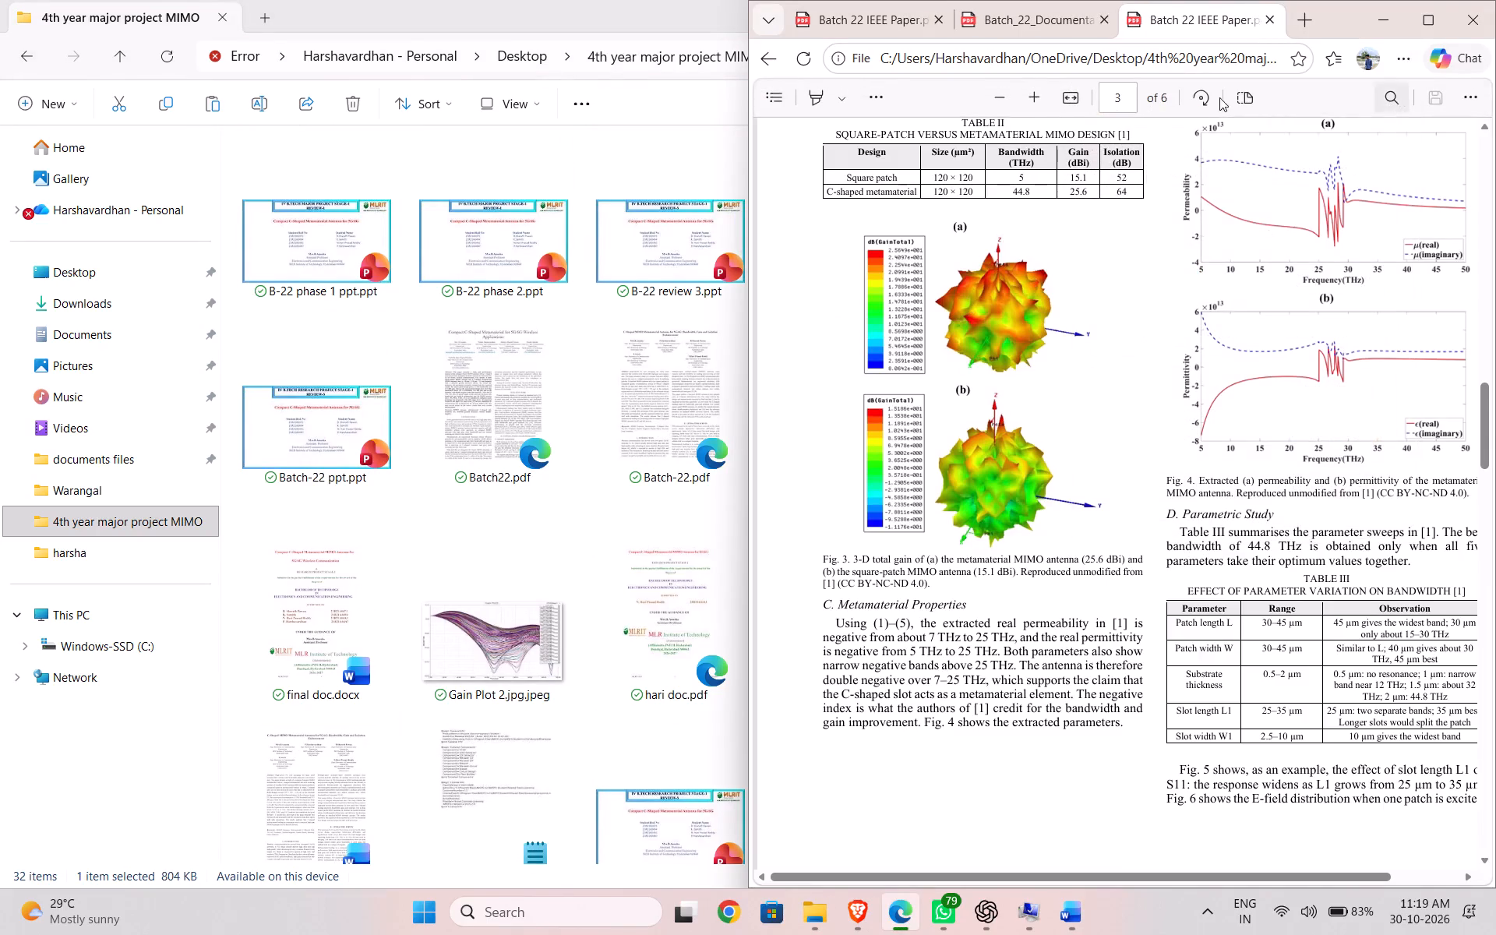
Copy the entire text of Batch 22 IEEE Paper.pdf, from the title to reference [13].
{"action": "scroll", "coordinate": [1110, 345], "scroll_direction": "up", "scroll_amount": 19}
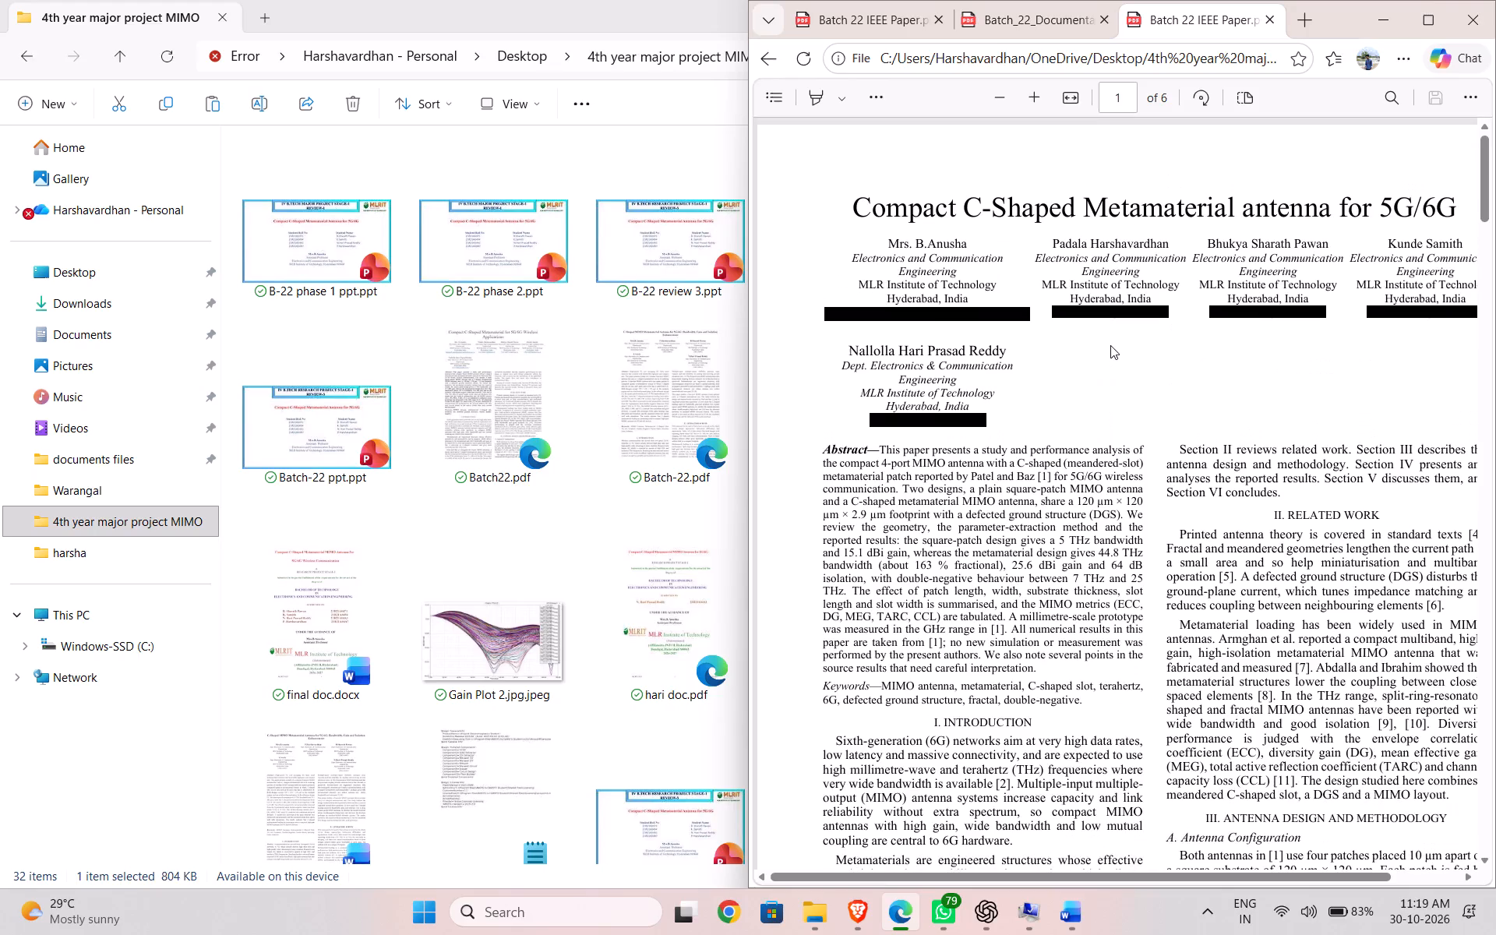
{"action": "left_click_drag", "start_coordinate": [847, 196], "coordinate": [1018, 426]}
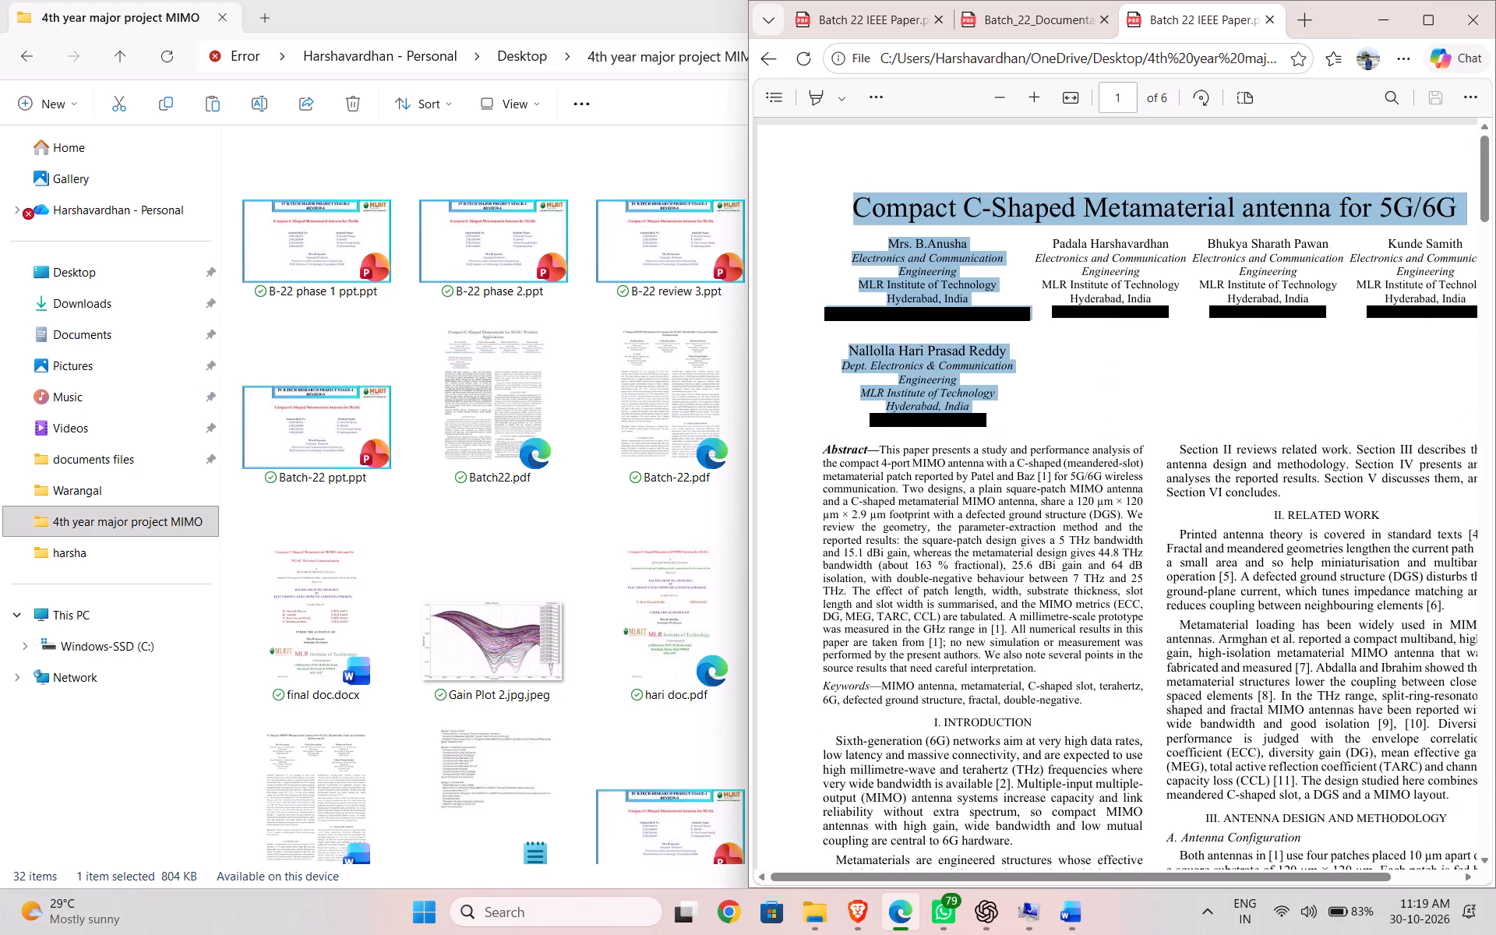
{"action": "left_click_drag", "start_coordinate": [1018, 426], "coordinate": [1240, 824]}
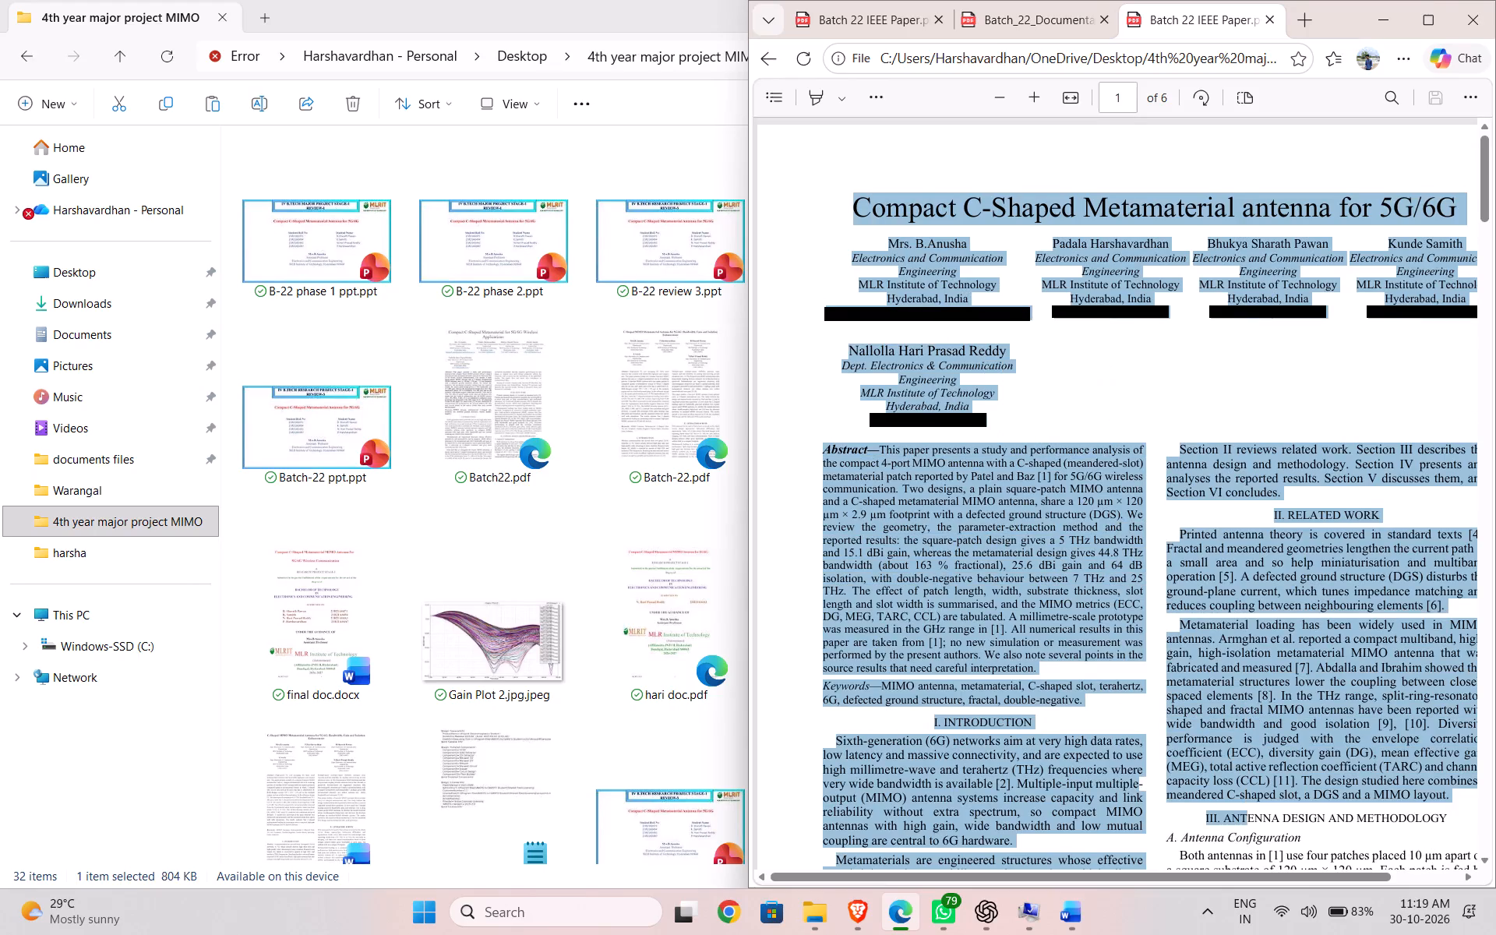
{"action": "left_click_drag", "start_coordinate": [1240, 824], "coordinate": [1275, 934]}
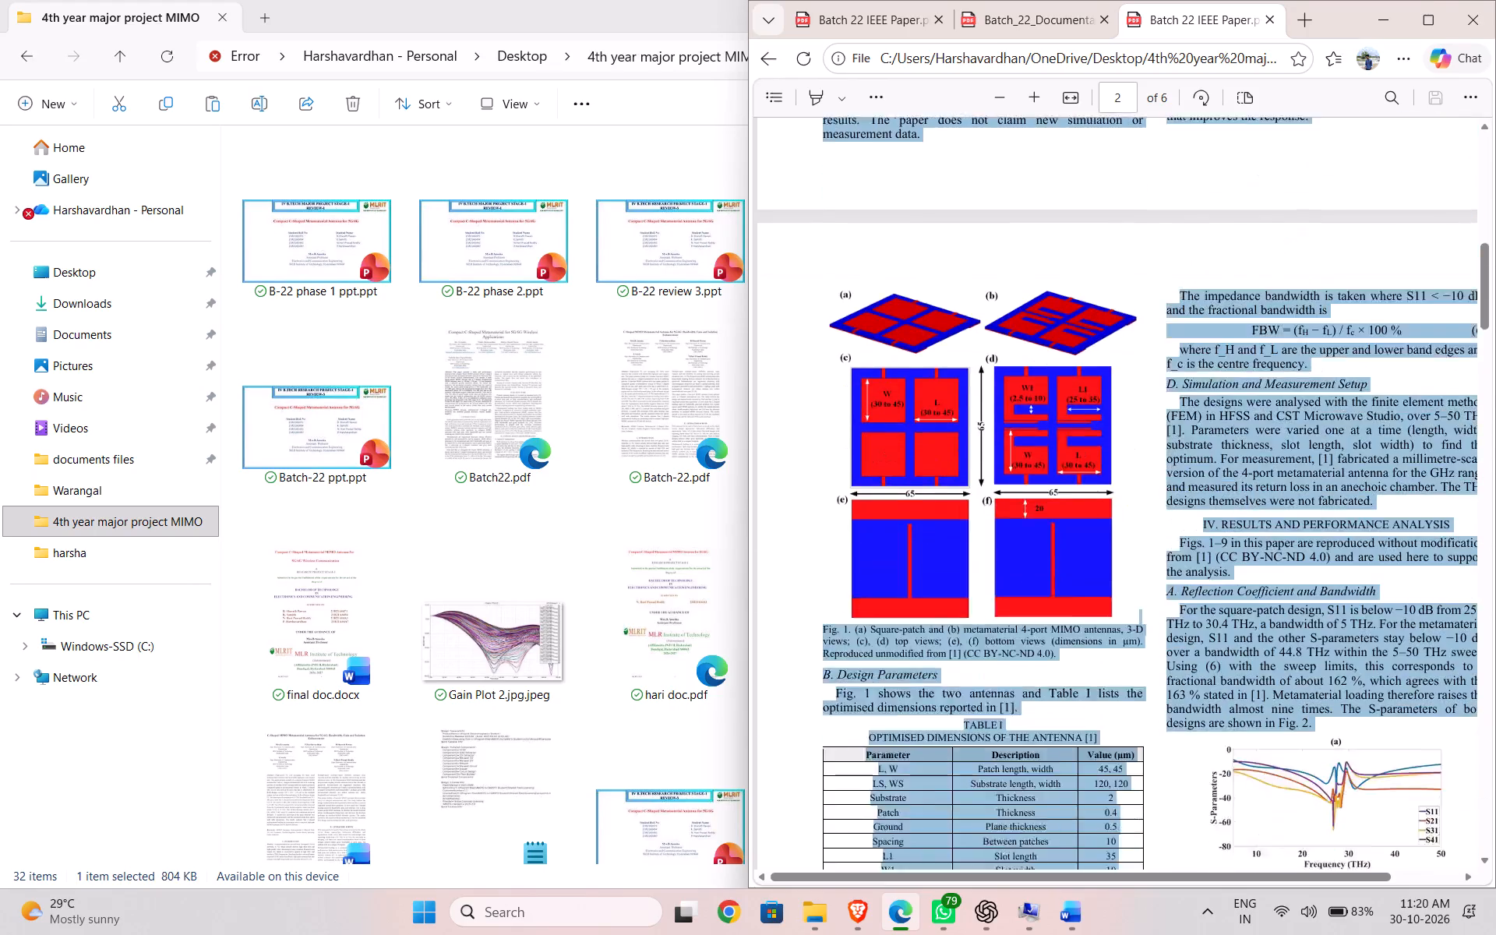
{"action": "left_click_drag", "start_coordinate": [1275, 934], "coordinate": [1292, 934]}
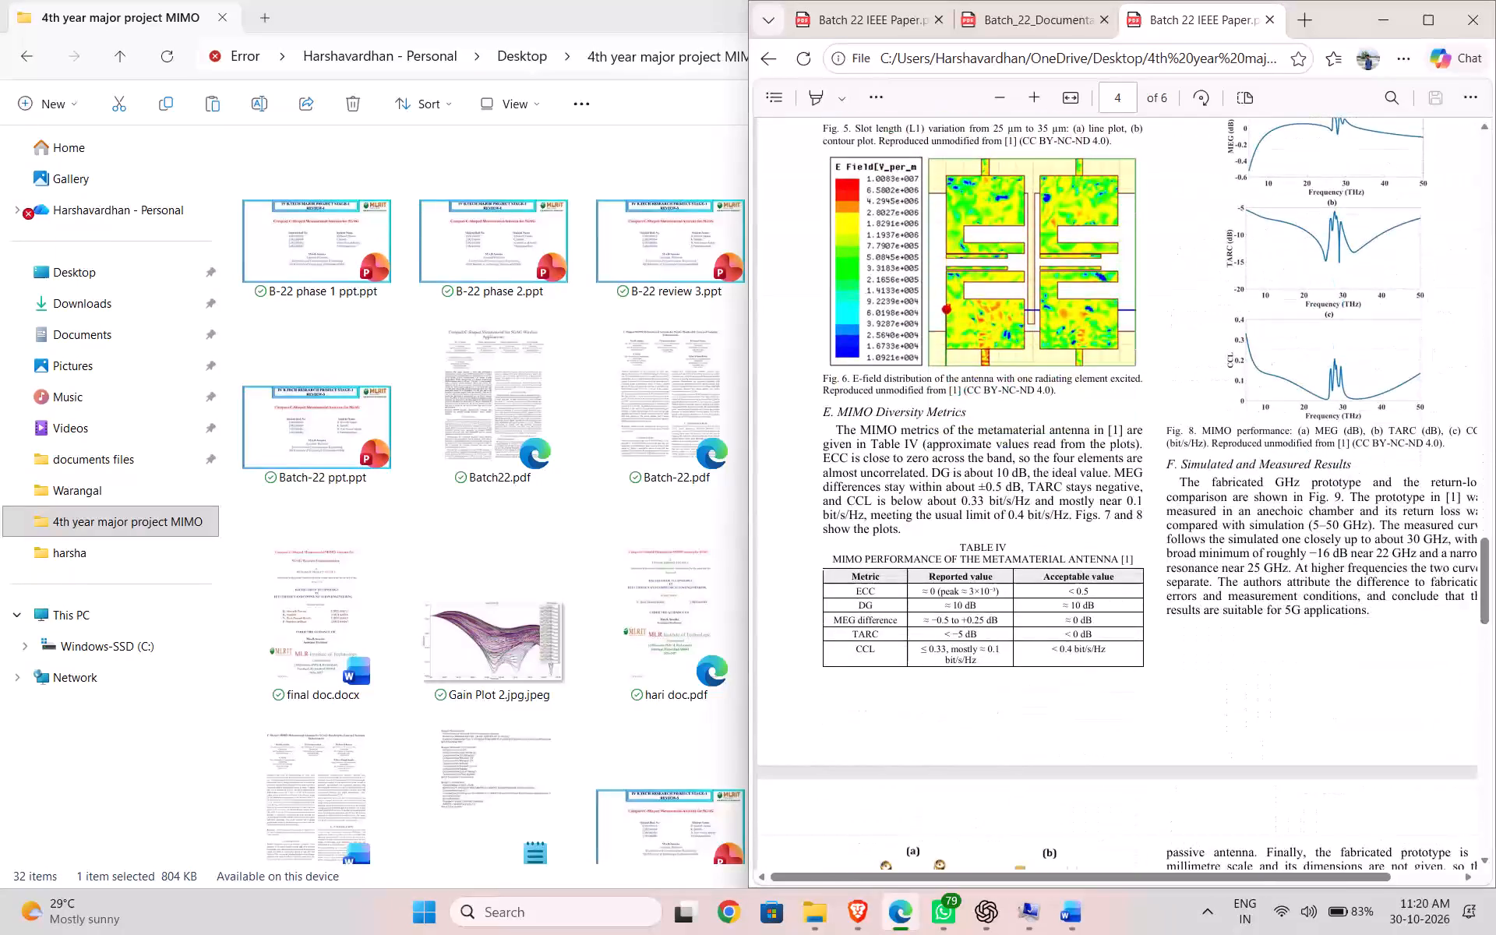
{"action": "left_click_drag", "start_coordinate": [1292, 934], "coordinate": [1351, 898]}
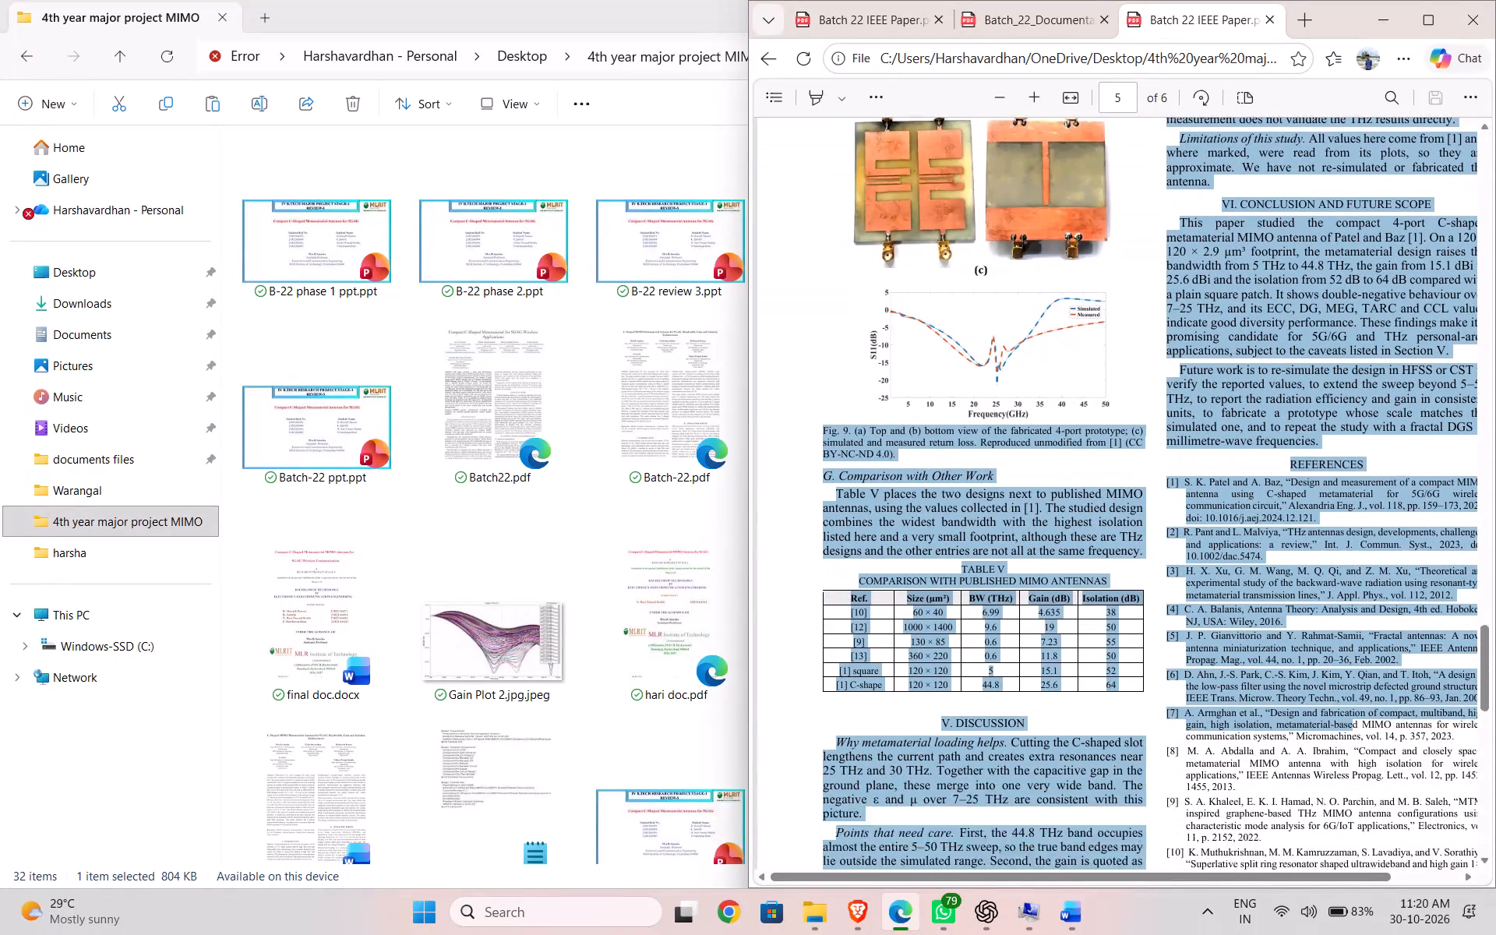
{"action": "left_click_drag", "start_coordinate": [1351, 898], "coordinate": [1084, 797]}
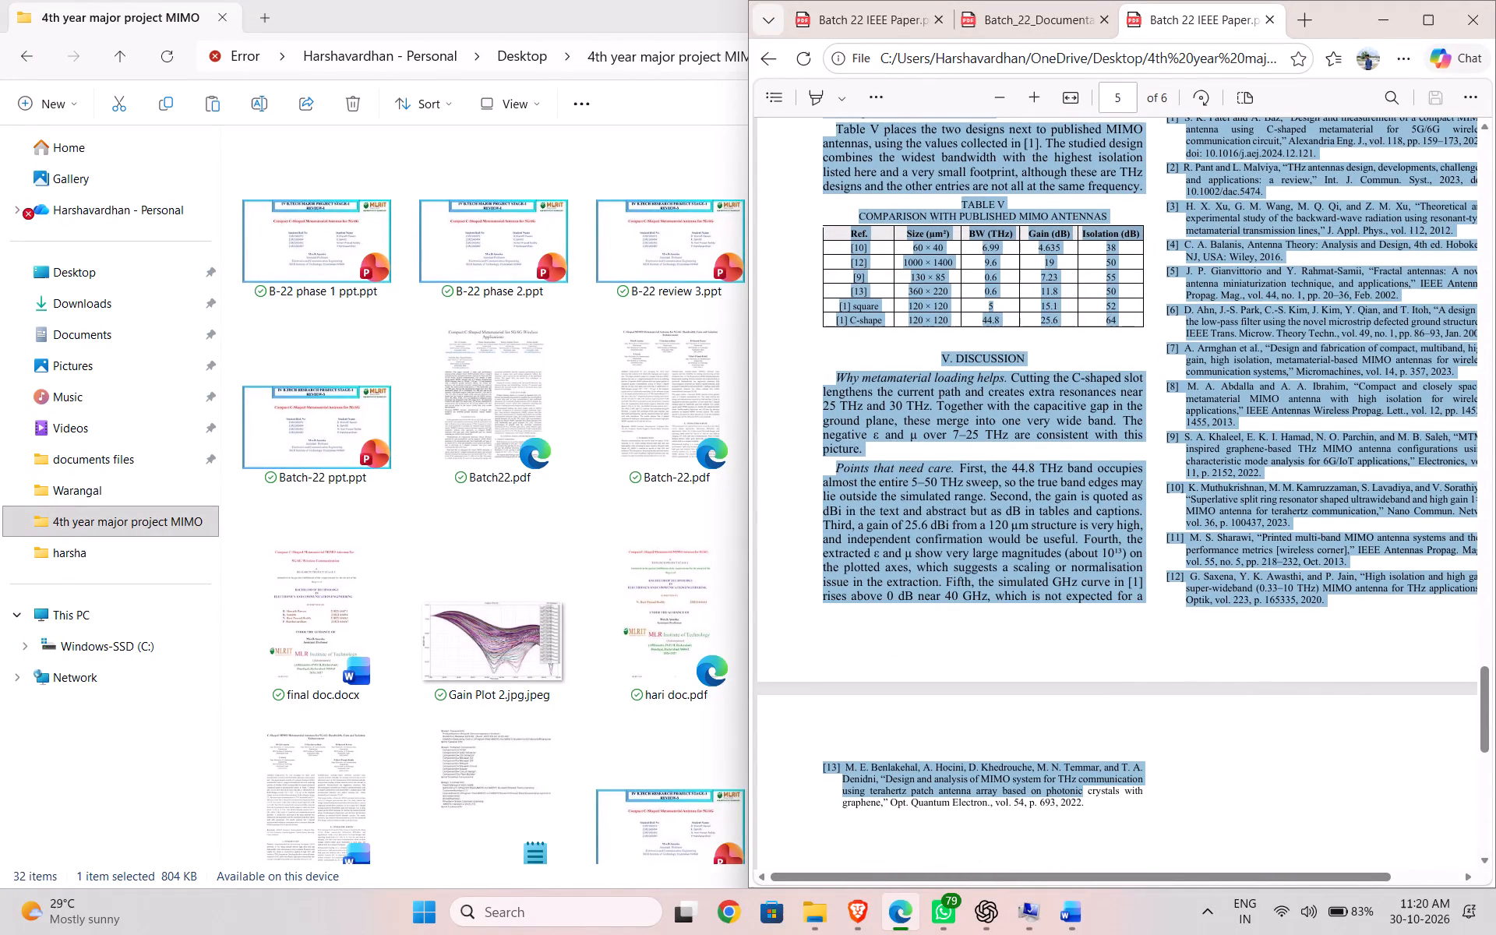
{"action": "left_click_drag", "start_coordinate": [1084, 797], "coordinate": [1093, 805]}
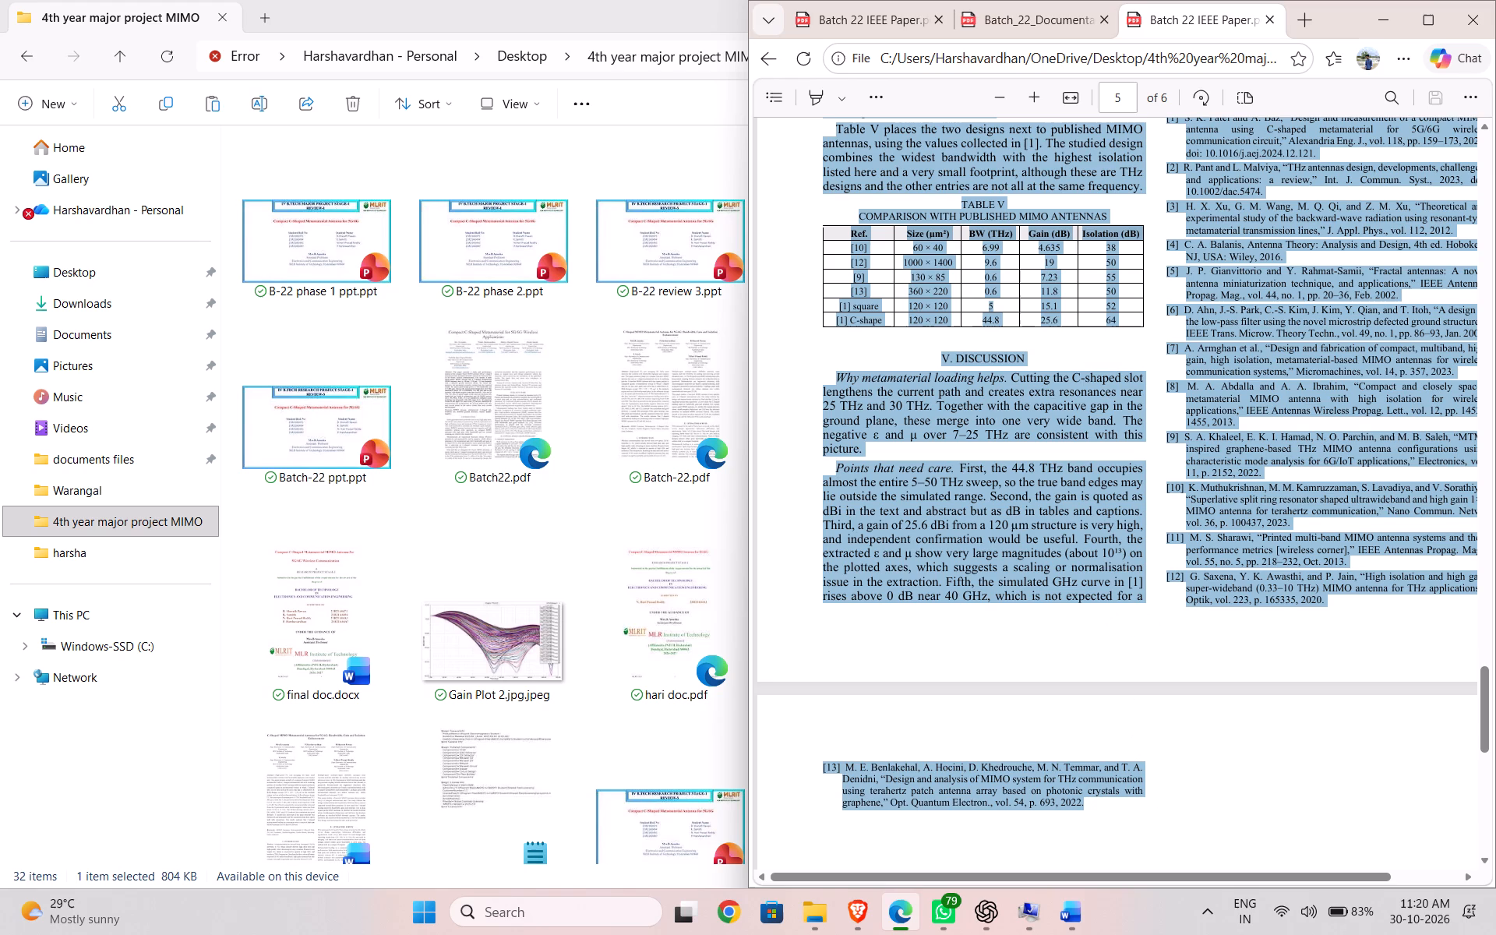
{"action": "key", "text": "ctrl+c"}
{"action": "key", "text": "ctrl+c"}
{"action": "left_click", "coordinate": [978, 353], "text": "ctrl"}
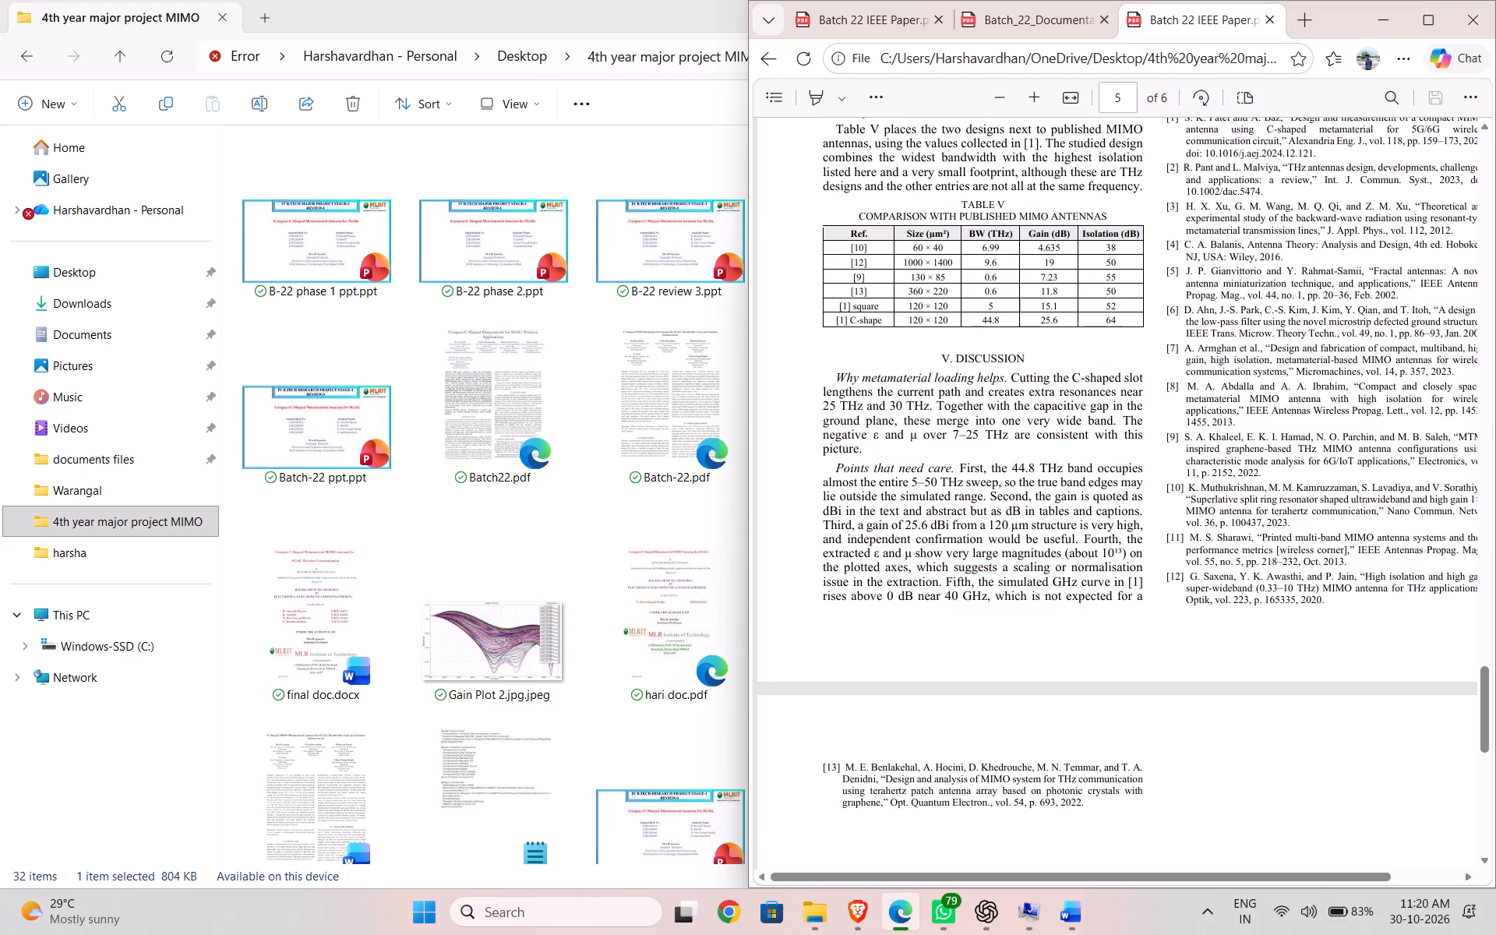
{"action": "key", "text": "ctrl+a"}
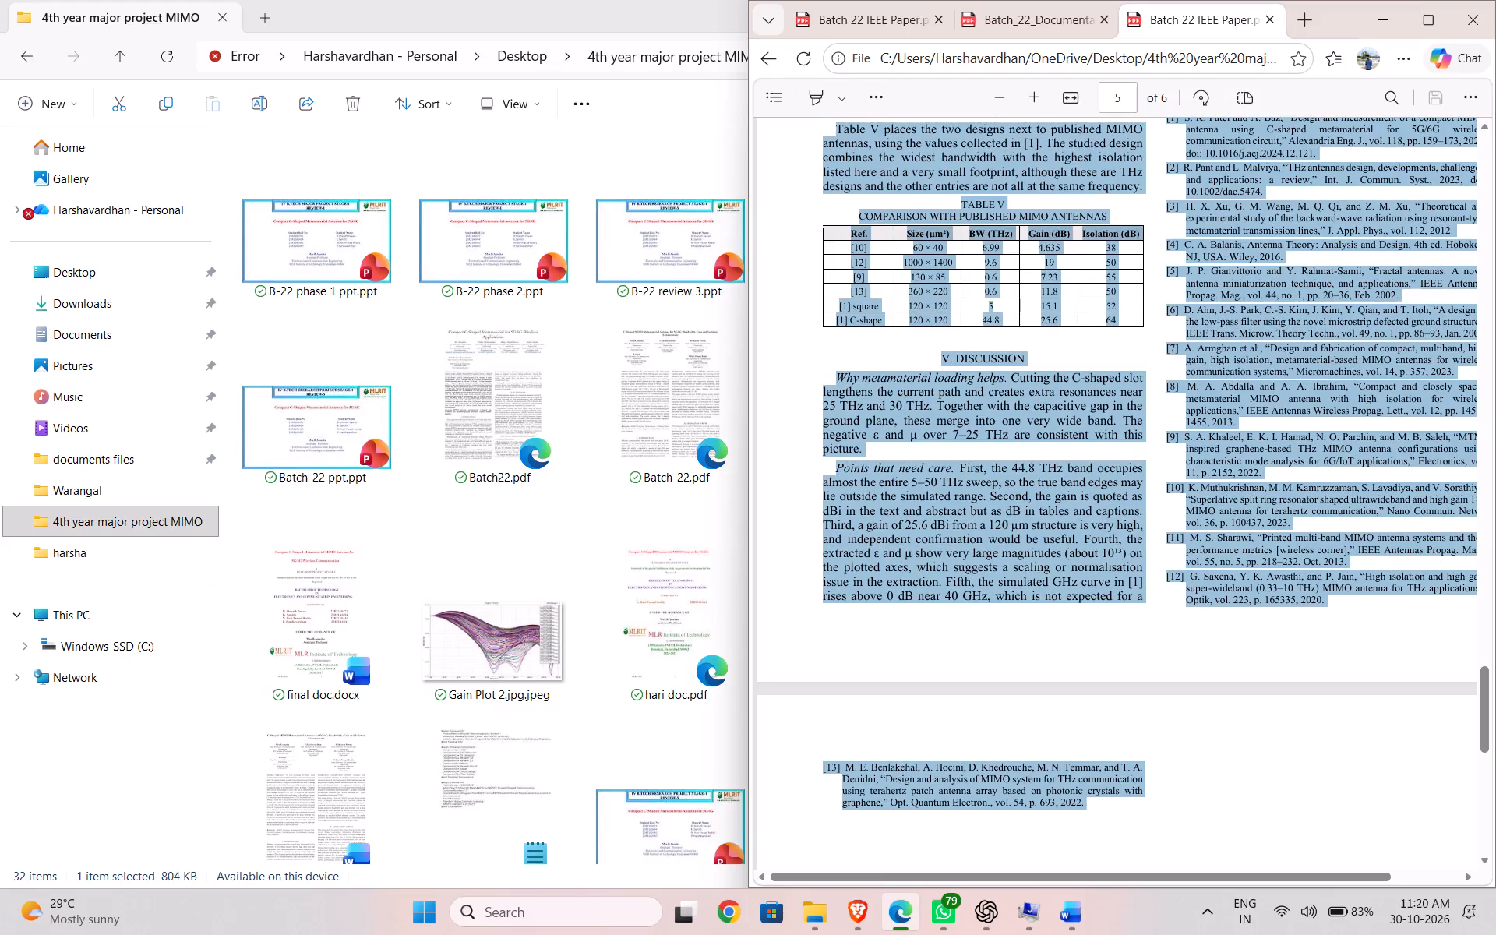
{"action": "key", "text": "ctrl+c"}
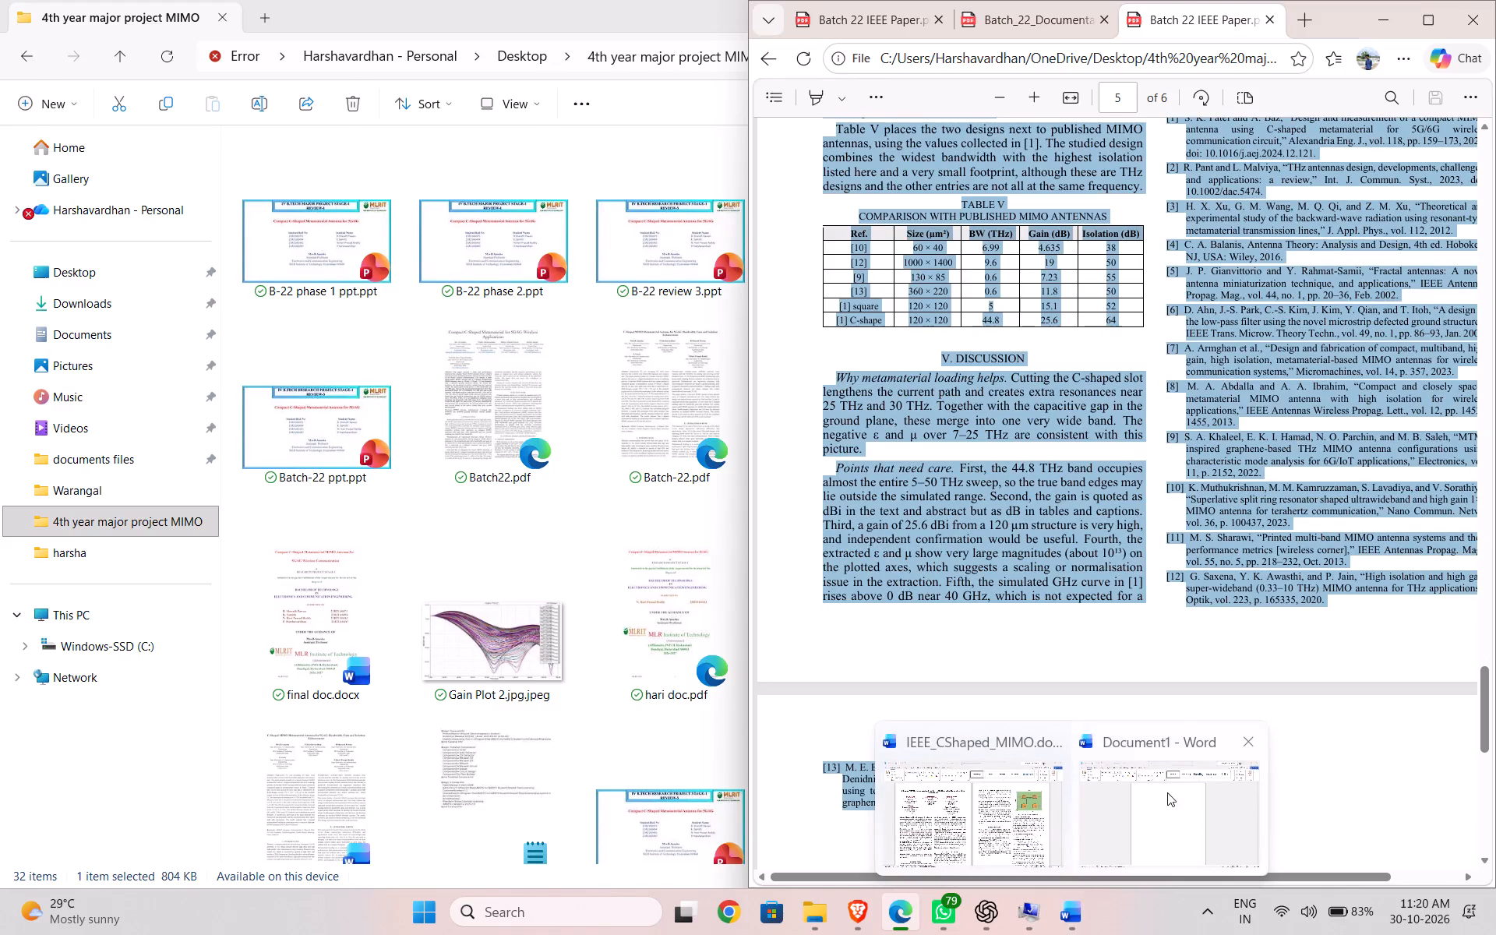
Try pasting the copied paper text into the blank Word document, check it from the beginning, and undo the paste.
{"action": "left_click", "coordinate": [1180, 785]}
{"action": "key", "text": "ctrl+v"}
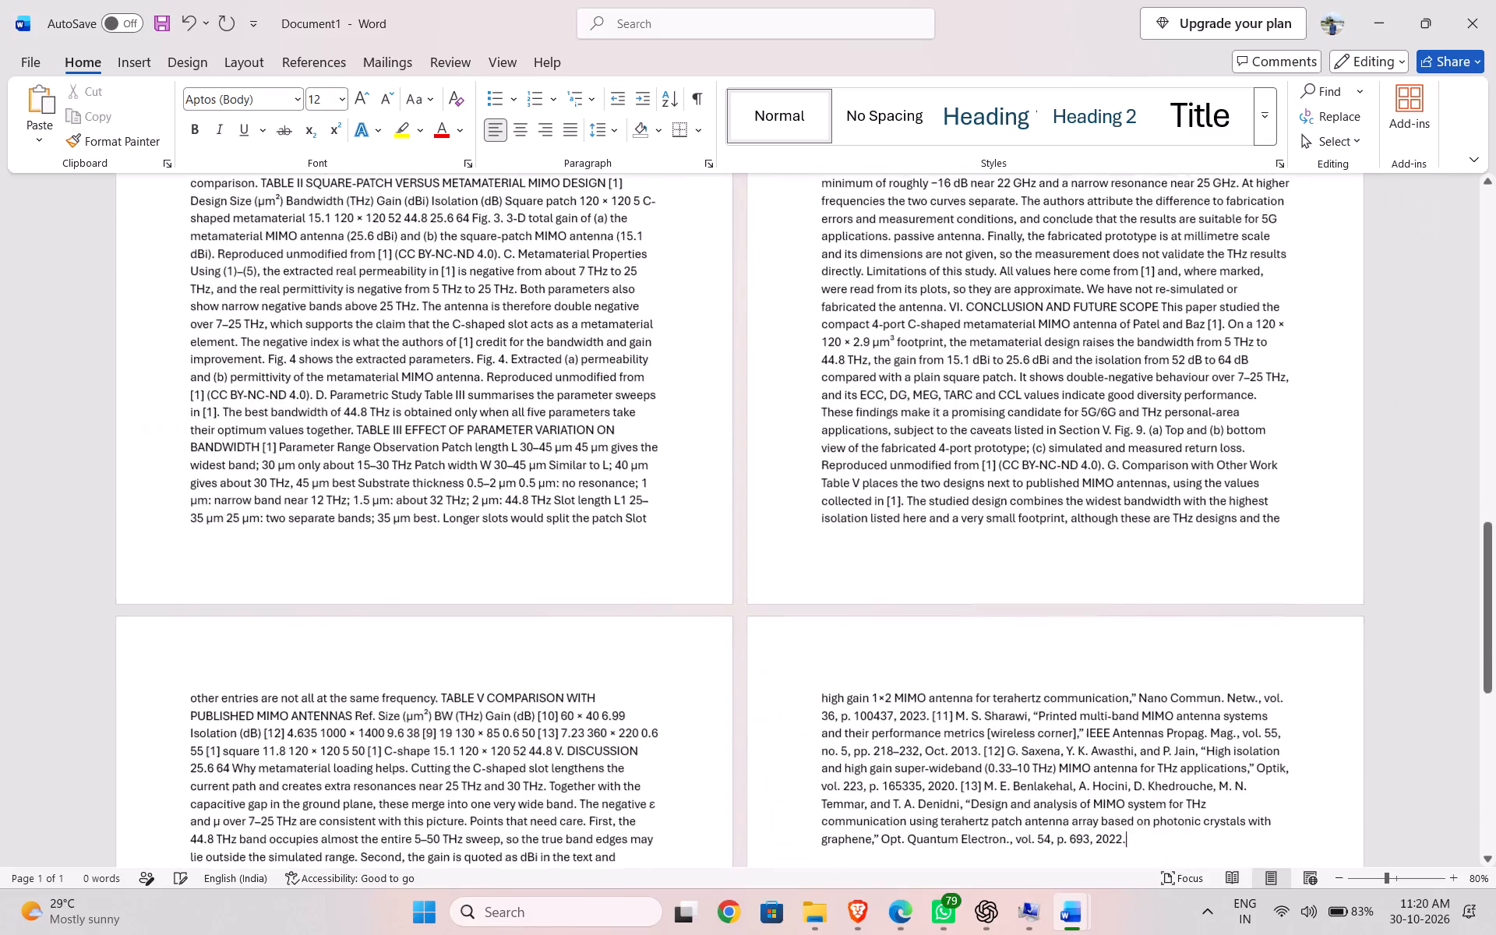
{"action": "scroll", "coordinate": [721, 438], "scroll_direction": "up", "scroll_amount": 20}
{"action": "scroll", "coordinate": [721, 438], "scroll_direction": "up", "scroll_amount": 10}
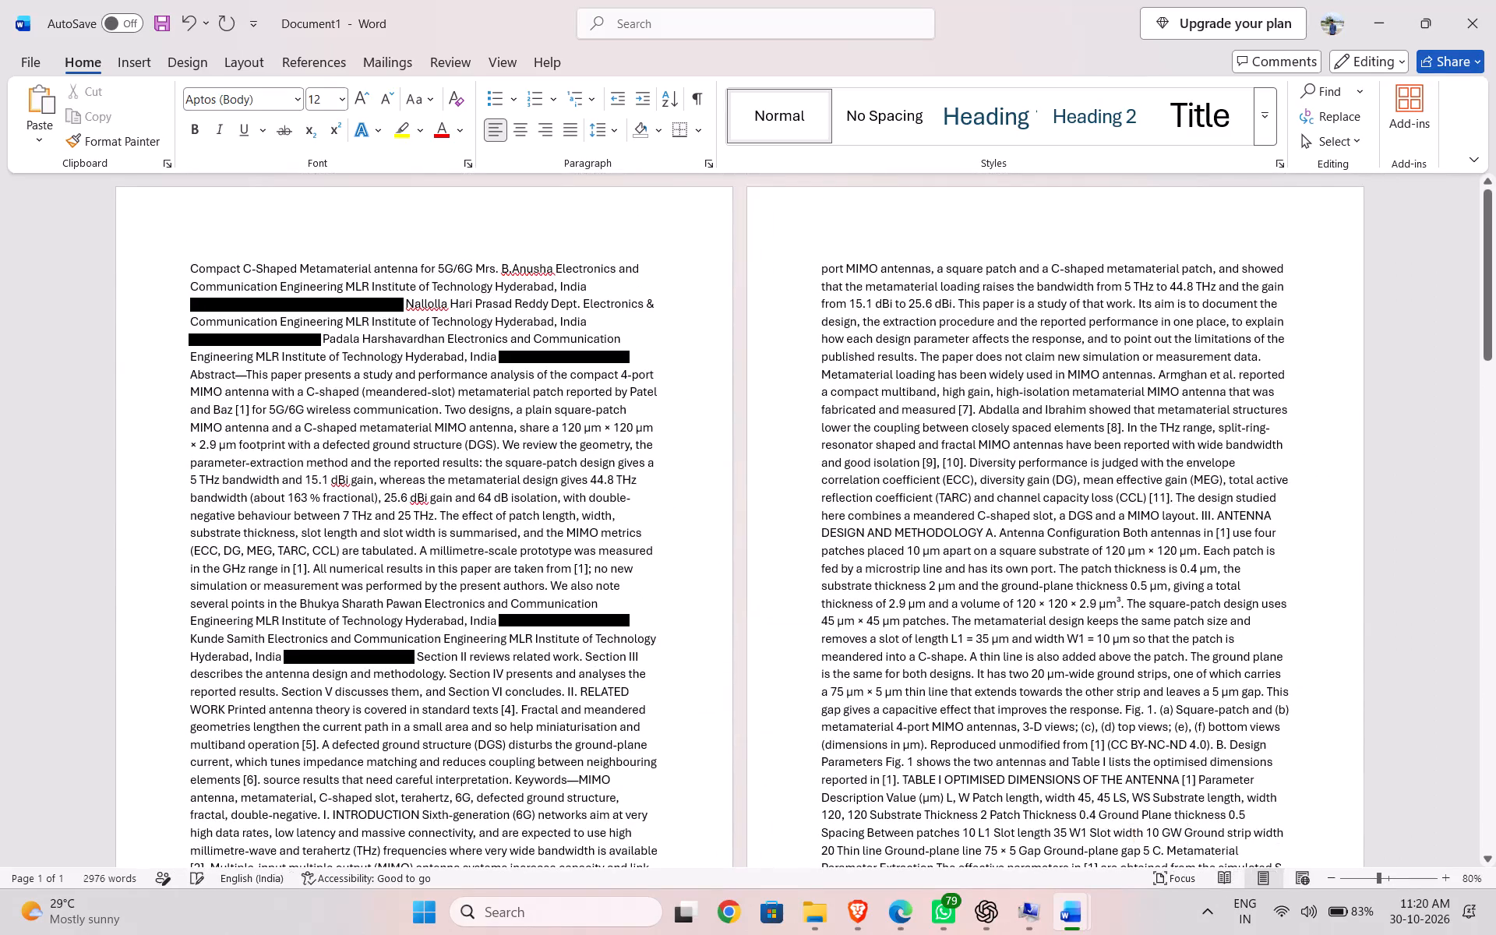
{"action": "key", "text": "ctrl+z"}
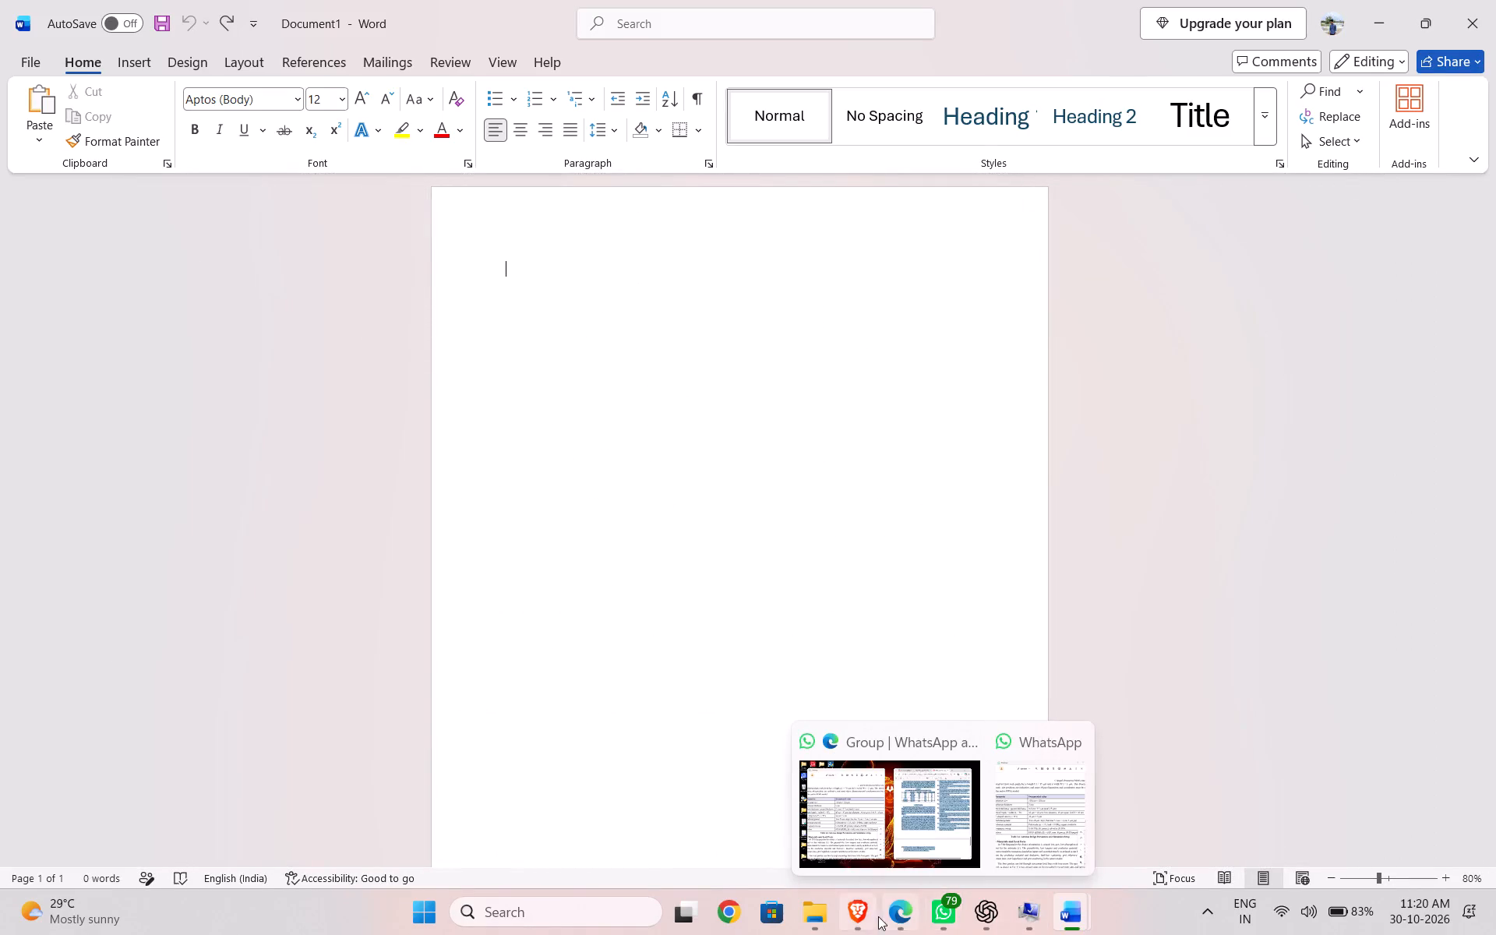
Open the Batch-22 ppt.ppt presentation from the project folder in PowerPoint.
{"action": "left_click", "coordinate": [898, 815]}
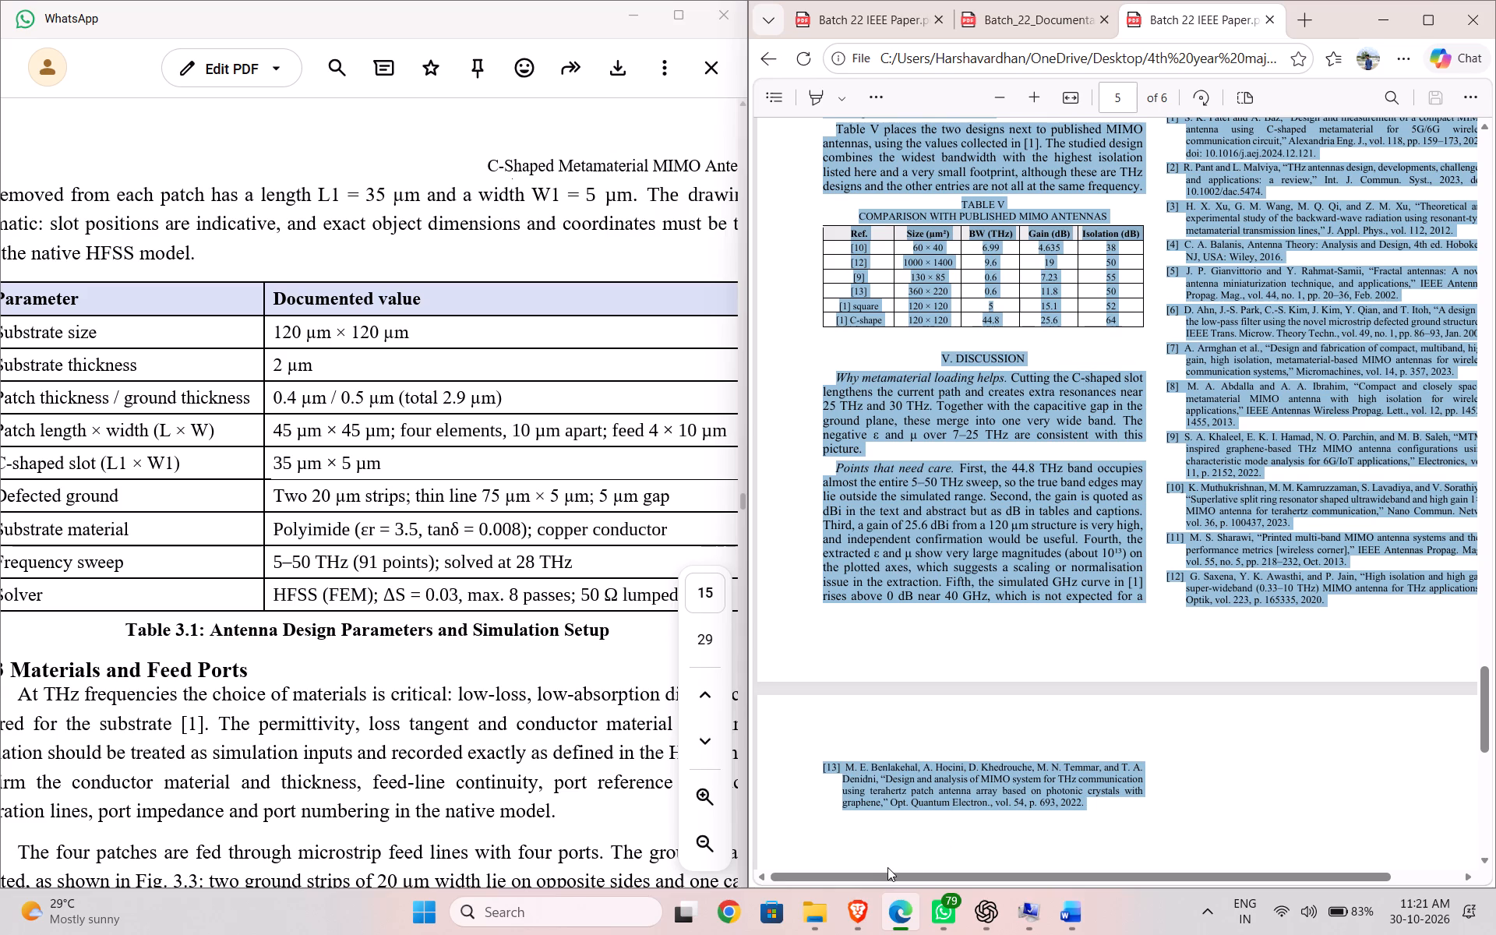
{"action": "left_click", "coordinate": [805, 917]}
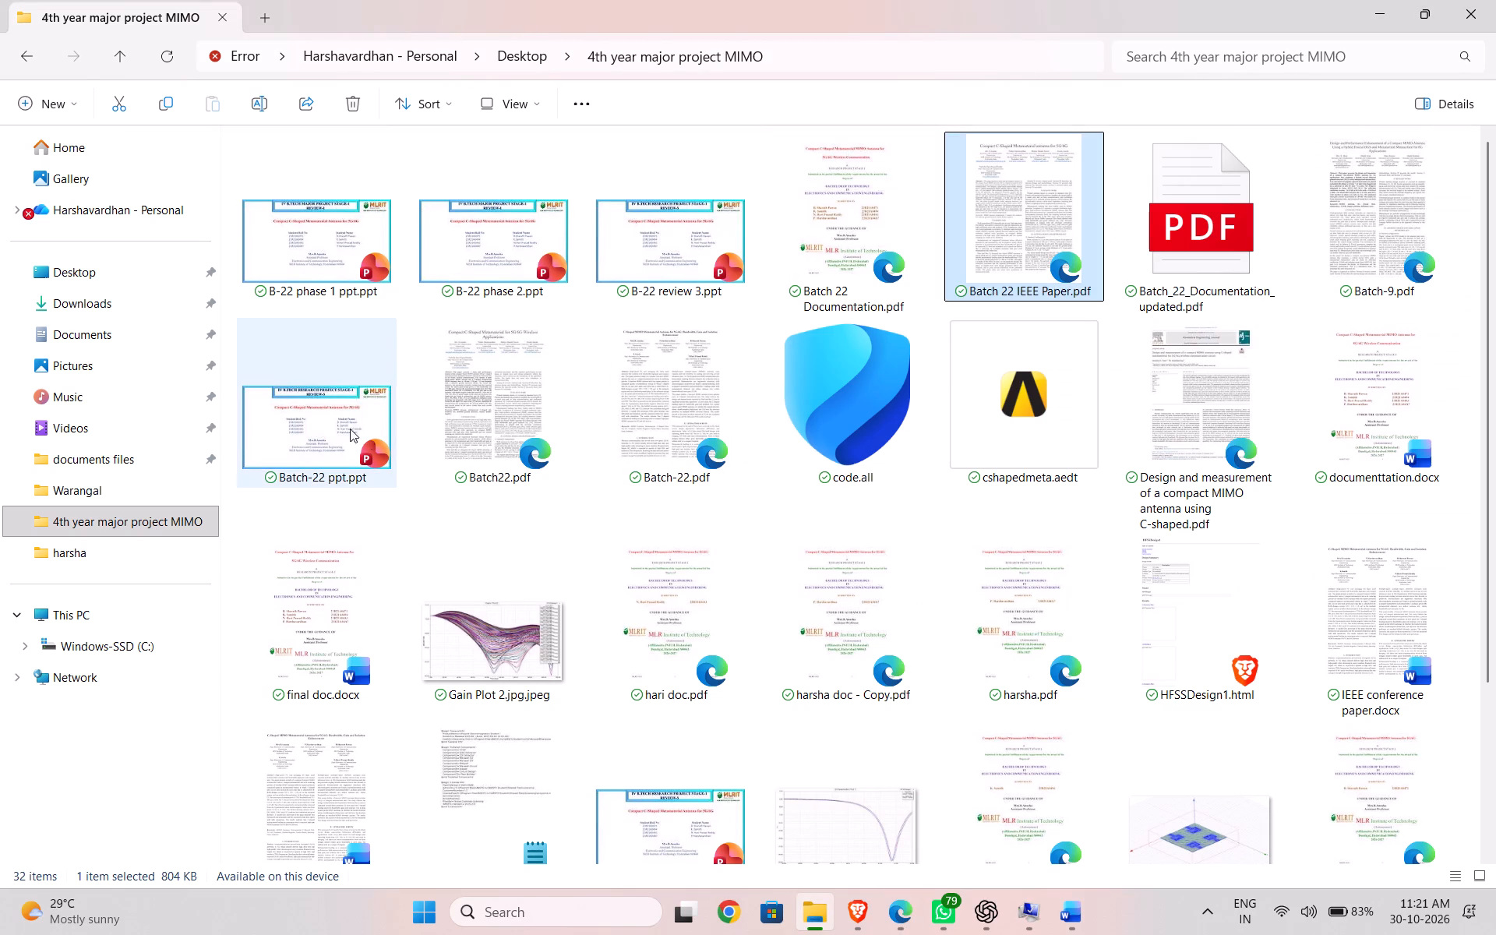
{"action": "double_click", "coordinate": [326, 418]}
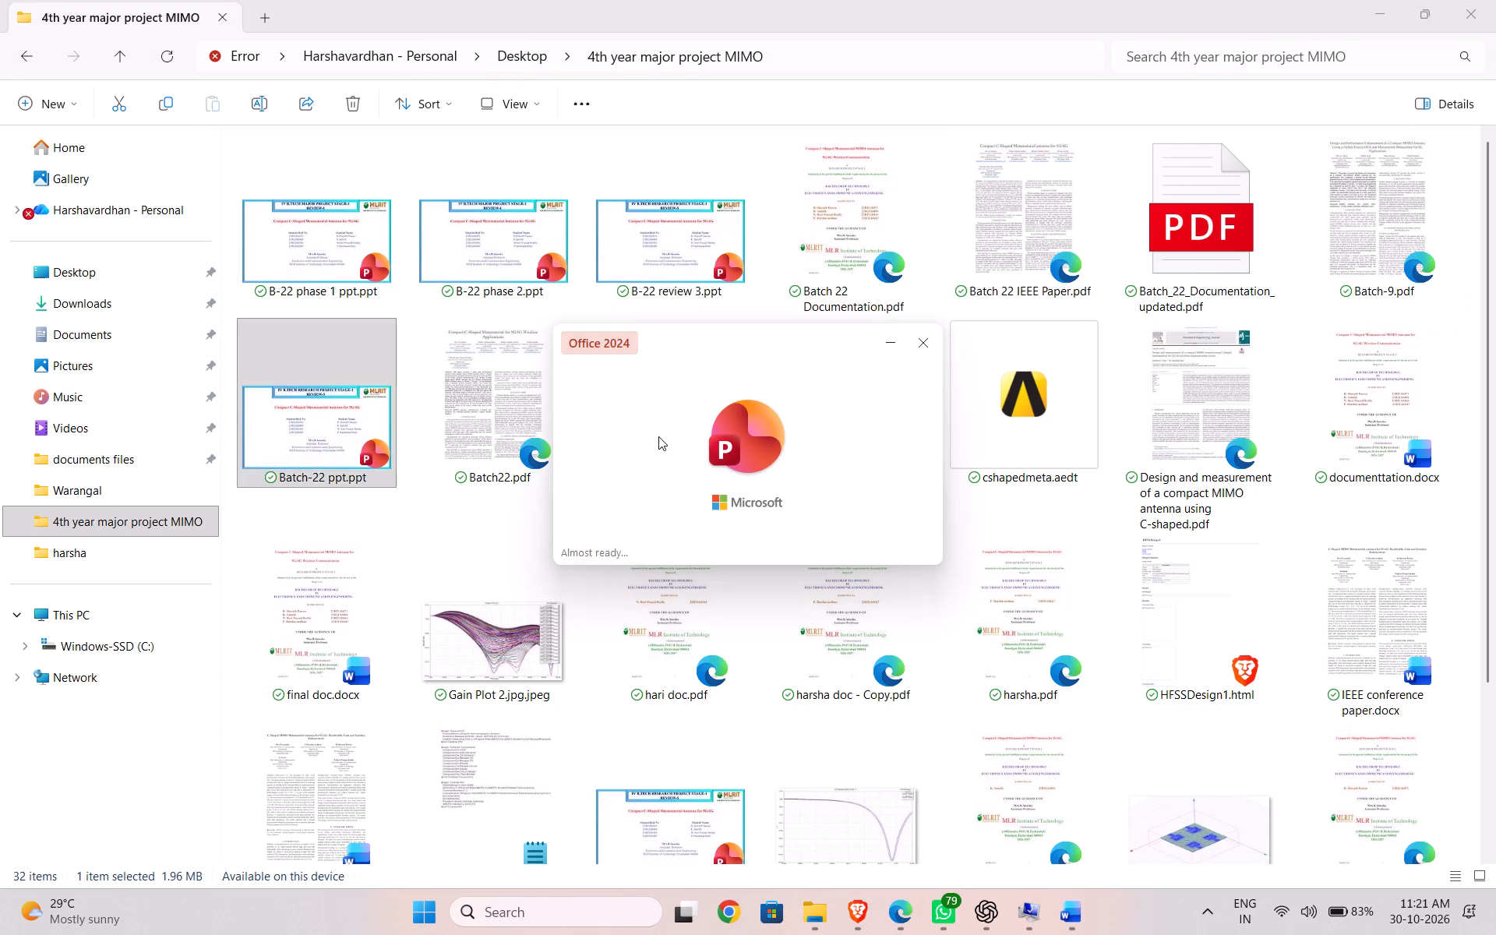
Skim the Batch-22 ppt.ppt slides from the title slide through to the Implementation and Results slides.
{"action": "key", "text": "Down"}
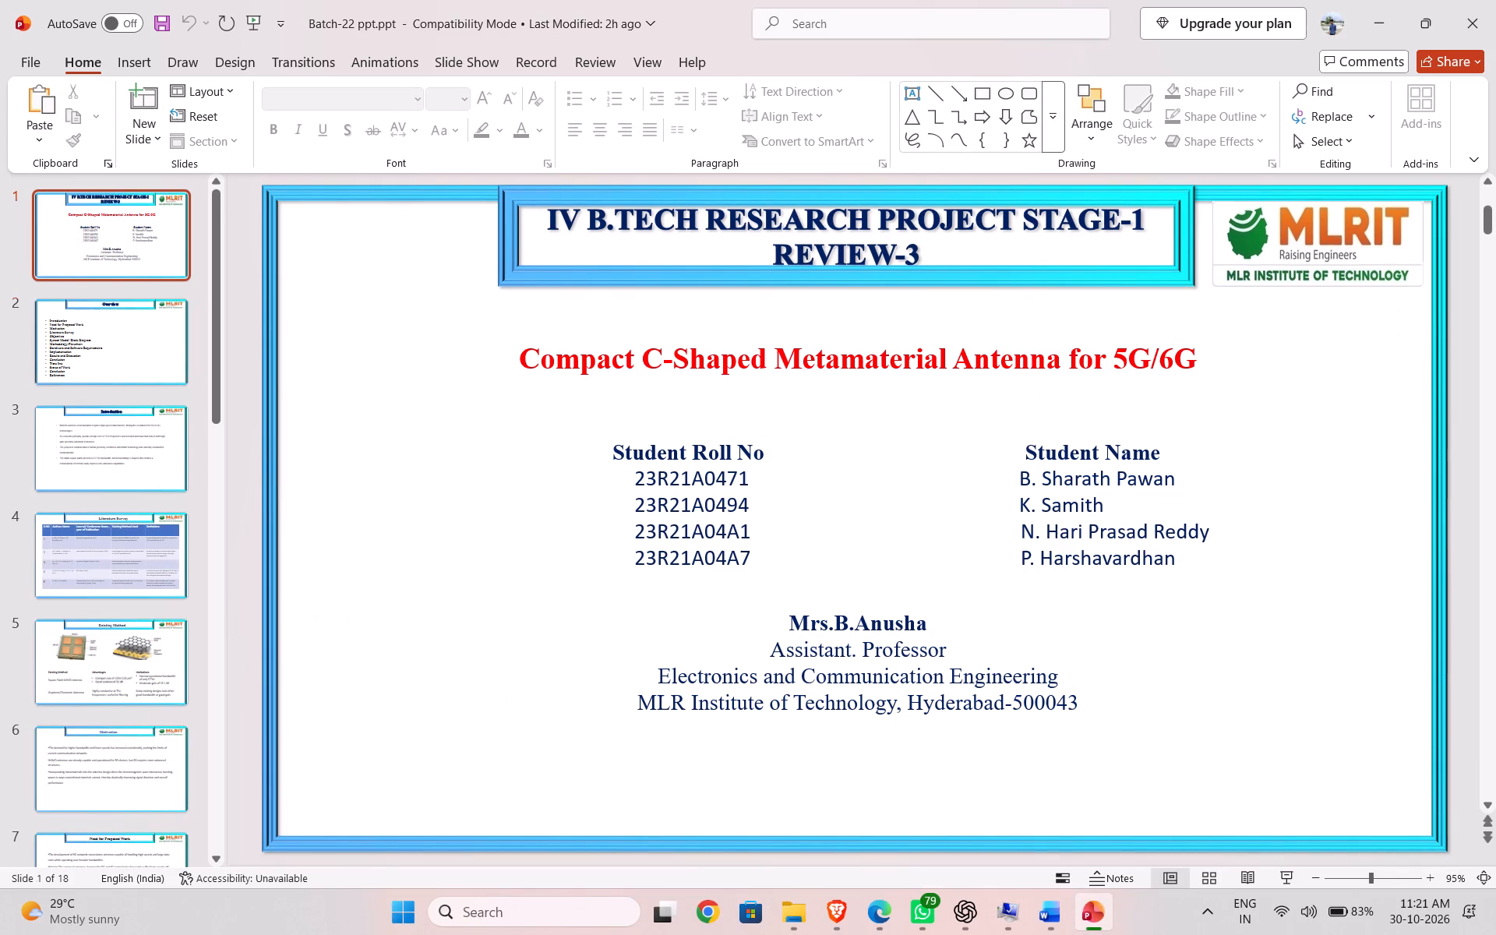
{"action": "key", "text": "Down"}
{"action": "key", "text": "Down"}
{"action": "key", "text": "Down"}
{"action": "key", "text": "Down"}
{"action": "key", "text": "Down"}
{"action": "key", "text": "Down"}
{"action": "key", "text": "Down"}
{"action": "key", "text": "Down"}
{"action": "key", "text": "Down"}
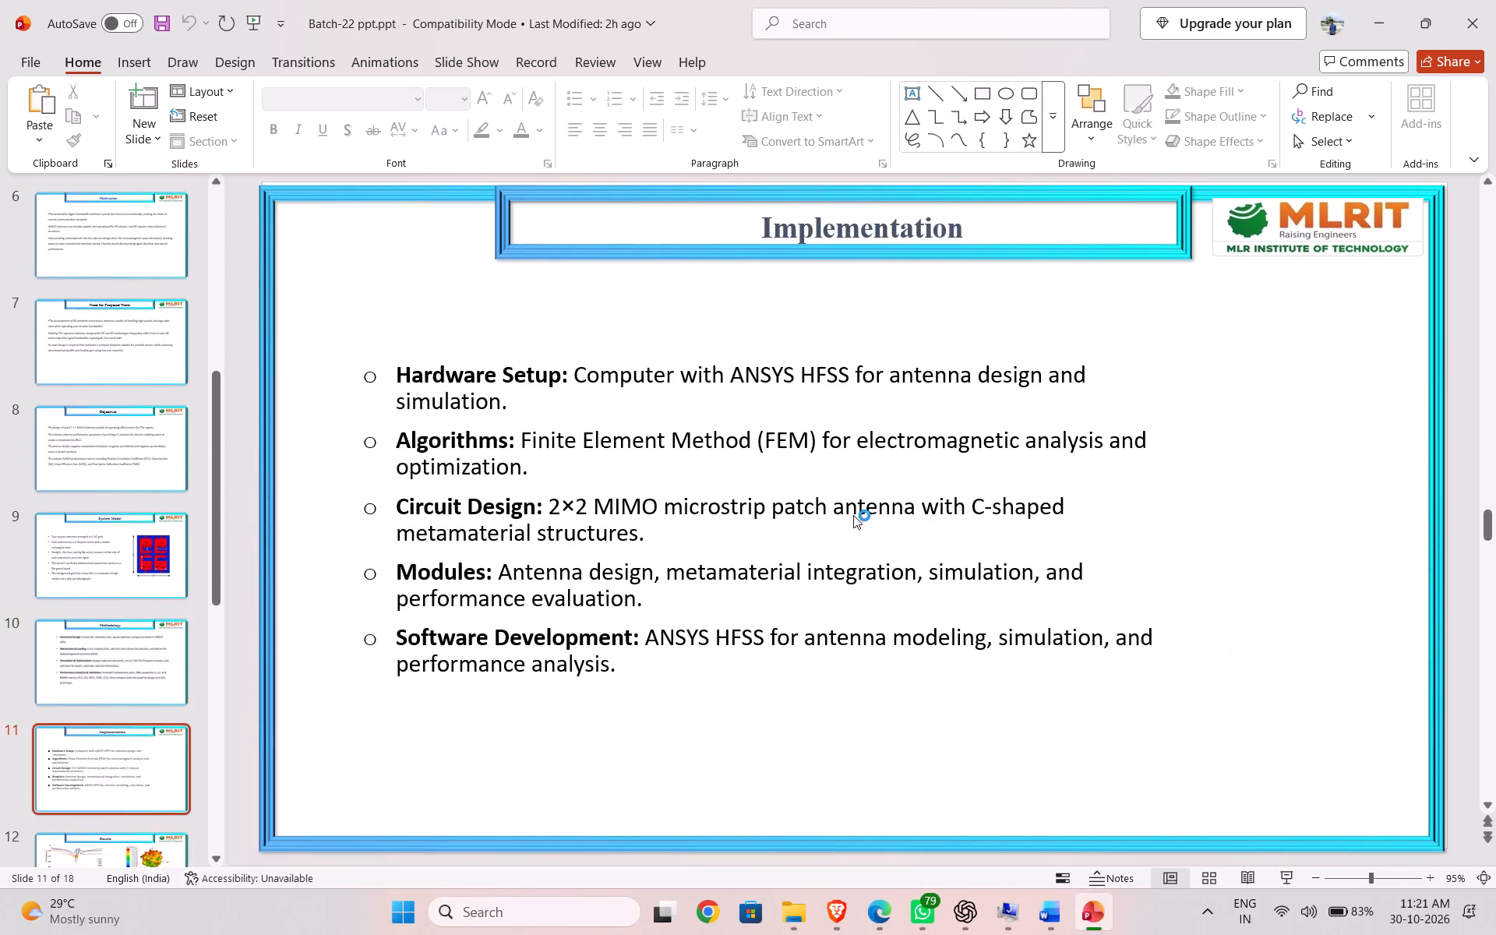
{"action": "key", "text": "Down"}
{"action": "key", "text": "Down"}
{"action": "key", "text": "Up"}
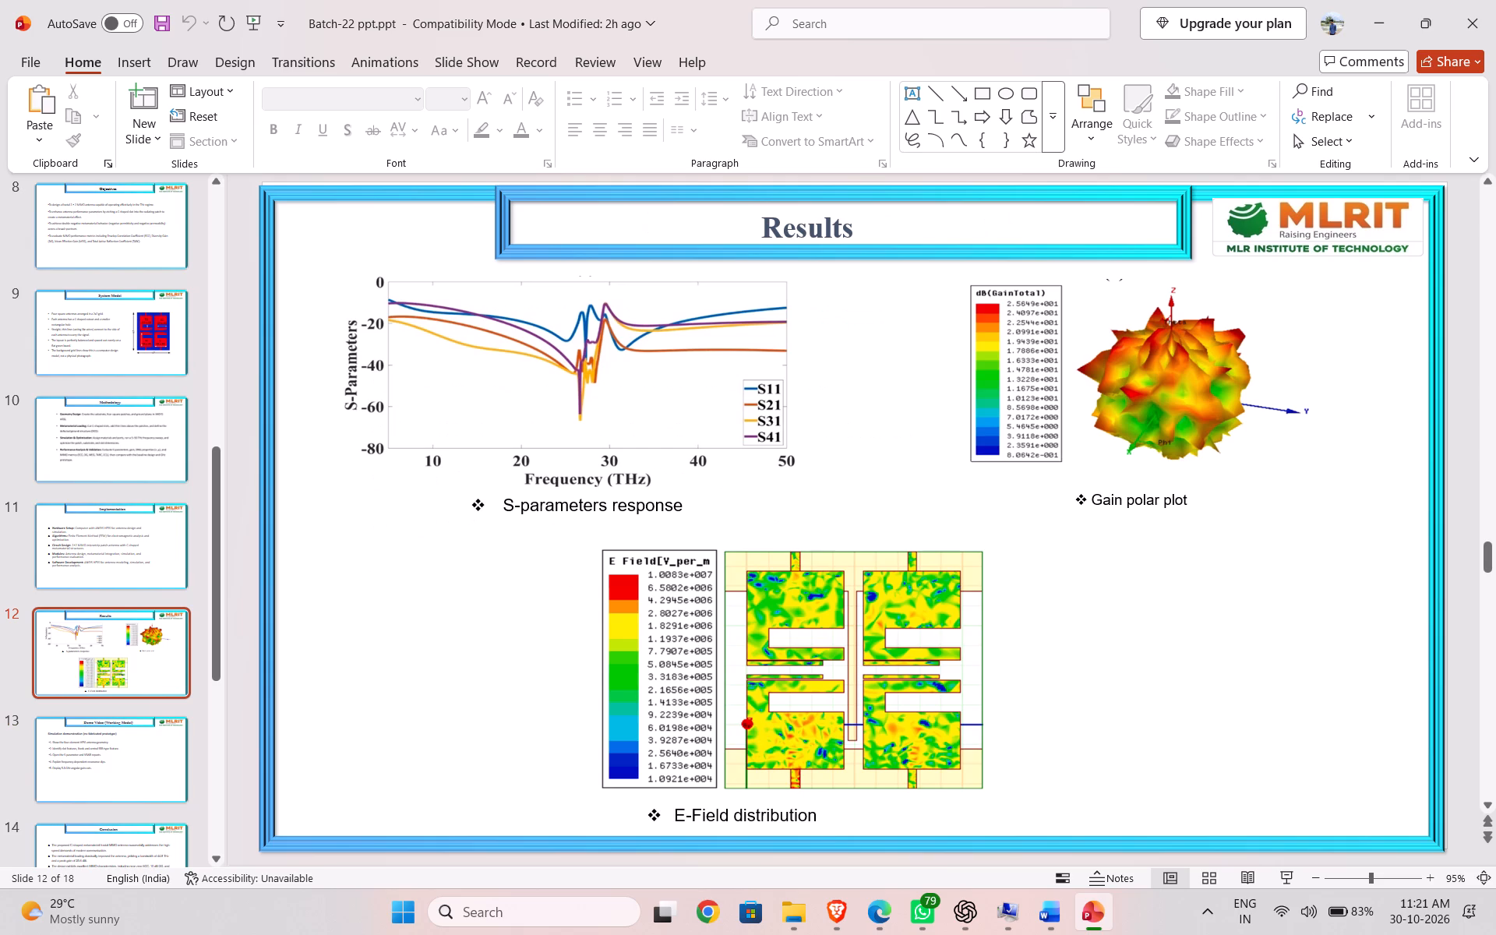
{"action": "key", "text": "Up"}
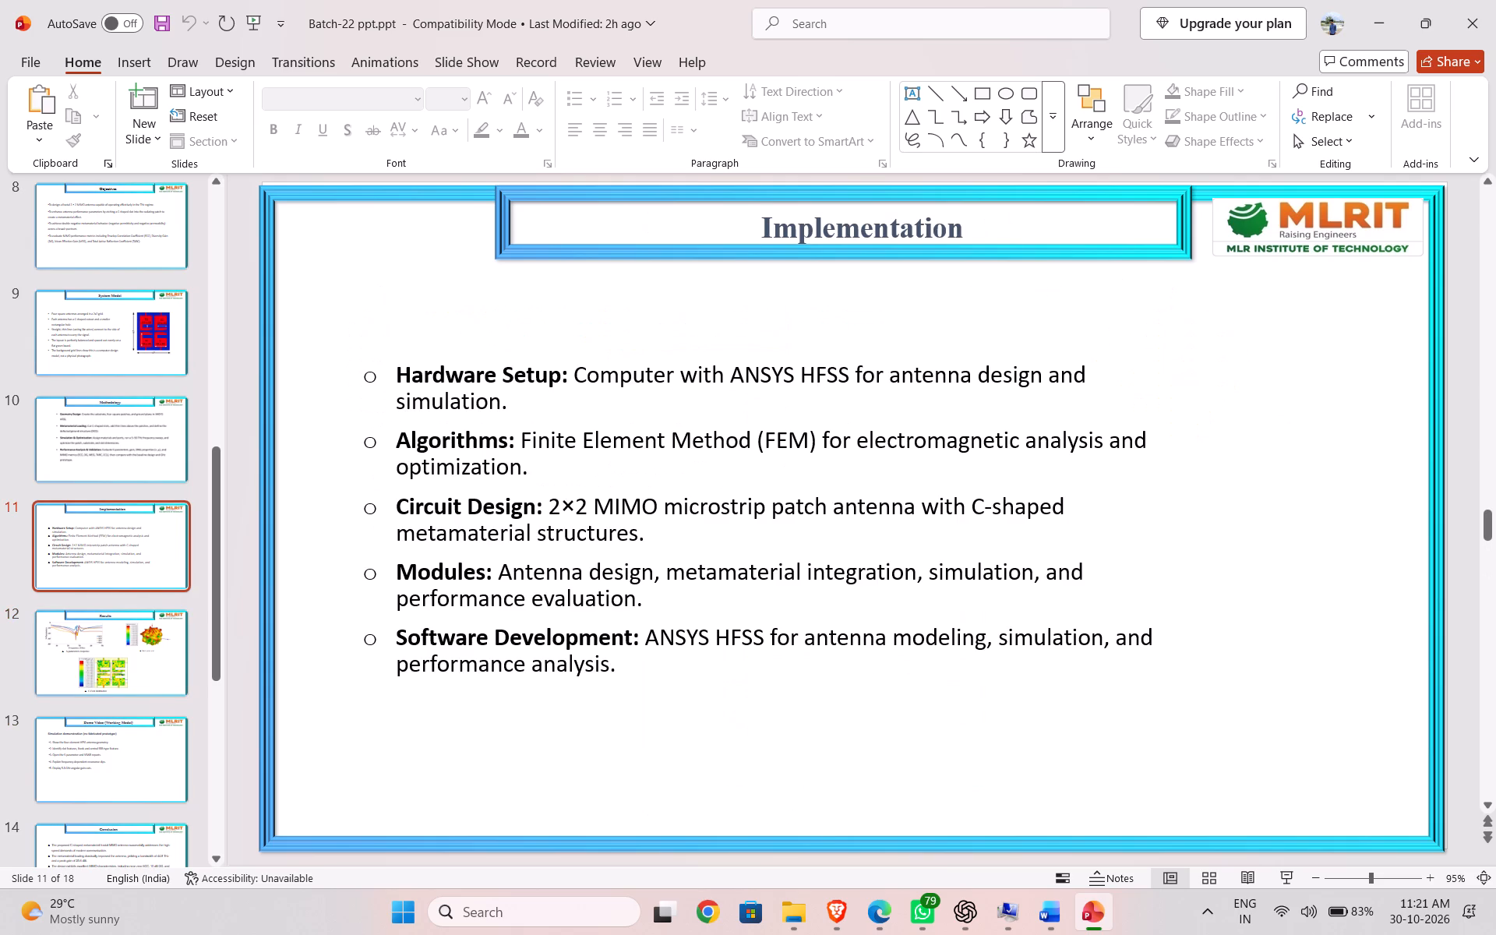
Continue through the presentation to examine the Status of Work slide and its activity table.
{"action": "key", "text": "Down"}
{"action": "key", "text": "Down"}
{"action": "key", "text": "Down"}
{"action": "key", "text": "Down"}
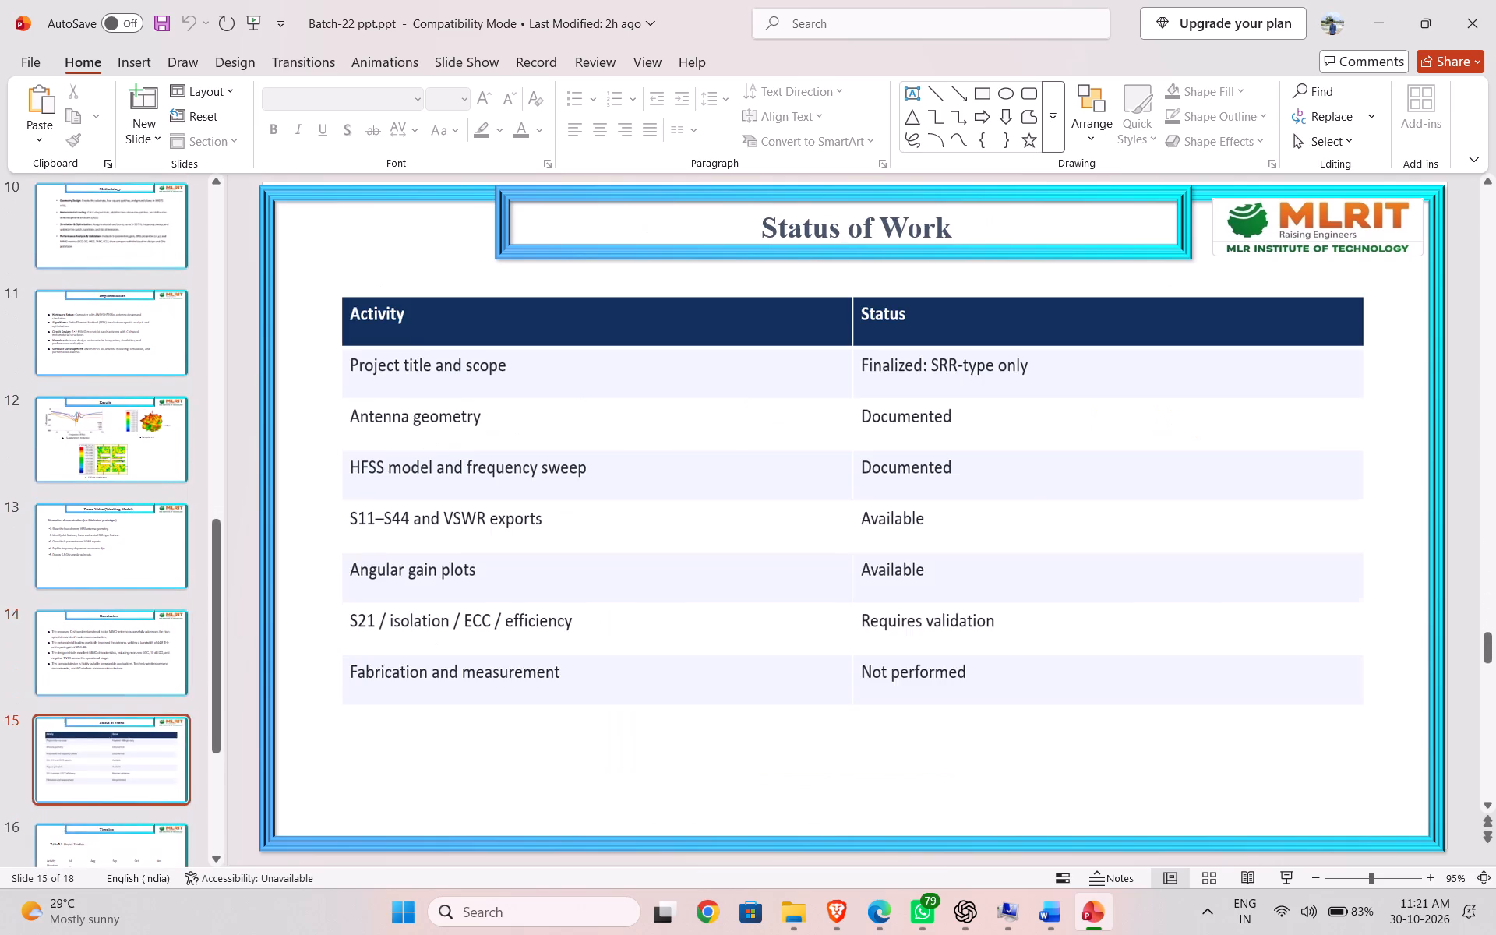
{"action": "key", "text": "Down"}
{"action": "key", "text": "Up"}
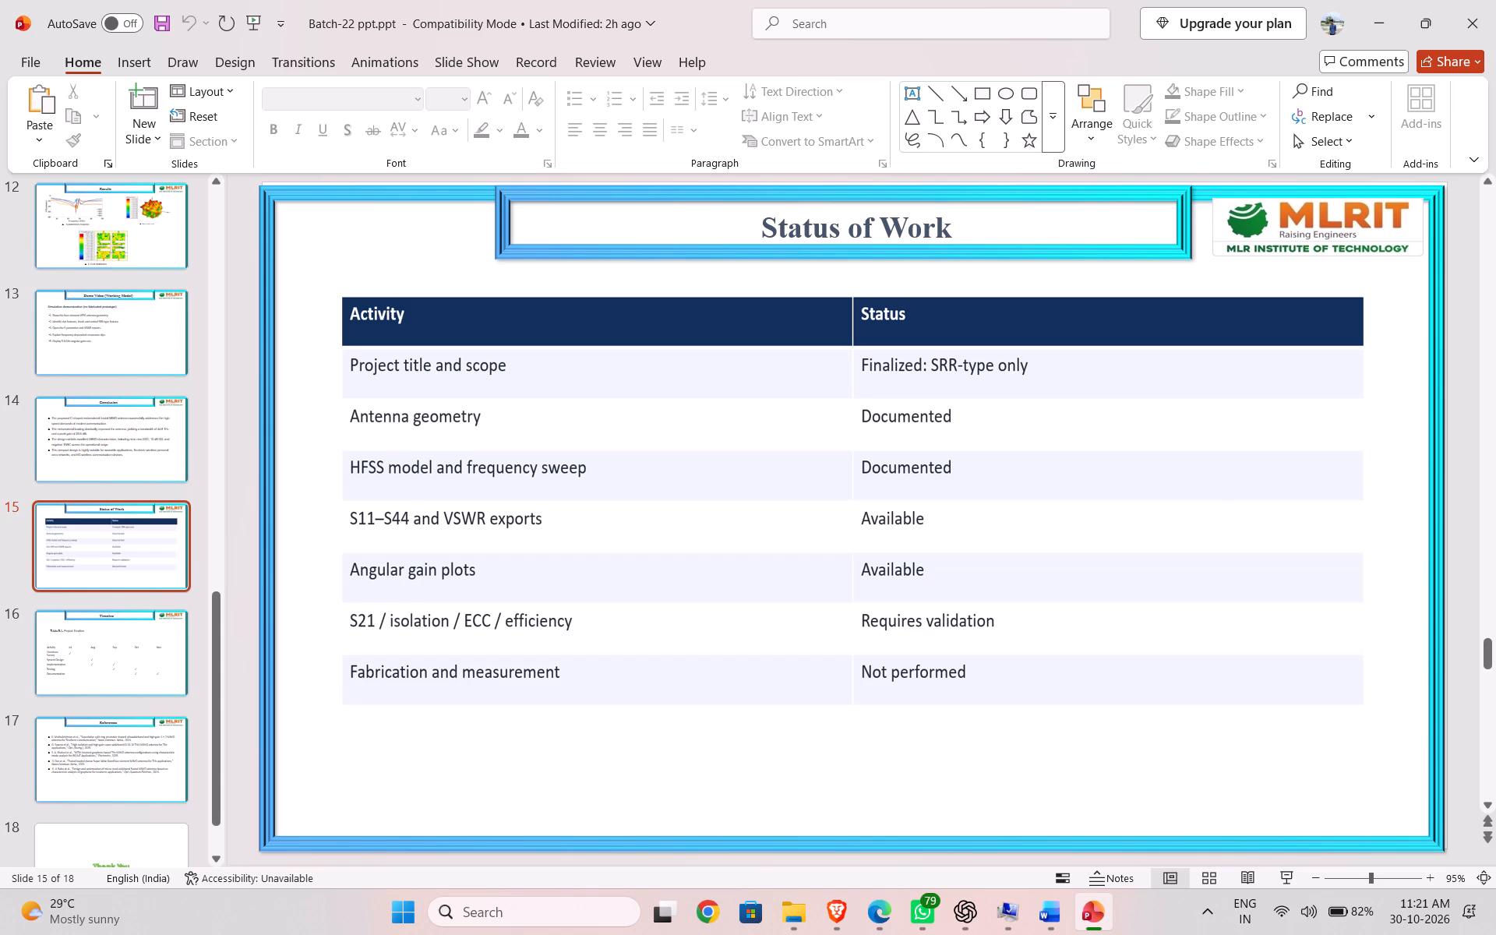
Examine the presentation's remaining slides through References to the end, and go back over the Conclusion slide to the Results slide.
{"action": "key", "text": "Down"}
{"action": "key", "text": "Down"}
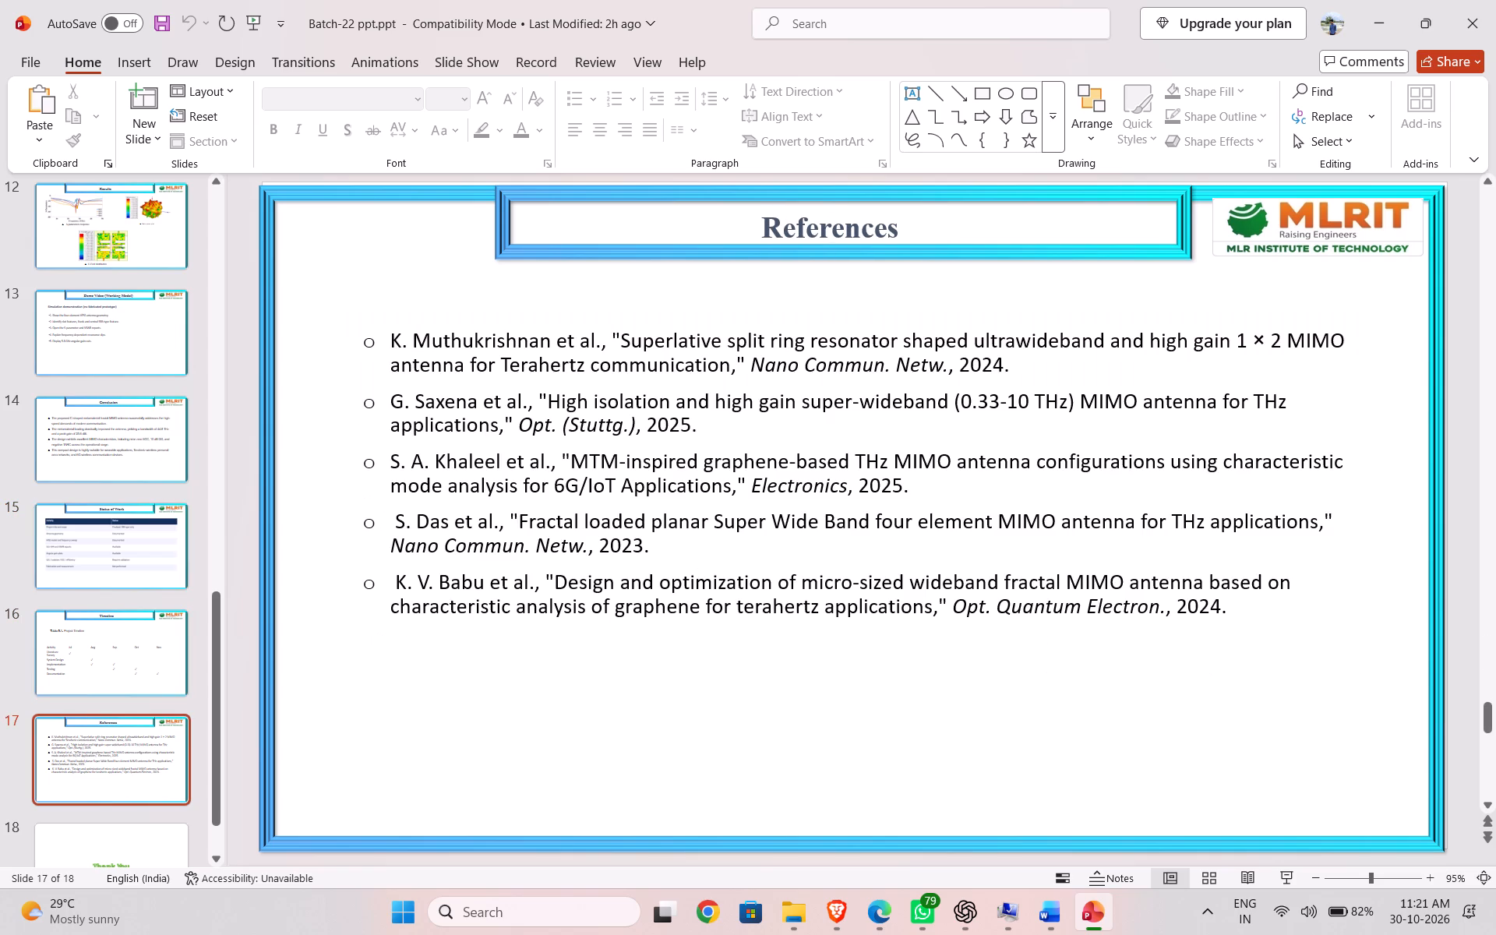
{"action": "key", "text": "Down"}
{"action": "key", "text": "Up"}
{"action": "key", "text": "Up"}
{"action": "key", "text": "Up"}
{"action": "key", "text": "Up"}
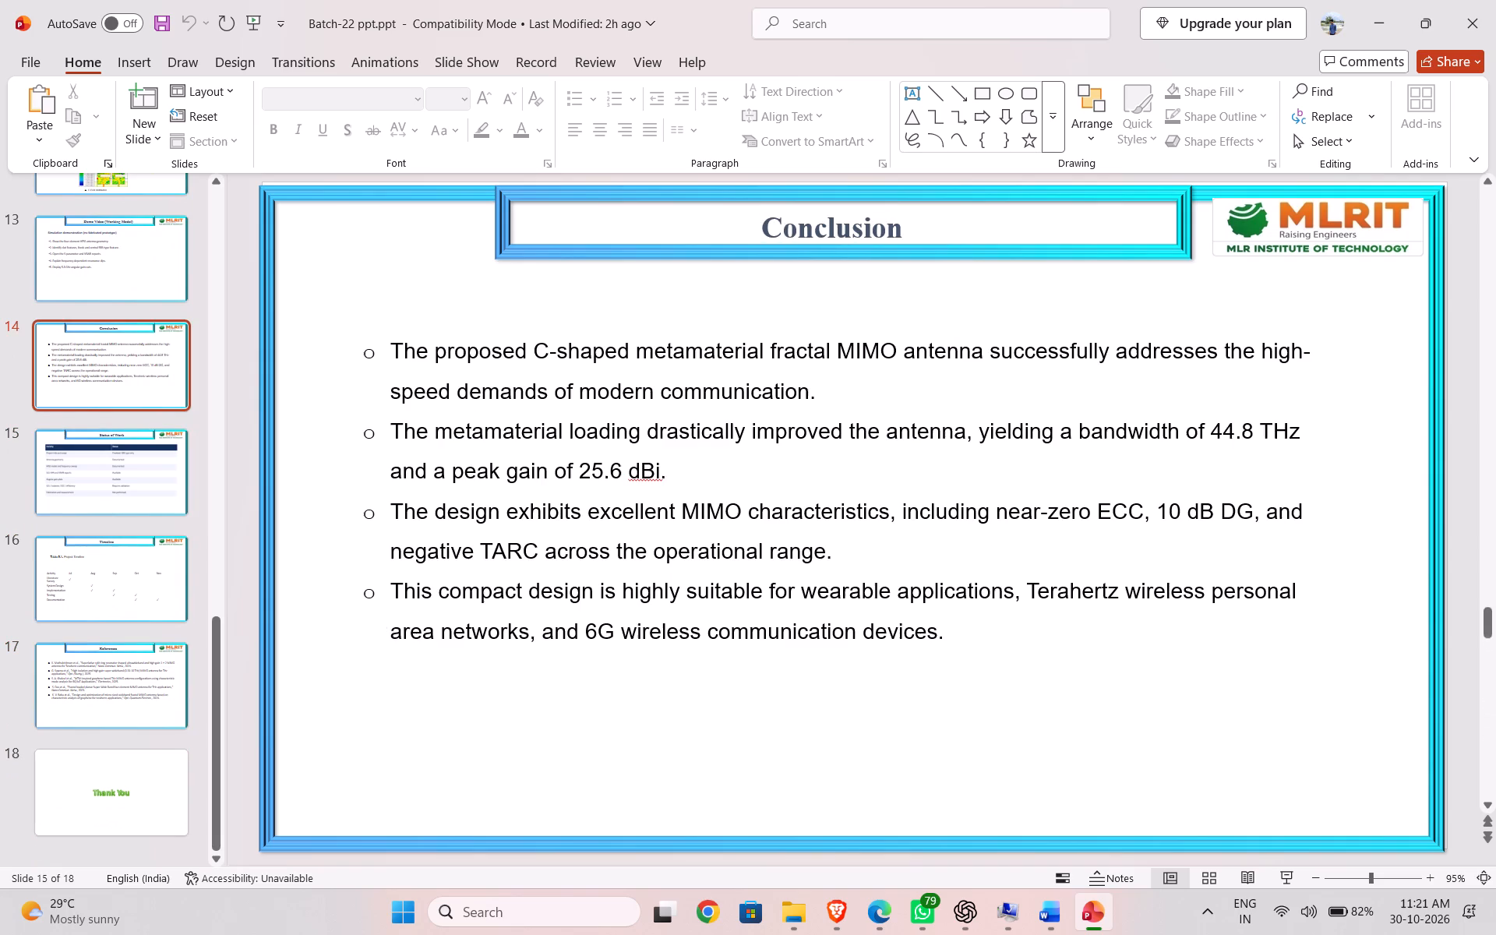
{"action": "key", "text": "Up"}
{"action": "key", "text": "Up"}
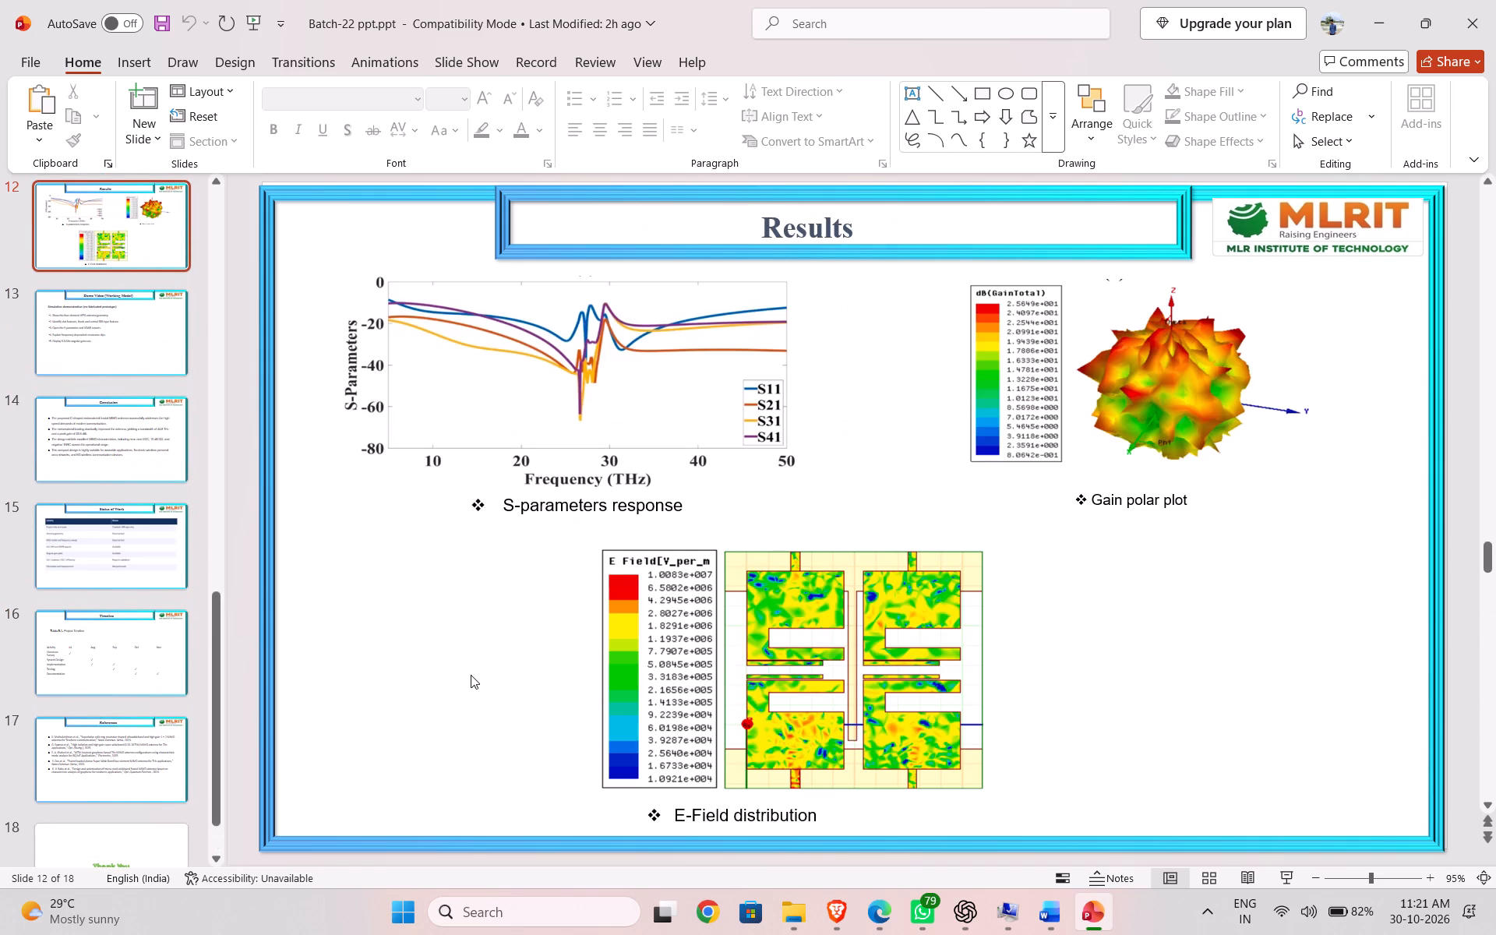
Review the Implementation, Methodology, System Model and Objectives slides in reverse order, continuing back to the title slide.
{"action": "key", "text": "Up"}
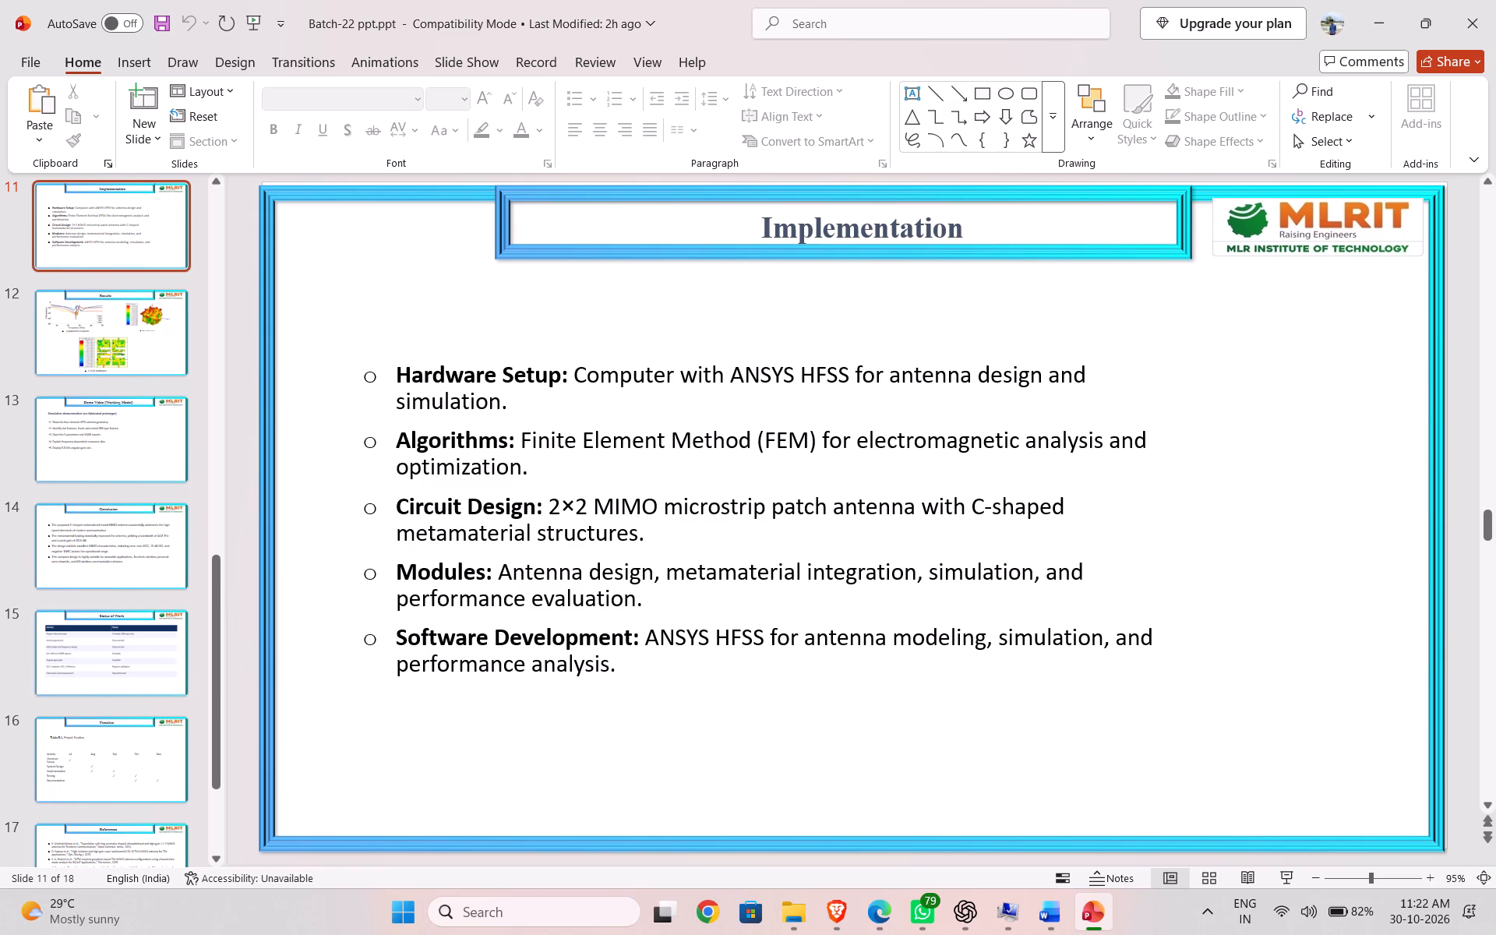
{"action": "key", "text": "Up"}
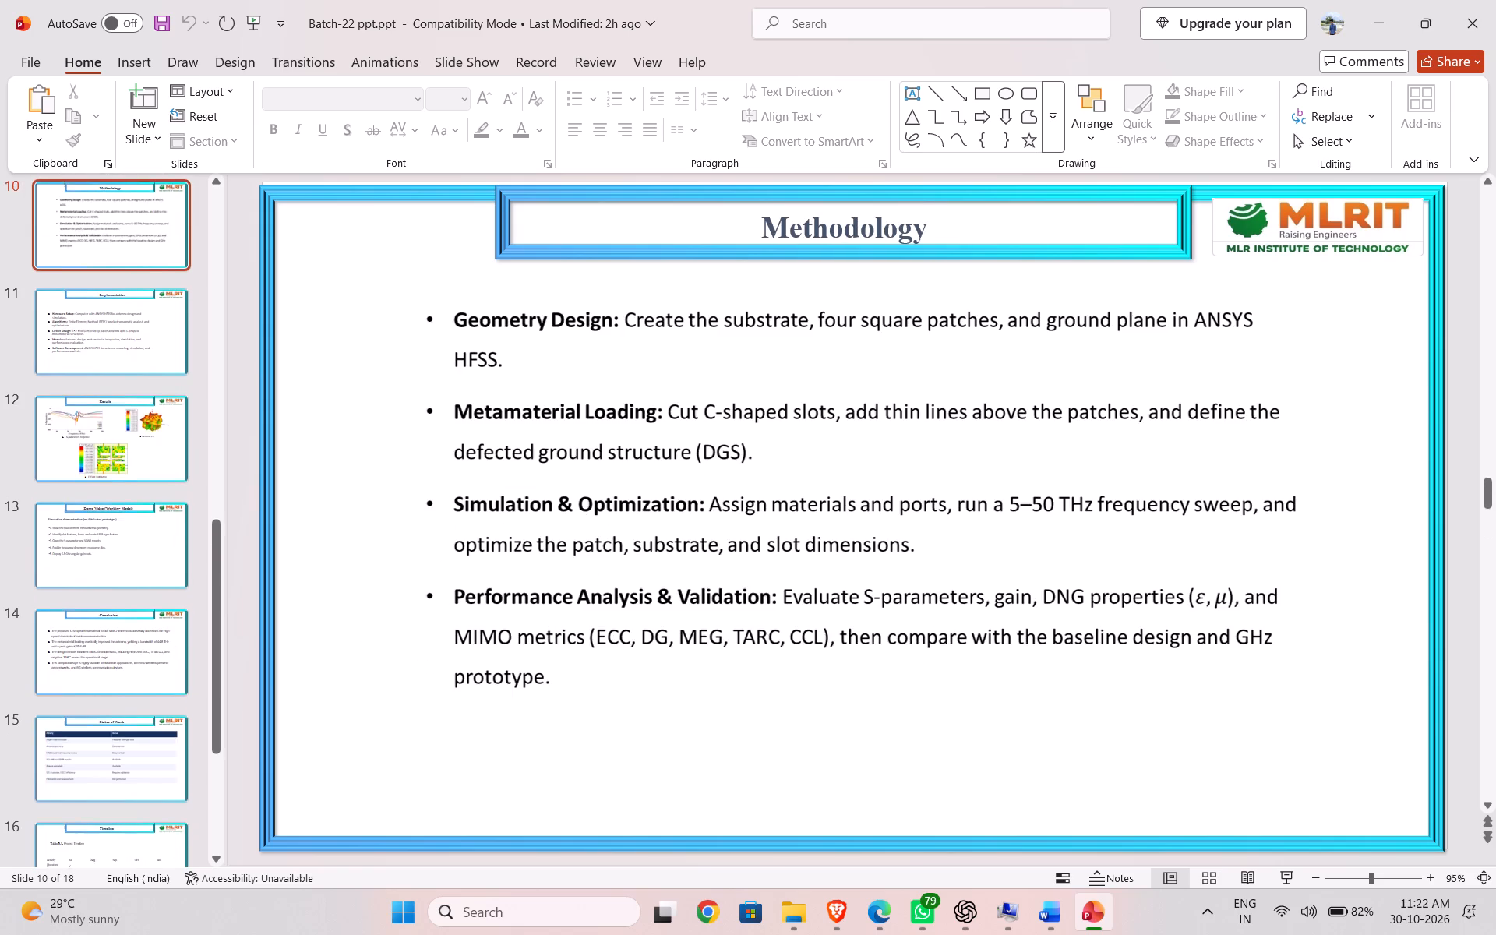
{"action": "key", "text": "Up"}
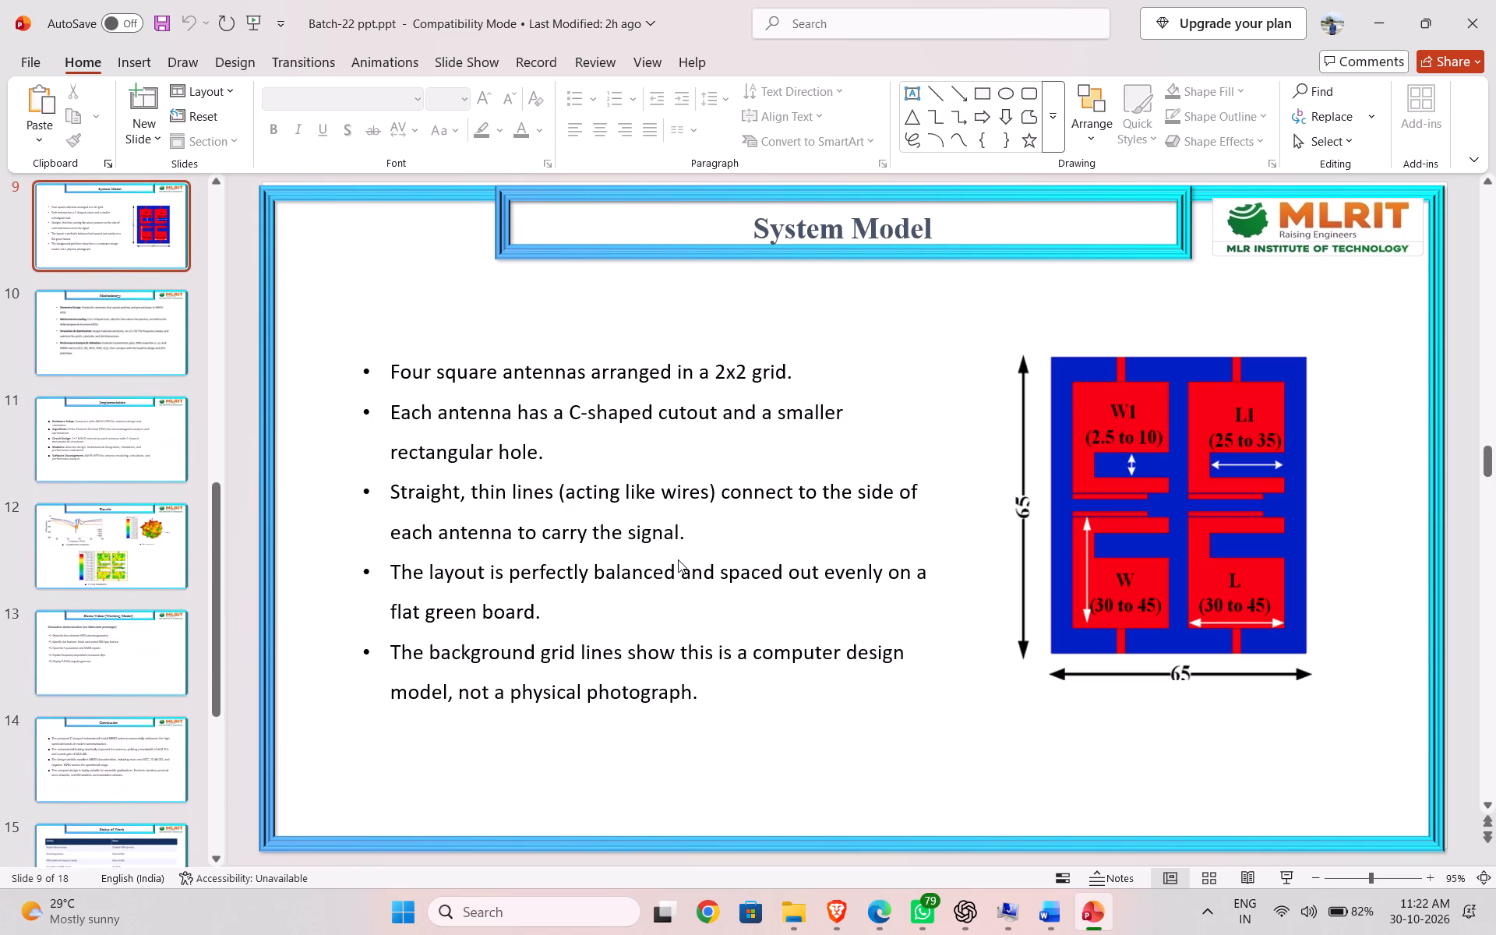
{"action": "key", "text": "Up"}
{"action": "key", "text": "Up"}
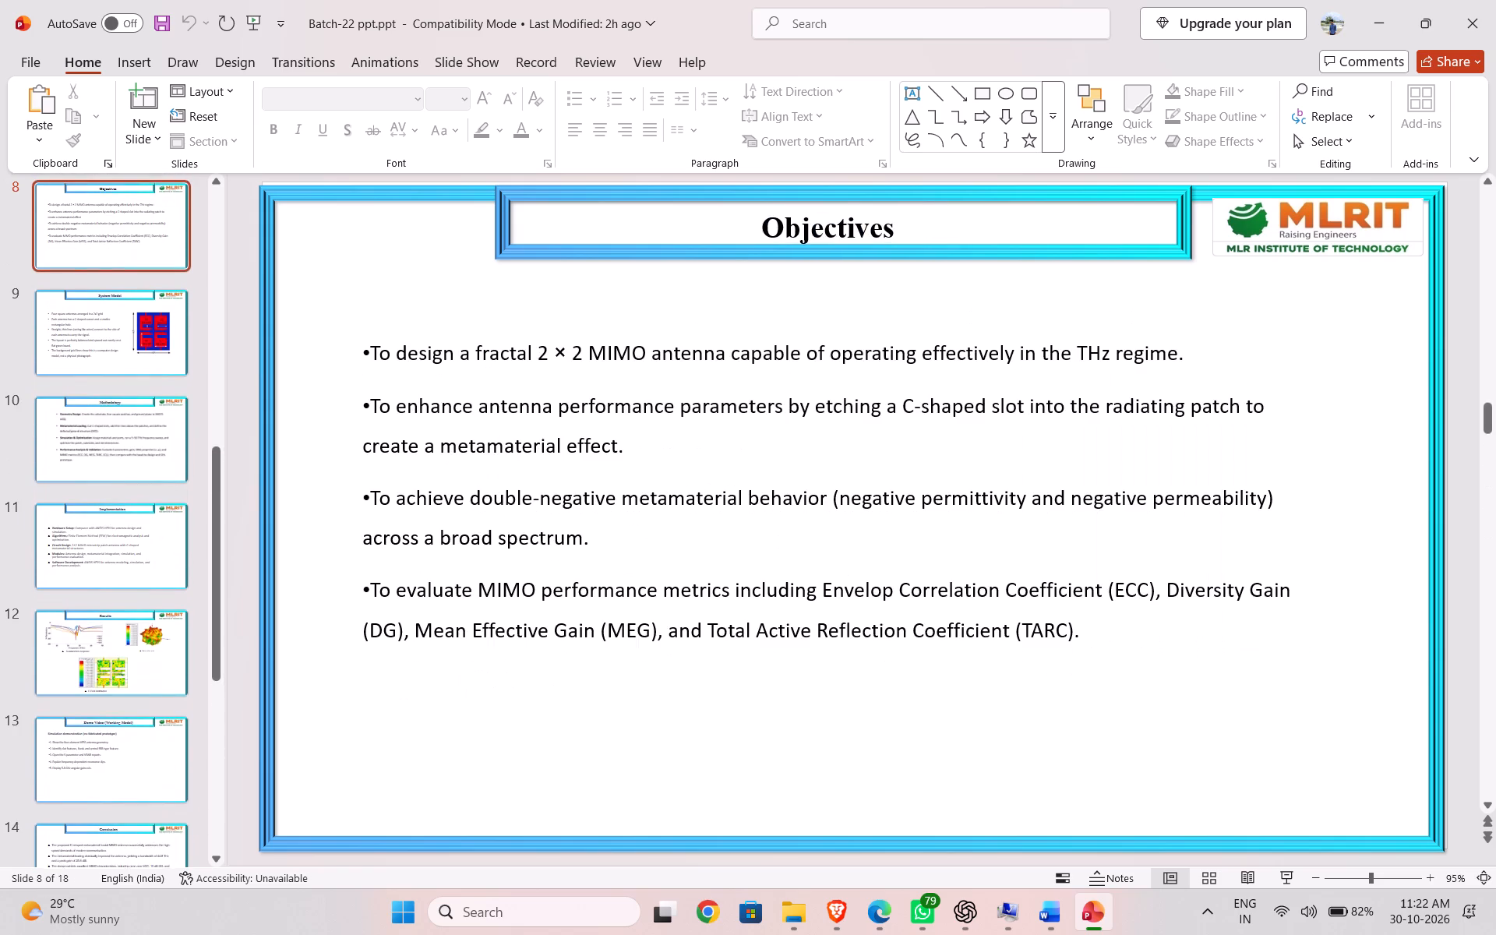
{"action": "key", "text": "Up"}
{"action": "key", "text": "Up"}
{"action": "key", "text": "Up"}
{"action": "key", "text": "Up"}
{"action": "key", "text": "Up"}
{"action": "key", "text": "Up"}
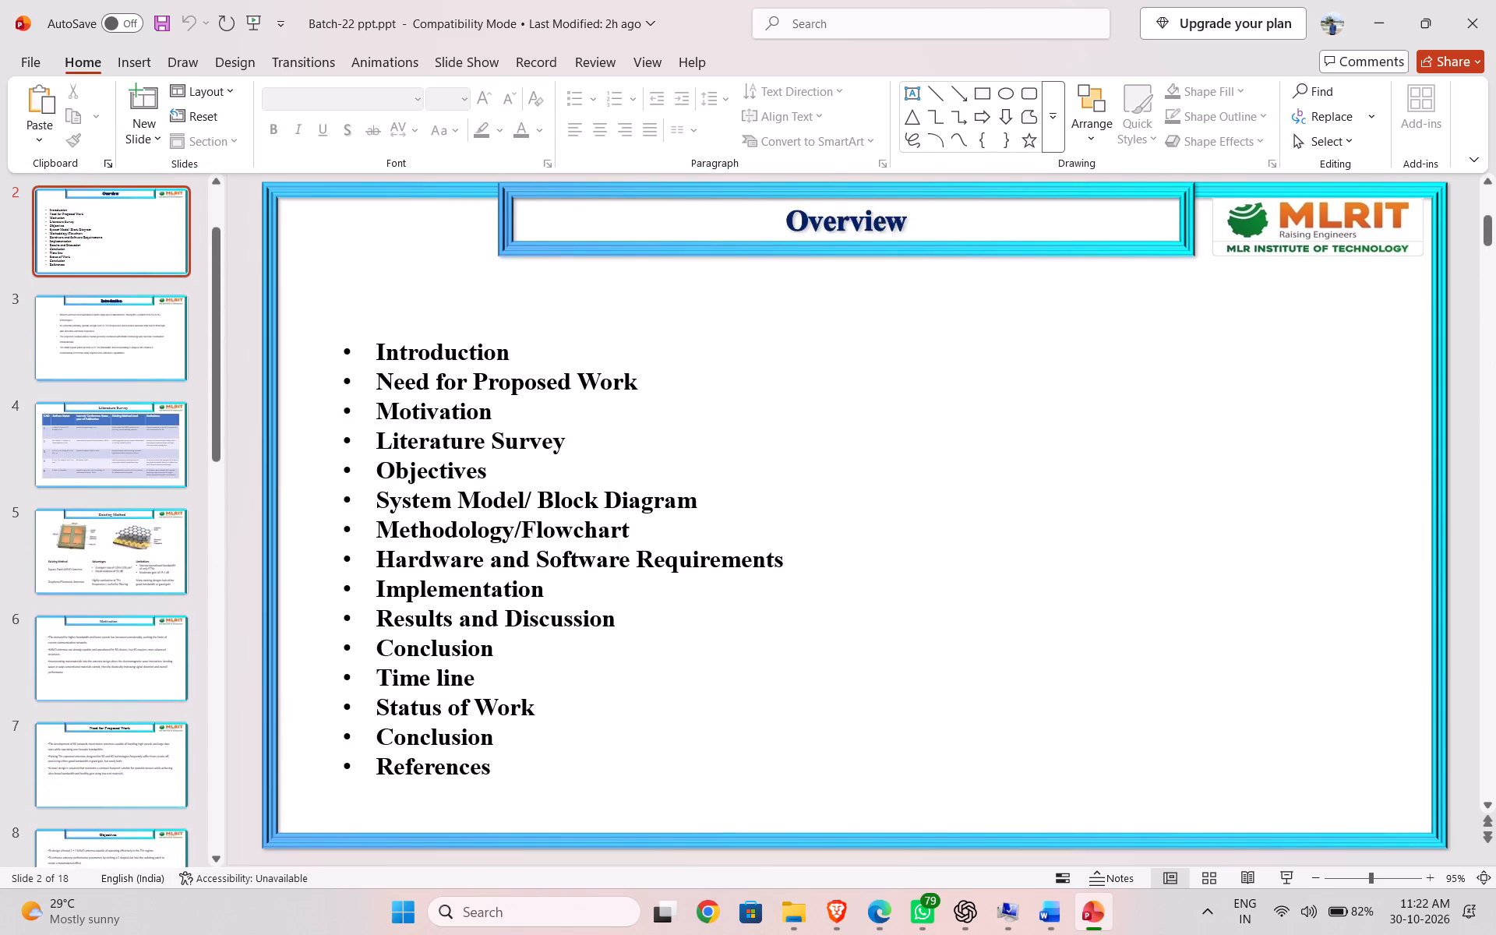
{"action": "key", "text": "Up"}
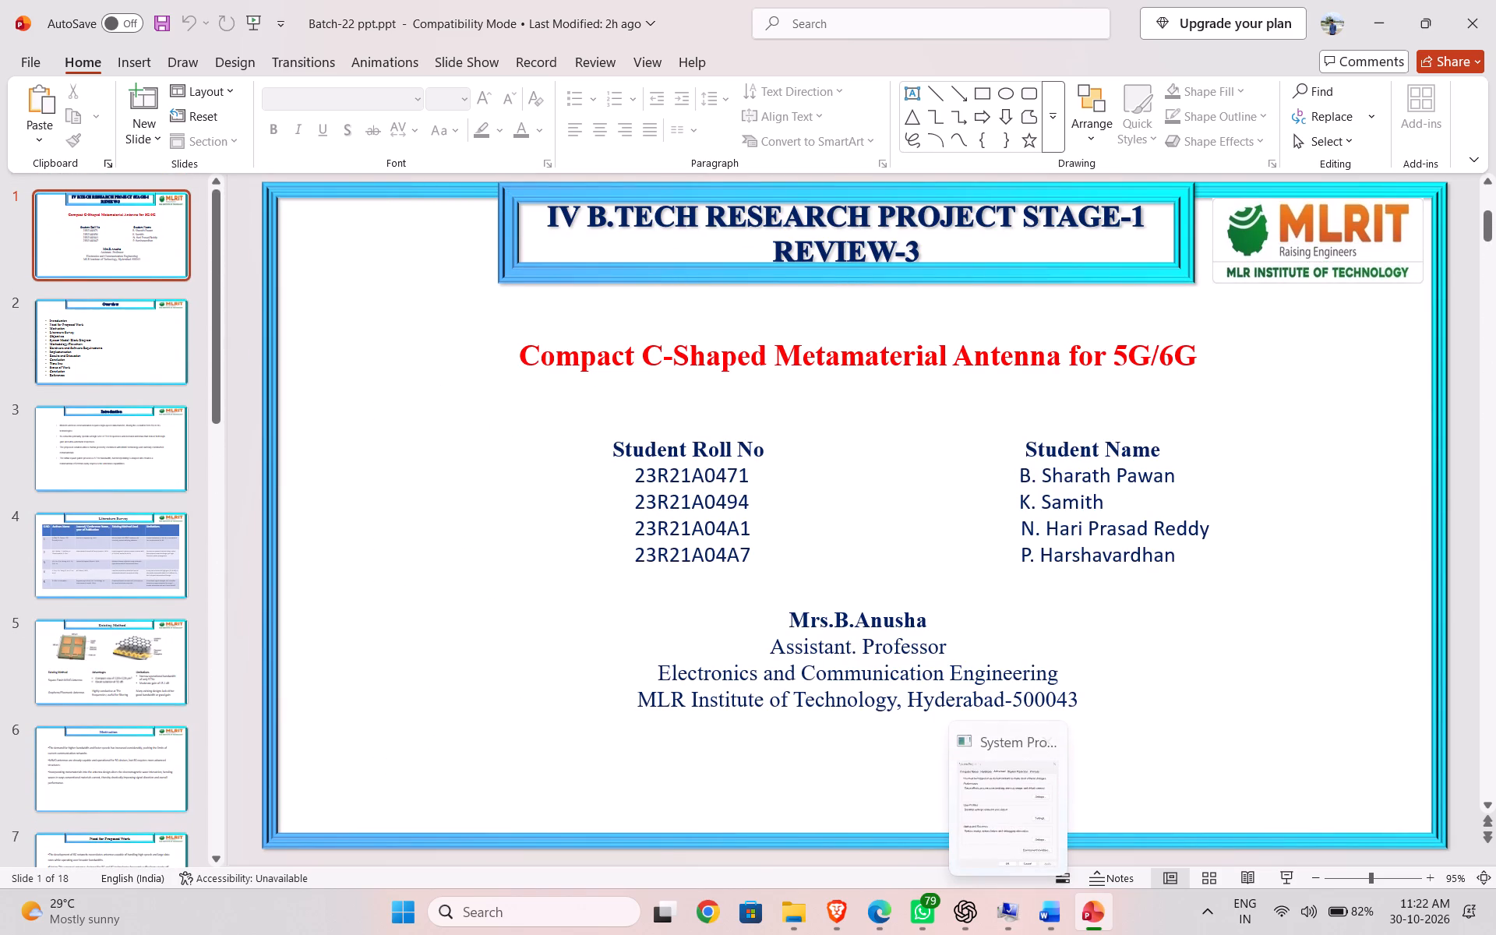
Close the System Properties window.
{"action": "left_click", "coordinate": [1047, 739]}
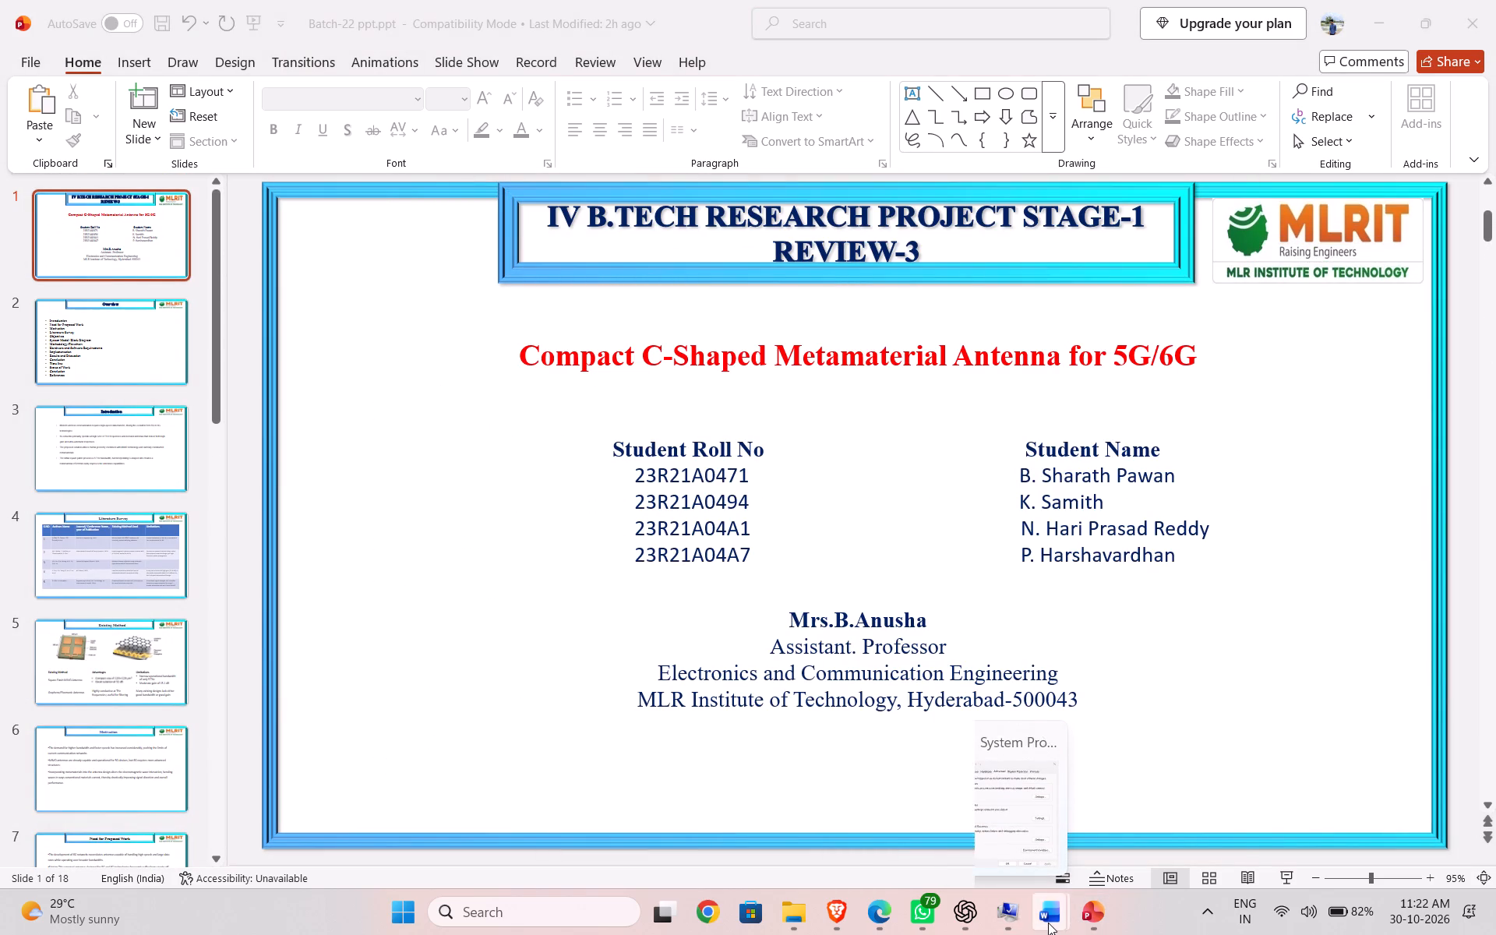
Switch to IEEE_CShaped_MIMO.docx in Word, skim the beginning of the paper, and close the document.
{"action": "left_click", "coordinate": [1048, 923]}
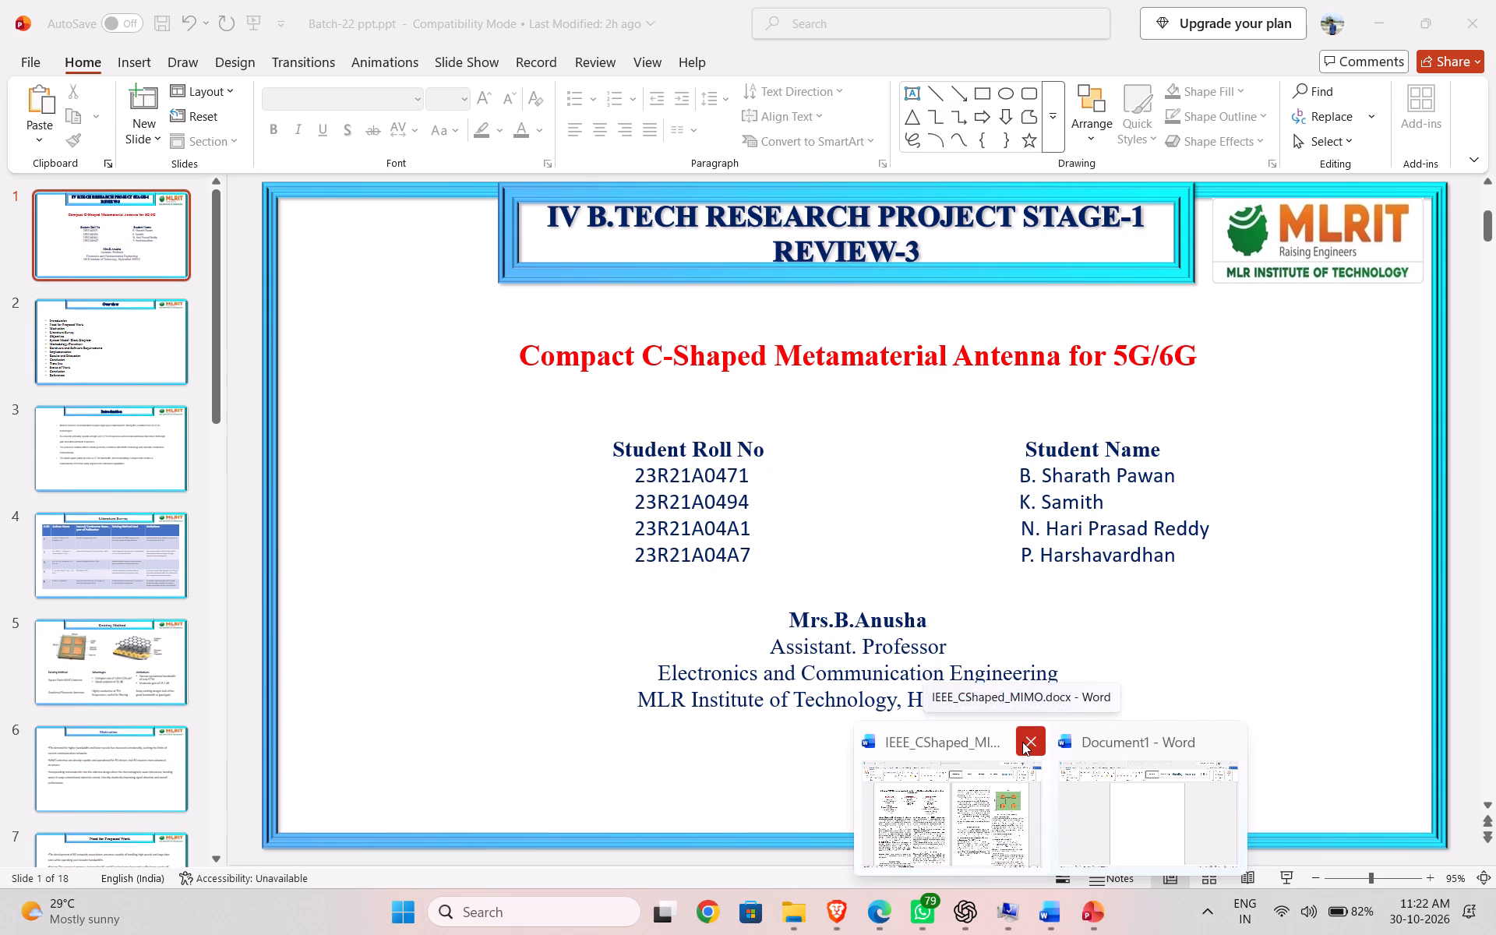
{"action": "left_click", "coordinate": [949, 806]}
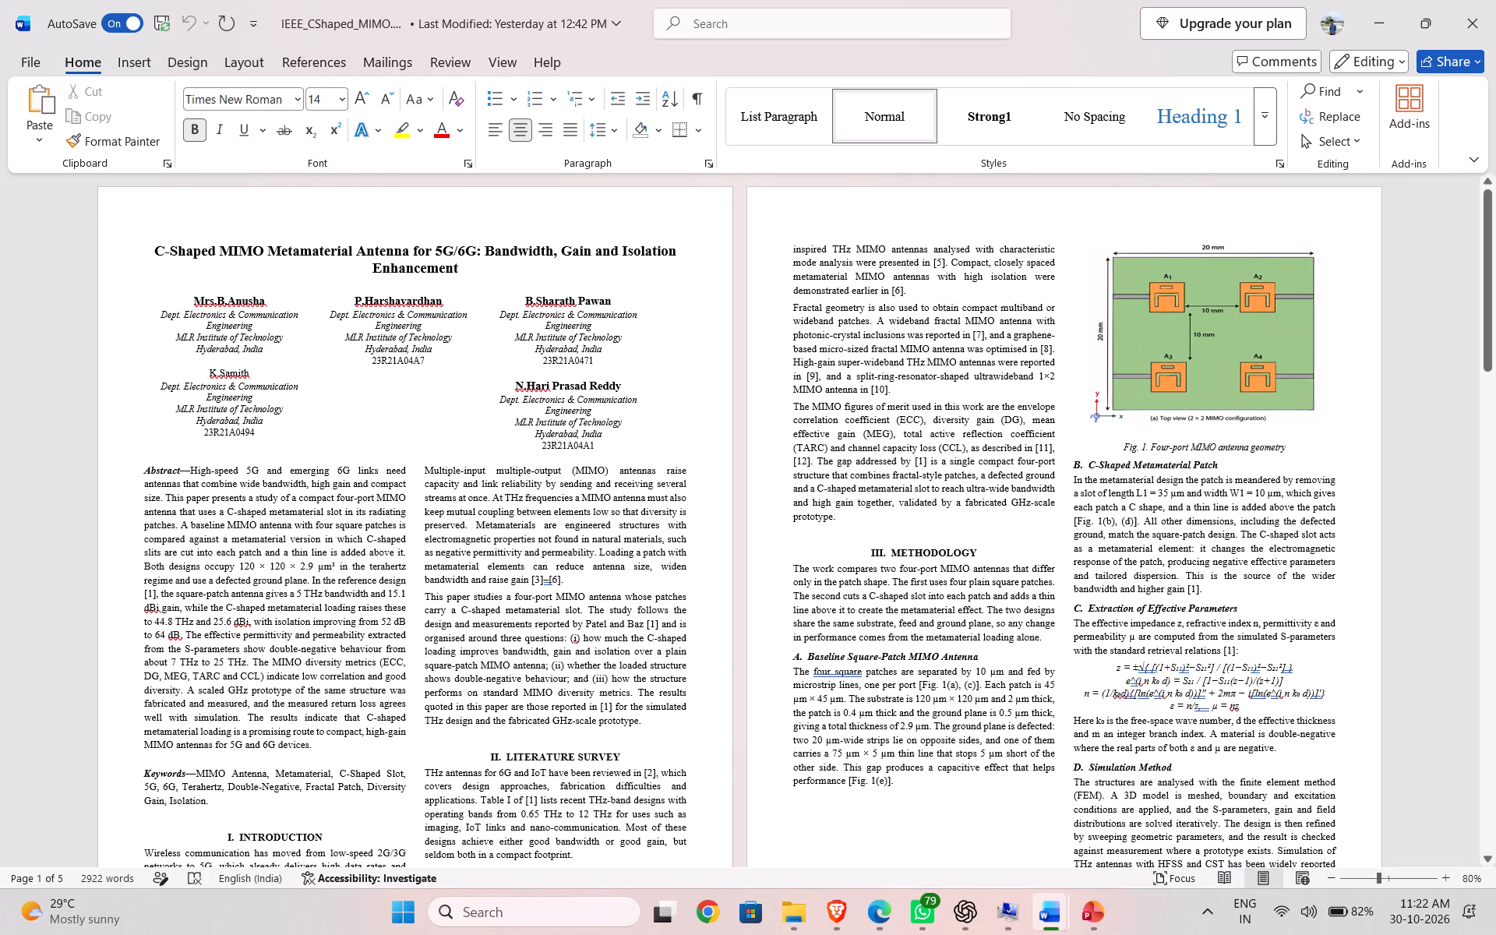
{"action": "scroll", "coordinate": [850, 504], "scroll_direction": "down", "scroll_amount": 1}
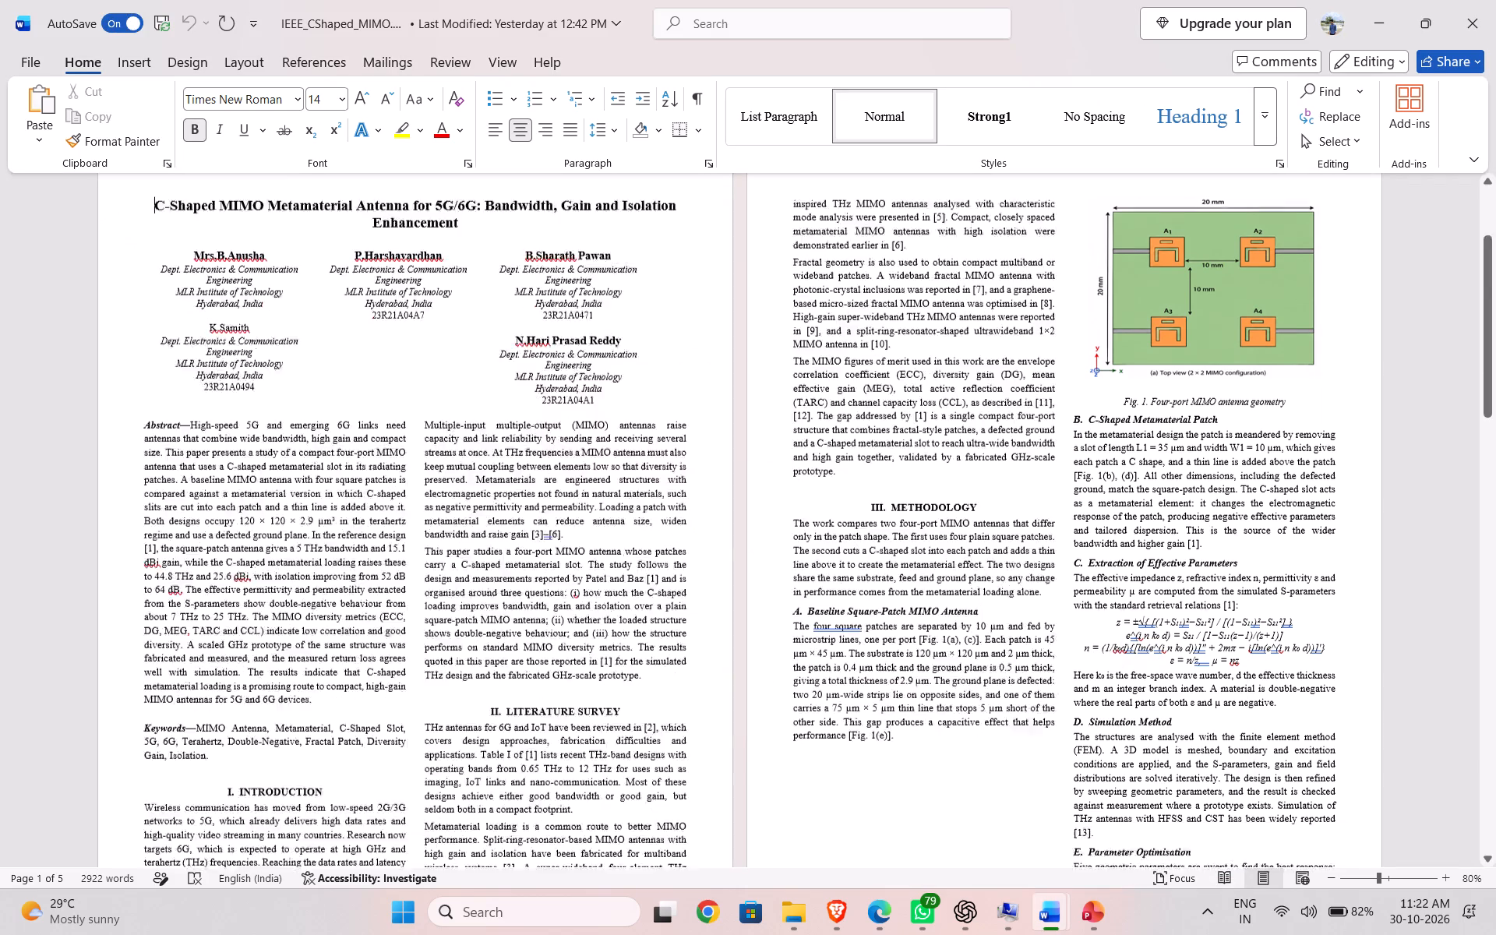
{"action": "scroll", "coordinate": [850, 504], "scroll_direction": "down", "scroll_amount": 7}
{"action": "left_click", "coordinate": [1494, 1]}
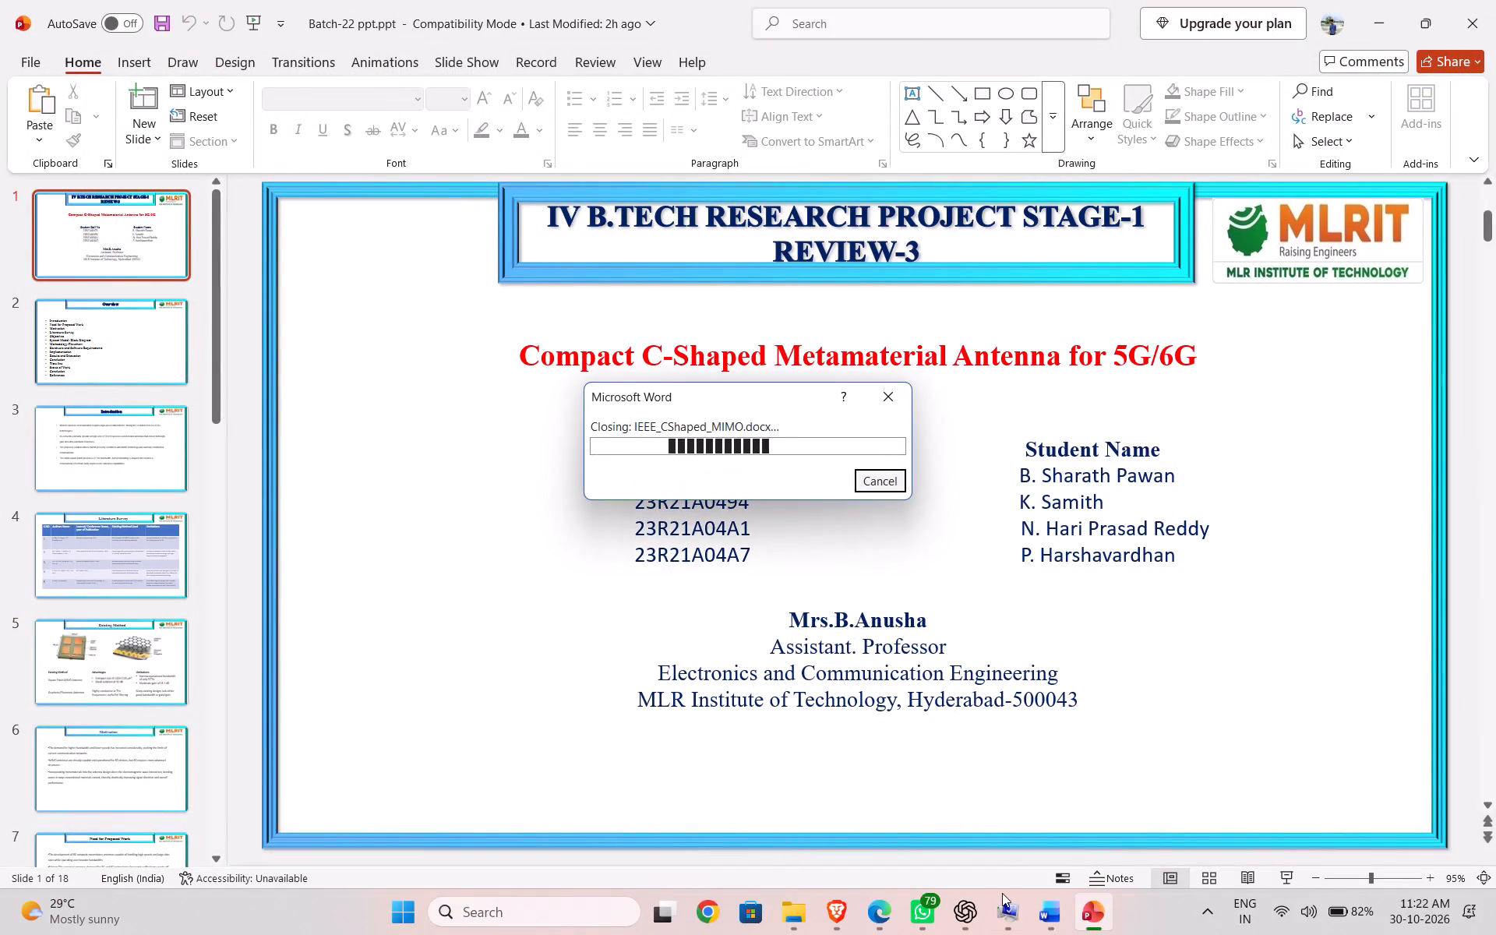
Switch to the 4th year major project MIMO folder in File Explorer and copy the Batch-22 ppt.ppt file.
{"action": "left_click", "coordinate": [810, 913]}
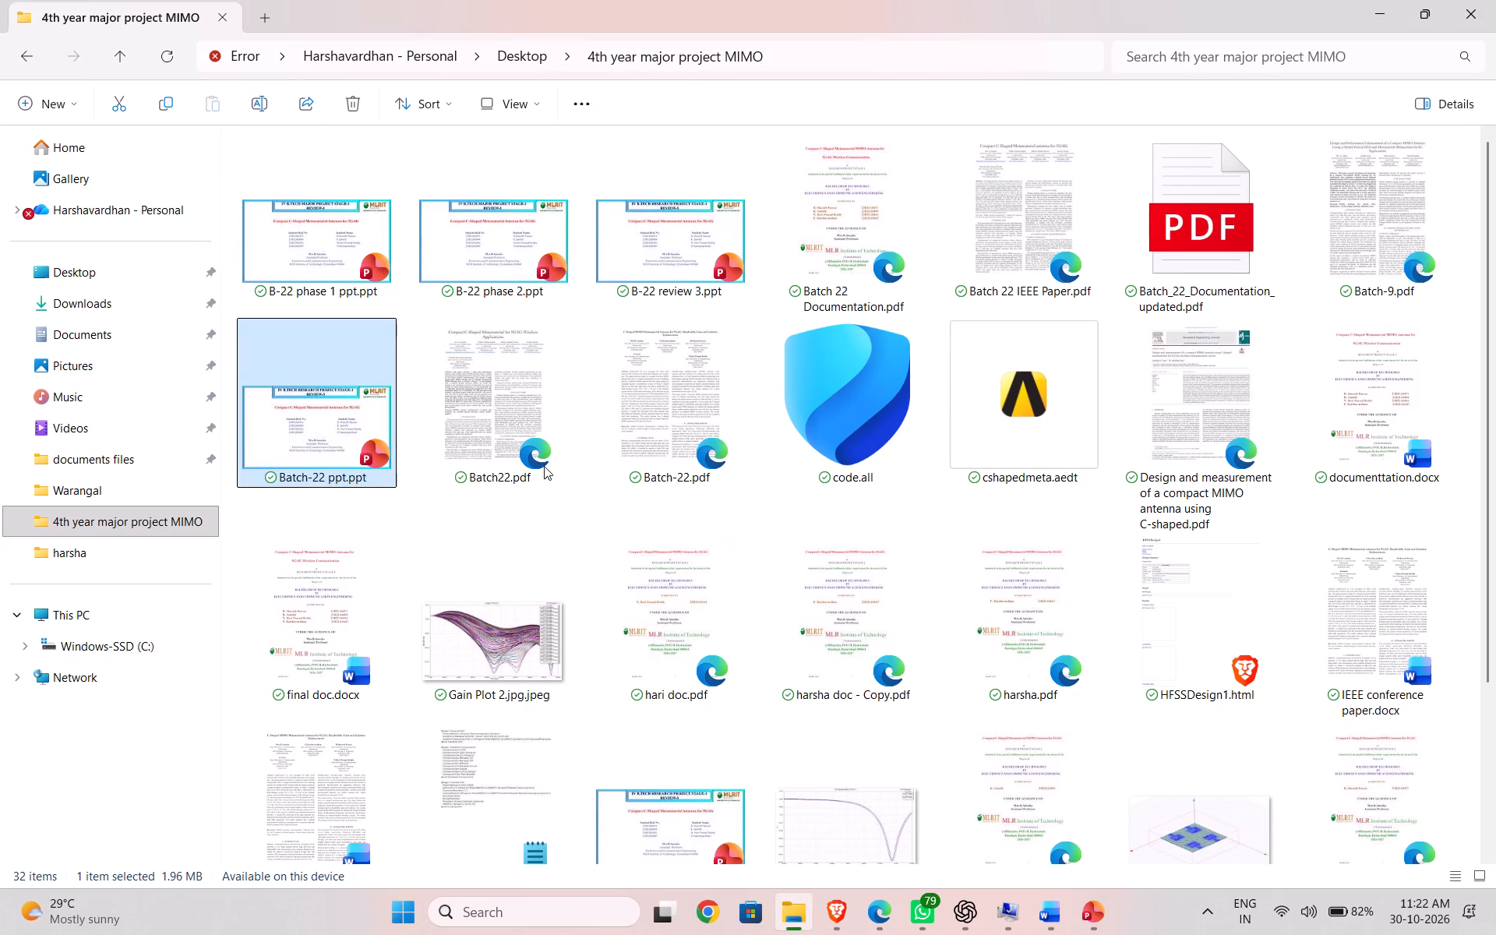
{"action": "key", "text": "ctrl+c"}
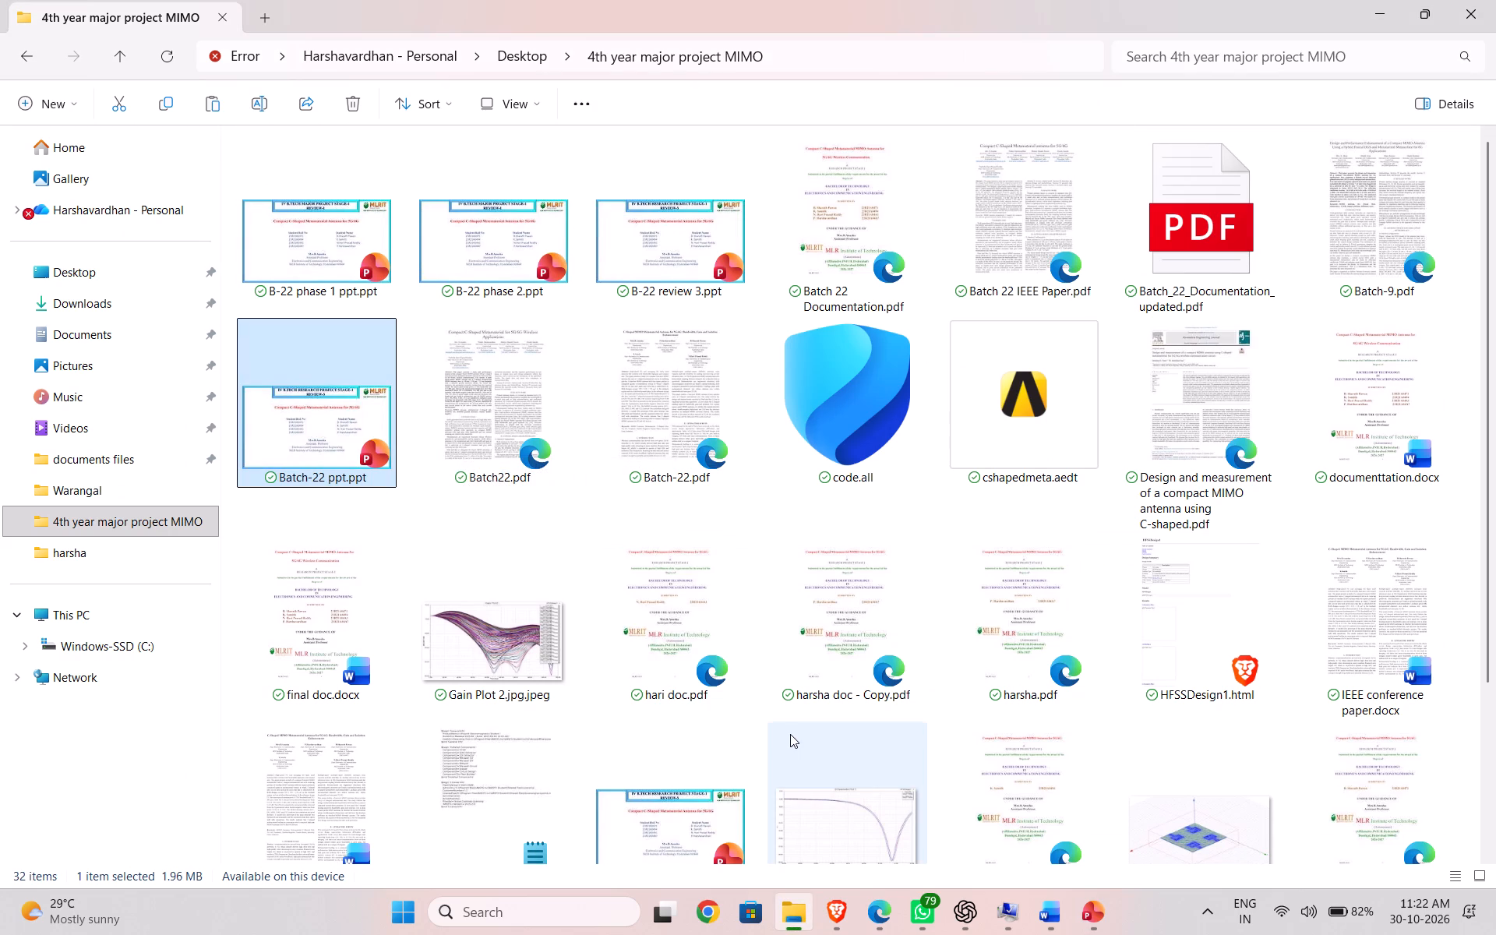
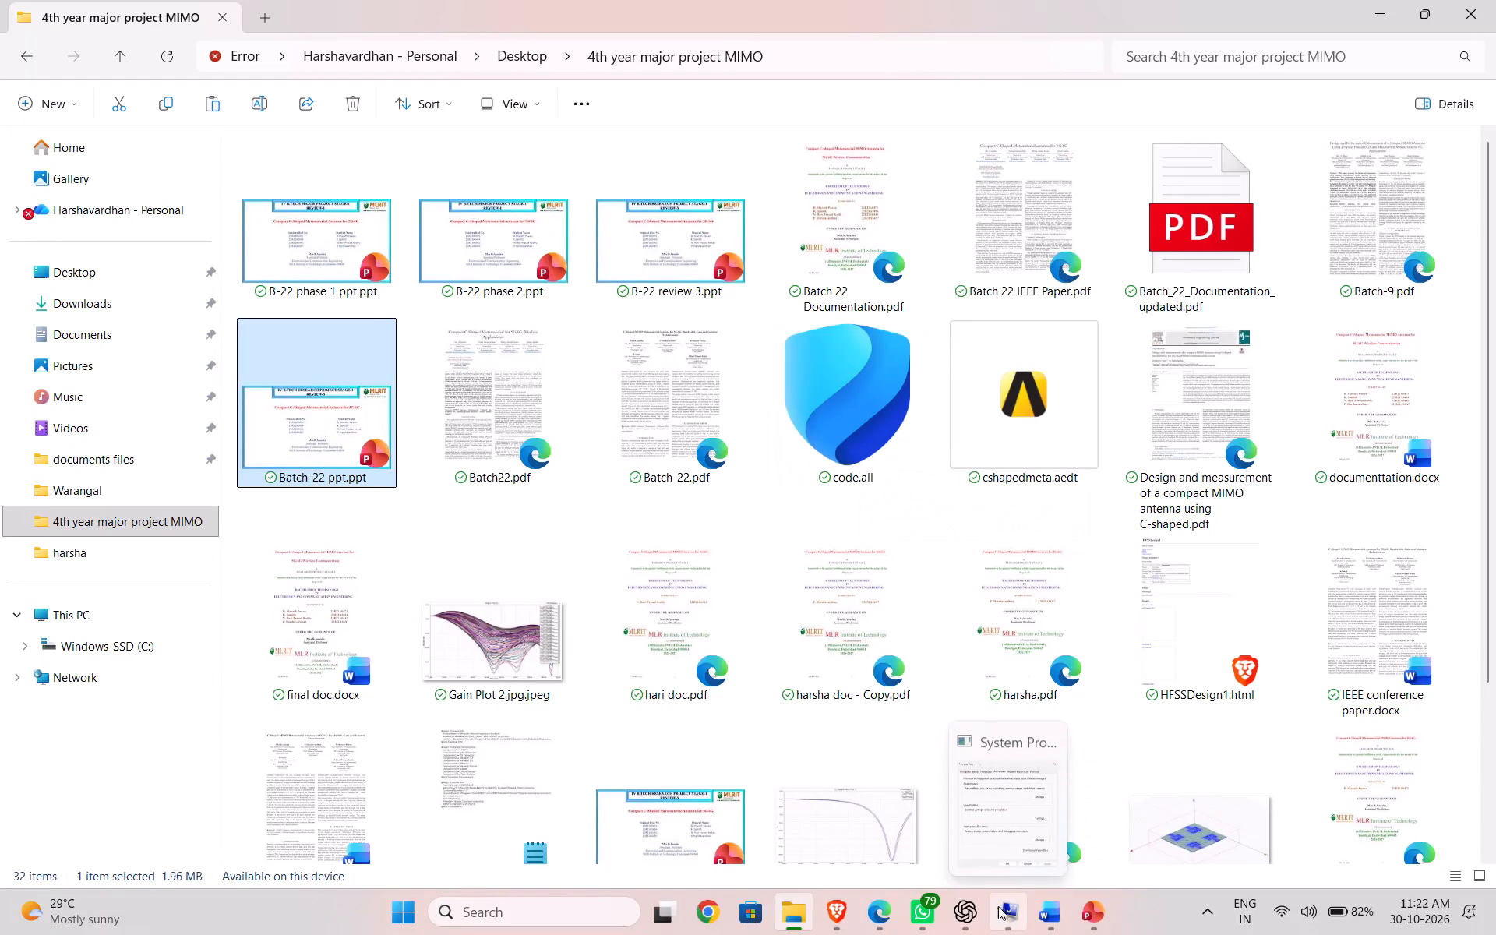
Close the System Properties window and the open Batch-22 ppt.ppt presentation.
{"action": "left_click", "coordinate": [1048, 737]}
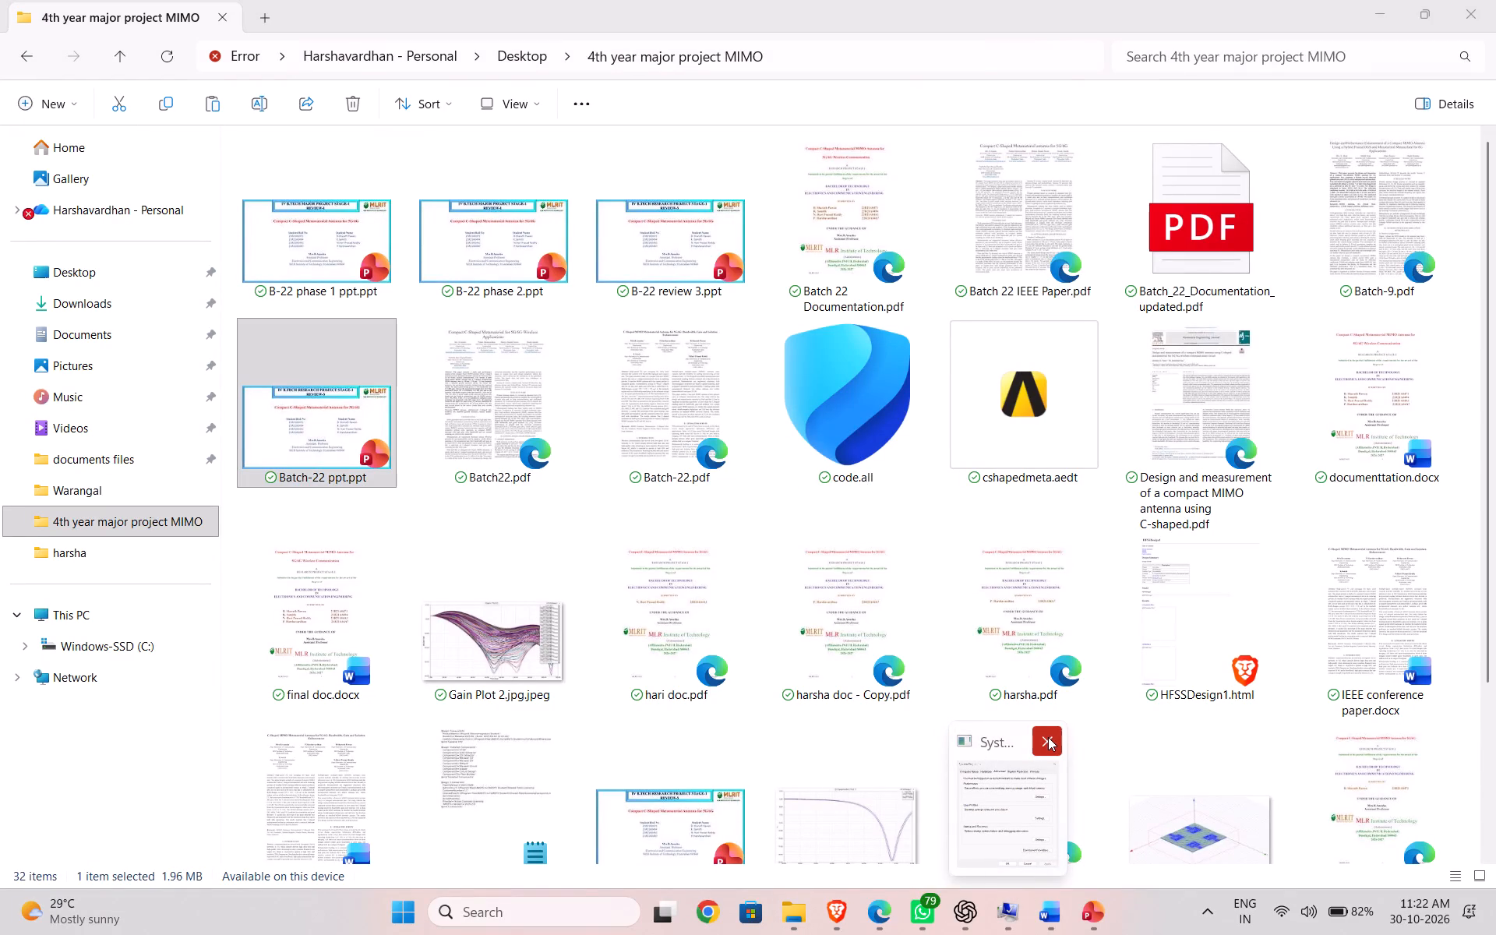
{"action": "left_click", "coordinate": [1000, 934]}
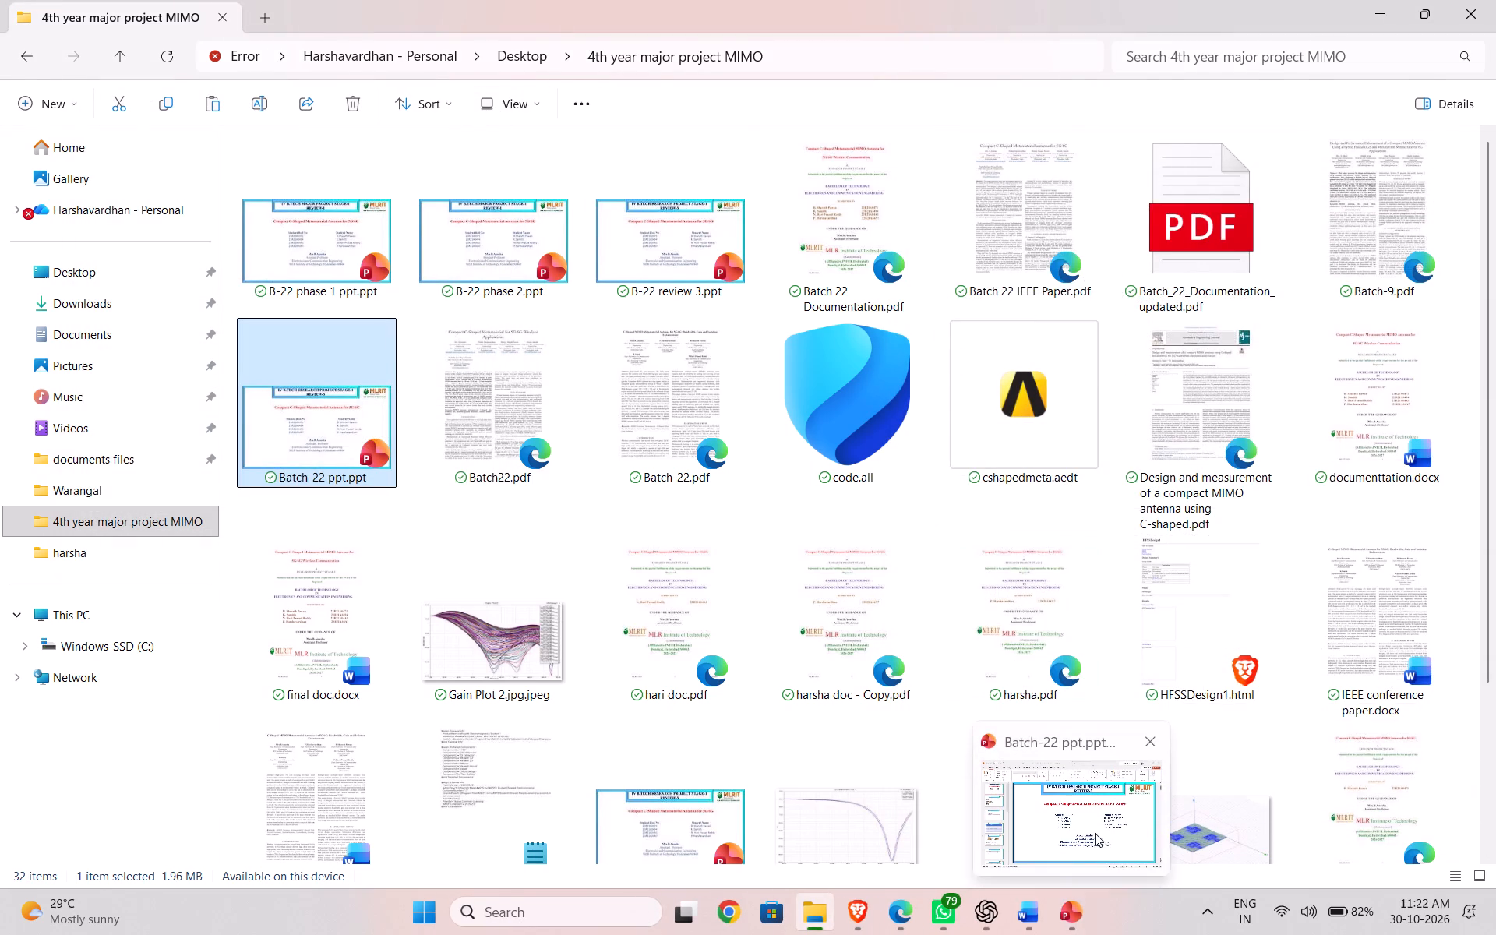
{"action": "left_click", "coordinate": [1149, 738]}
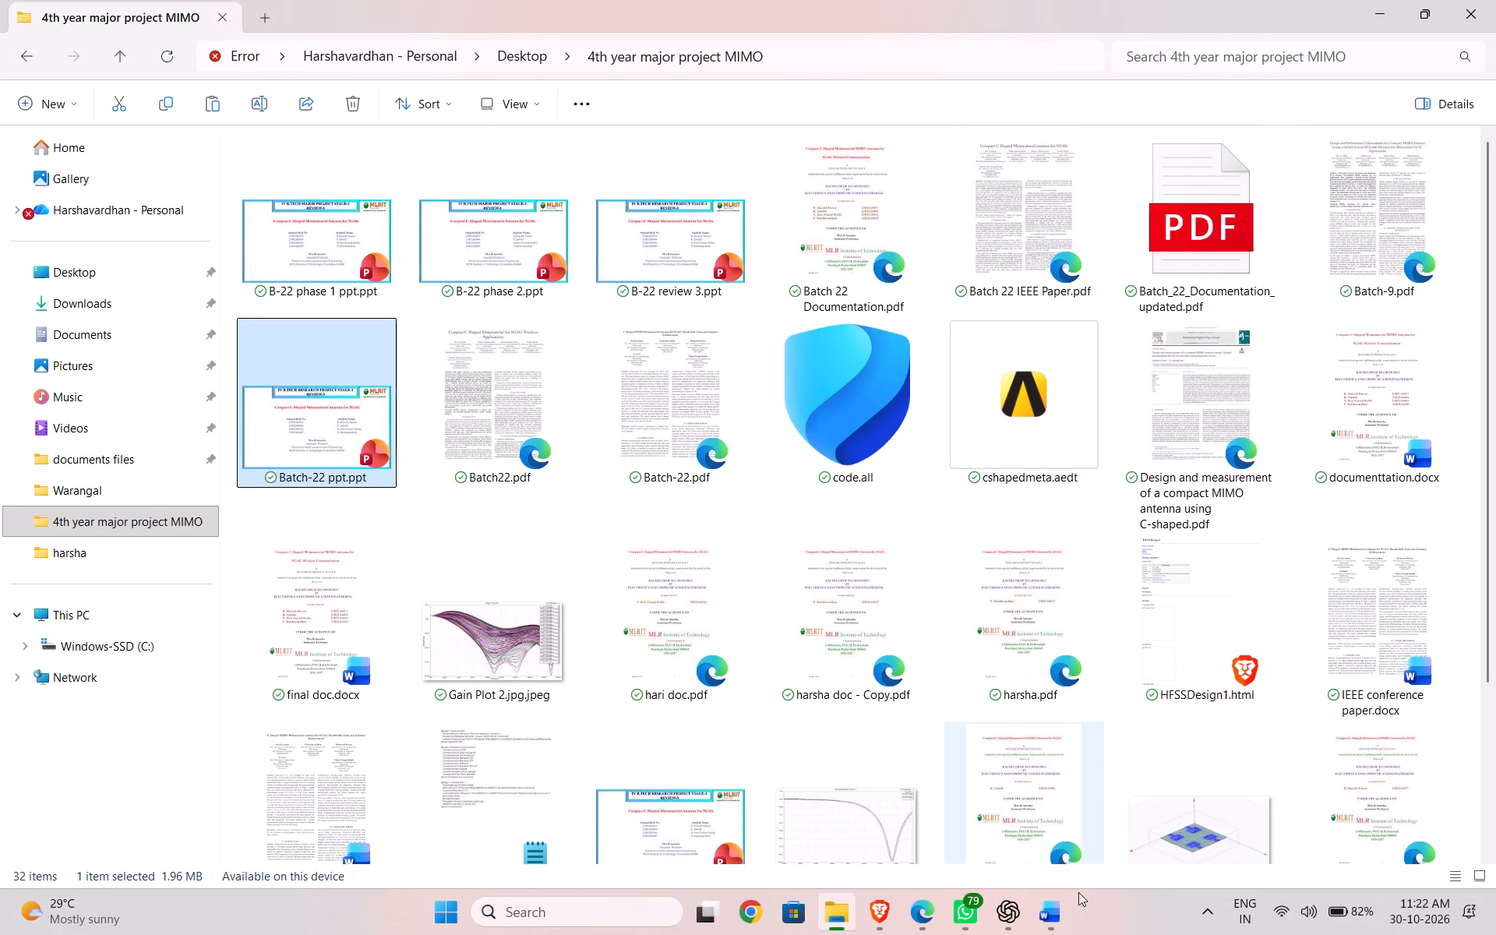
Switch to Batch 22 IEEE Paper.pdf in Edge and skim it from the references back to the first page.
{"action": "left_click", "coordinate": [1054, 924]}
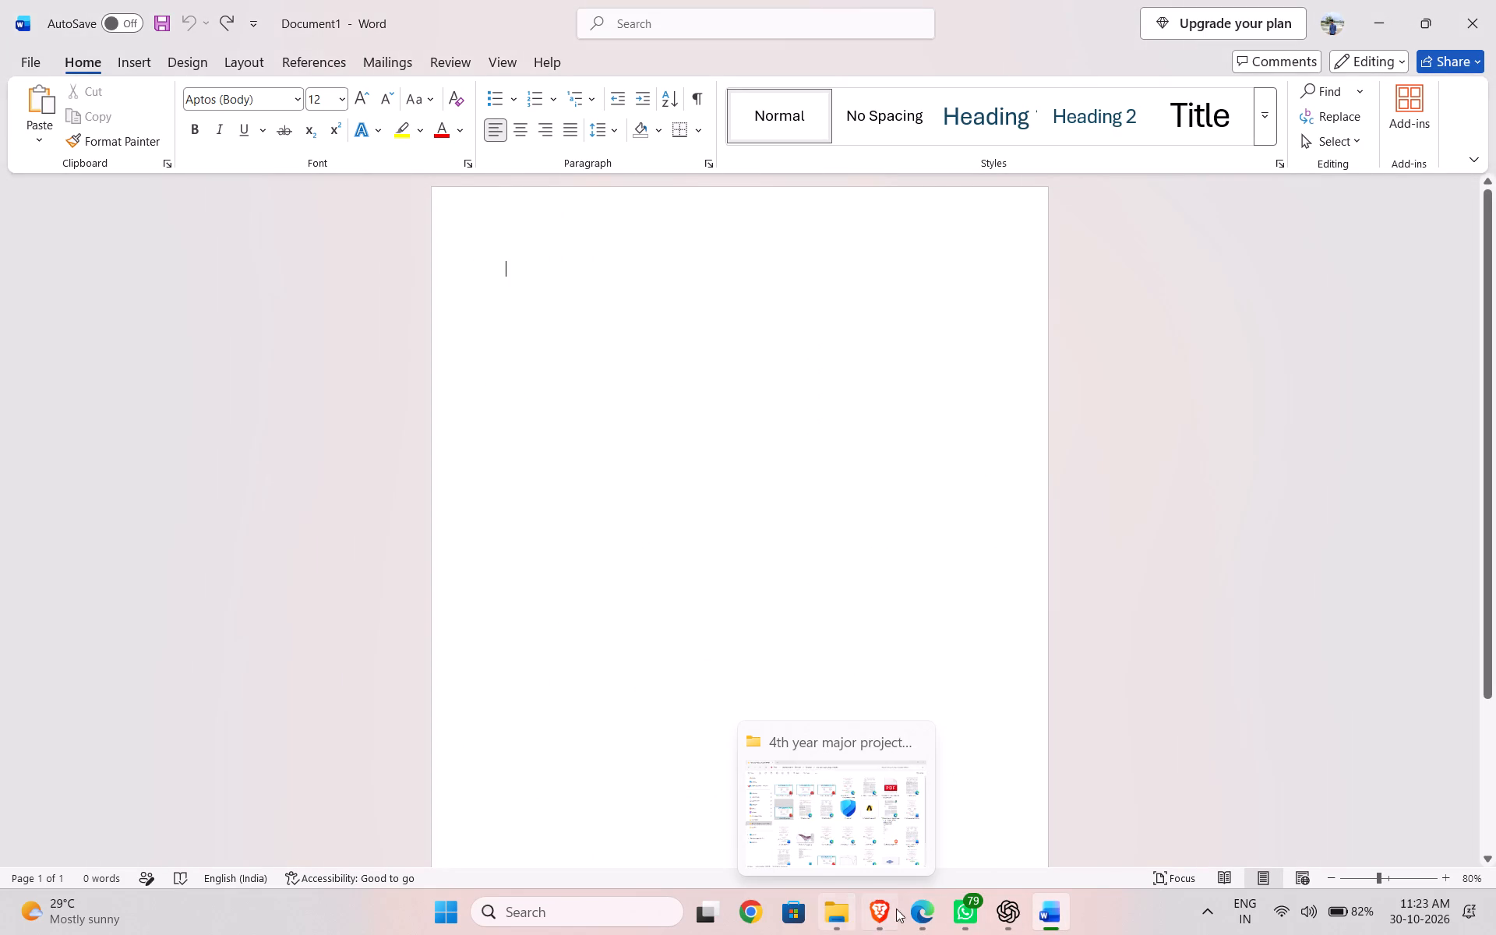
{"action": "left_click", "coordinate": [925, 914]}
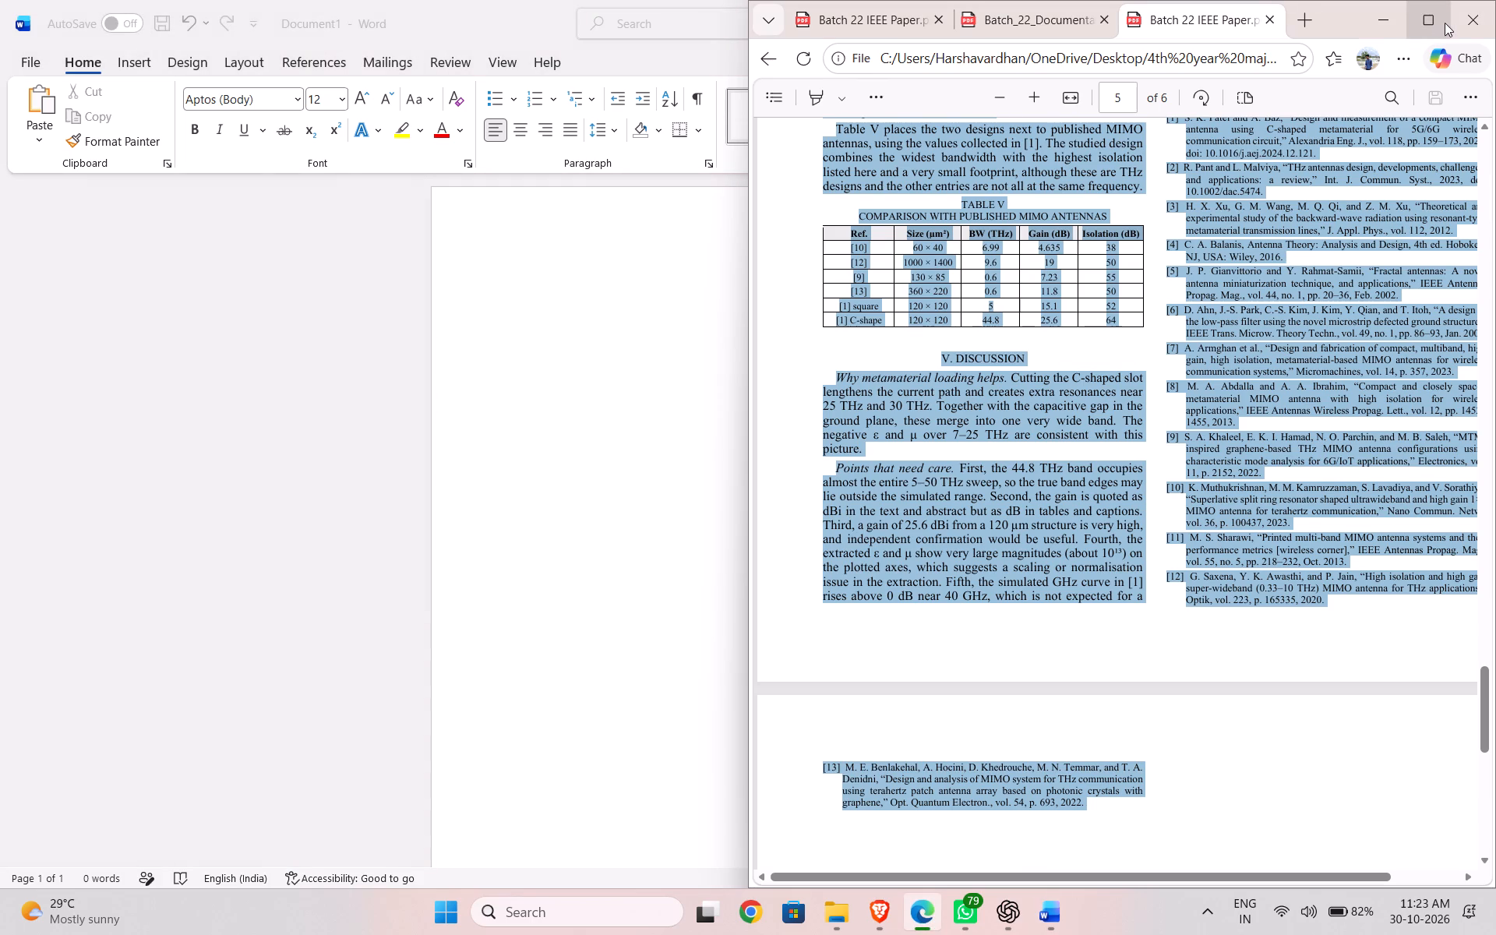
{"action": "left_click", "coordinate": [1445, 23]}
{"action": "scroll", "coordinate": [797, 341], "scroll_direction": "up", "scroll_amount": 7}
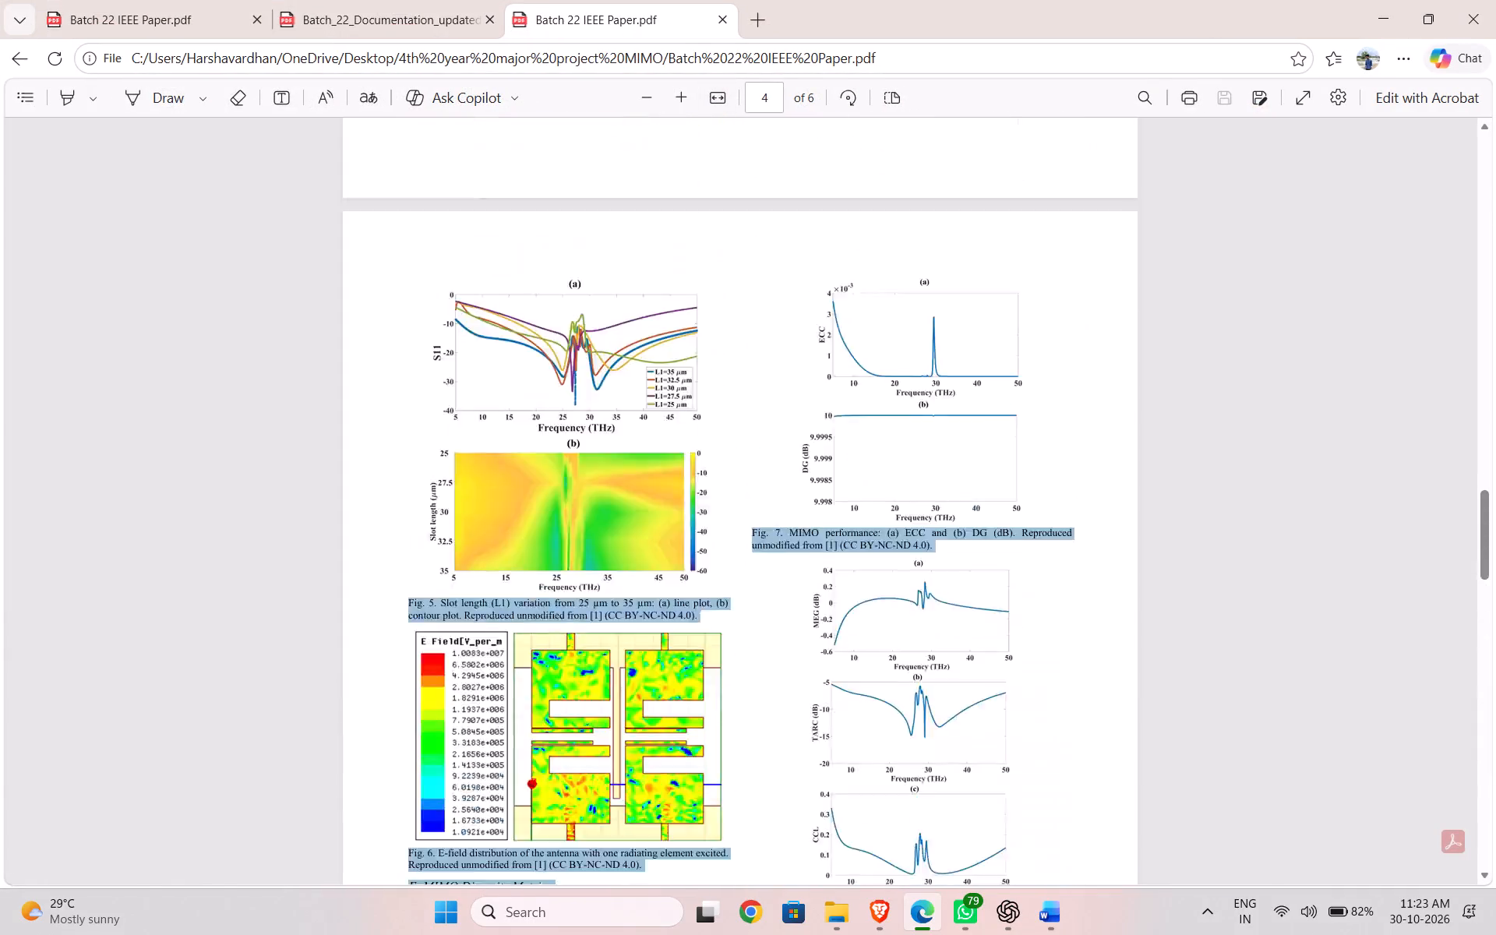
{"action": "scroll", "coordinate": [797, 341], "scroll_direction": "up", "scroll_amount": 19}
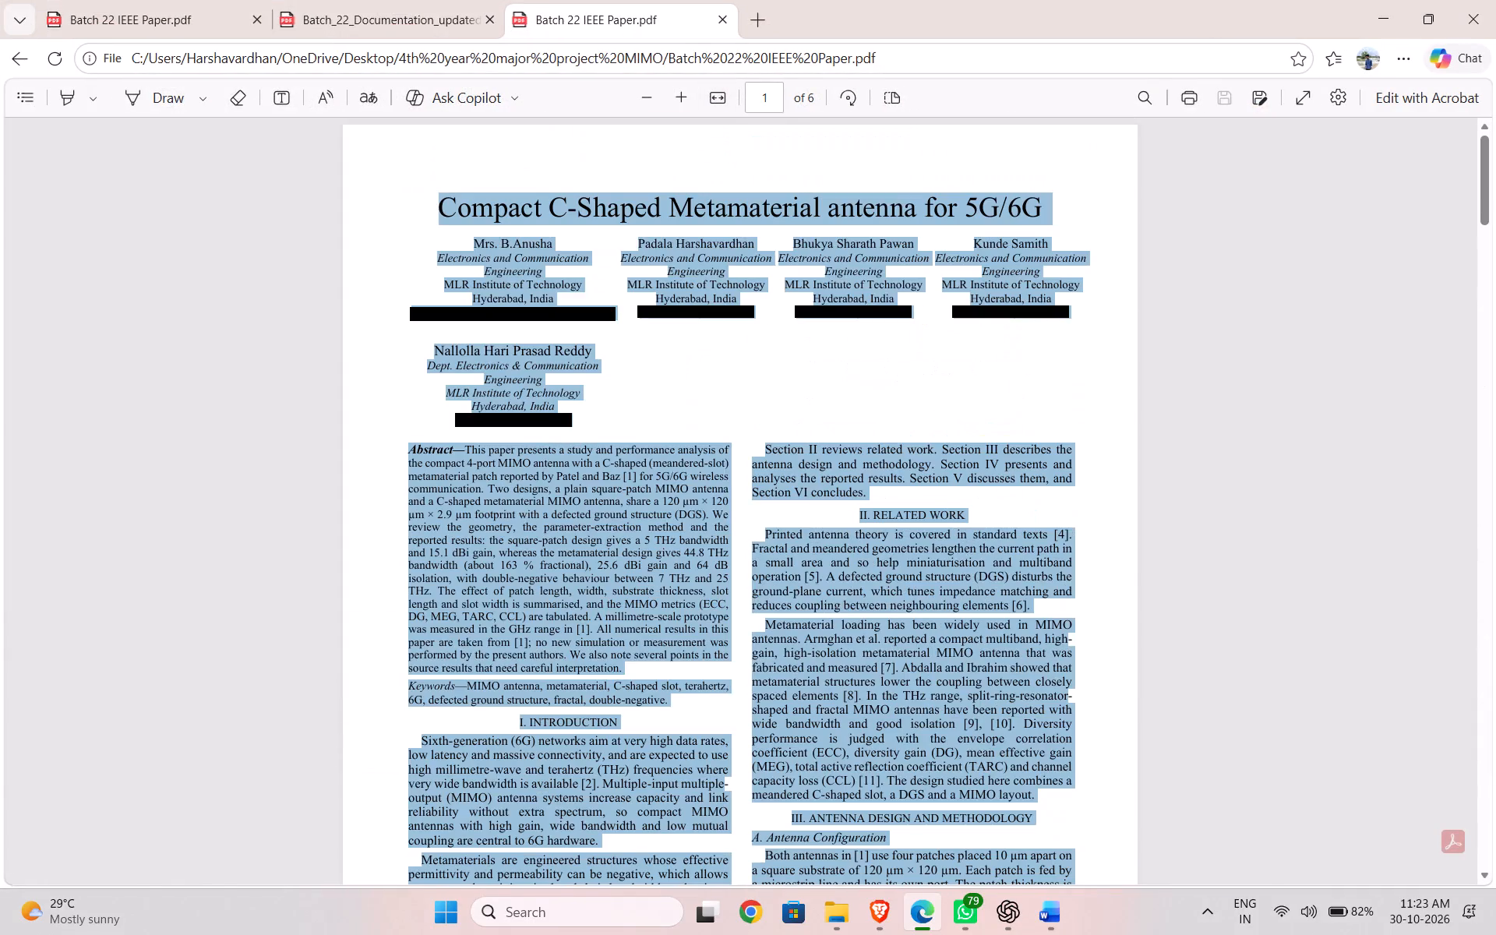
Switch to the 4th year major project MIMO folder in File Explorer and look through all its files.
{"action": "left_click", "coordinate": [831, 916]}
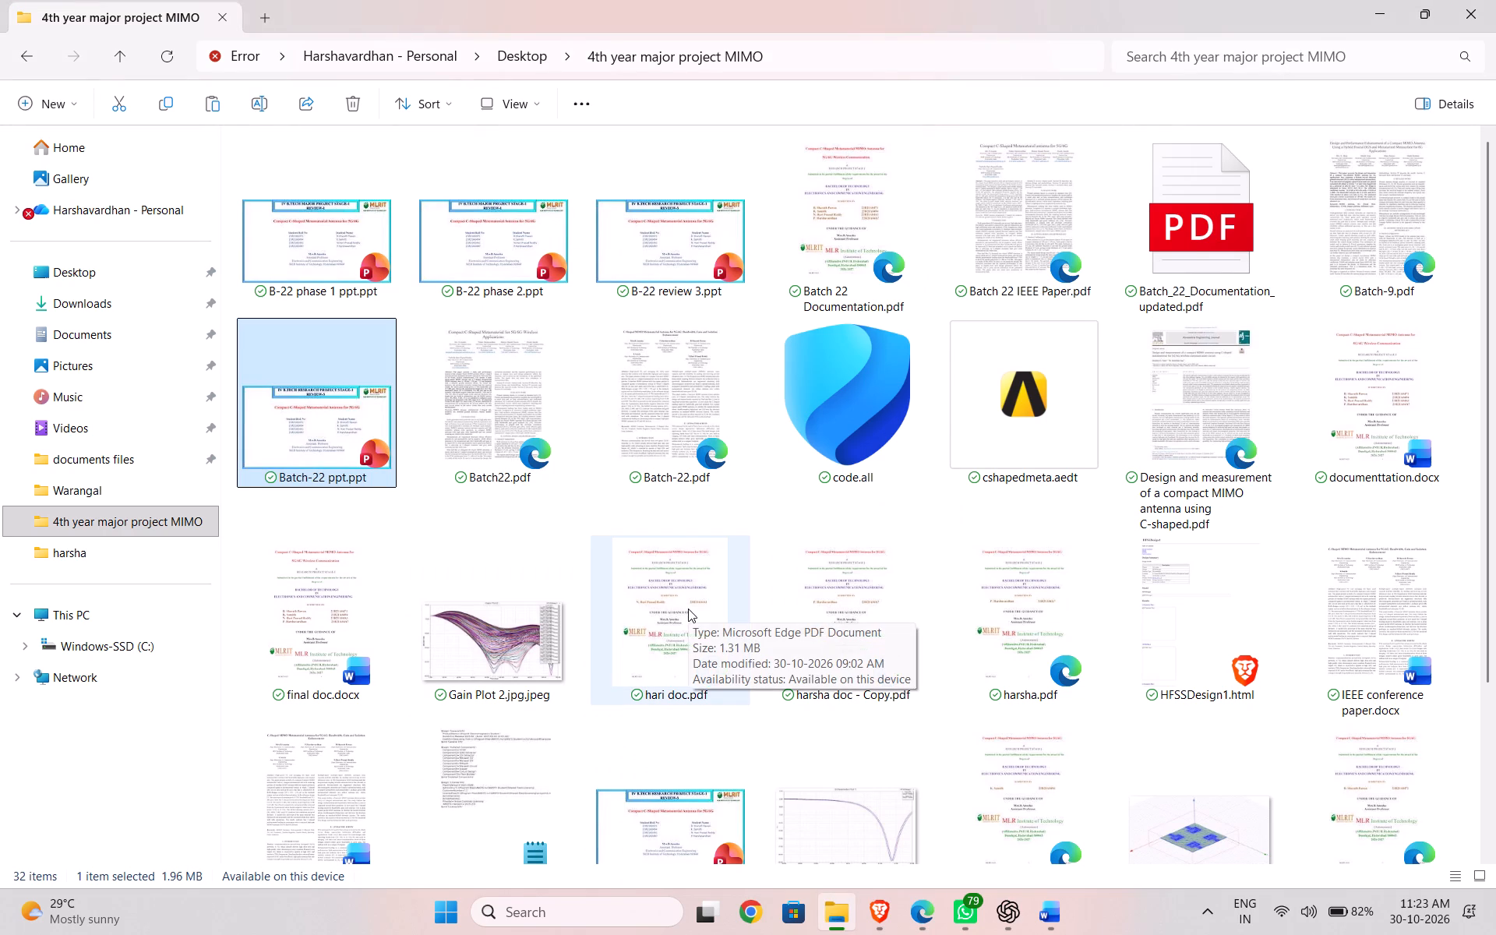
{"action": "scroll", "coordinate": [688, 609], "scroll_direction": "down", "scroll_amount": 2}
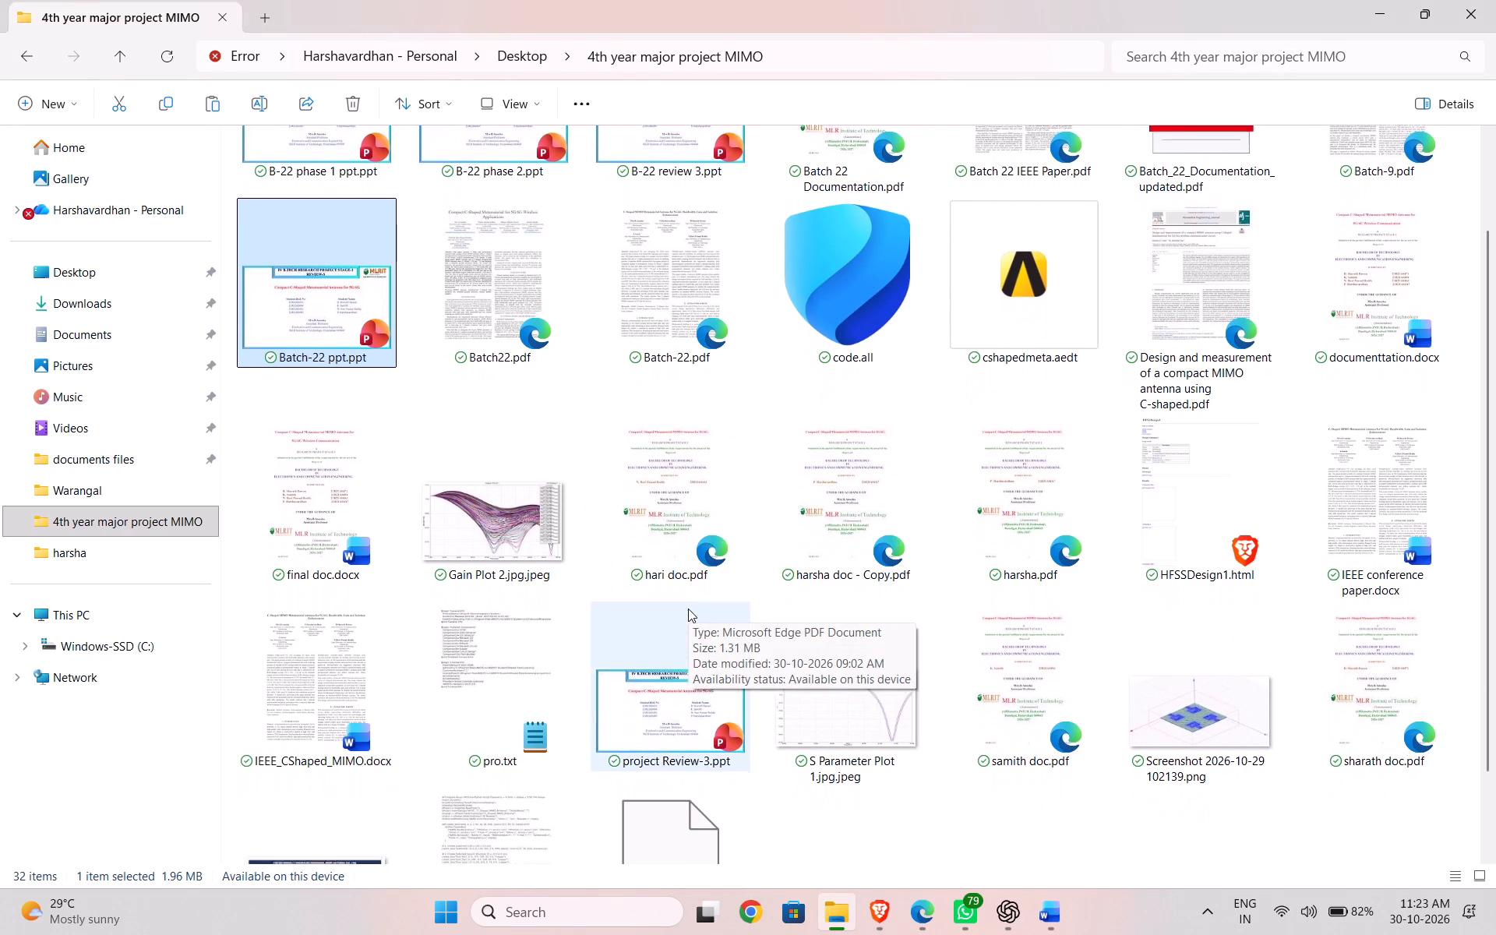
{"action": "scroll", "coordinate": [688, 609], "scroll_direction": "down", "scroll_amount": 1}
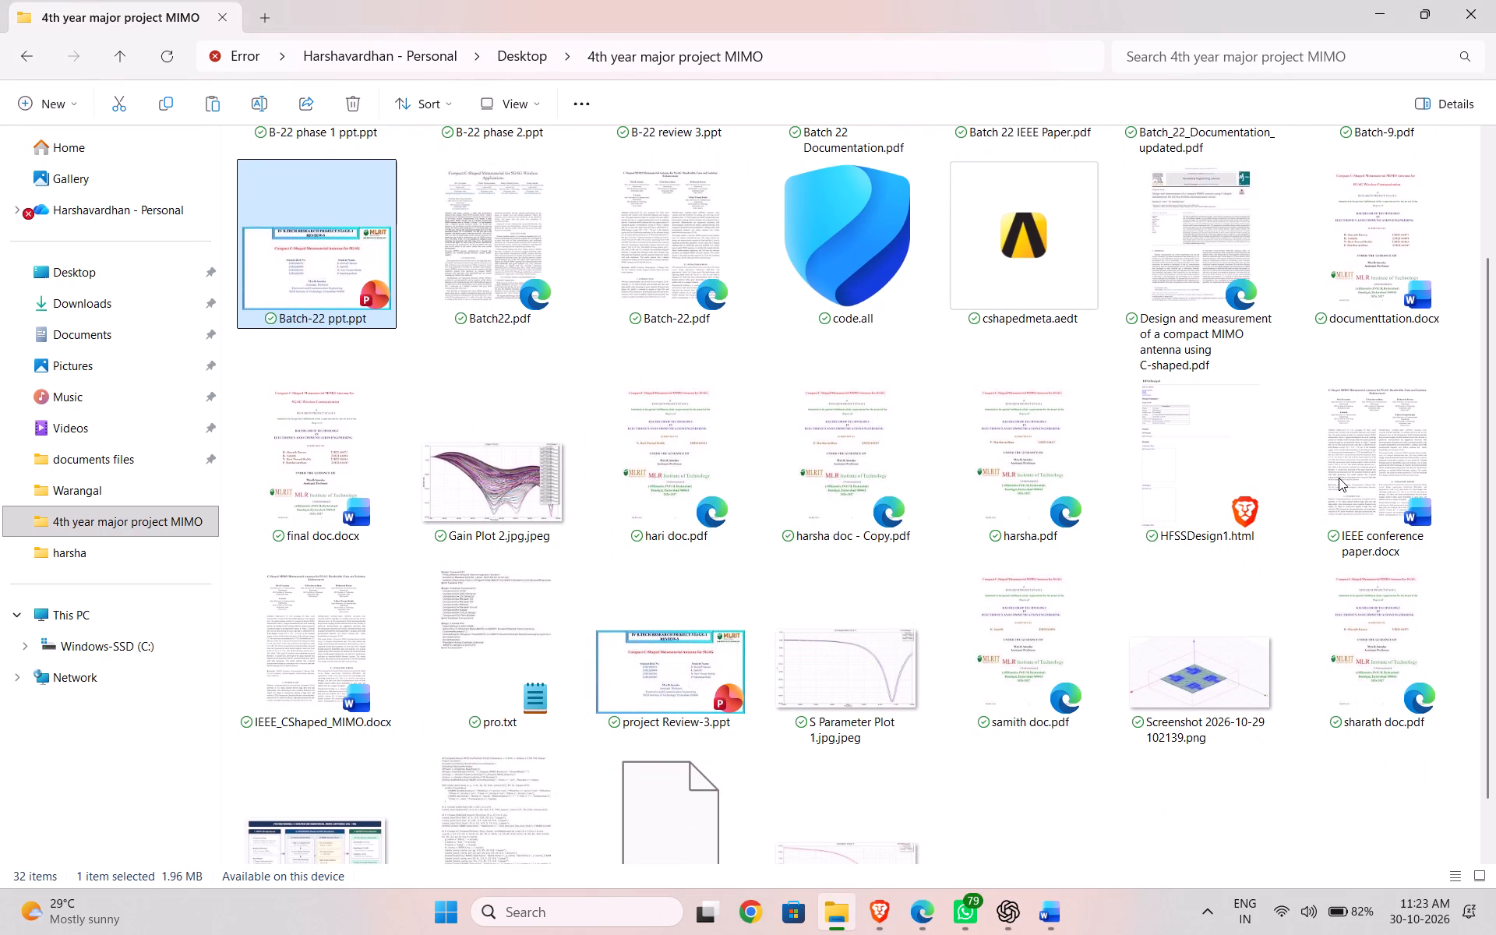
{"action": "scroll", "coordinate": [809, 565], "scroll_direction": "down", "scroll_amount": 1}
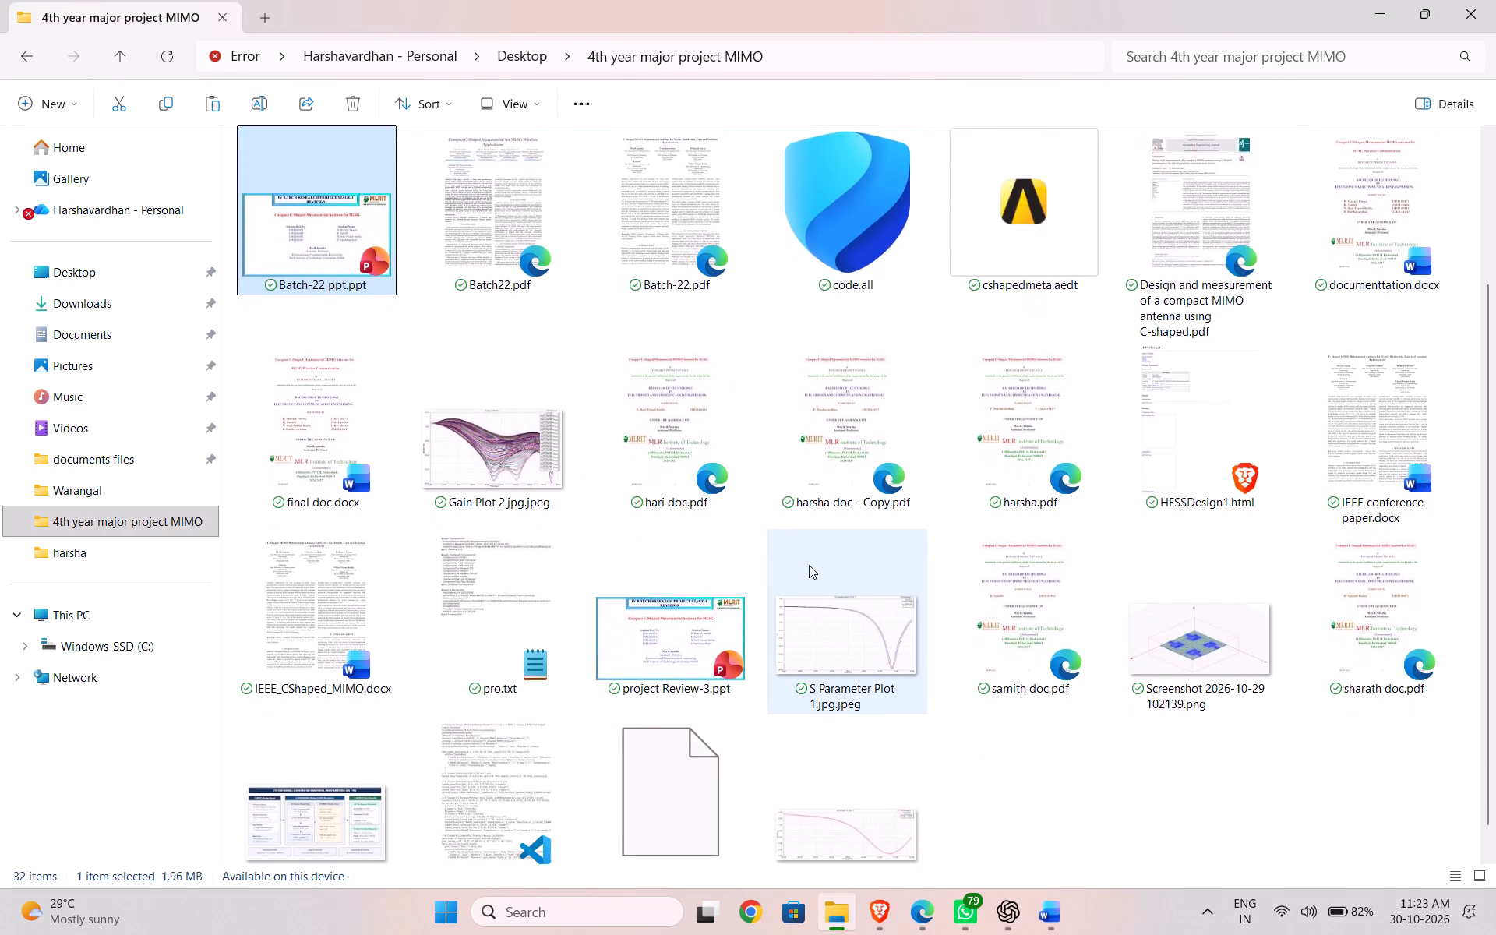
{"action": "scroll", "coordinate": [809, 565], "scroll_direction": "down", "scroll_amount": 1}
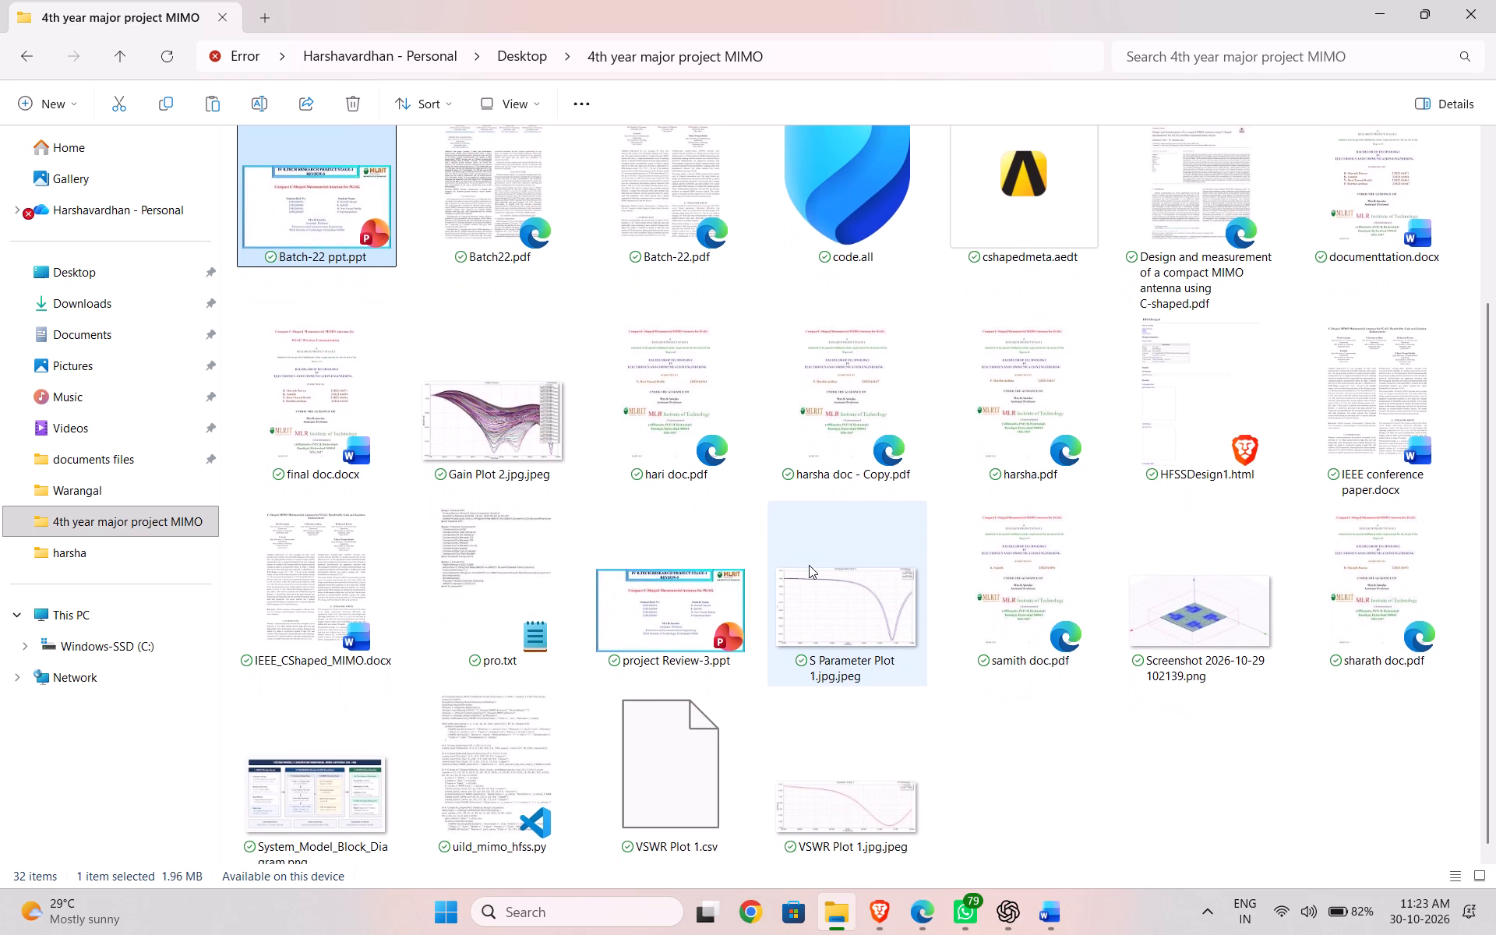
{"action": "scroll", "coordinate": [809, 565], "scroll_direction": "down", "scroll_amount": 3}
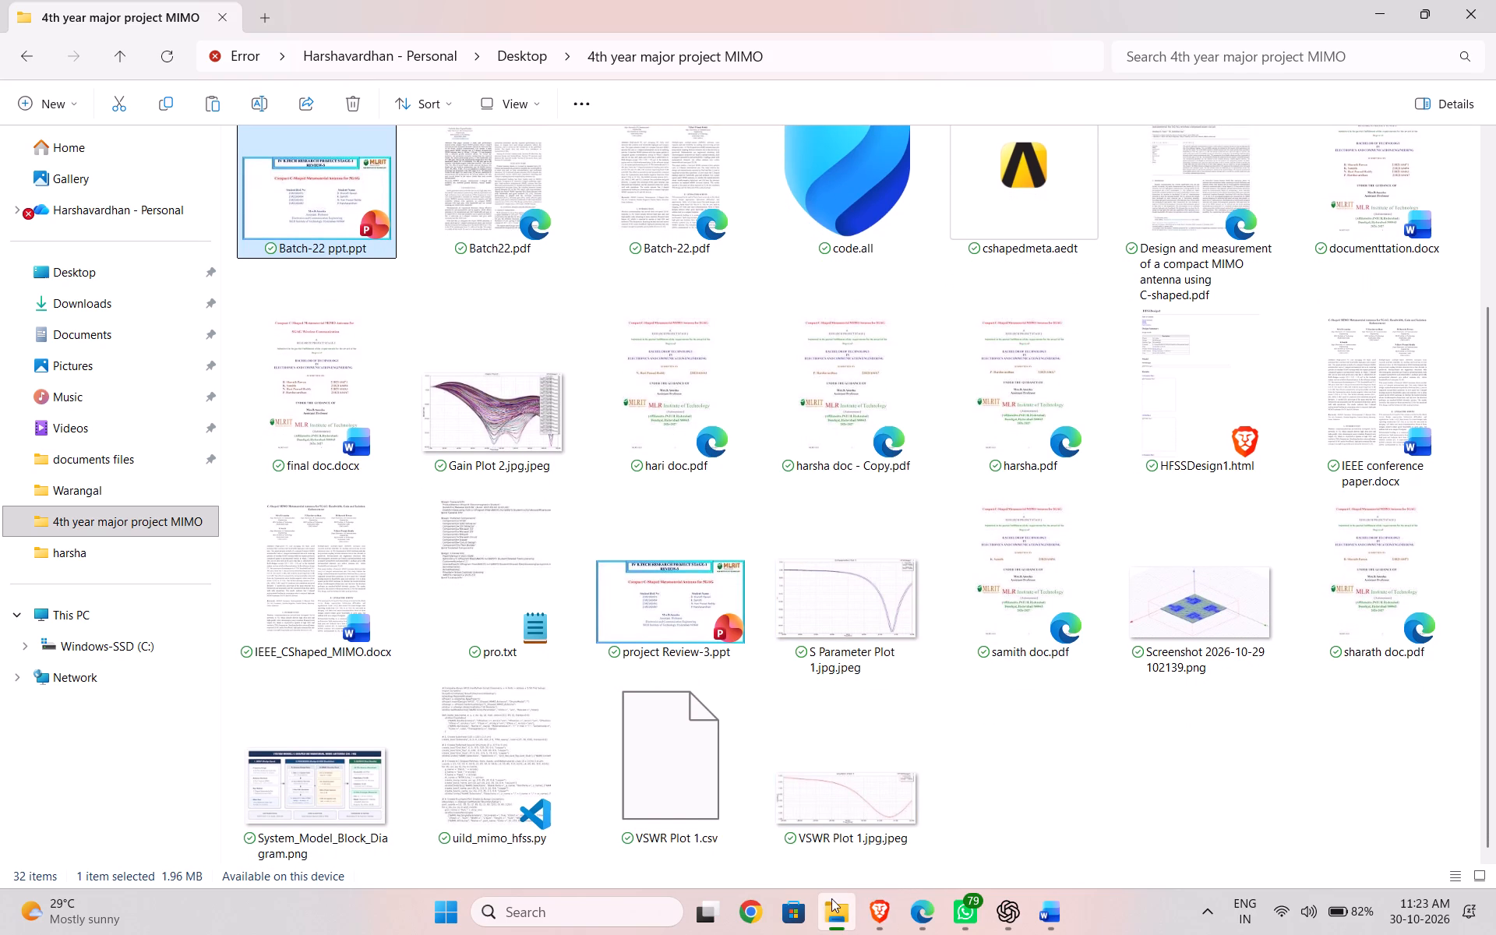
Switch to Edge, search for "pdf to word converter" in a new tab, and open the iLovePDF PDF to Word converter.
{"action": "left_click", "coordinate": [913, 924]}
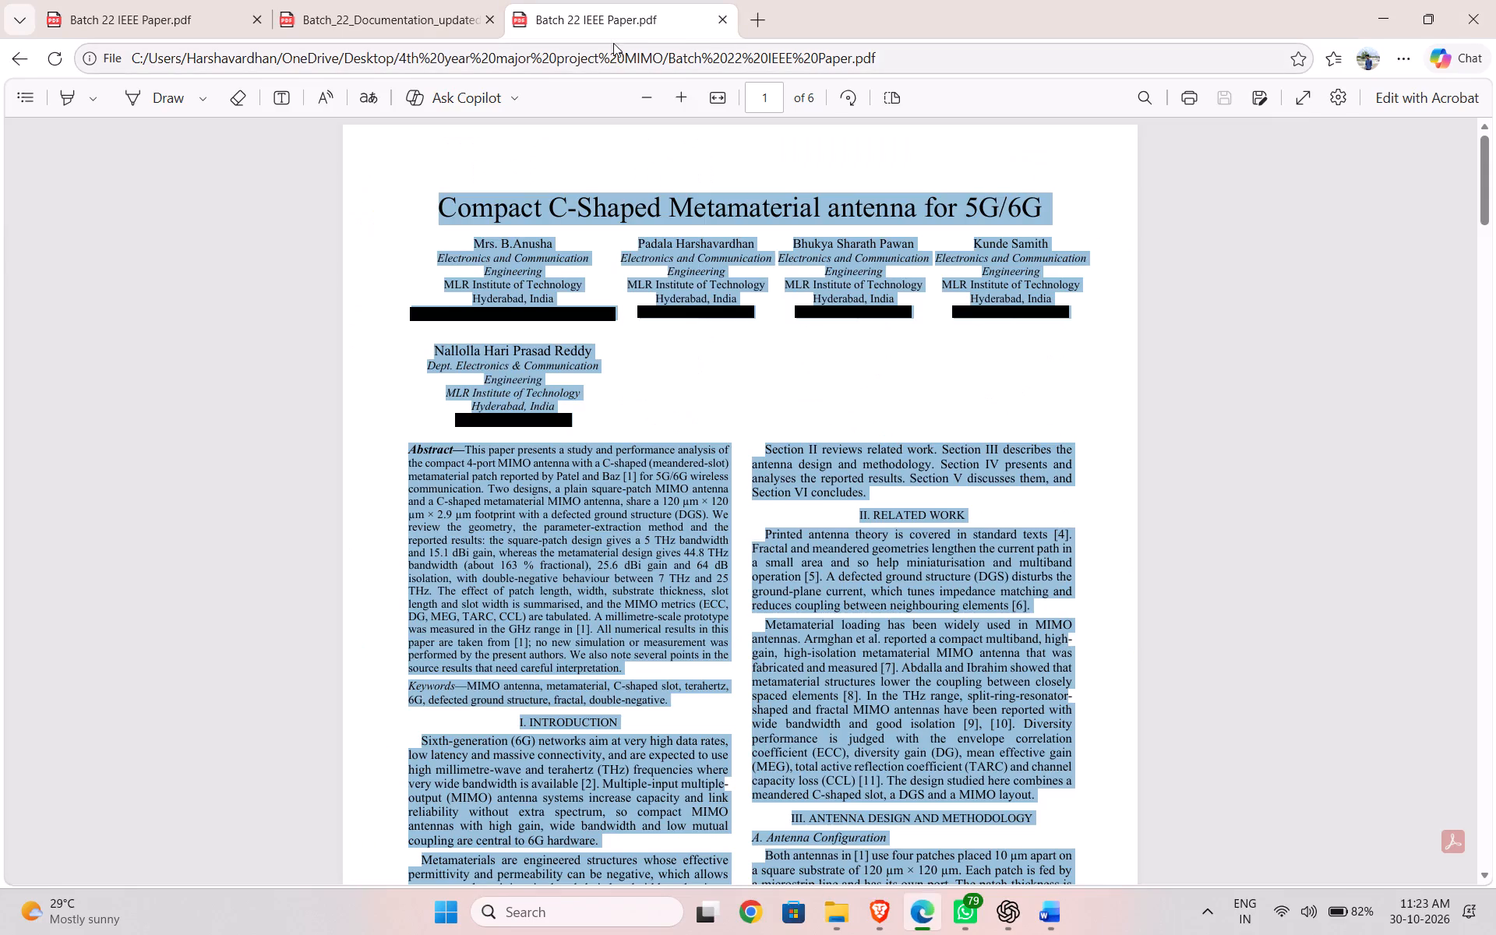
{"action": "left_click", "coordinate": [765, 28]}
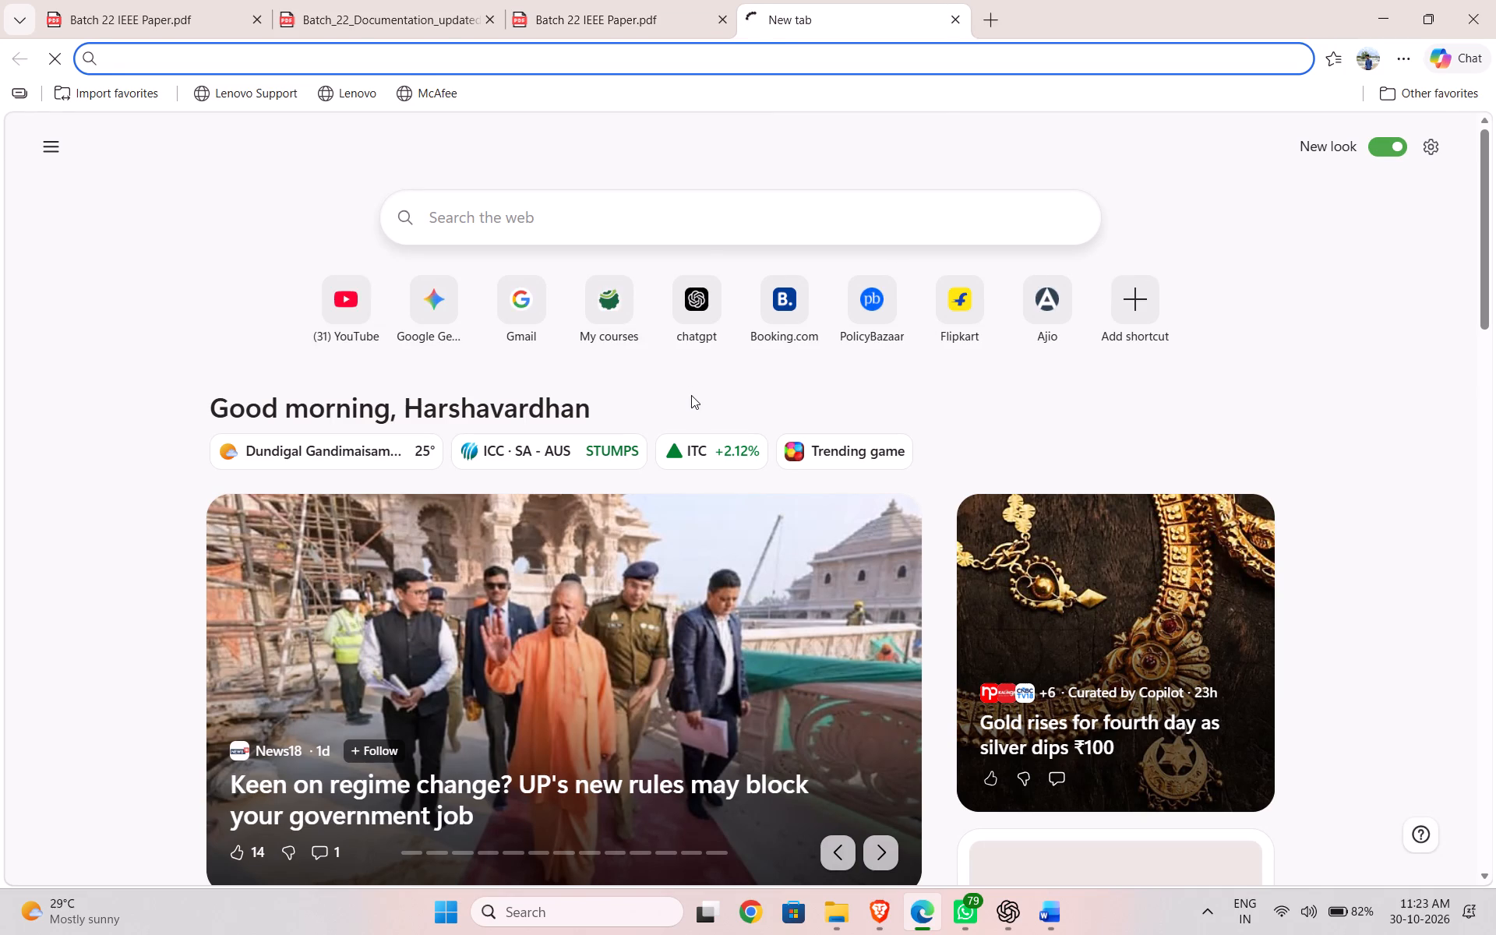
{"action": "key", "text": "p"}
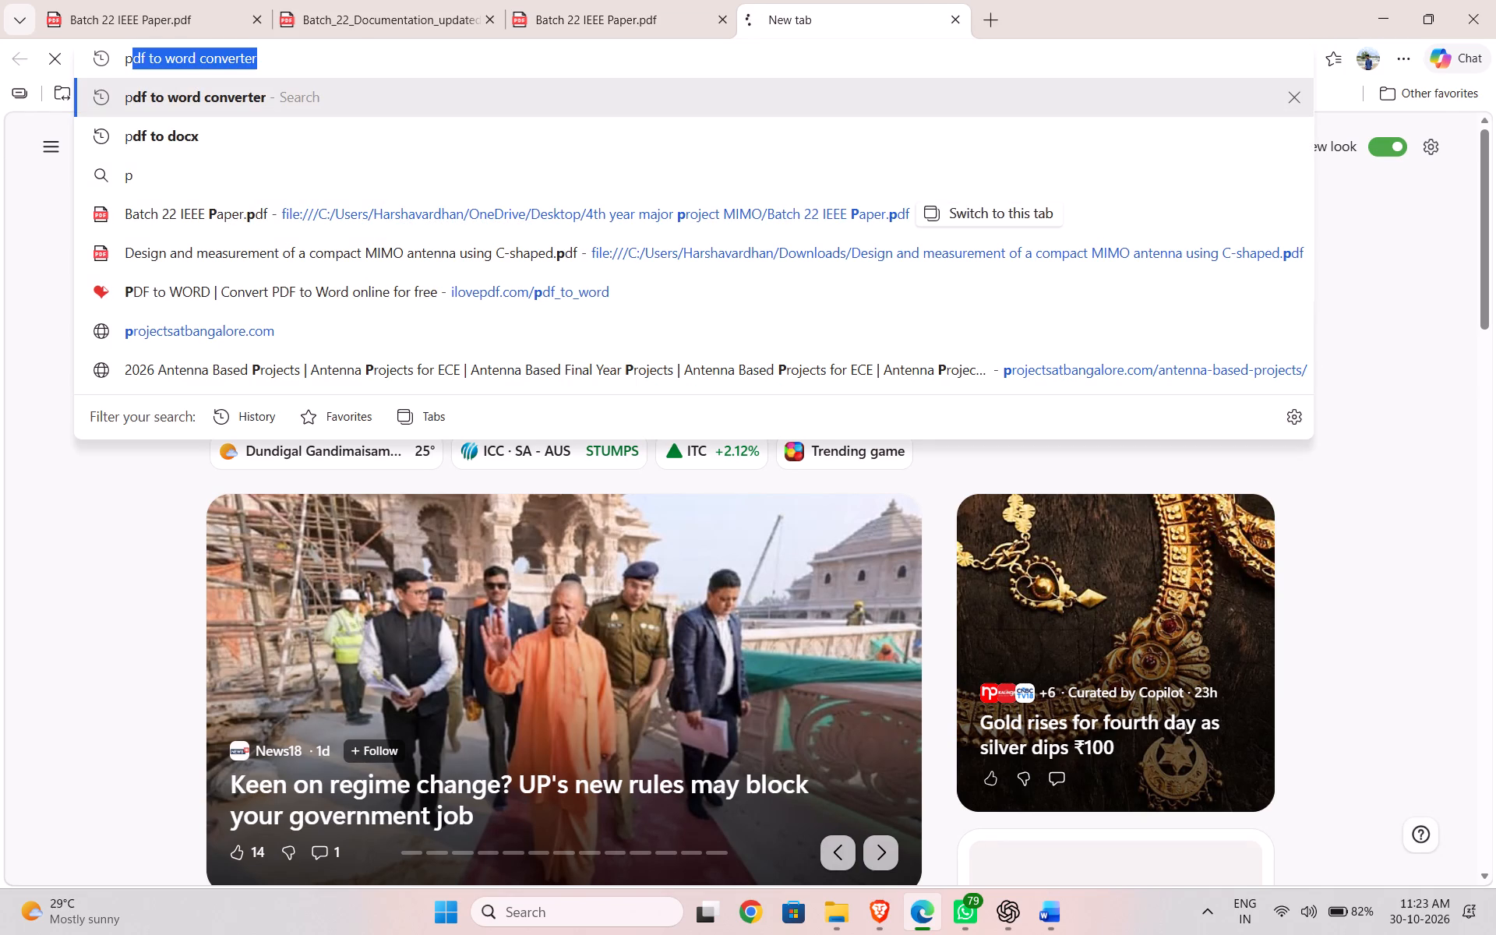
{"action": "type", "text": "df"}
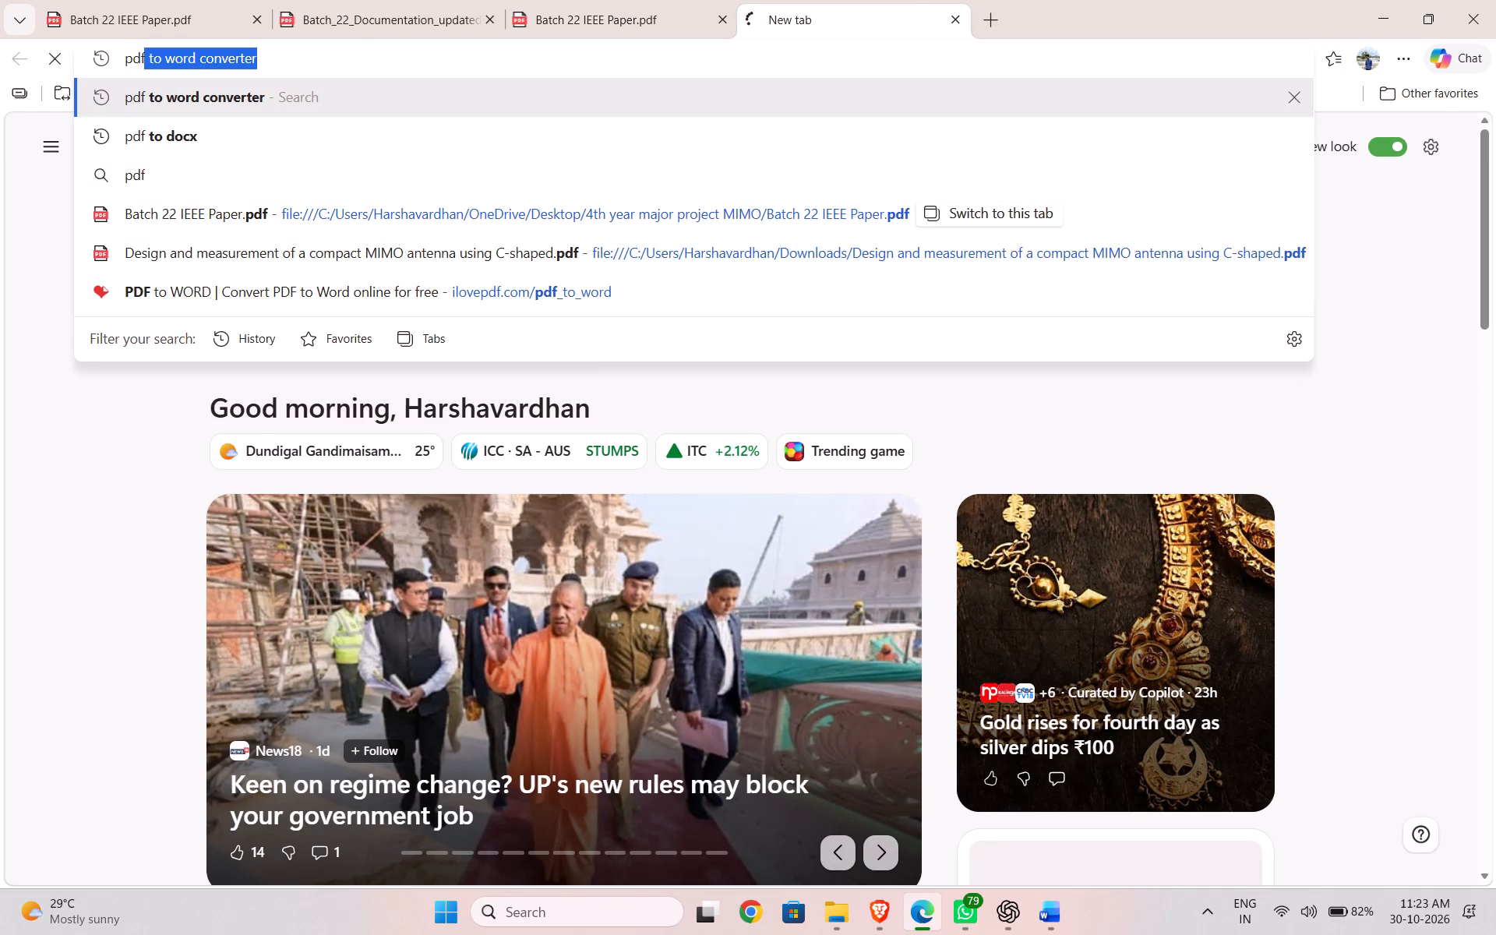
{"action": "key", "text": "Return"}
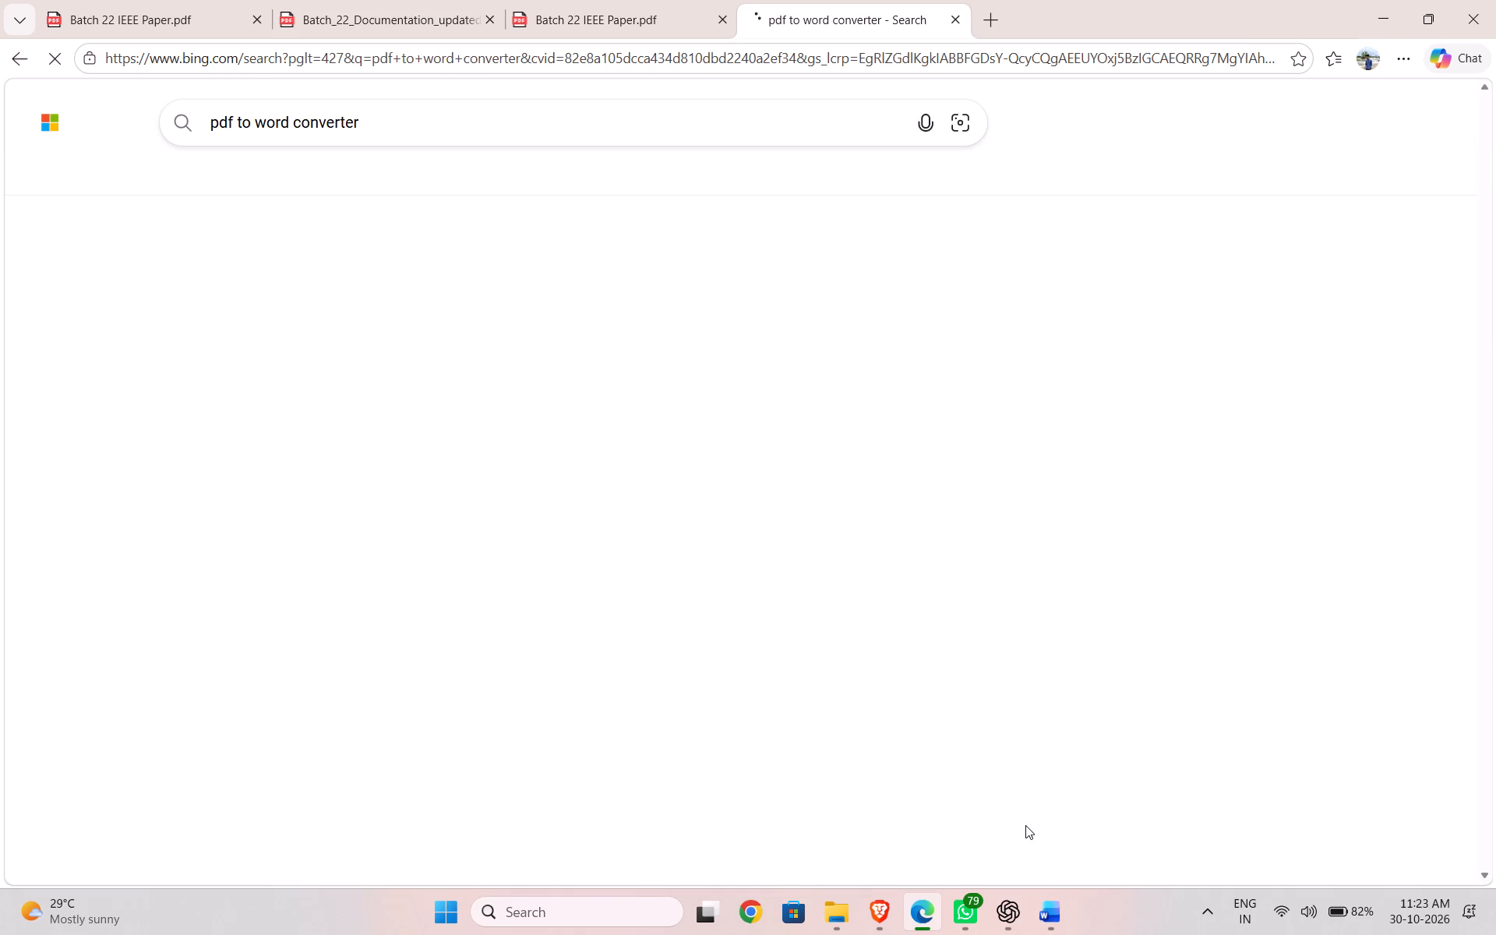
{"action": "left_click", "coordinate": [443, 304]}
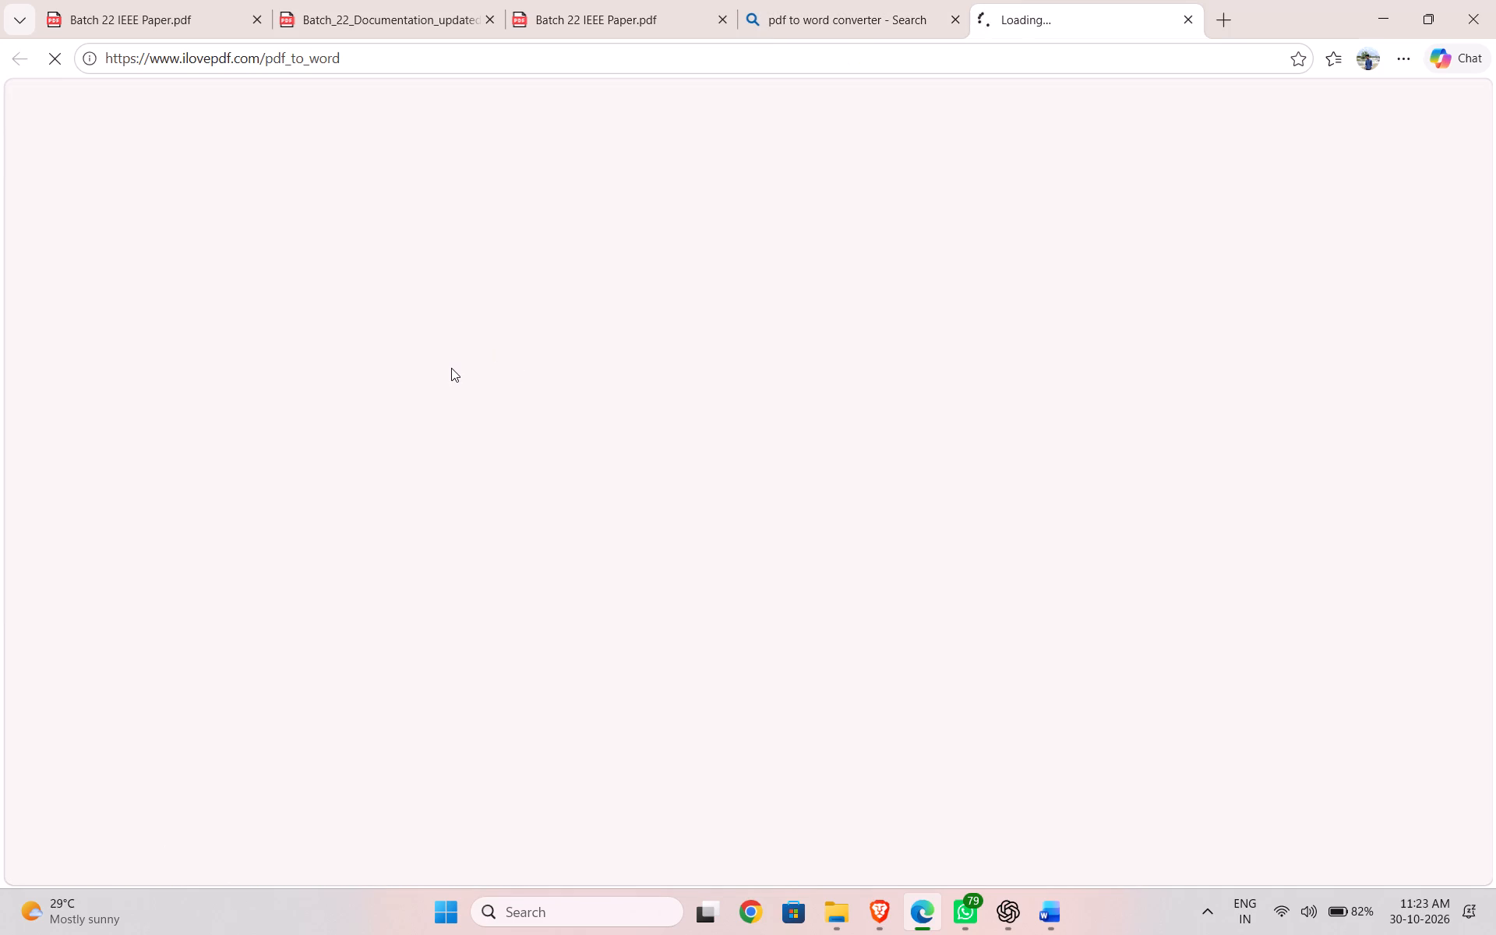
Copy Batch 22 IEEE Paper.pdf in the project folder and load it by its path into the iLovePDF converter.
{"action": "left_click", "coordinate": [829, 923]}
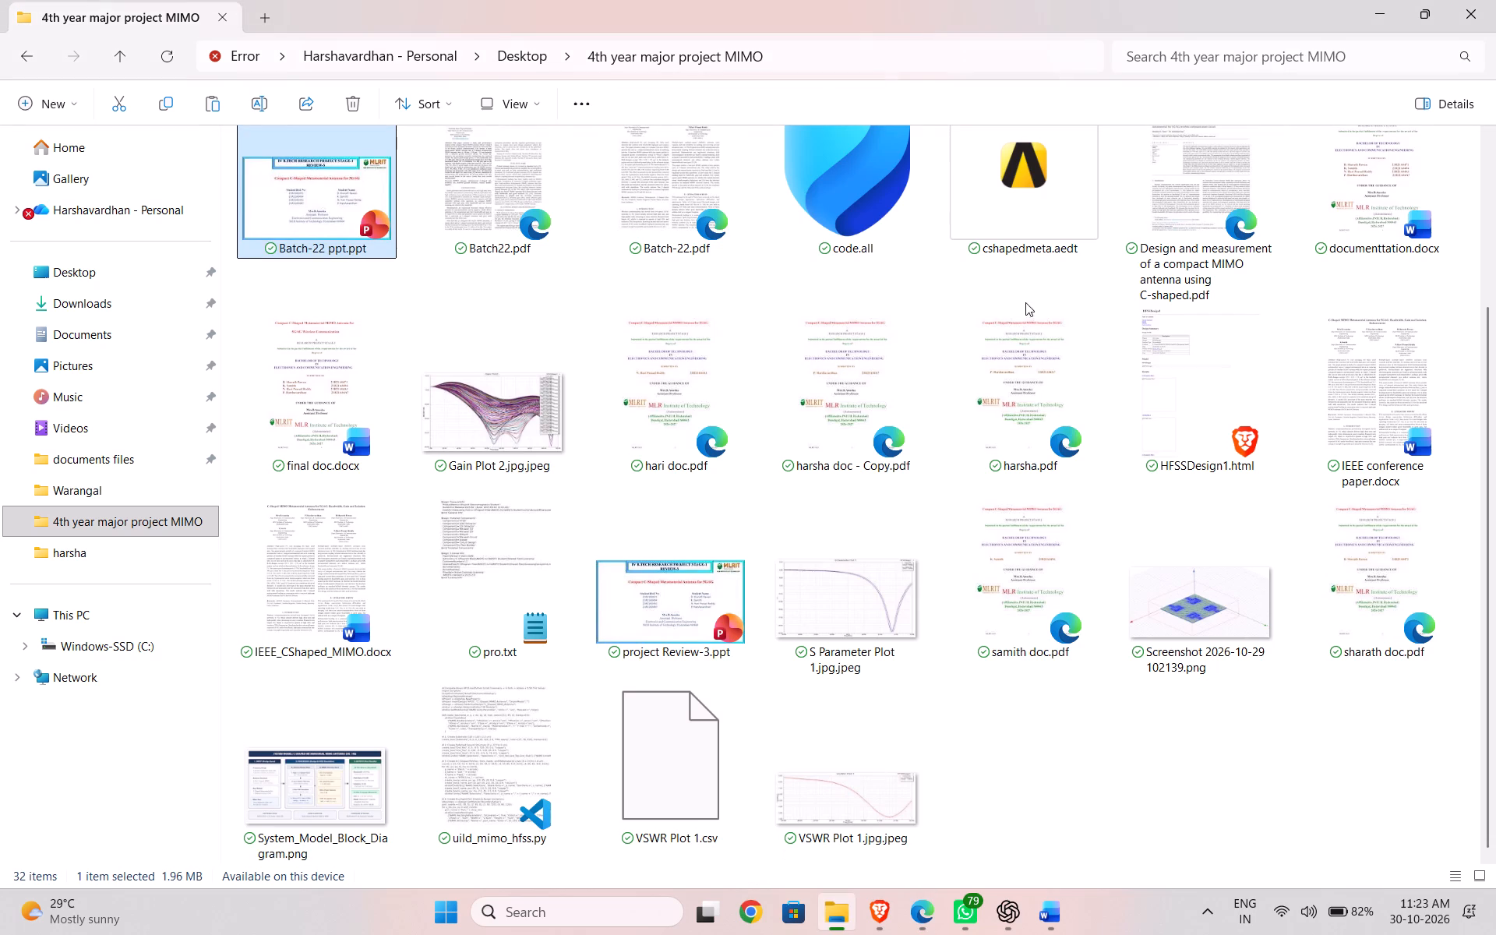
{"action": "scroll", "coordinate": [1033, 277], "scroll_direction": "up", "scroll_amount": 7}
{"action": "left_click", "coordinate": [1022, 281]}
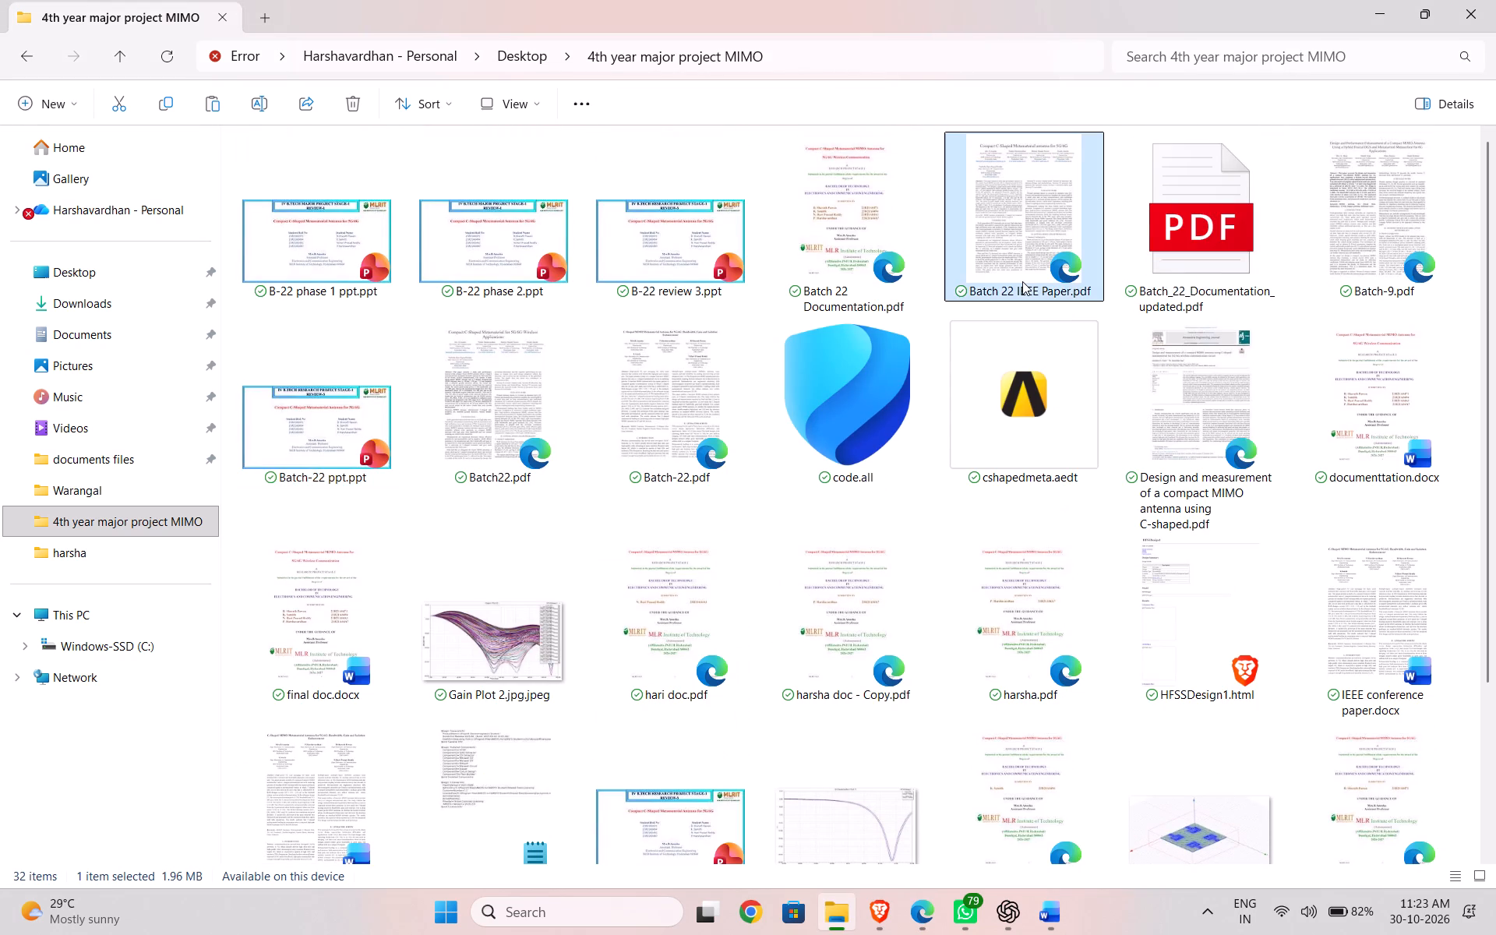
{"action": "key", "text": "ctrl+c"}
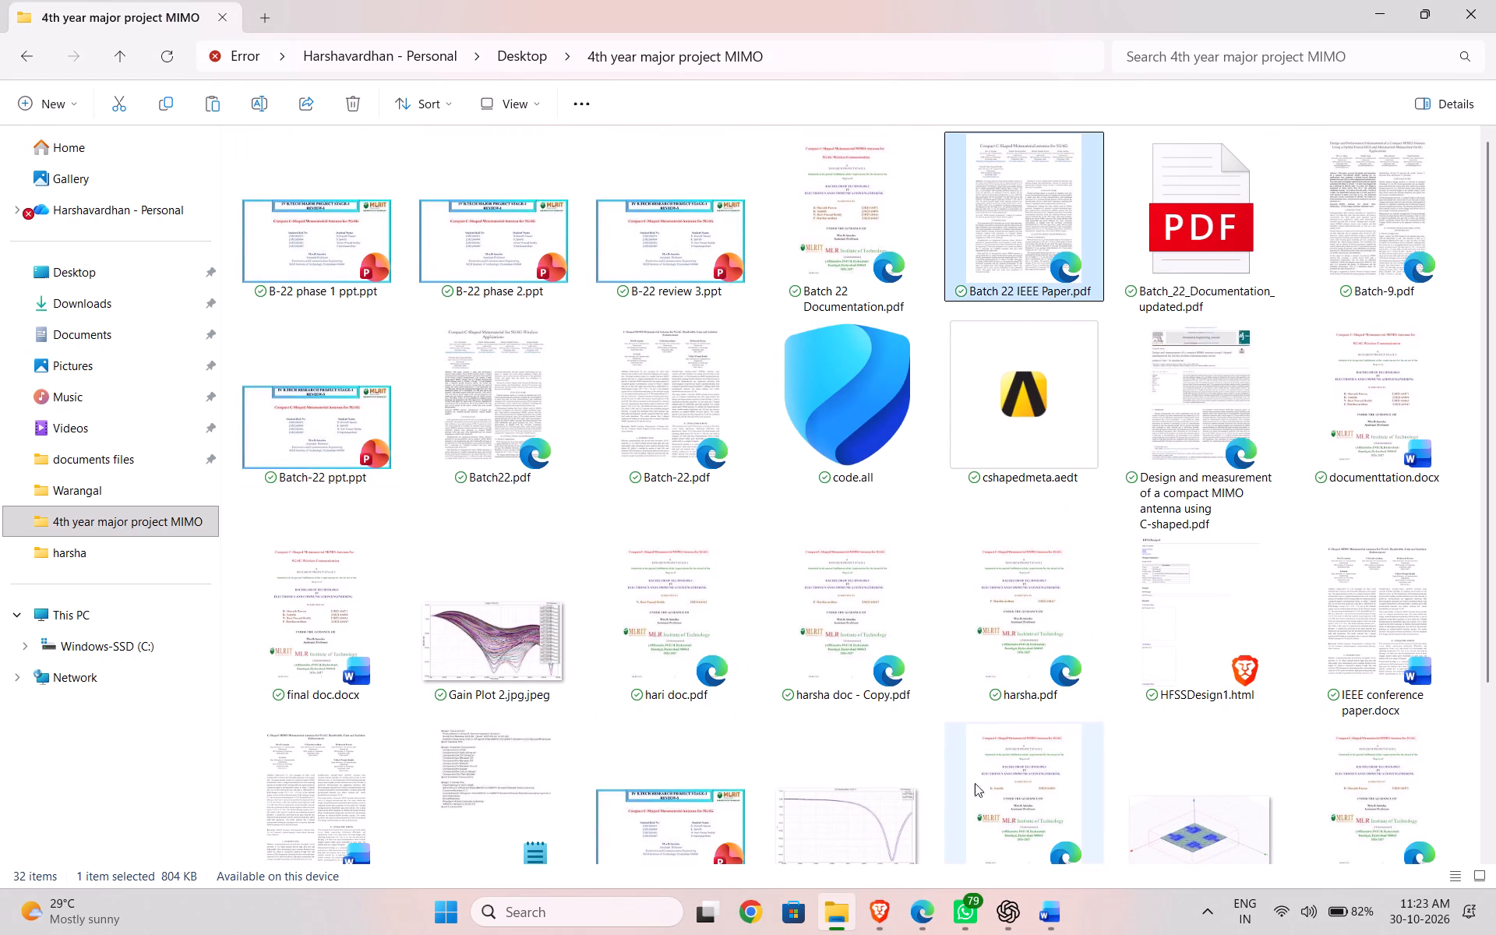
{"action": "left_click", "coordinate": [912, 923]}
{"action": "left_click", "coordinate": [778, 371]}
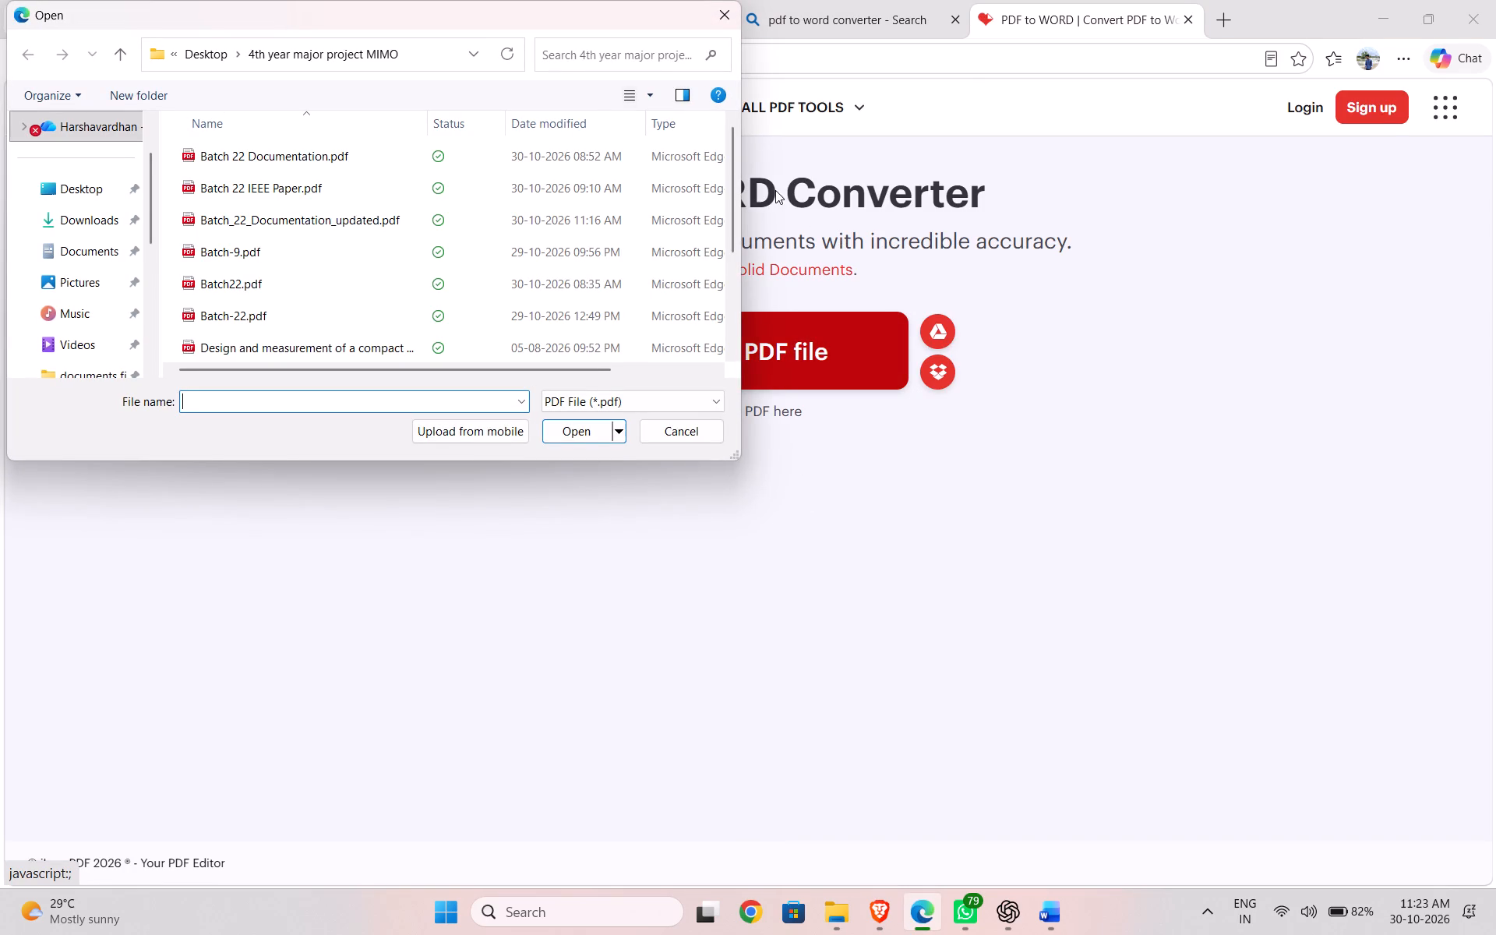
{"action": "key", "text": "ctrl+v"}
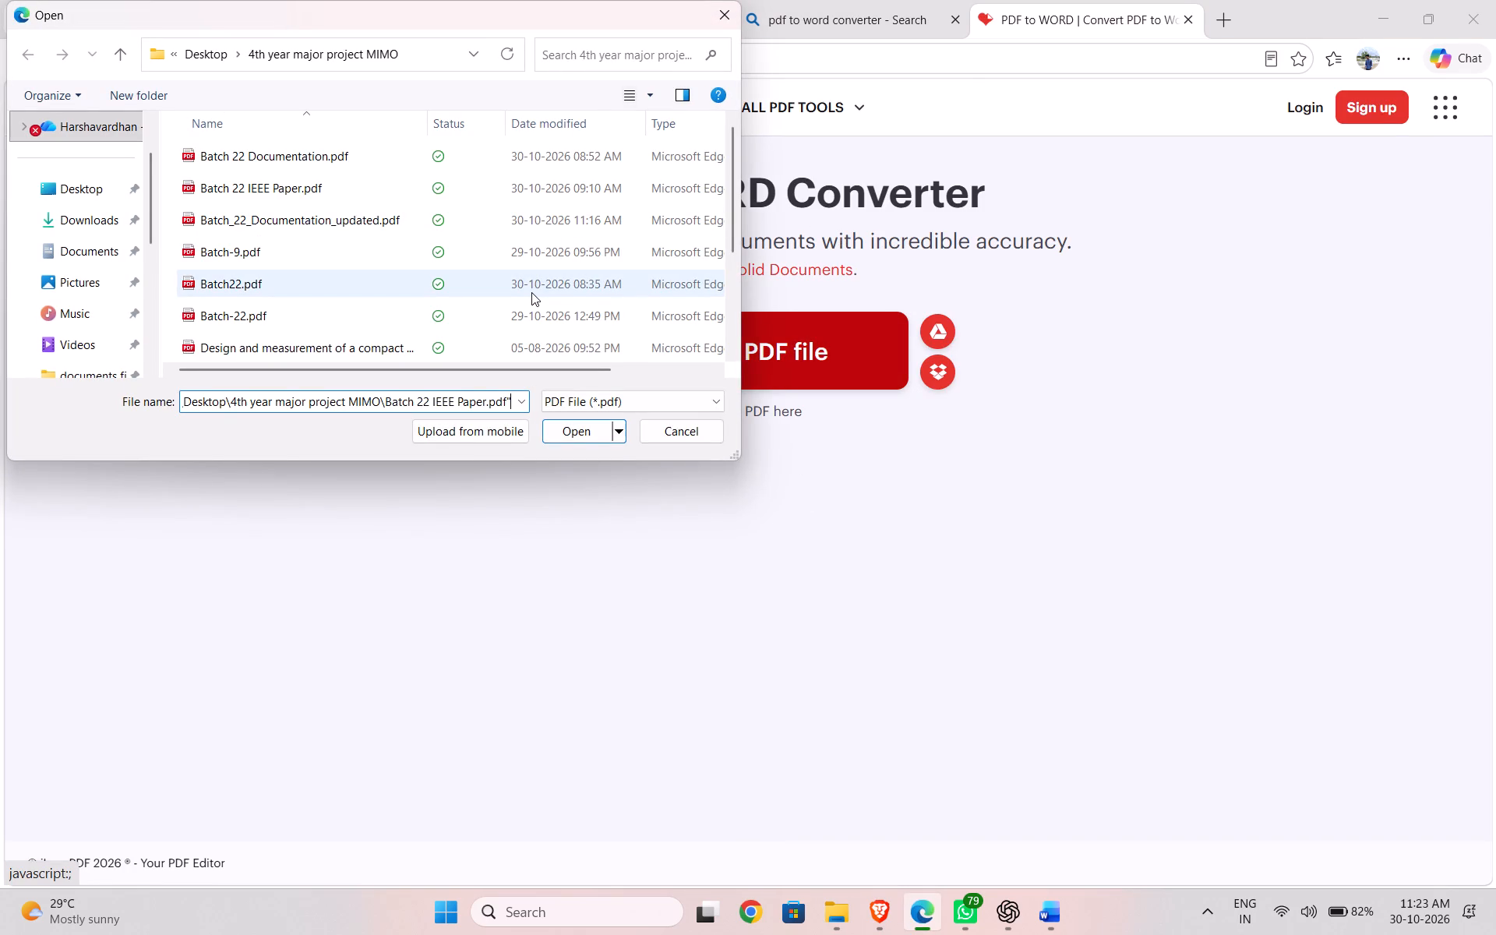
{"action": "key", "text": "Return"}
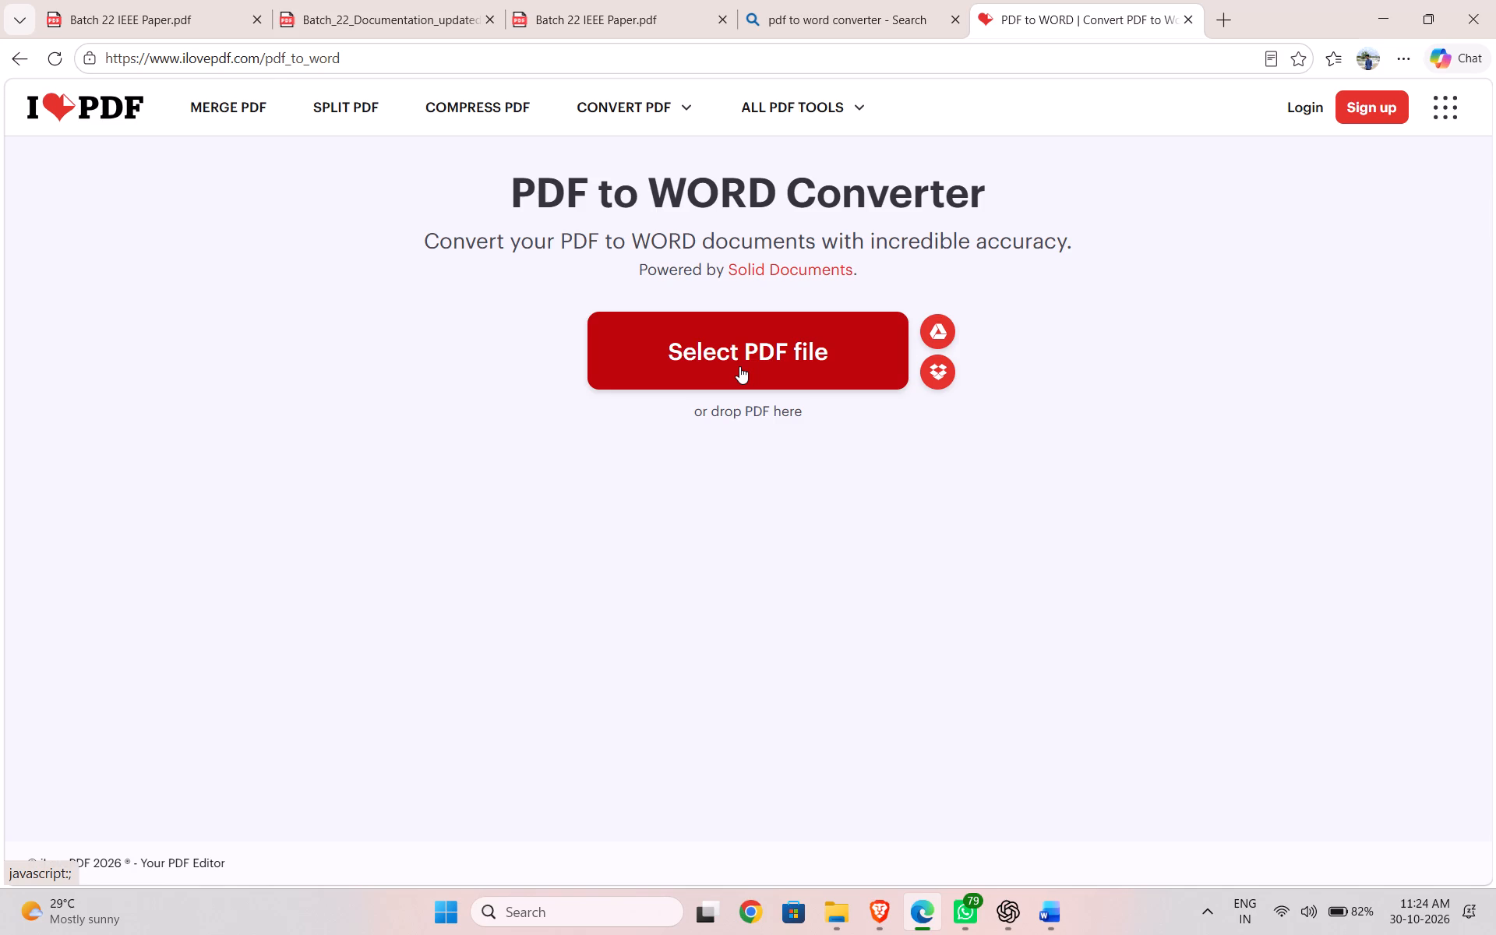
{"action": "left_click", "coordinate": [739, 366]}
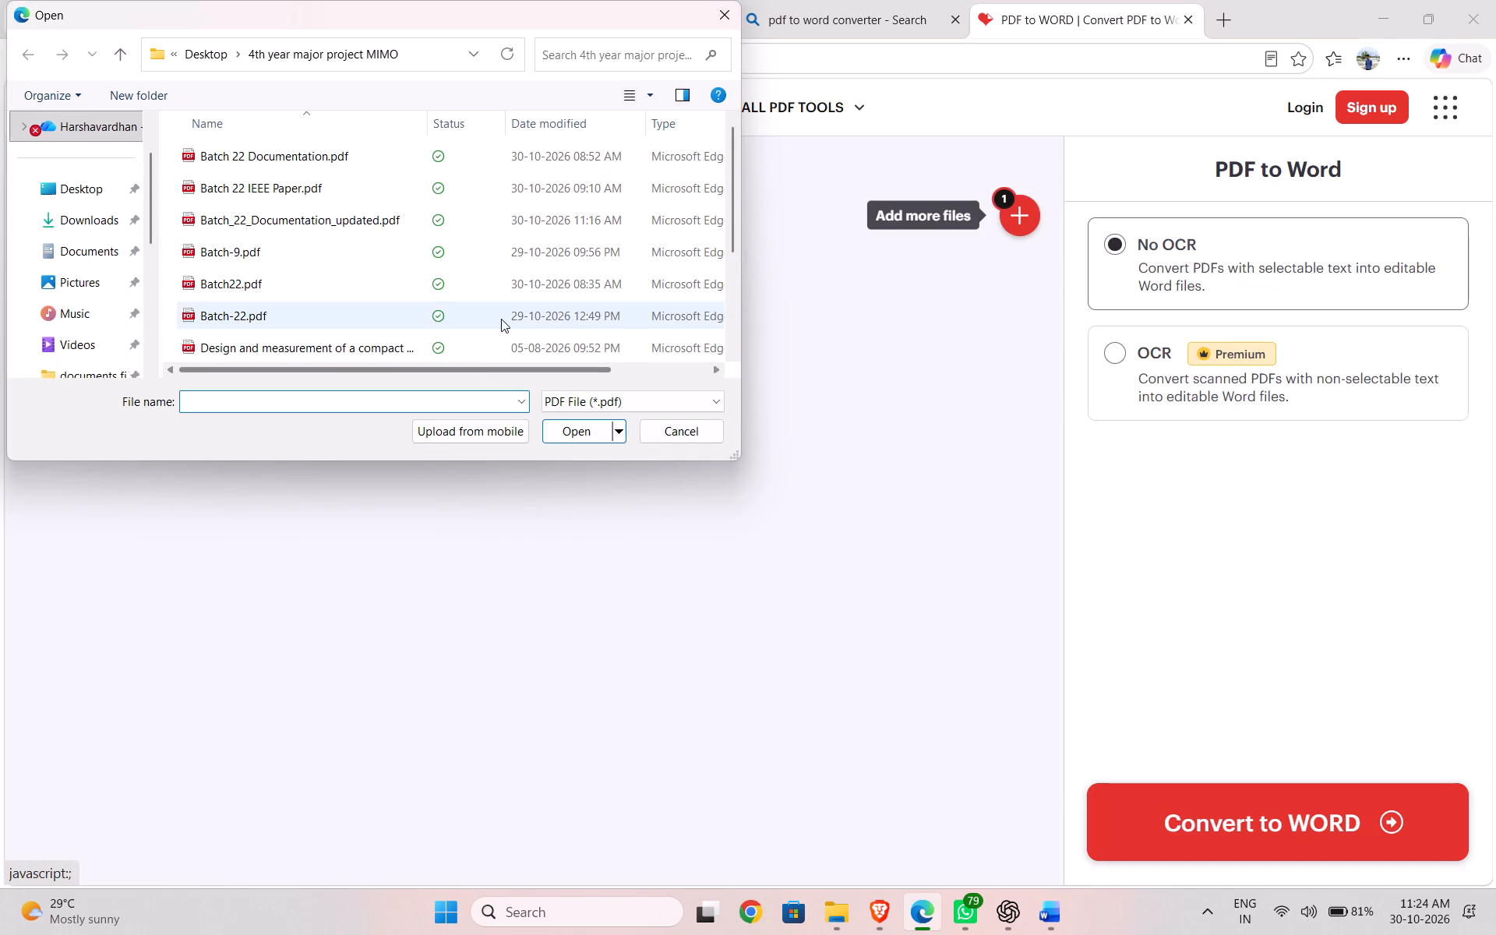
{"action": "left_click", "coordinate": [722, 18]}
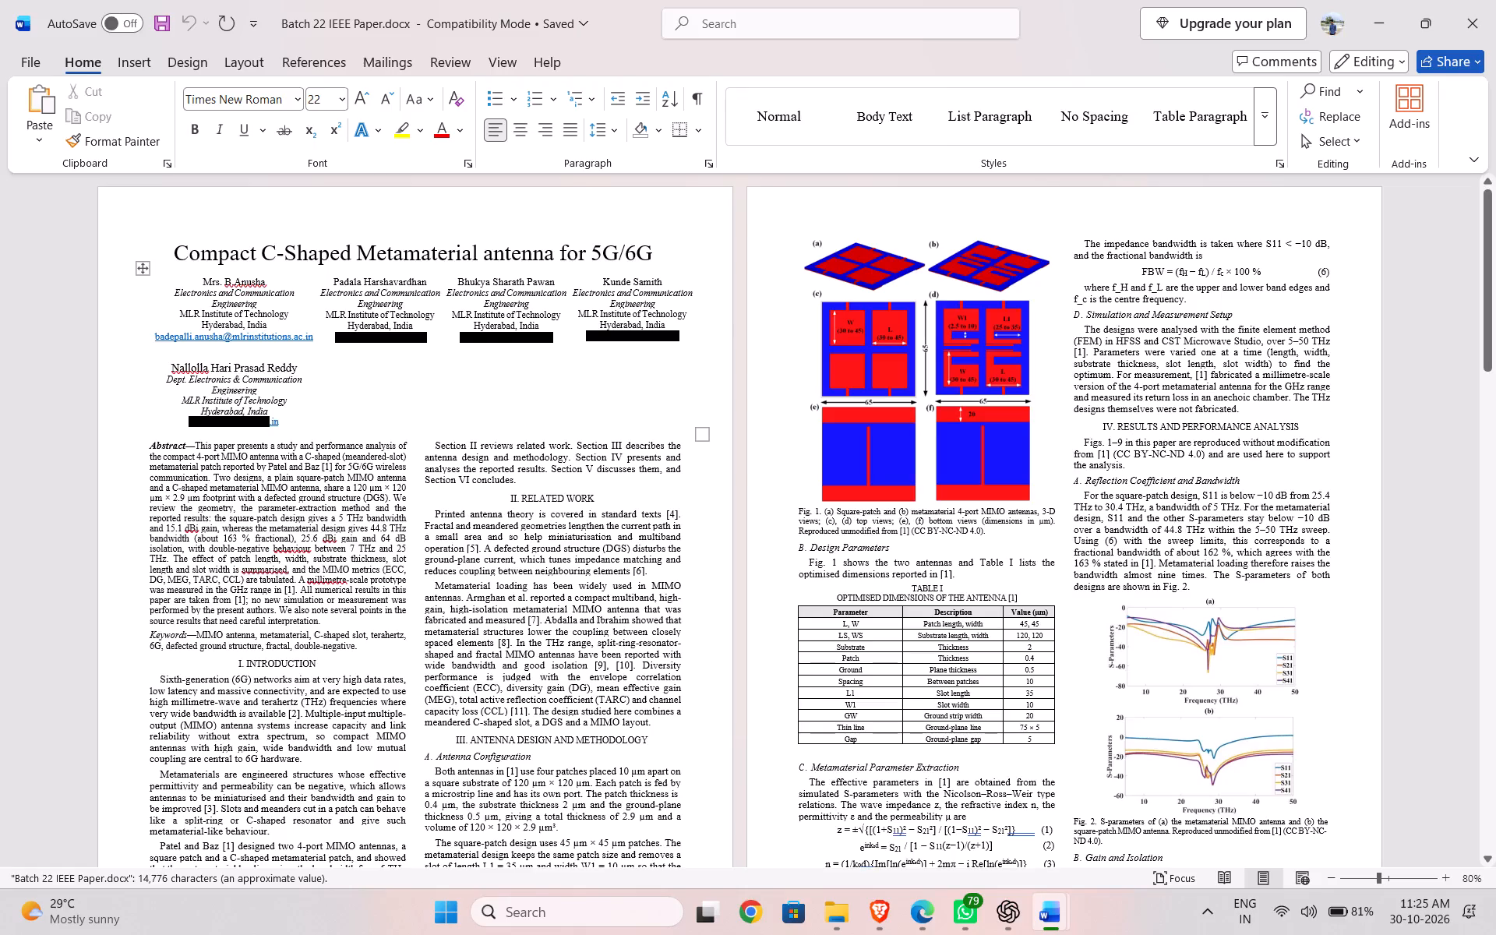
Copy the entire contents of Batch 22 IEEE Paper.docx, paste them into the blank Document1, and return to its first page.
{"action": "left_click_drag", "start_coordinate": [171, 249], "coordinate": [789, 273]}
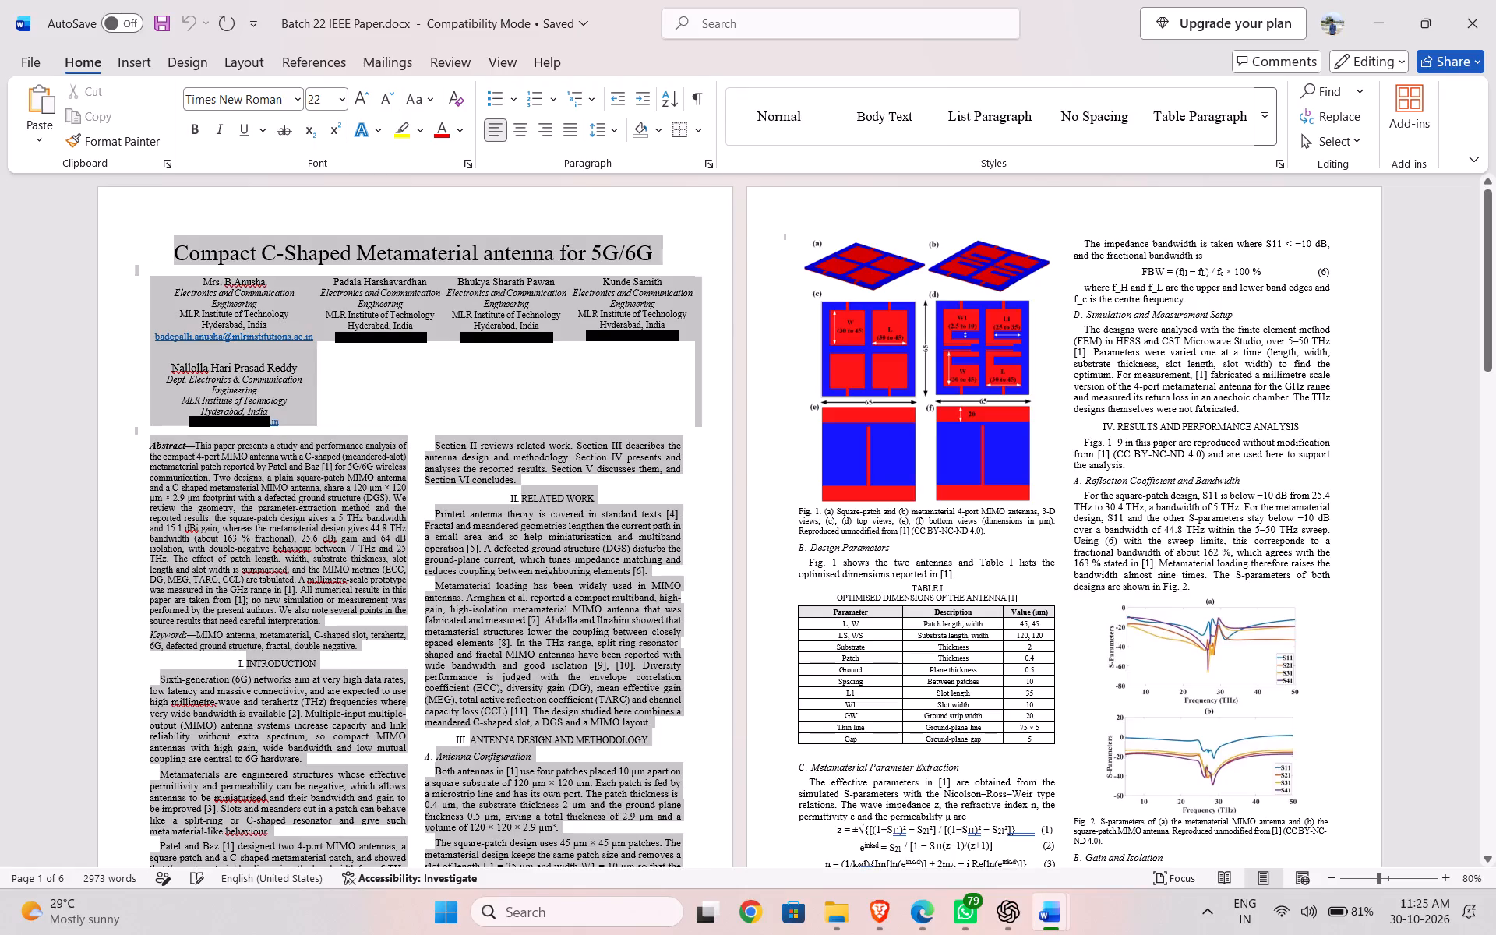
{"action": "left_click_drag", "start_coordinate": [789, 273], "coordinate": [1009, 453]}
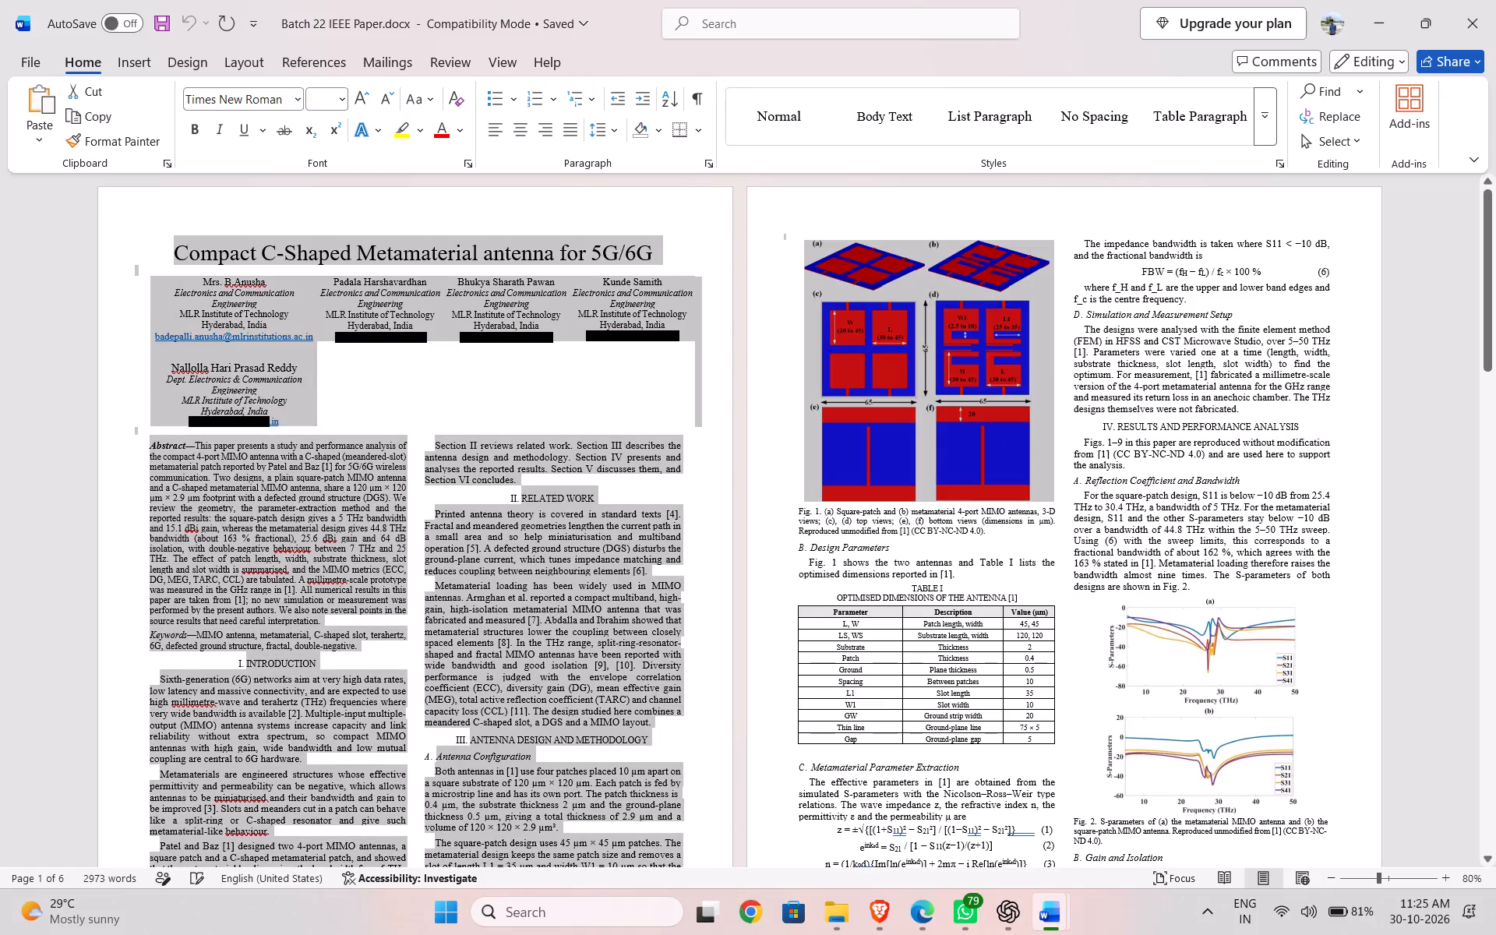
{"action": "key", "text": "ctrl+a"}
{"action": "key", "text": "ctrl+c"}
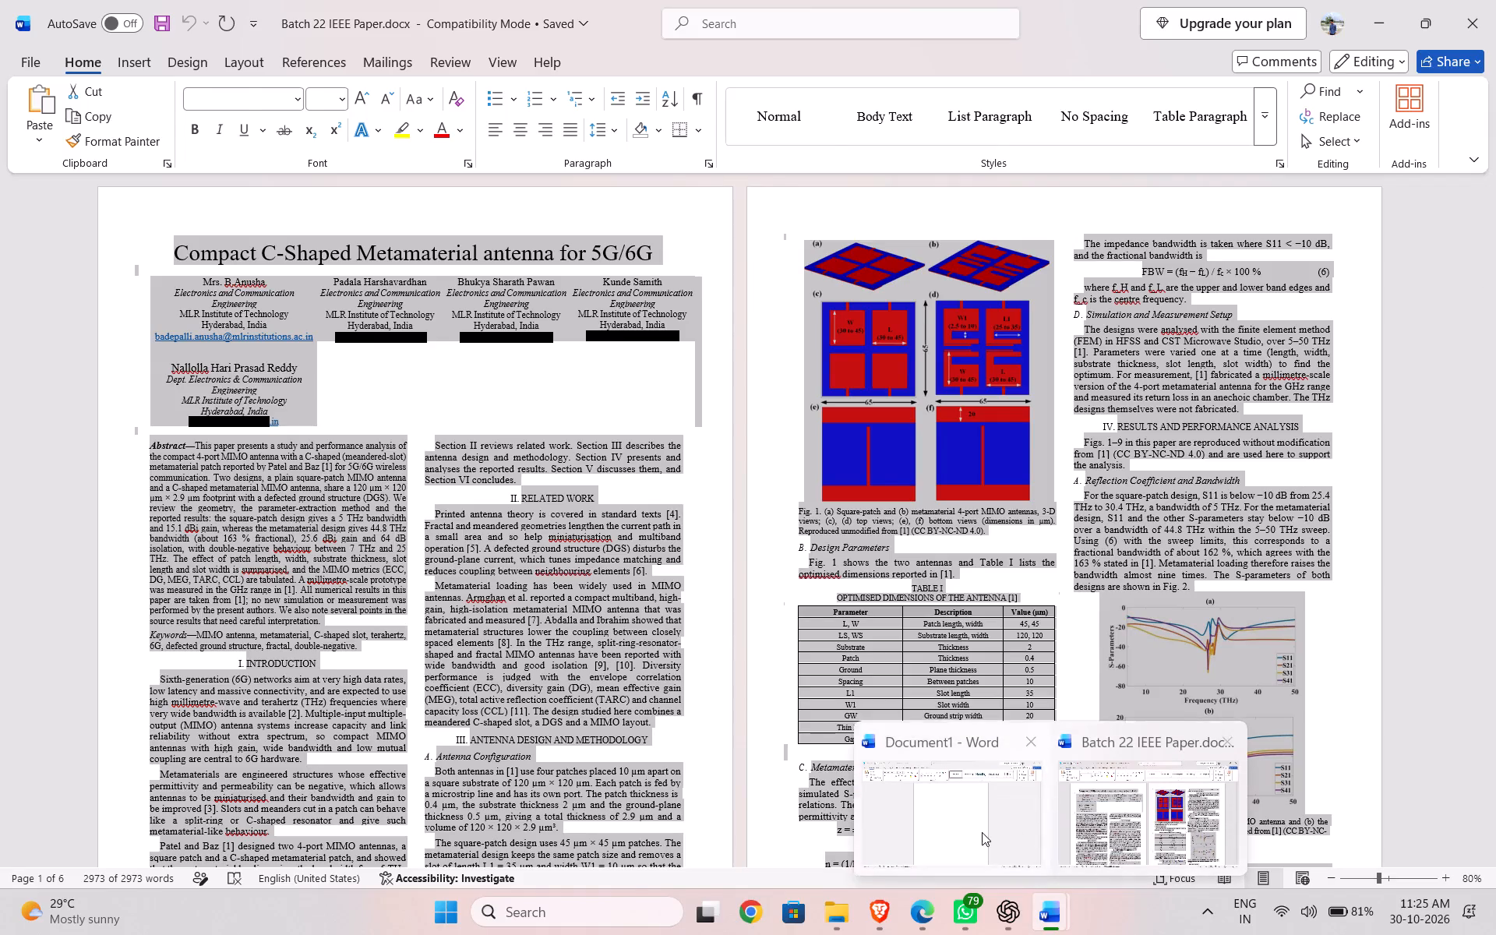
{"action": "left_click", "coordinate": [982, 832]}
{"action": "key", "text": "ctrl+v"}
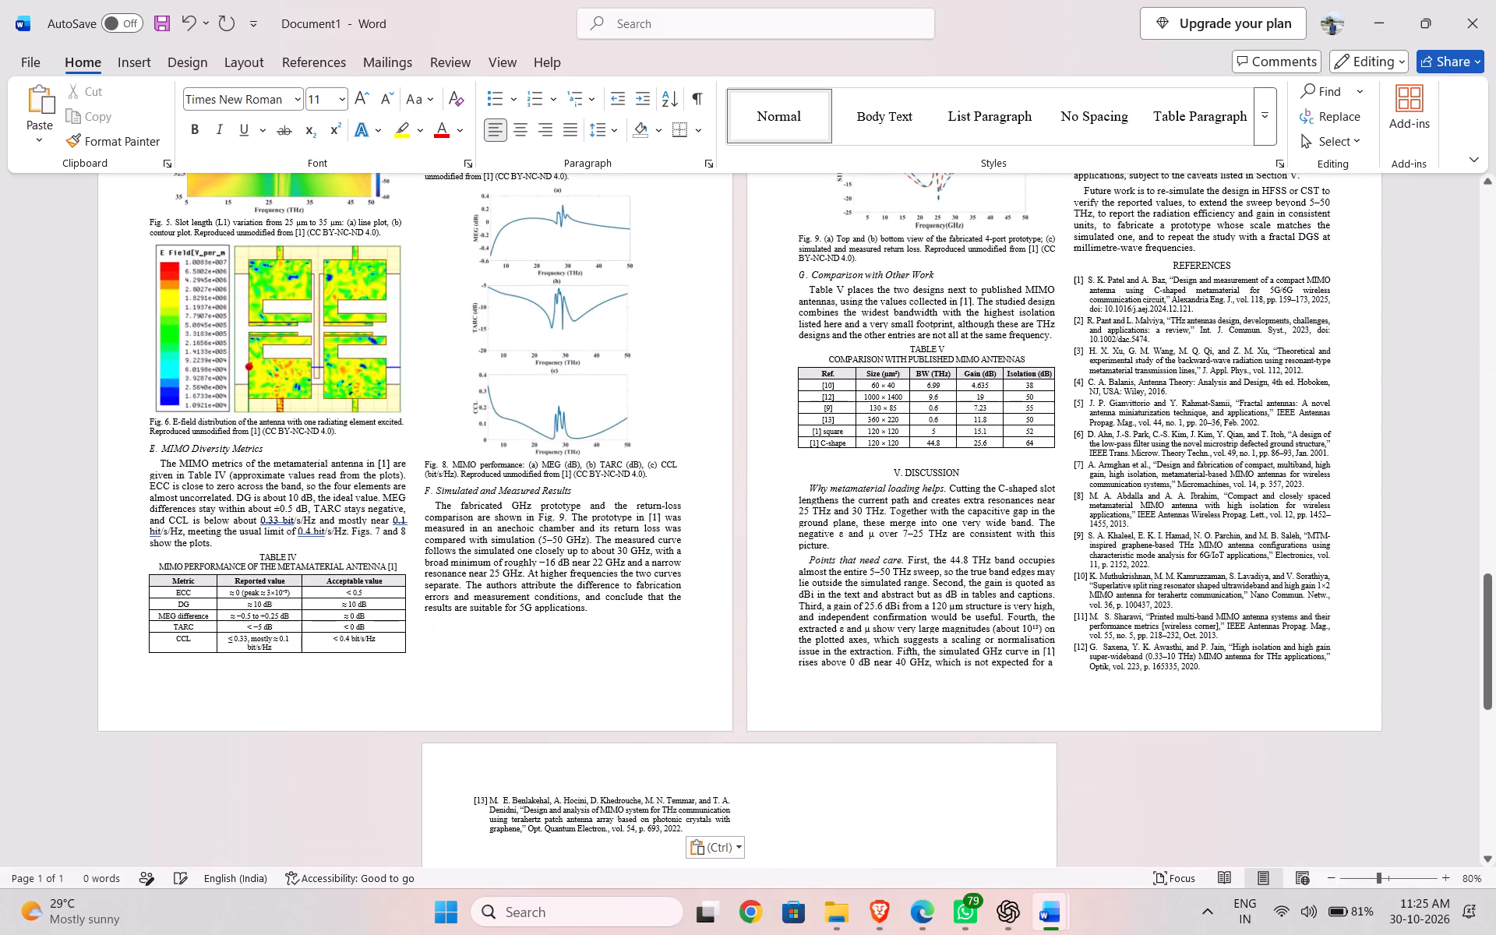
{"action": "scroll", "coordinate": [896, 577], "scroll_direction": "up", "scroll_amount": 12}
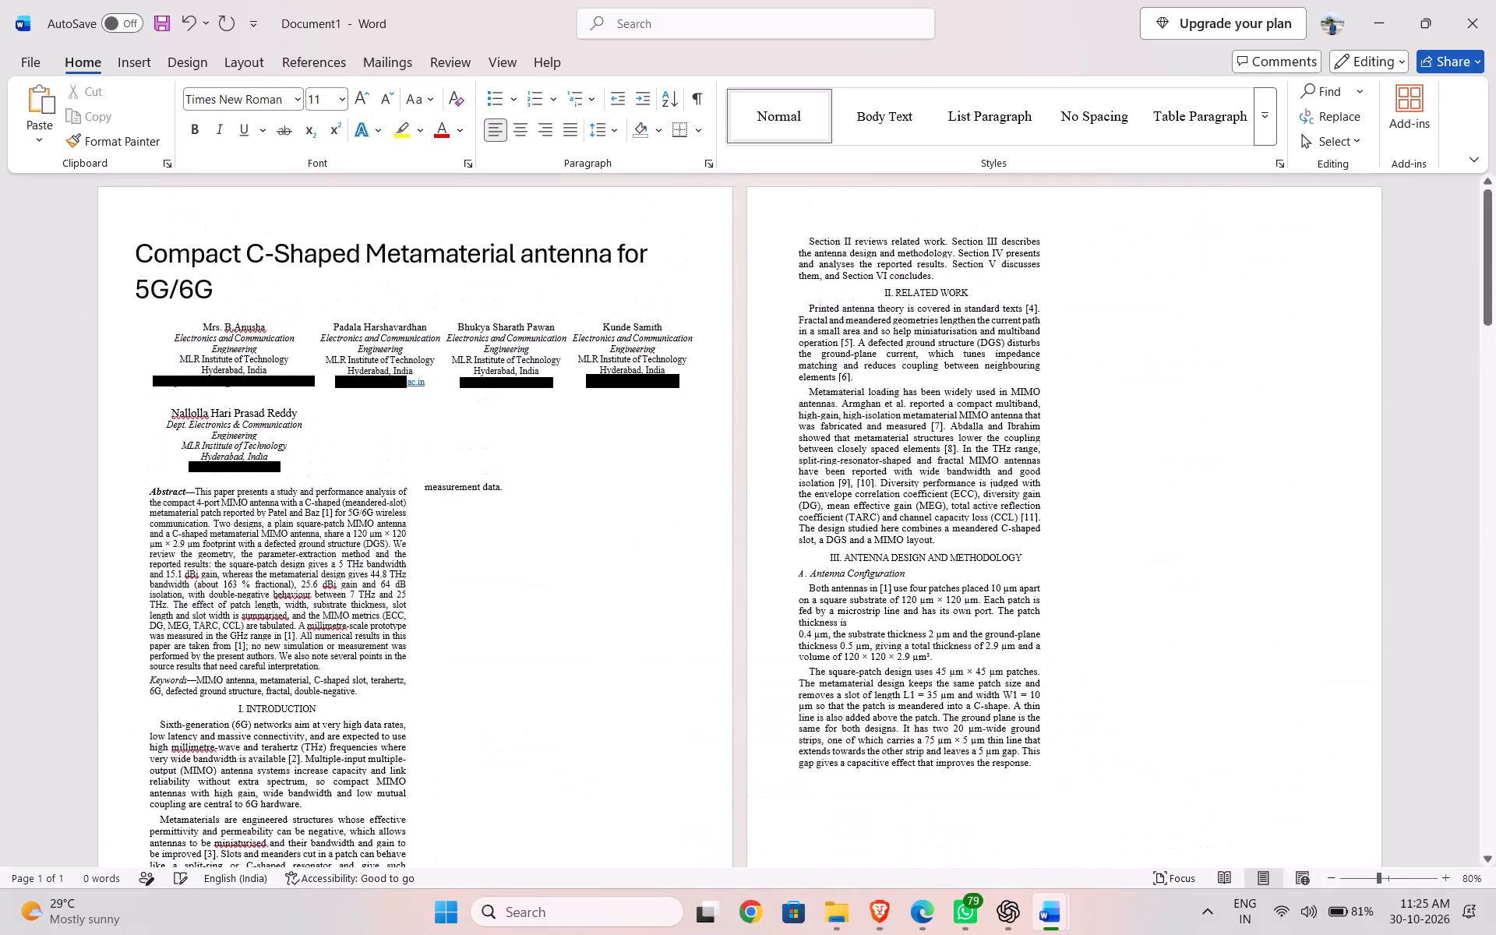
Arrange Document1 and the converted Batch 22 IEEE Paper.docx side by side, each filling half of the screen.
{"action": "scroll", "coordinate": [896, 577], "scroll_direction": "down", "scroll_amount": 3}
{"action": "scroll", "coordinate": [896, 577], "scroll_direction": "up", "scroll_amount": 2}
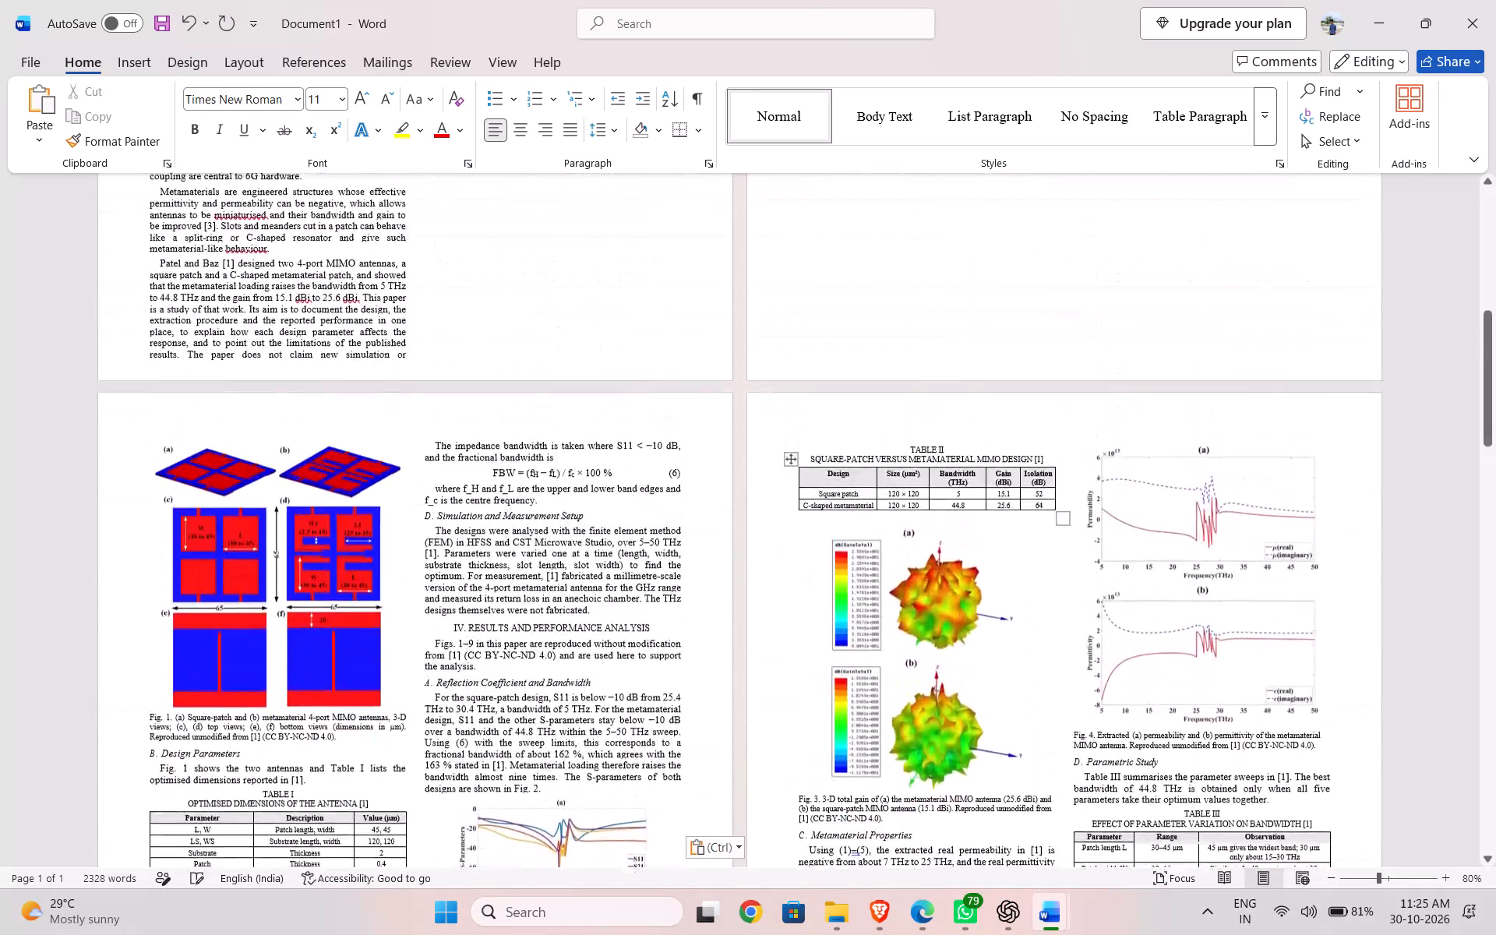
{"action": "scroll", "coordinate": [896, 577], "scroll_direction": "up", "scroll_amount": 1}
{"action": "scroll", "coordinate": [896, 577], "scroll_direction": "down", "scroll_amount": 1}
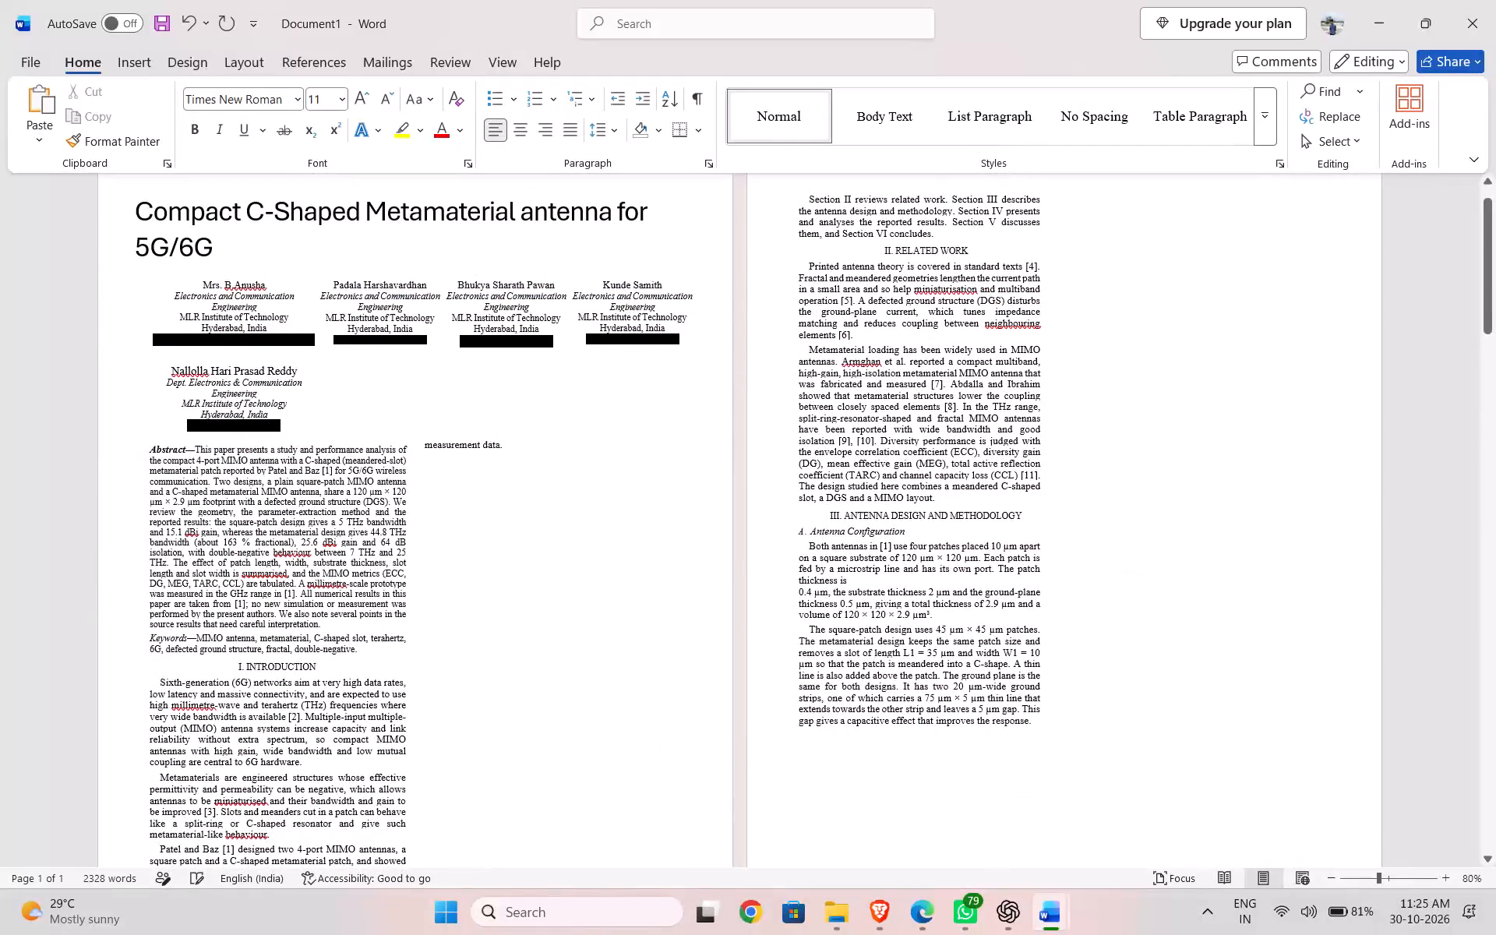
{"action": "scroll", "coordinate": [896, 577], "scroll_direction": "up", "scroll_amount": 1}
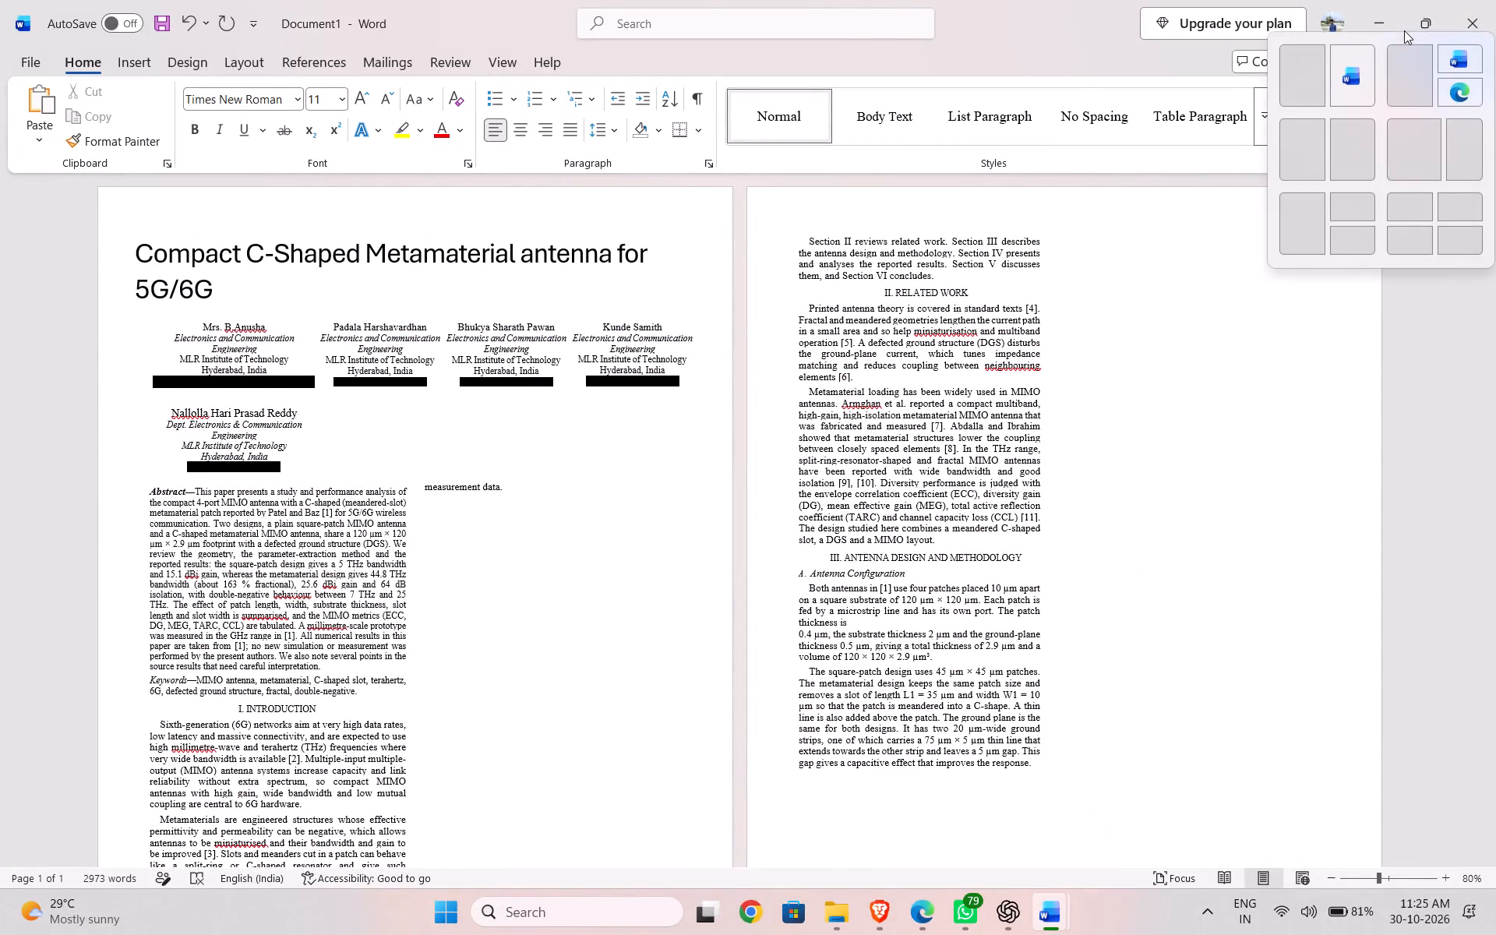
{"action": "left_click", "coordinate": [1297, 72]}
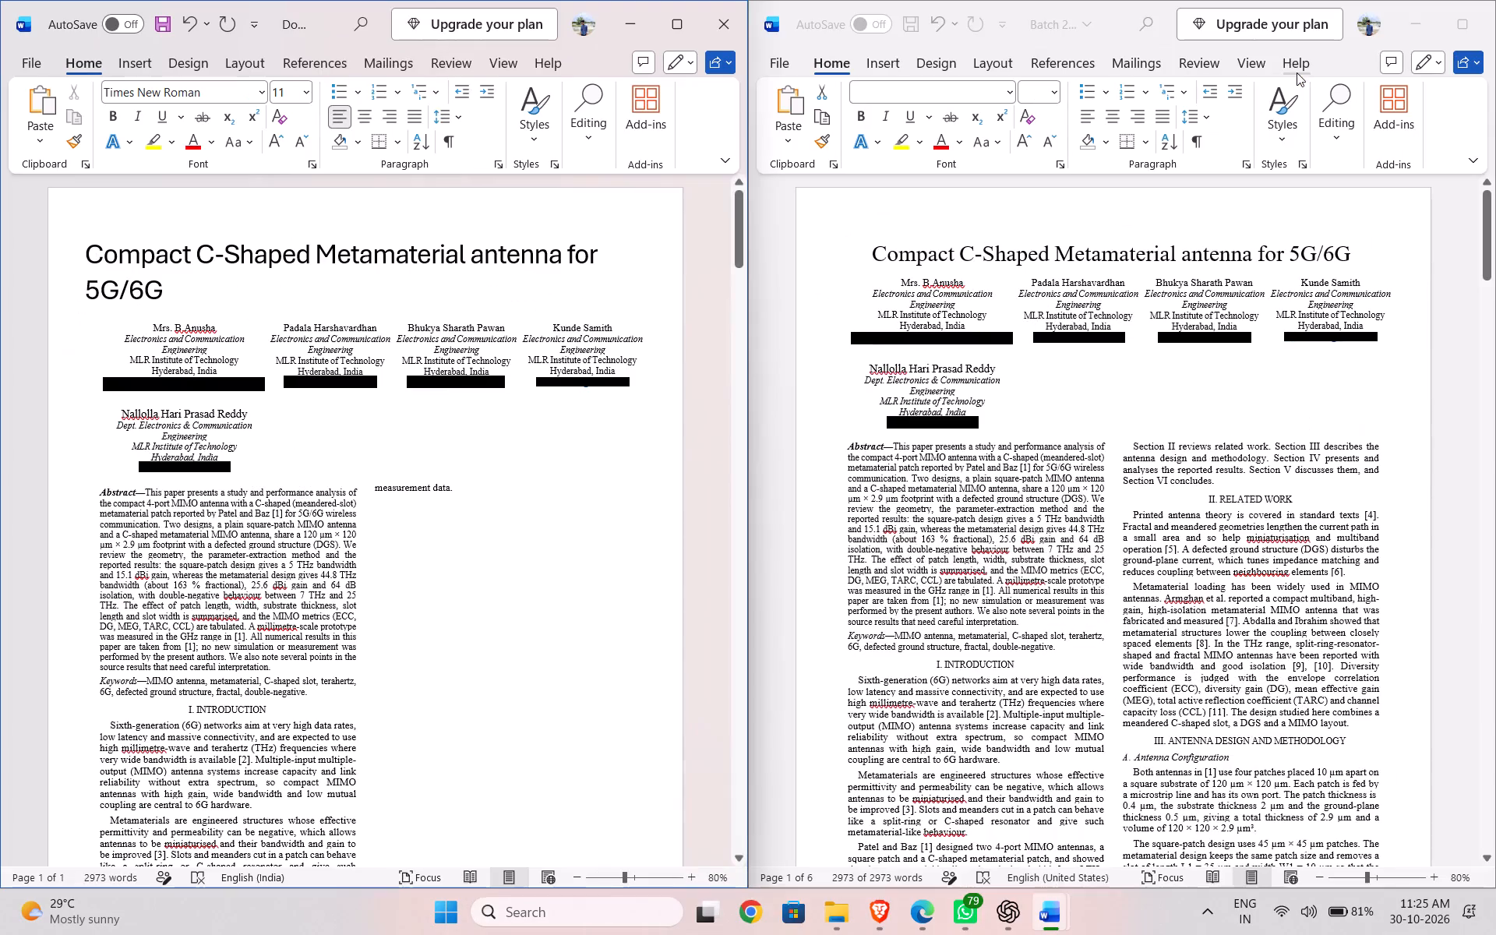
{"action": "left_click", "coordinate": [934, 493]}
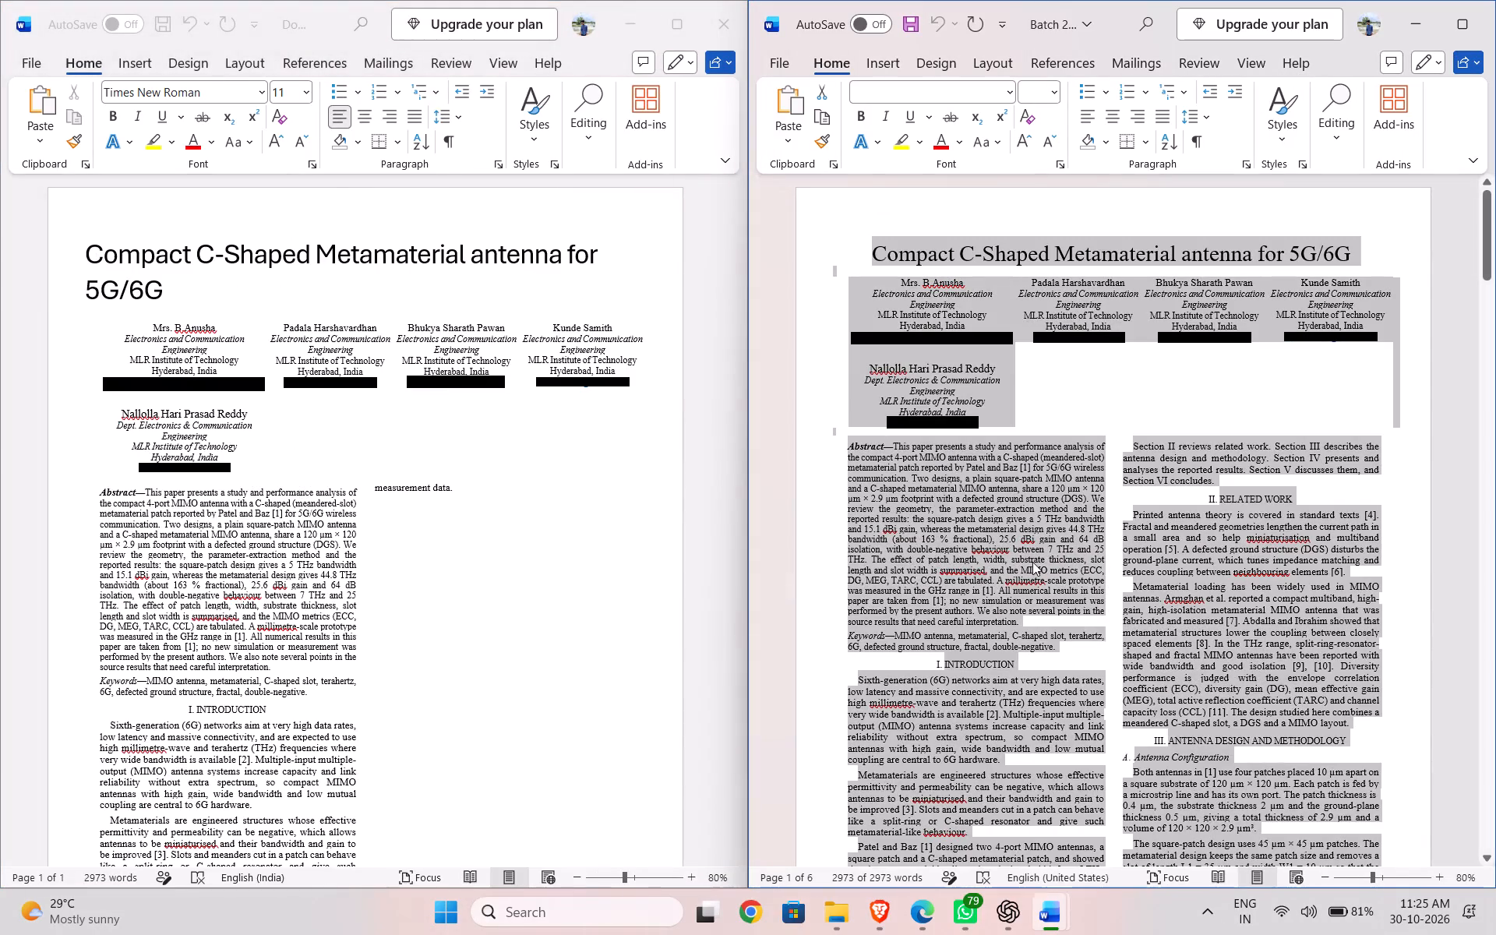
Compare the page and column layout of the pasted text in Document1 with that of the converted paper.
{"action": "left_click", "coordinate": [1032, 562]}
{"action": "scroll", "coordinate": [1032, 562], "scroll_direction": "down", "scroll_amount": 1}
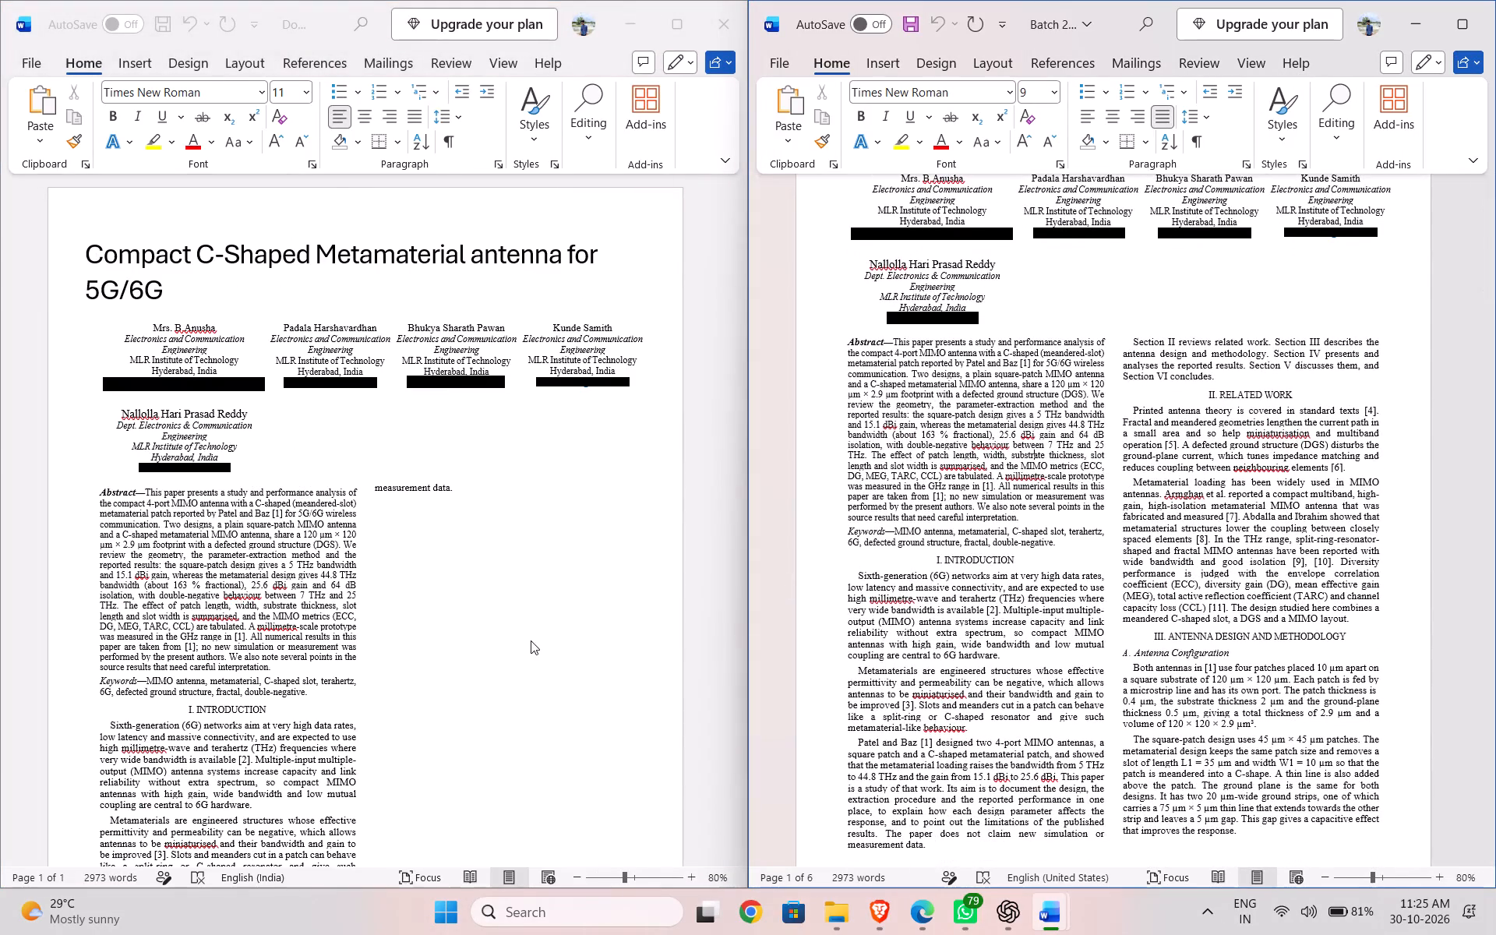
{"action": "scroll", "coordinate": [531, 640], "scroll_direction": "down", "scroll_amount": 3}
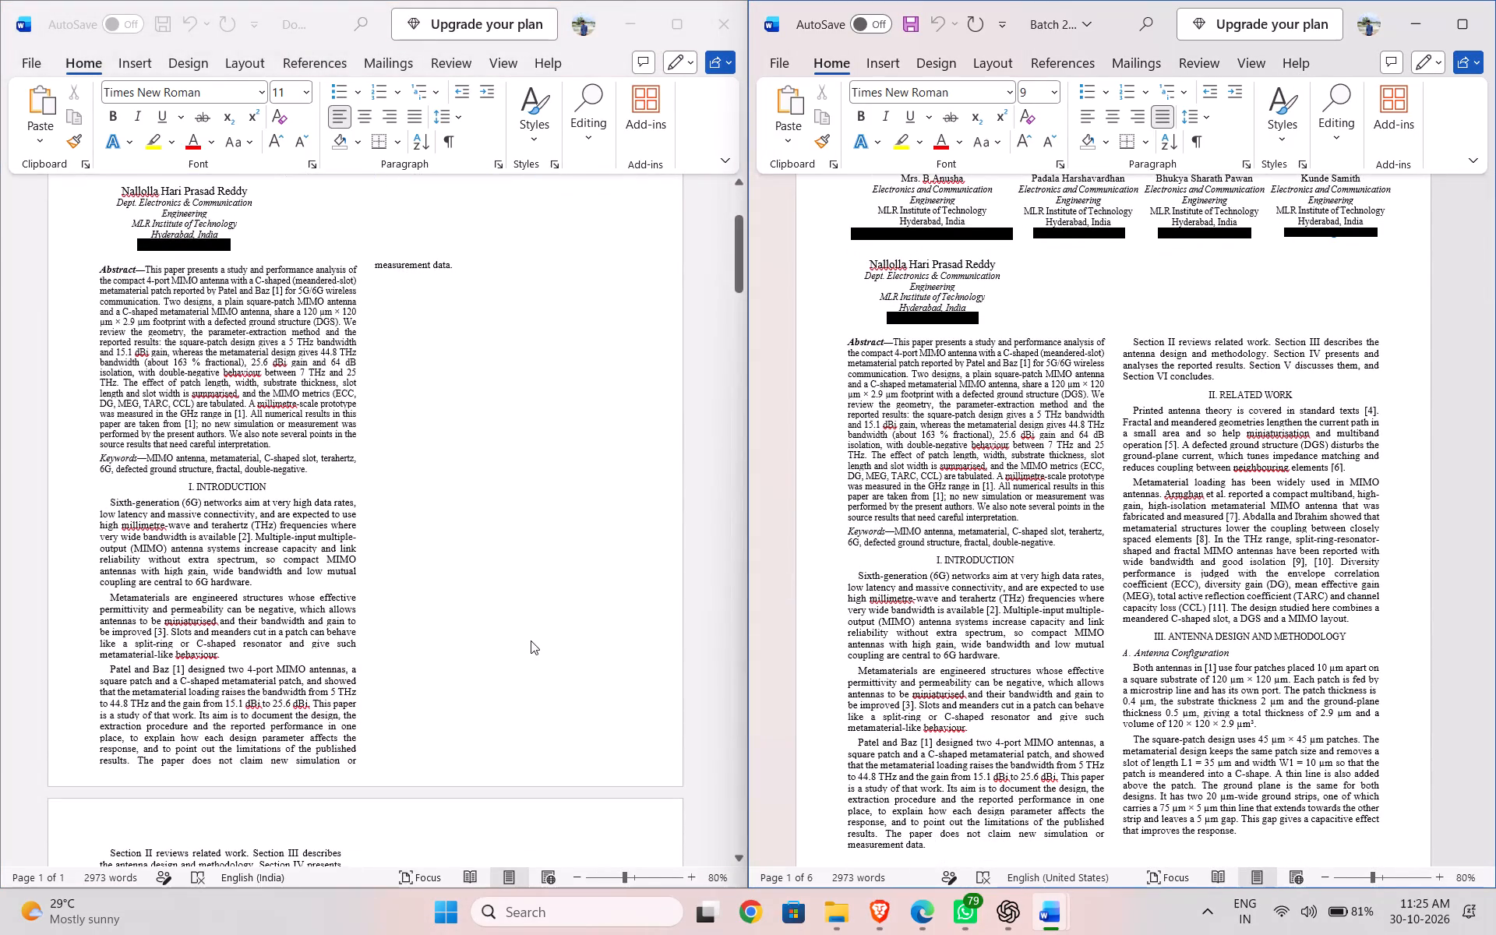
{"action": "scroll", "coordinate": [531, 640], "scroll_direction": "down", "scroll_amount": 5}
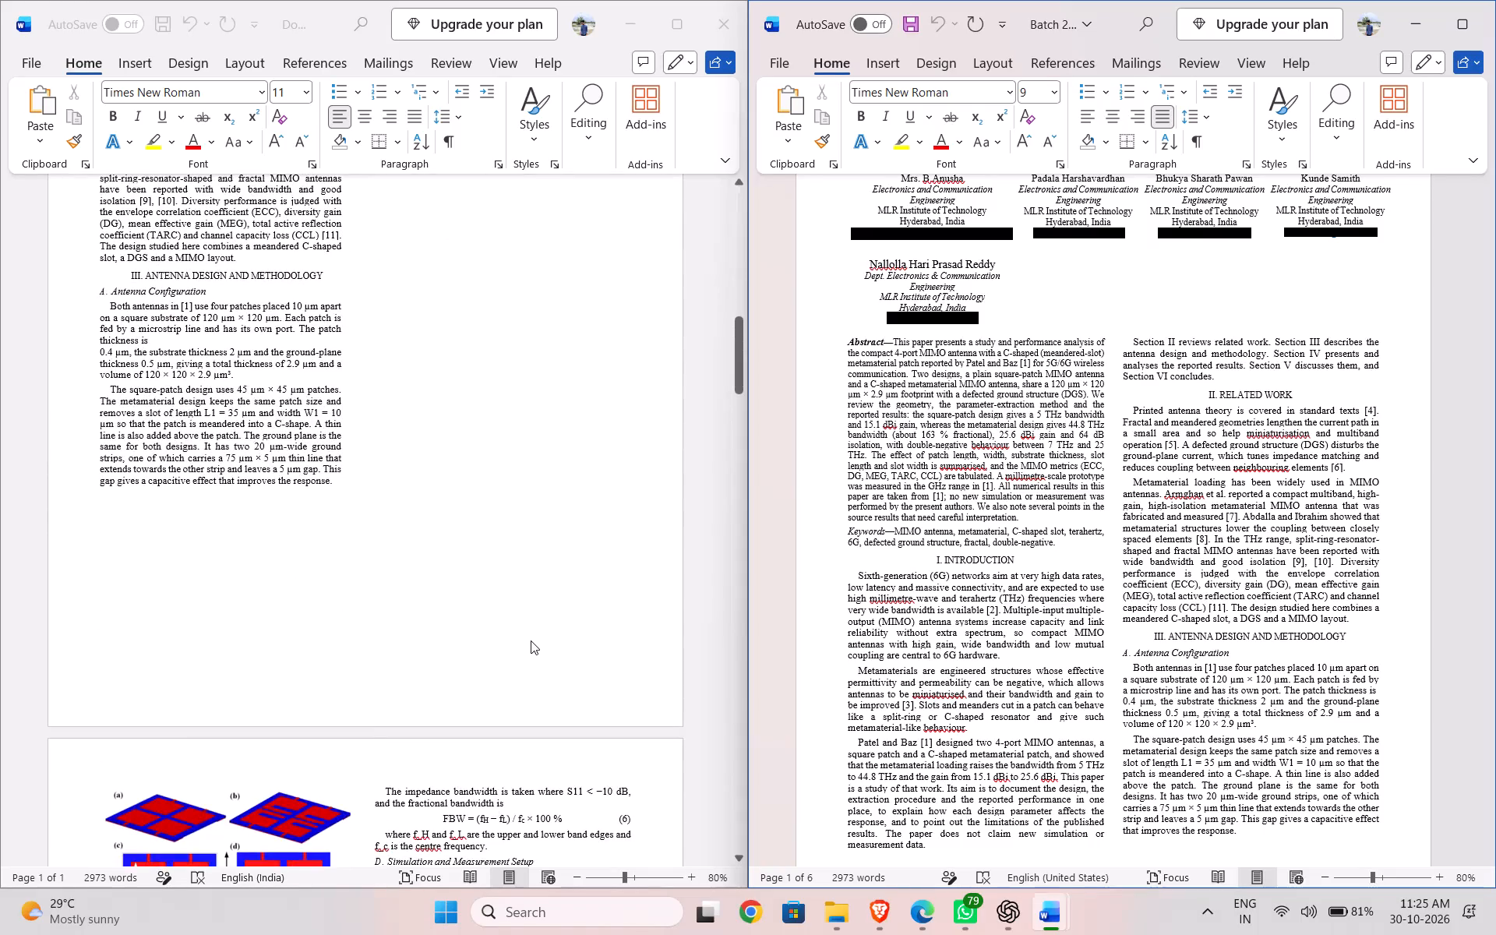
{"action": "scroll", "coordinate": [531, 640], "scroll_direction": "up", "scroll_amount": 3}
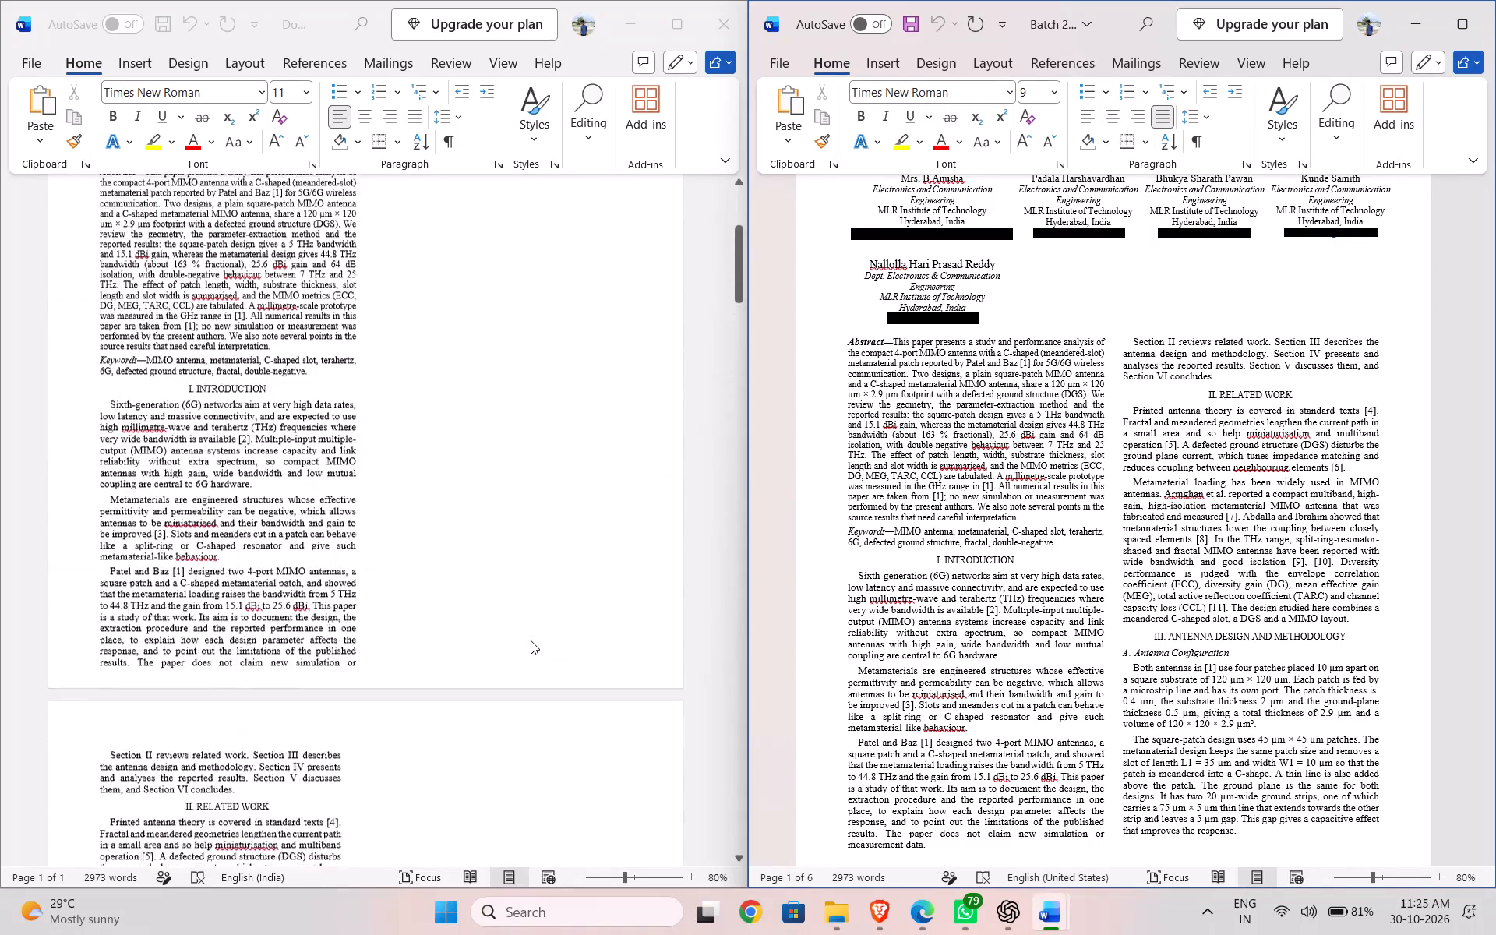
{"action": "scroll", "coordinate": [531, 640], "scroll_direction": "up", "scroll_amount": 2}
{"action": "scroll", "coordinate": [913, 651], "scroll_direction": "down", "scroll_amount": 4}
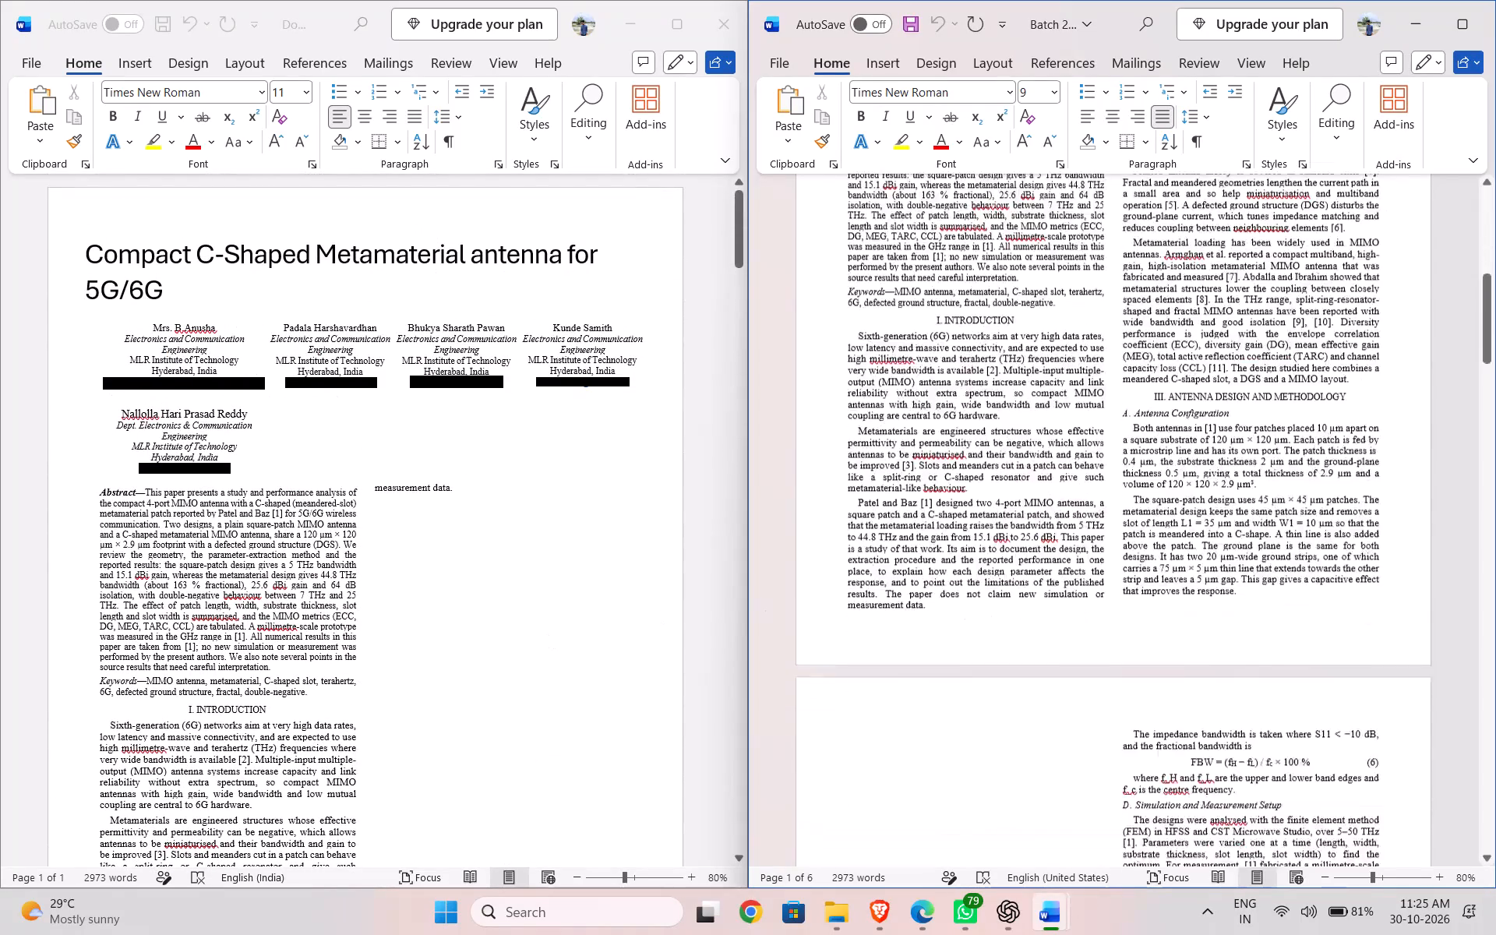
{"action": "scroll", "coordinate": [913, 651], "scroll_direction": "down", "scroll_amount": 12}
{"action": "scroll", "coordinate": [913, 651], "scroll_direction": "up", "scroll_amount": 10}
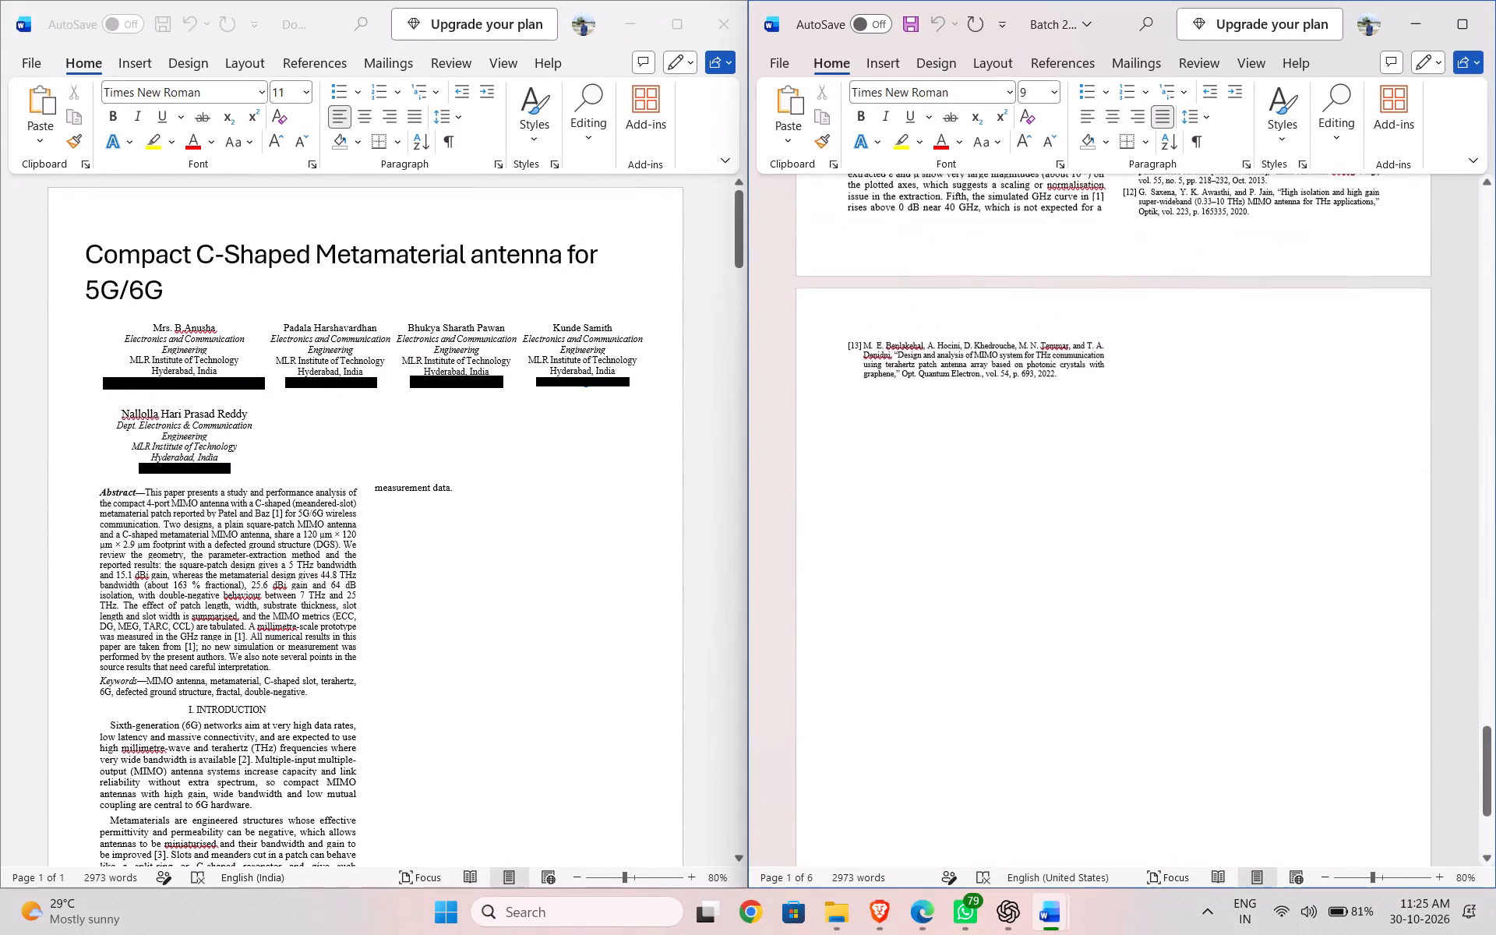
{"action": "scroll", "coordinate": [913, 651], "scroll_direction": "up", "scroll_amount": 15}
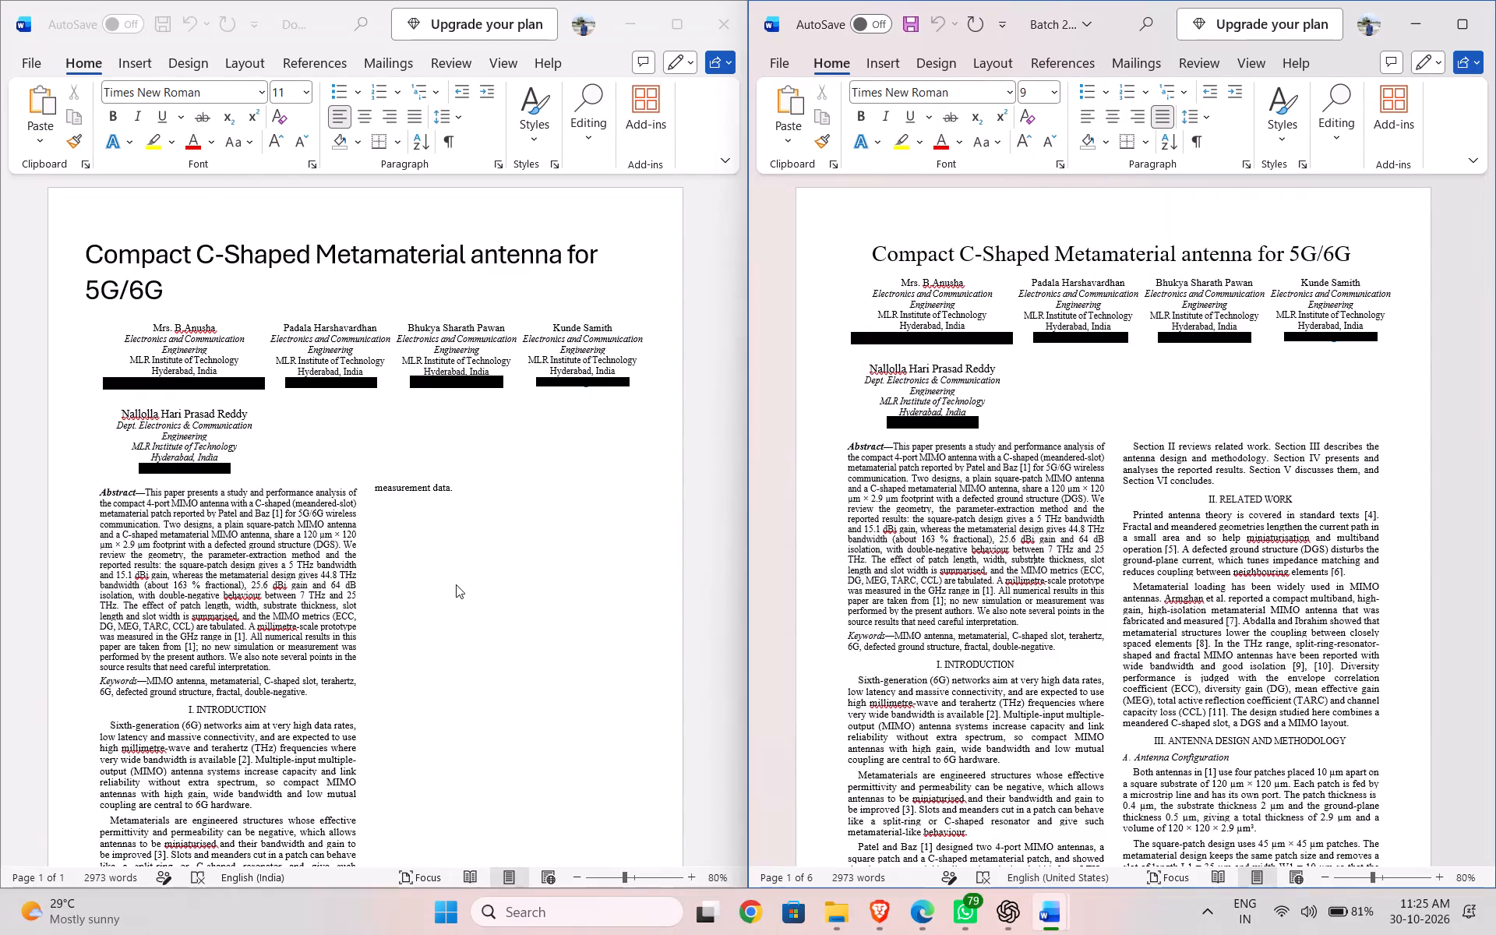
{"action": "scroll", "coordinate": [456, 584], "scroll_direction": "down", "scroll_amount": 2}
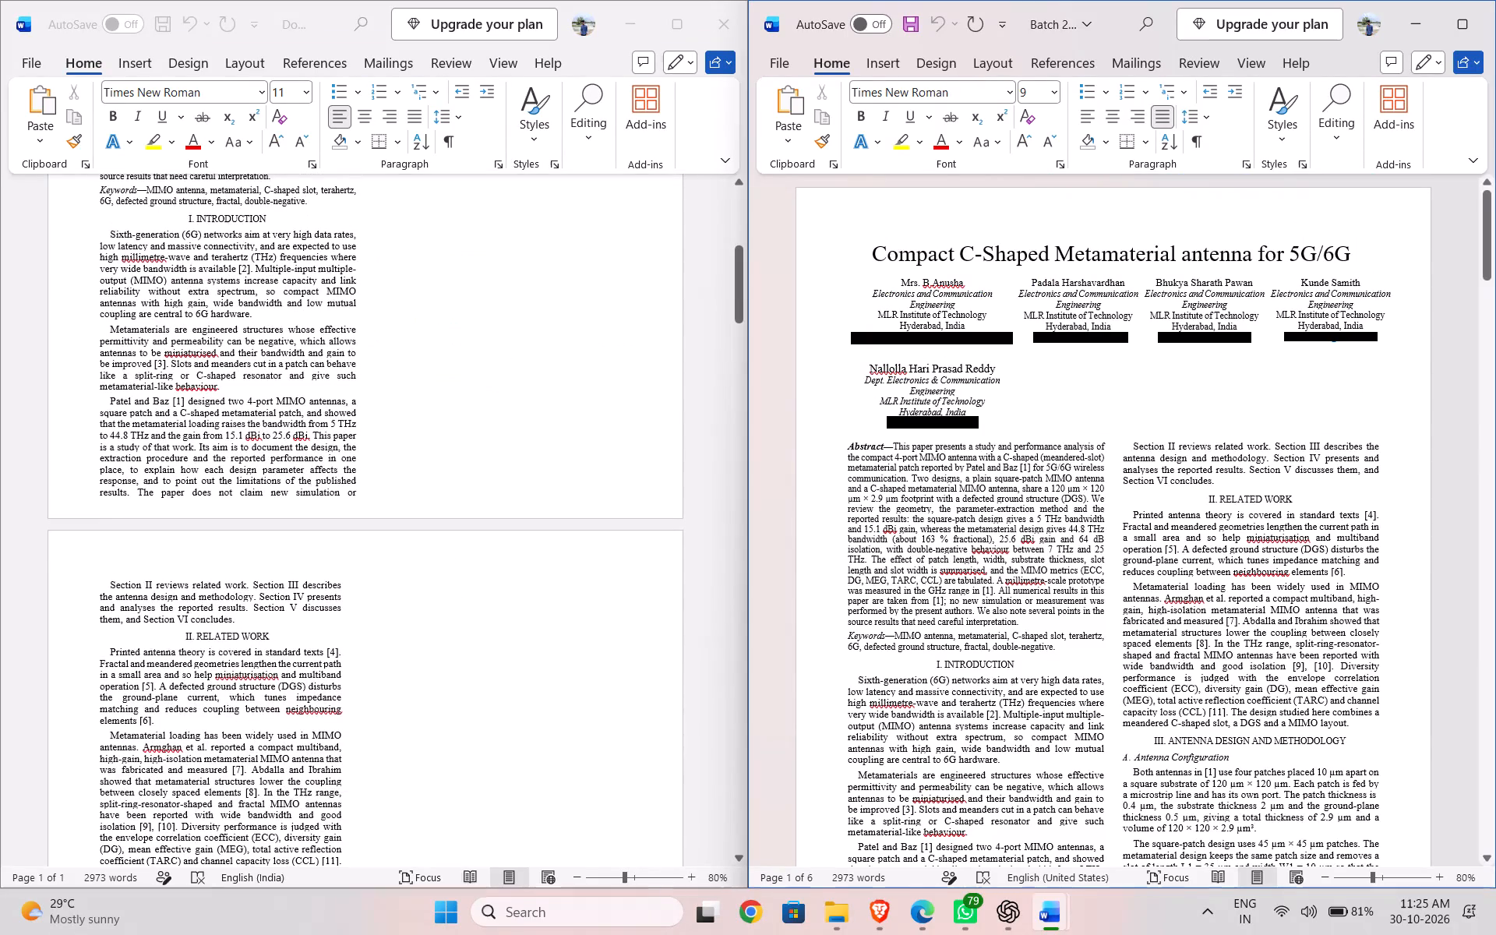
{"action": "scroll", "coordinate": [976, 577], "scroll_direction": "down", "scroll_amount": 1}
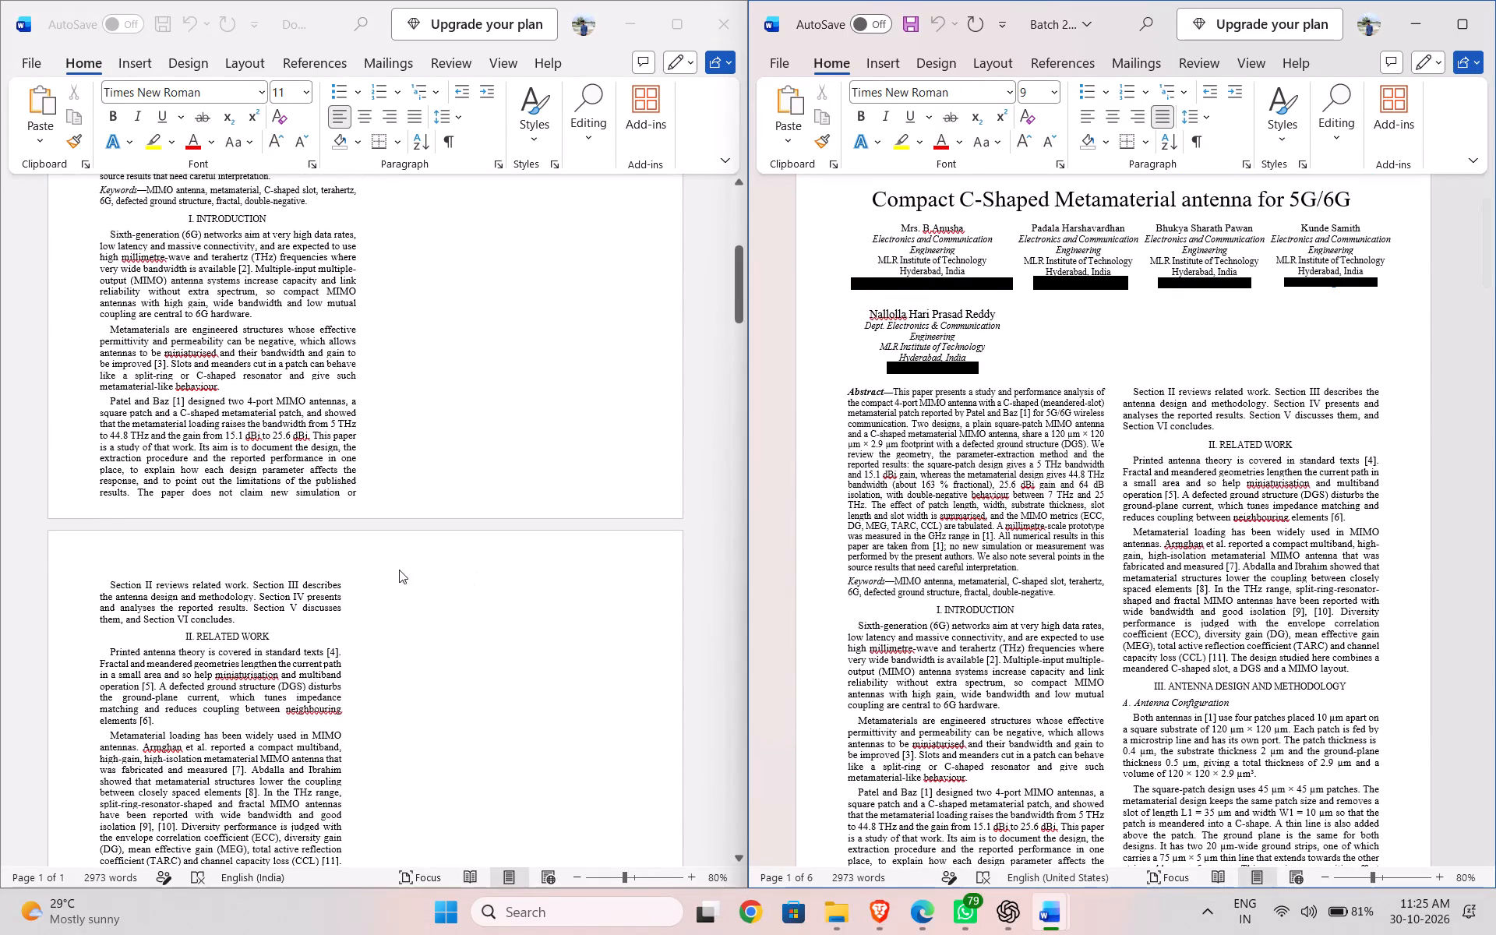
{"action": "scroll", "coordinate": [399, 570], "scroll_direction": "up", "scroll_amount": 2}
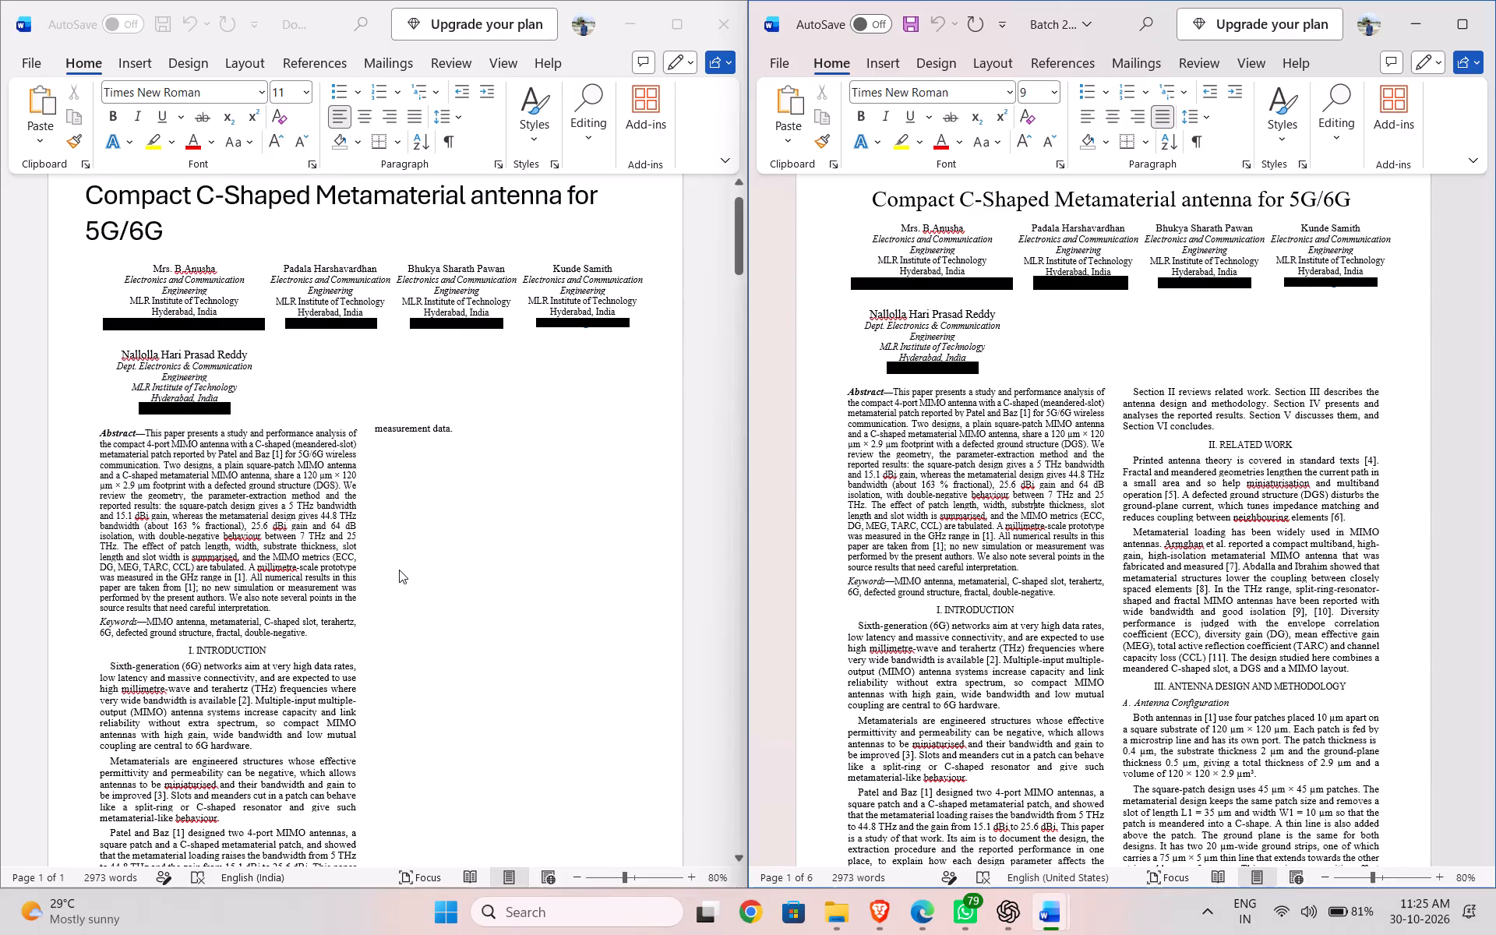
Delete the entire pasted contents of Document1.
{"action": "left_click", "coordinate": [399, 570]}
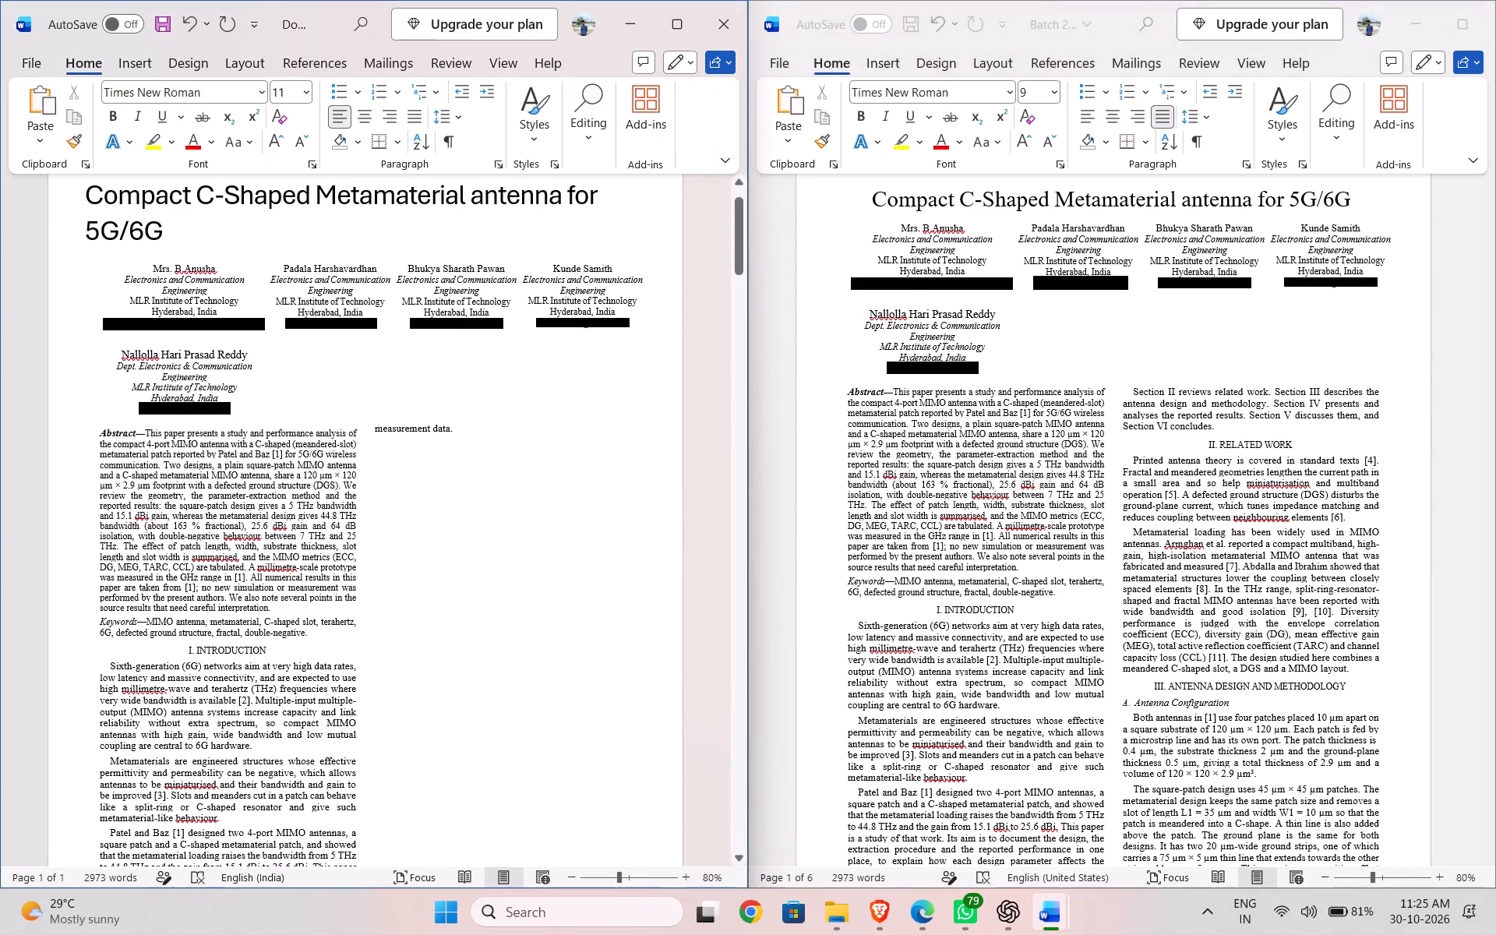
{"action": "key", "text": "ctrl+a"}
{"action": "key", "text": "BackSpace"}
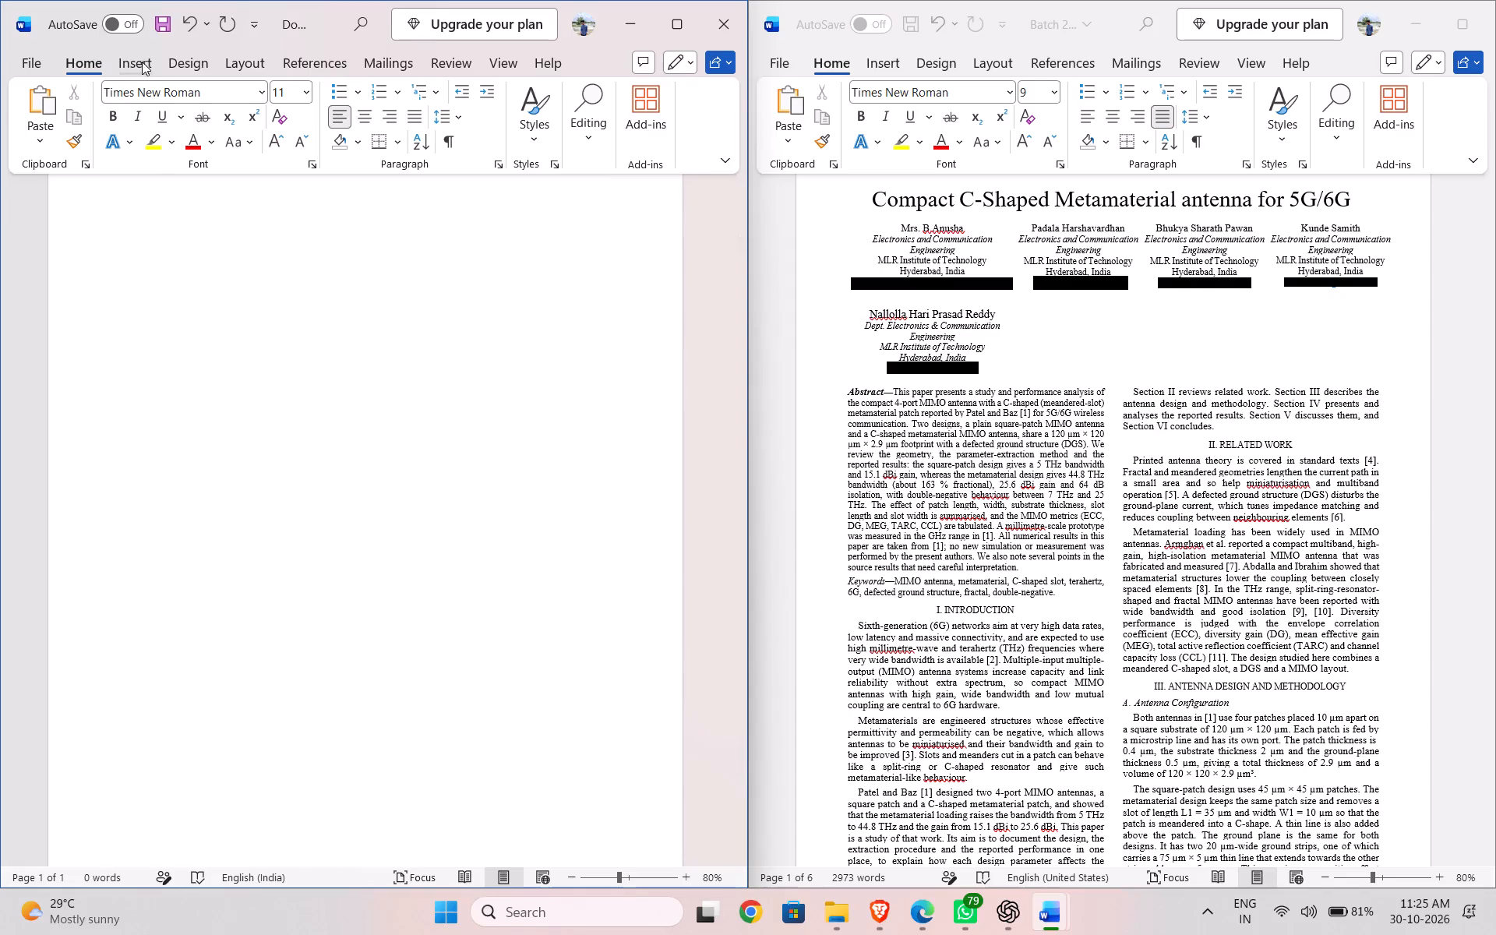
{"action": "left_click", "coordinate": [142, 62]}
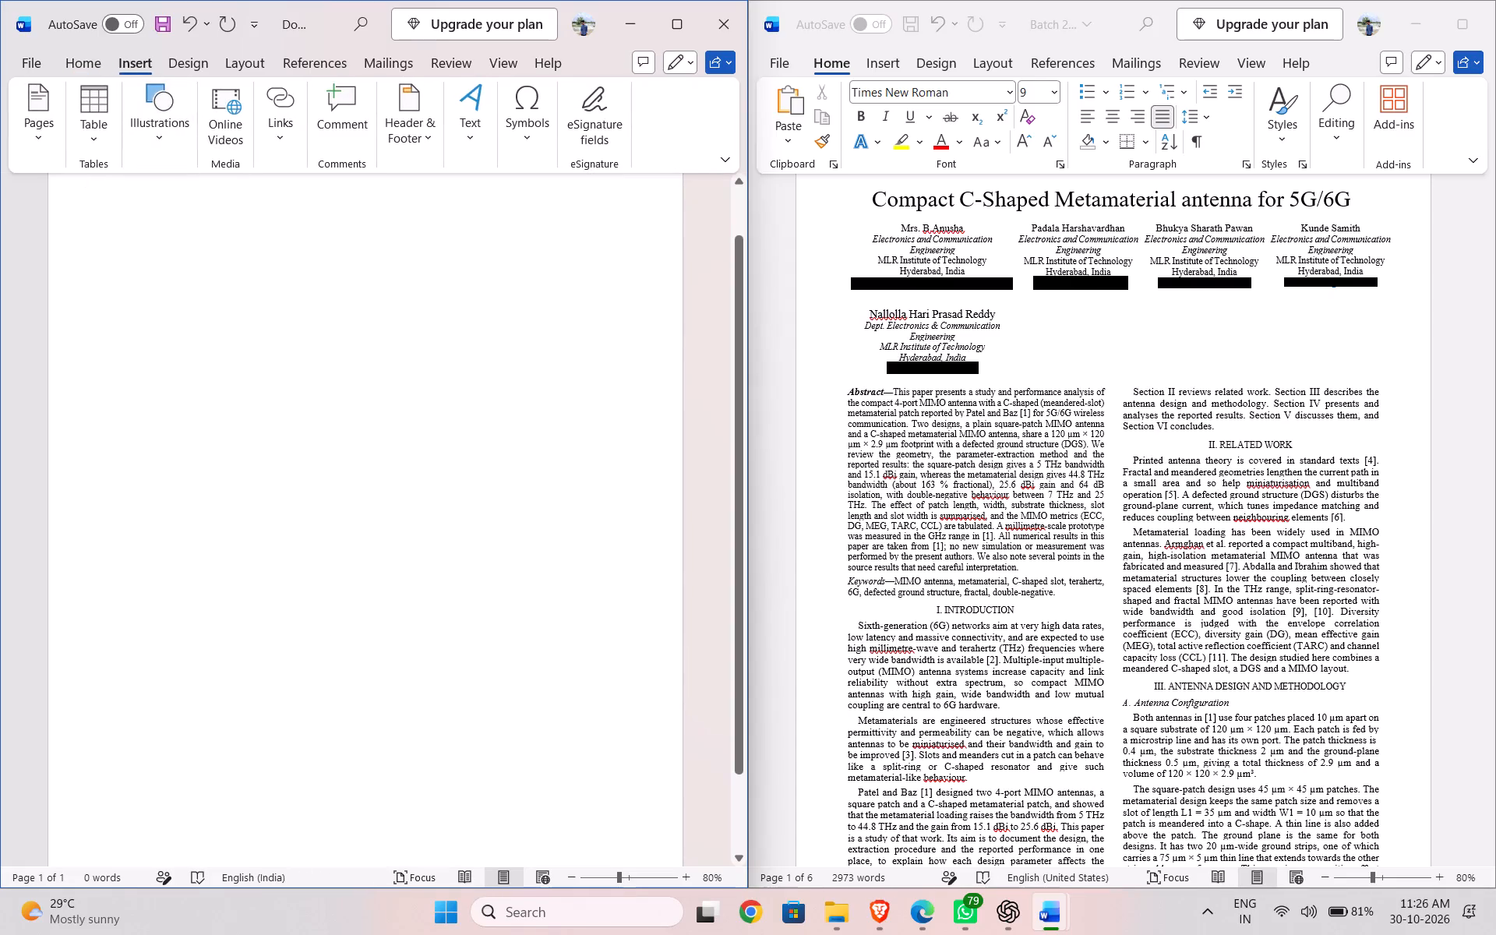
{"action": "left_click", "coordinate": [243, 58]}
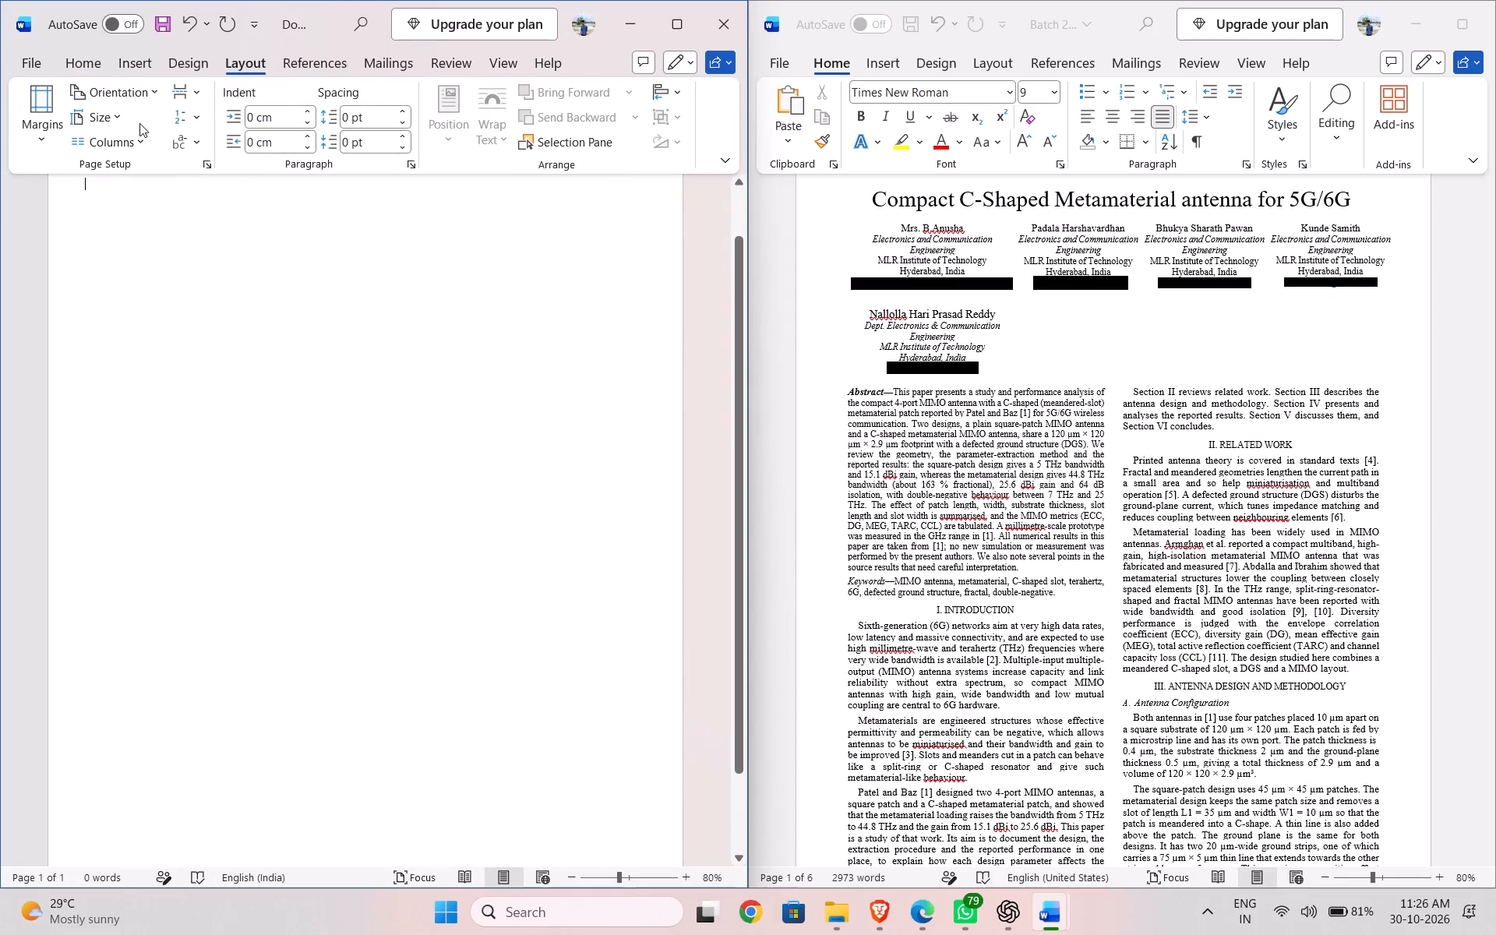
{"action": "left_click", "coordinate": [500, 351]}
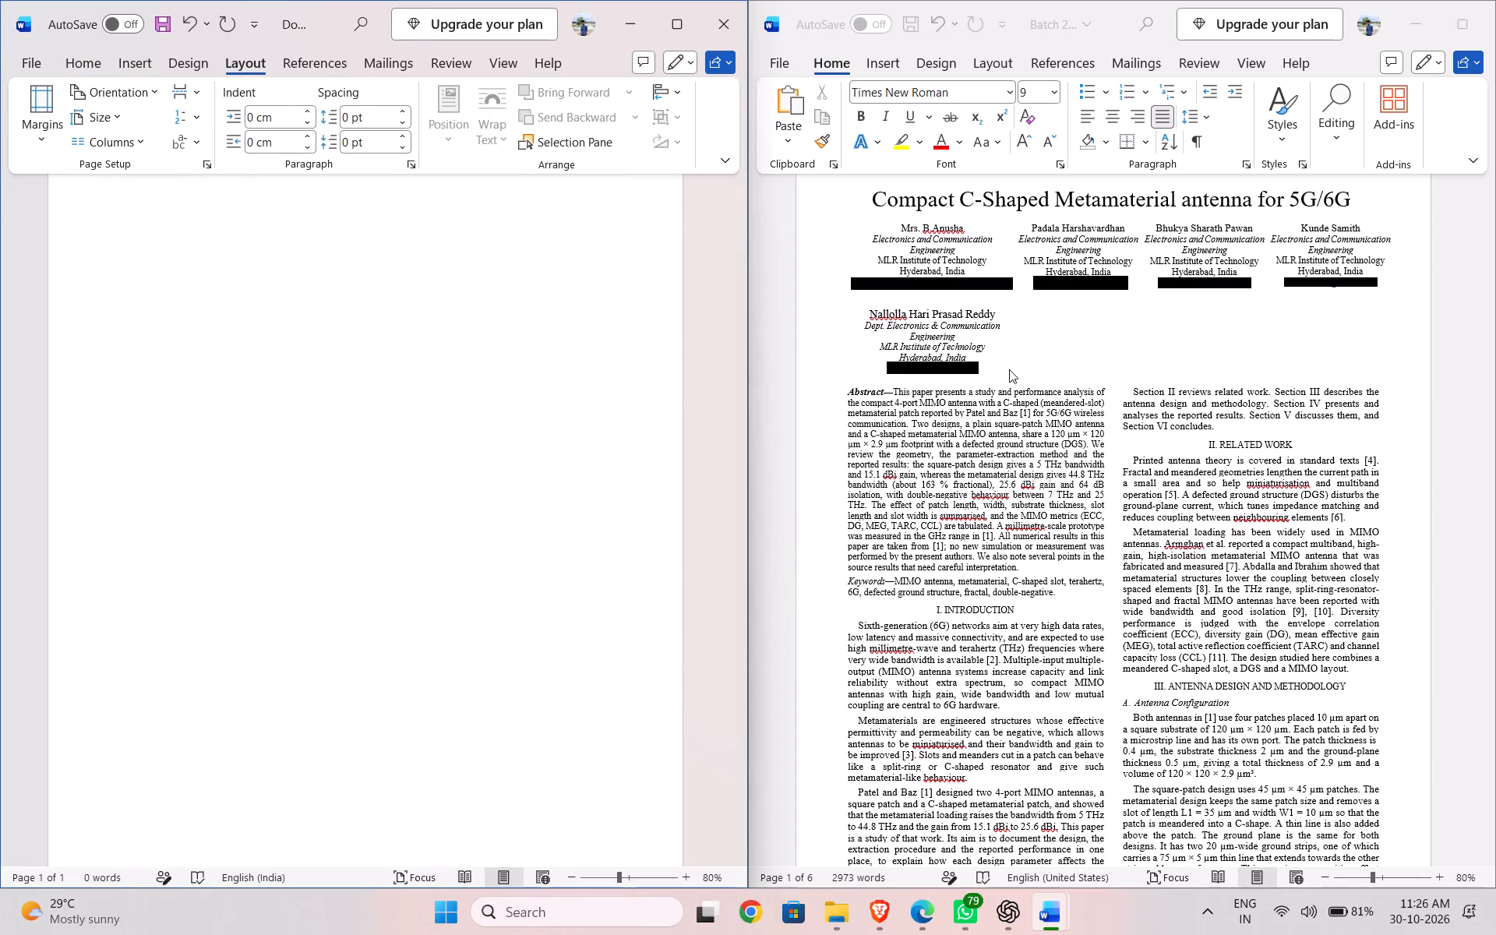
Copy only the paper's title and author block from the converted document and paste them into Document1.
{"action": "left_click", "coordinate": [995, 365]}
{"action": "left_click_drag", "start_coordinate": [995, 365], "coordinate": [804, 165]}
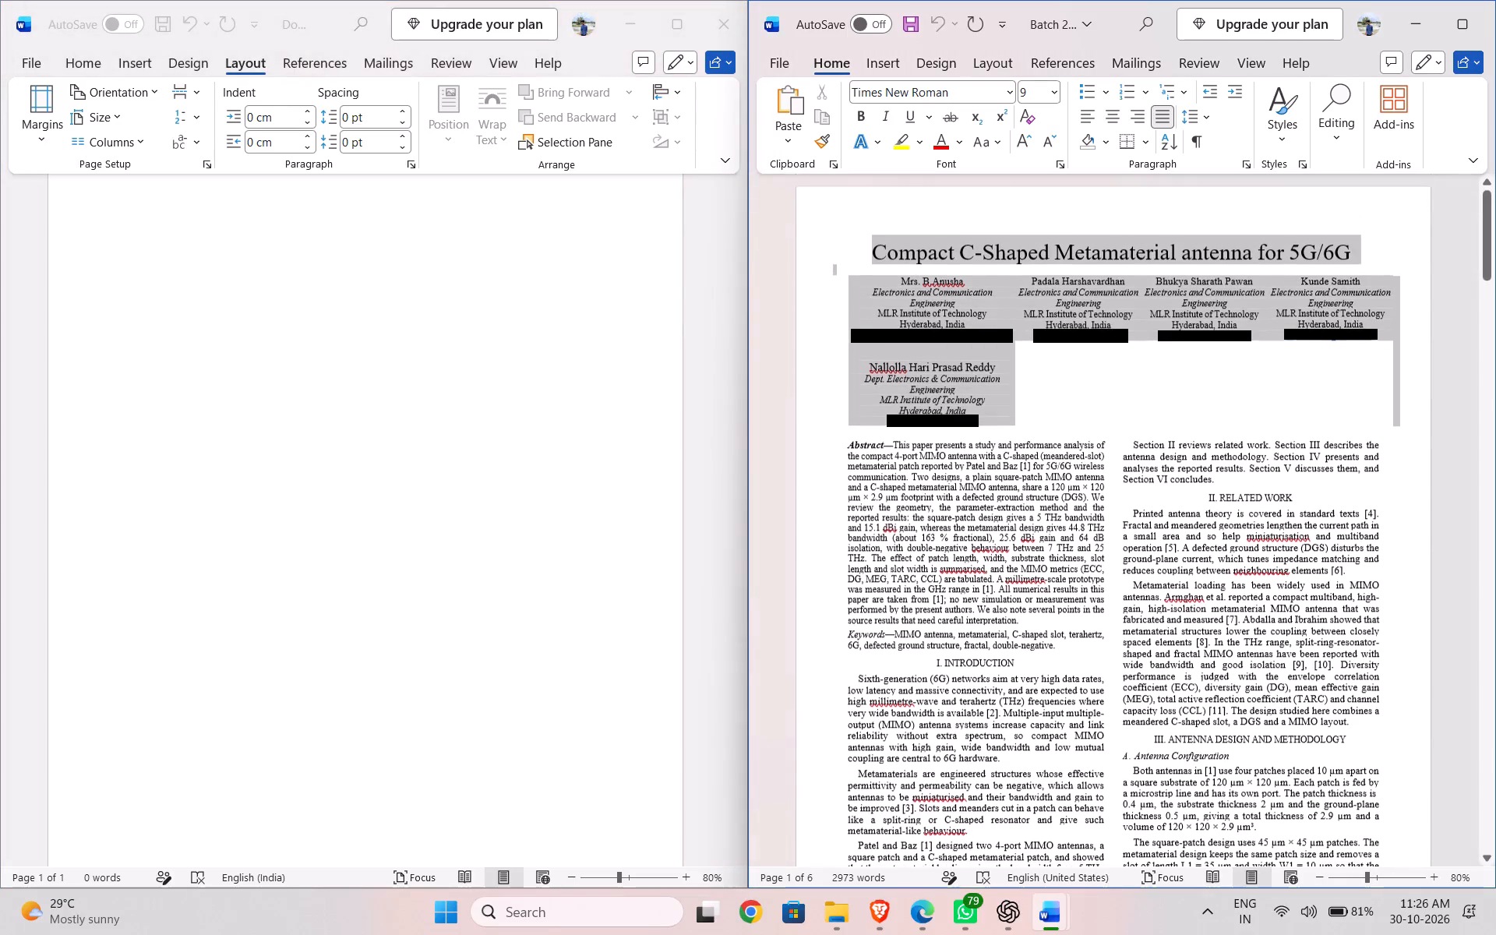
{"action": "left_click_drag", "start_coordinate": [804, 165], "coordinate": [804, 167]}
{"action": "key", "text": "ctrl+c"}
{"action": "left_click", "coordinate": [337, 309]}
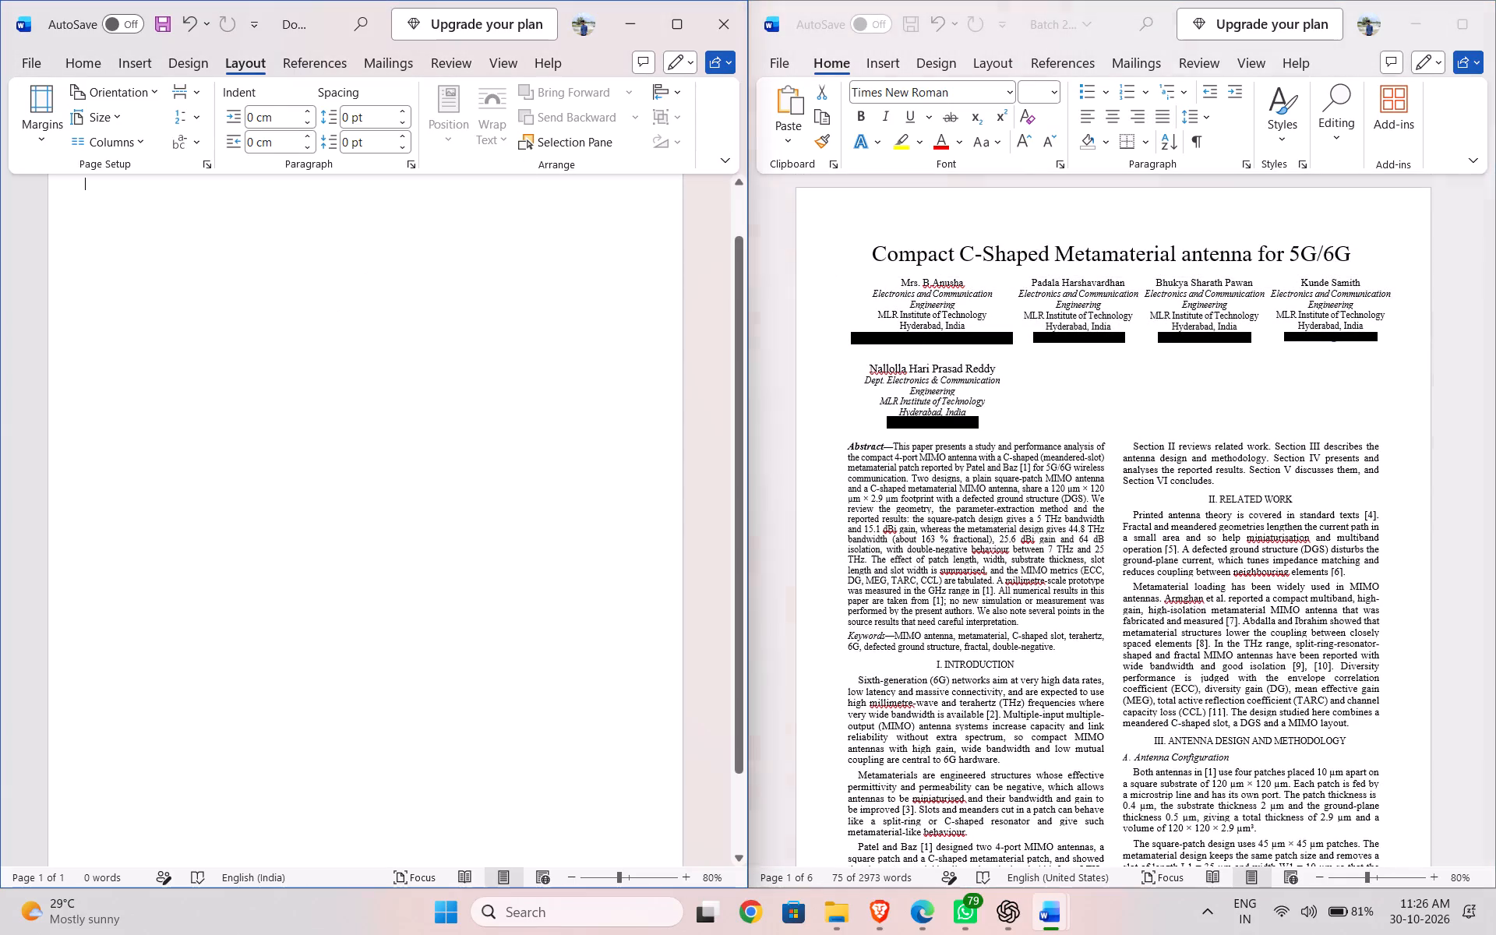
{"action": "key", "text": "ctrl+v"}
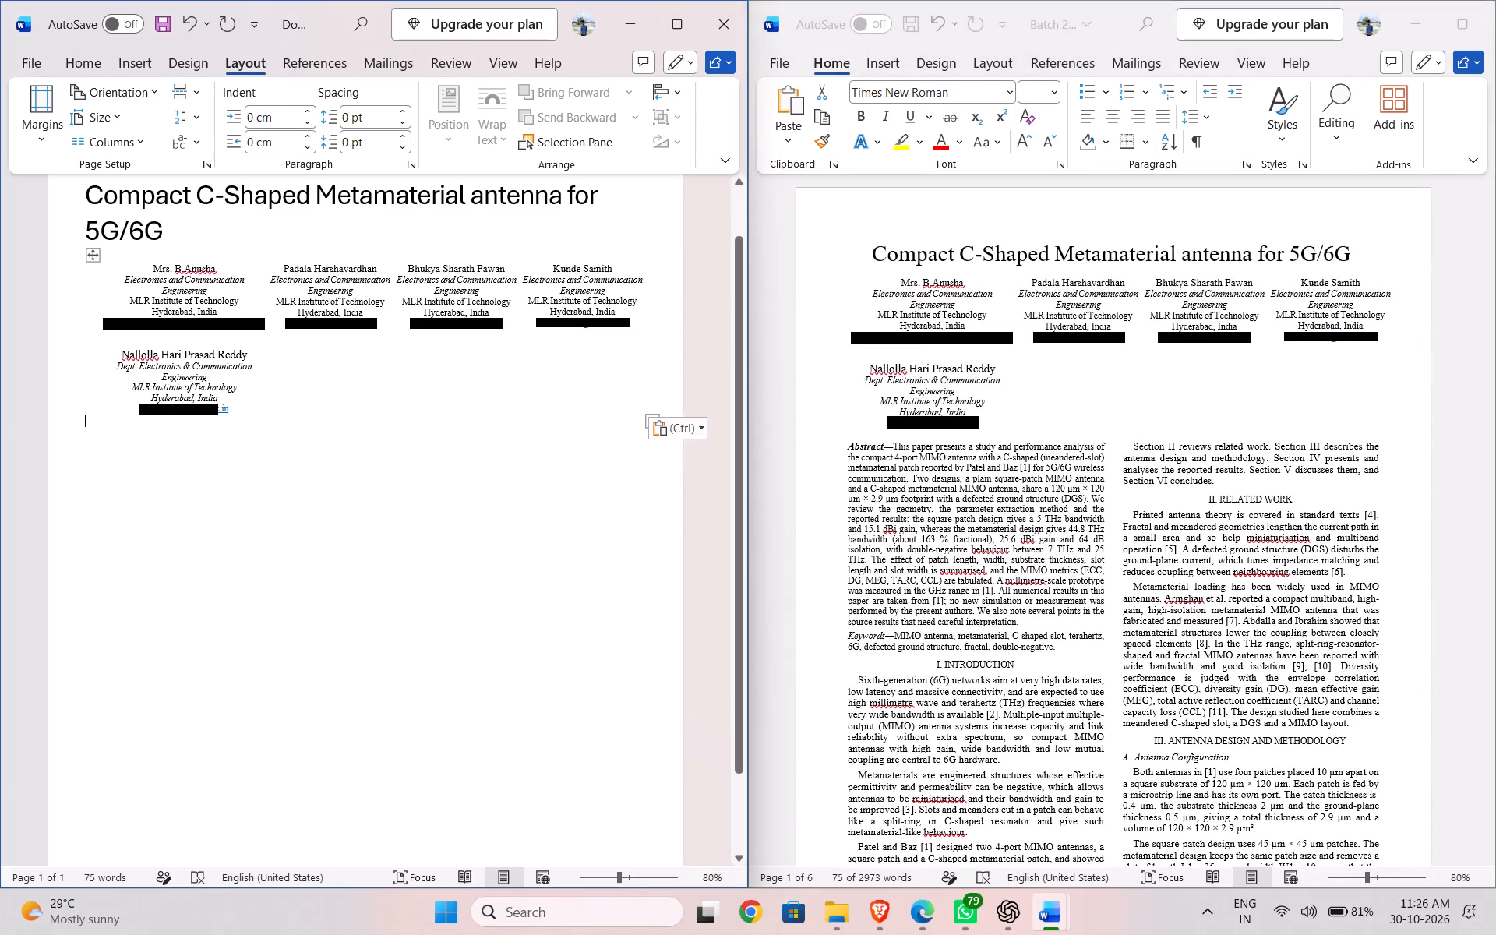
Reduce the font size of the paper title in Document1 to 24.
{"action": "left_click_drag", "start_coordinate": [175, 230], "coordinate": [41, 182]}
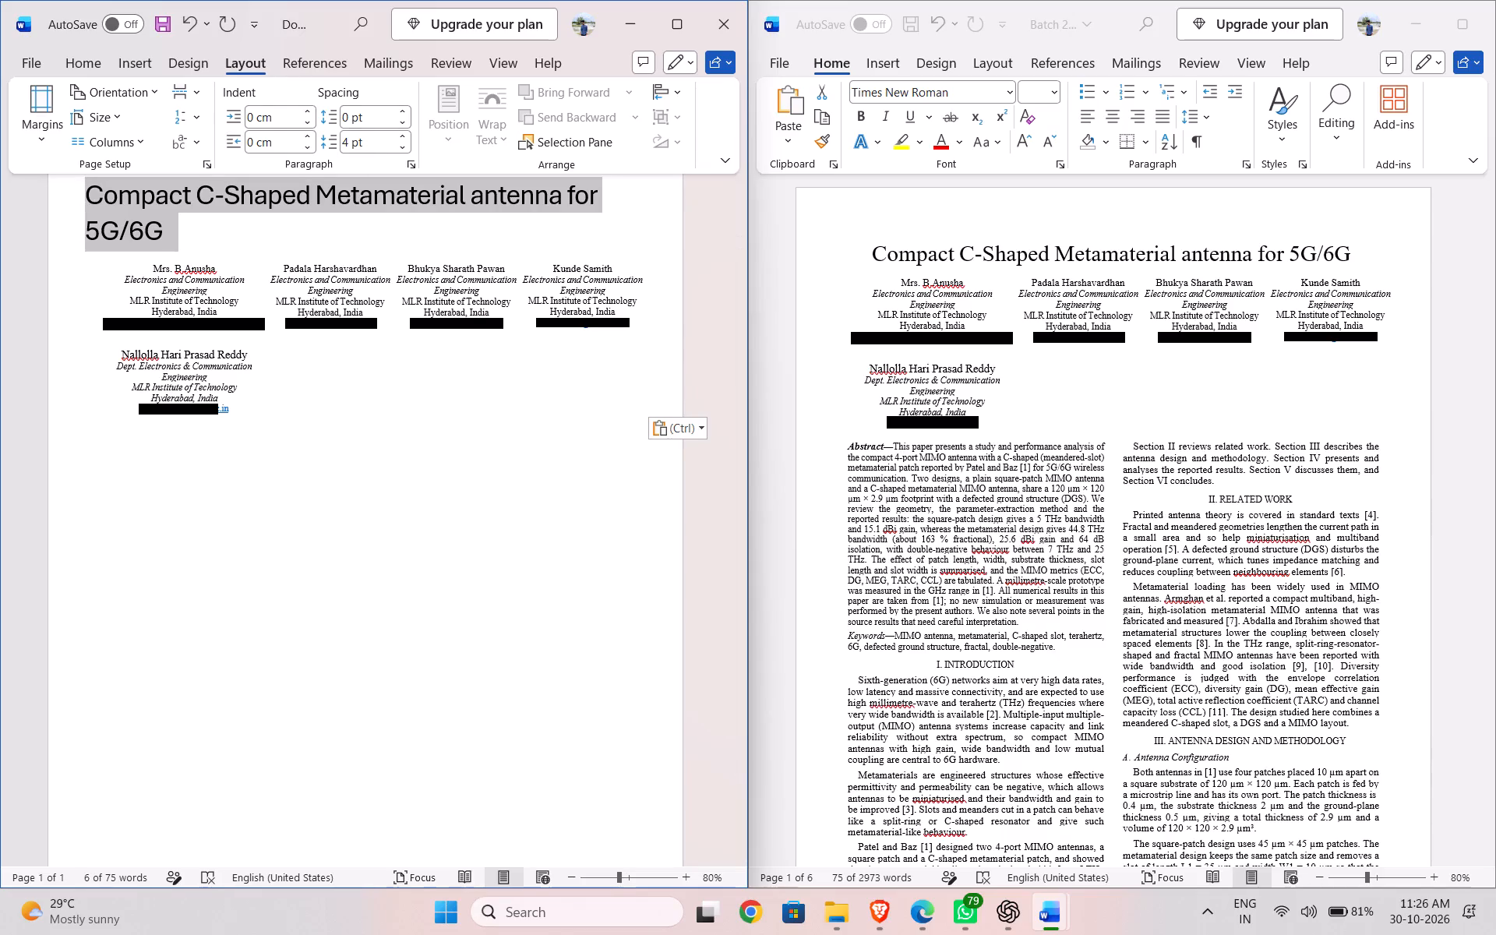
{"action": "right_click", "coordinate": [140, 223]}
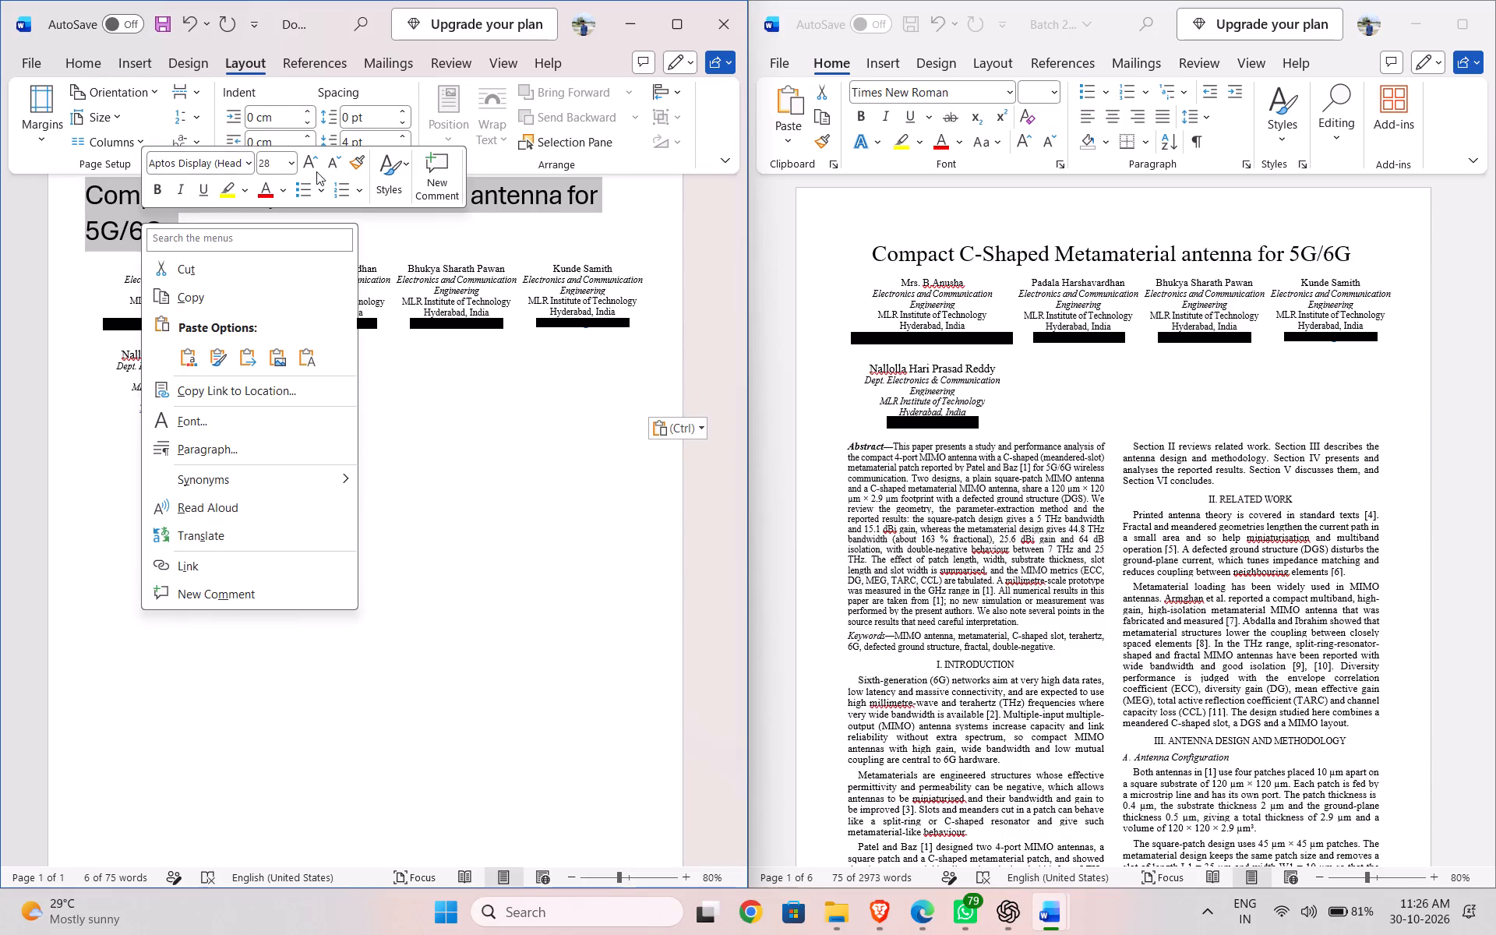
{"action": "left_click", "coordinate": [326, 170]}
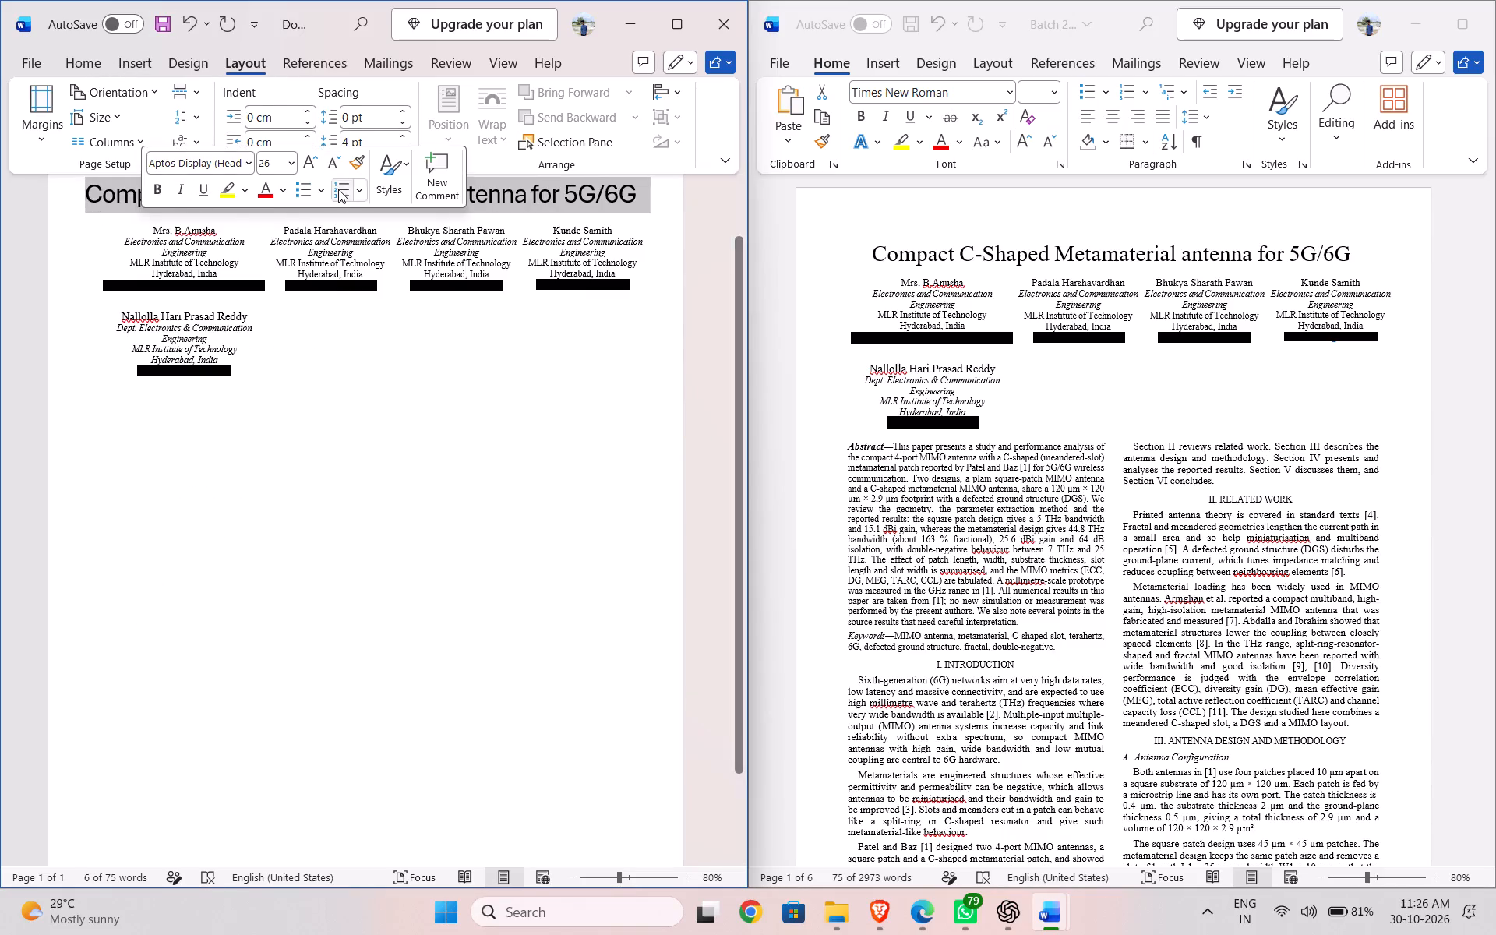
{"action": "left_click", "coordinate": [333, 160]}
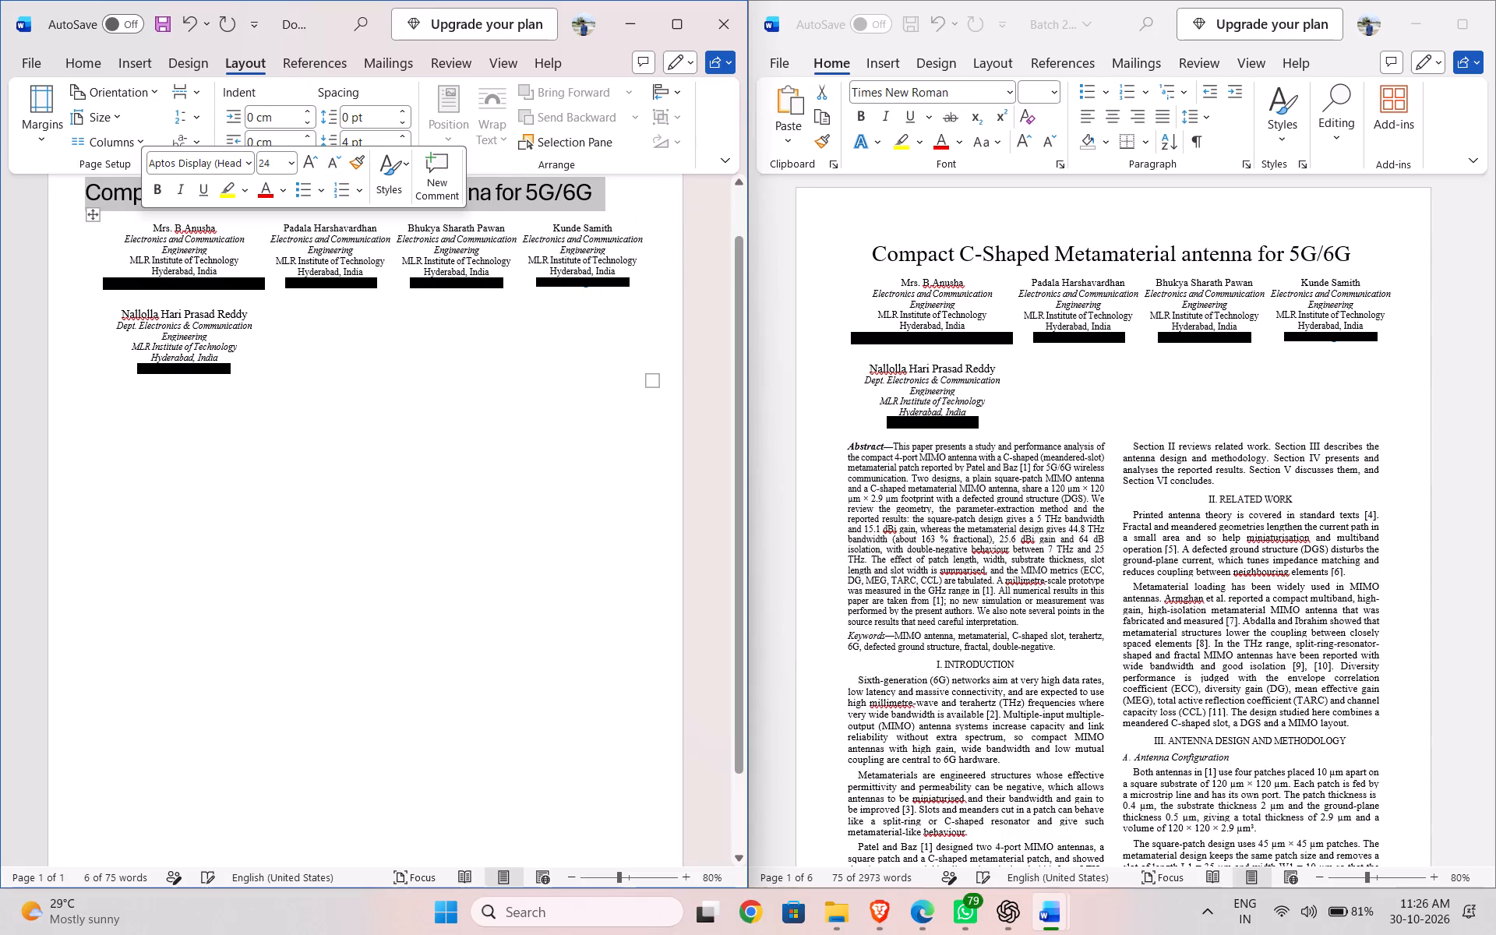
{"action": "left_click", "coordinate": [390, 394]}
{"action": "scroll", "coordinate": [390, 394], "scroll_direction": "up", "scroll_amount": 1}
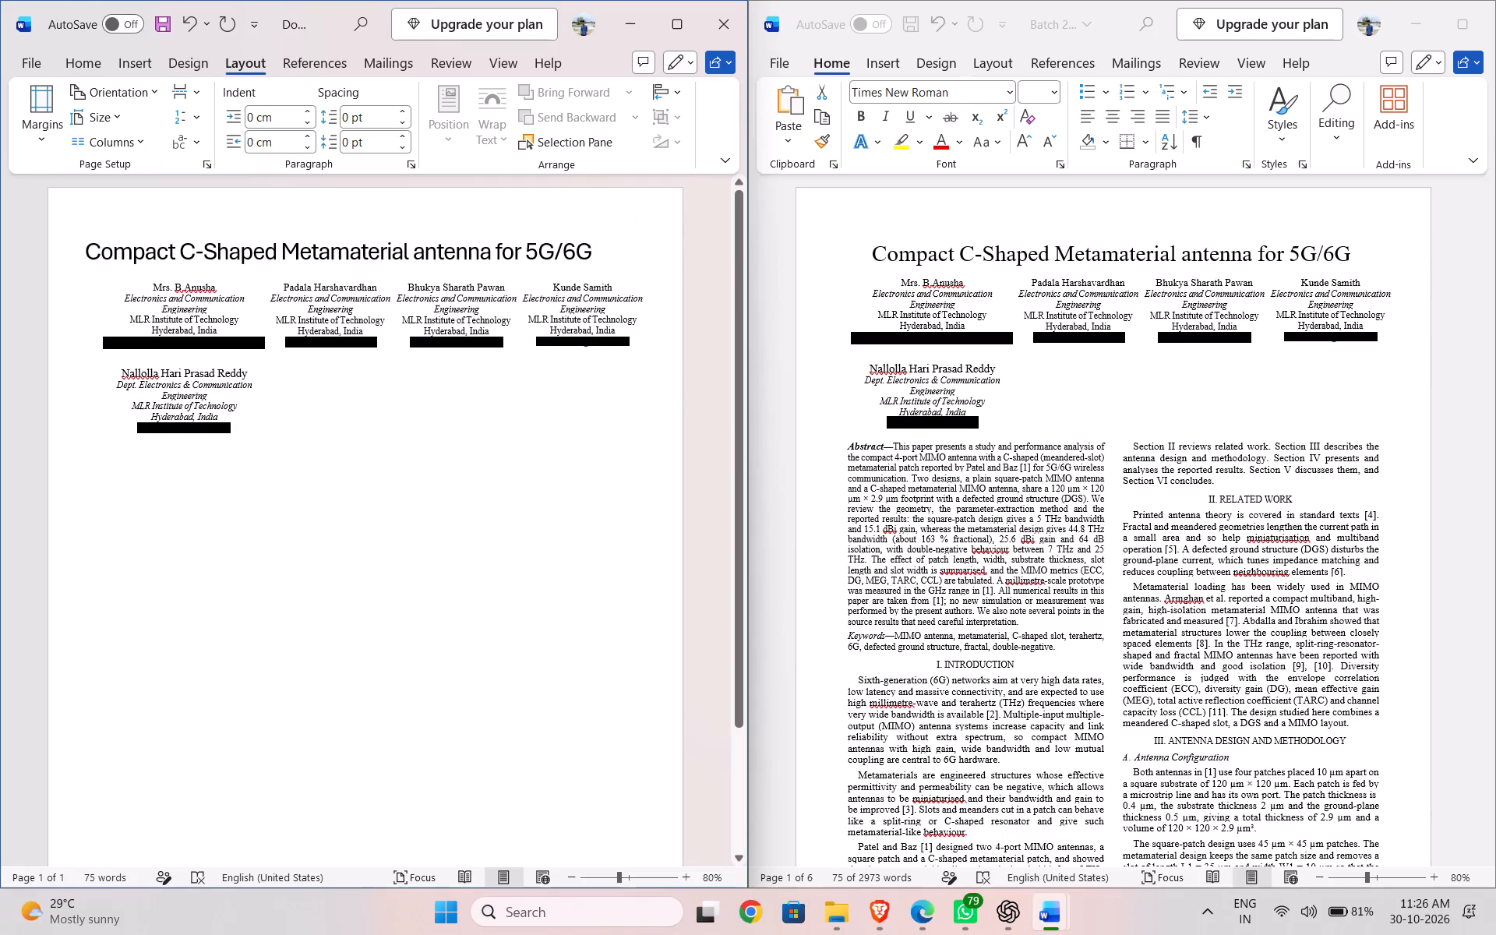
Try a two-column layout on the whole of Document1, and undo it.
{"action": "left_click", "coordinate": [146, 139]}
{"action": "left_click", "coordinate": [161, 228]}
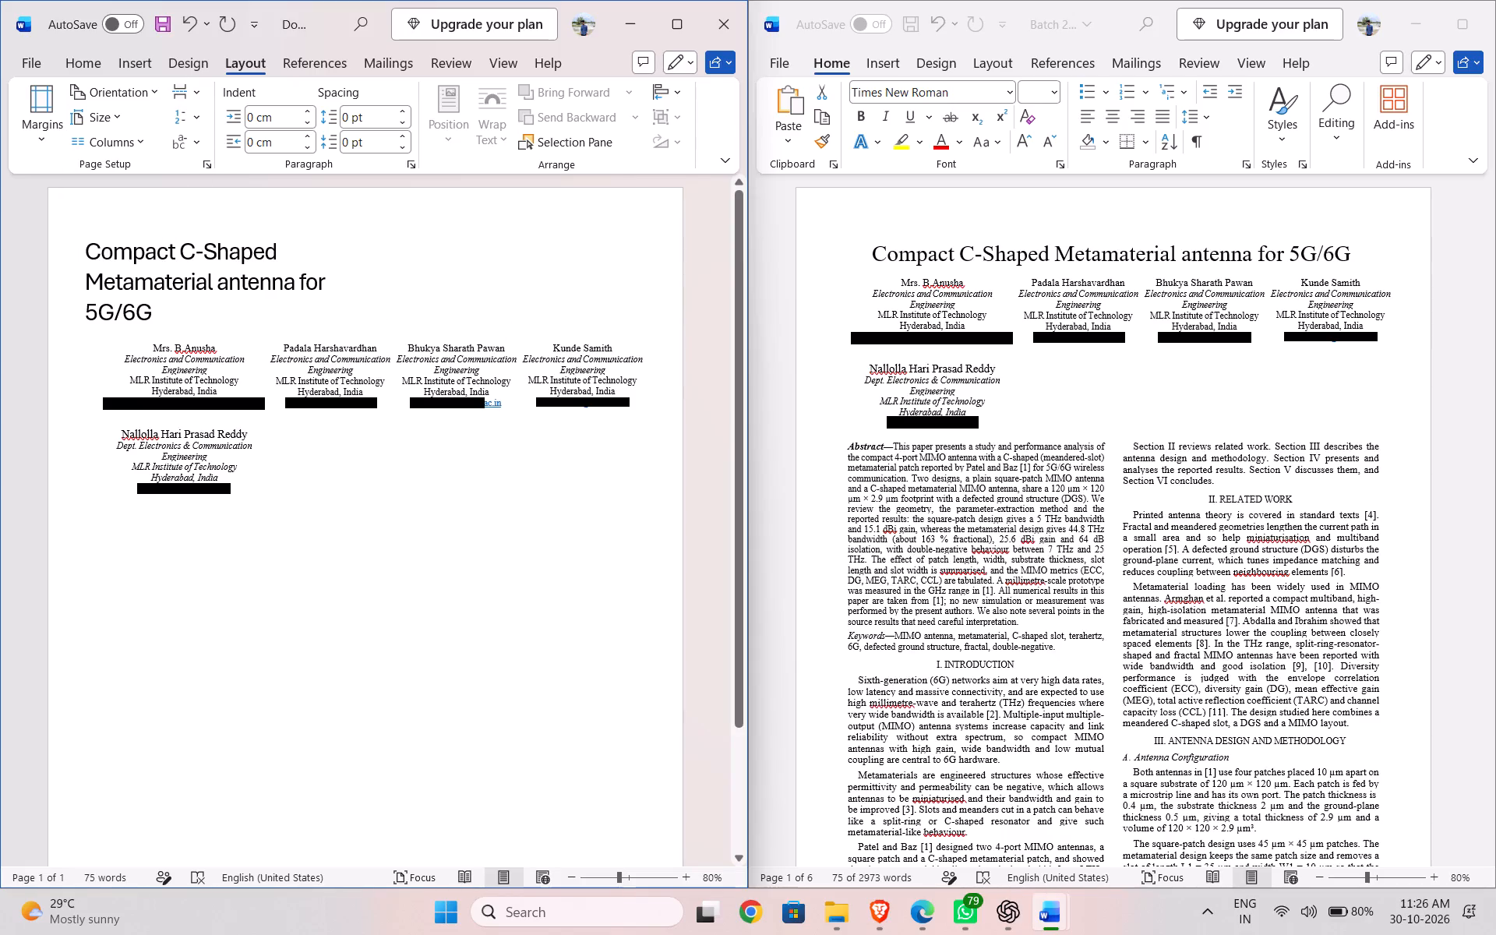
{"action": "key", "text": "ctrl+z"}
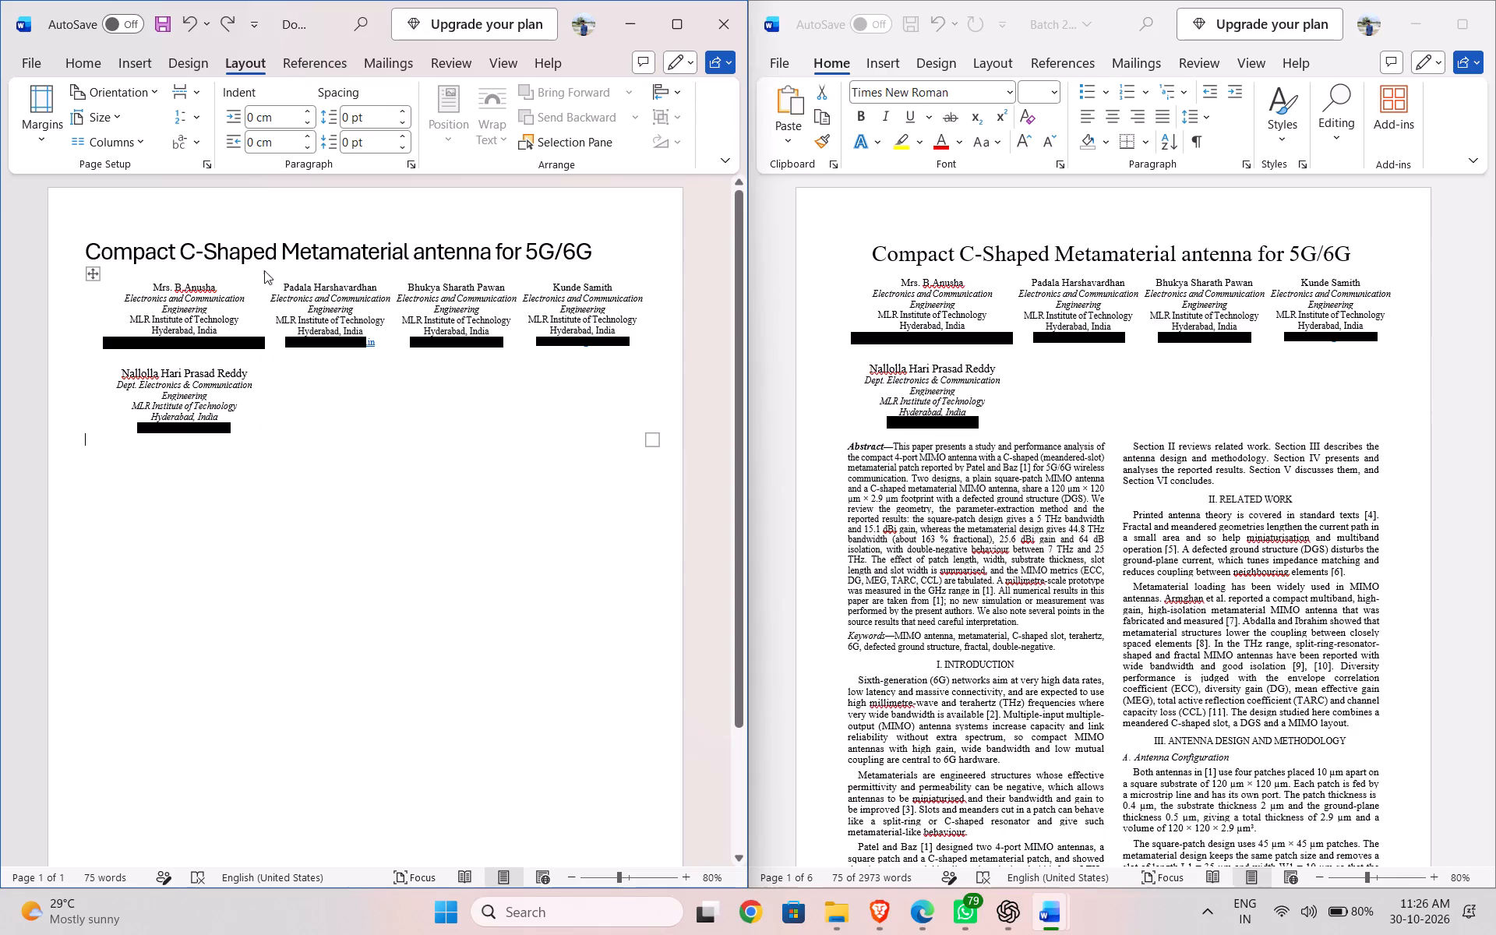
Insert a continuous section break on the line directly below the author block in Document1.
{"action": "left_click", "coordinate": [274, 479]}
{"action": "key", "text": "Return"}
{"action": "key", "text": "Return"}
{"action": "key", "text": "Return"}
{"action": "left_click", "coordinate": [81, 464]}
{"action": "key", "text": "BackSpace"}
{"action": "key", "text": "BackSpace"}
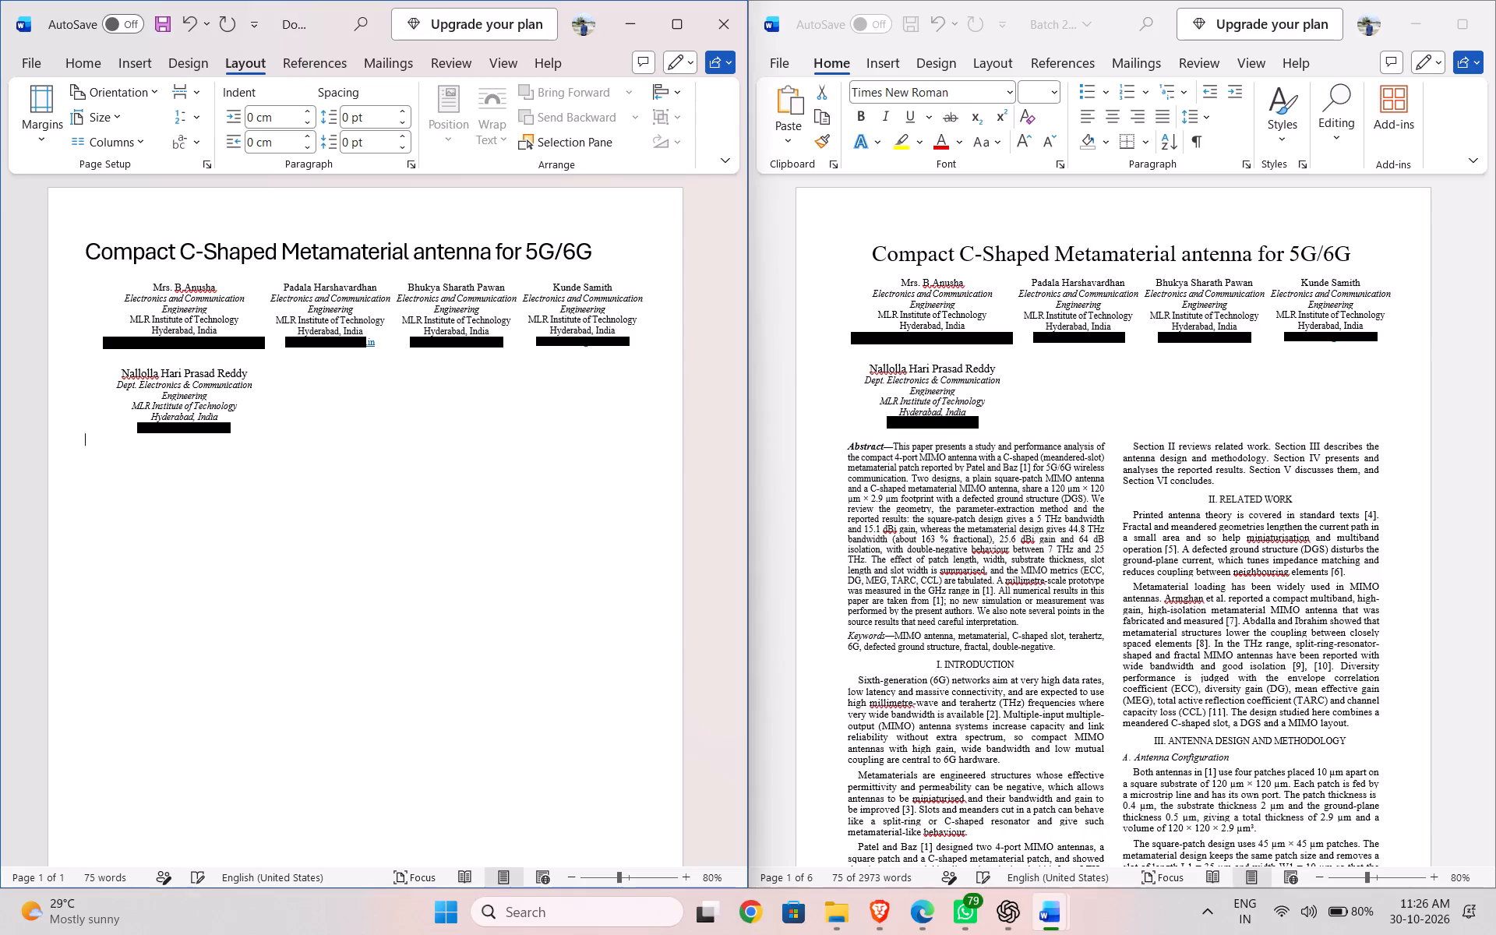
{"action": "left_click", "coordinate": [202, 97]}
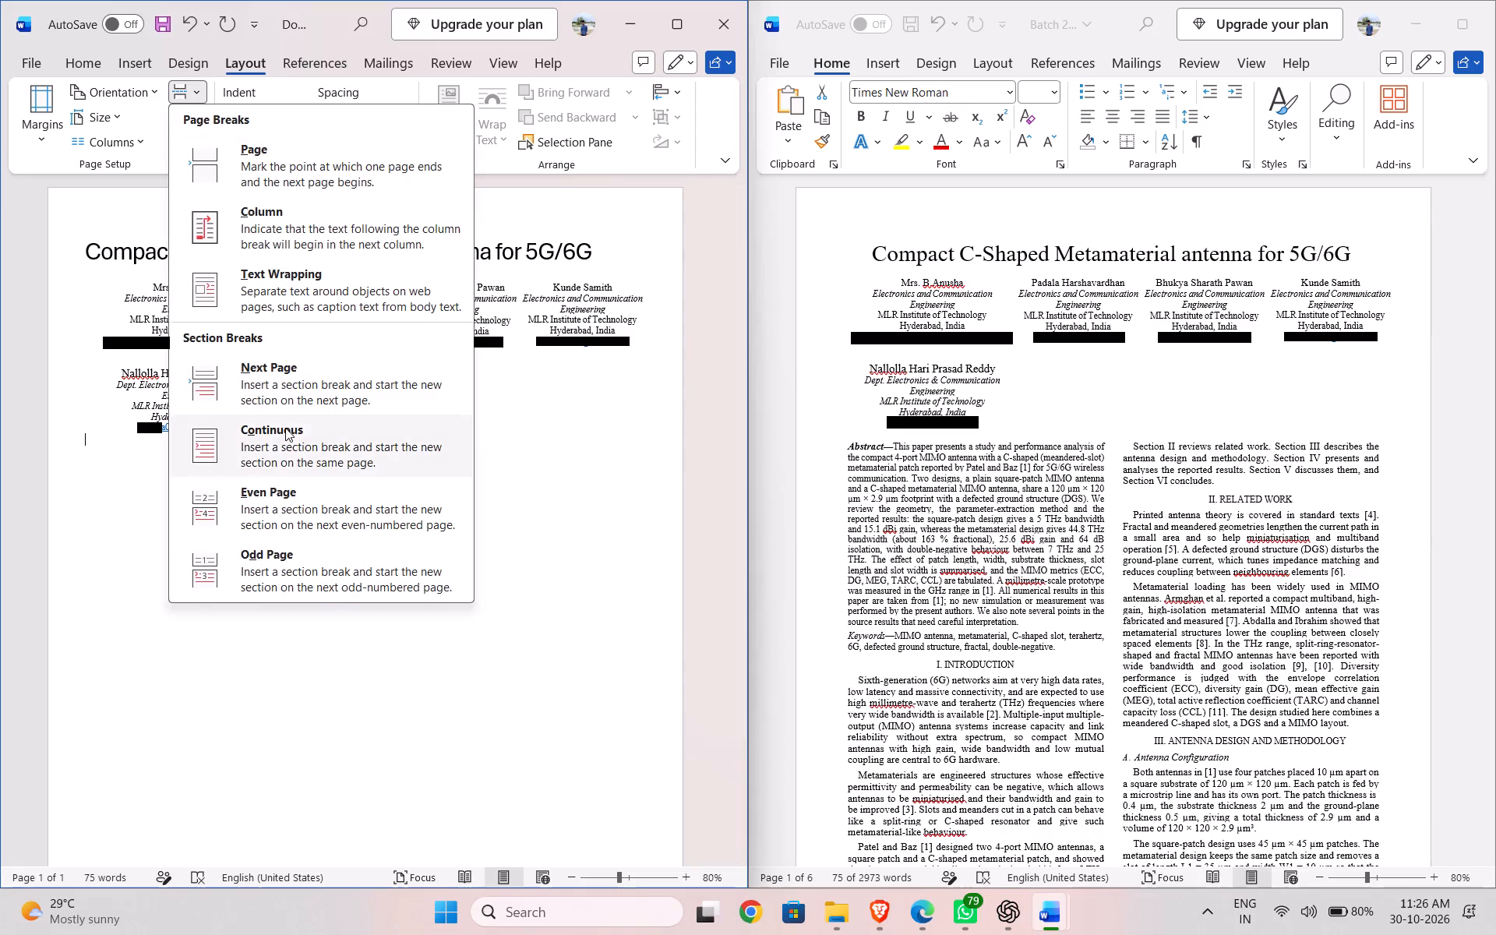
{"action": "left_click", "coordinate": [285, 428]}
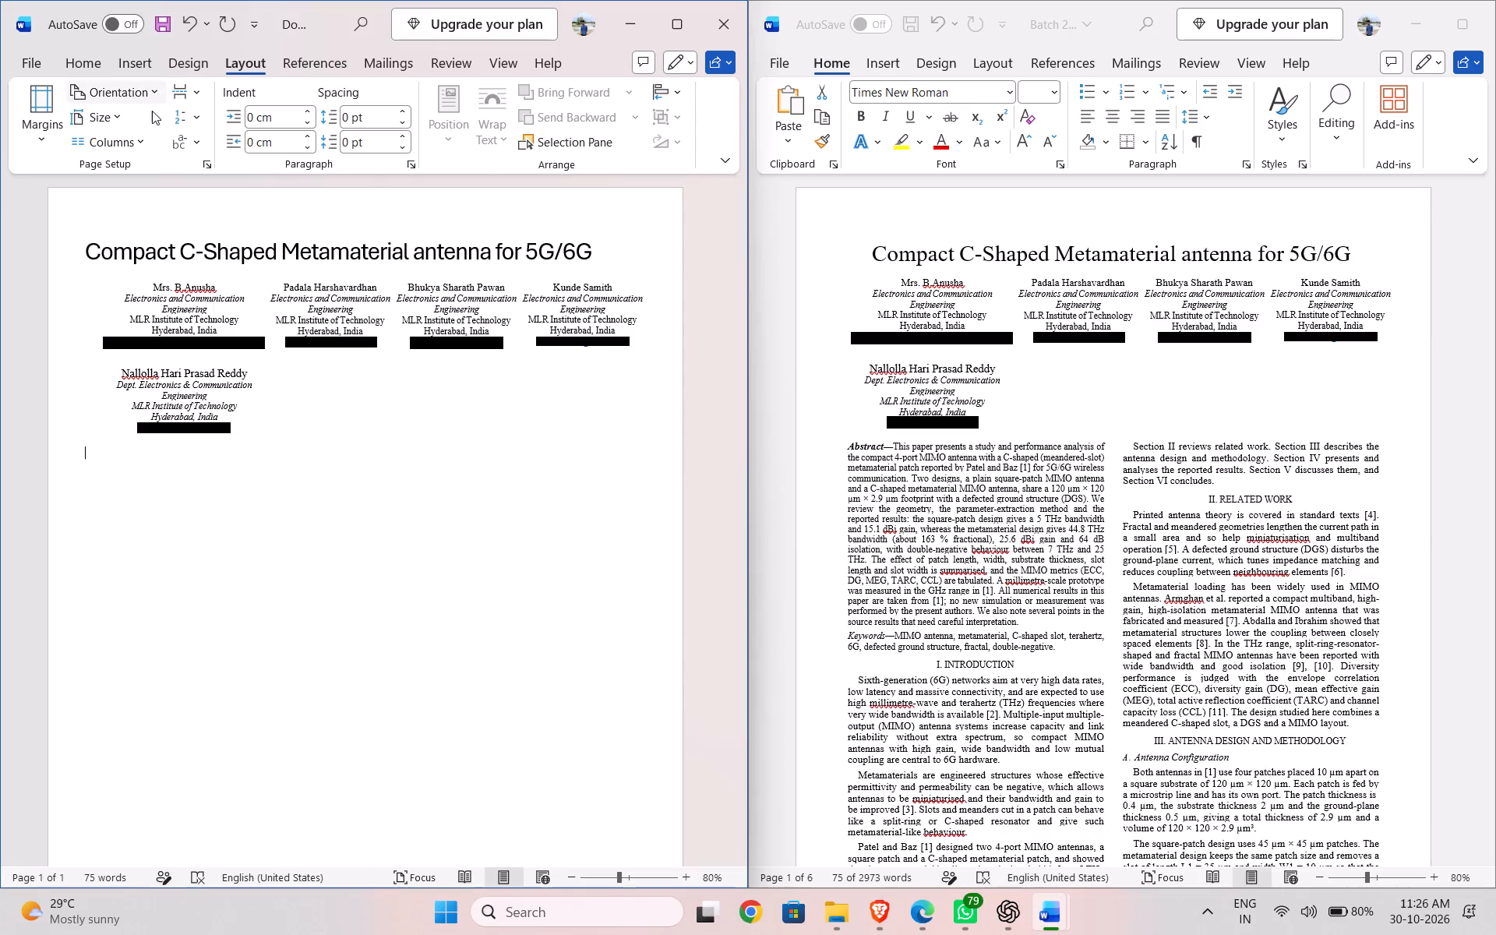
Set the new section below the author block in Document1 to a two-column layout.
{"action": "left_click", "coordinate": [136, 459]}
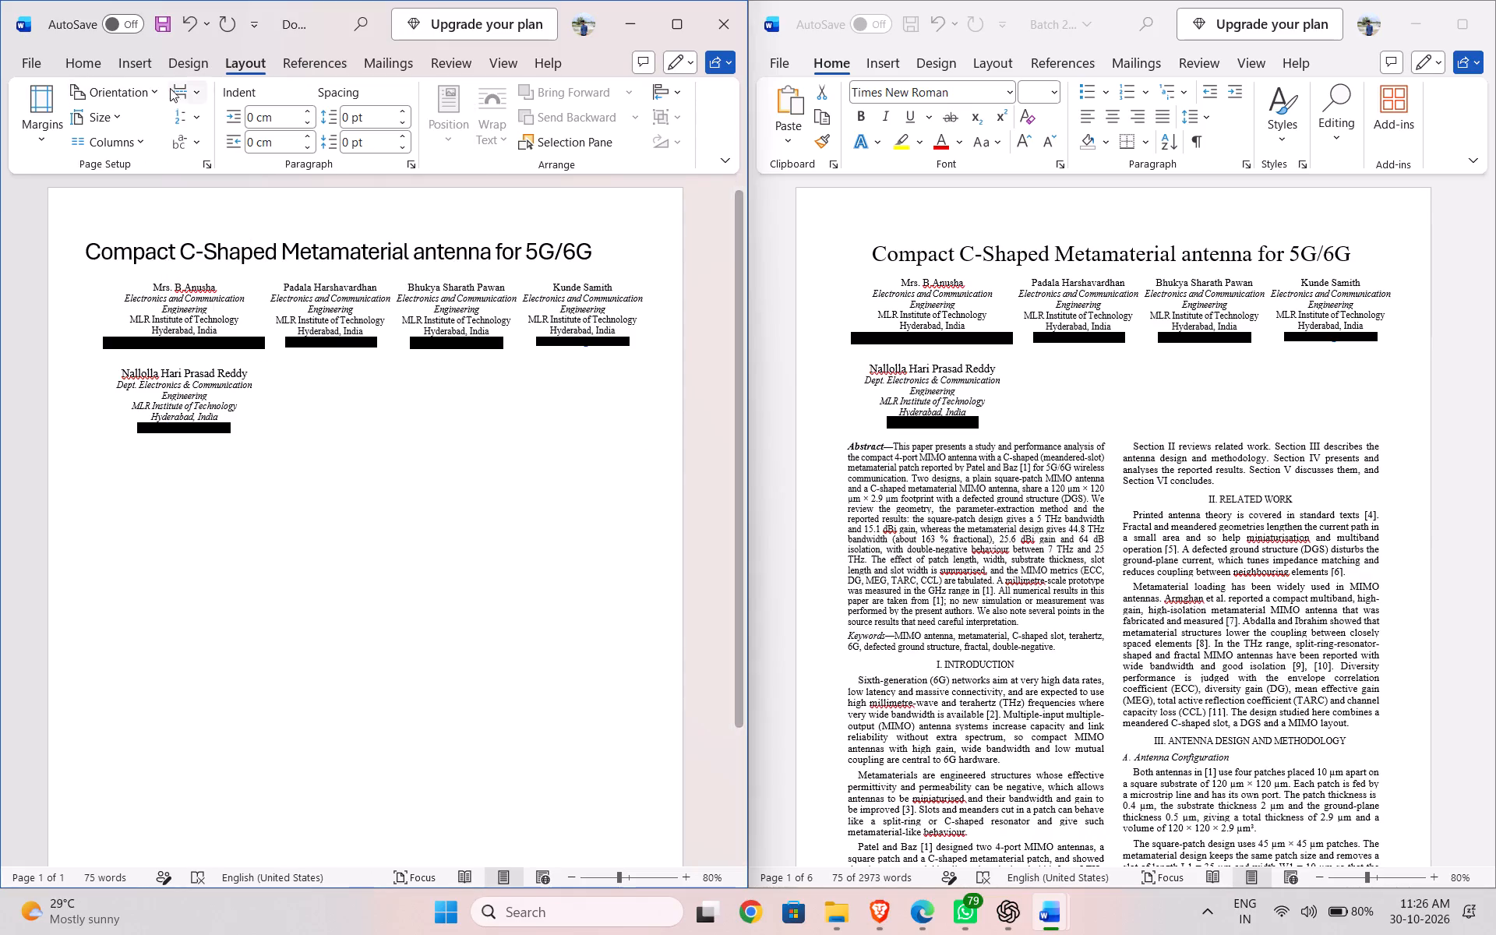
{"action": "left_click", "coordinate": [133, 142]}
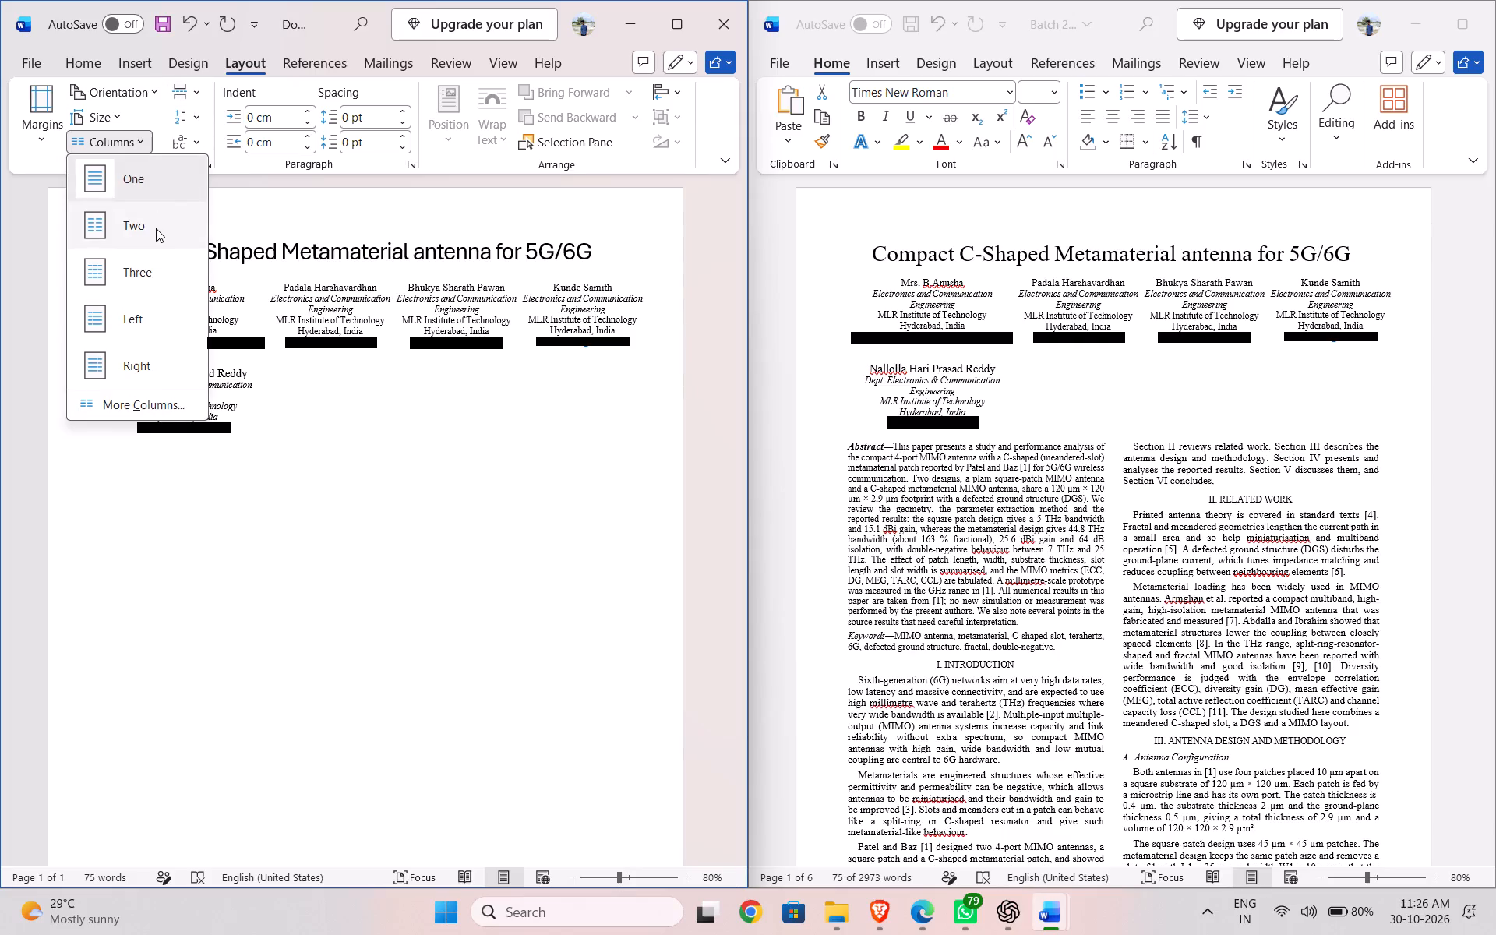
{"action": "left_click", "coordinate": [156, 228]}
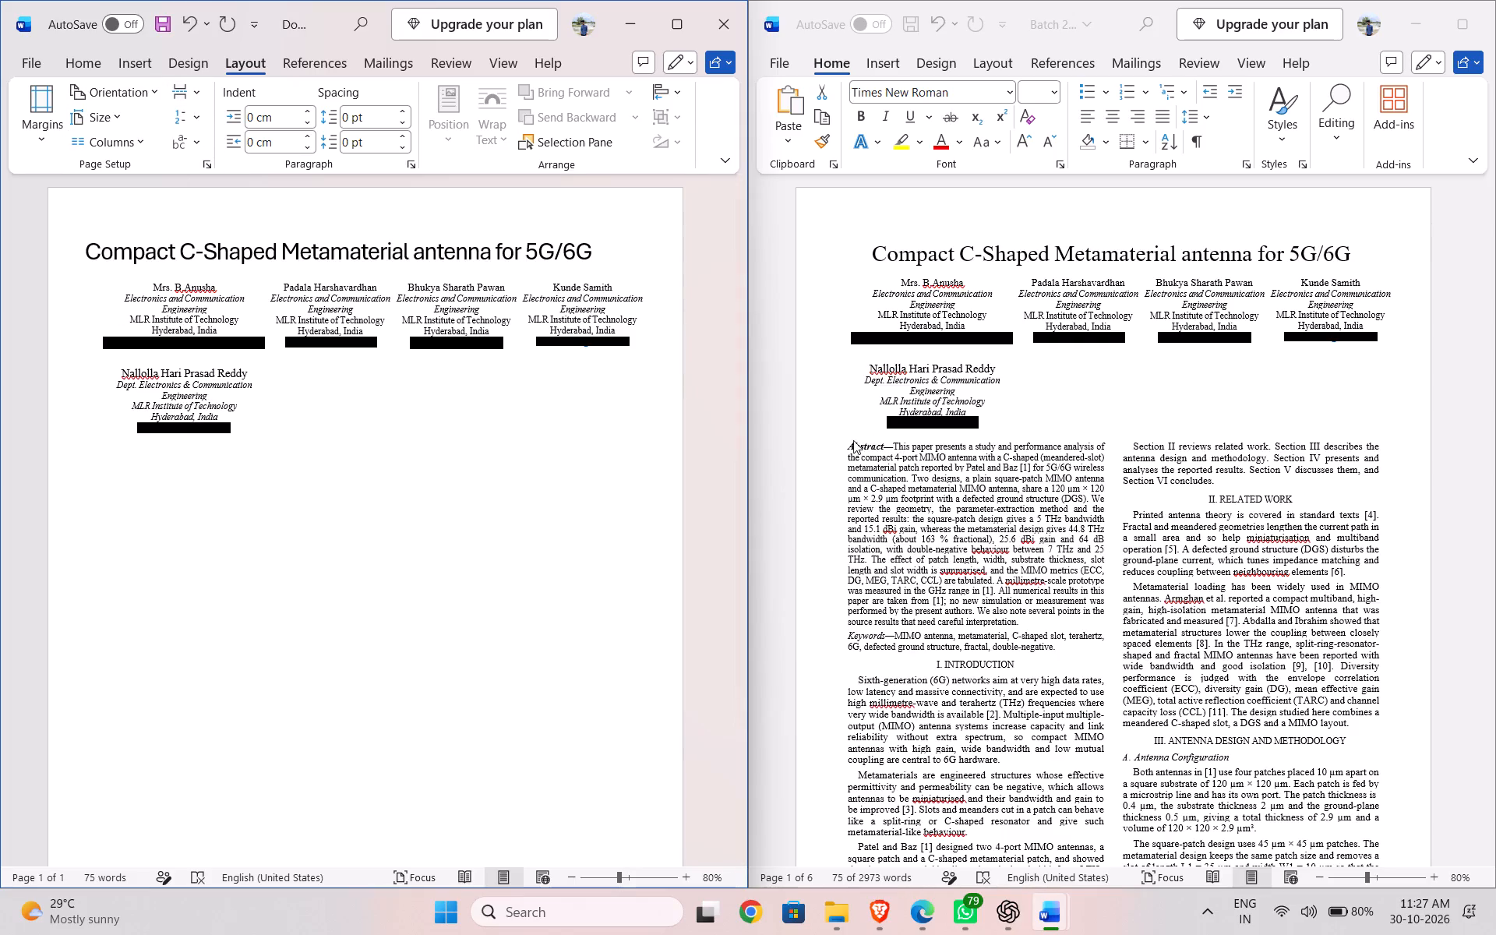
Copy the paper's body from the Abstract through reference [13] in the converted document and paste it below the author block in Document1.
{"action": "left_click", "coordinate": [852, 435]}
{"action": "left_click", "coordinate": [849, 448]}
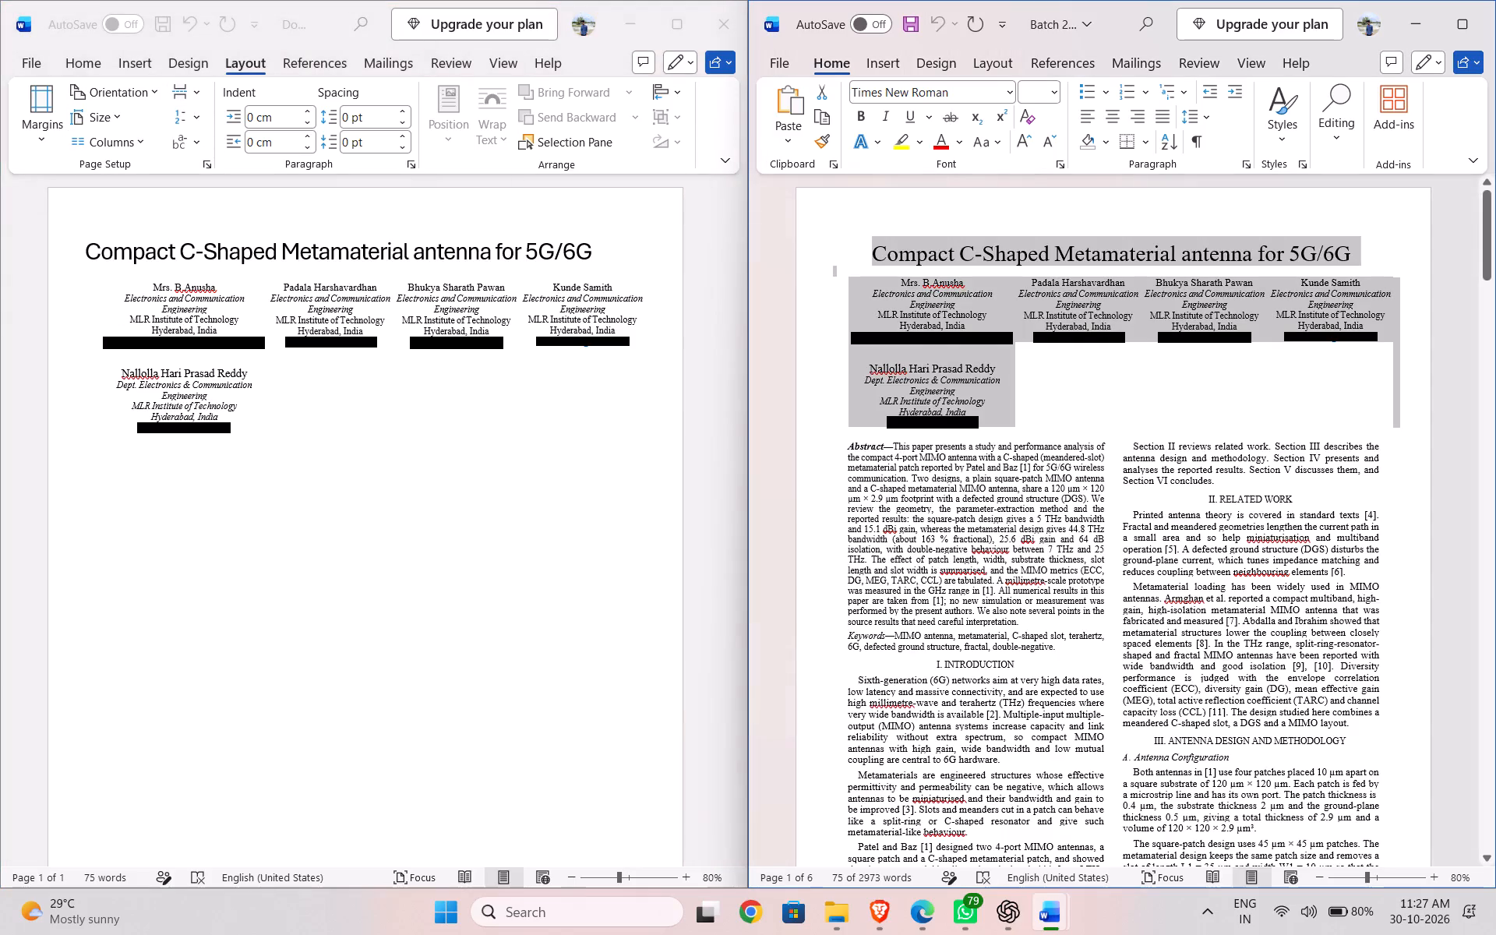
{"action": "left_click_drag", "start_coordinate": [849, 448], "coordinate": [1363, 934]}
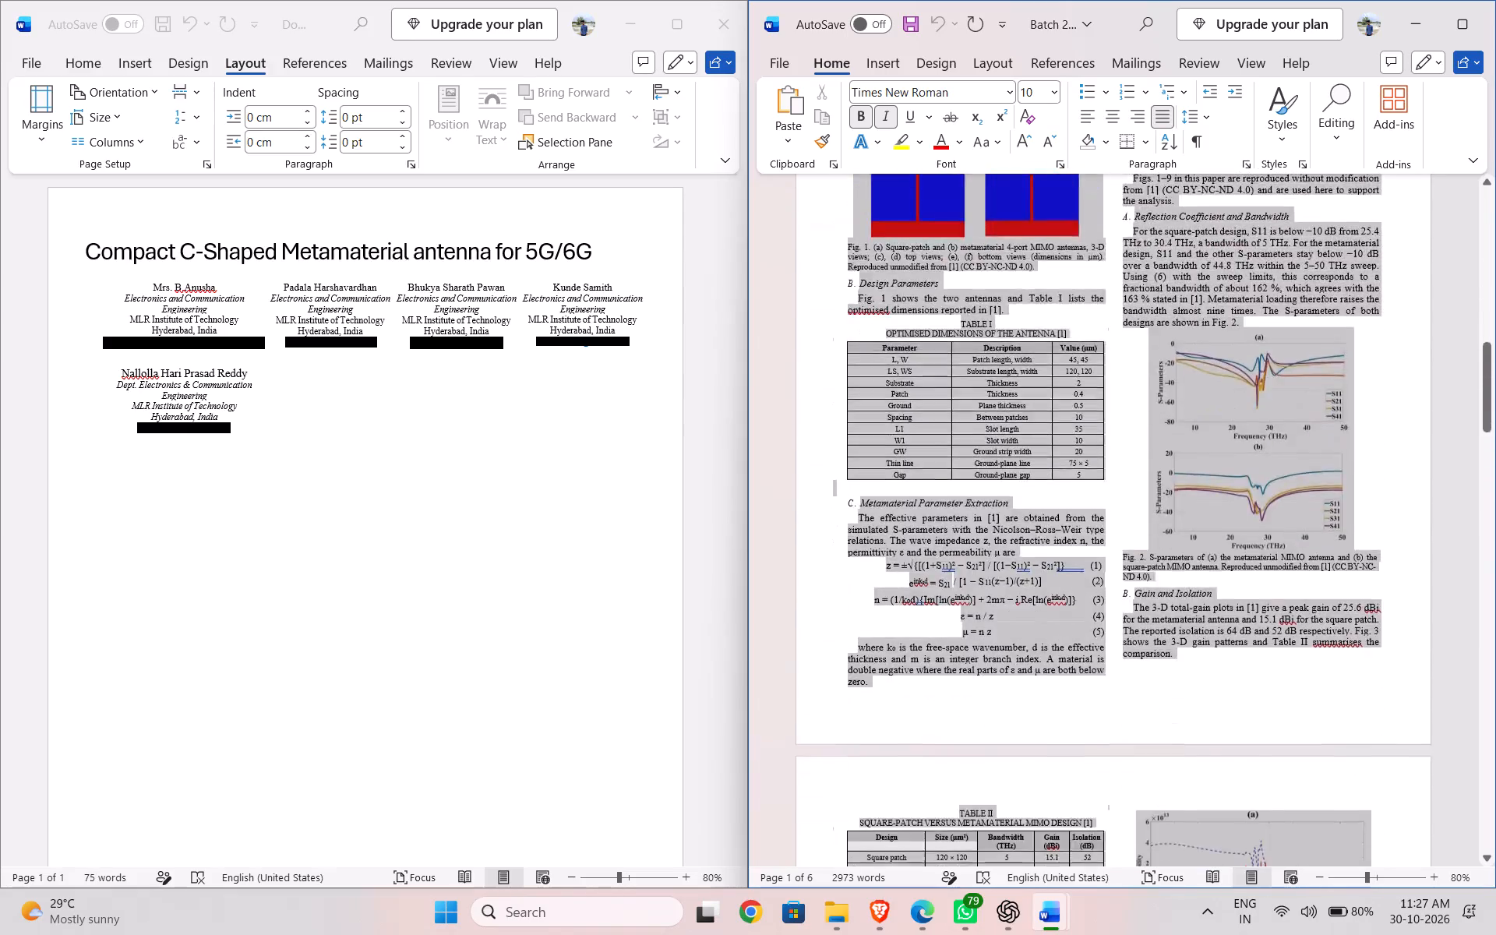
{"action": "left_click_drag", "start_coordinate": [1363, 934], "coordinate": [1365, 934]}
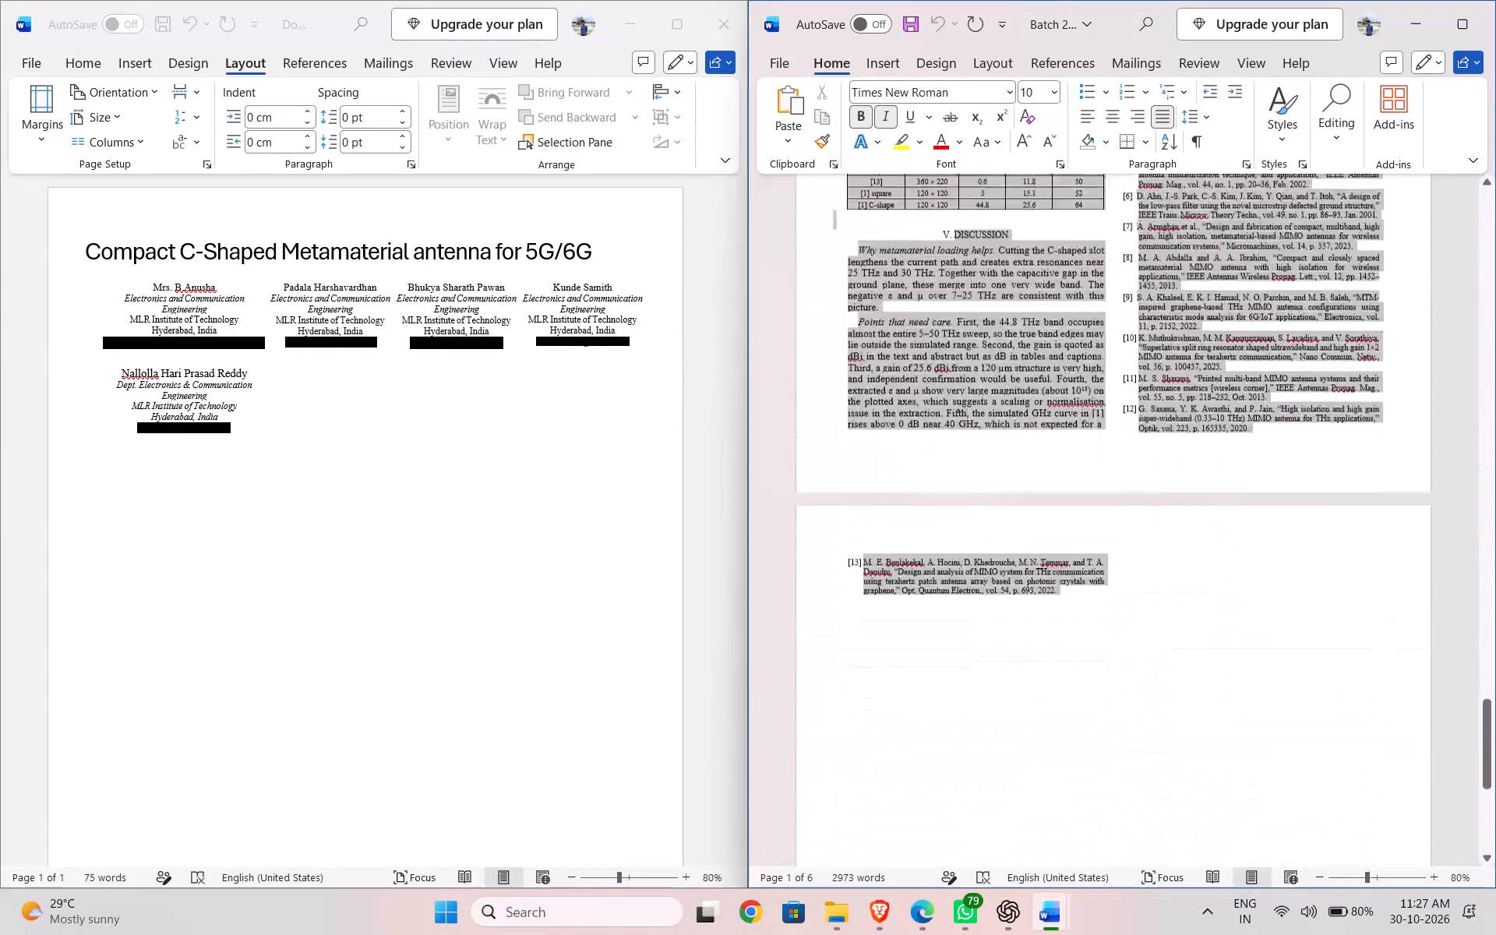
{"action": "left_click_drag", "start_coordinate": [1365, 934], "coordinate": [1154, 442]}
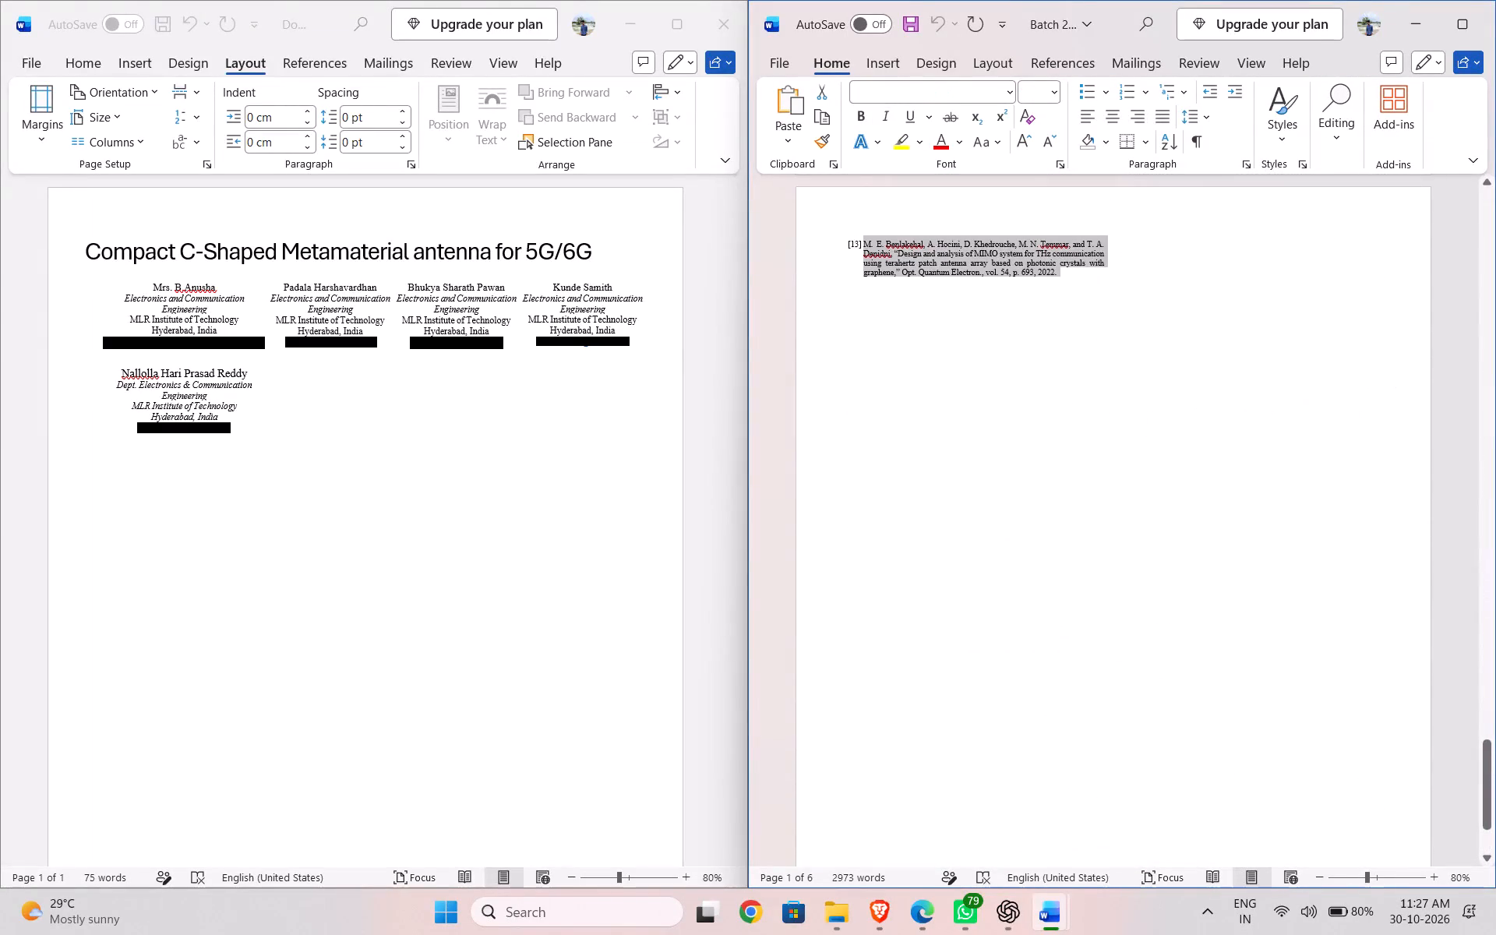
{"action": "key", "text": "ctrl+c"}
{"action": "left_click", "coordinate": [401, 480]}
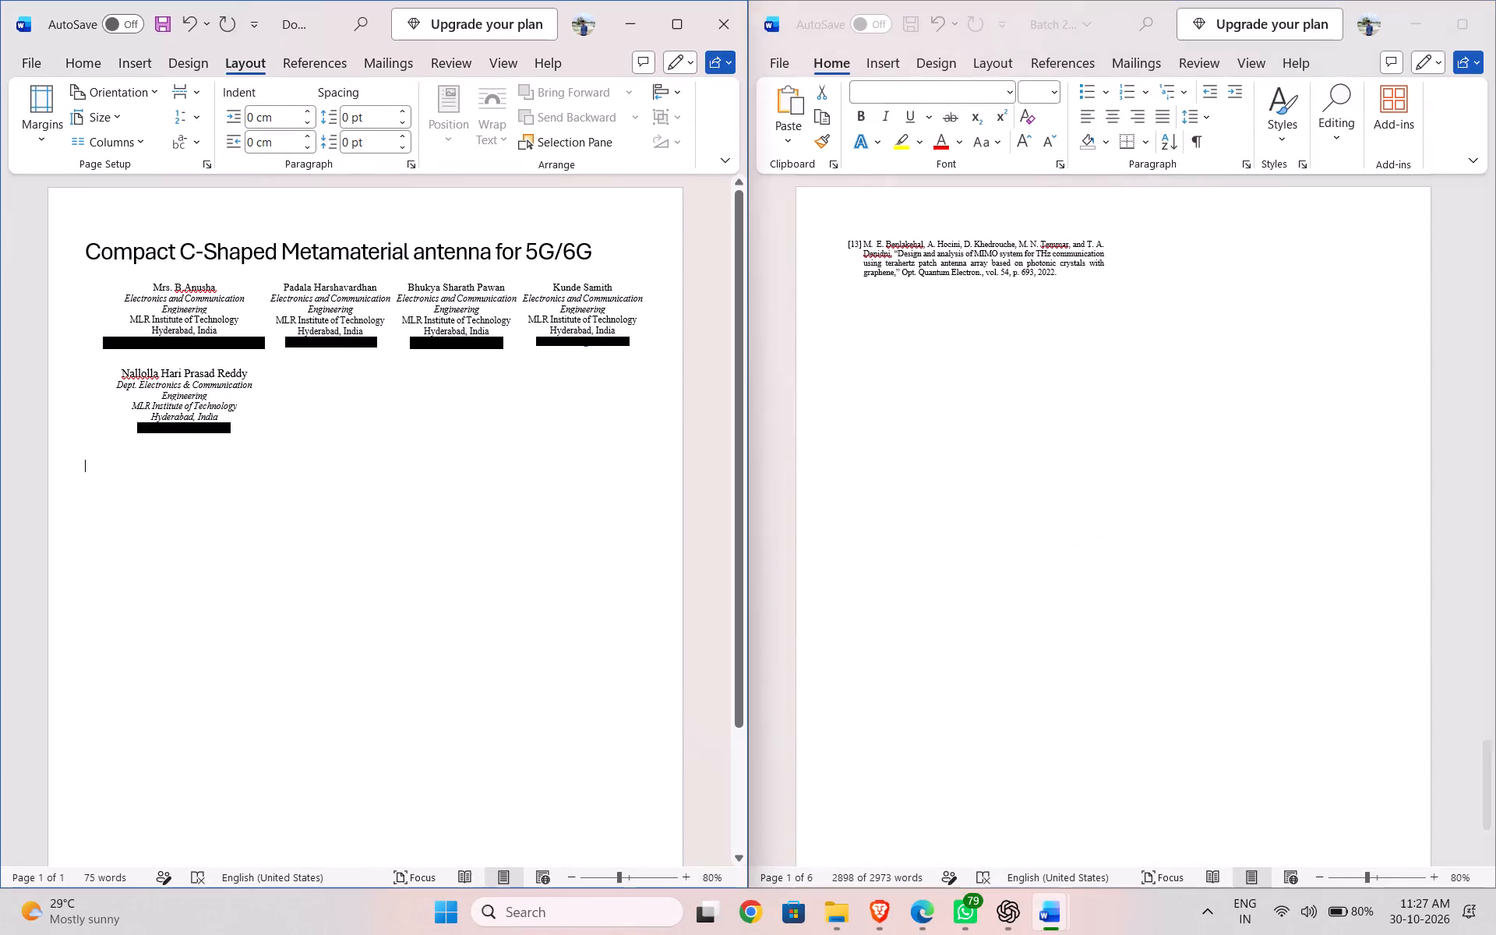
{"action": "key", "text": "ctrl+v"}
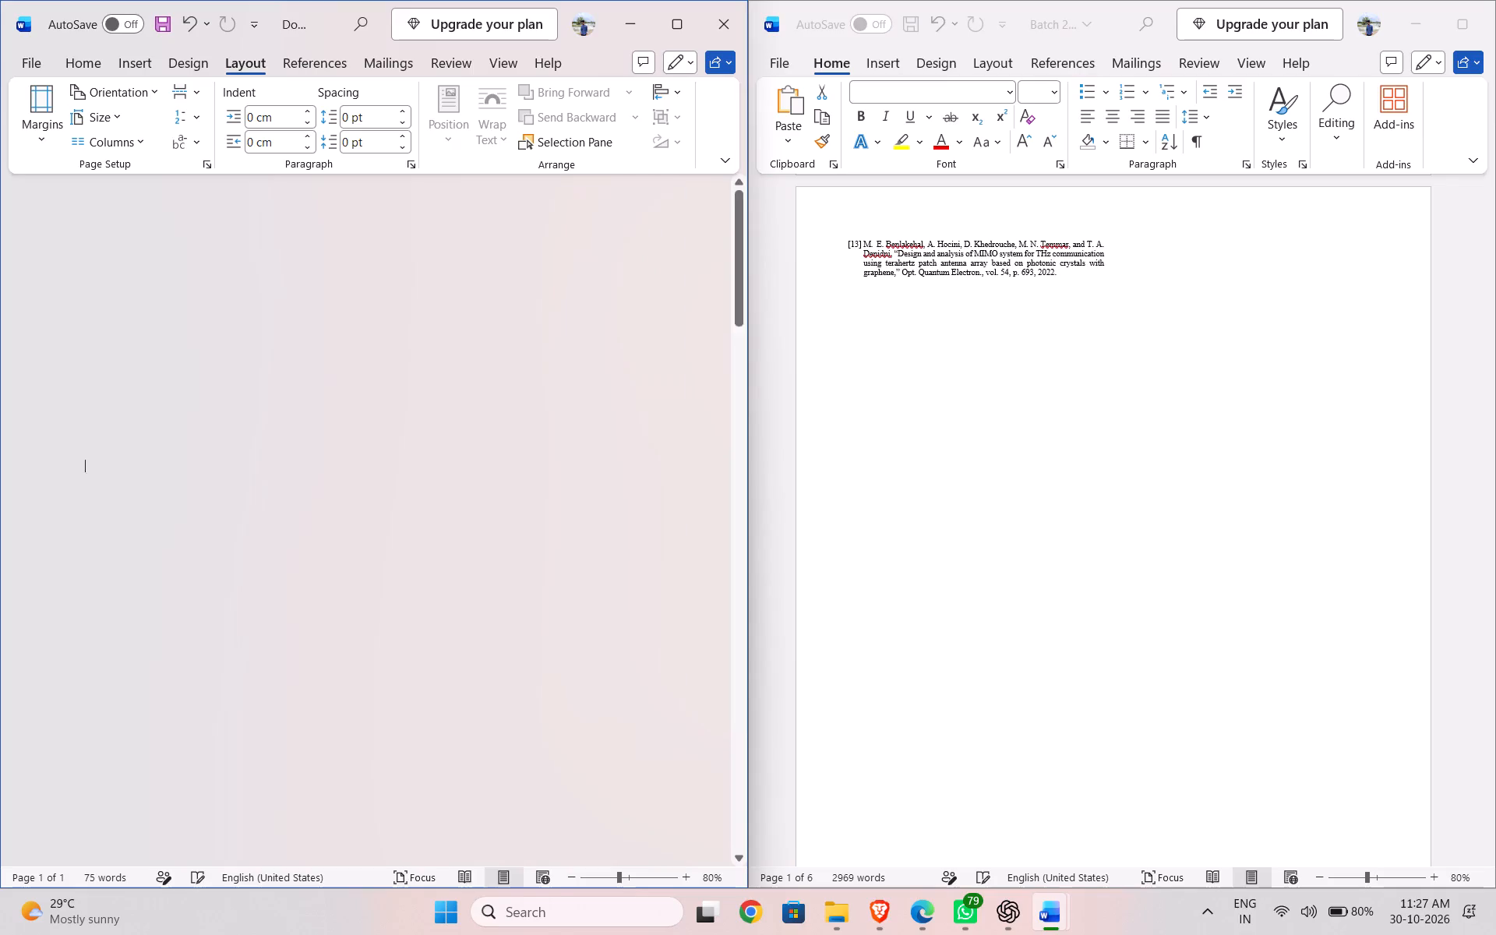
Review the pasted body in Document1 from the references back to the title, and return the converted document to its first page.
{"action": "scroll", "coordinate": [401, 480], "scroll_direction": "up", "scroll_amount": 6}
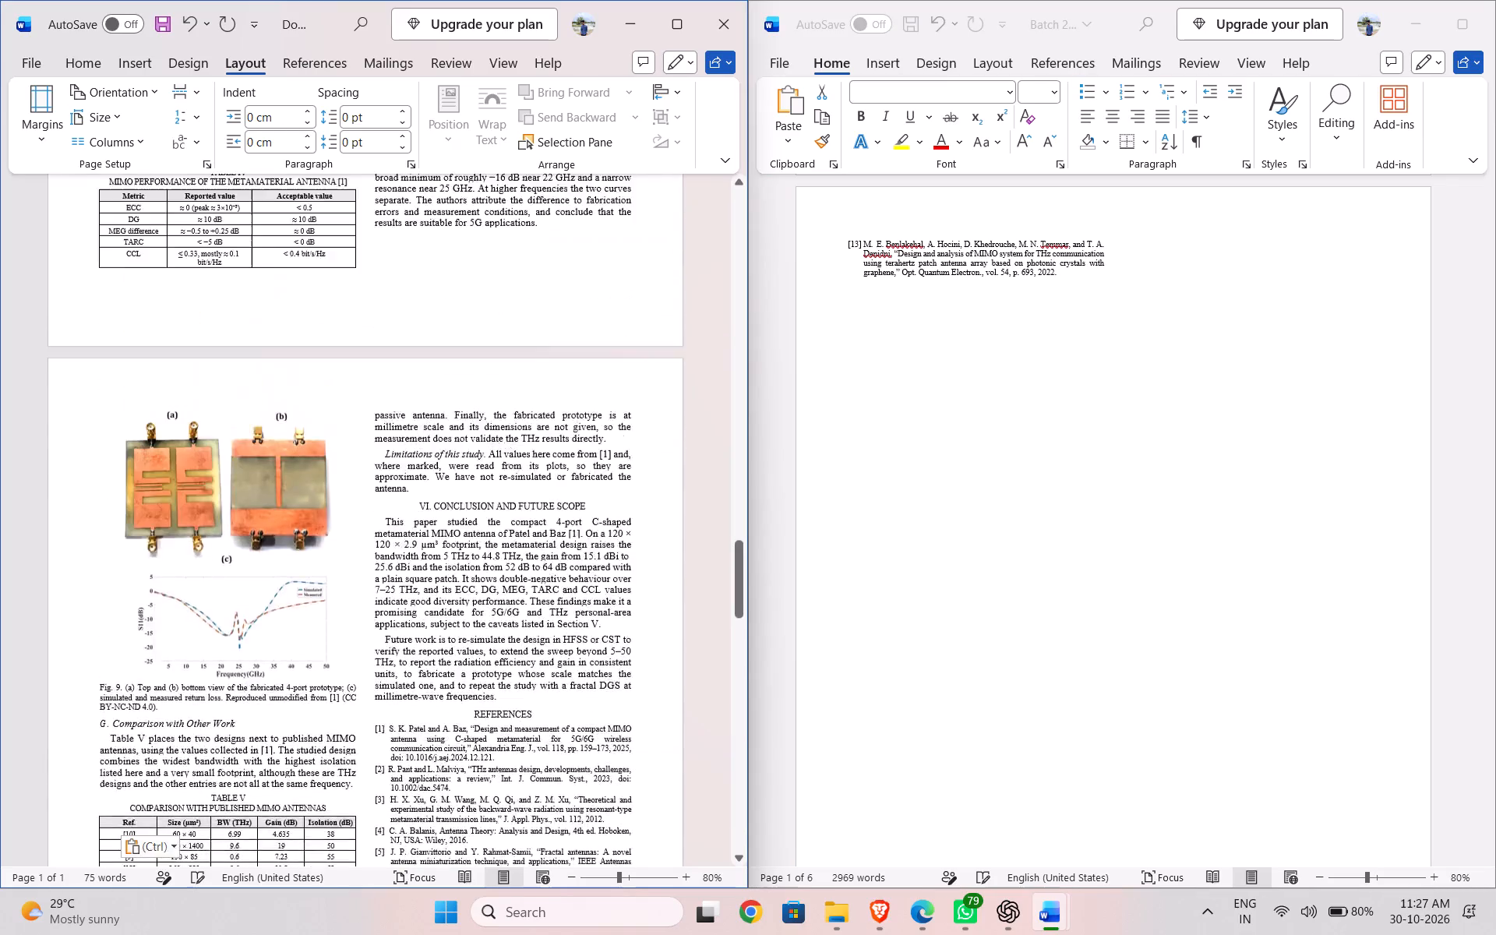
{"action": "scroll", "coordinate": [401, 480], "scroll_direction": "up", "scroll_amount": 11}
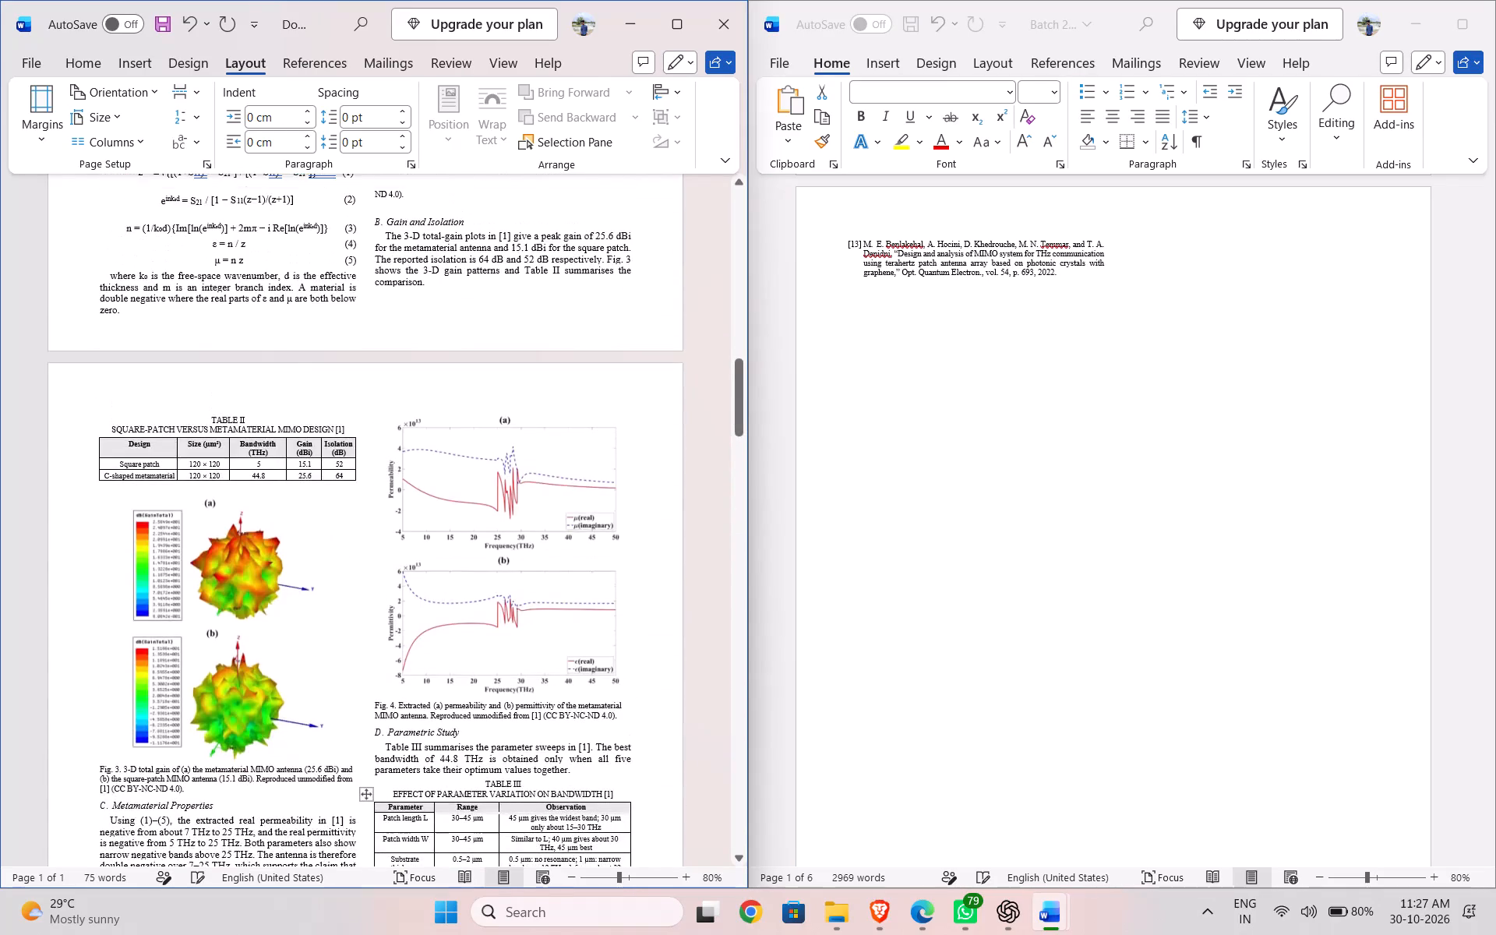
{"action": "scroll", "coordinate": [401, 480], "scroll_direction": "up", "scroll_amount": 6}
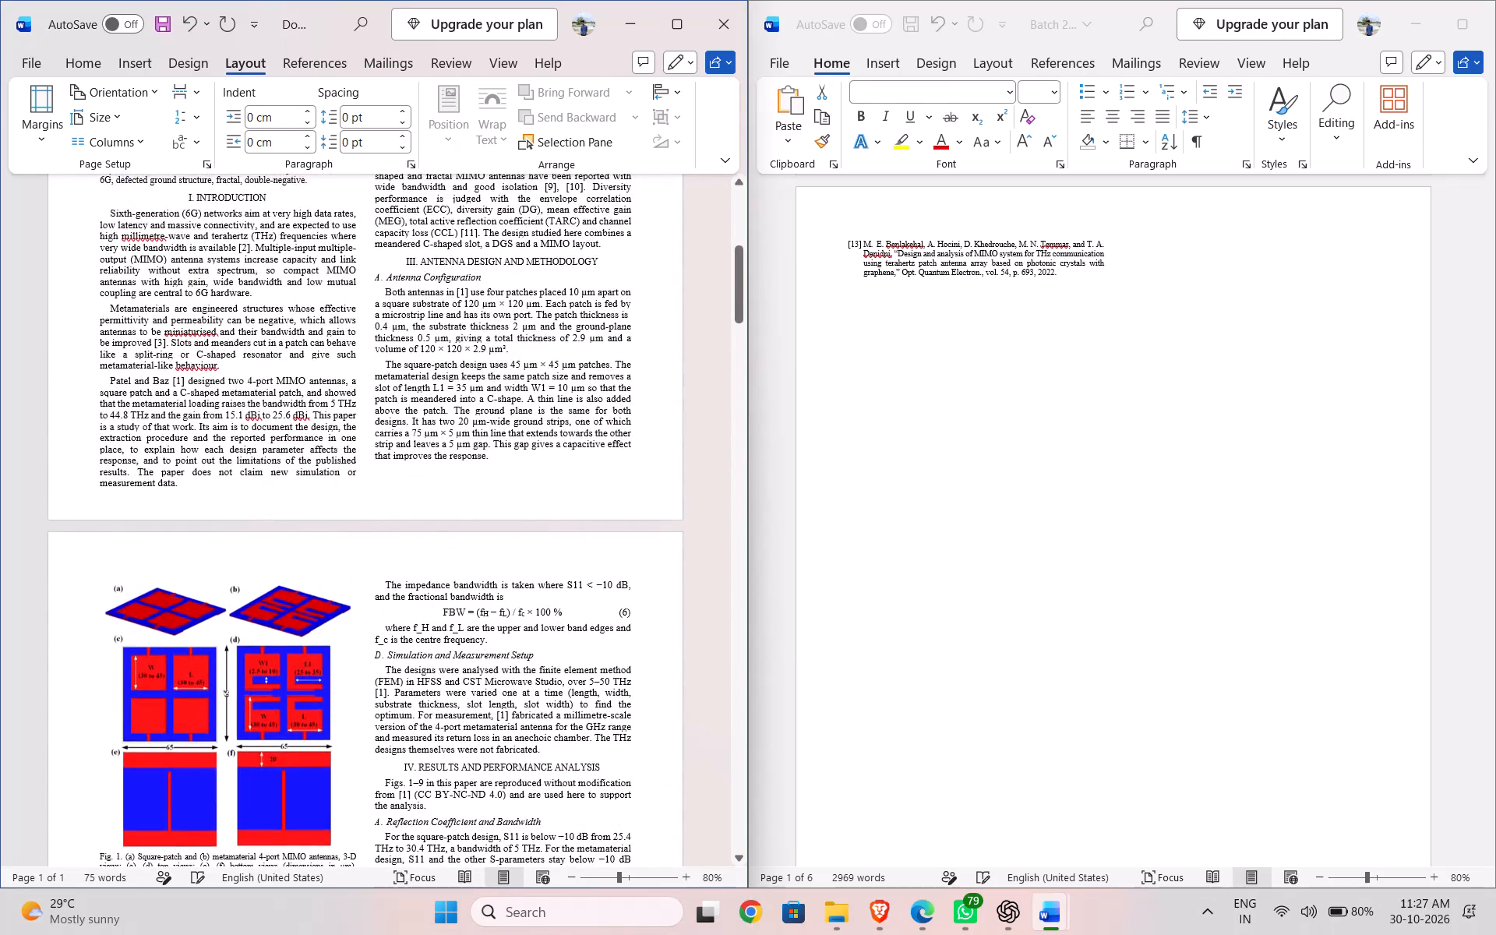
{"action": "scroll", "coordinate": [351, 460], "scroll_direction": "up", "scroll_amount": 4}
{"action": "scroll", "coordinate": [970, 395], "scroll_direction": "up", "scroll_amount": 5}
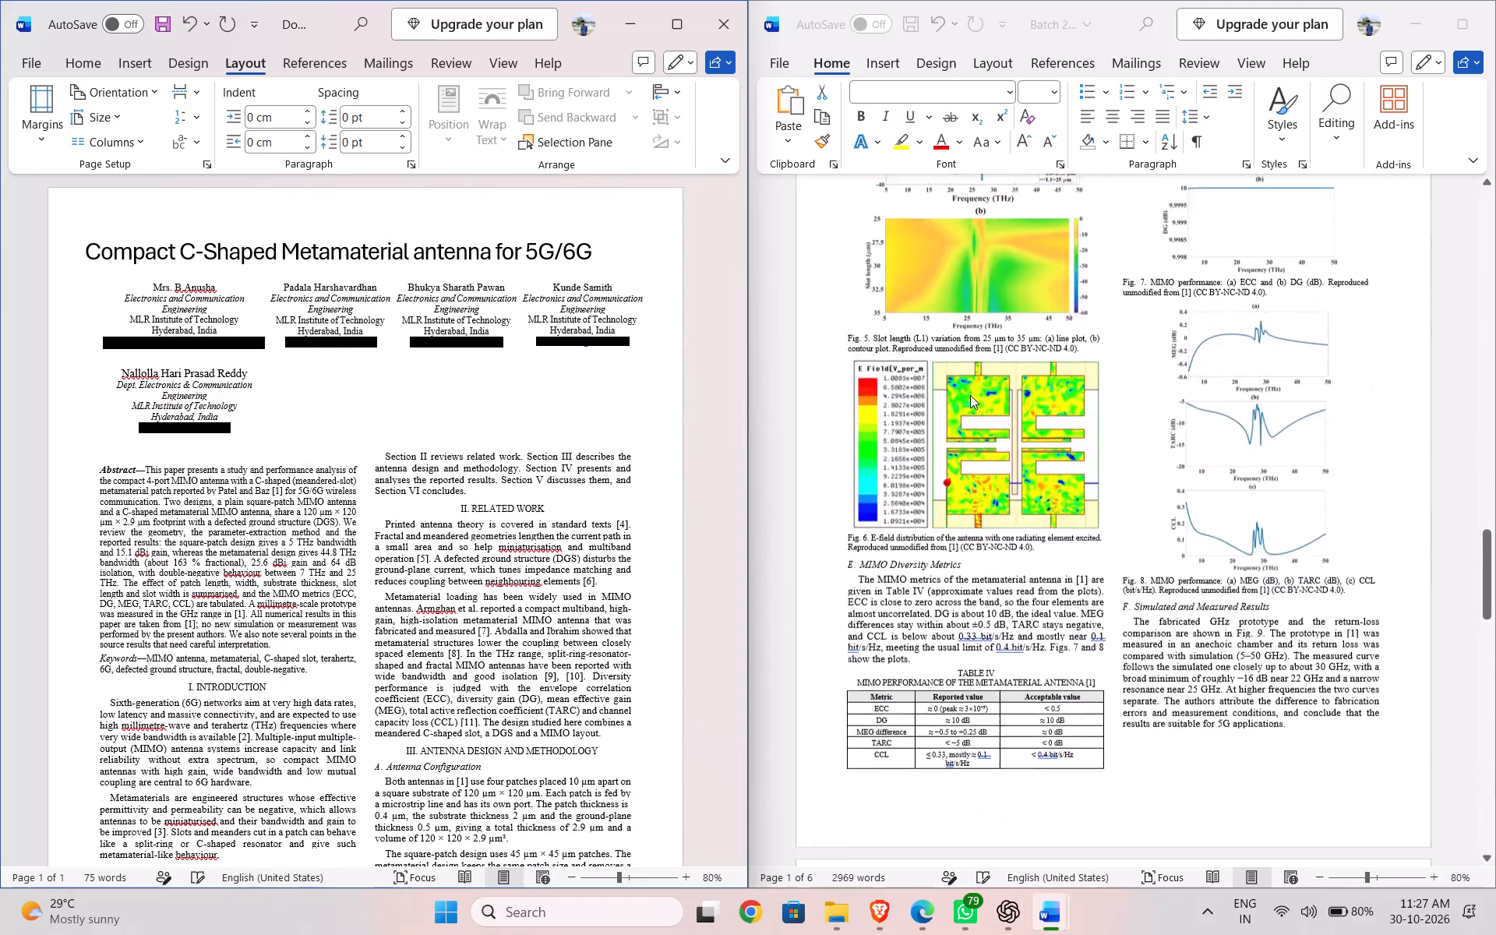
{"action": "scroll", "coordinate": [970, 395], "scroll_direction": "up", "scroll_amount": 9}
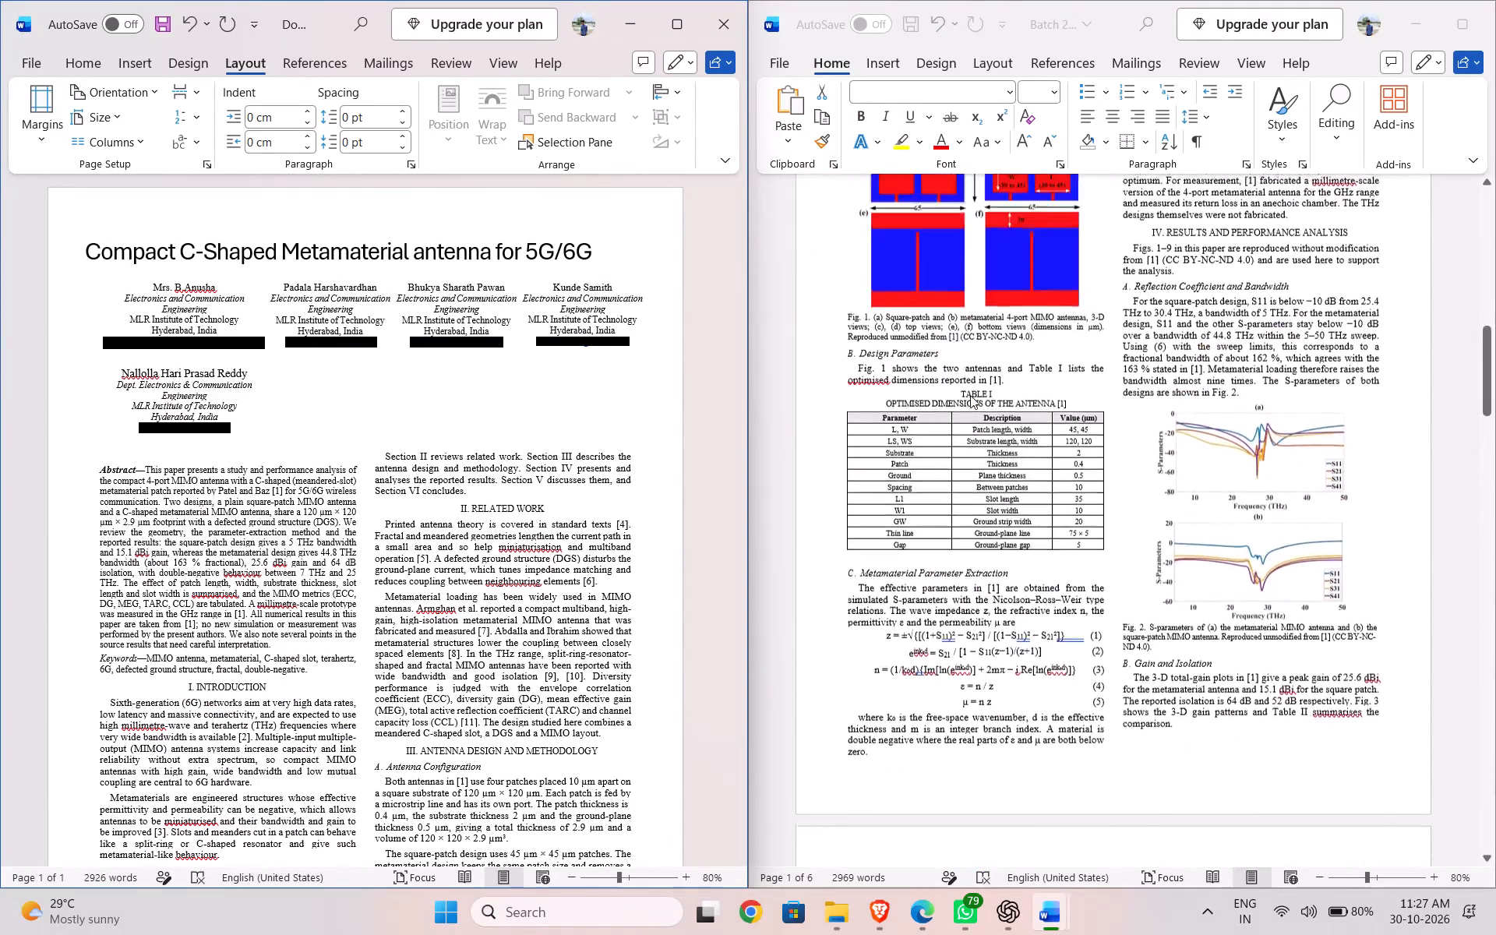
{"action": "scroll", "coordinate": [970, 395], "scroll_direction": "up", "scroll_amount": 4}
Compare the pasted text, figures, tables and references in Document1 page by page with the converted document, through reference [13].
{"action": "scroll", "coordinate": [970, 395], "scroll_direction": "down", "scroll_amount": 2}
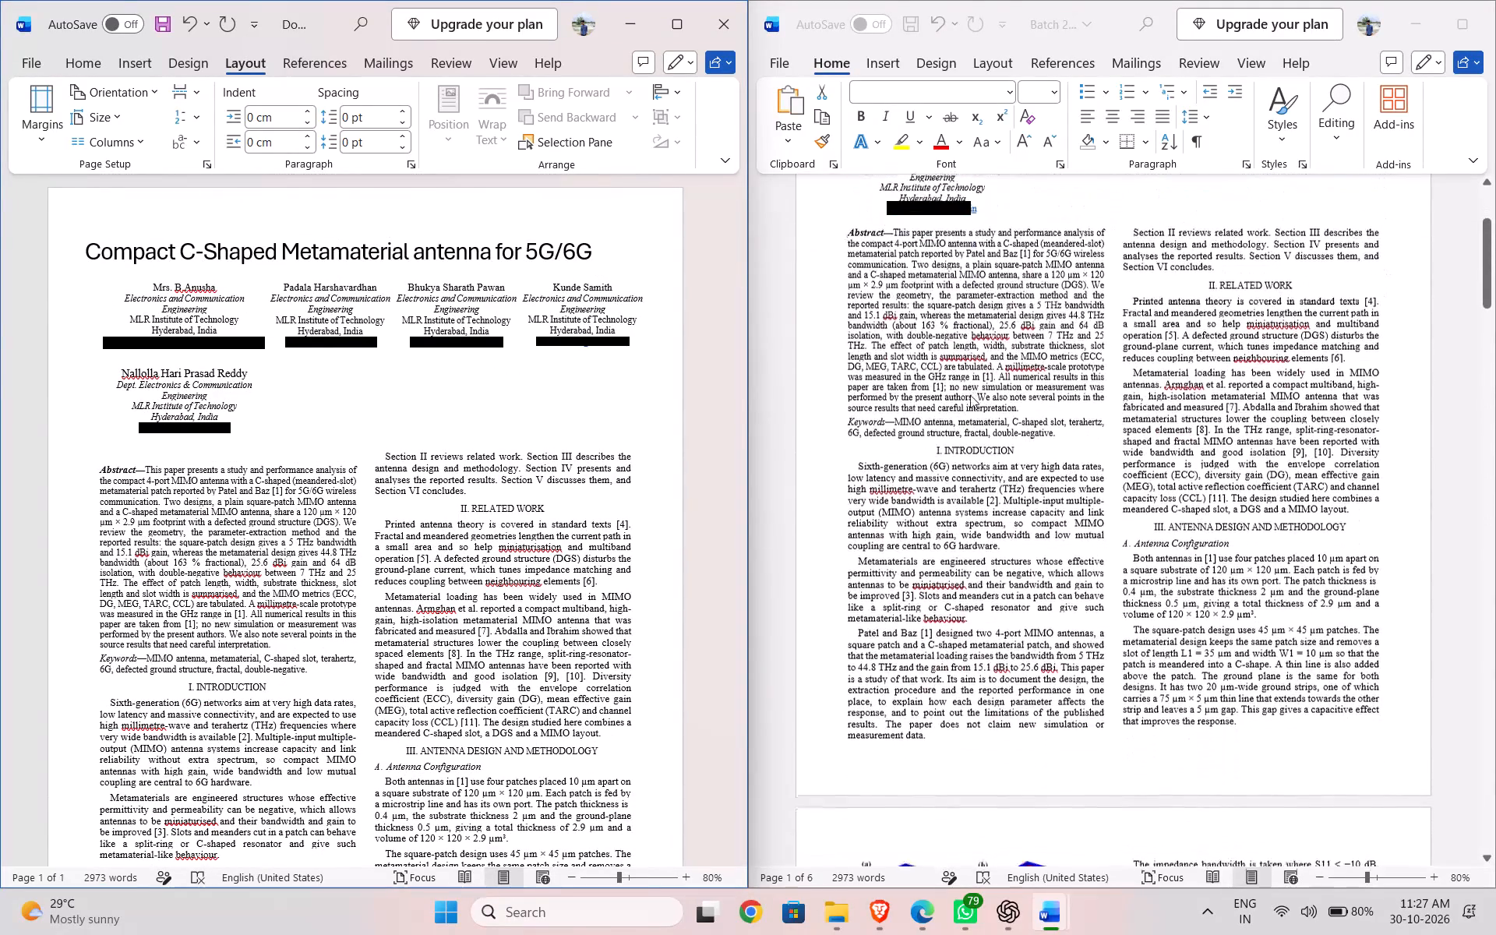
{"action": "scroll", "coordinate": [374, 602], "scroll_direction": "down", "scroll_amount": 4}
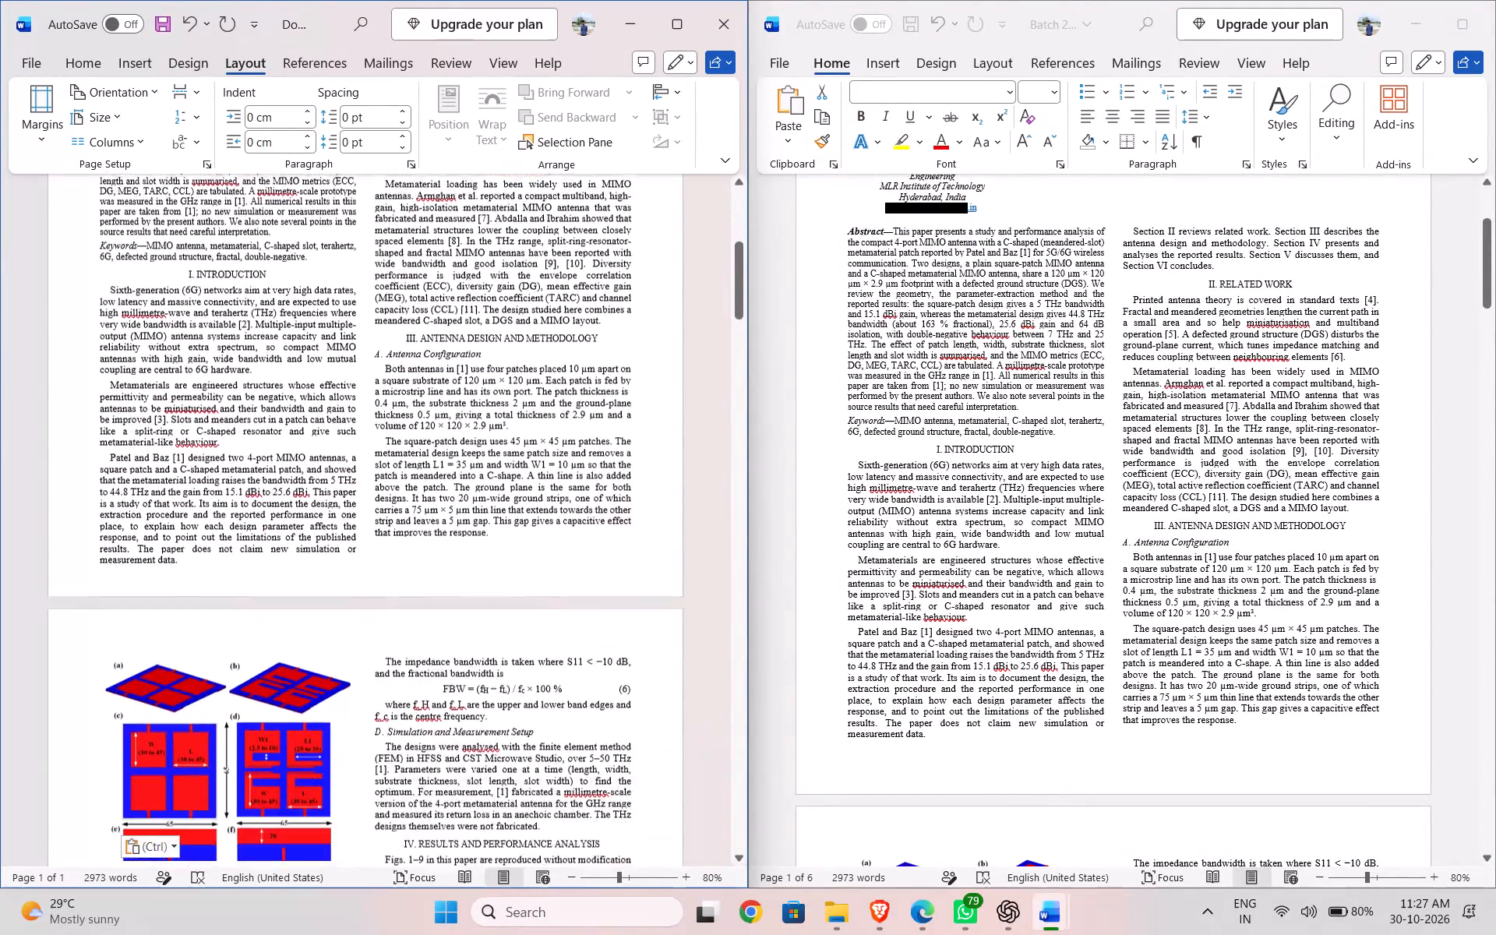
{"action": "scroll", "coordinate": [374, 602], "scroll_direction": "down", "scroll_amount": 3}
{"action": "scroll", "coordinate": [874, 584], "scroll_direction": "down", "scroll_amount": 1}
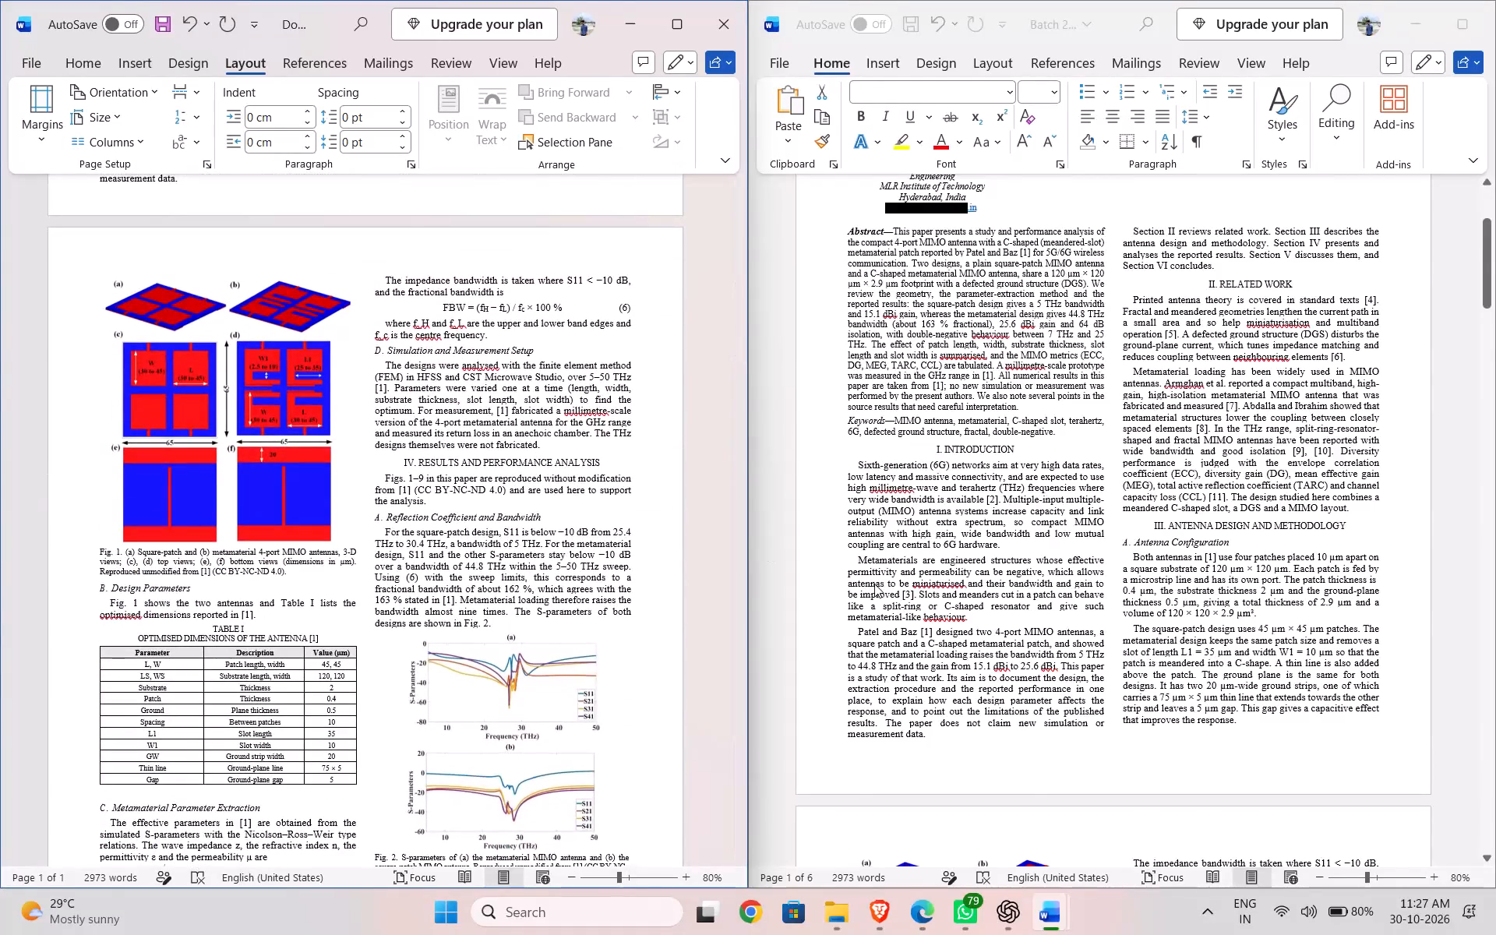
{"action": "scroll", "coordinate": [874, 584], "scroll_direction": "down", "scroll_amount": 4}
{"action": "scroll", "coordinate": [496, 610], "scroll_direction": "down", "scroll_amount": 1}
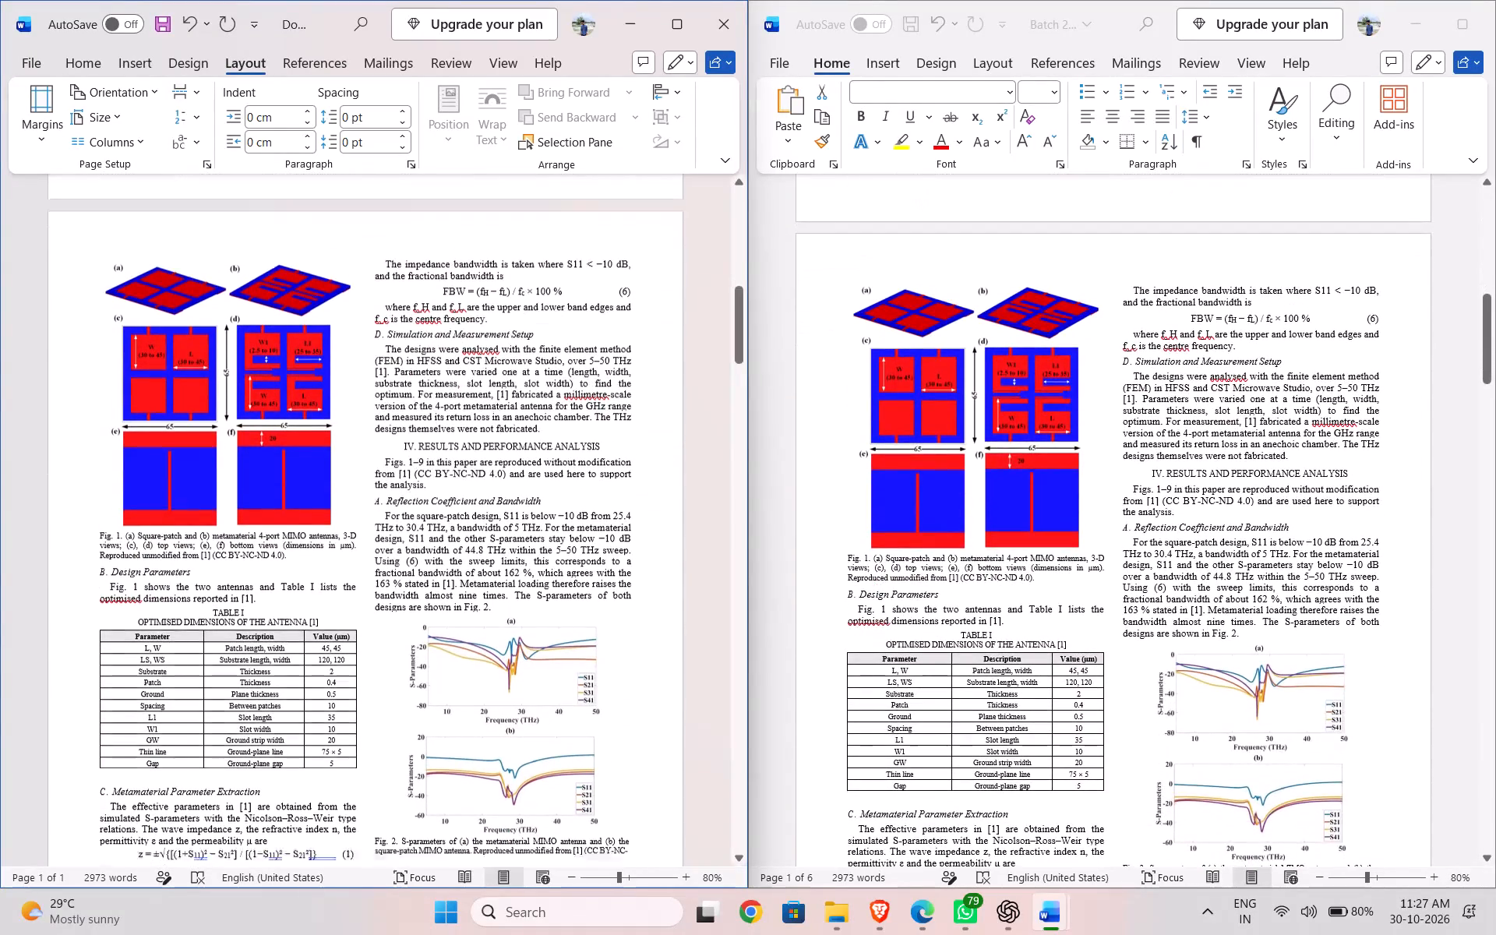
{"action": "scroll", "coordinate": [496, 610], "scroll_direction": "down", "scroll_amount": 2}
{"action": "left_click", "coordinate": [1010, 516]}
{"action": "left_click", "coordinate": [1010, 516]}
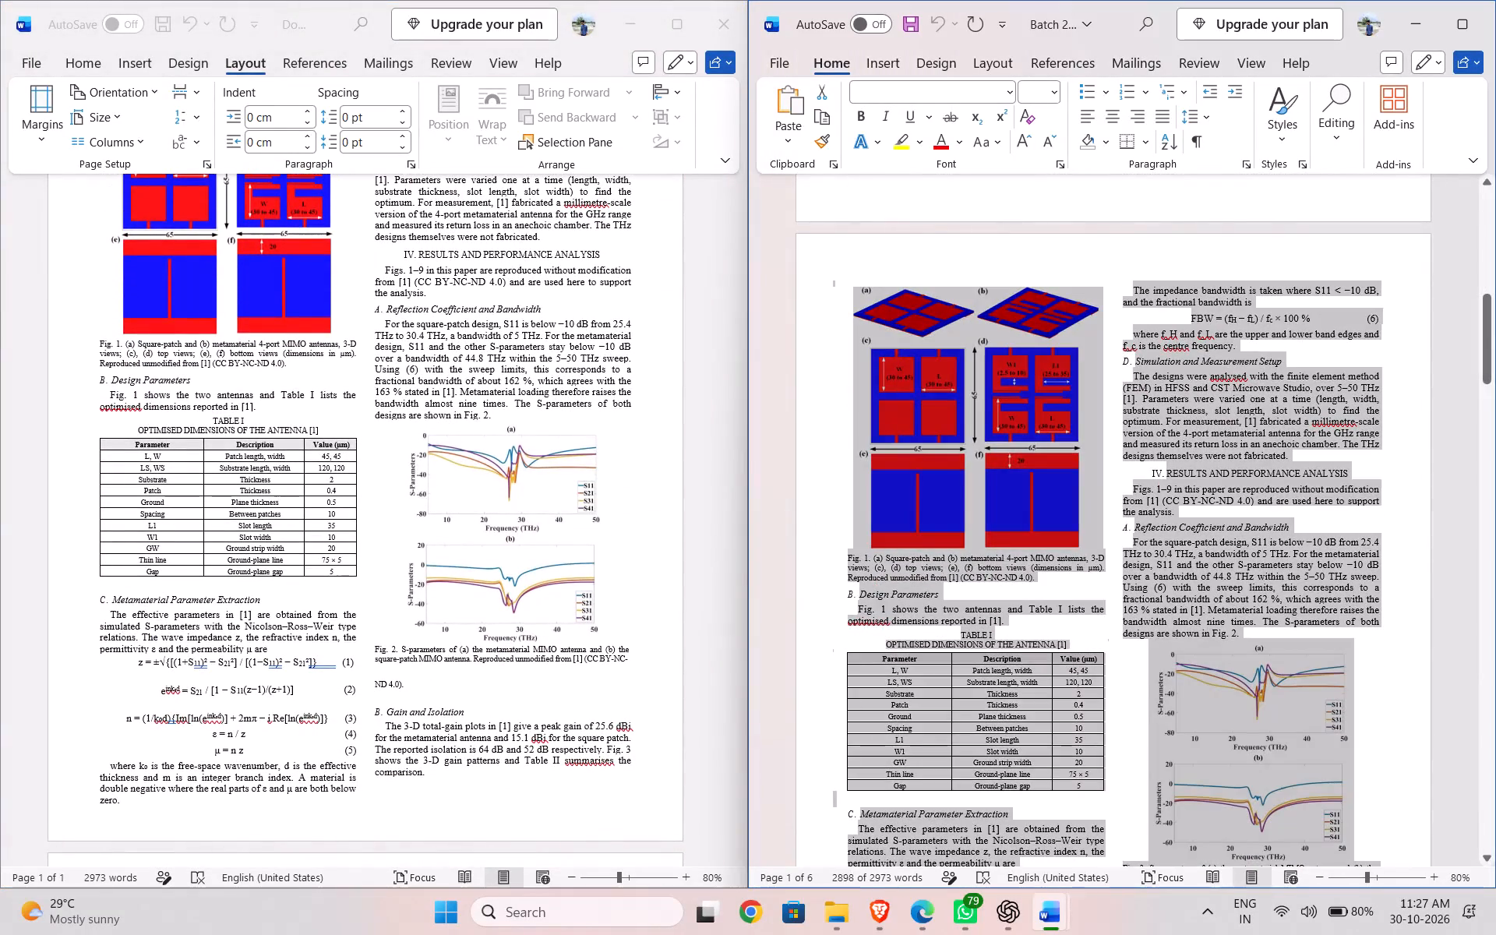
{"action": "scroll", "coordinate": [1010, 516], "scroll_direction": "down", "scroll_amount": 3}
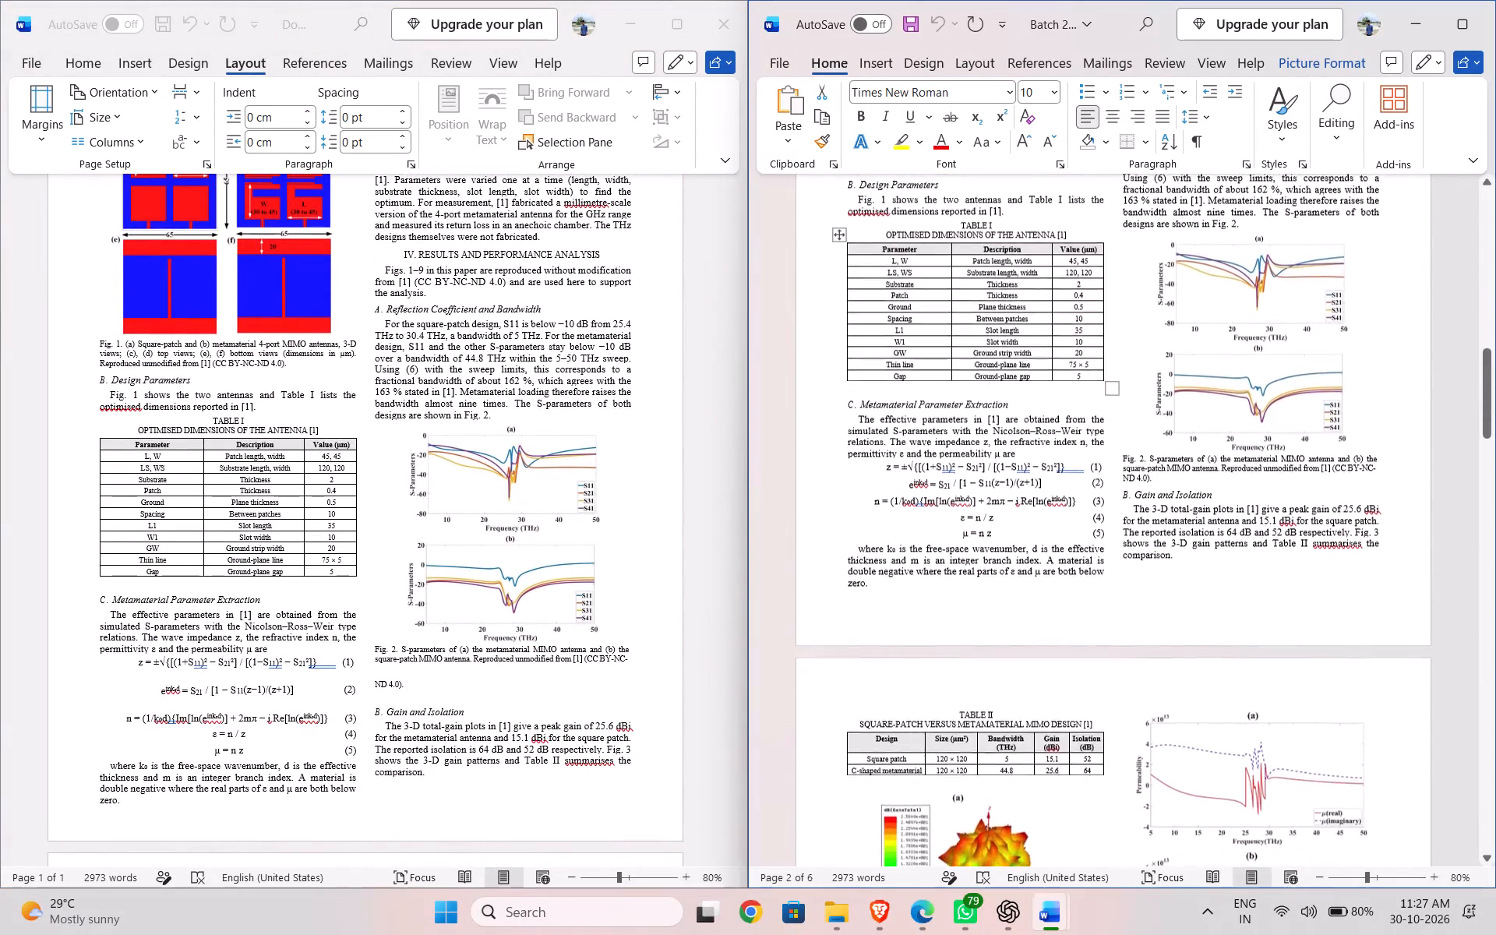
{"action": "scroll", "coordinate": [1010, 516], "scroll_direction": "down", "scroll_amount": 3}
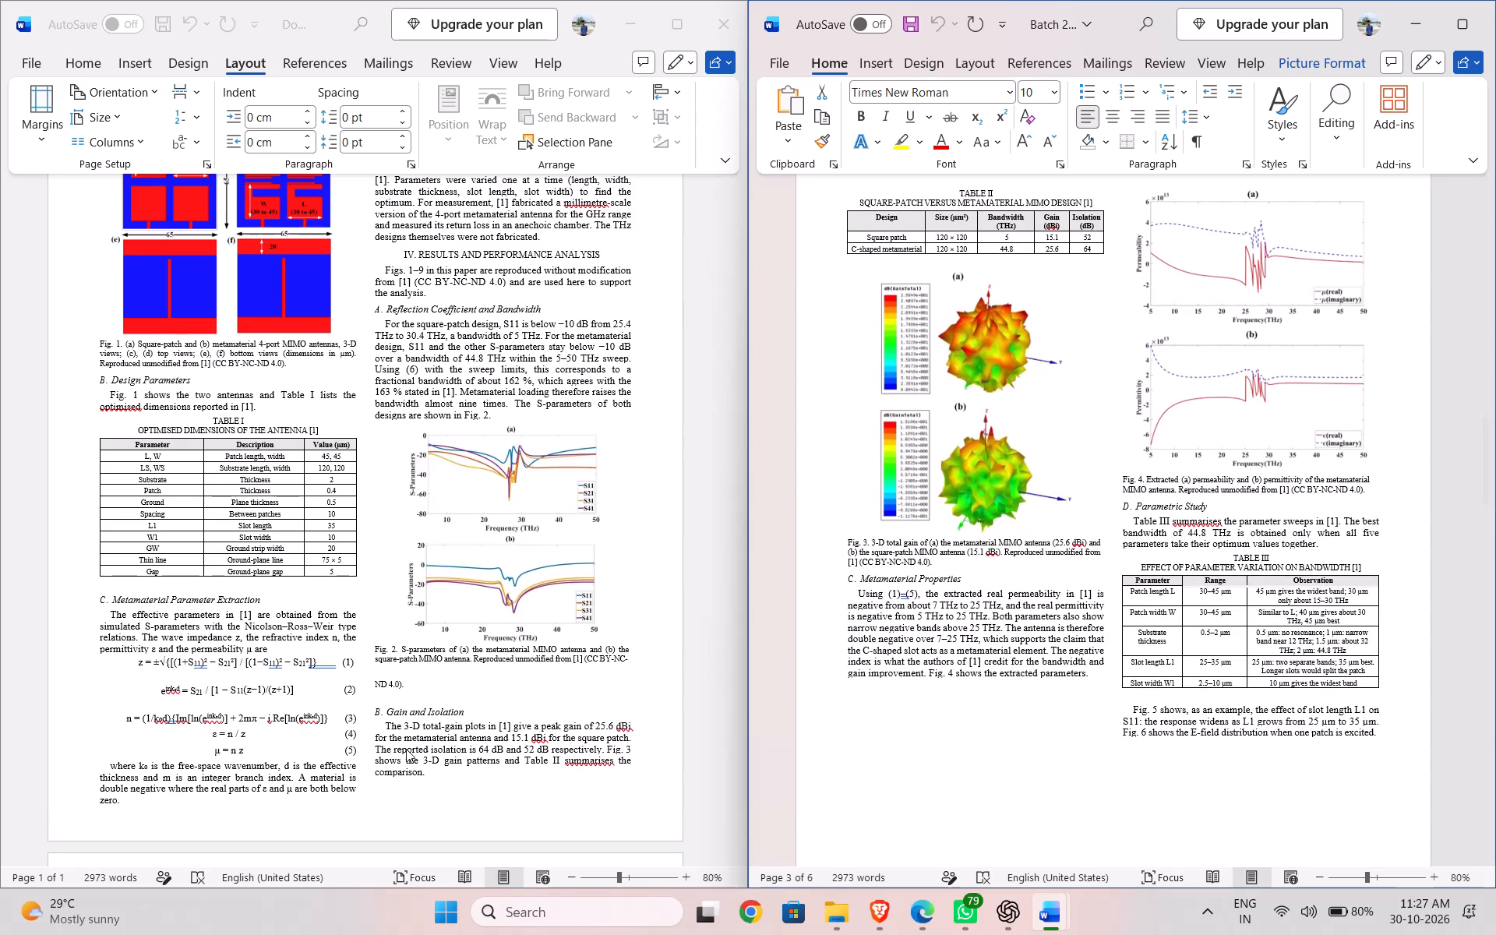
{"action": "scroll", "coordinate": [406, 749], "scroll_direction": "down", "scroll_amount": 5}
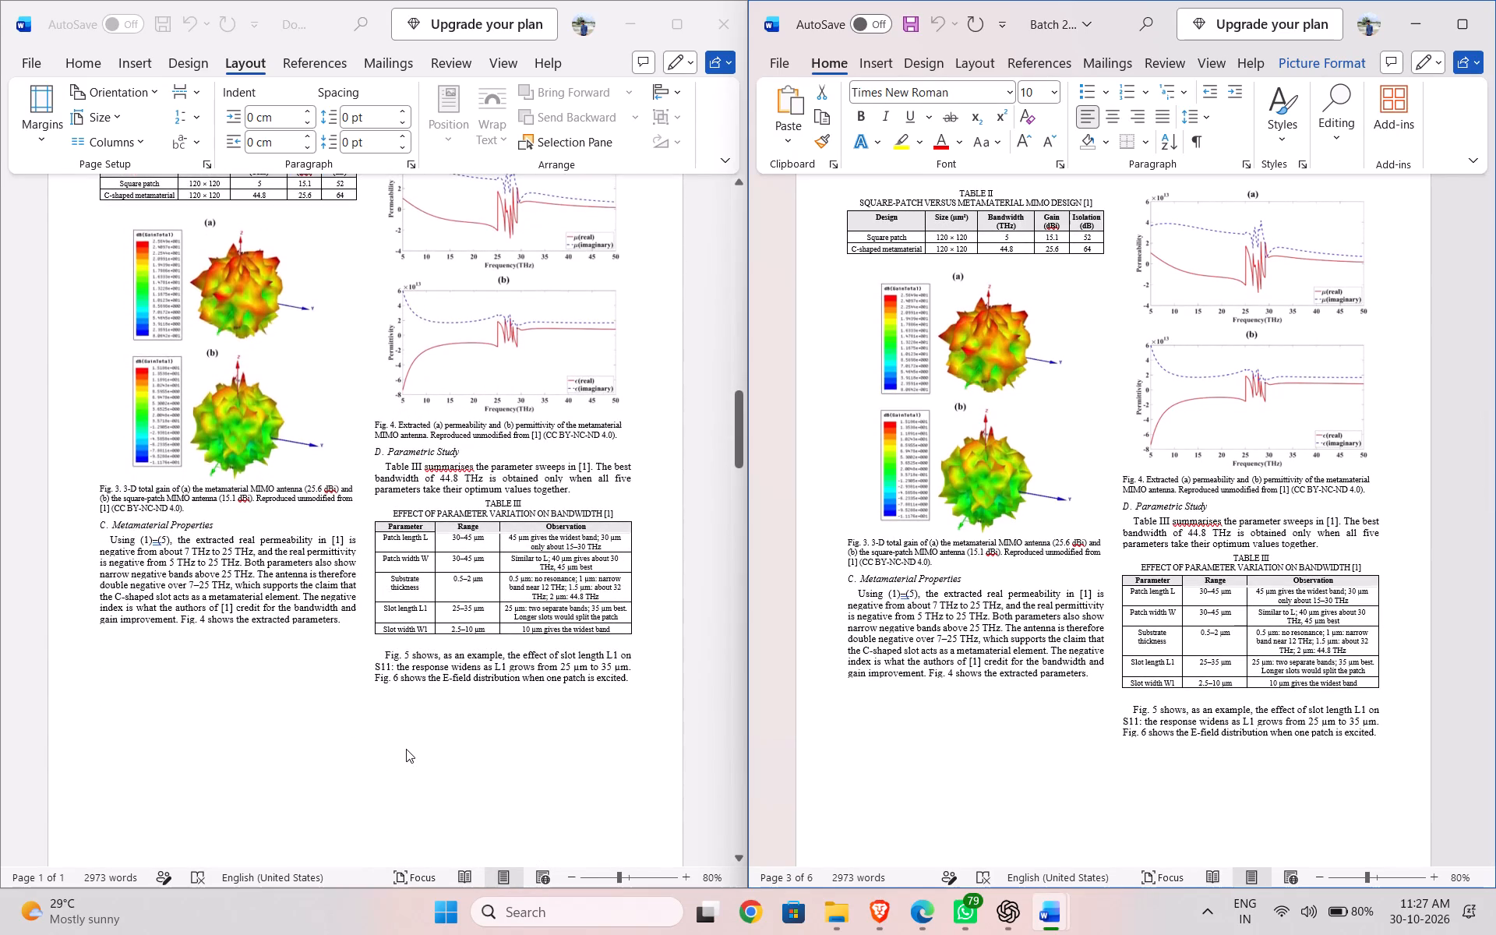
{"action": "scroll", "coordinate": [406, 749], "scroll_direction": "down", "scroll_amount": 6}
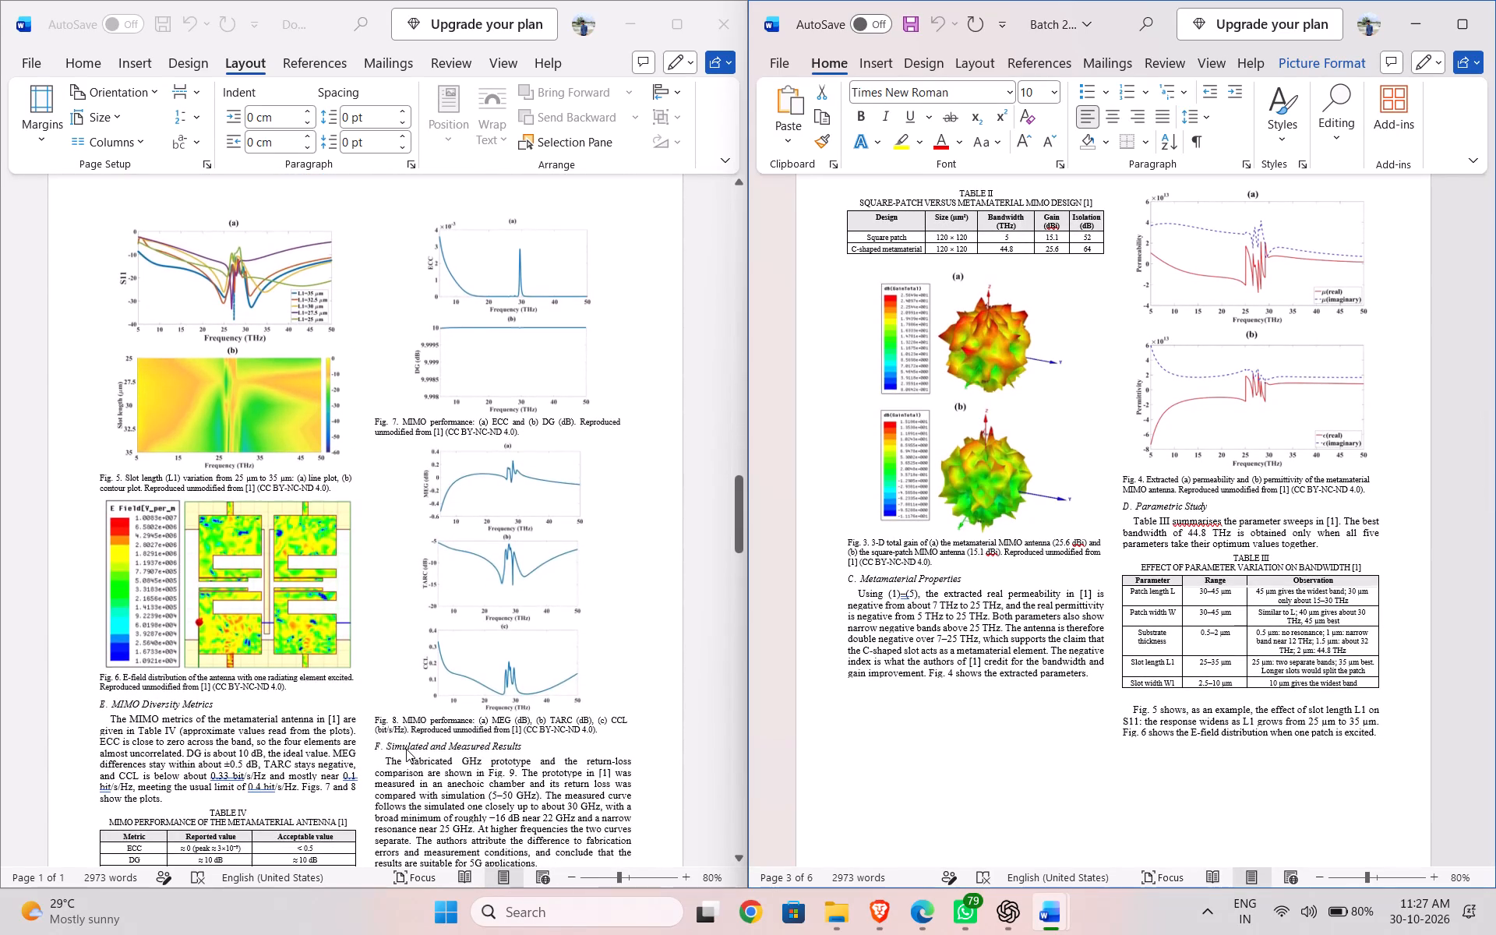
{"action": "scroll", "coordinate": [406, 749], "scroll_direction": "down", "scroll_amount": 1}
{"action": "scroll", "coordinate": [940, 780], "scroll_direction": "down", "scroll_amount": 2}
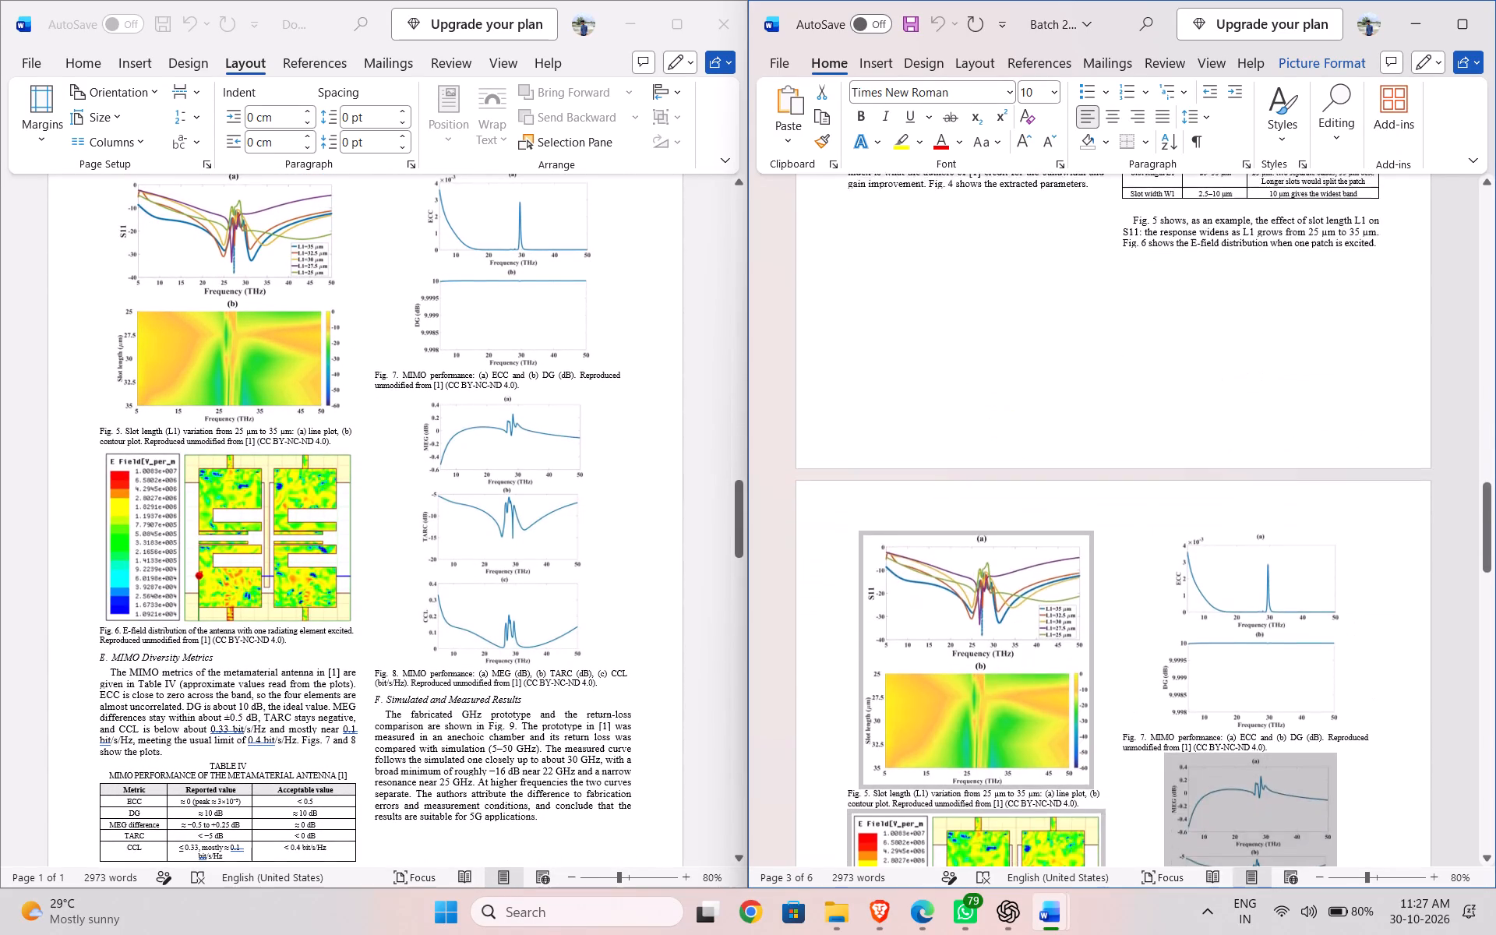
{"action": "scroll", "coordinate": [940, 780], "scroll_direction": "down", "scroll_amount": 5}
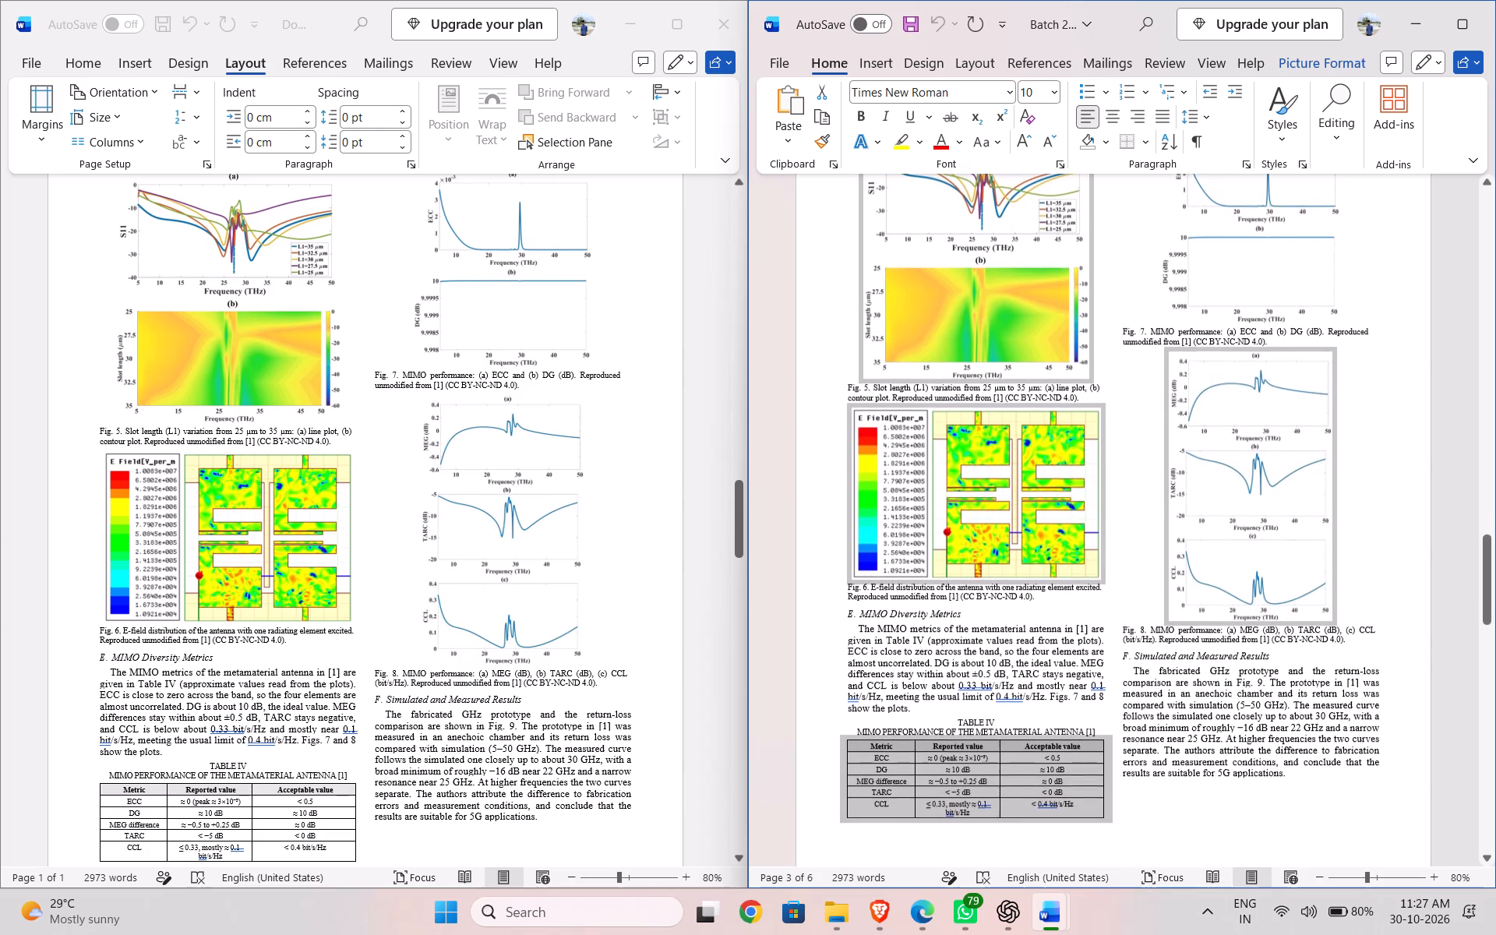
{"action": "scroll", "coordinate": [634, 782], "scroll_direction": "down", "scroll_amount": 3}
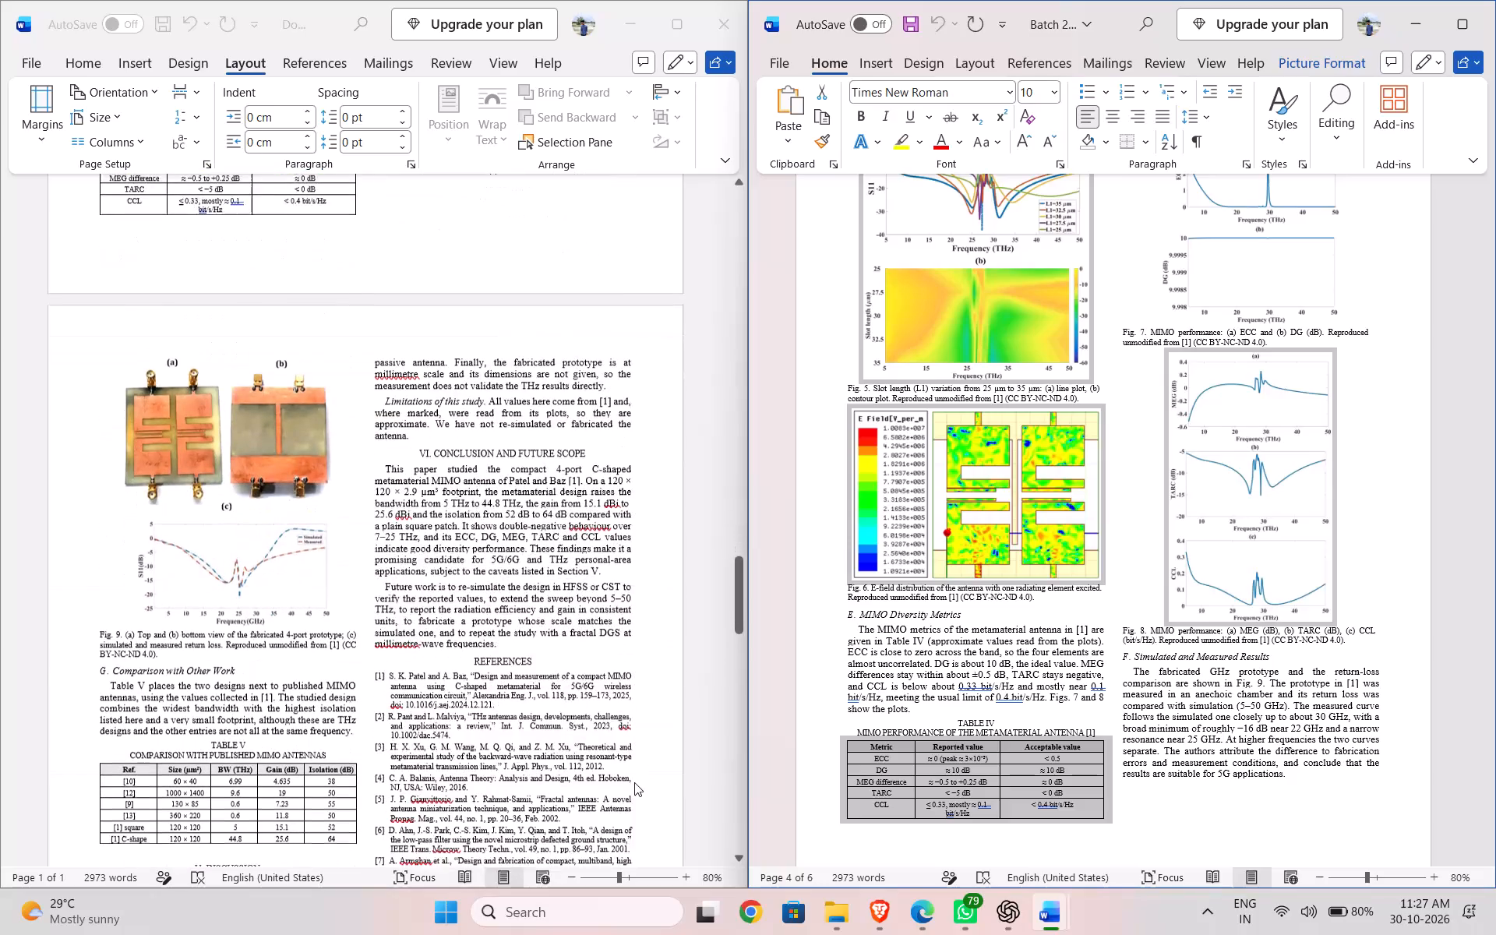
{"action": "scroll", "coordinate": [634, 782], "scroll_direction": "down", "scroll_amount": 3}
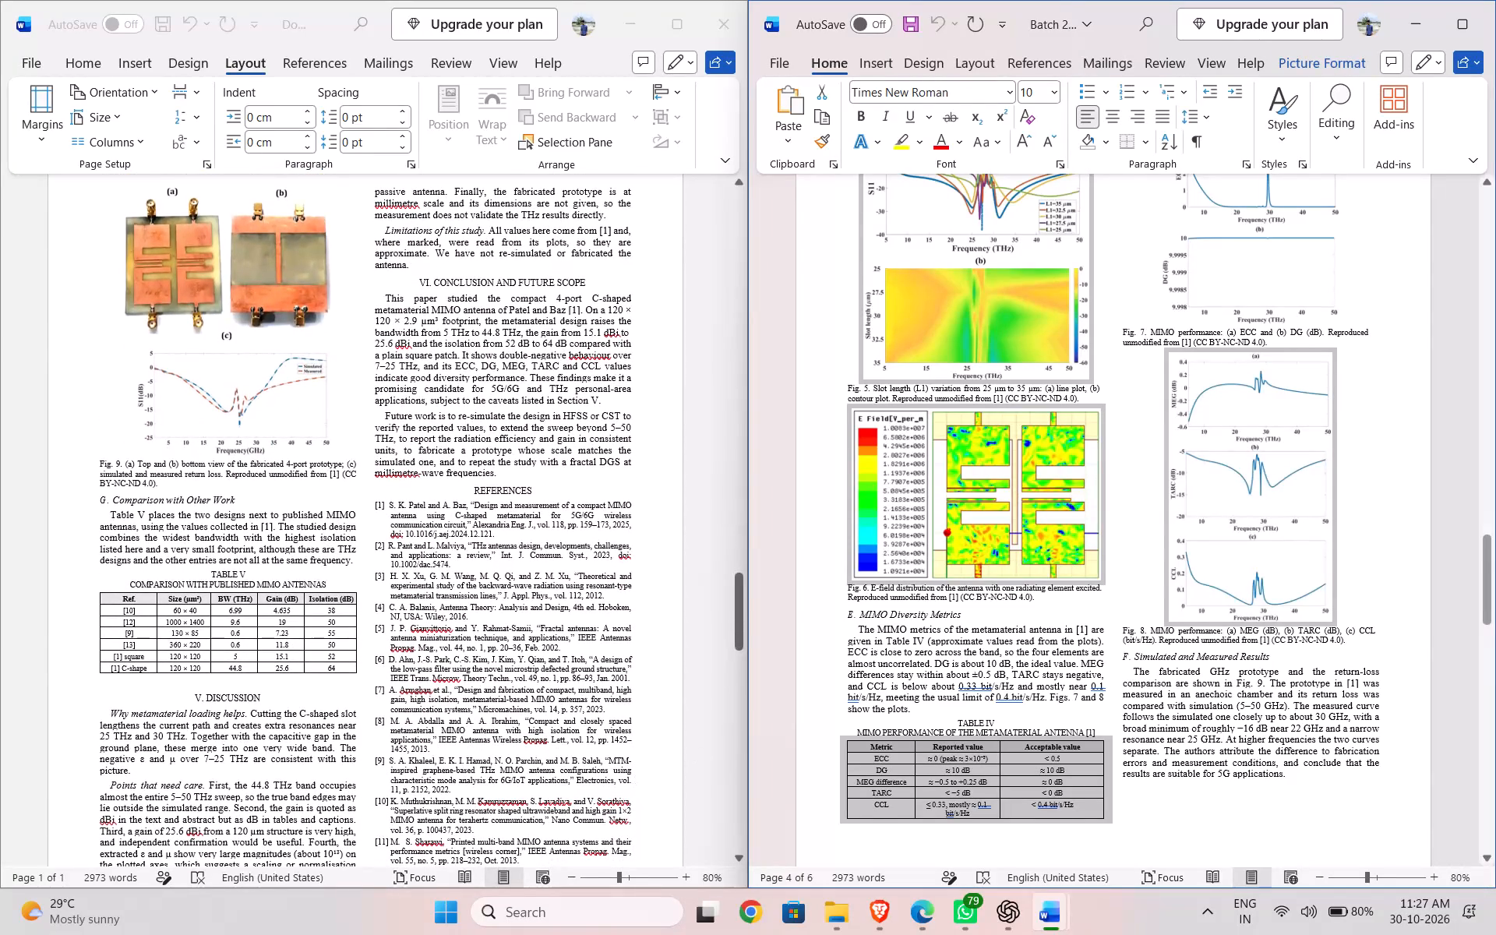
{"action": "scroll", "coordinate": [942, 709], "scroll_direction": "down", "scroll_amount": 5}
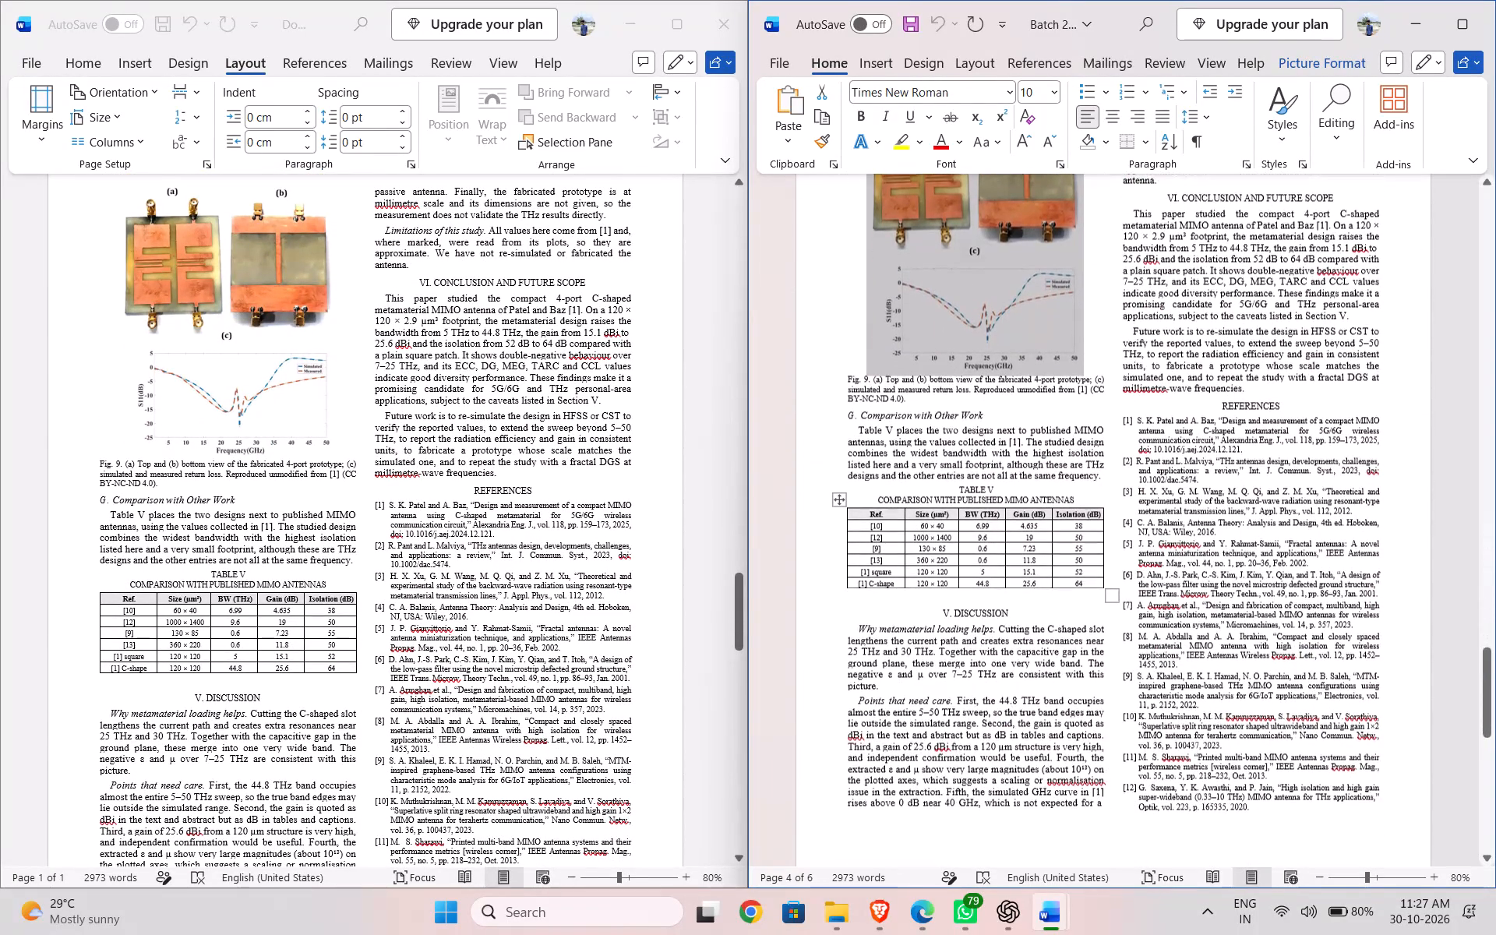
{"action": "scroll", "coordinate": [942, 709], "scroll_direction": "down", "scroll_amount": 8}
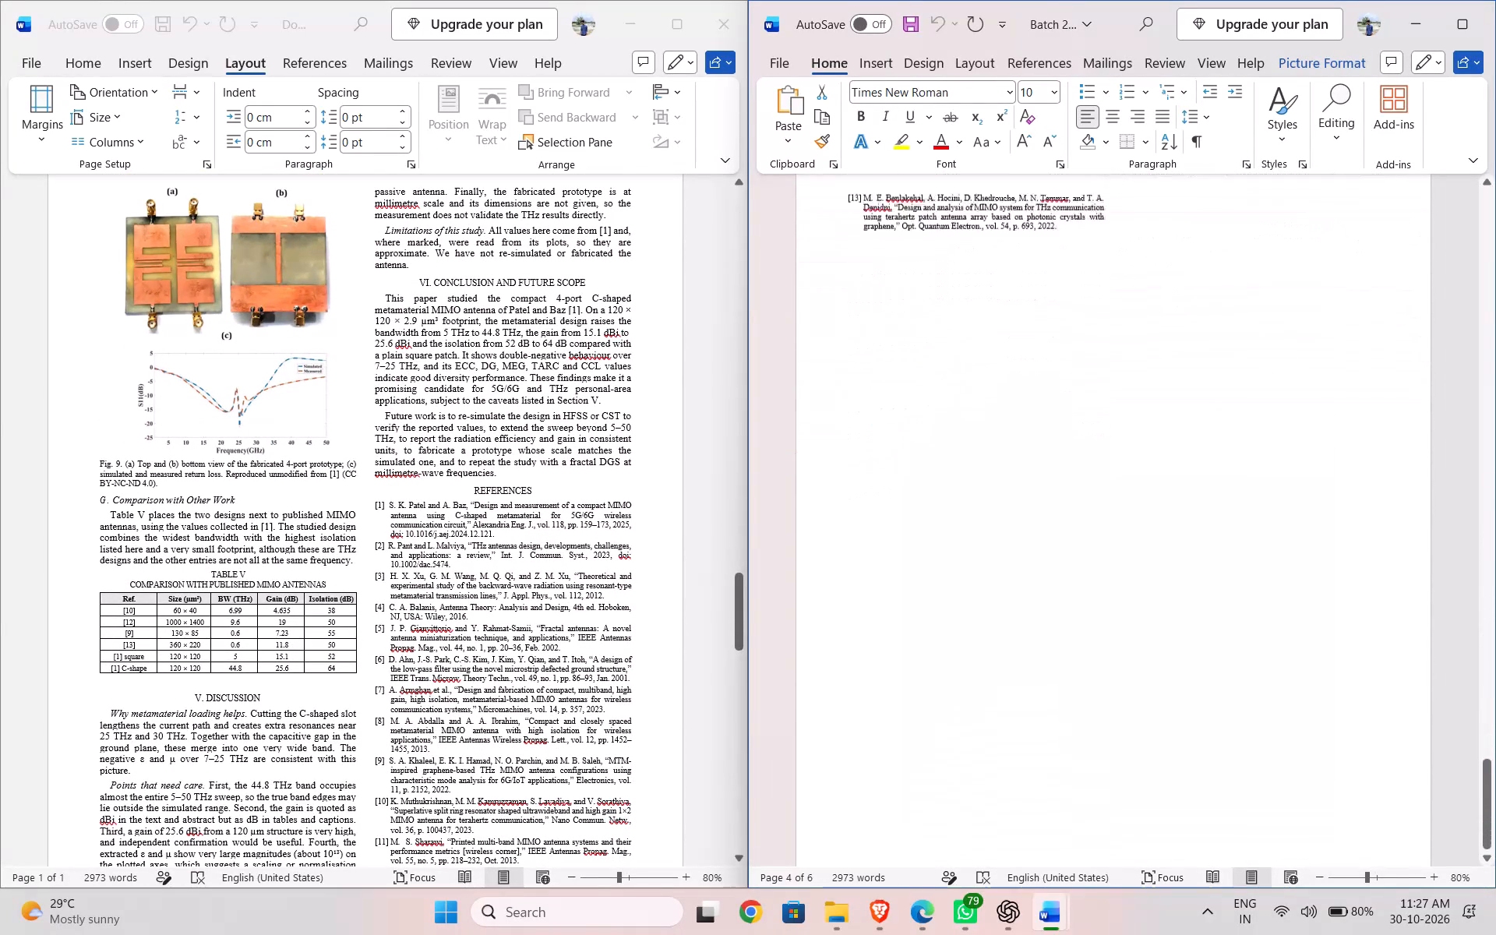
{"action": "scroll", "coordinate": [942, 709], "scroll_direction": "down", "scroll_amount": 5}
{"action": "scroll", "coordinate": [942, 709], "scroll_direction": "up", "scroll_amount": 5}
{"action": "scroll", "coordinate": [942, 709], "scroll_direction": "down", "scroll_amount": 2}
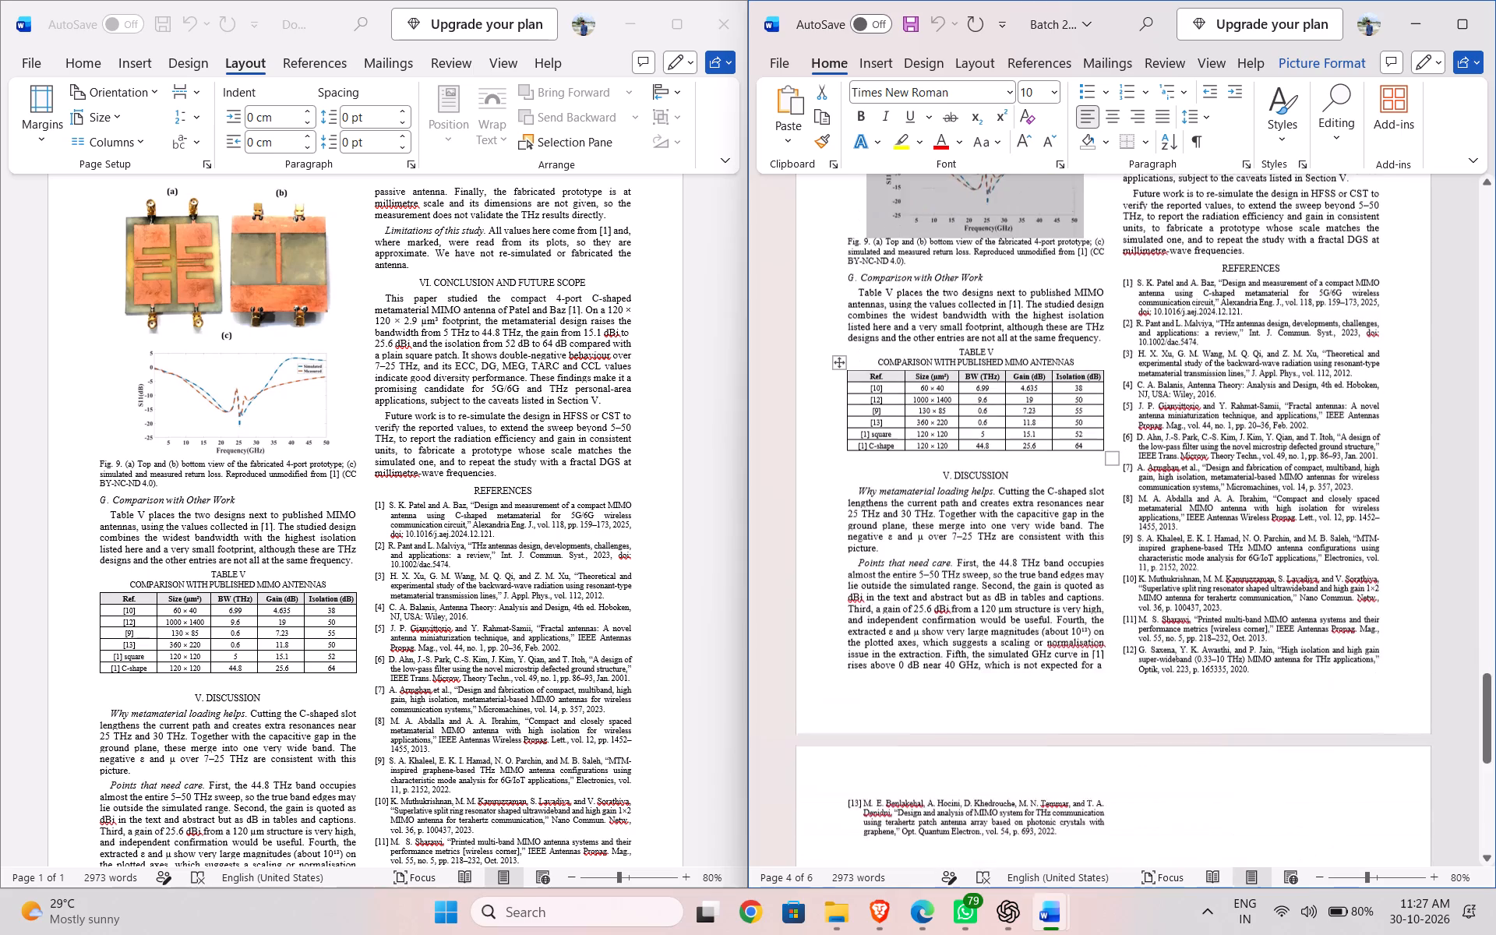
{"action": "scroll", "coordinate": [942, 709], "scroll_direction": "down", "scroll_amount": 1}
{"action": "scroll", "coordinate": [503, 648], "scroll_direction": "down", "scroll_amount": 3}
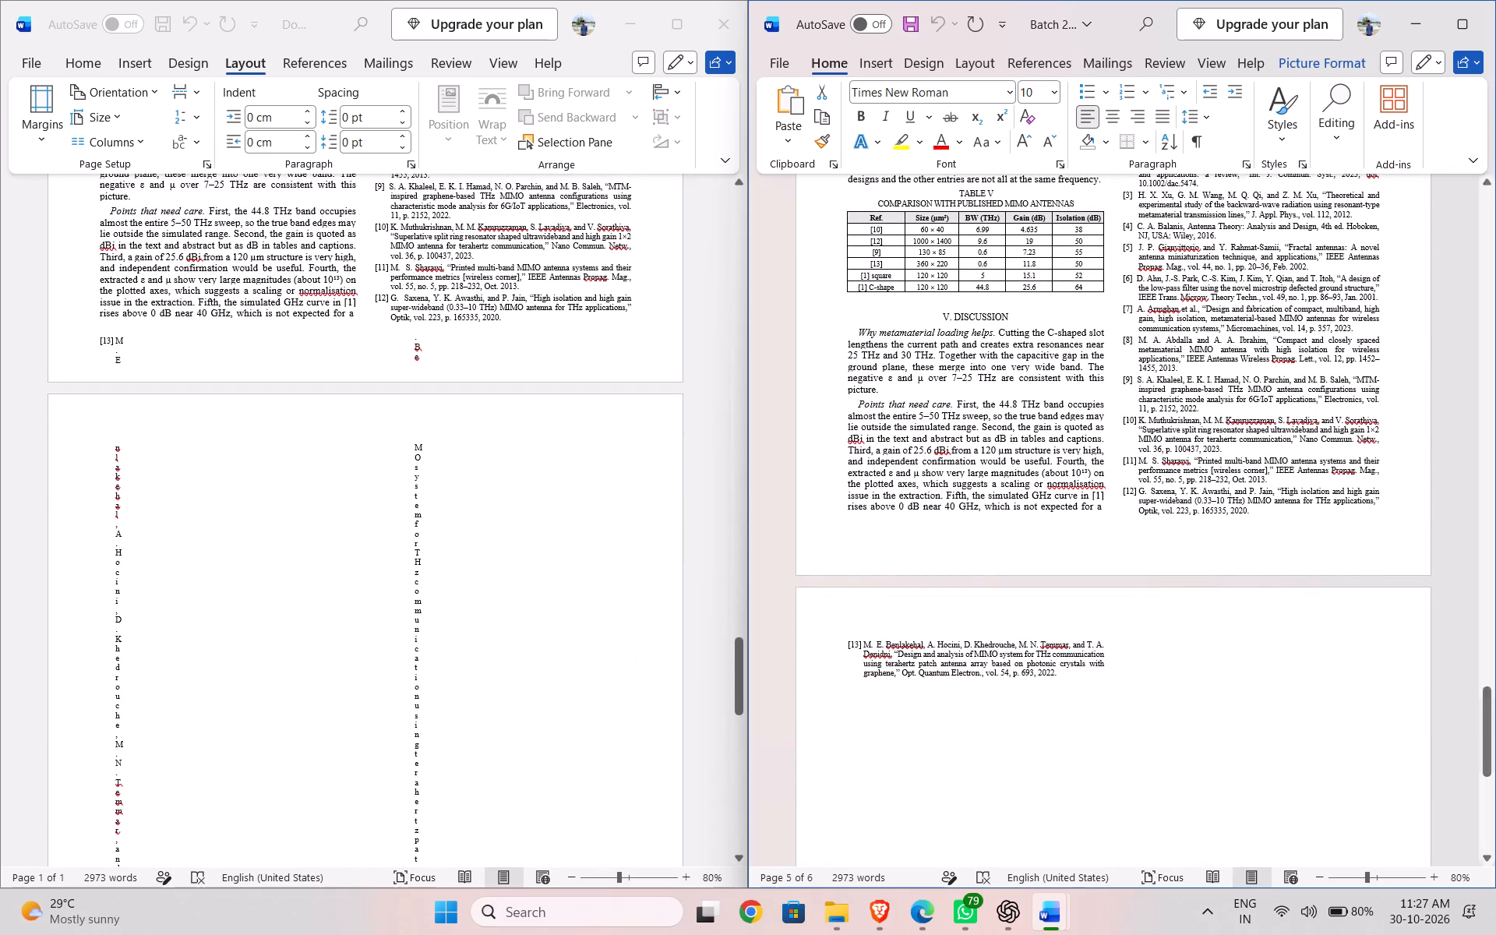
Delete the badly wrapped reference [13] paragraph at the end of Document1.
{"action": "left_click", "coordinate": [446, 624]}
{"action": "double_click", "coordinate": [429, 623]}
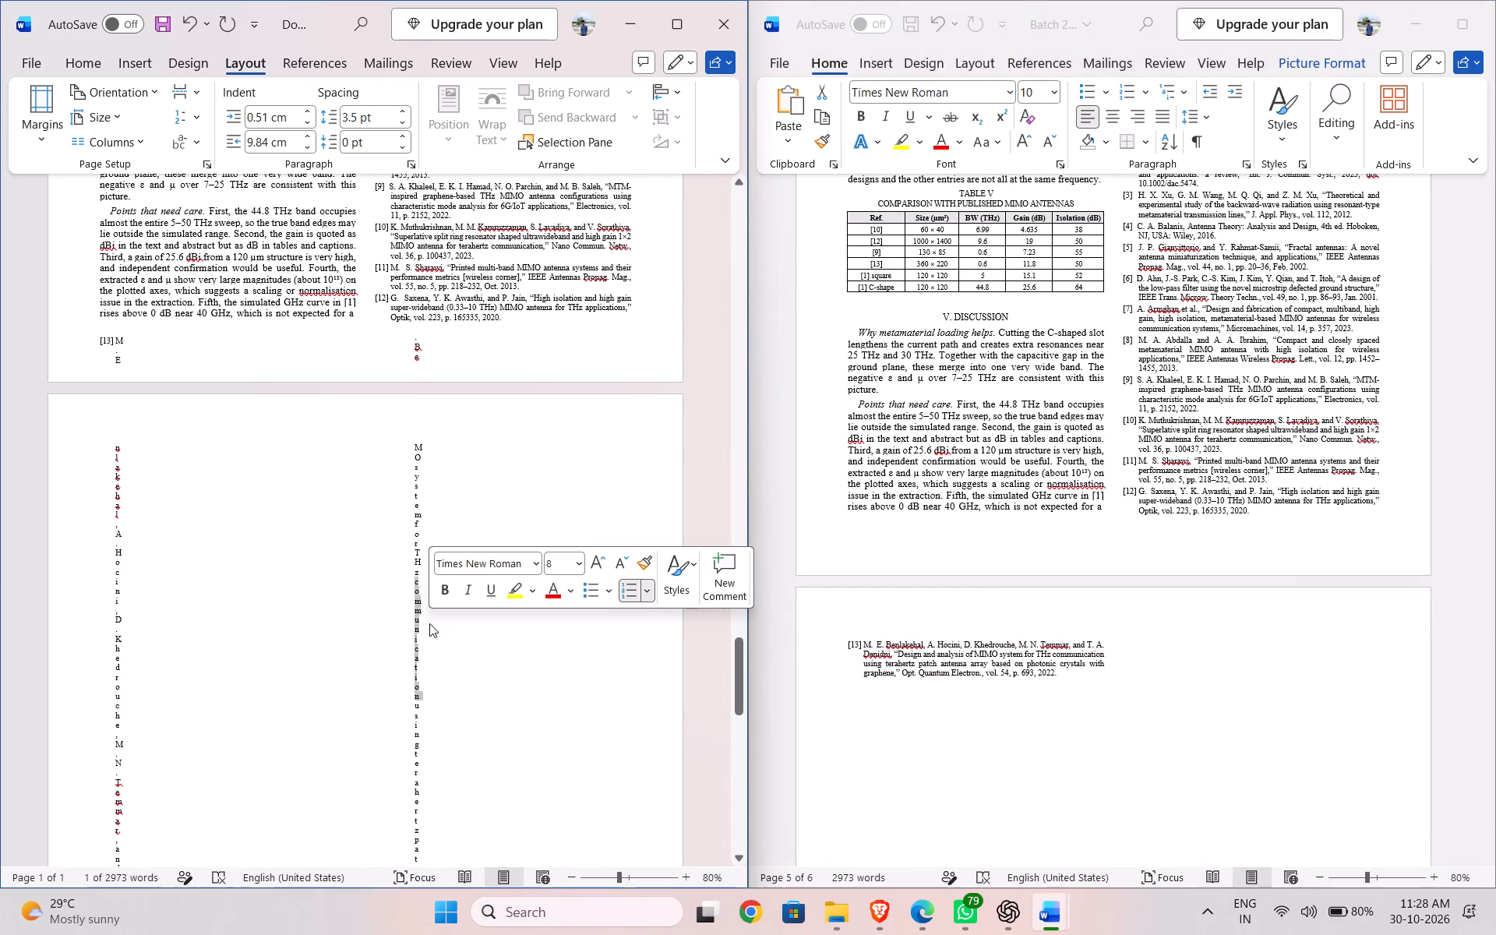
{"action": "triple_click", "coordinate": [429, 623]}
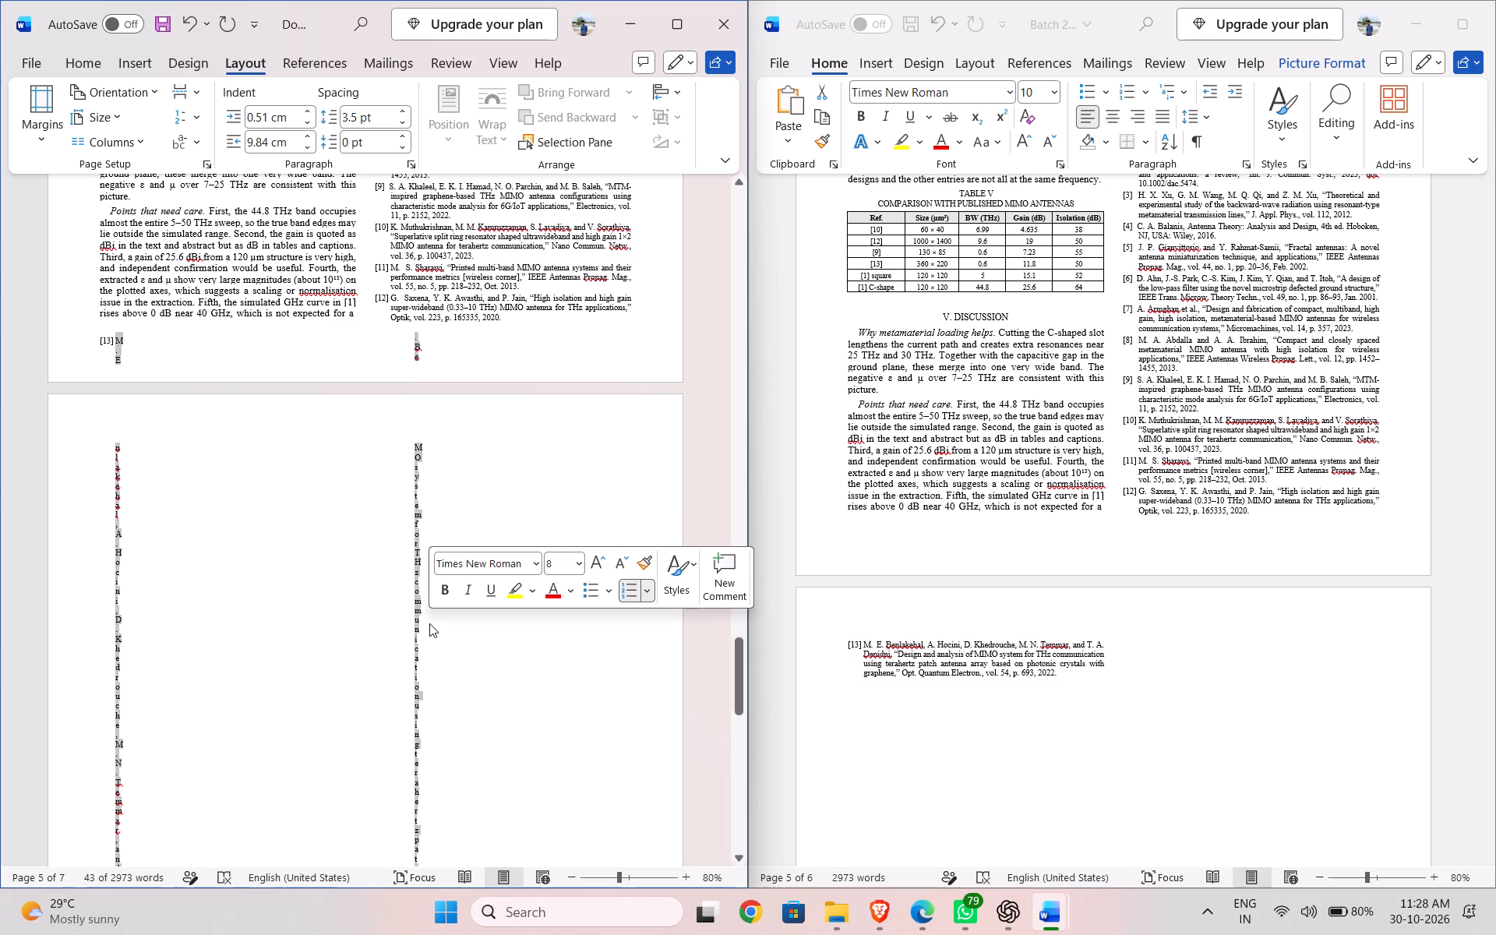
{"action": "key", "text": "BackSpace"}
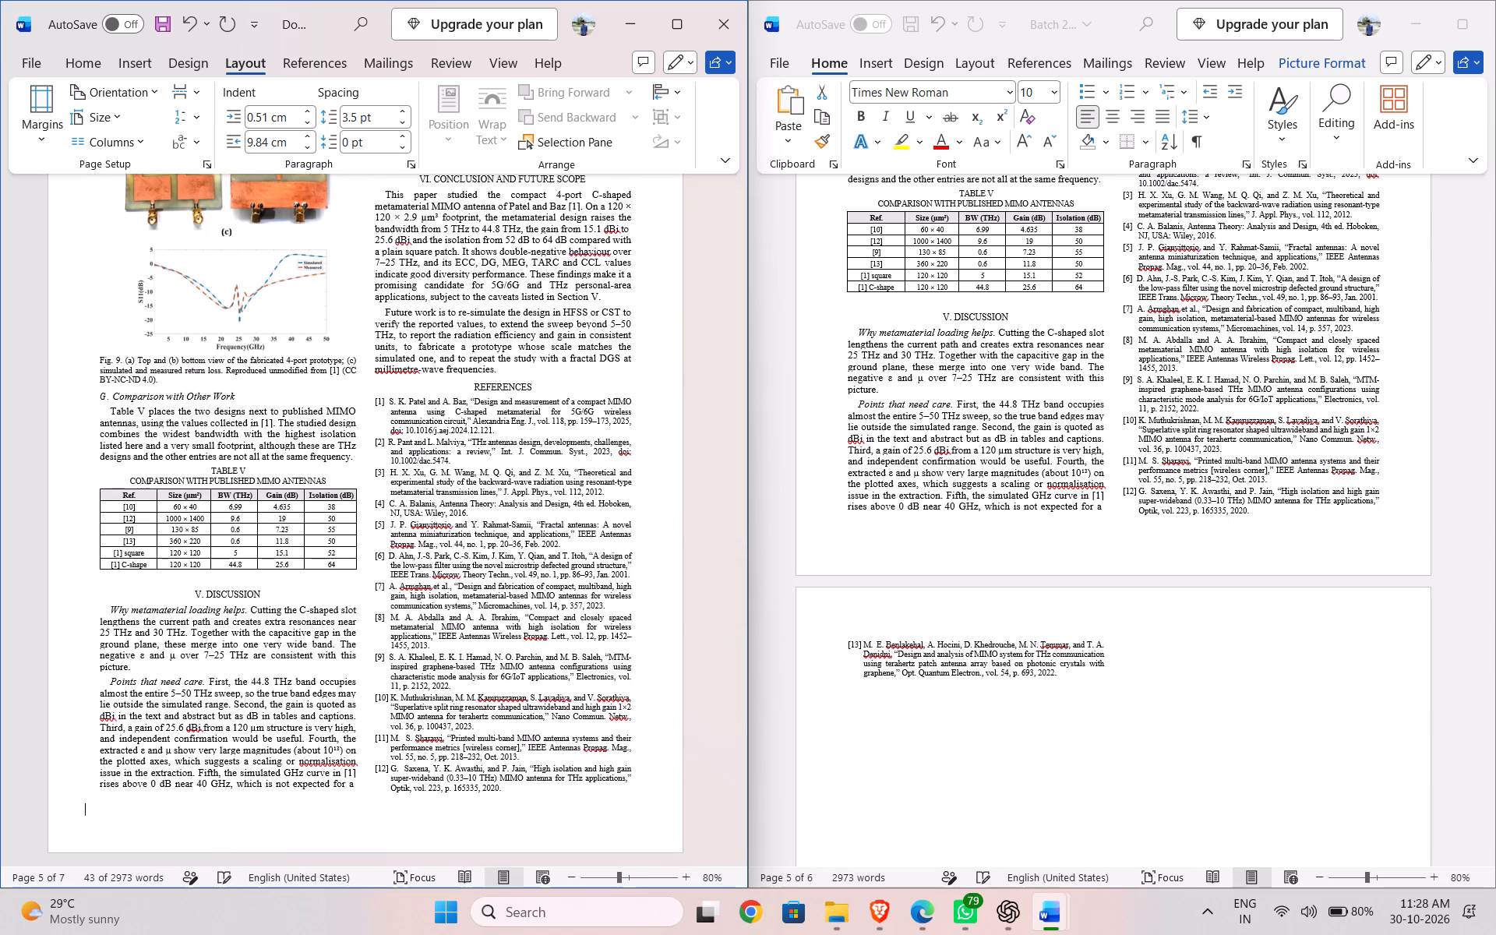
{"action": "scroll", "coordinate": [455, 783], "scroll_direction": "down", "scroll_amount": 4}
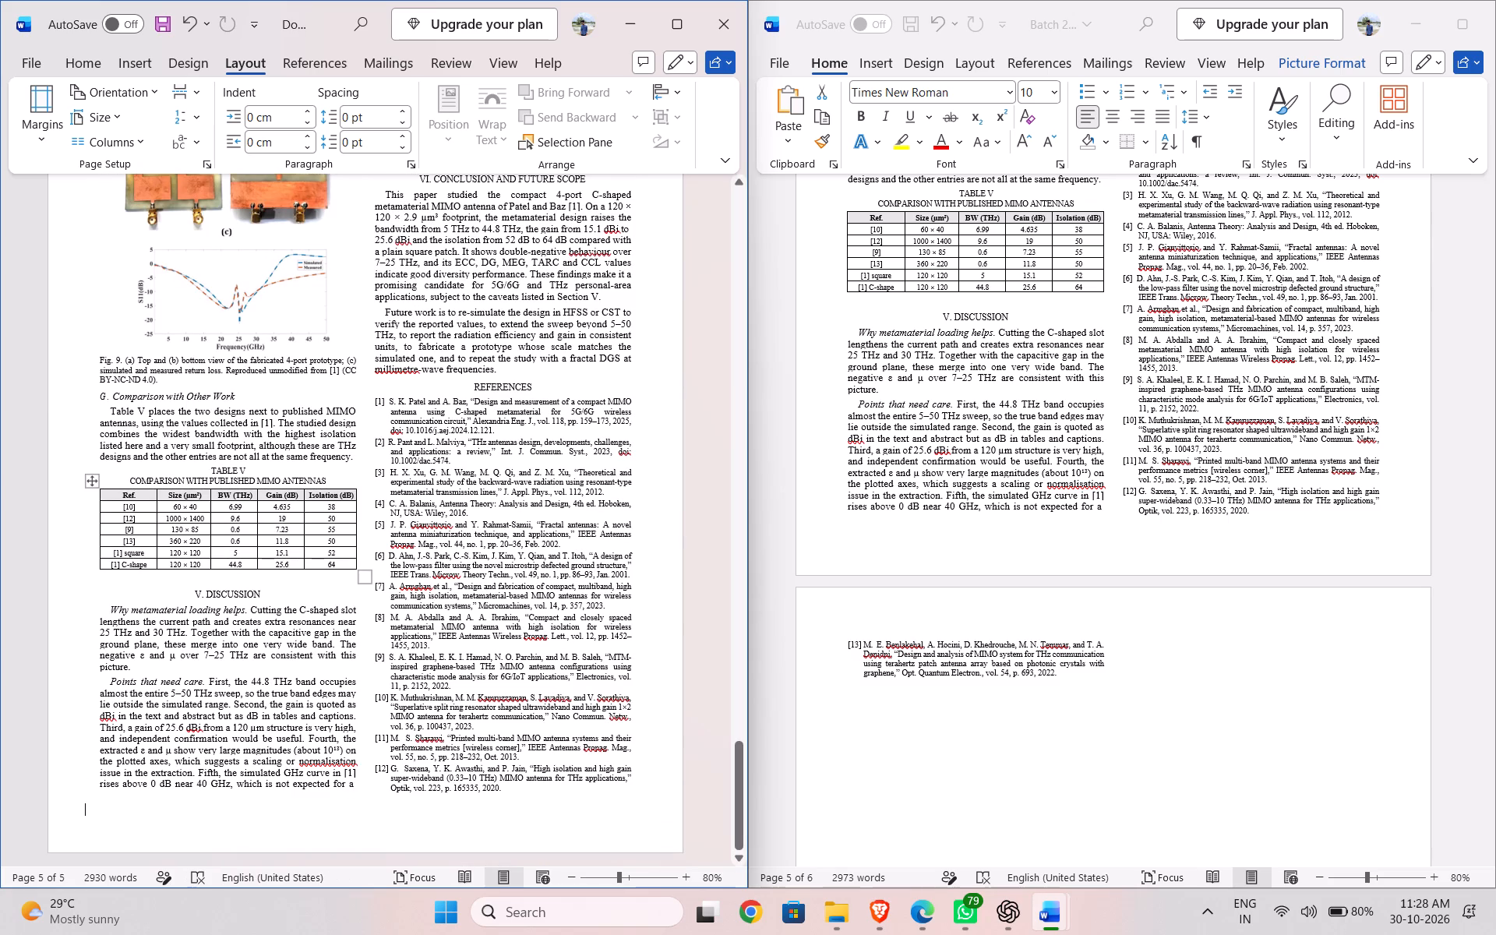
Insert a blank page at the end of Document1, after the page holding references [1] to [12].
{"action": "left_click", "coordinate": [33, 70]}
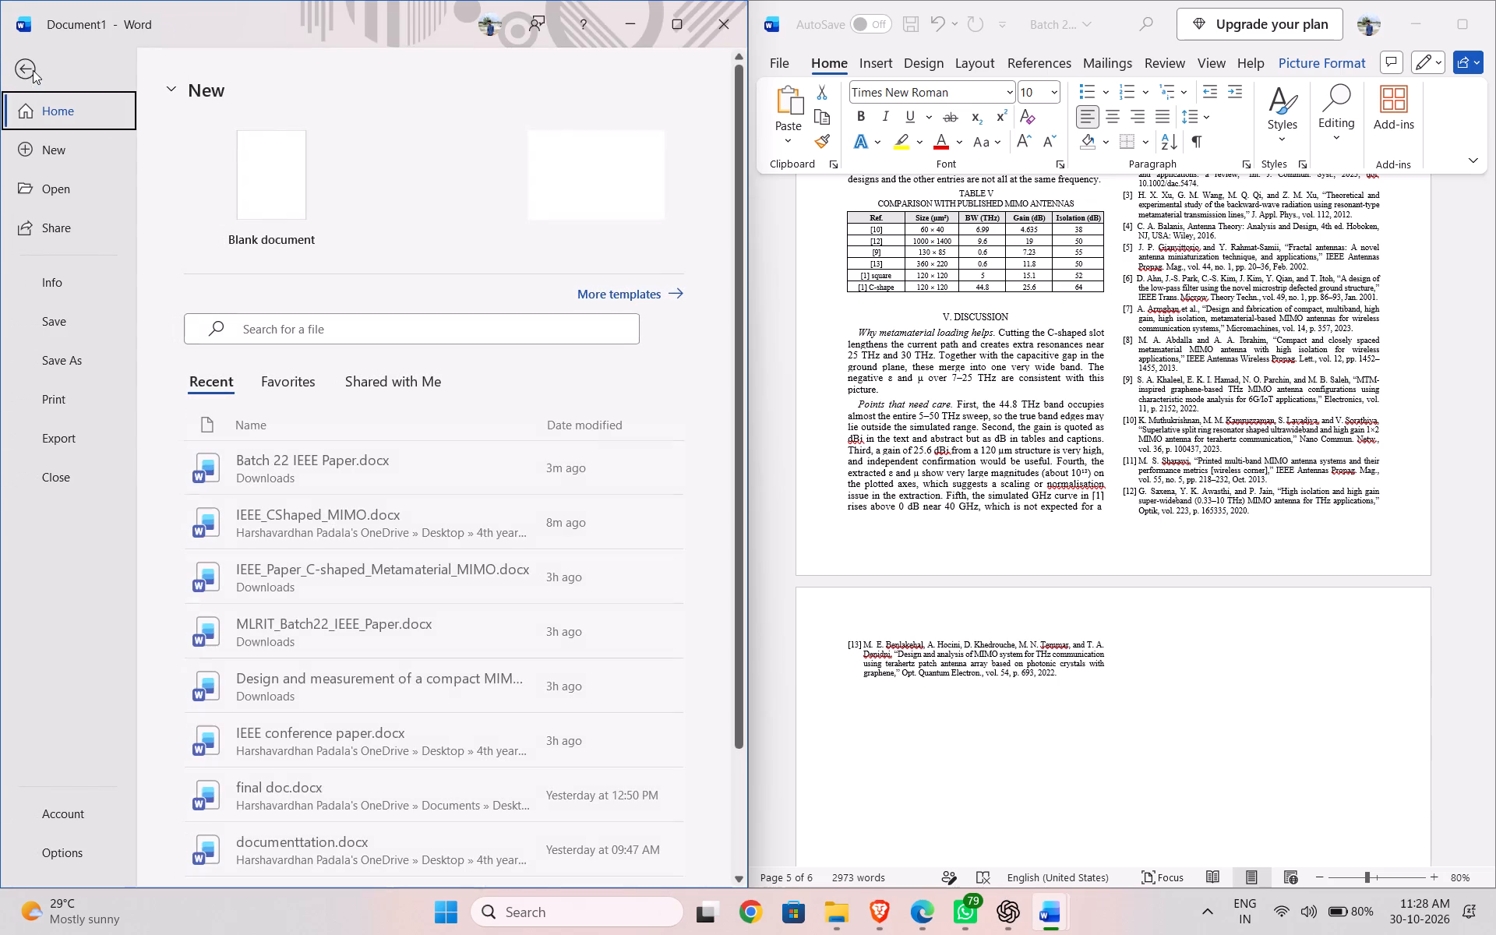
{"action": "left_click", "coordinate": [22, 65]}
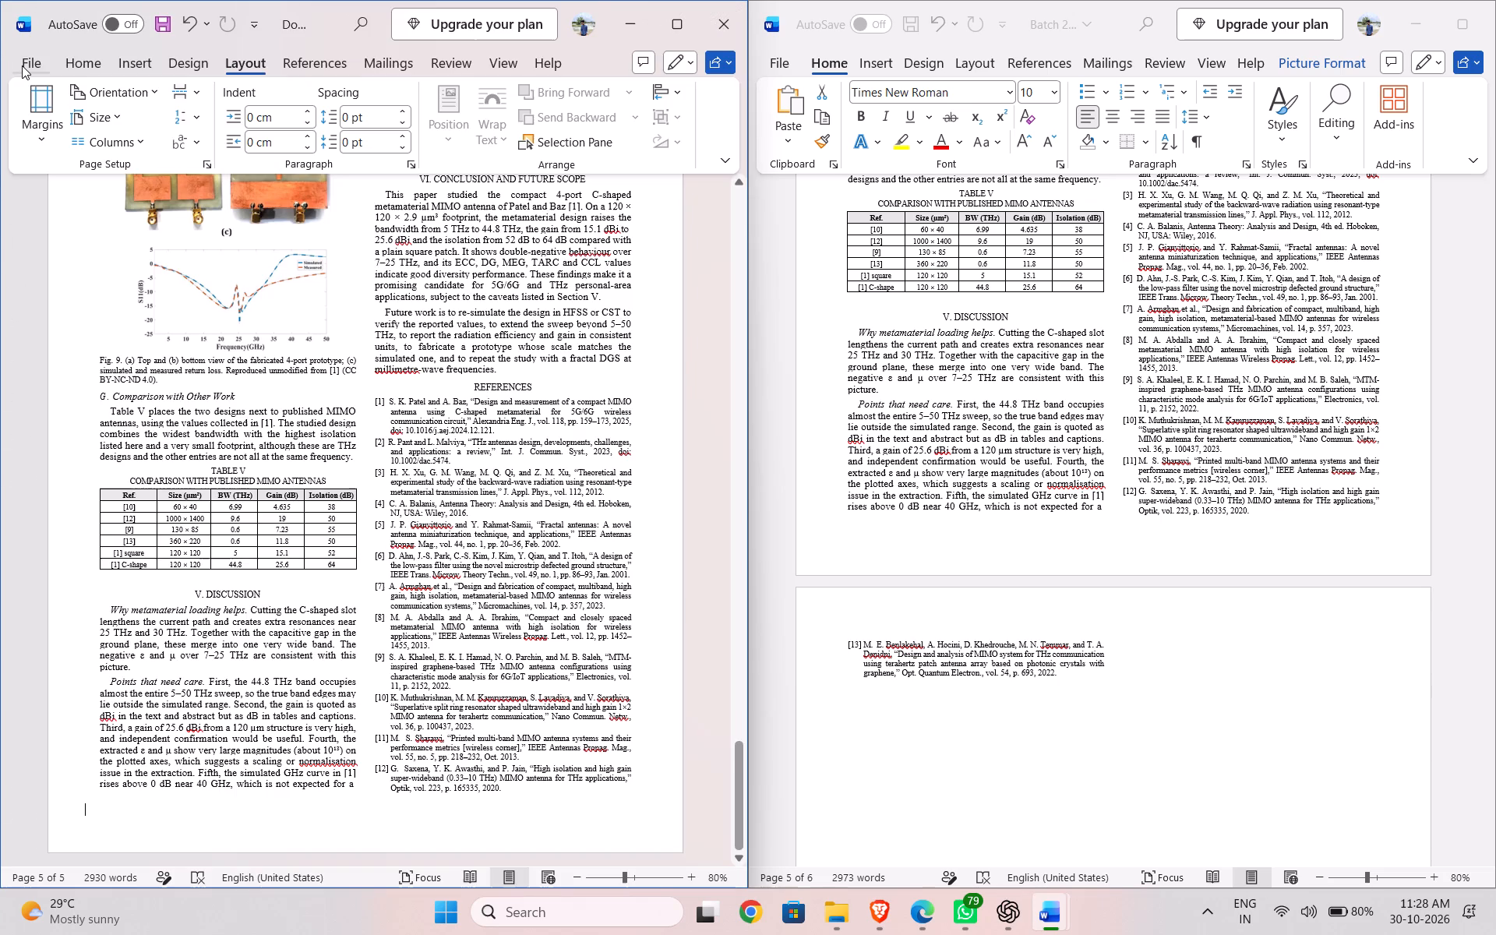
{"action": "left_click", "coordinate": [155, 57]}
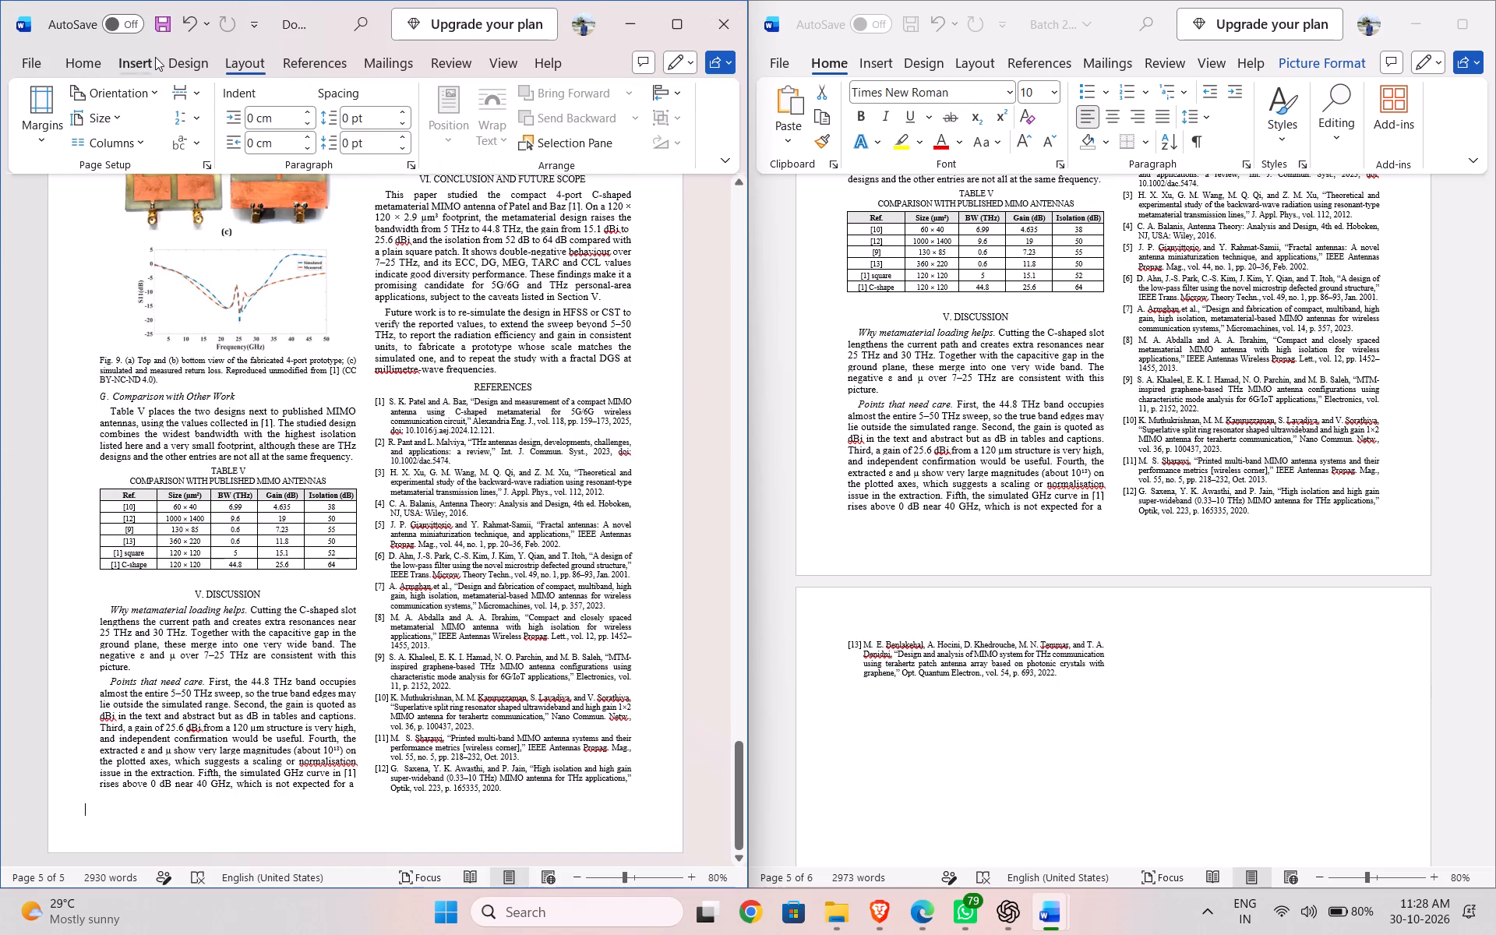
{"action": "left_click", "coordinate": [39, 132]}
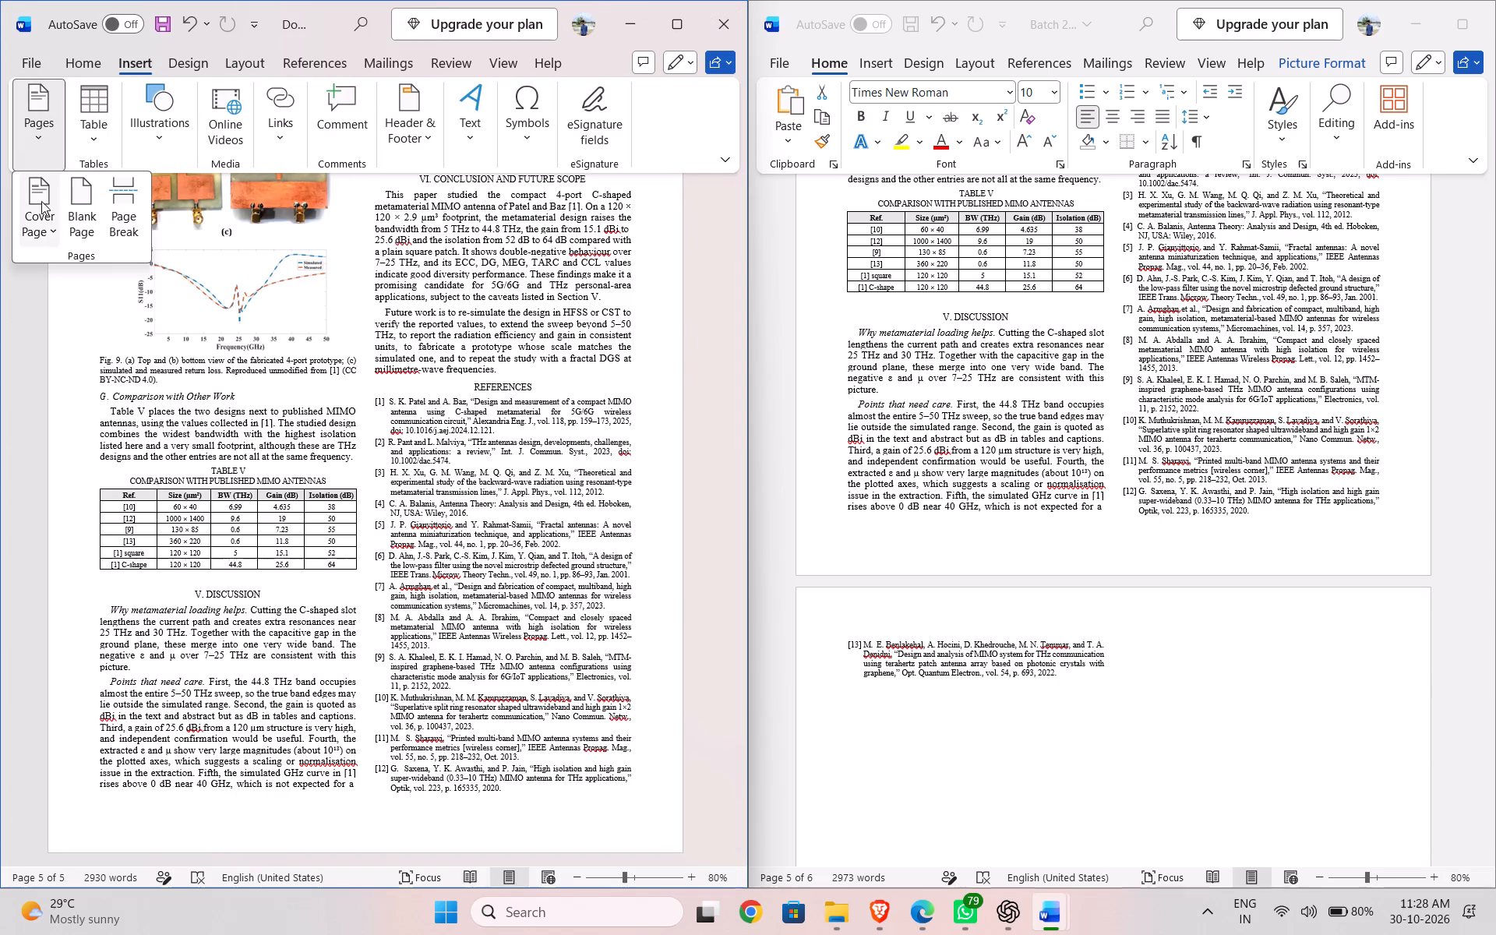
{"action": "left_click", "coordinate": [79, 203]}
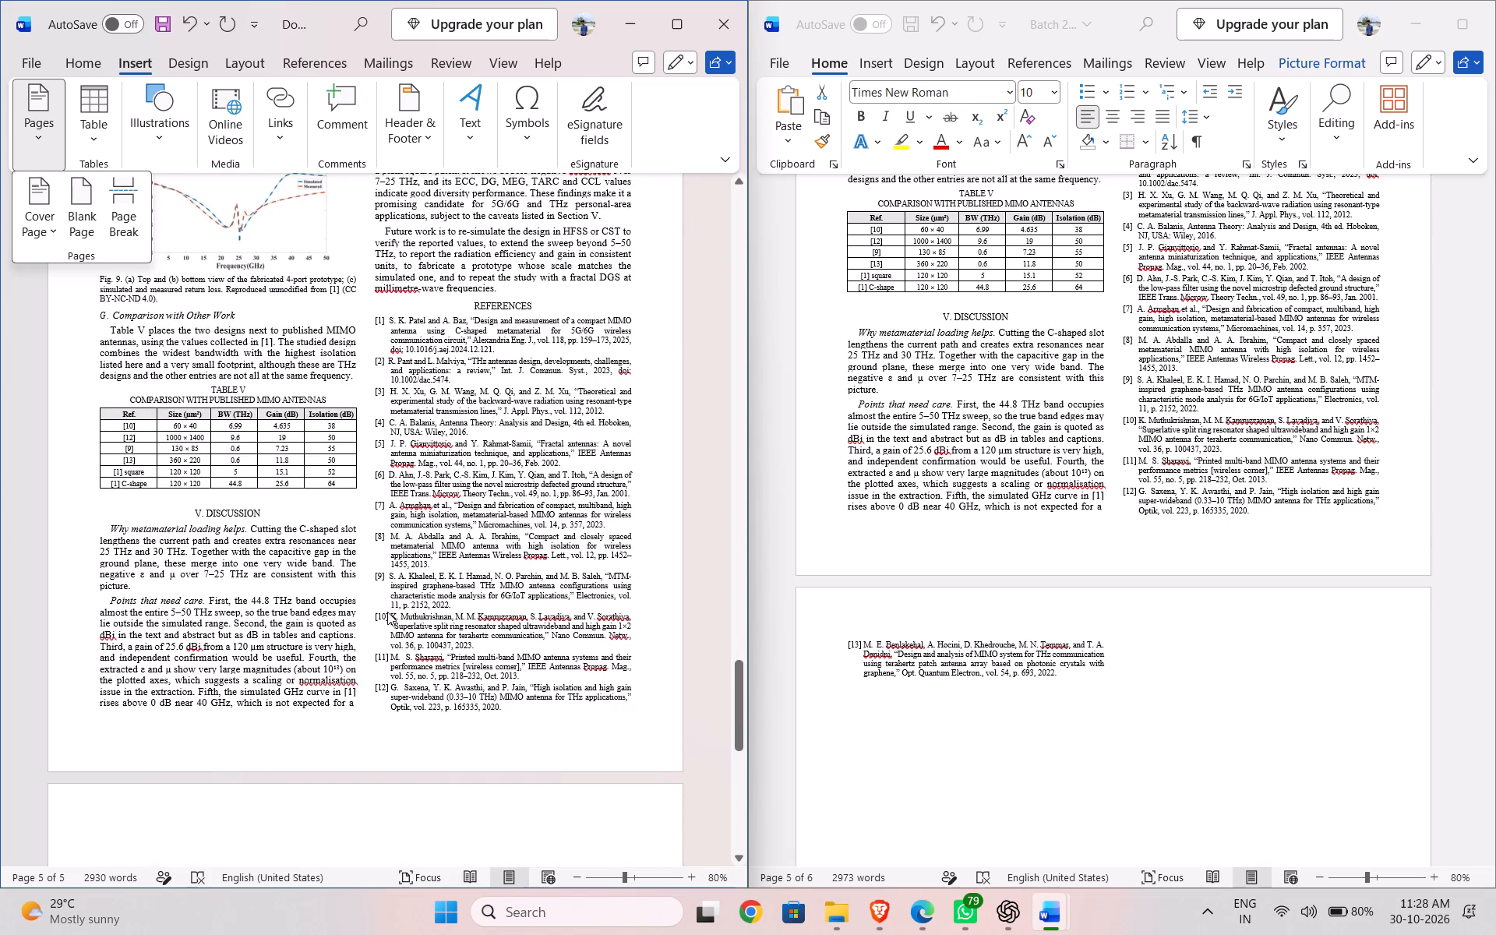
Copy the text of reference [13] from the last page of the converted document.
{"action": "scroll", "coordinate": [387, 612], "scroll_direction": "down", "scroll_amount": 4}
{"action": "triple_click", "coordinate": [962, 654]}
{"action": "left_click", "coordinate": [962, 654]}
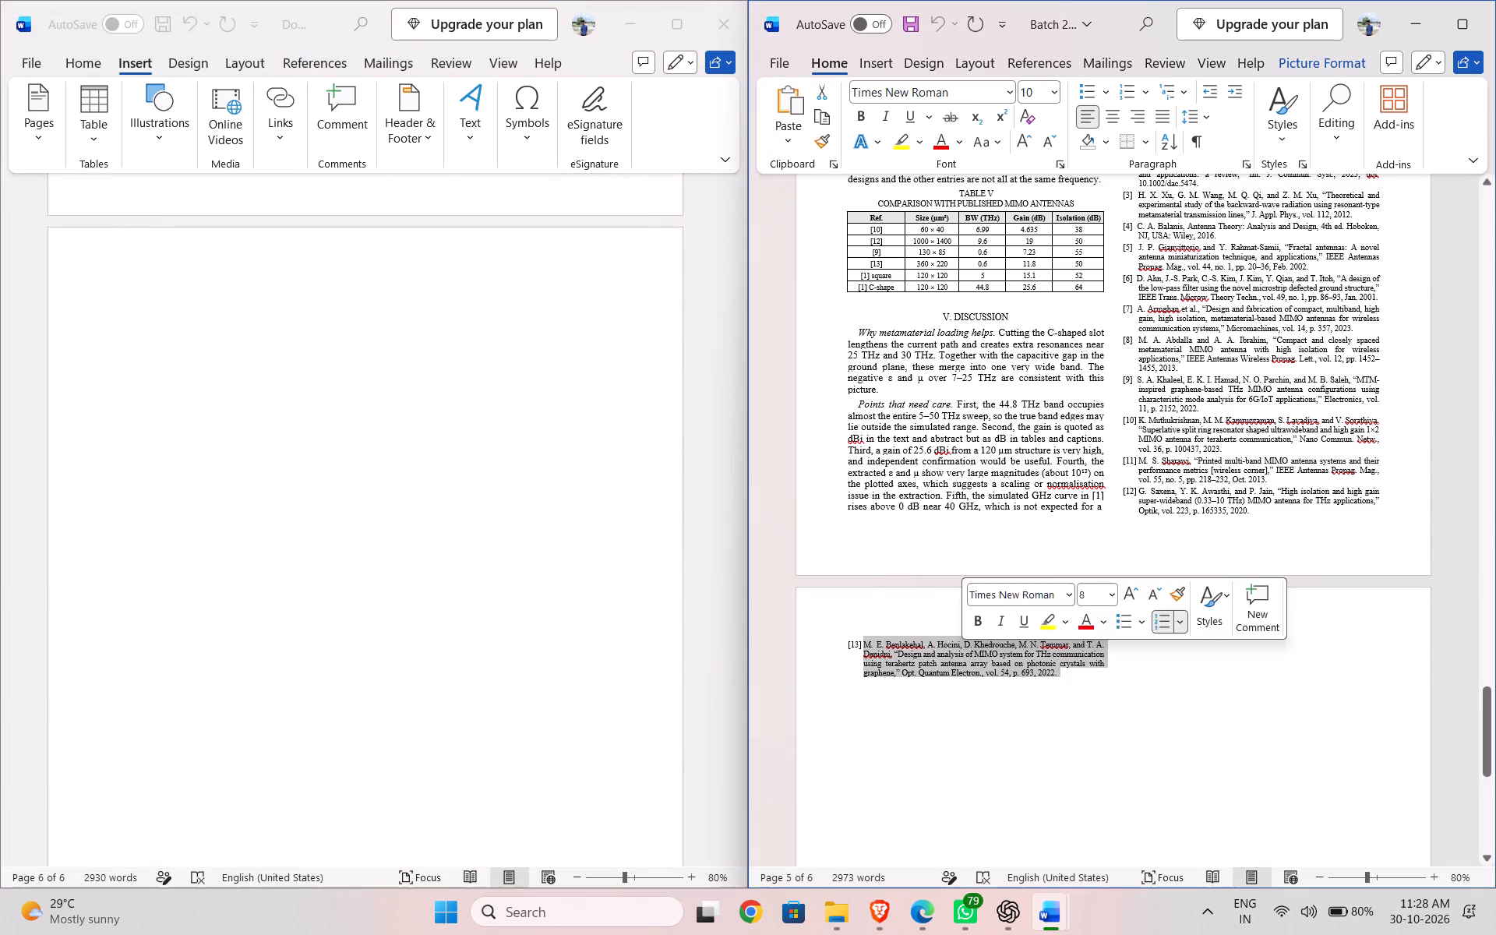
{"action": "double_click", "coordinate": [962, 654]}
{"action": "triple_click", "coordinate": [962, 654]}
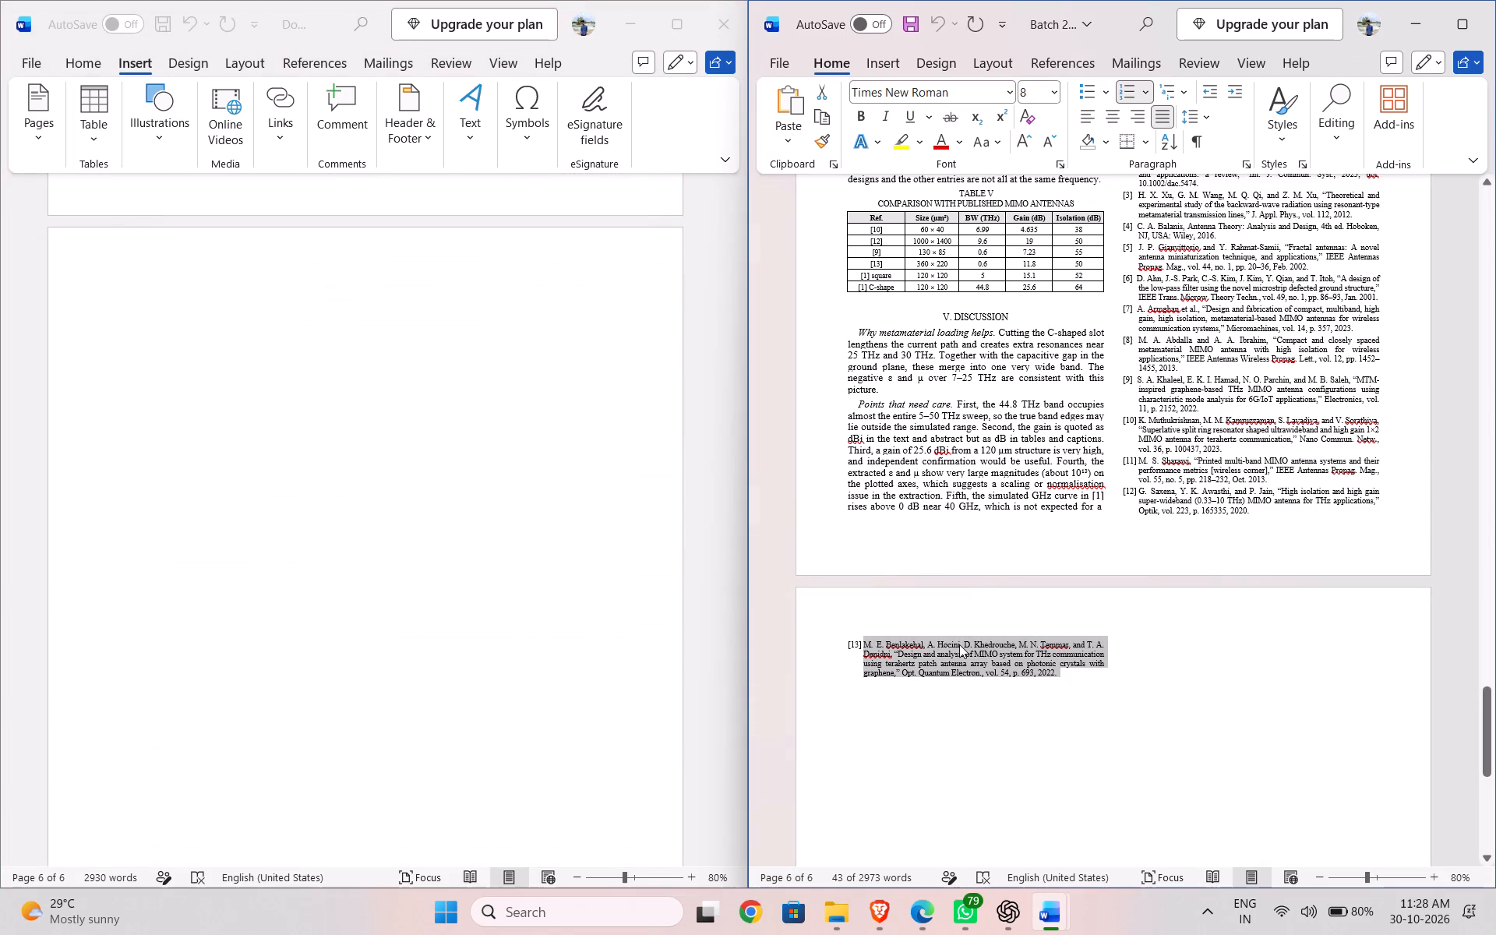
{"action": "left_click", "coordinate": [1011, 663]}
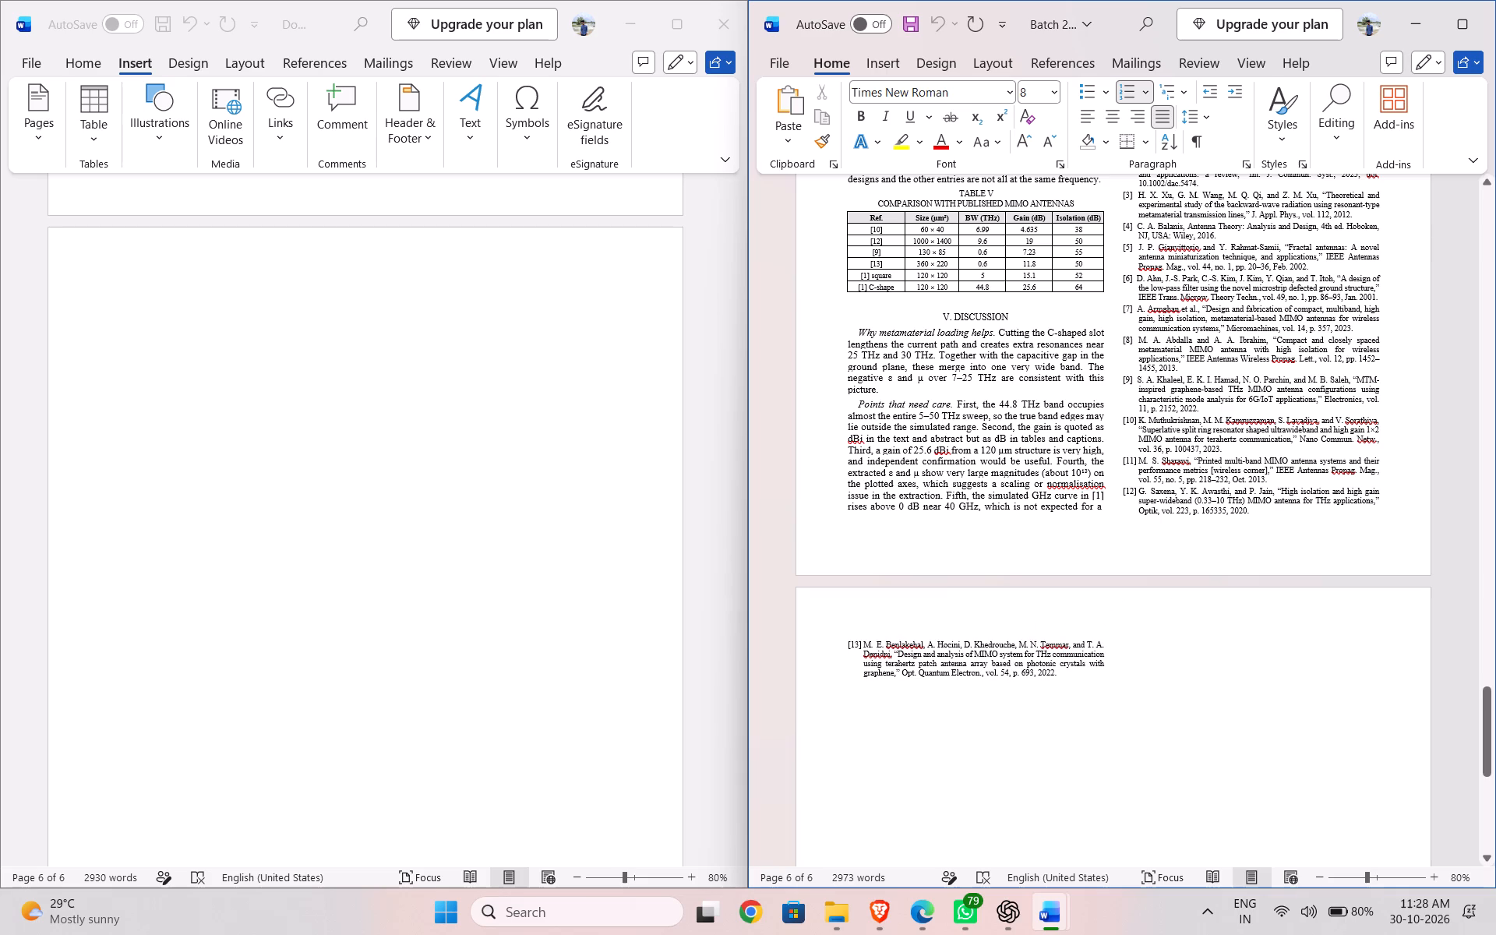
{"action": "left_click_drag", "start_coordinate": [1057, 677], "coordinate": [776, 628]}
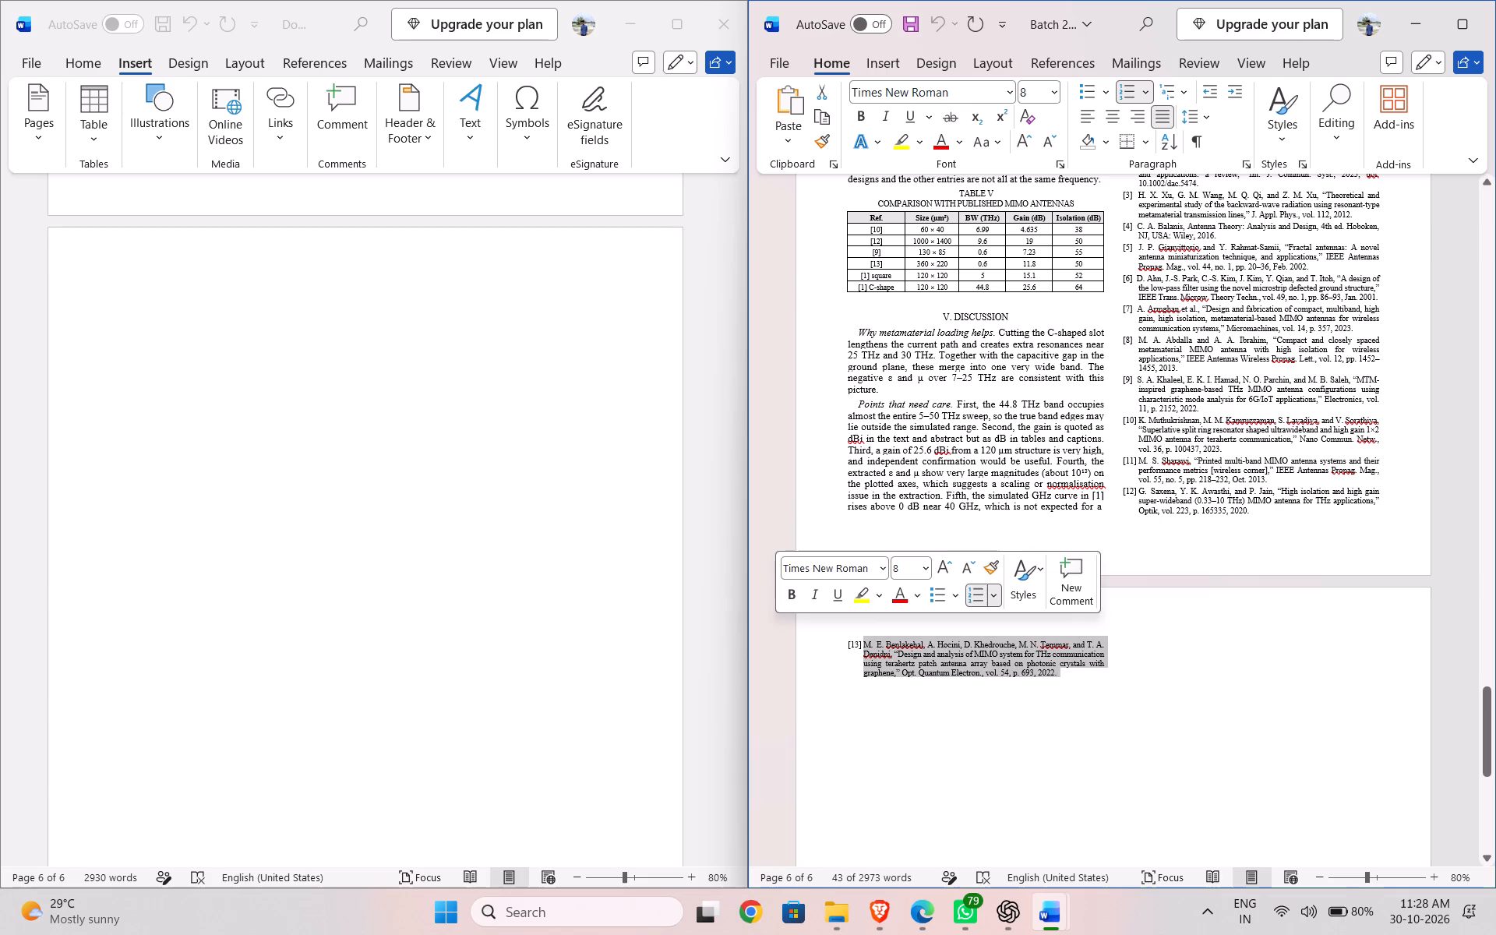
{"action": "key", "text": "ctrl+c"}
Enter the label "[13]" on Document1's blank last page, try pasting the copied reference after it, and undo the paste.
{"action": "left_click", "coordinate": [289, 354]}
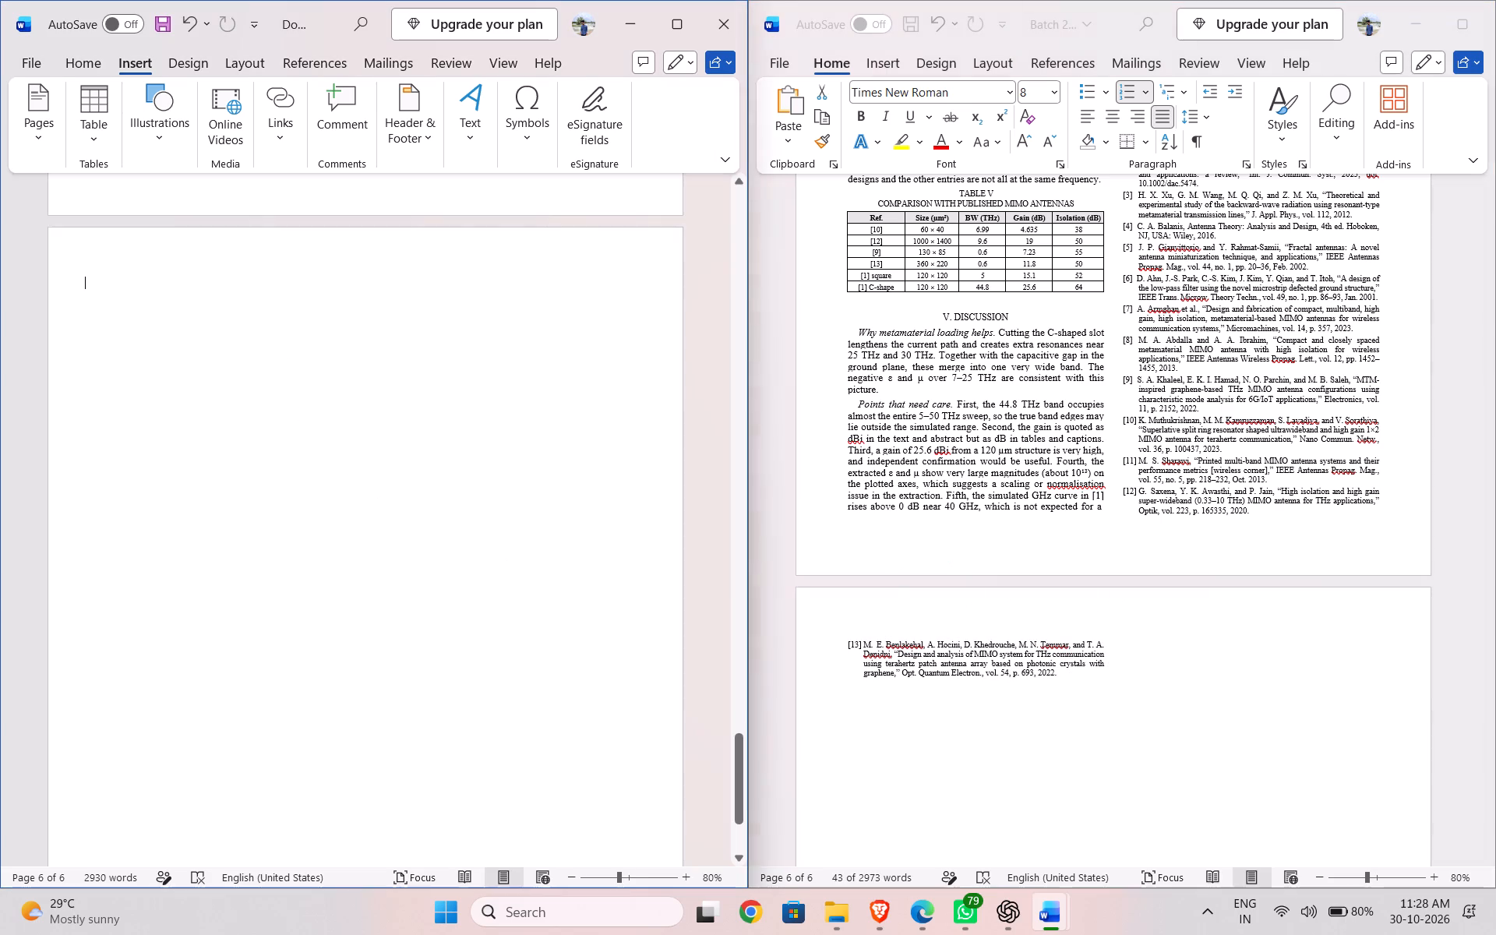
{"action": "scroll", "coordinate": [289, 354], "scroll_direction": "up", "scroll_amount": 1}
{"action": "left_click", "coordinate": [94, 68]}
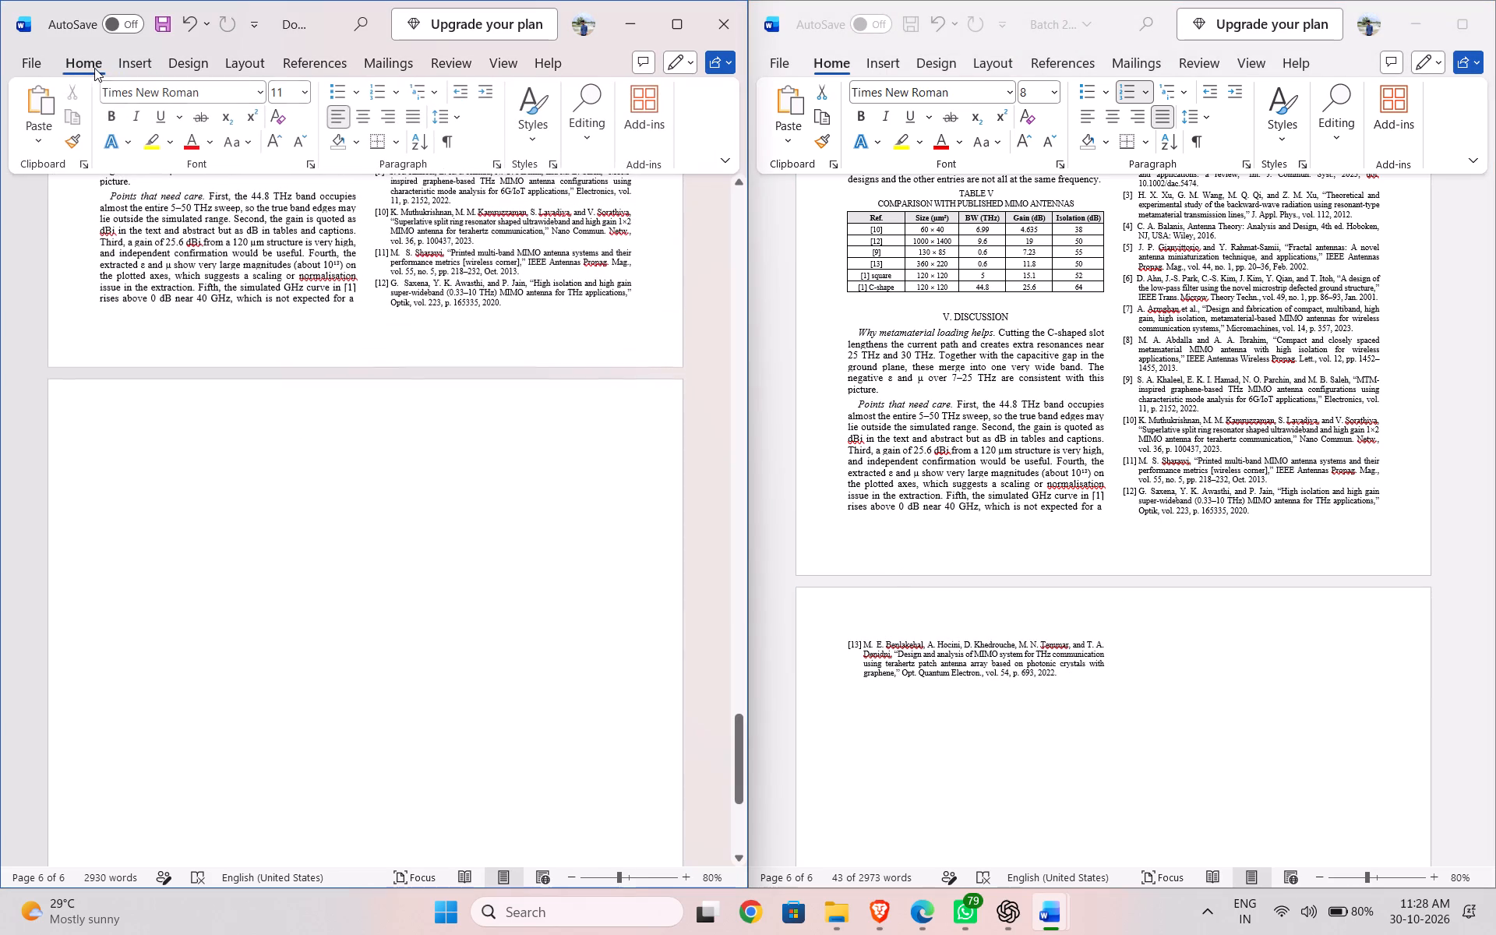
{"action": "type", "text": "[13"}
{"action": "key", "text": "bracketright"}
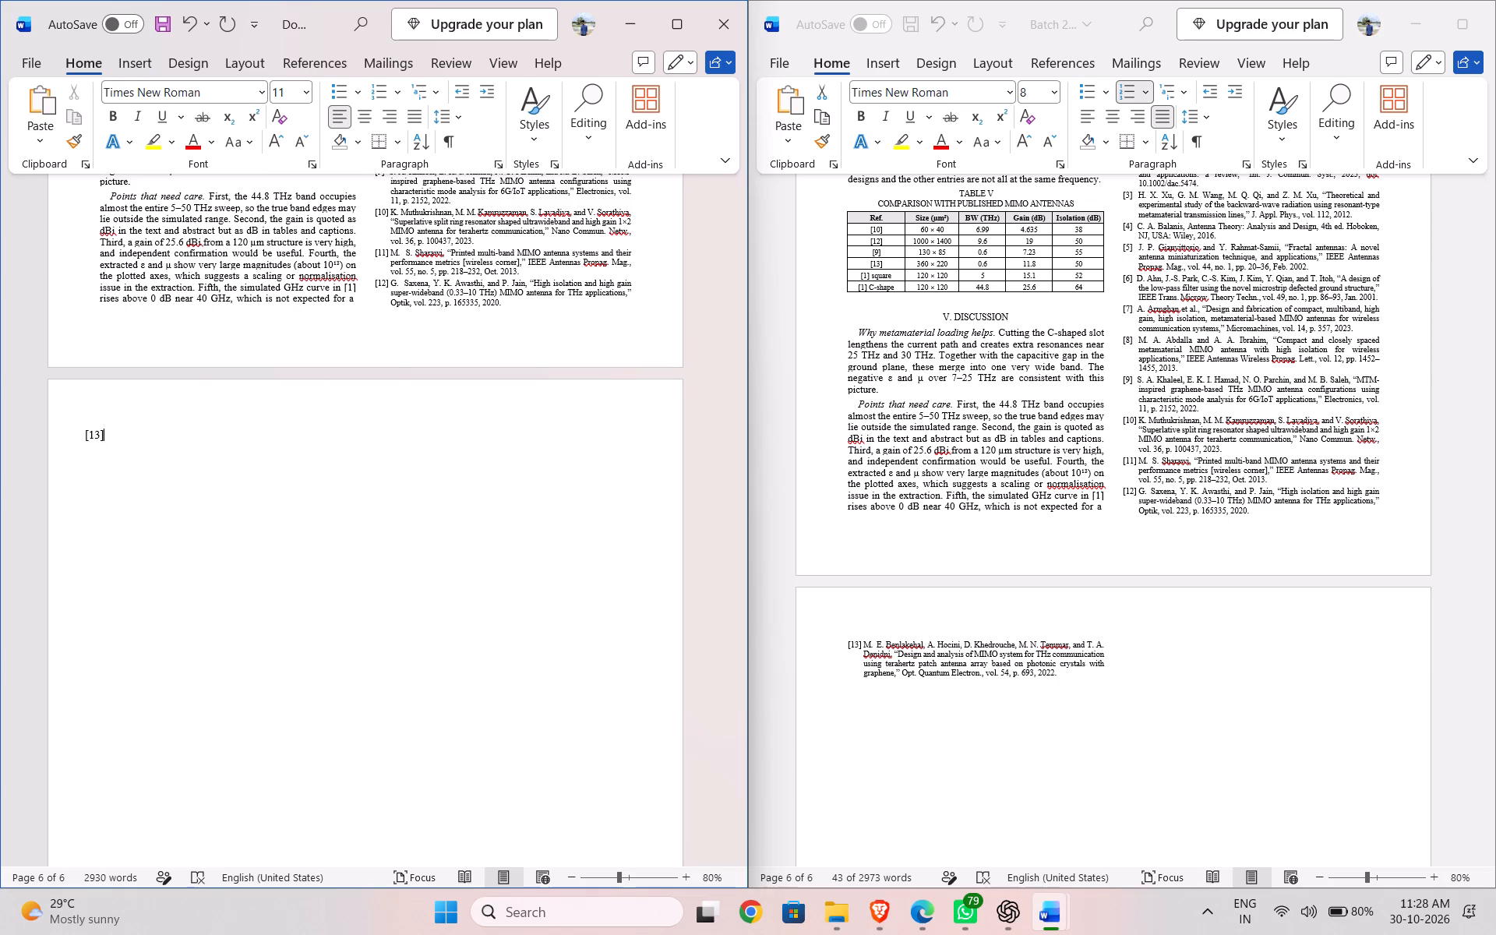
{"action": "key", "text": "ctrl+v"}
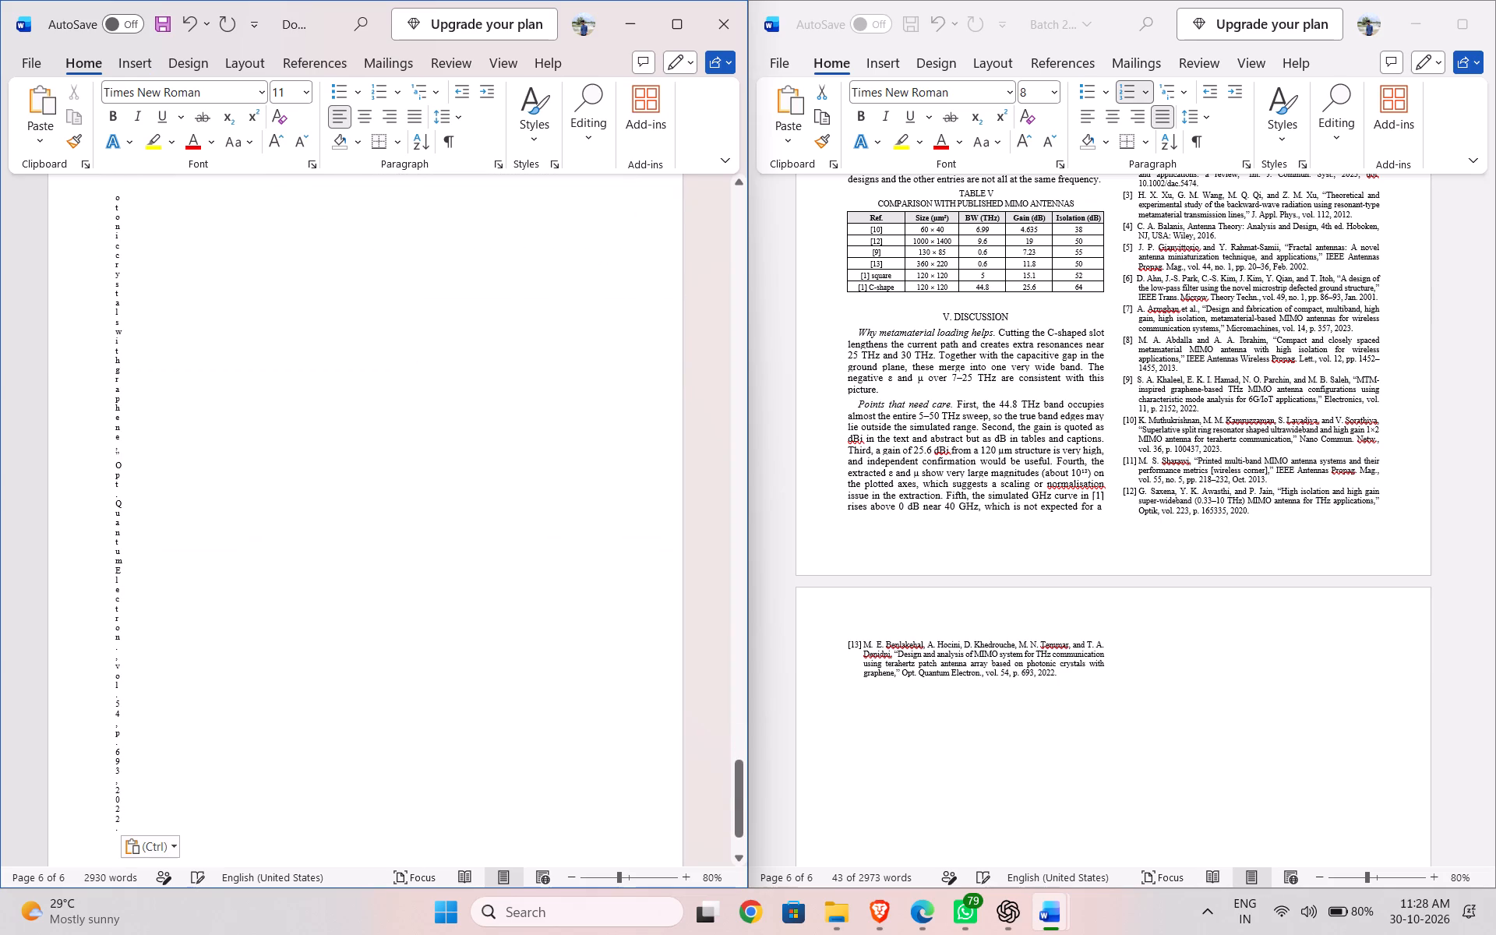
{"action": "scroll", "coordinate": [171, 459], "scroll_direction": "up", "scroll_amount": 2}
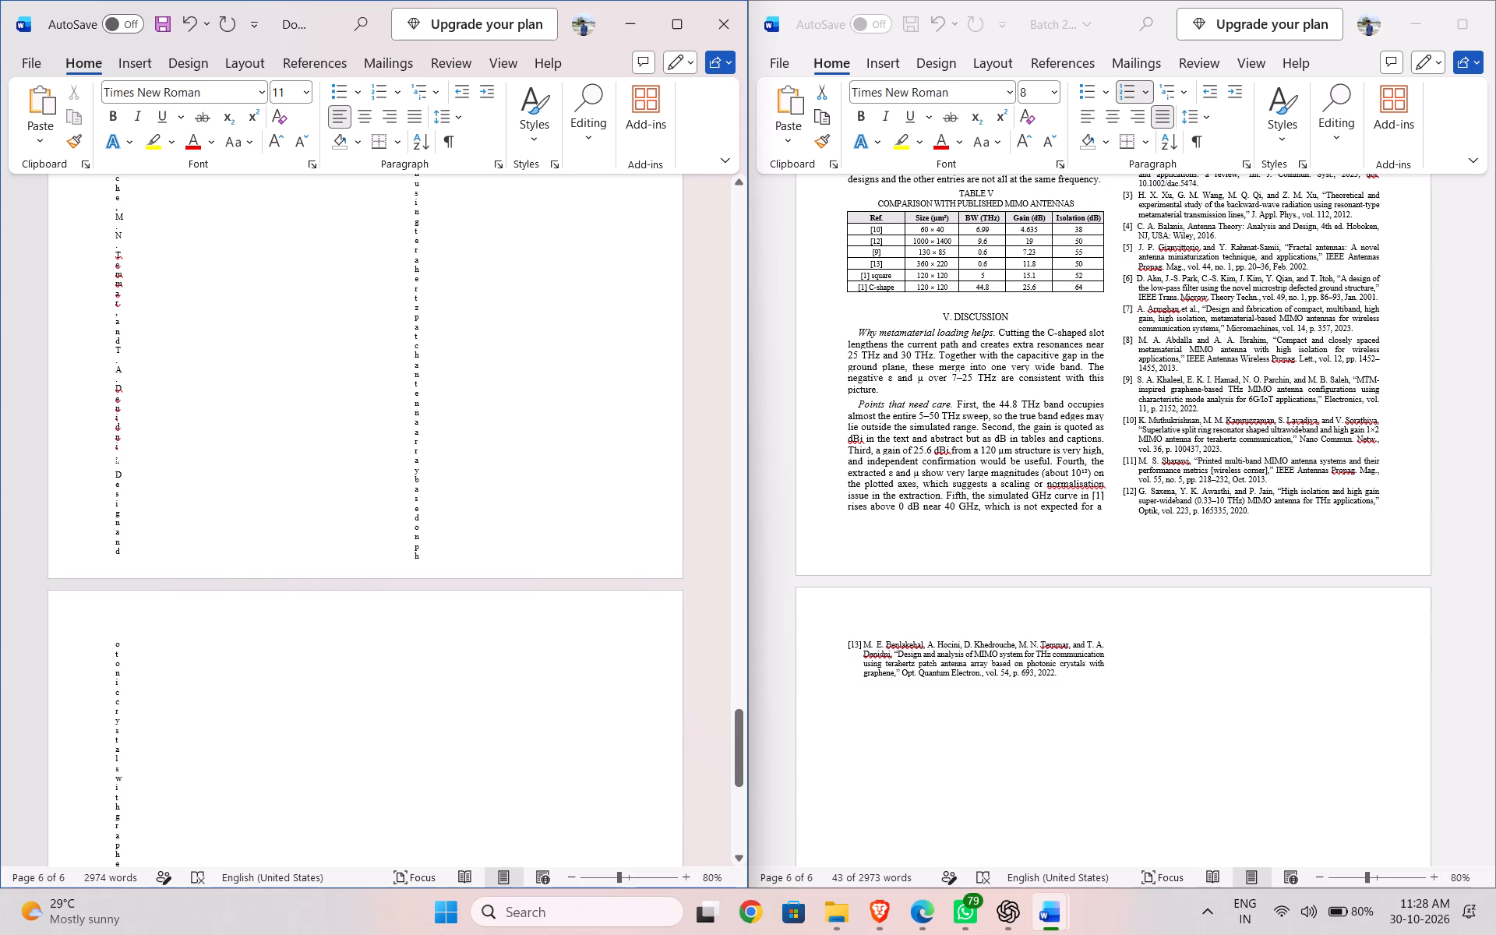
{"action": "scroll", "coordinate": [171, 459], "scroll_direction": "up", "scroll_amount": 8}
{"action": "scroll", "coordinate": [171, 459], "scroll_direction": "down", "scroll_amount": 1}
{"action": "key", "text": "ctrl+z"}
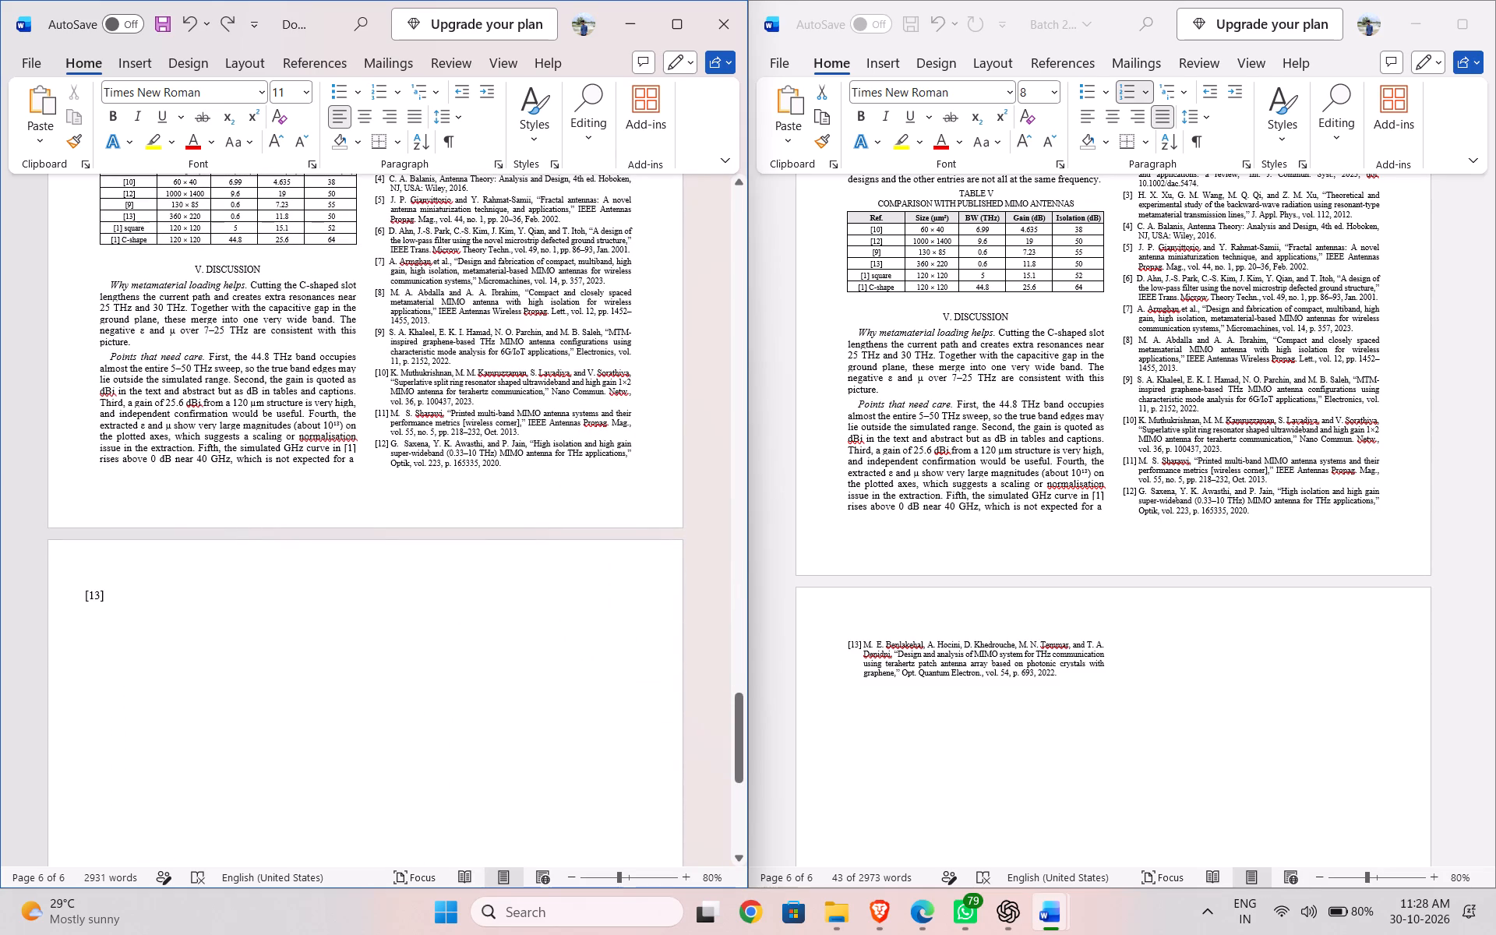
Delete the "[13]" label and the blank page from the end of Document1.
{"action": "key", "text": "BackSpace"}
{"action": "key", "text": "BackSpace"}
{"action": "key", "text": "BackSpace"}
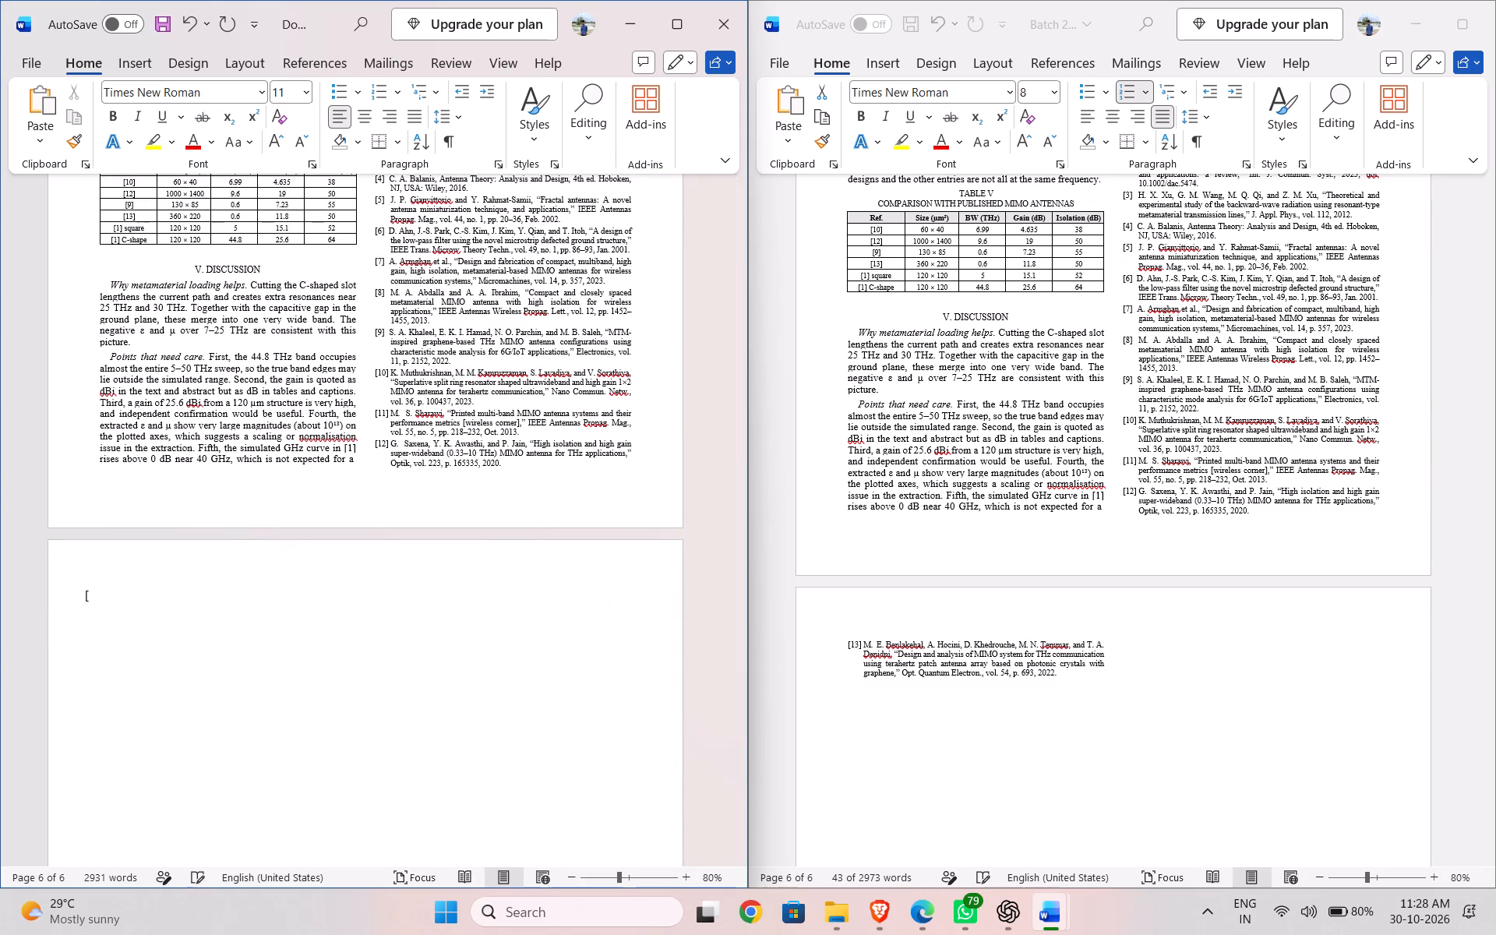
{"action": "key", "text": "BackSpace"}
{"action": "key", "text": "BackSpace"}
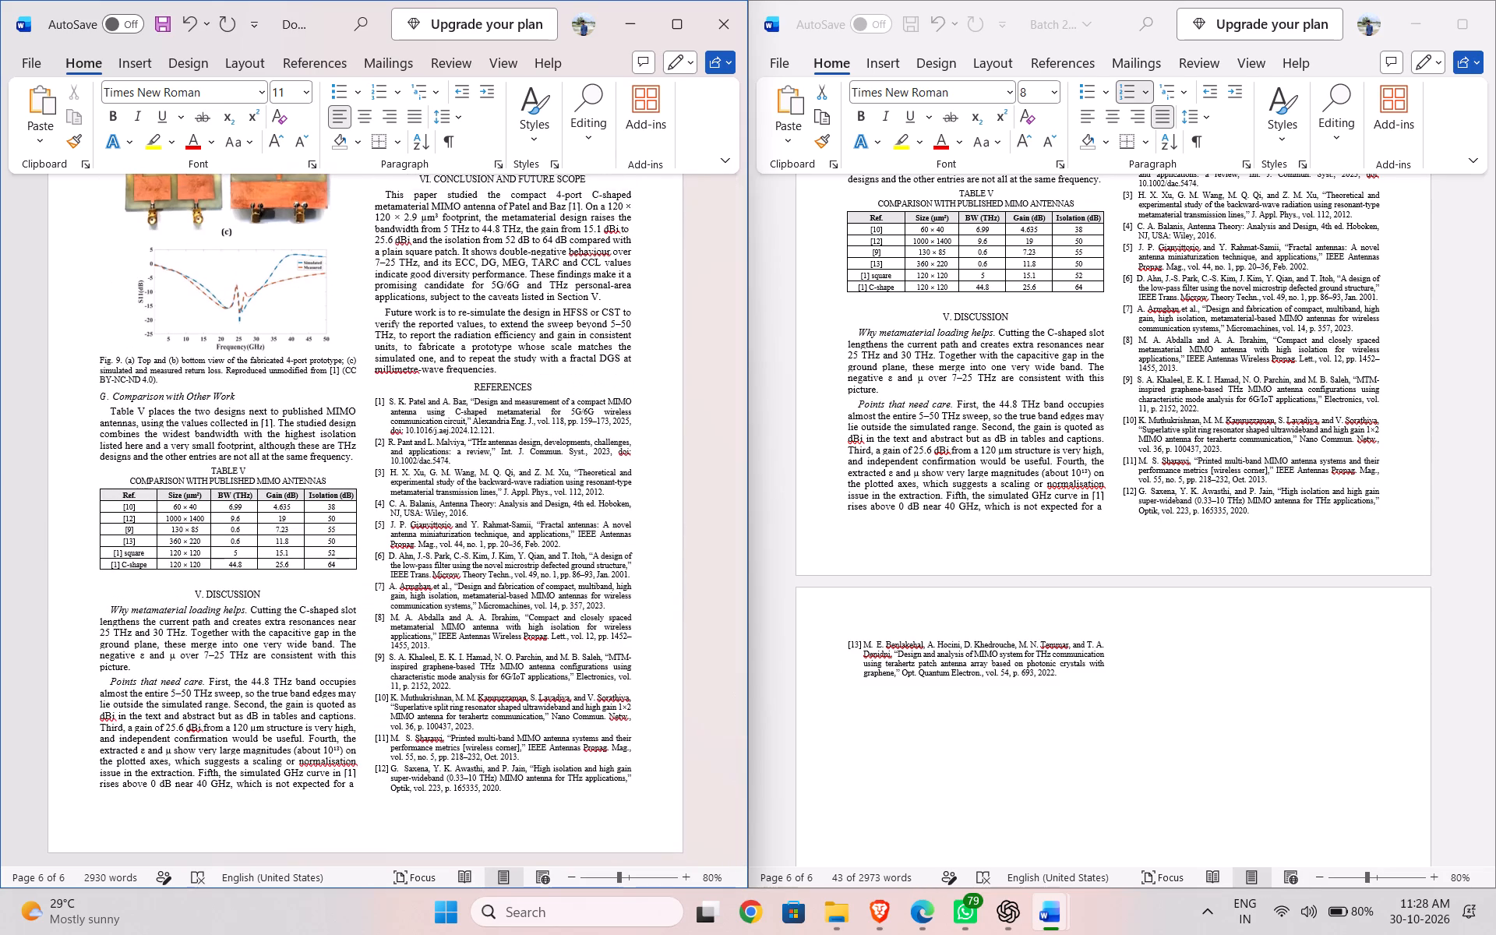
Start a new line at the end of Document1 and insert a continuous section break there.
{"action": "key", "text": "Return"}
{"action": "scroll", "coordinate": [79, 0], "scroll_direction": "down", "scroll_amount": 1}
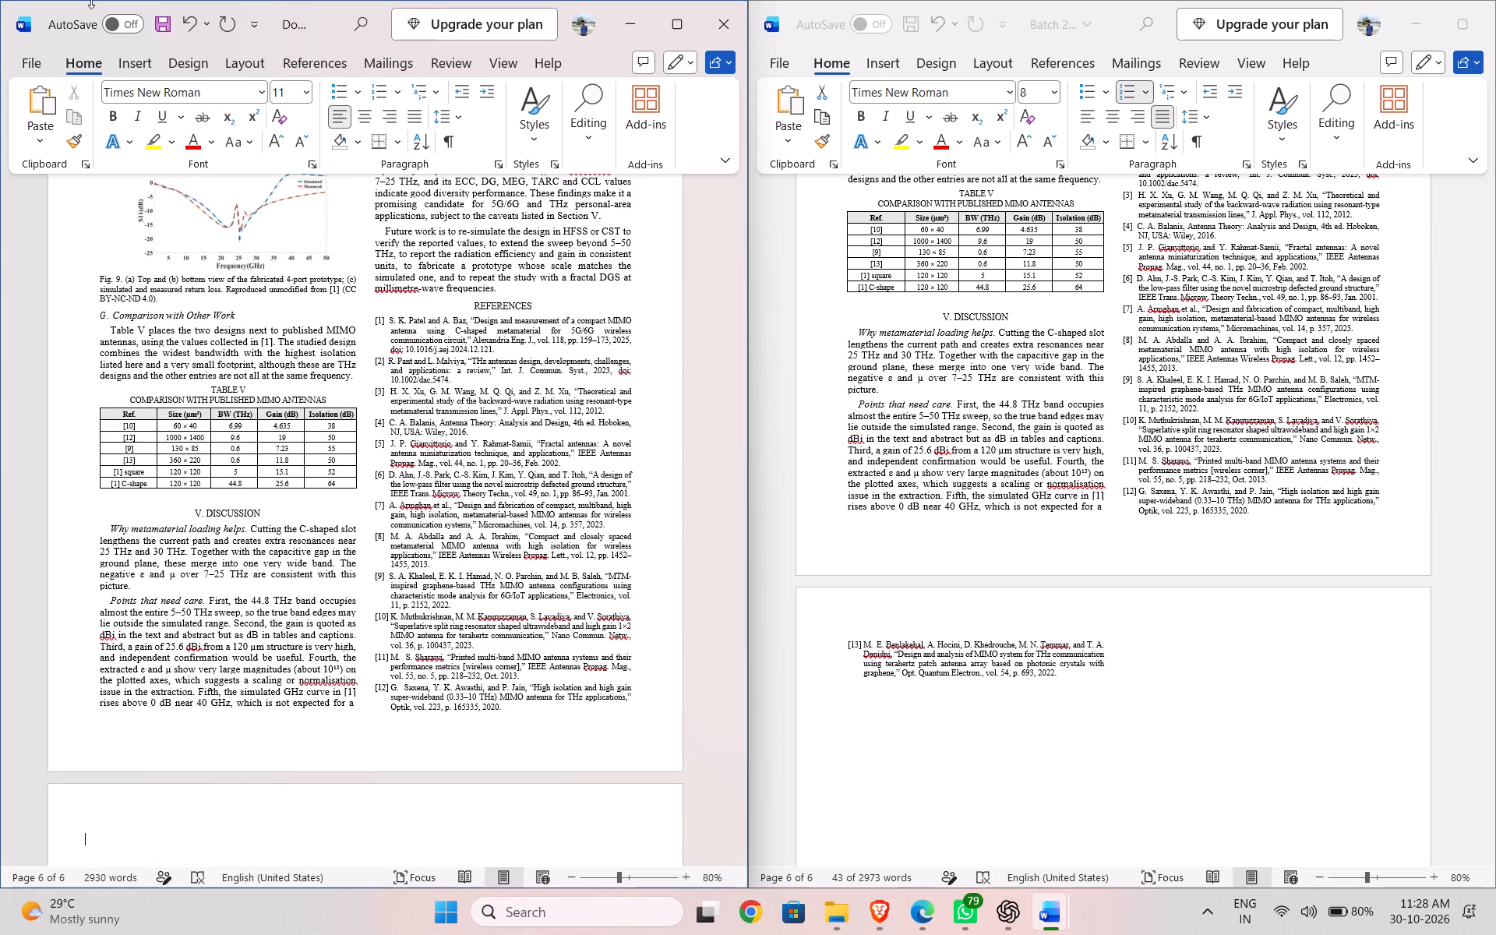
{"action": "scroll", "coordinate": [91, 0], "scroll_direction": "down", "scroll_amount": 1}
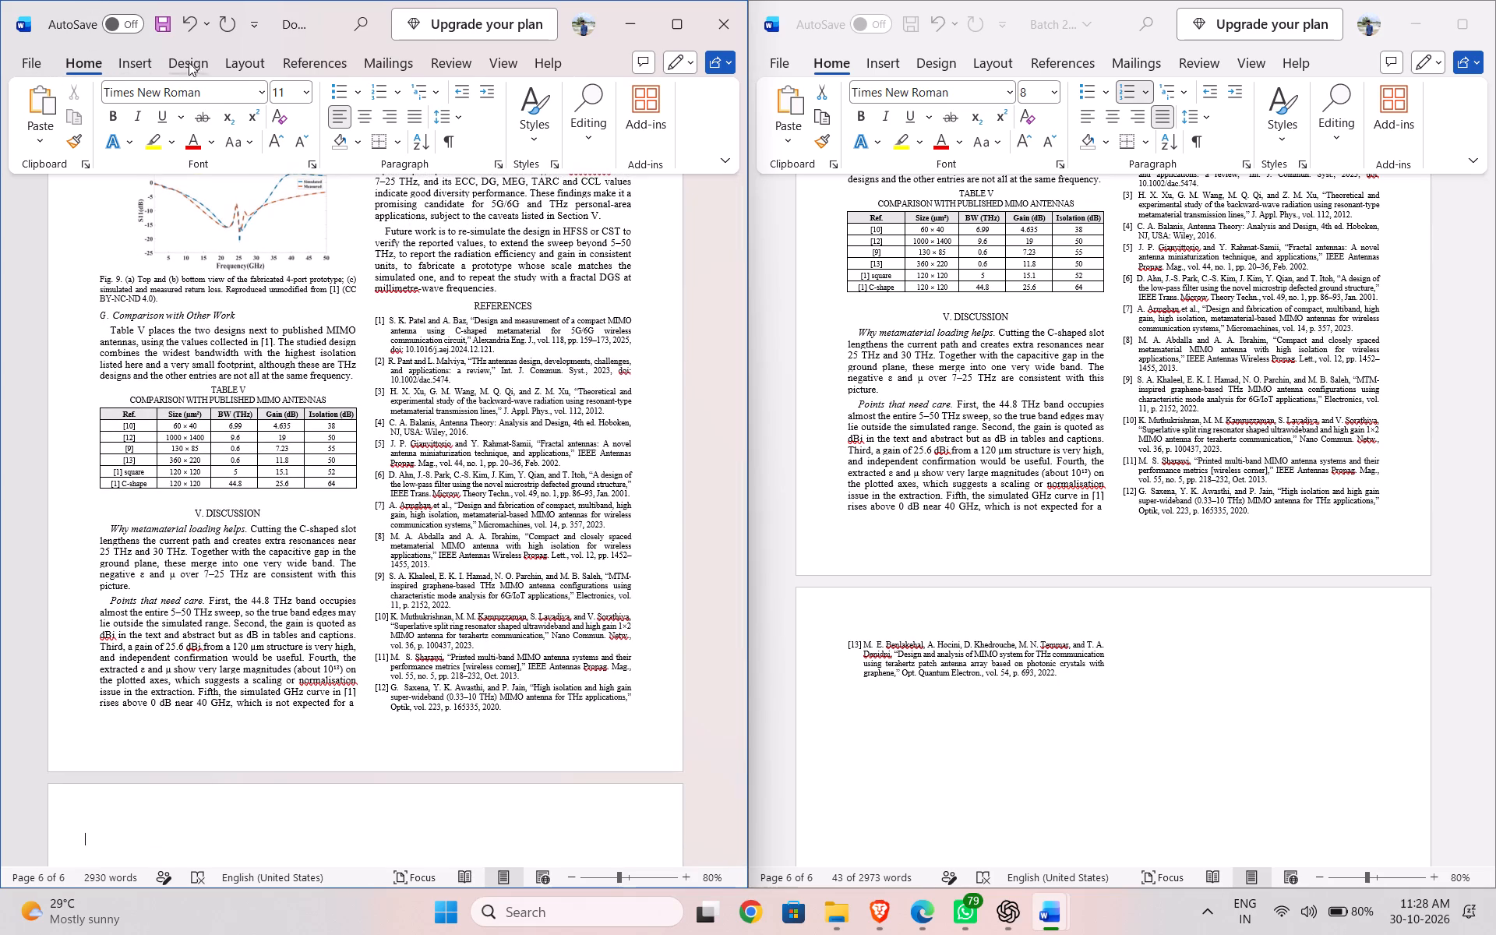
{"action": "left_click", "coordinate": [243, 62]}
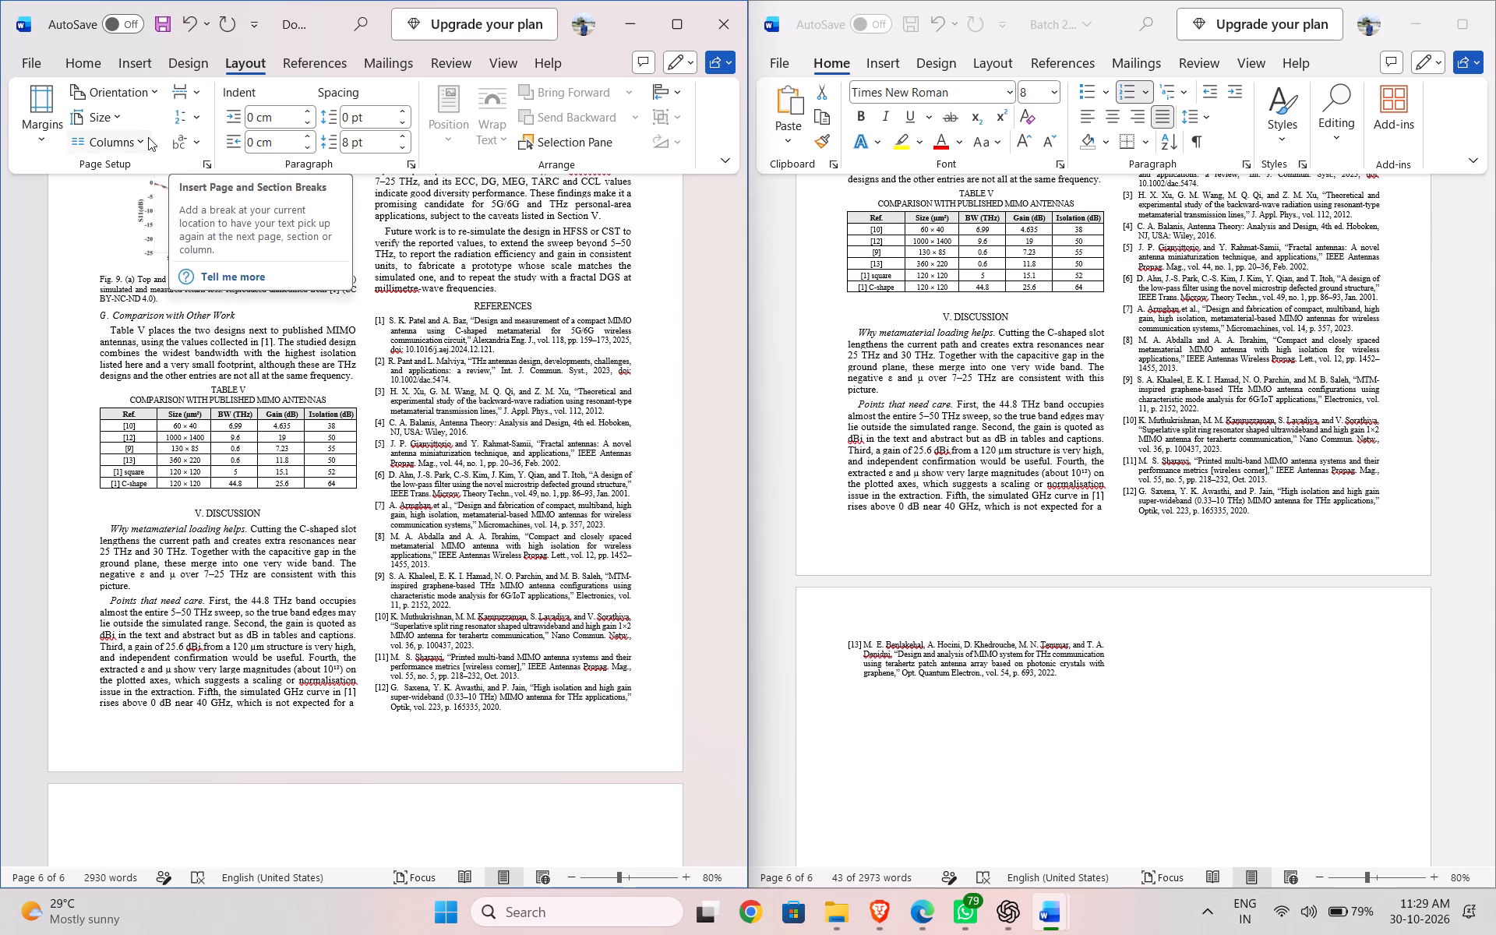
{"action": "left_click", "coordinate": [209, 93]}
{"action": "left_click", "coordinate": [198, 93]}
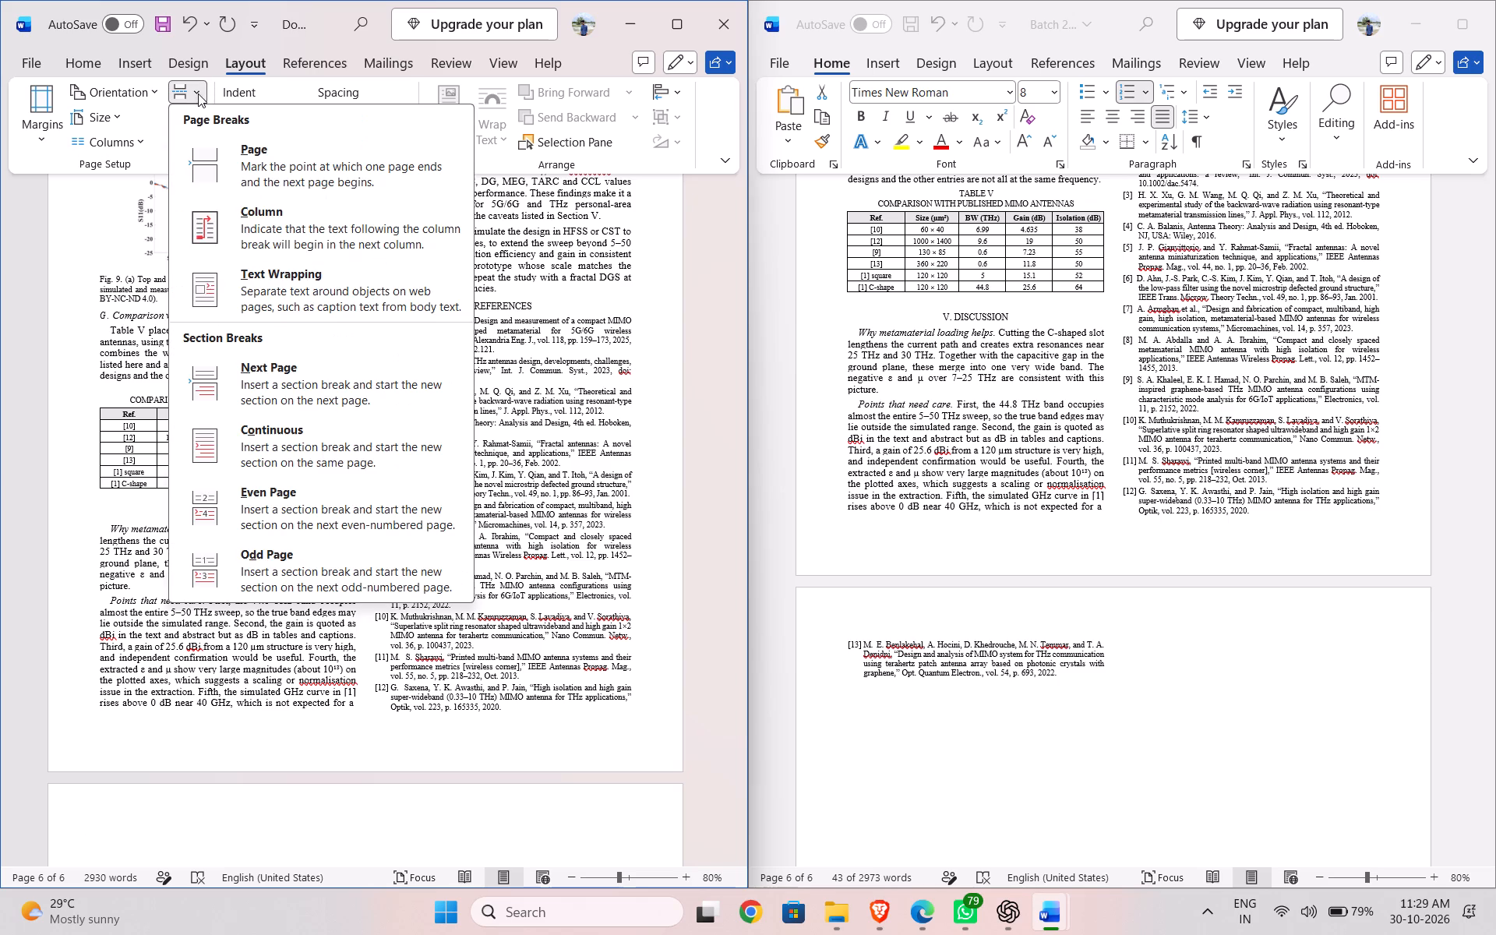
{"action": "left_click", "coordinate": [296, 436]}
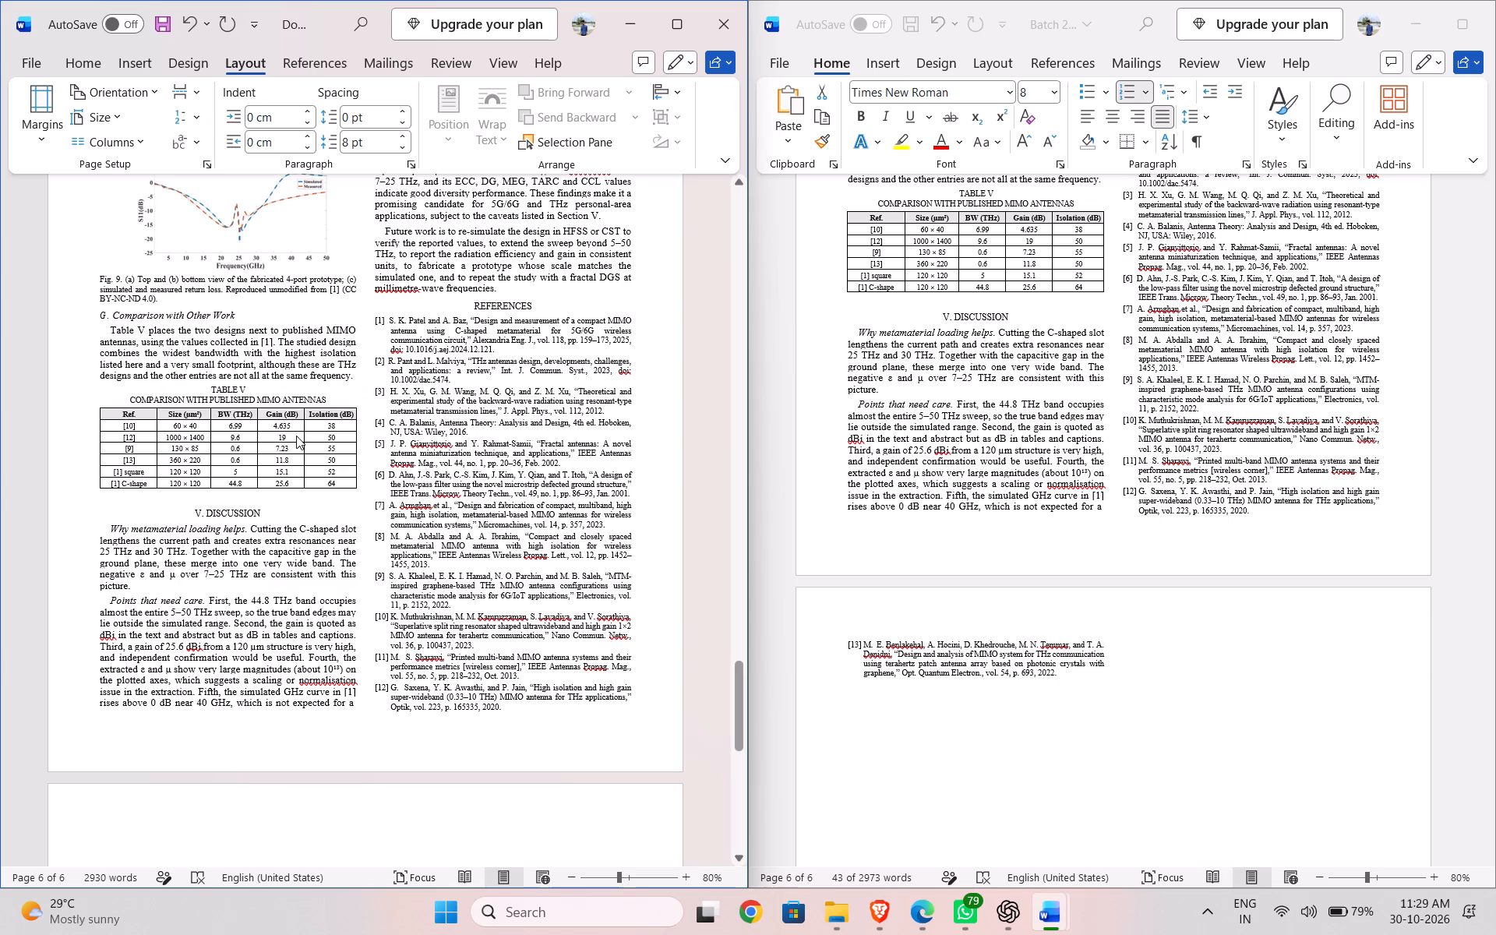
Enter the label "[13]" on the new line at the top of Document1's sixth page.
{"action": "type", "text": "[13"}
{"action": "key", "text": "bracketright"}
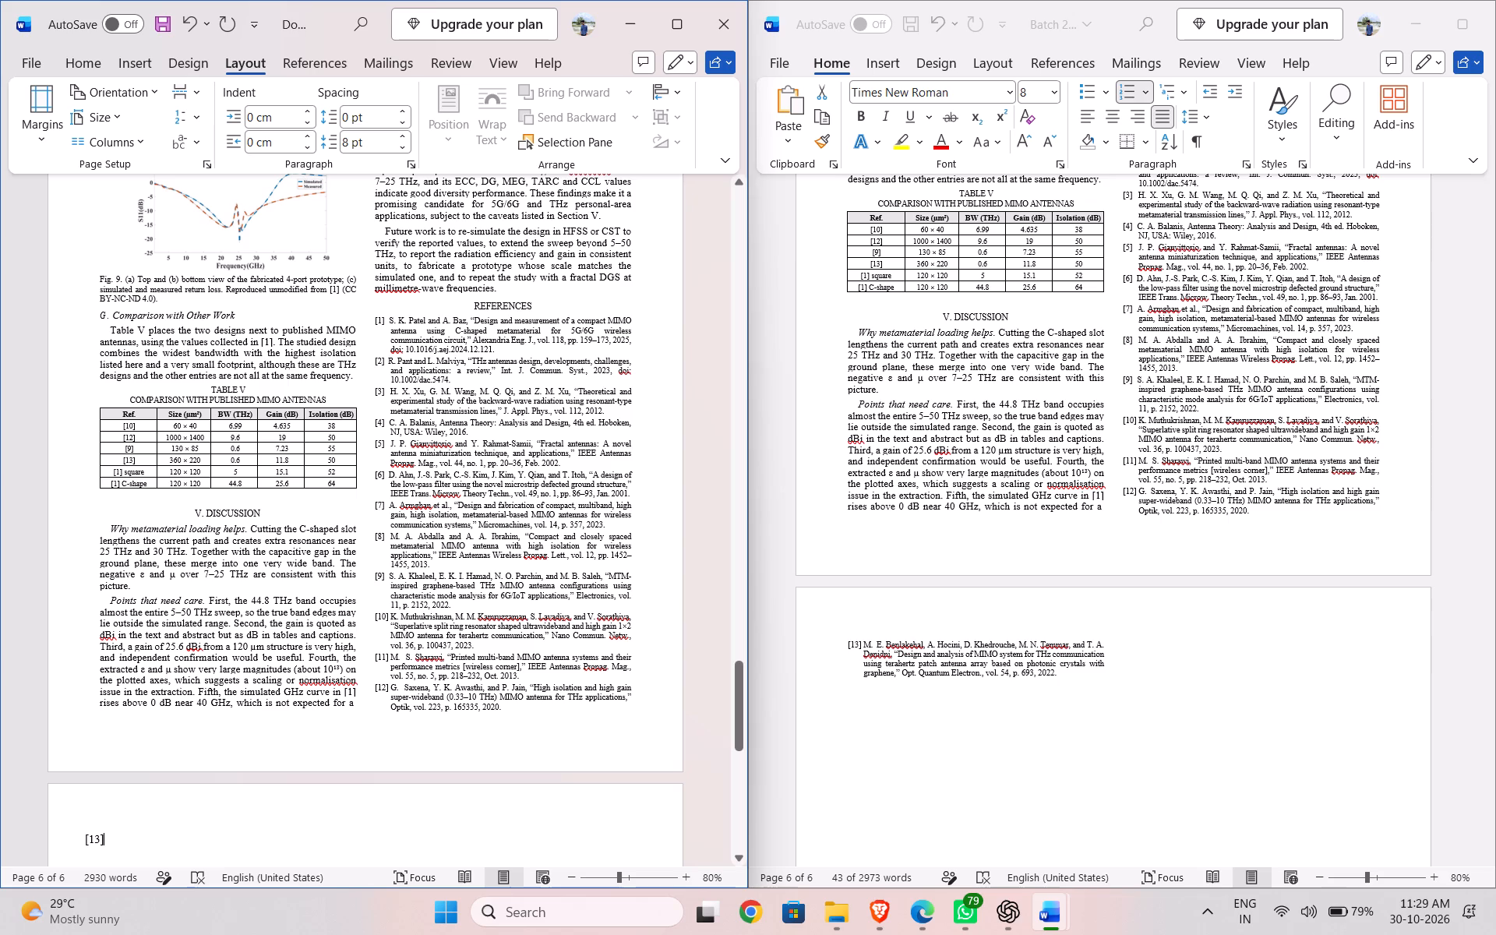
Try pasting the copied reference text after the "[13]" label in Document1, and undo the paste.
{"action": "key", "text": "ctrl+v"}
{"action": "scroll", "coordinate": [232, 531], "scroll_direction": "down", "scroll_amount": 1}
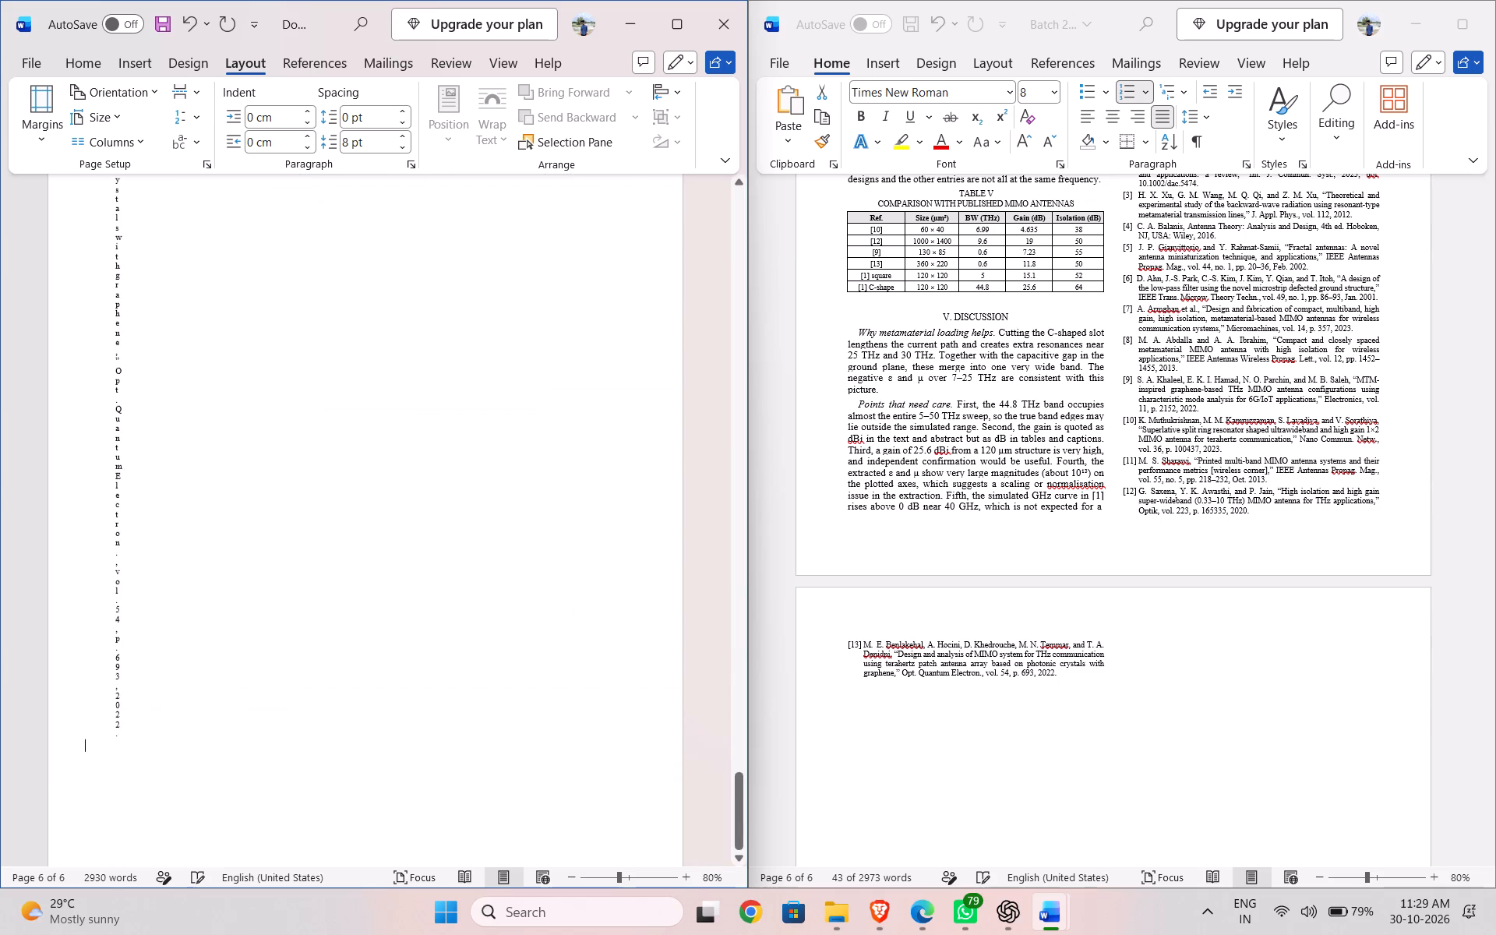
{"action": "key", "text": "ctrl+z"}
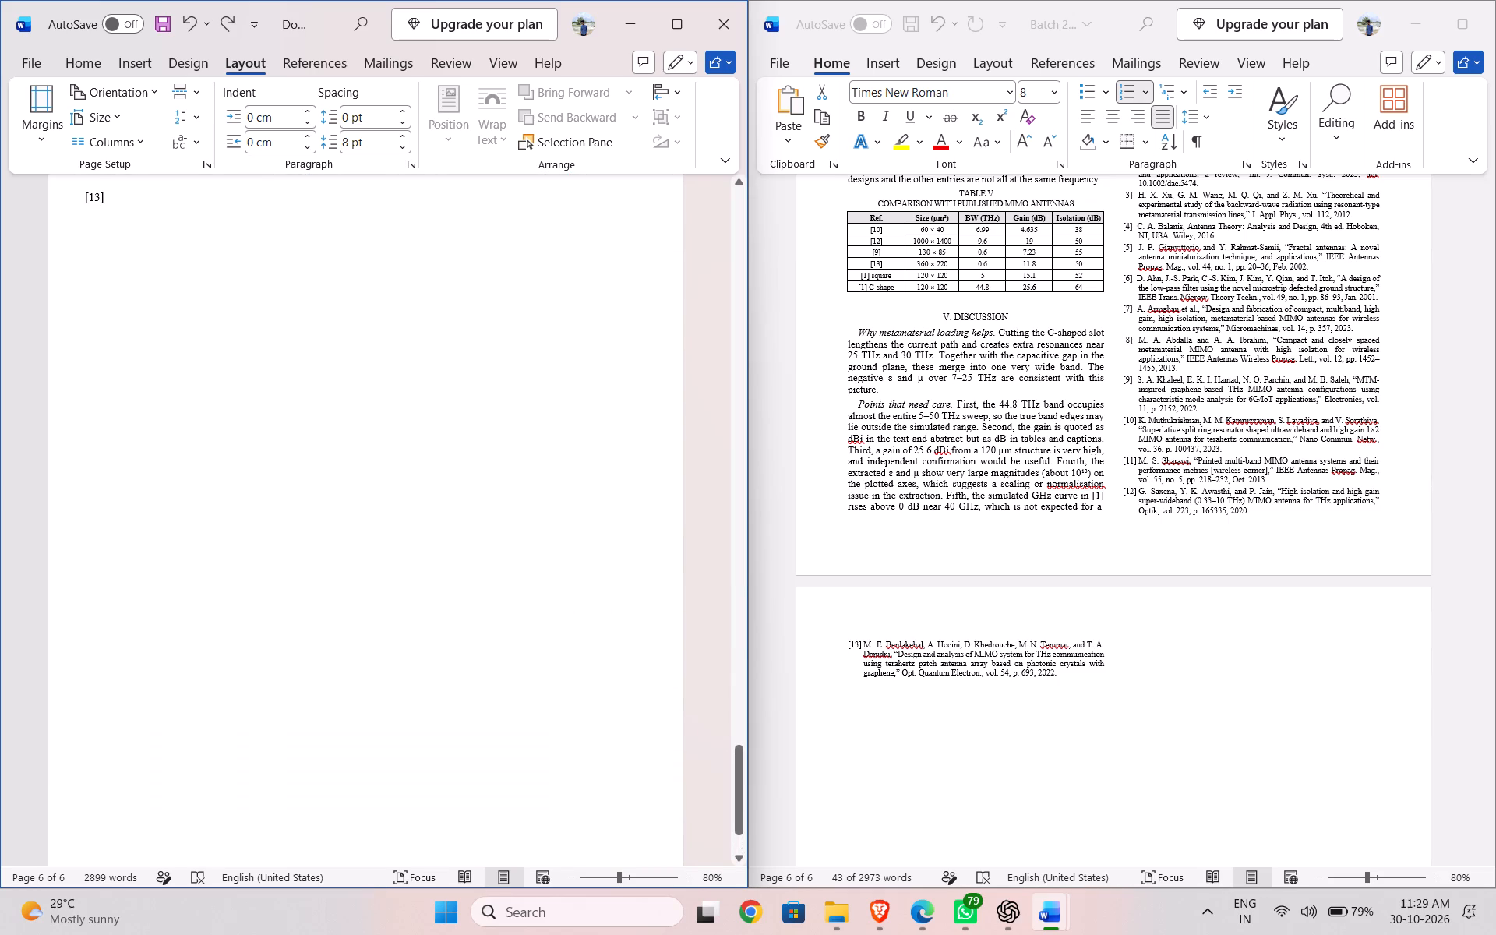
Set the section holding the "[13]" label in Document1 to one column.
{"action": "scroll", "coordinate": [155, 349], "scroll_direction": "up", "scroll_amount": 2}
{"action": "left_click", "coordinate": [122, 146]}
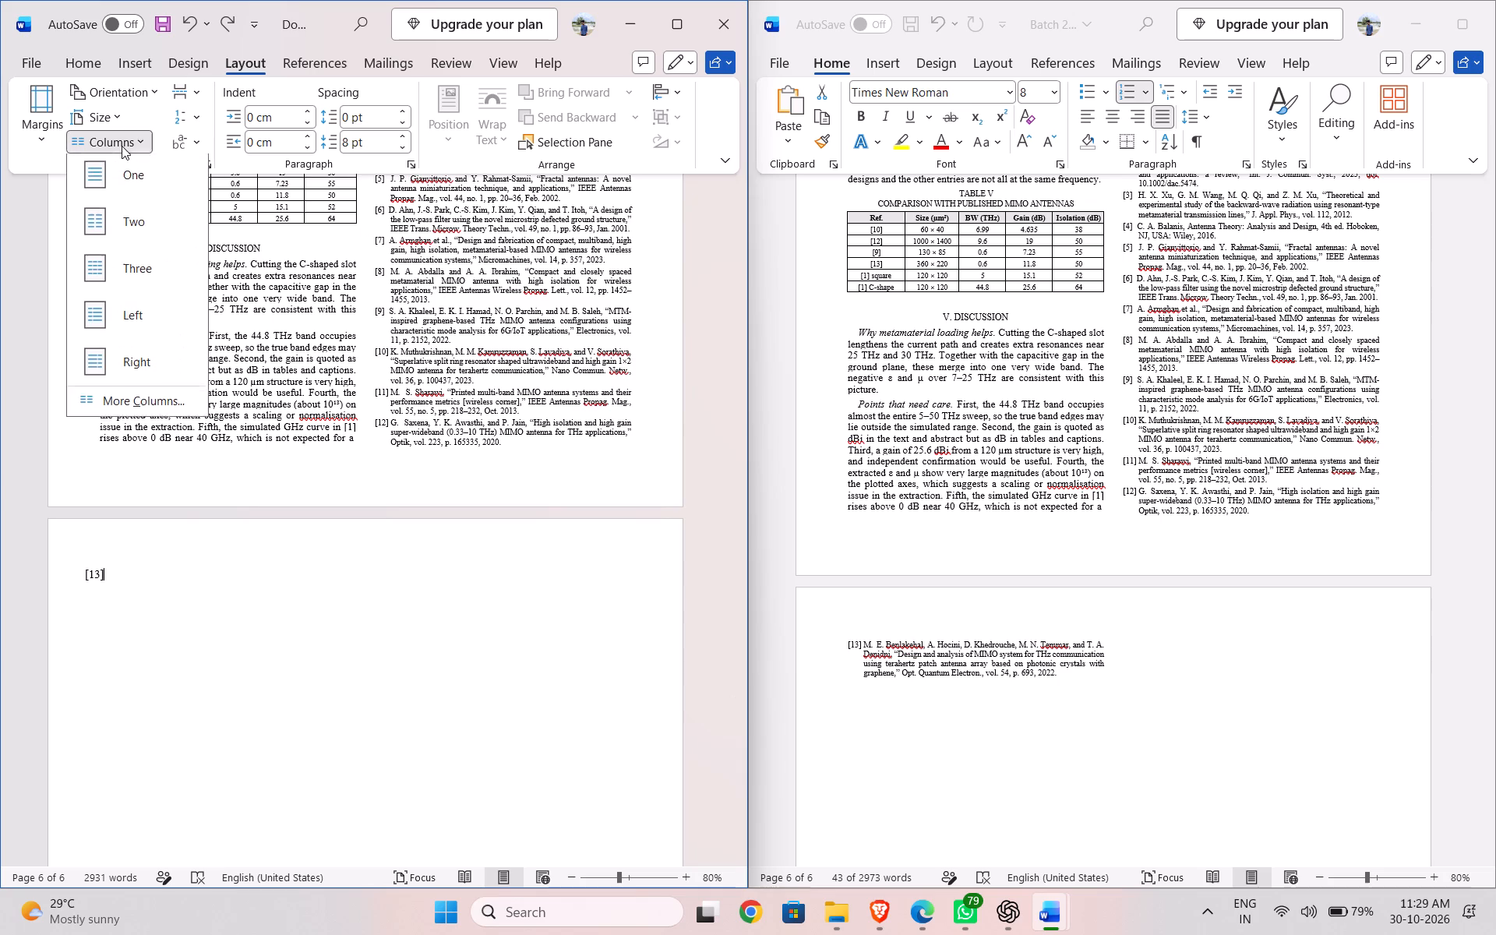
{"action": "left_click", "coordinate": [126, 189]}
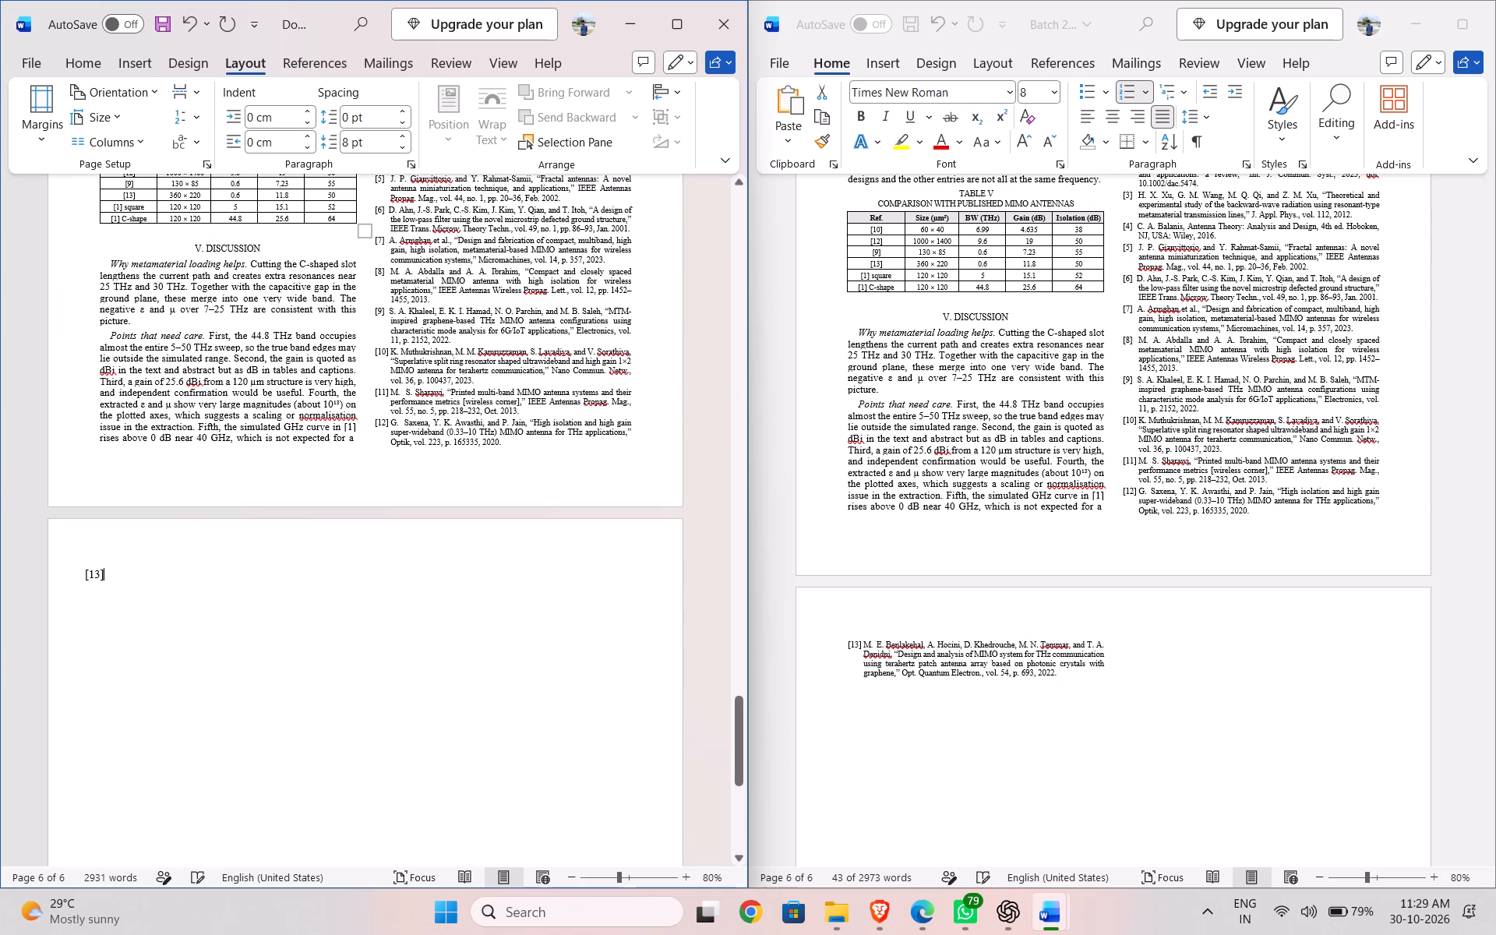
Paste the copied reference text after the "[13]" label in Document1 and remove the automatic list number before it.
{"action": "left_click", "coordinate": [132, 559]}
{"action": "key", "text": "ctrl+v"}
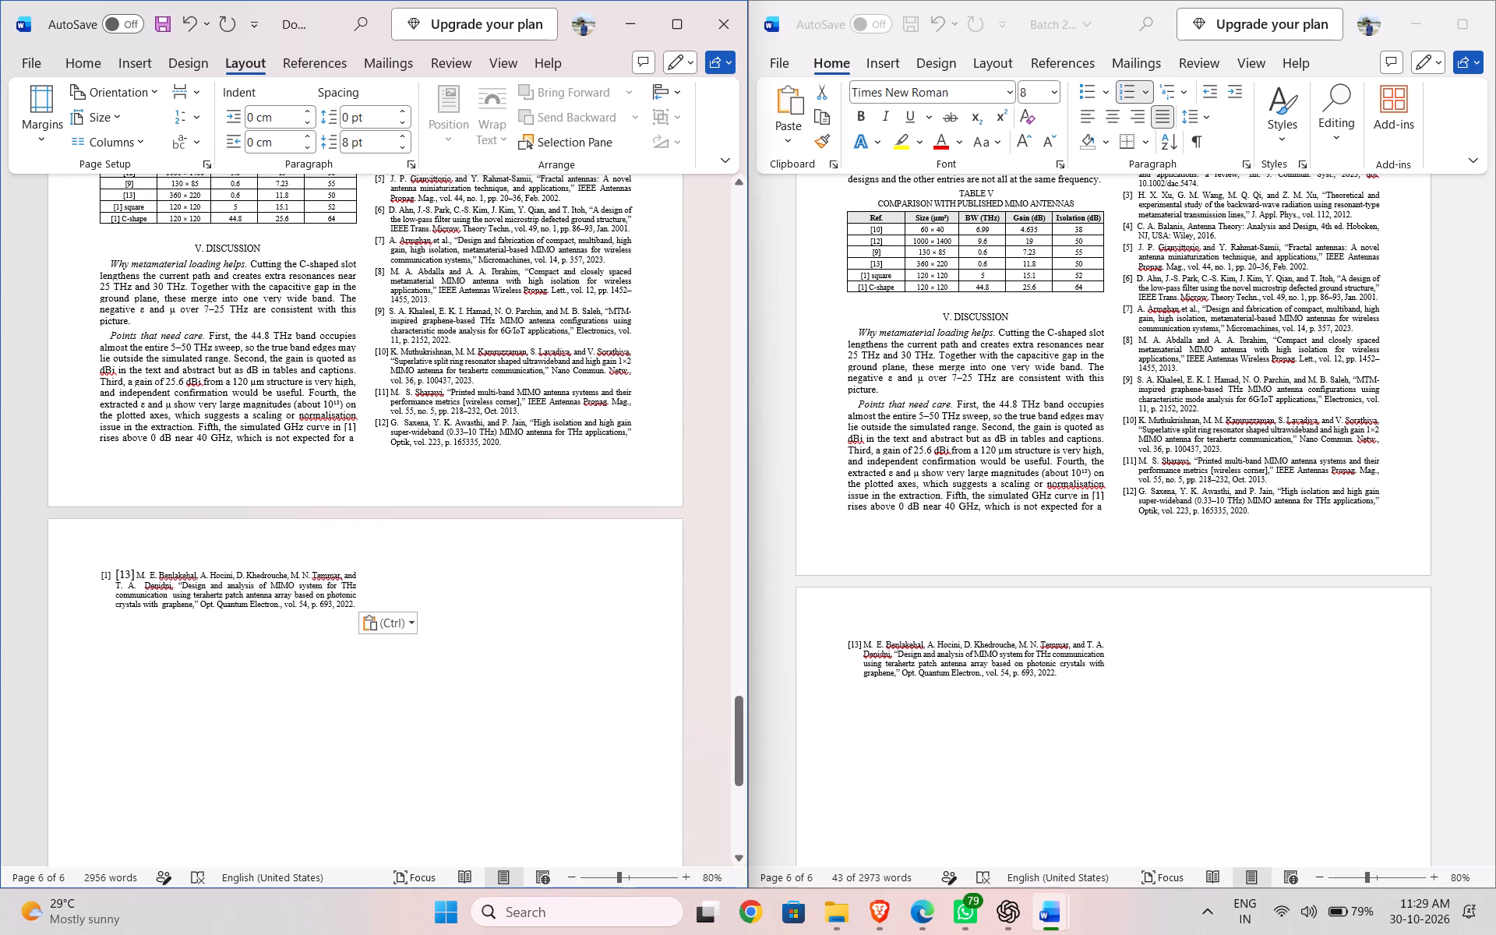
{"action": "left_click", "coordinate": [458, 669]}
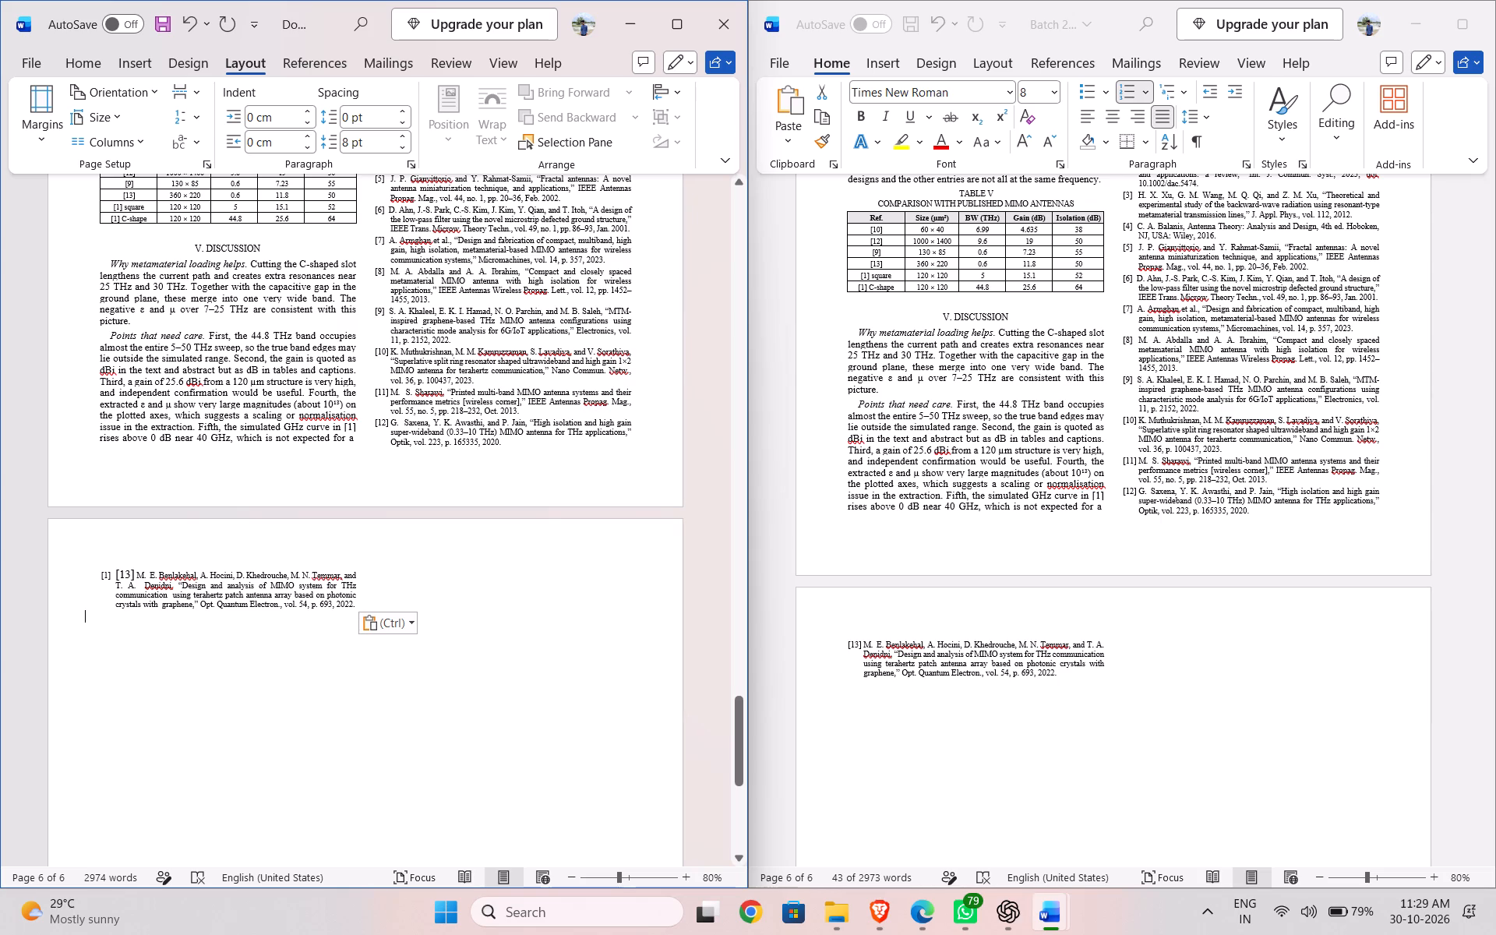
{"action": "left_click", "coordinate": [116, 574]}
{"action": "key", "text": "BackSpace"}
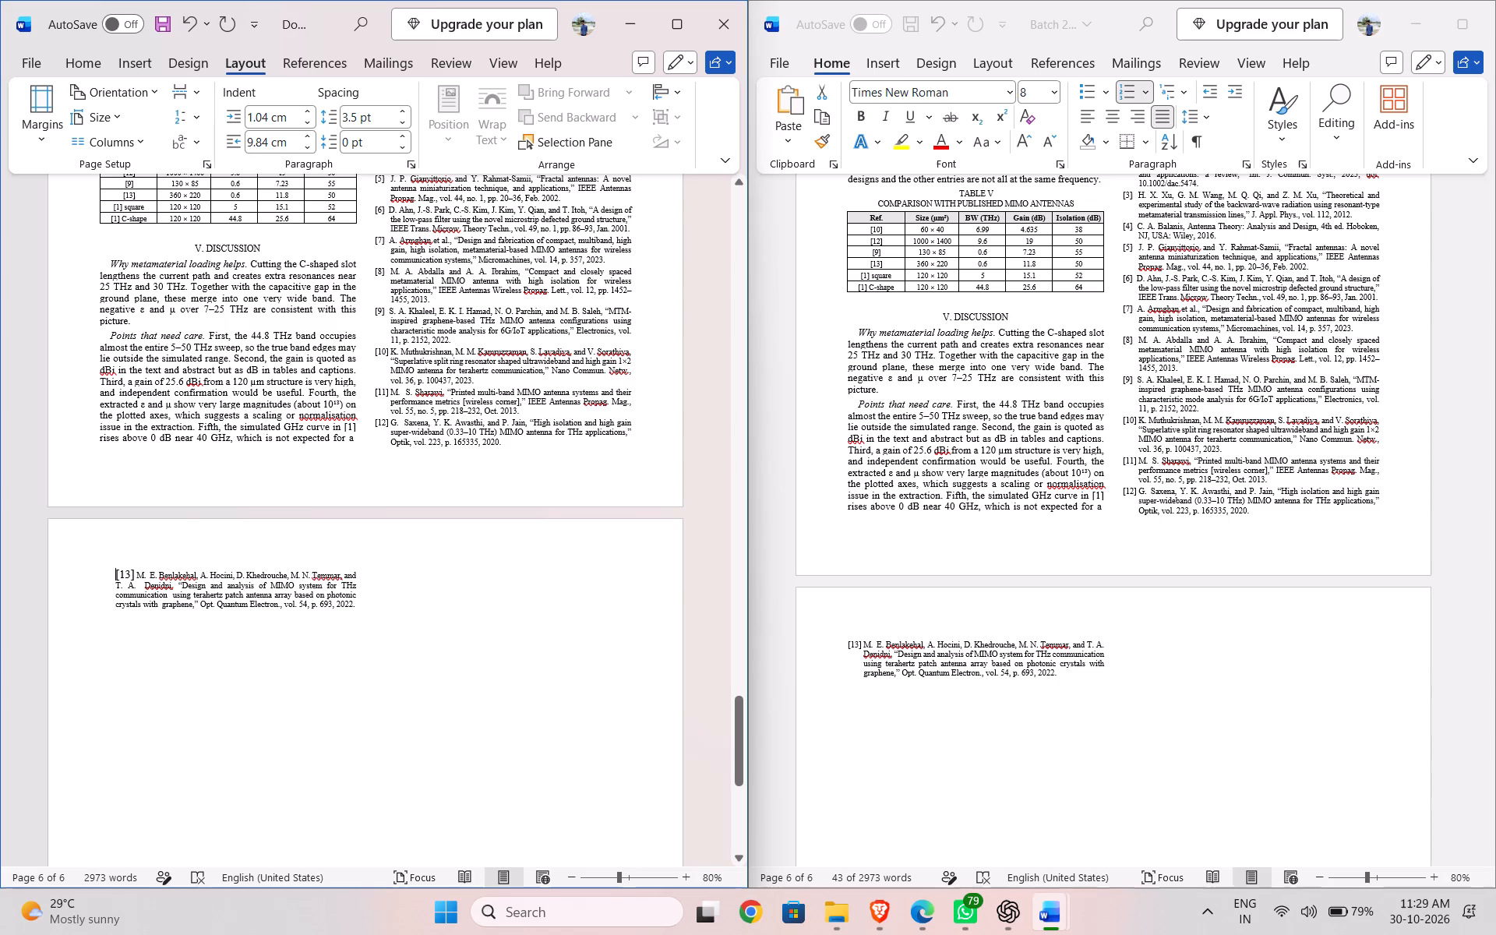
Reduce the "[13]" label before the last reference in Document1 to 8 pt, matching the label in the Batch 22 document.
{"action": "left_click", "coordinate": [853, 638]}
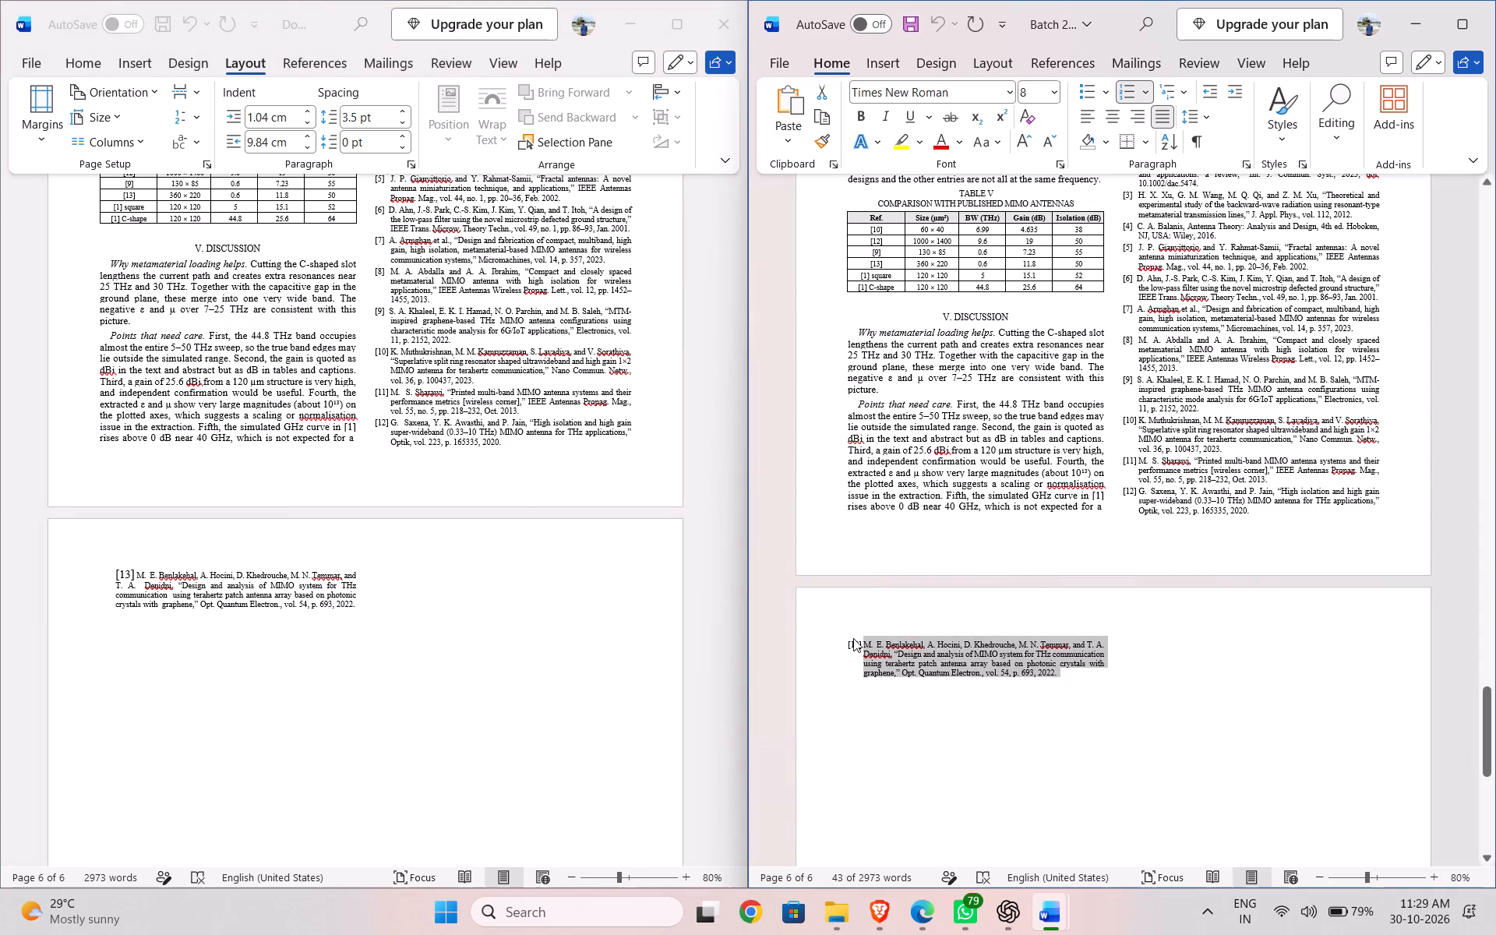
{"action": "left_click", "coordinate": [854, 641]}
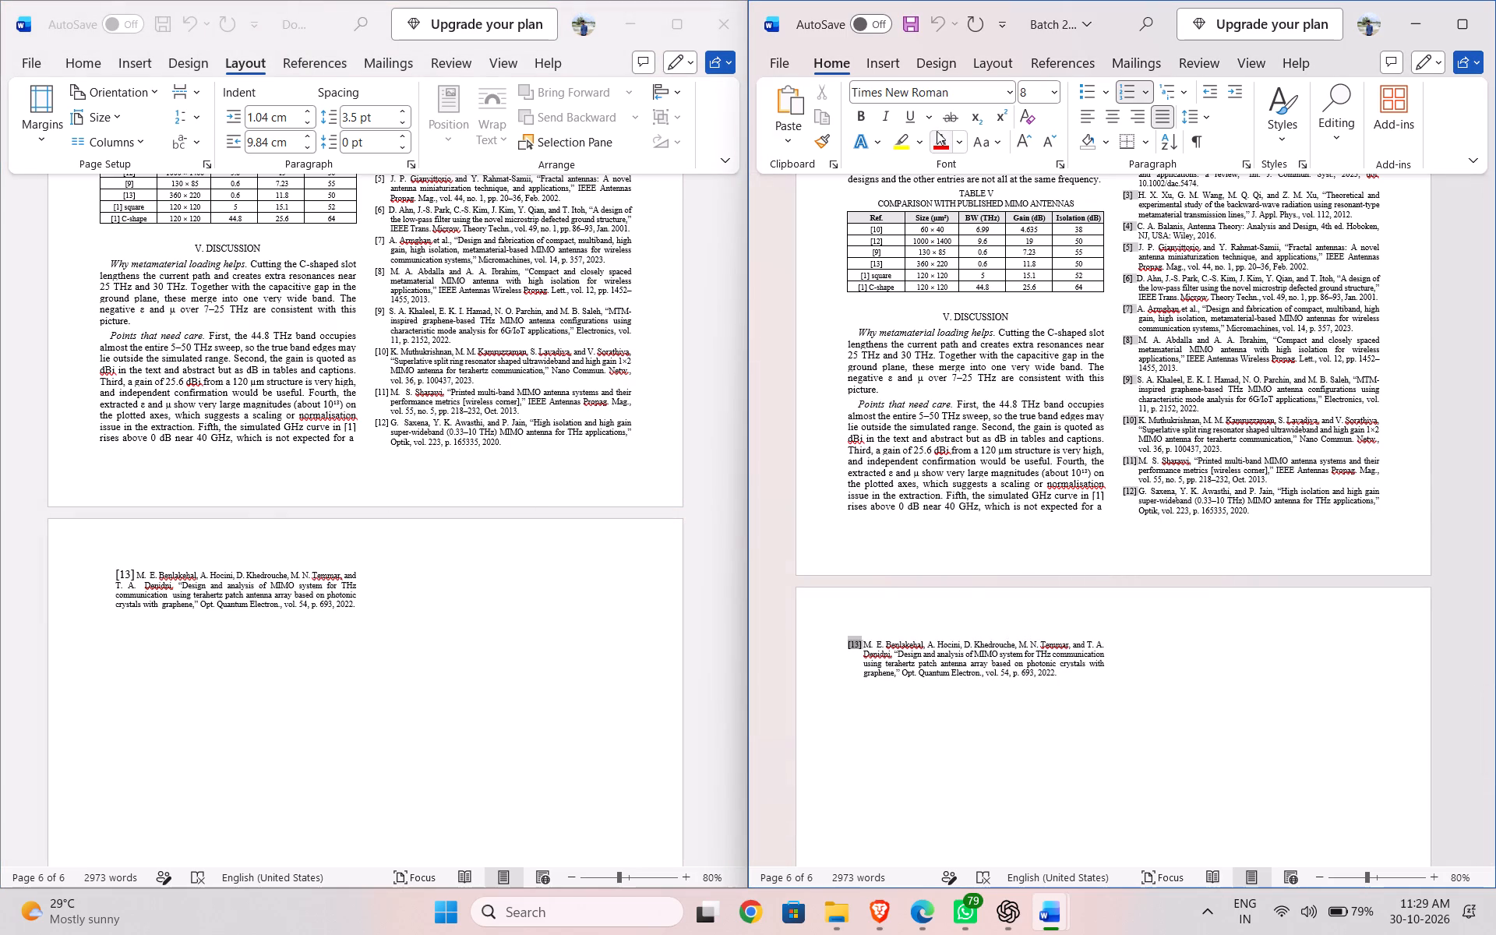
{"action": "double_click", "coordinate": [129, 570]}
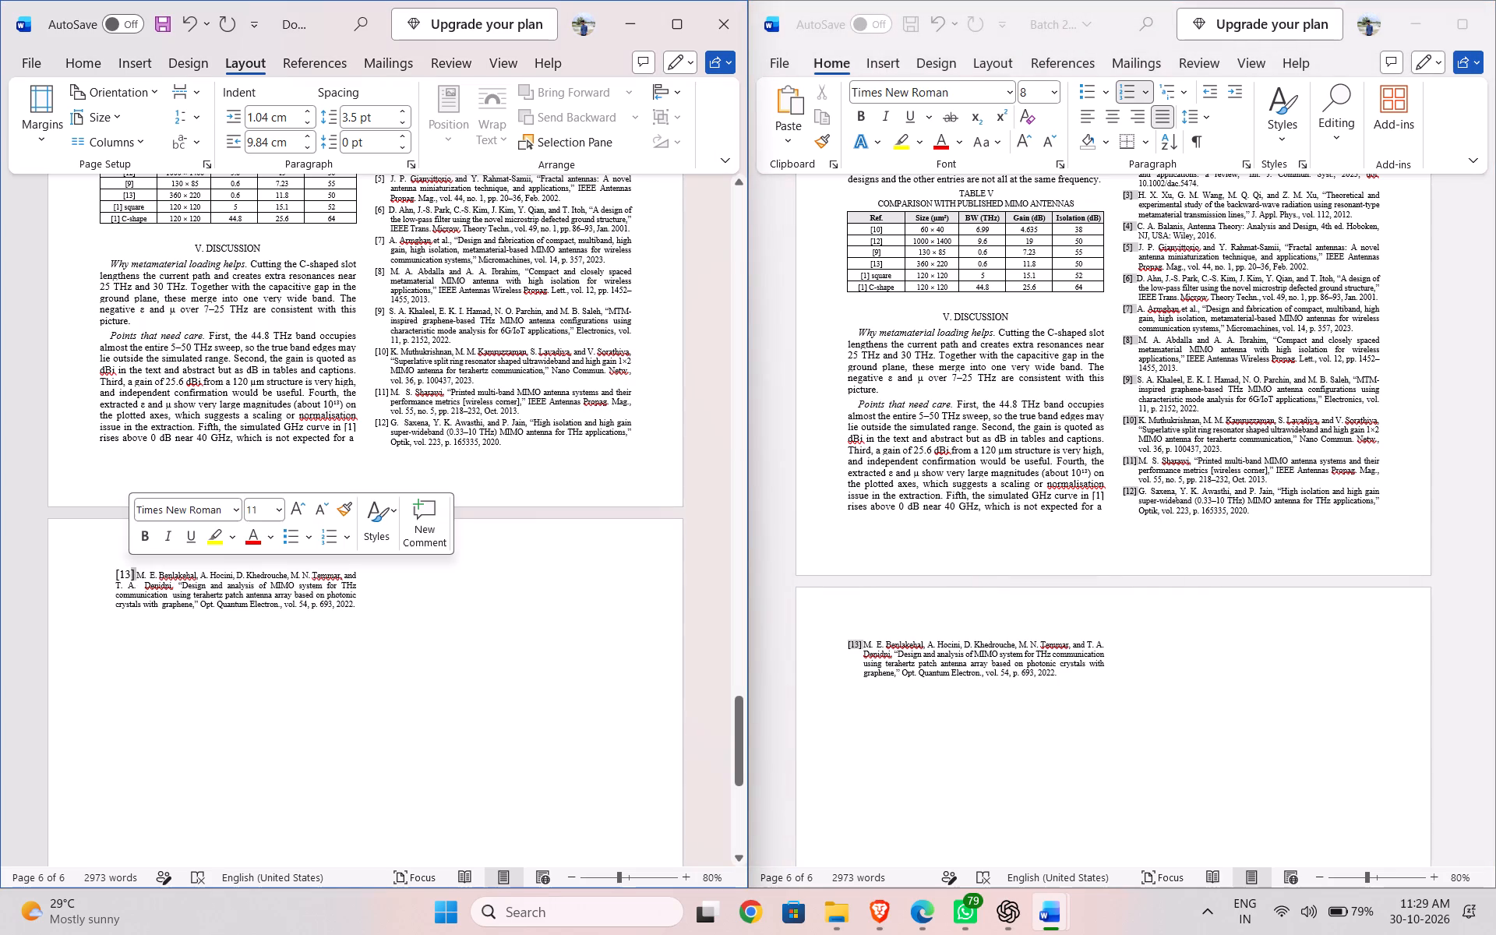
{"action": "left_click_drag", "start_coordinate": [129, 570], "coordinate": [118, 573]}
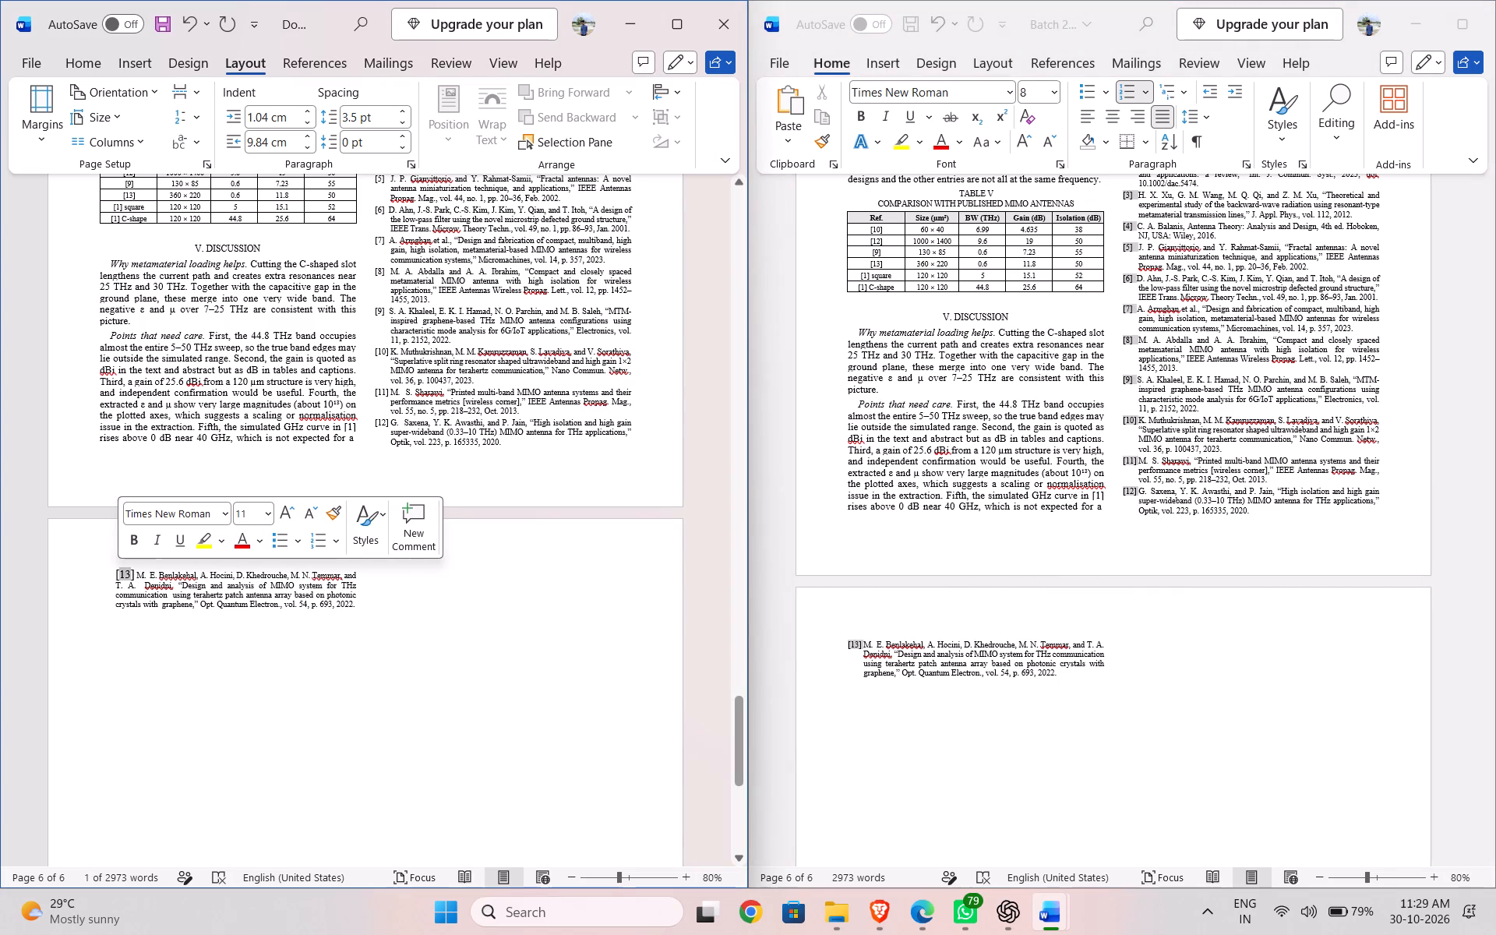
{"action": "left_click_drag", "start_coordinate": [136, 573], "coordinate": [103, 574]}
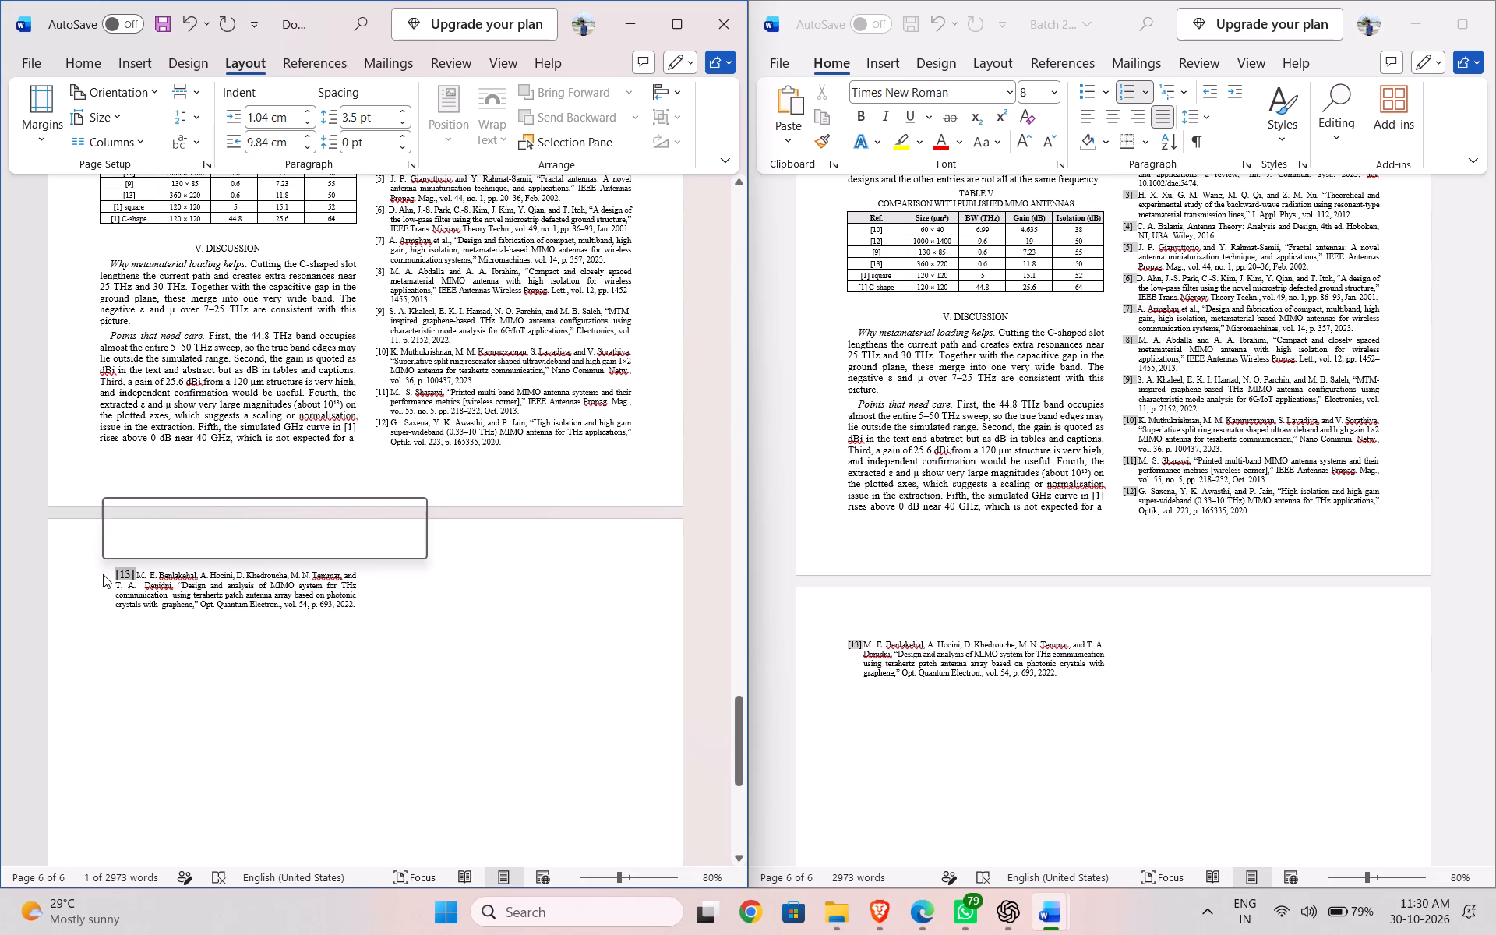
{"action": "left_click", "coordinate": [292, 507]}
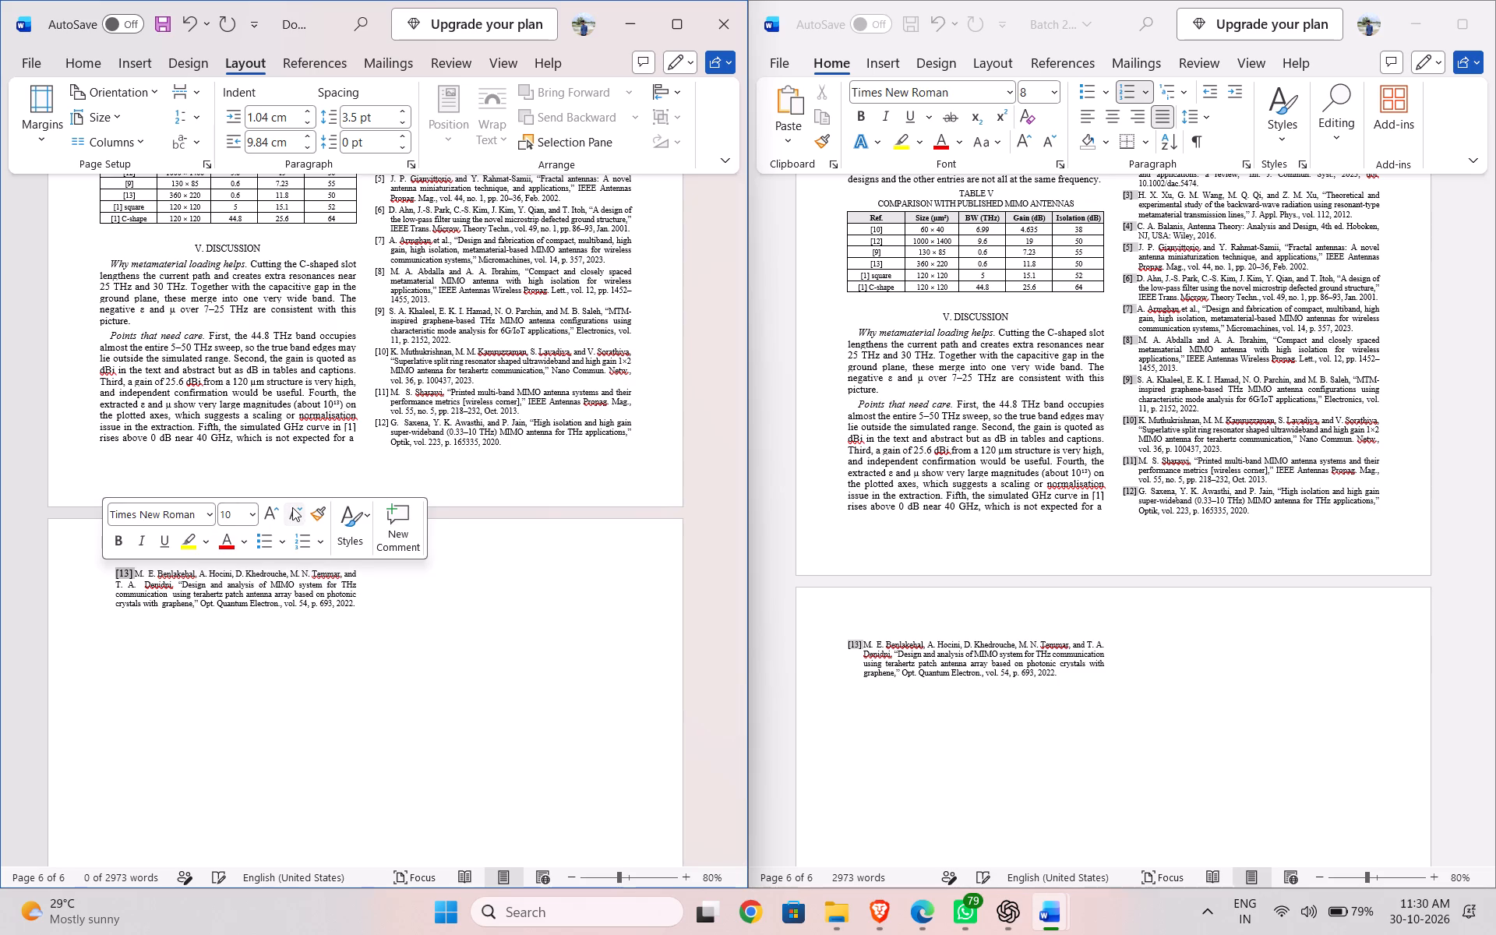
{"action": "left_click", "coordinate": [292, 507]}
{"action": "left_click", "coordinate": [292, 507]}
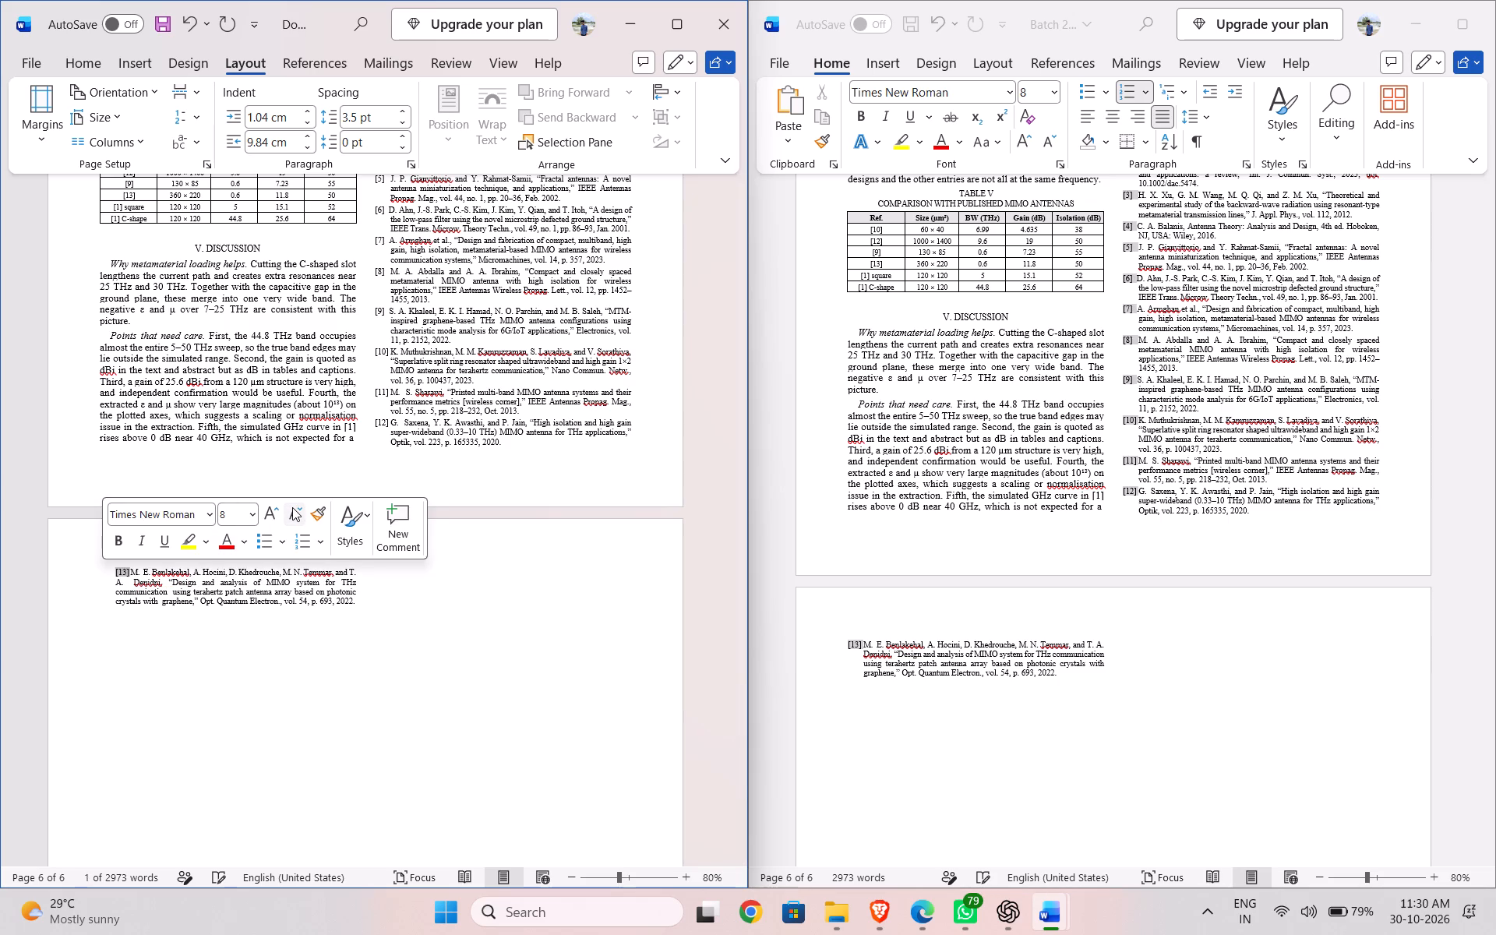
{"action": "left_click", "coordinate": [379, 640]}
Insert "5G and" before "6G" in the Keywords line on Document1's first page.
{"action": "scroll", "coordinate": [443, 556], "scroll_direction": "up", "scroll_amount": 4}
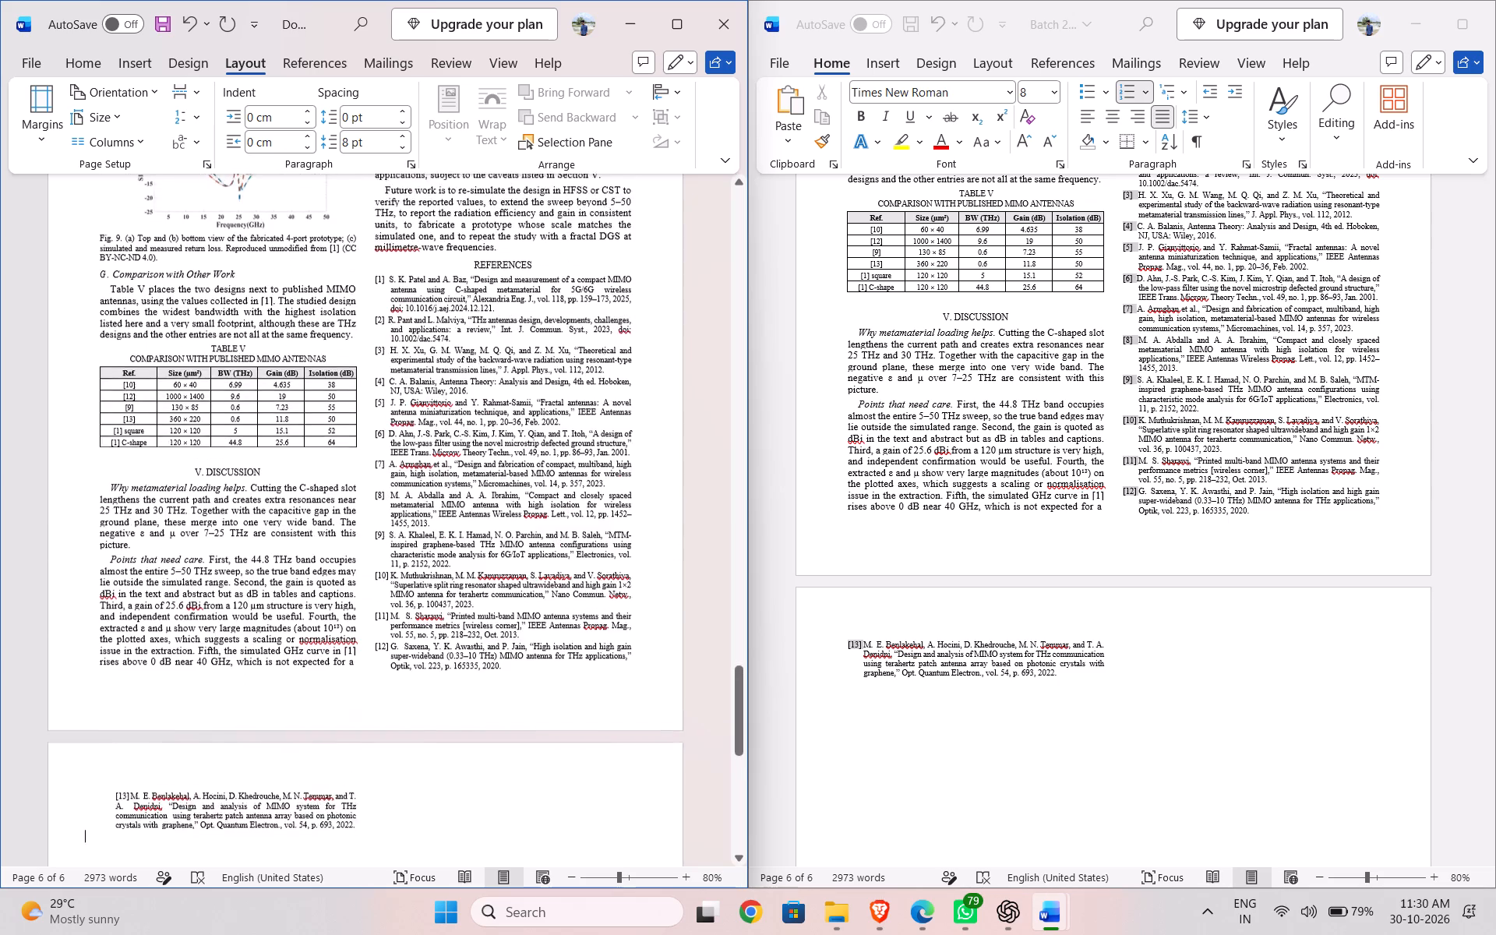
{"action": "scroll", "coordinate": [443, 556], "scroll_direction": "up", "scroll_amount": 13}
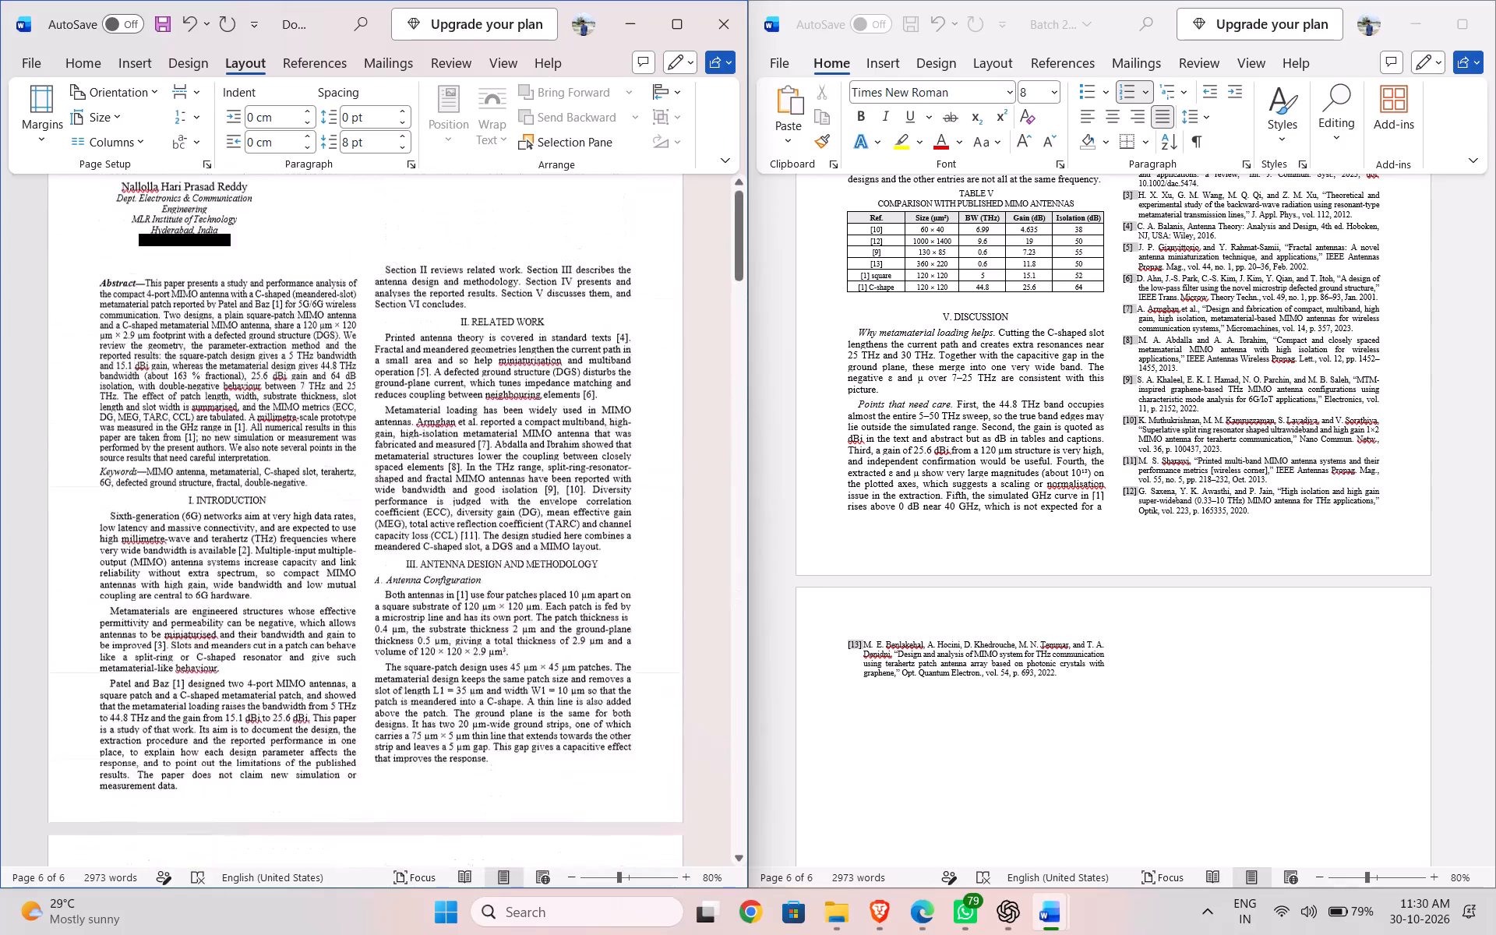
{"action": "scroll", "coordinate": [443, 556], "scroll_direction": "up", "scroll_amount": 6}
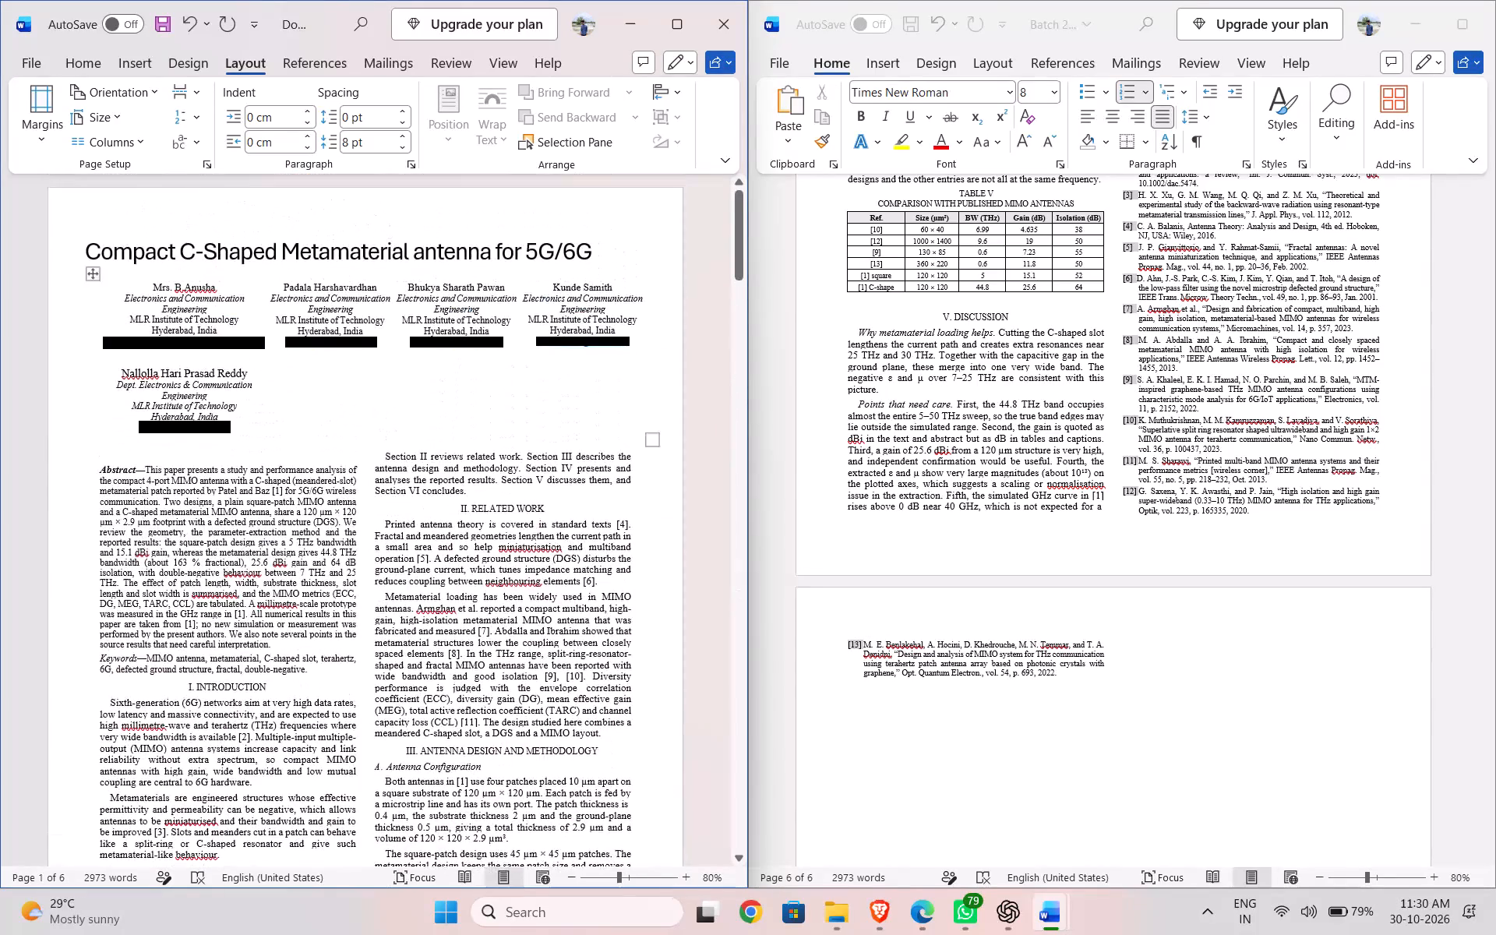
{"action": "scroll", "coordinate": [318, 431], "scroll_direction": "down", "scroll_amount": 1}
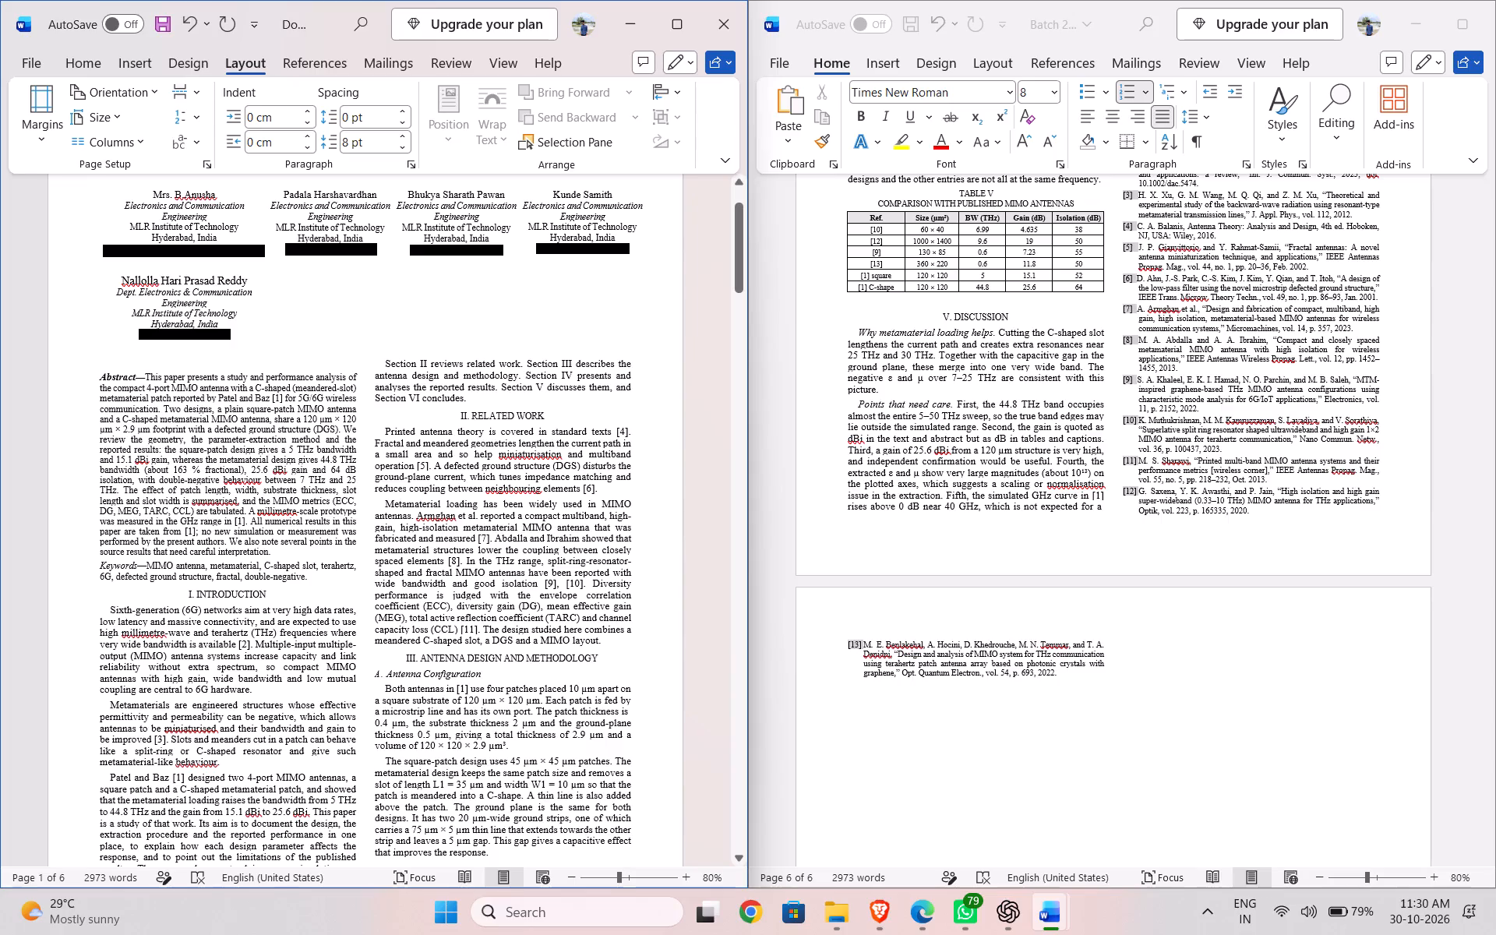
{"action": "scroll", "coordinate": [216, 576], "scroll_direction": "down", "scroll_amount": 1}
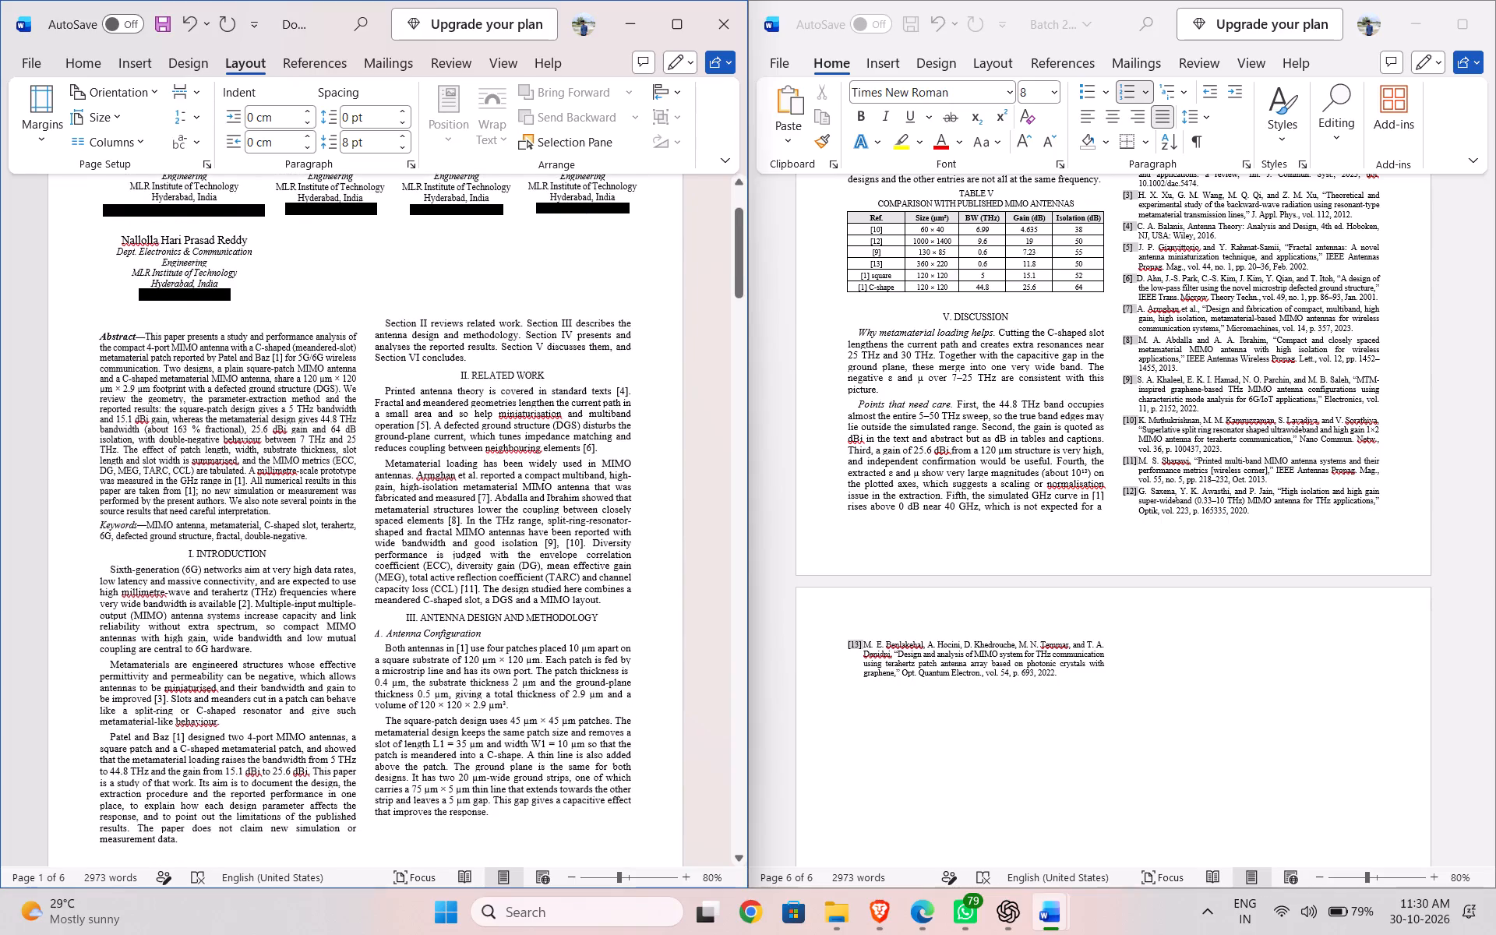
{"action": "scroll", "coordinate": [216, 576], "scroll_direction": "down", "scroll_amount": 2}
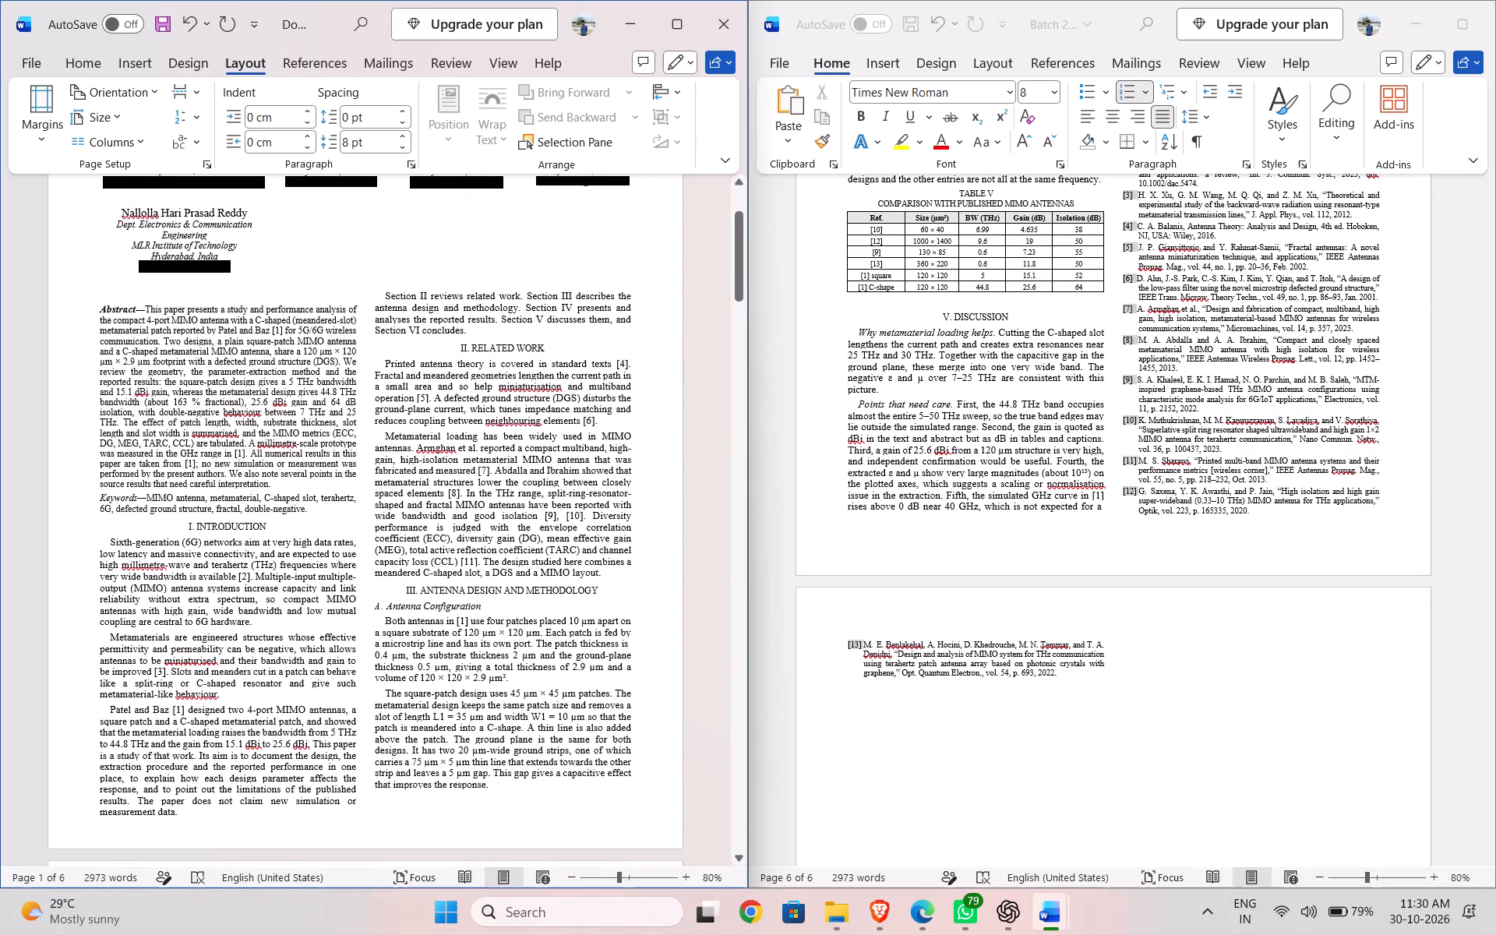
{"action": "left_click", "coordinate": [358, 499]}
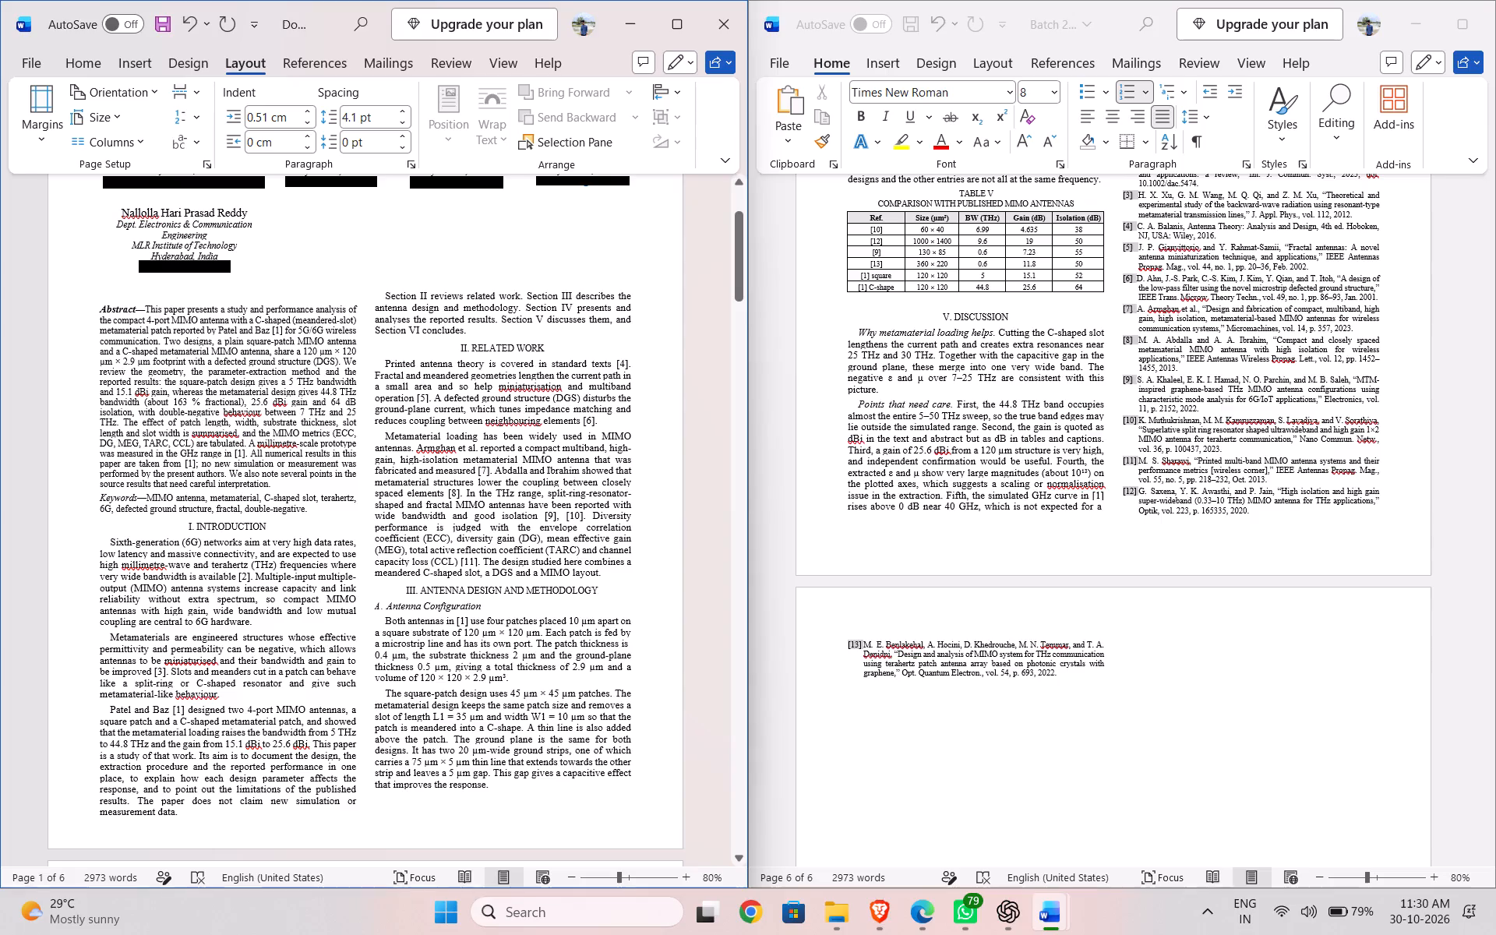
{"action": "left_click", "coordinate": [102, 507]}
{"action": "key", "text": "Left"}
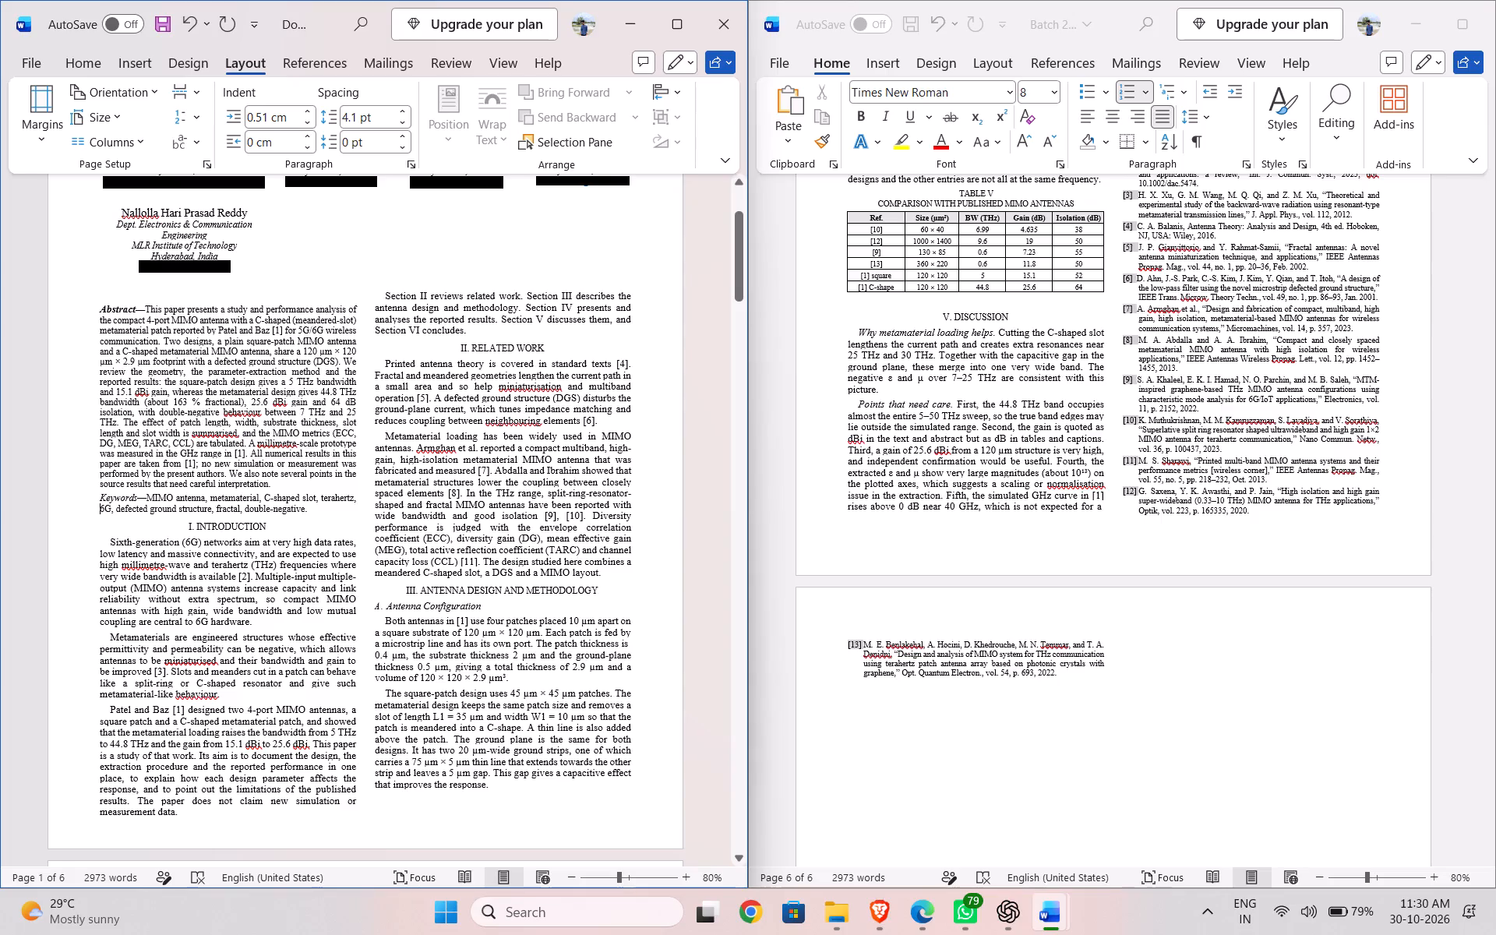
{"action": "type", "text": "5G"}
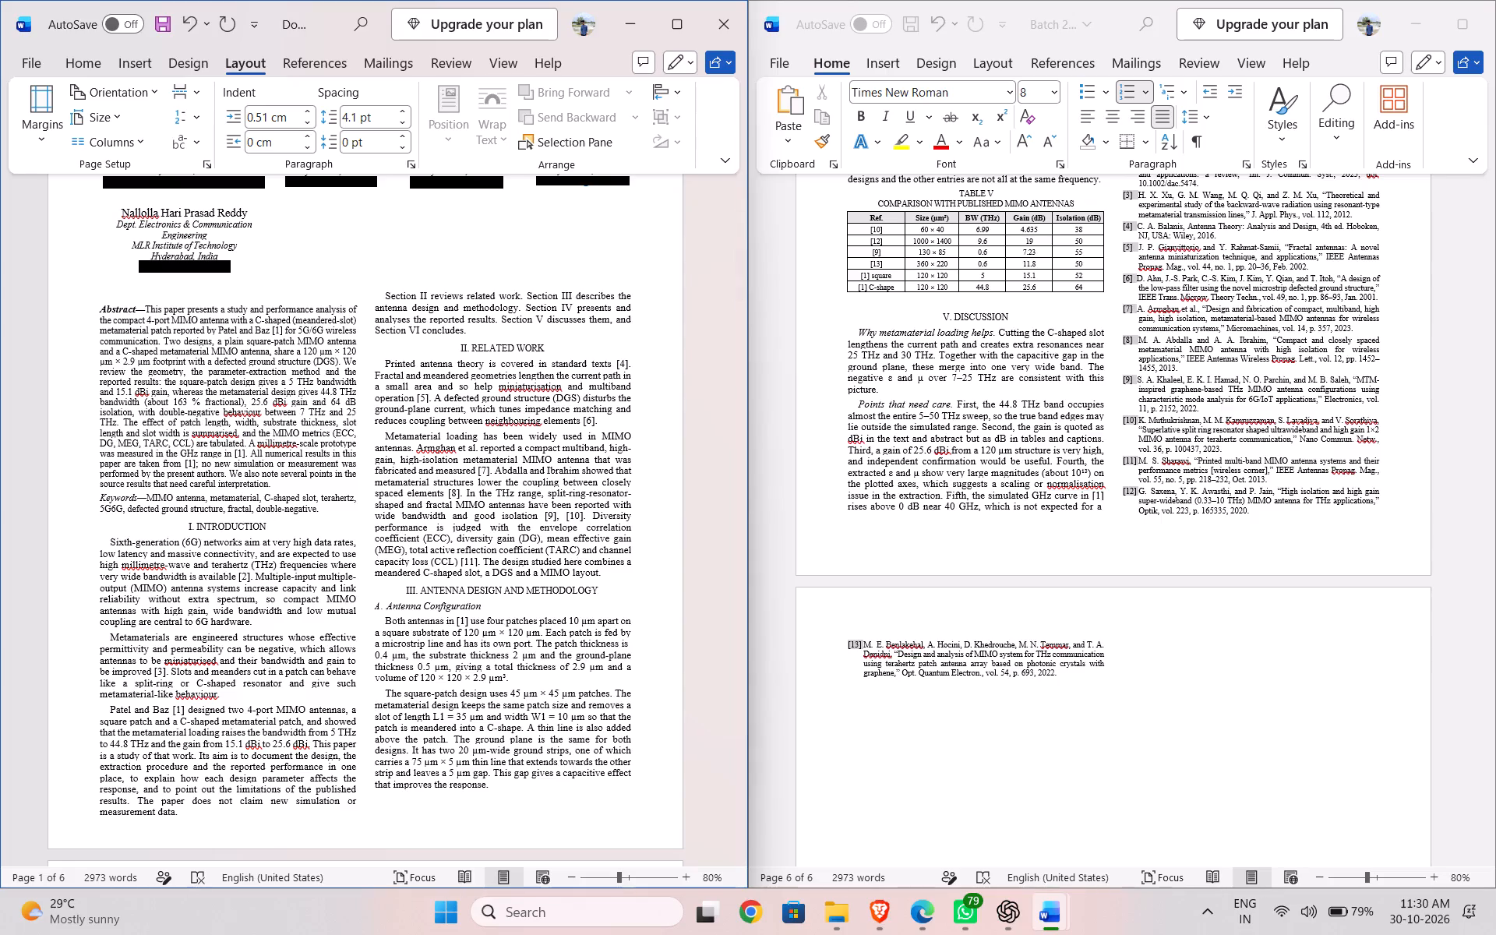
{"action": "key", "text": "space"}
{"action": "type", "text": "and"}
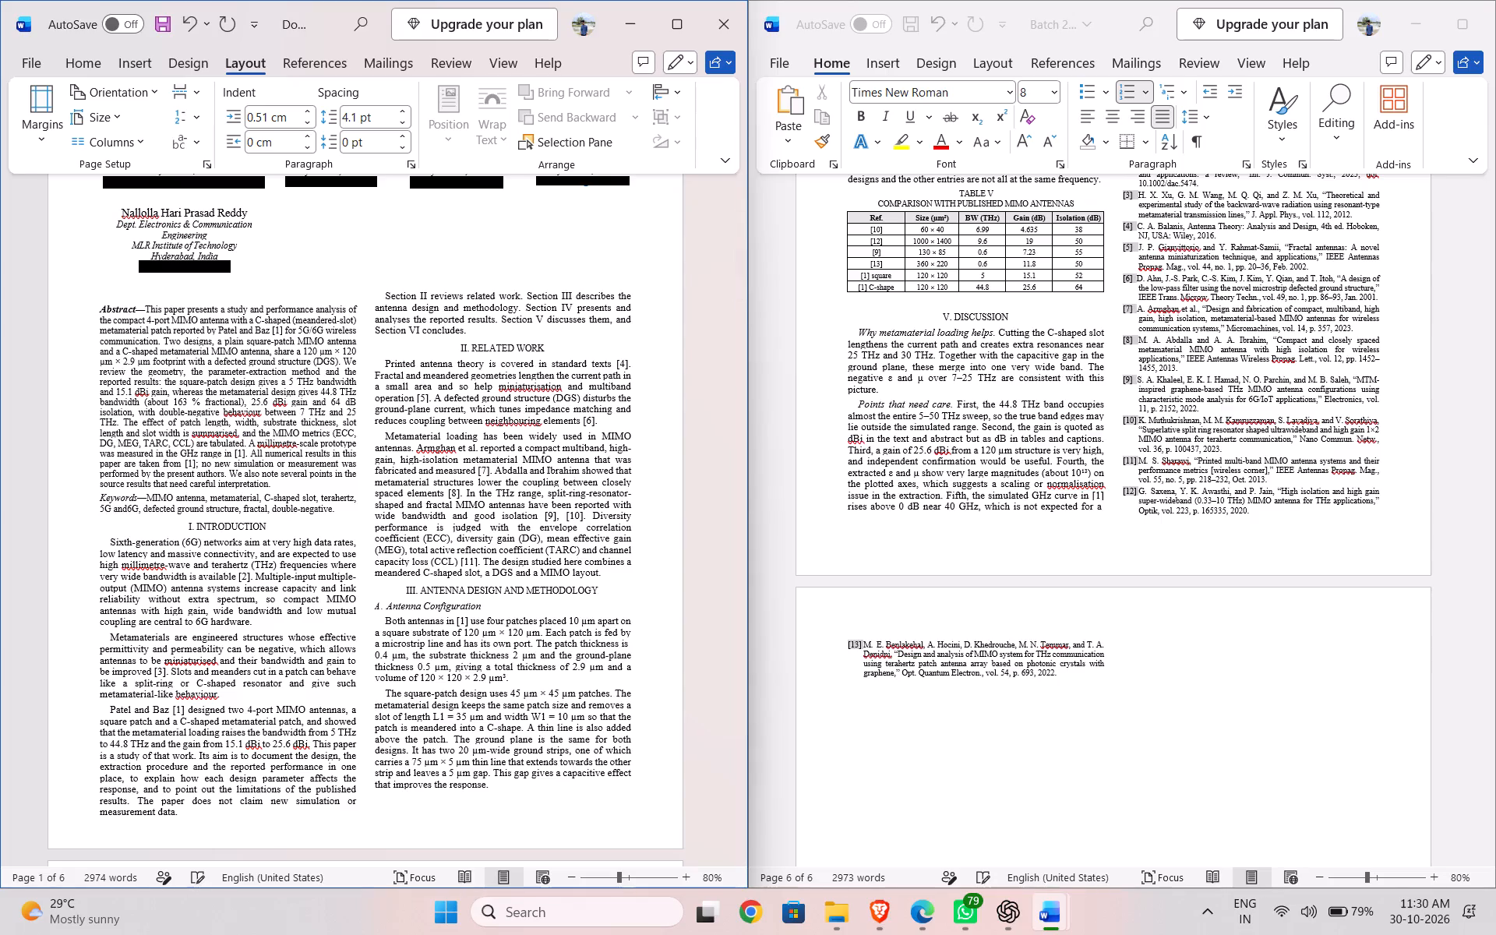
{"action": "key", "text": "space"}
Read through Document1's first-page body text and the top of the second page for wording to correct.
{"action": "scroll", "coordinate": [294, 538], "scroll_direction": "down", "scroll_amount": 1}
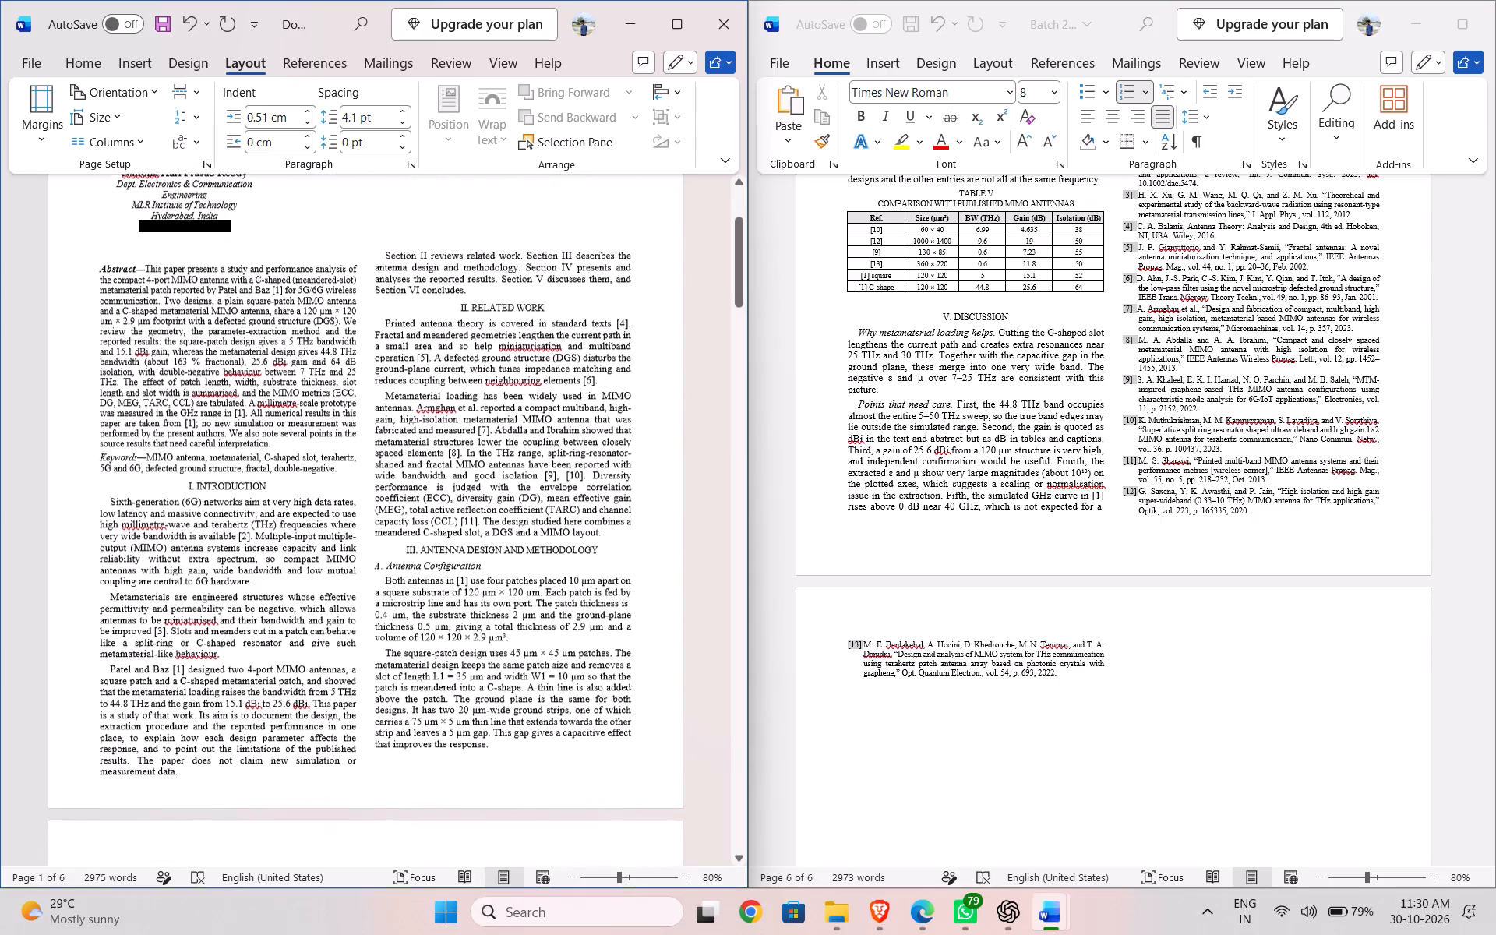
{"action": "scroll", "coordinate": [294, 538], "scroll_direction": "down", "scroll_amount": 1}
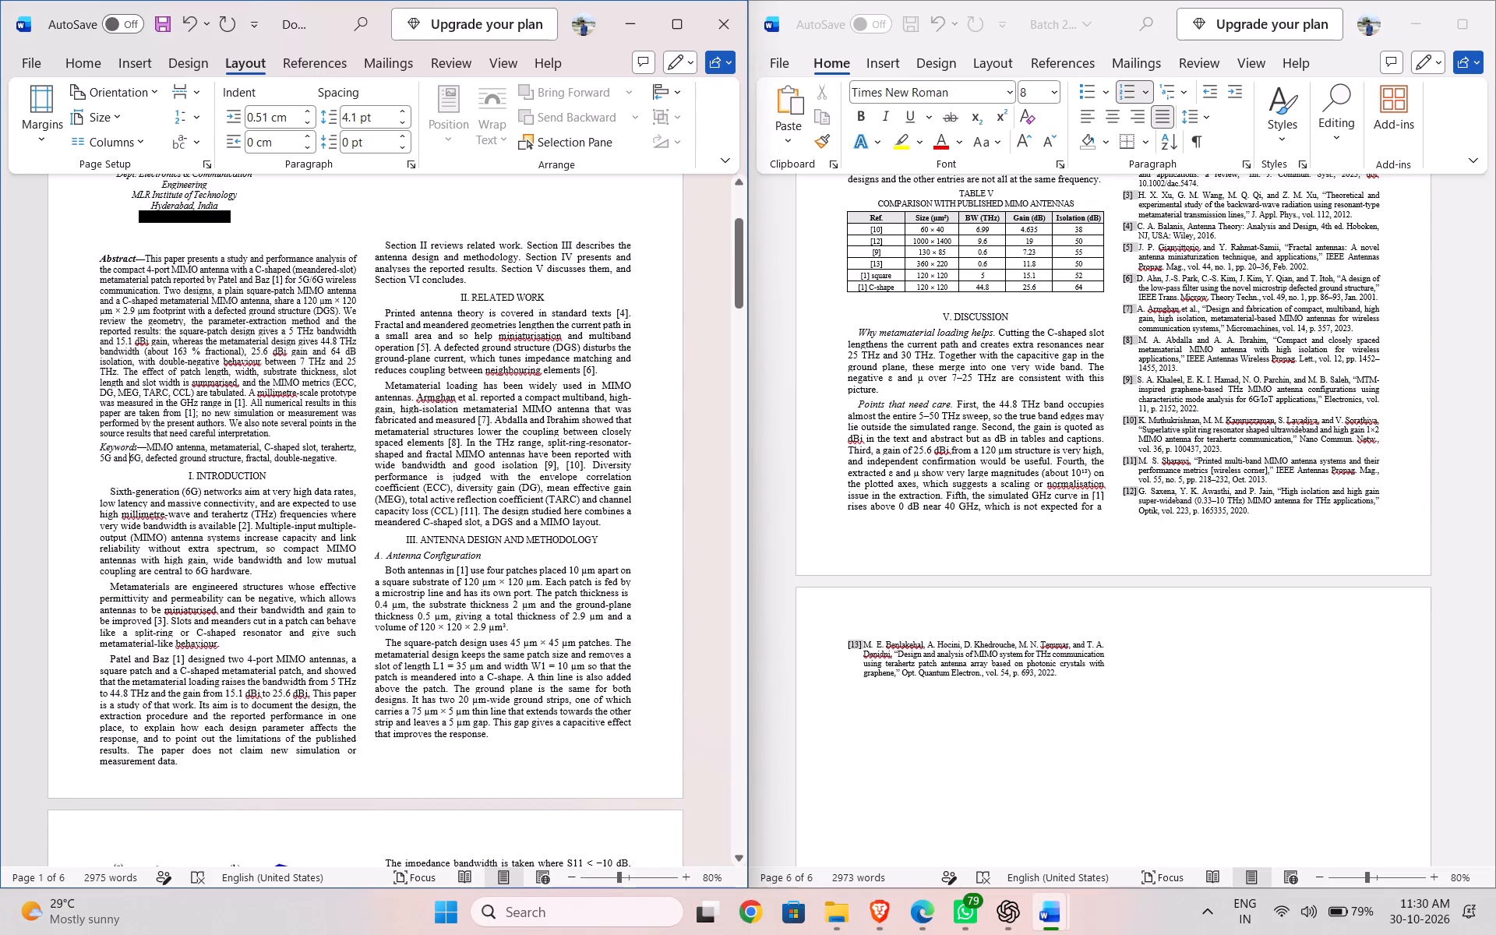
{"action": "scroll", "coordinate": [481, 526], "scroll_direction": "down", "scroll_amount": 1}
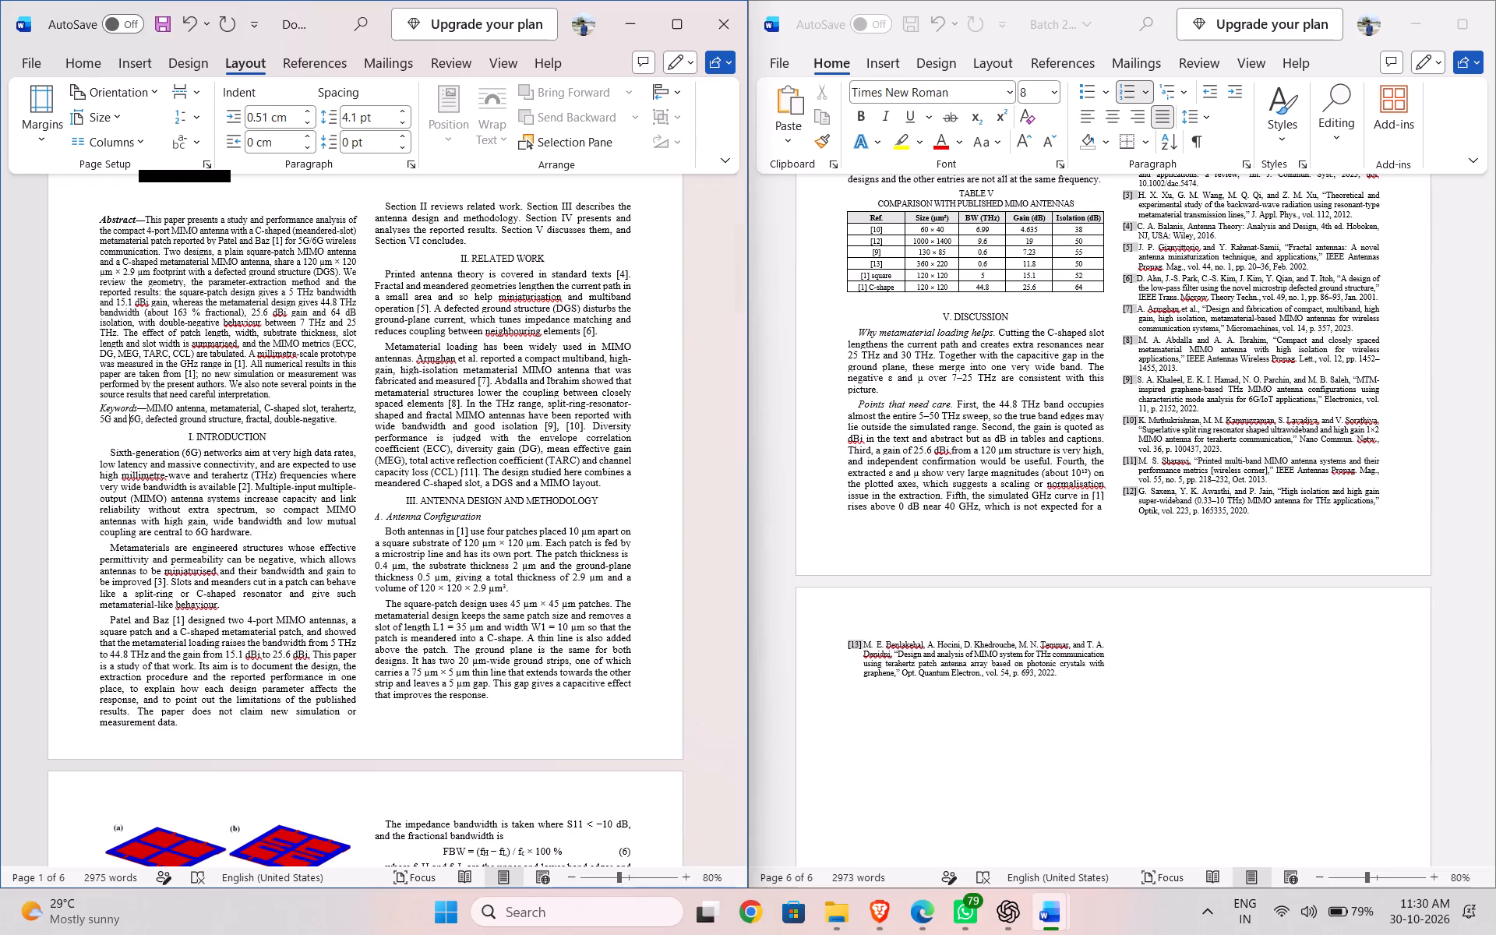
{"action": "scroll", "coordinate": [108, 394], "scroll_direction": "left", "scroll_amount": 1}
{"action": "scroll", "coordinate": [219, 503], "scroll_direction": "down", "scroll_amount": 2}
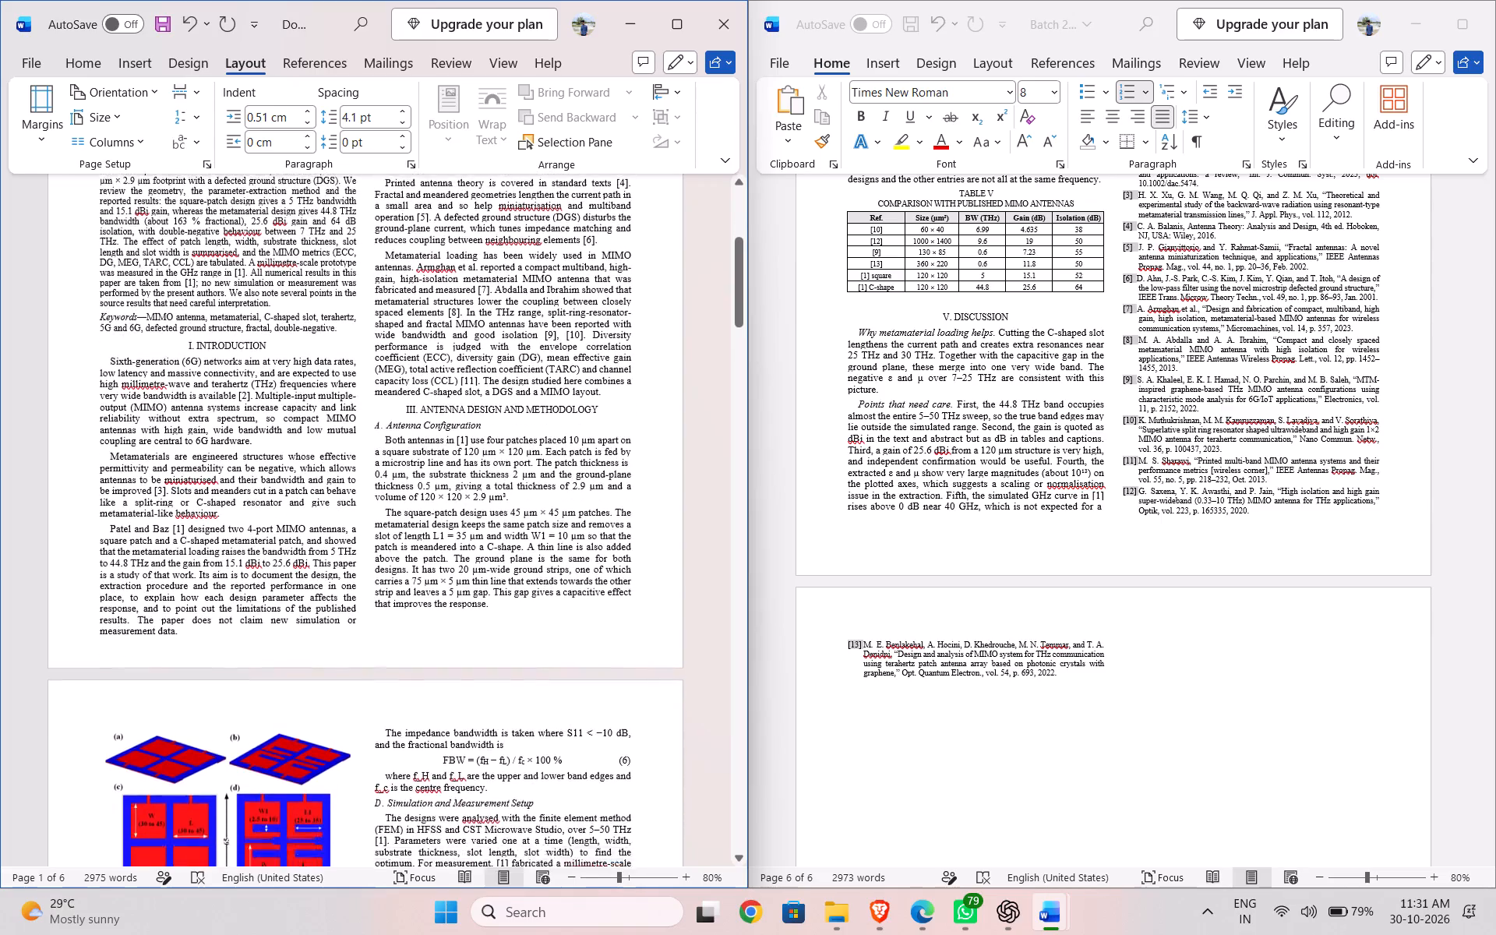
{"action": "scroll", "coordinate": [219, 503], "scroll_direction": "down", "scroll_amount": 2}
{"action": "scroll", "coordinate": [478, 468], "scroll_direction": "down", "scroll_amount": 1}
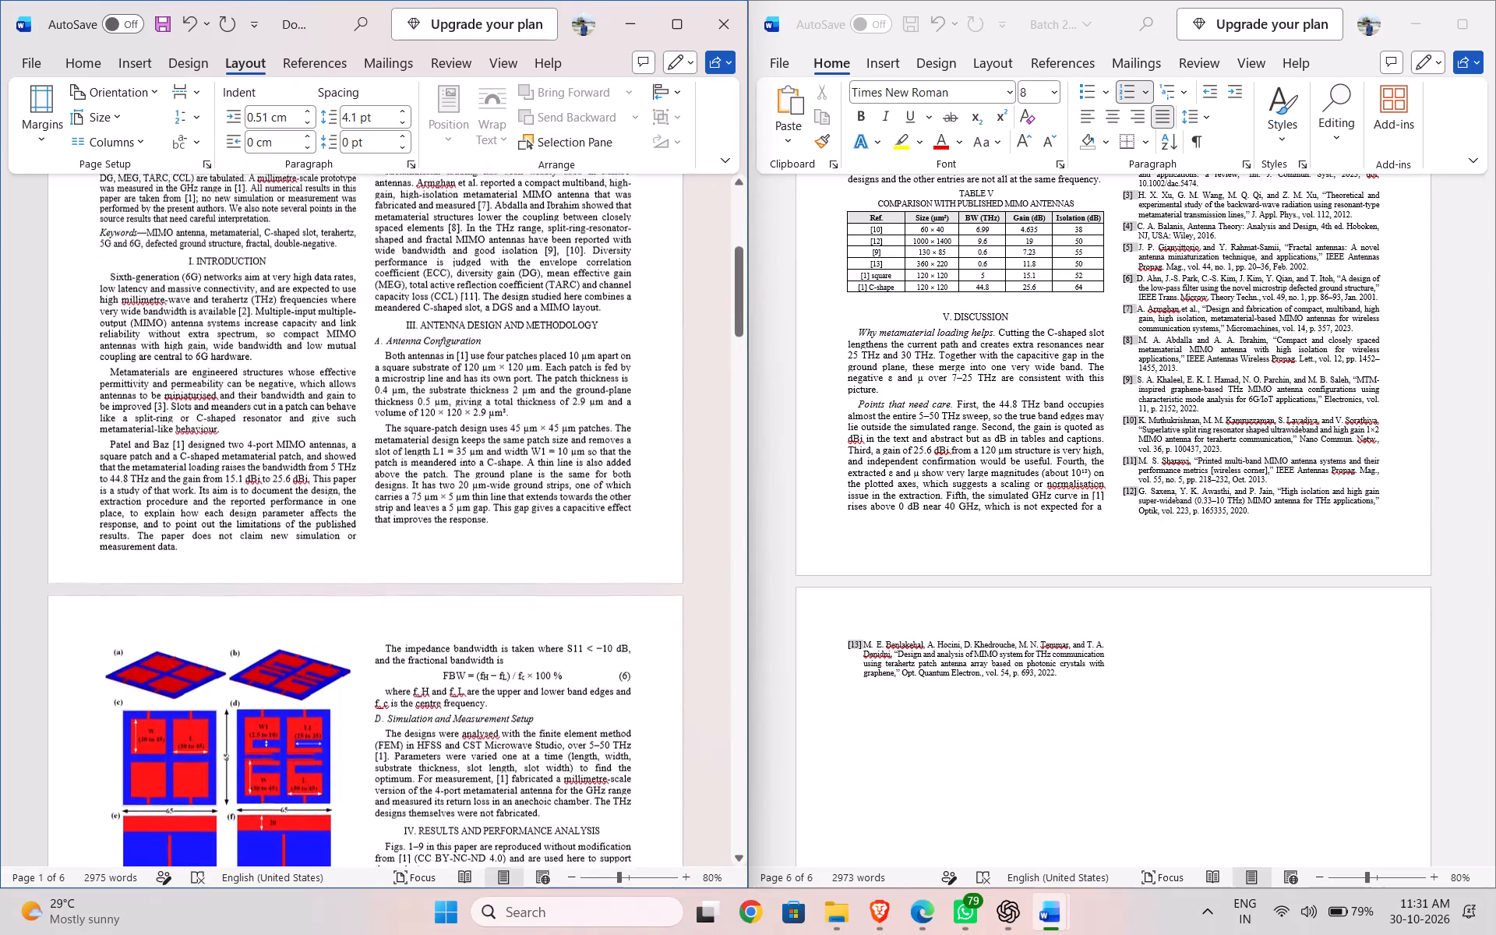
{"action": "scroll", "coordinate": [478, 468], "scroll_direction": "down", "scroll_amount": 2}
{"action": "scroll", "coordinate": [468, 407], "scroll_direction": "down", "scroll_amount": 1}
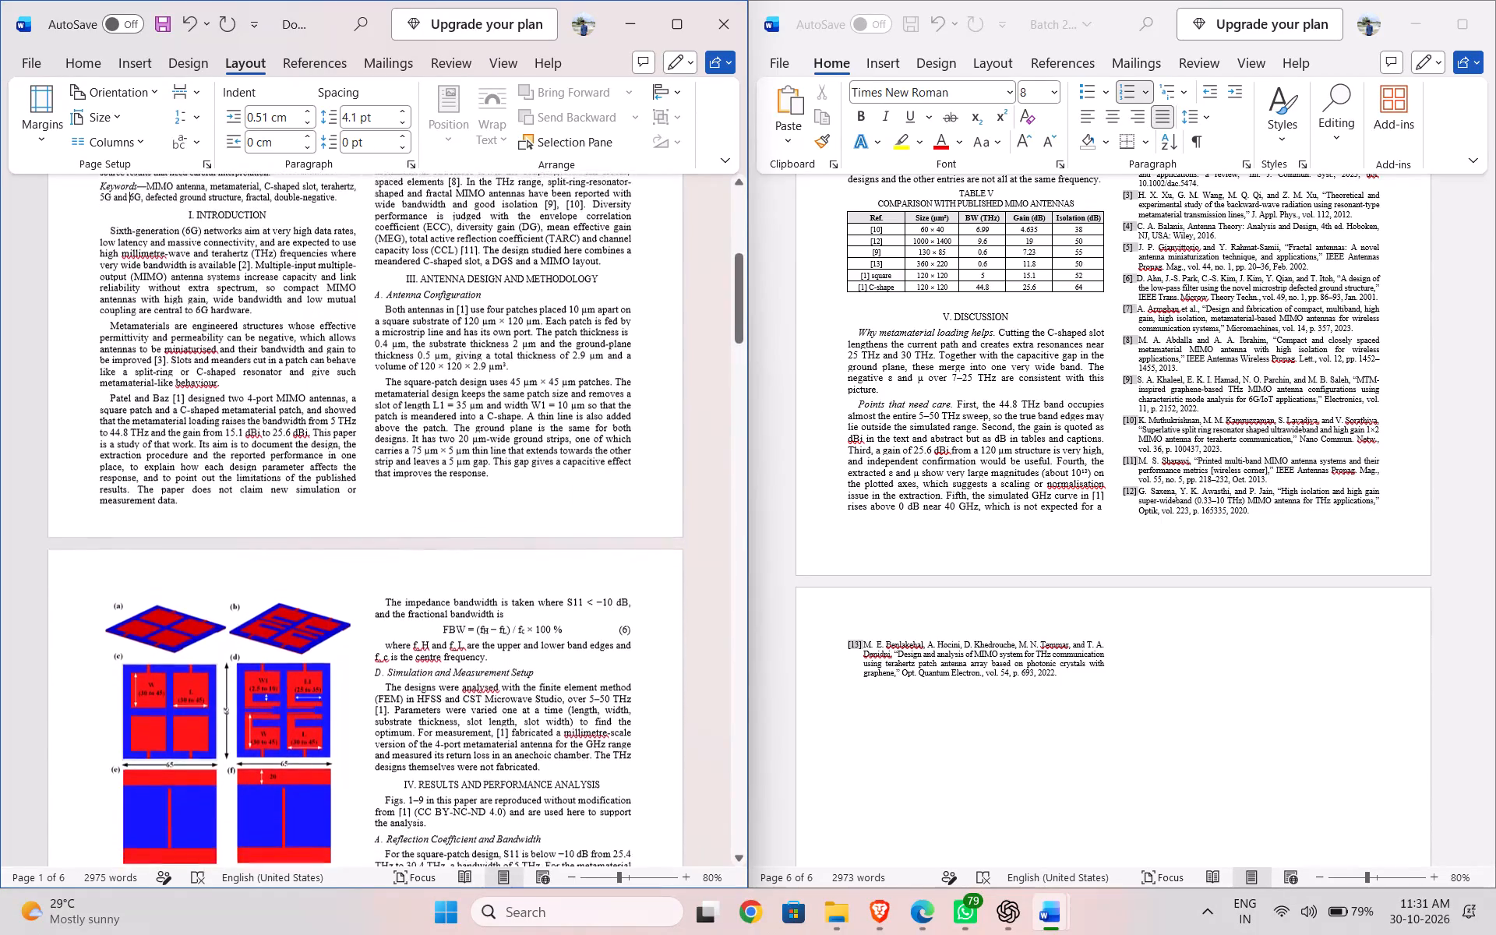
{"action": "scroll", "coordinate": [468, 407], "scroll_direction": "down", "scroll_amount": 1}
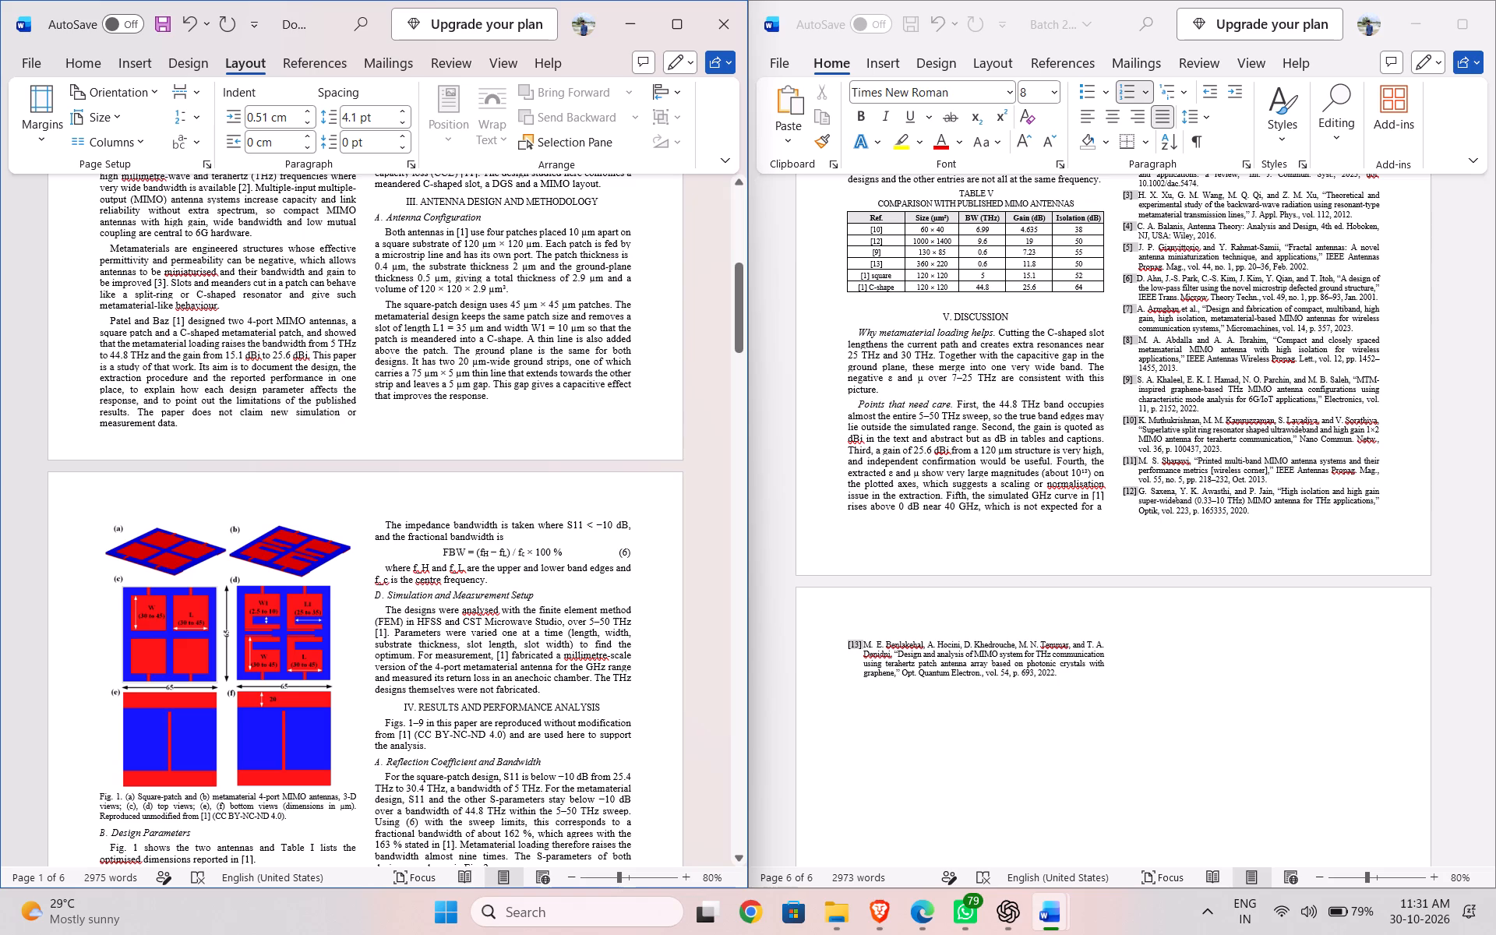
{"action": "scroll", "coordinate": [357, 520], "scroll_direction": "down", "scroll_amount": 1}
Change the unit dBi to dB for both gain values, 15.1 and 25.6, in the Introduction's "Patel and Baz" paragraph.
{"action": "scroll", "coordinate": [357, 520], "scroll_direction": "up", "scroll_amount": 1}
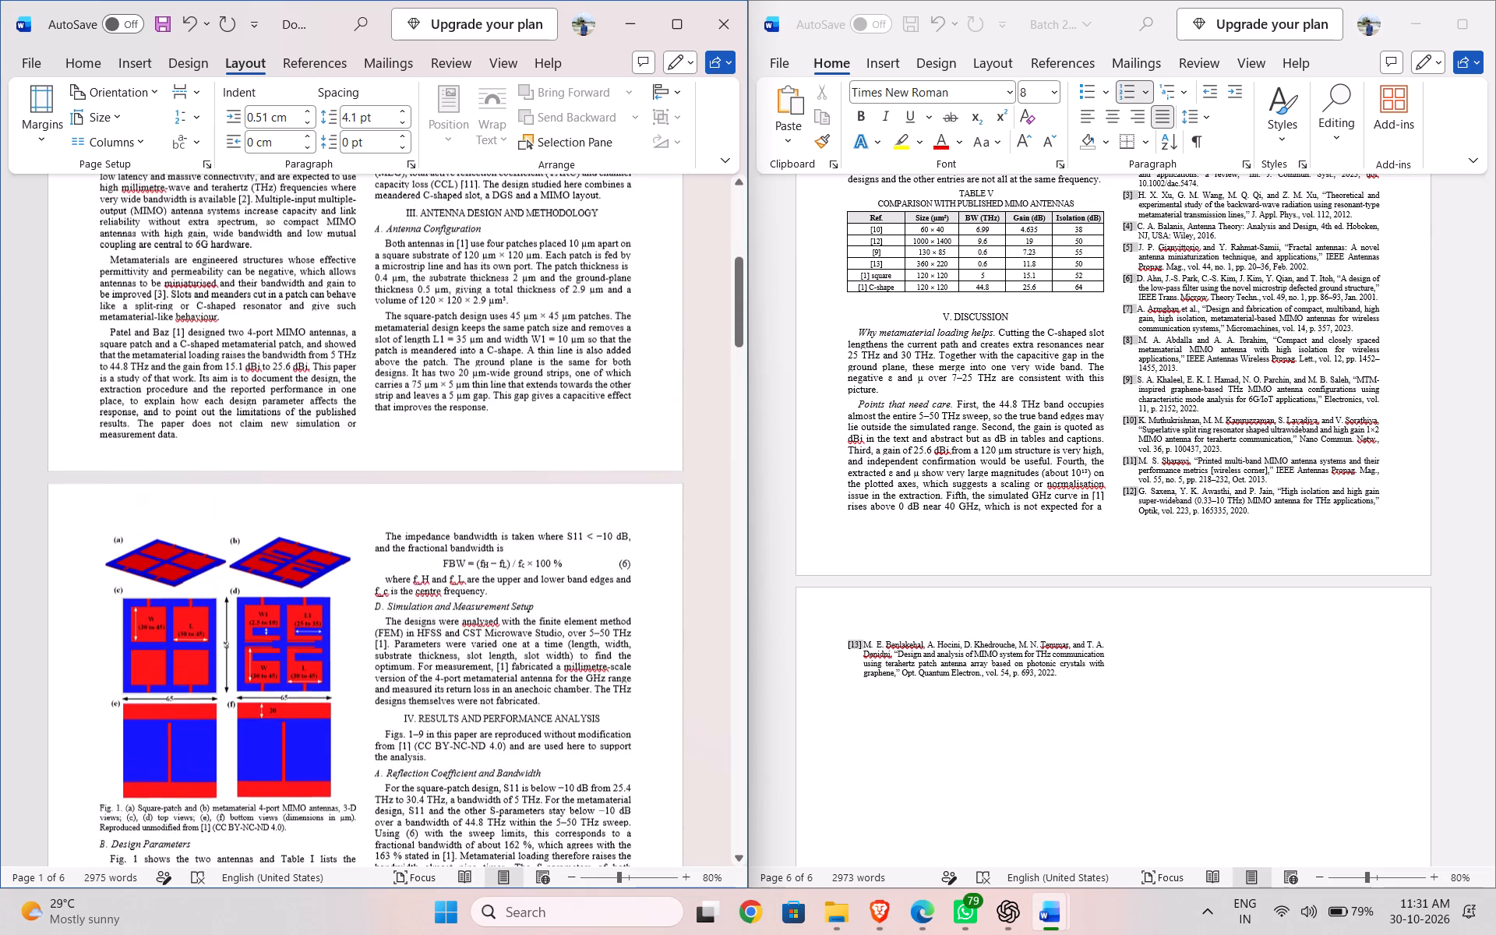
{"action": "scroll", "coordinate": [357, 520], "scroll_direction": "up", "scroll_amount": 1}
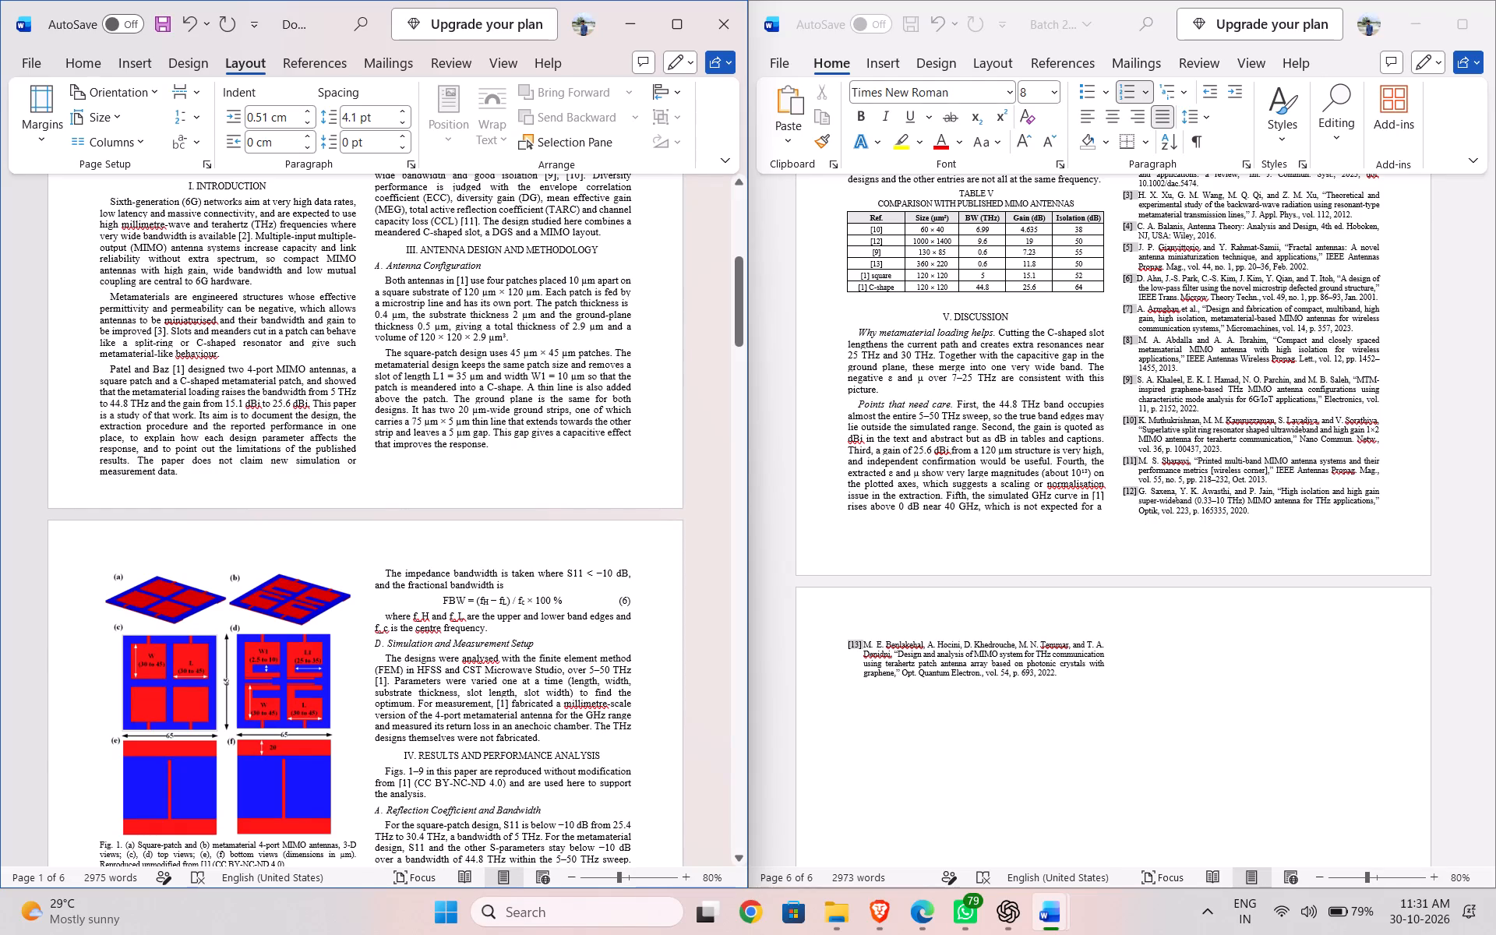
{"action": "left_click", "coordinate": [309, 405]}
{"action": "key", "text": "BackSpace"}
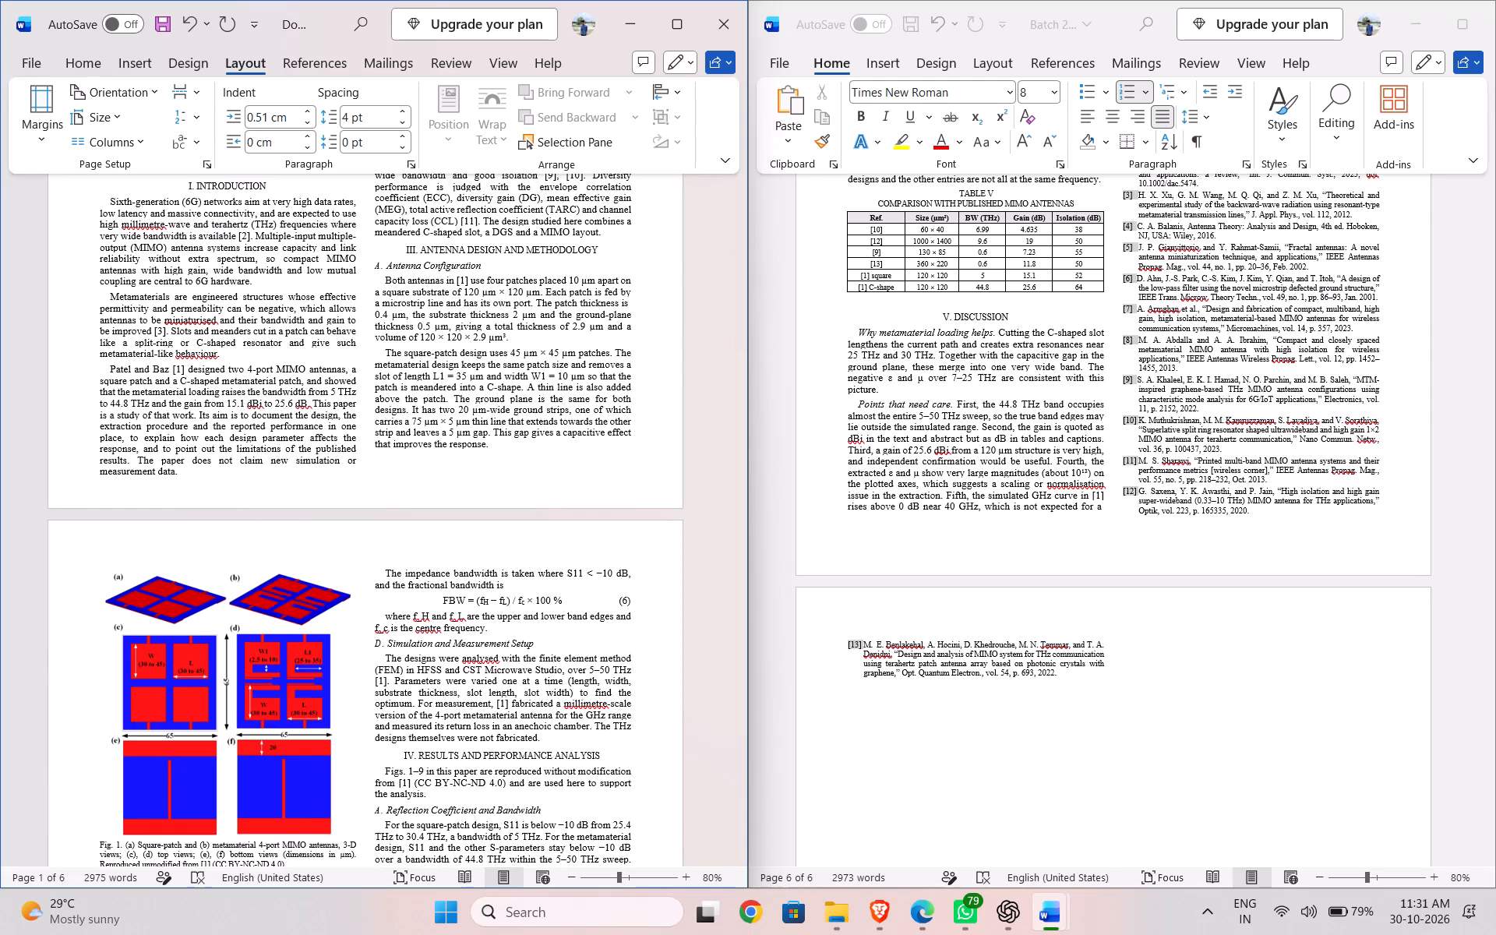
{"action": "key", "text": "Left"}
{"action": "key", "text": "Left"}
{"action": "key", "text": "Left"}
{"action": "key", "text": "Left"}
{"action": "key", "text": "Left"}
{"action": "key", "text": "Left"}
{"action": "key", "text": "Left"}
{"action": "key", "text": "Left"}
{"action": "key", "text": "Left"}
{"action": "key", "text": "Left"}
{"action": "key", "text": "Left"}
{"action": "key", "text": "BackSpace"}
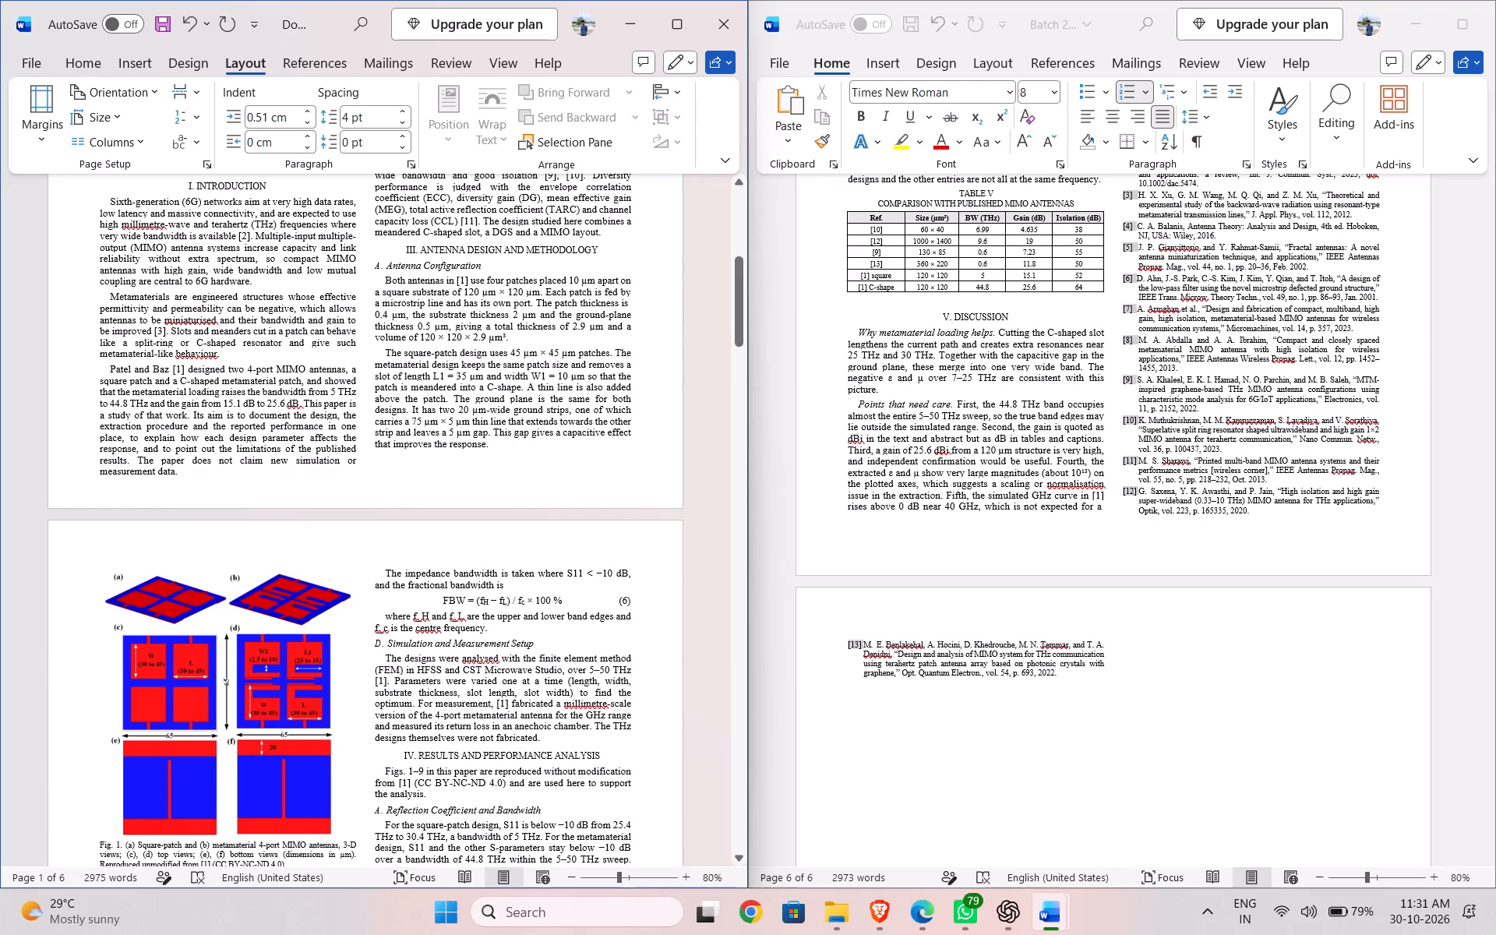
Replace the word "four" with "4" before "patches" in the first sentence of the Antenna Configuration subsection.
{"action": "scroll", "coordinate": [345, 396], "scroll_direction": "up", "scroll_amount": 1}
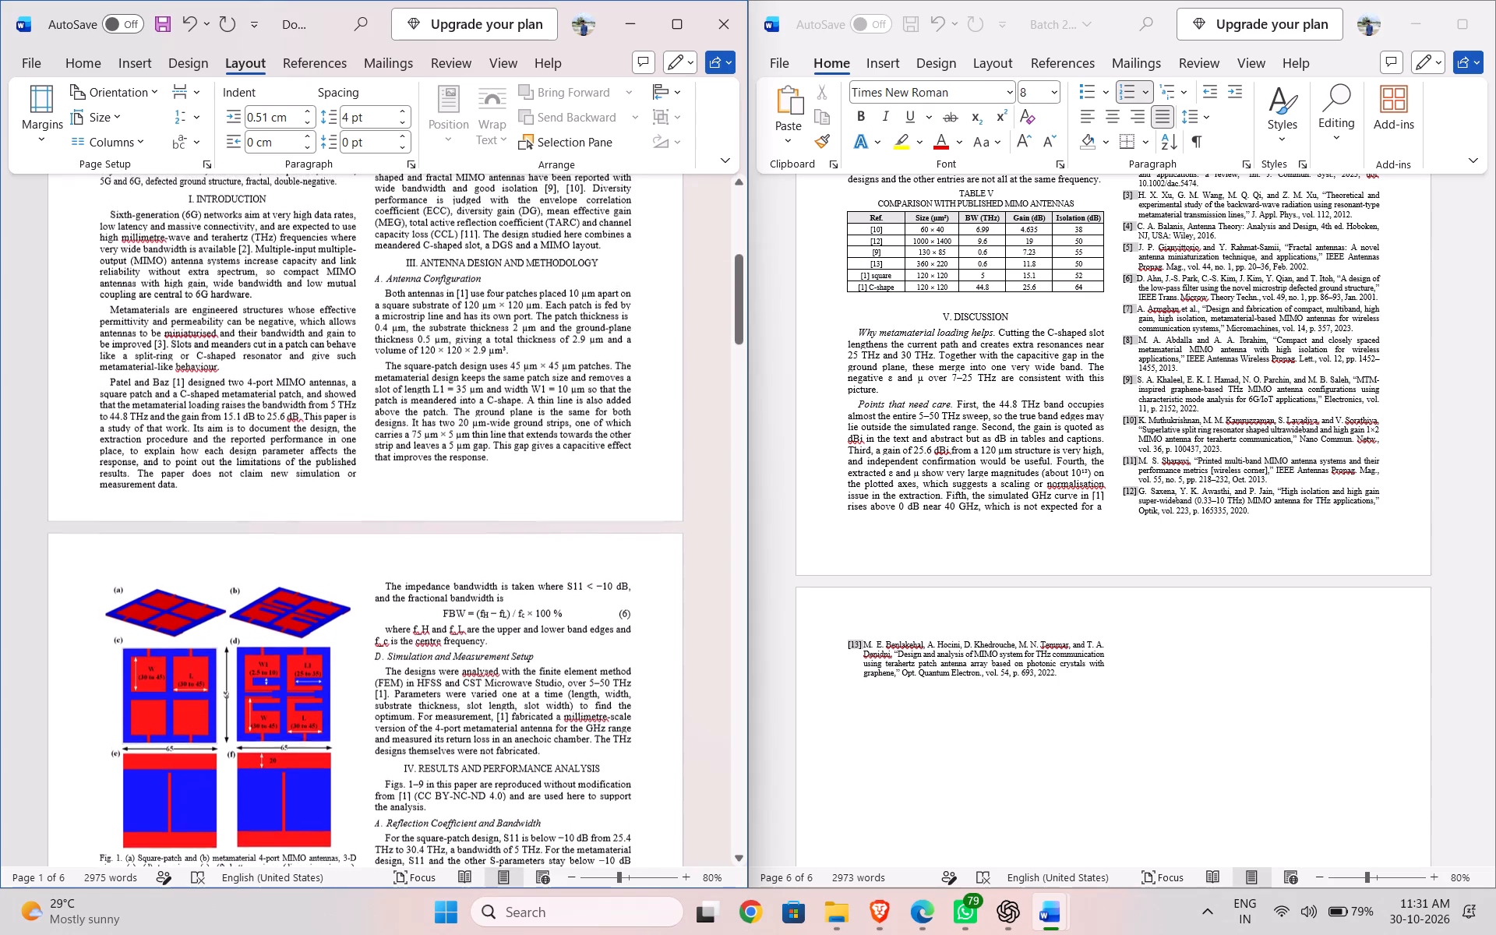
{"action": "scroll", "coordinate": [345, 396], "scroll_direction": "up", "scroll_amount": 1}
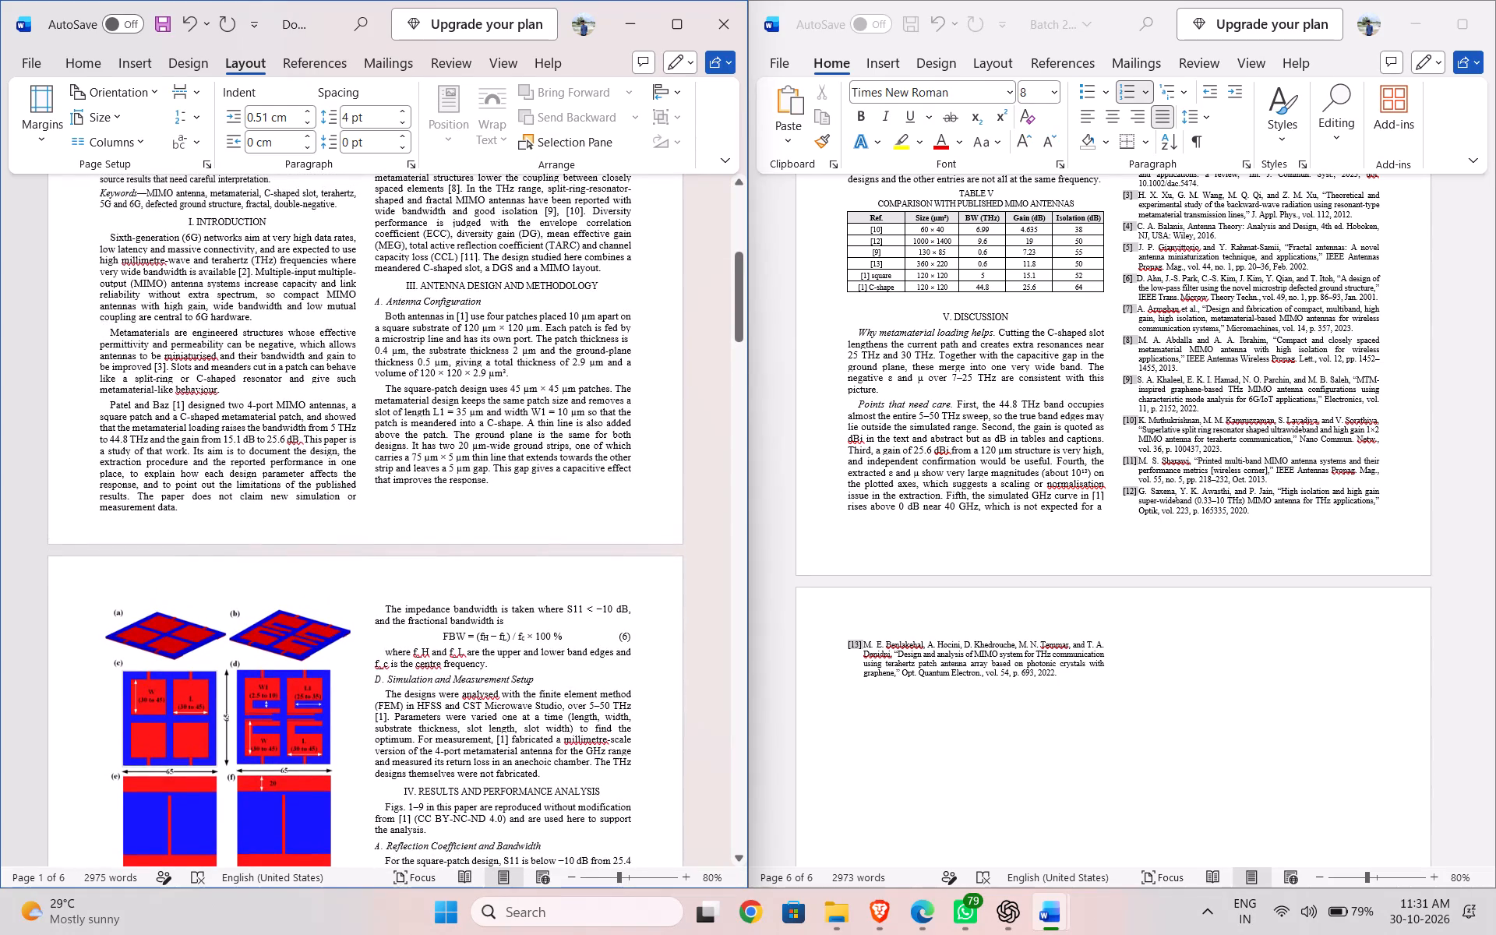
{"action": "scroll", "coordinate": [440, 403], "scroll_direction": "up", "scroll_amount": 1}
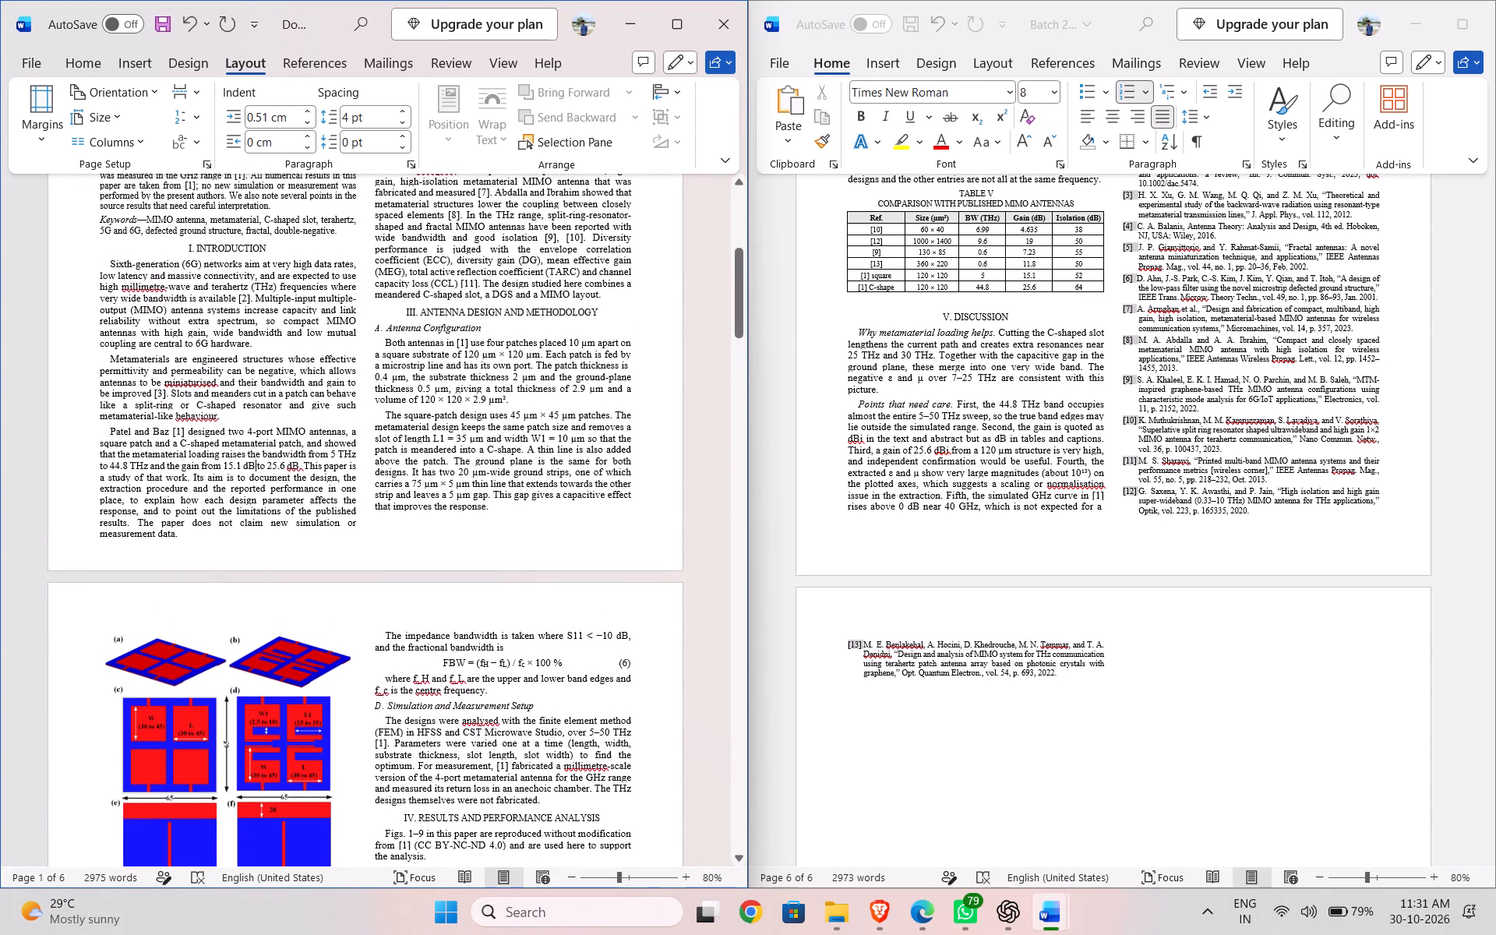
{"action": "left_click", "coordinate": [503, 346]}
{"action": "key", "text": "BackSpace"}
{"action": "key", "text": "BackSpace"}
{"action": "key", "text": "BackSpace"}
{"action": "key", "text": "BackSpace"}
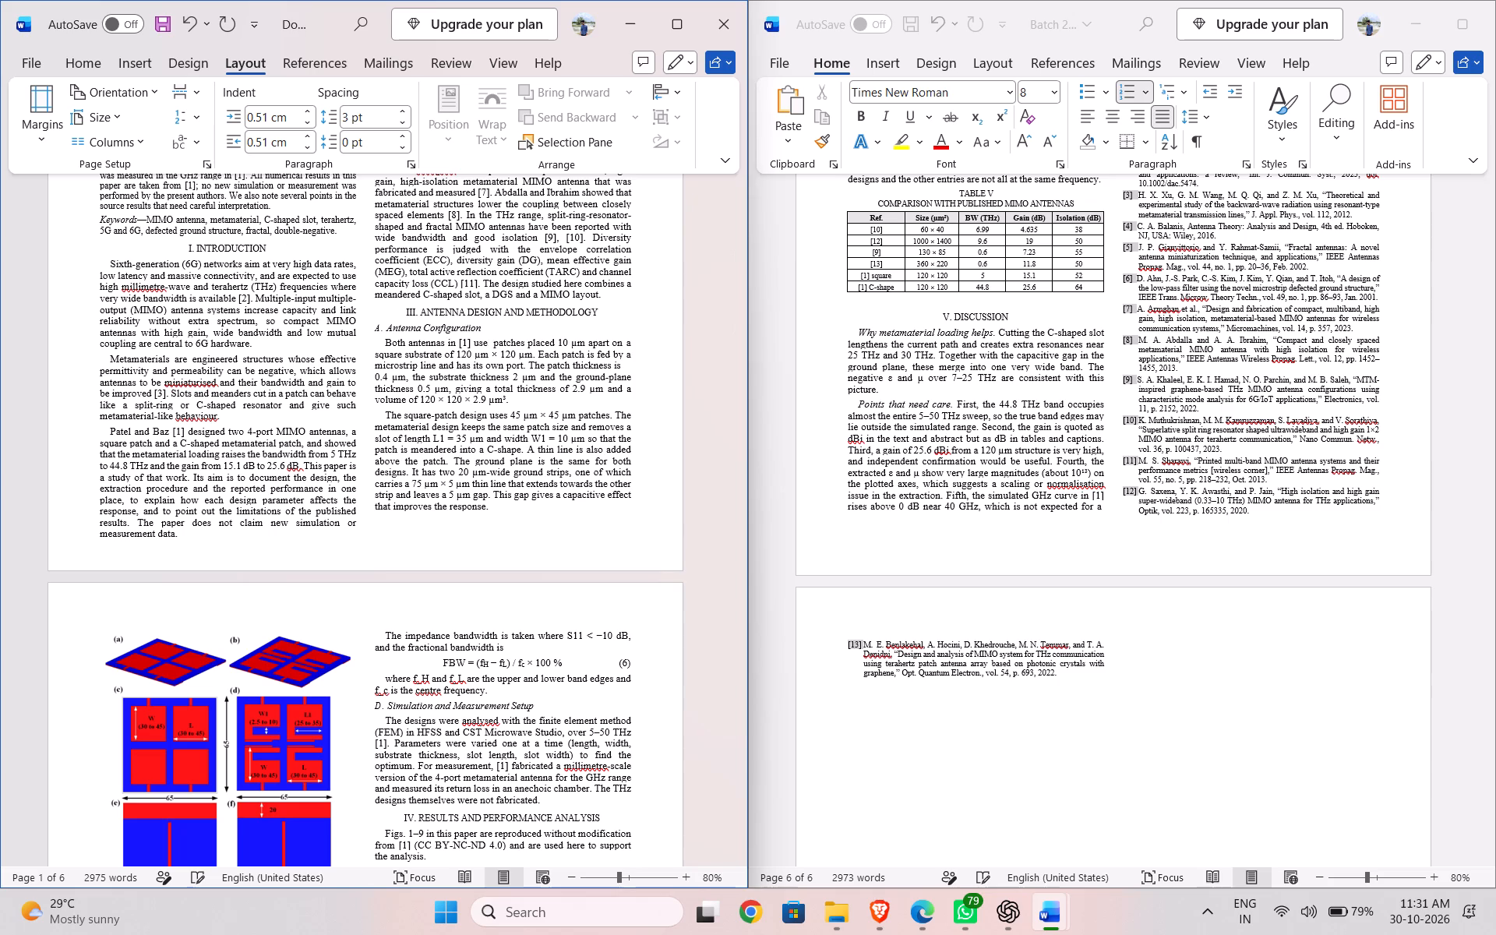
{"action": "key", "text": "4"}
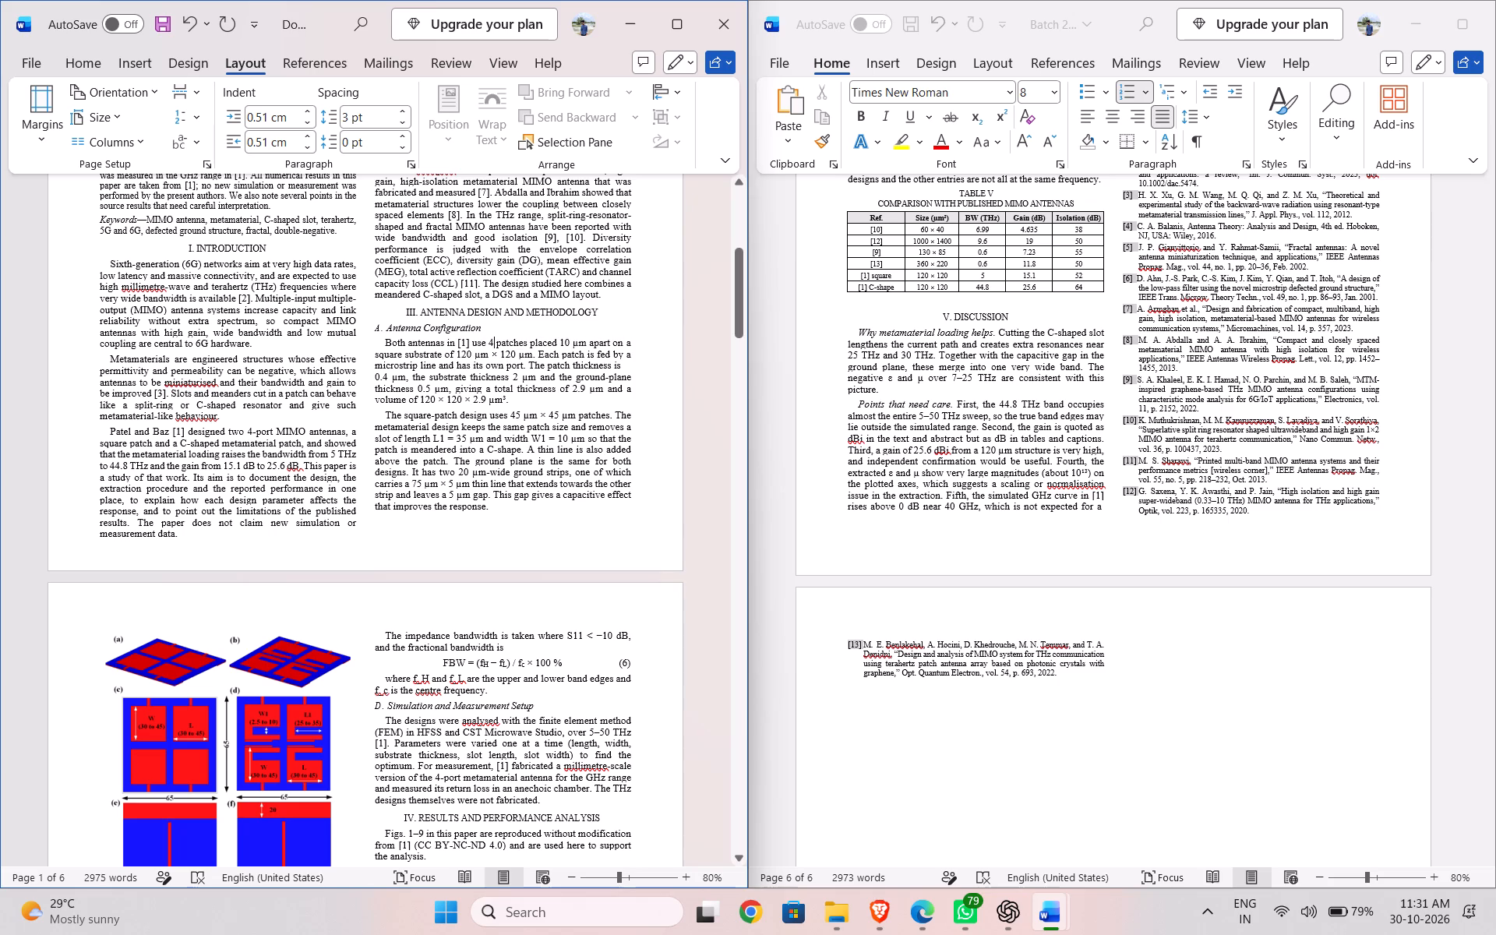
Replace "and" with "&" between the slot length L1 and width W1 values in the Antenna Configuration subsection.
{"action": "scroll", "coordinate": [541, 382], "scroll_direction": "down", "scroll_amount": 2}
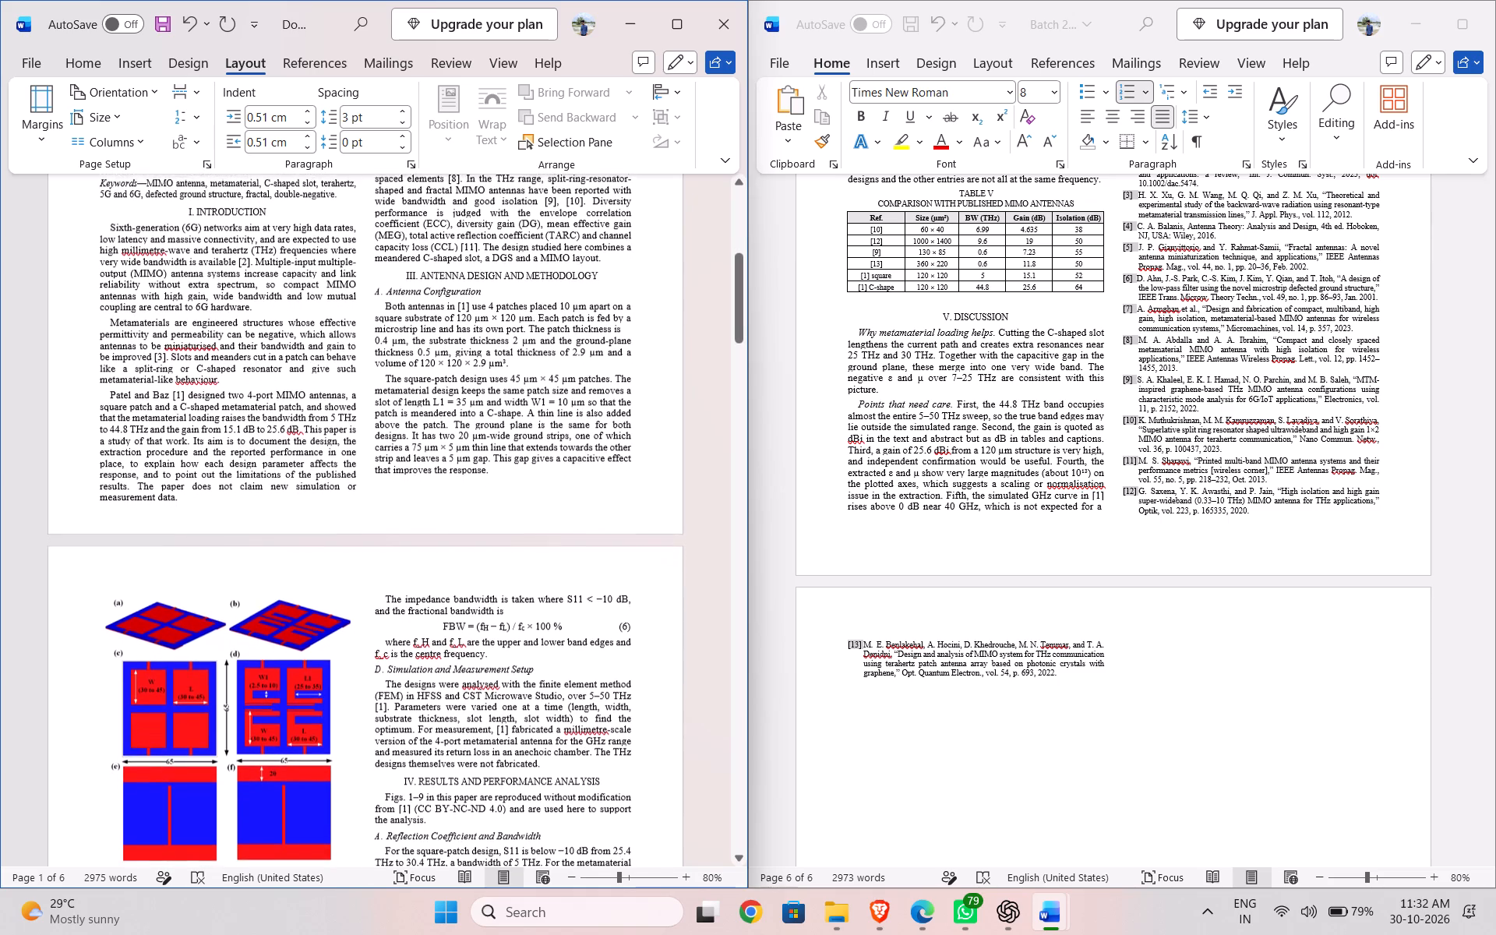
{"action": "scroll", "coordinate": [541, 382], "scroll_direction": "down", "scroll_amount": 2}
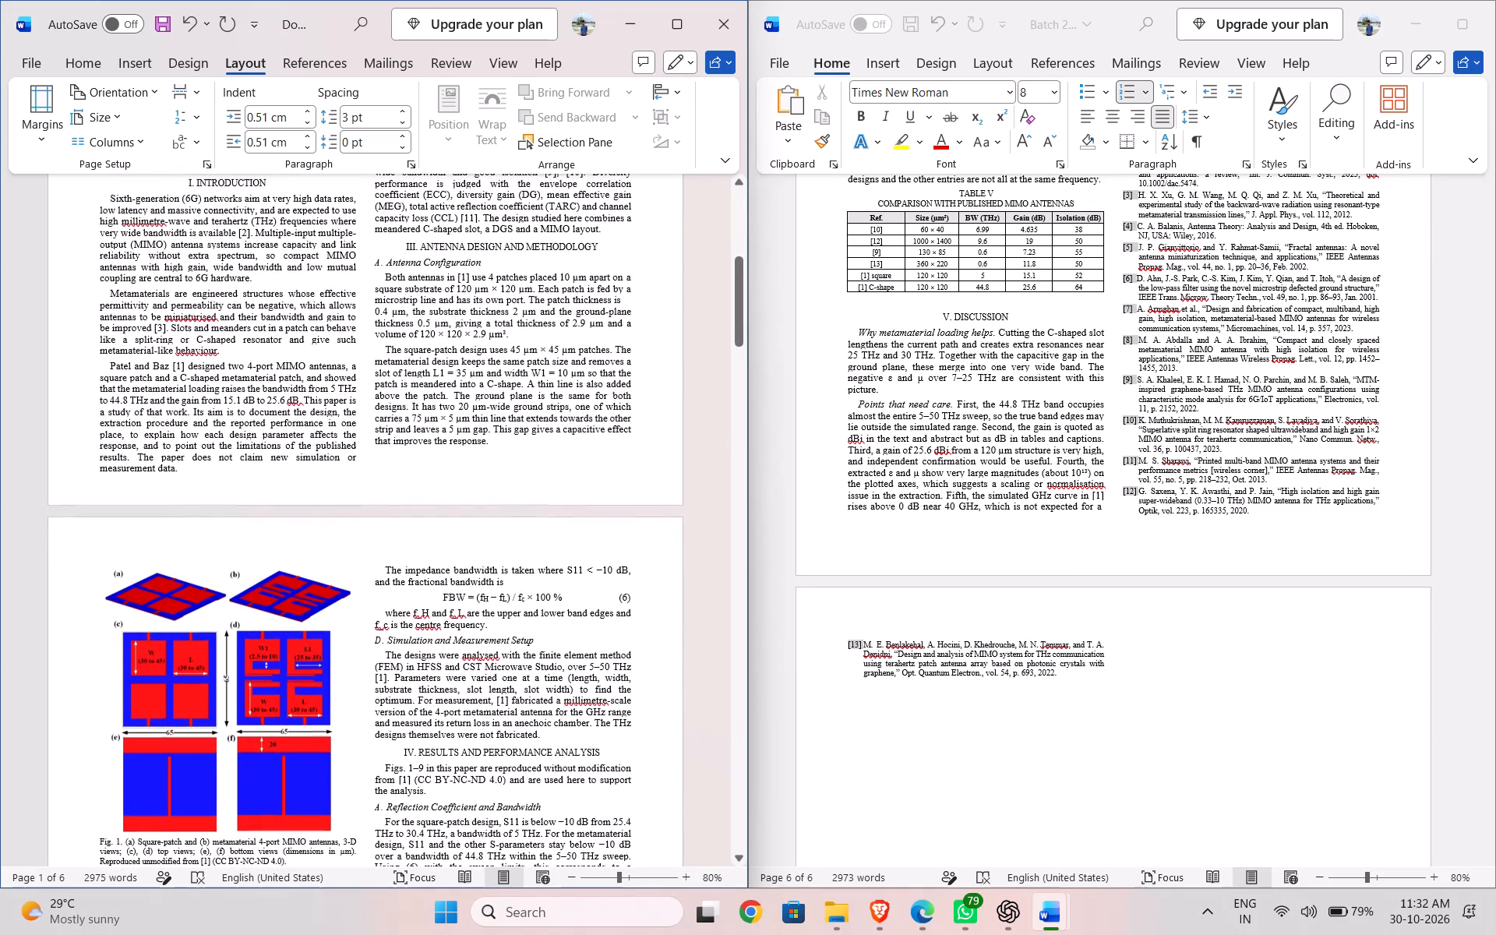
{"action": "scroll", "coordinate": [500, 396], "scroll_direction": "down", "scroll_amount": 1}
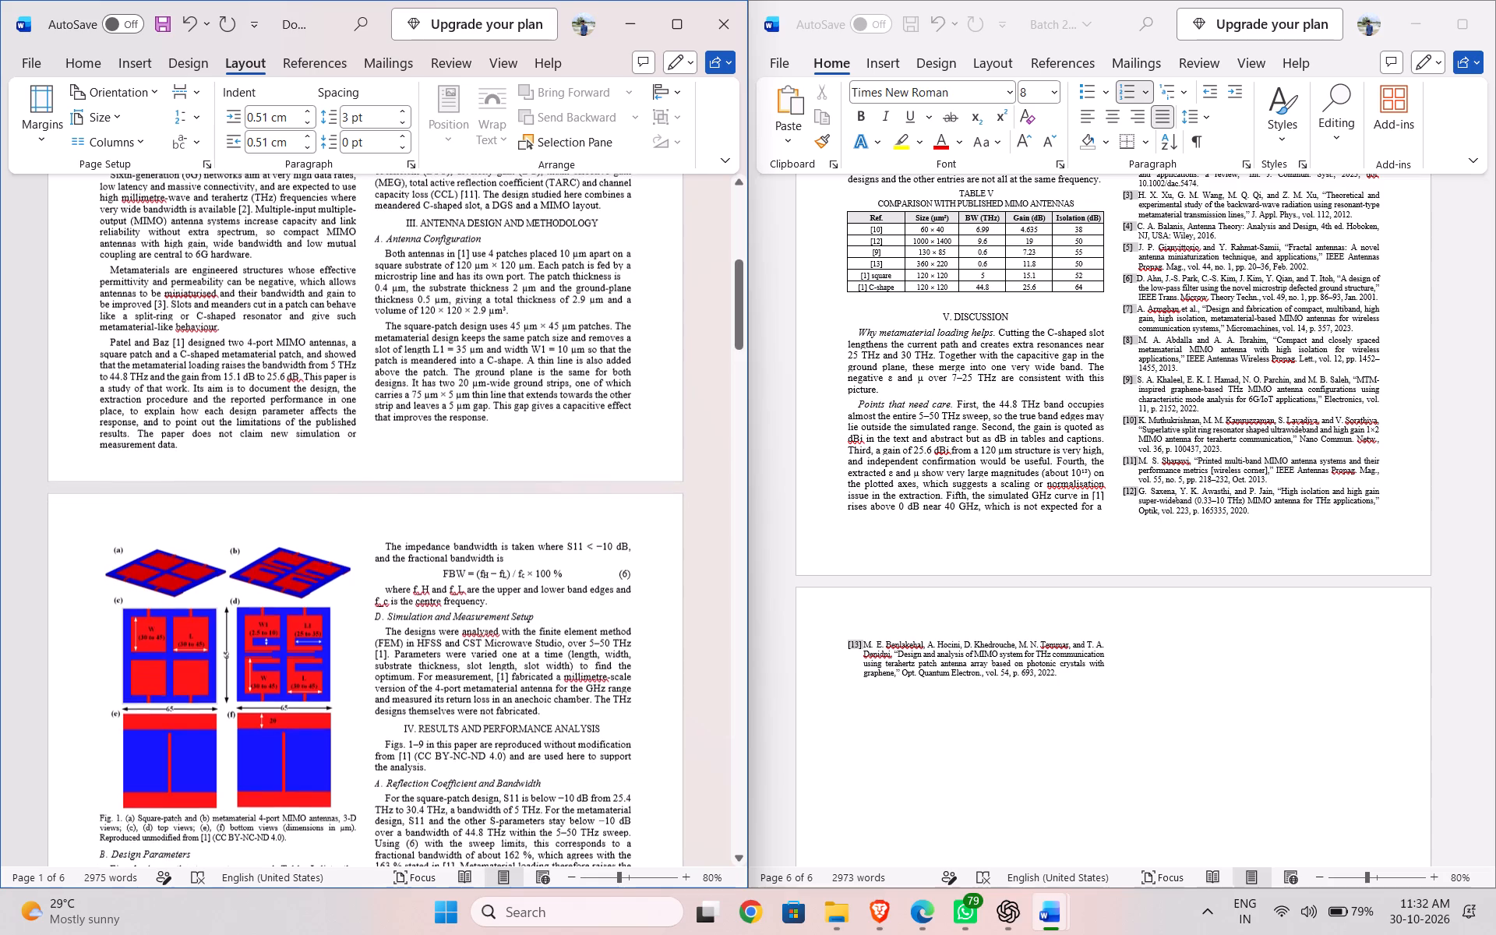
{"action": "scroll", "coordinate": [500, 396], "scroll_direction": "down", "scroll_amount": 2}
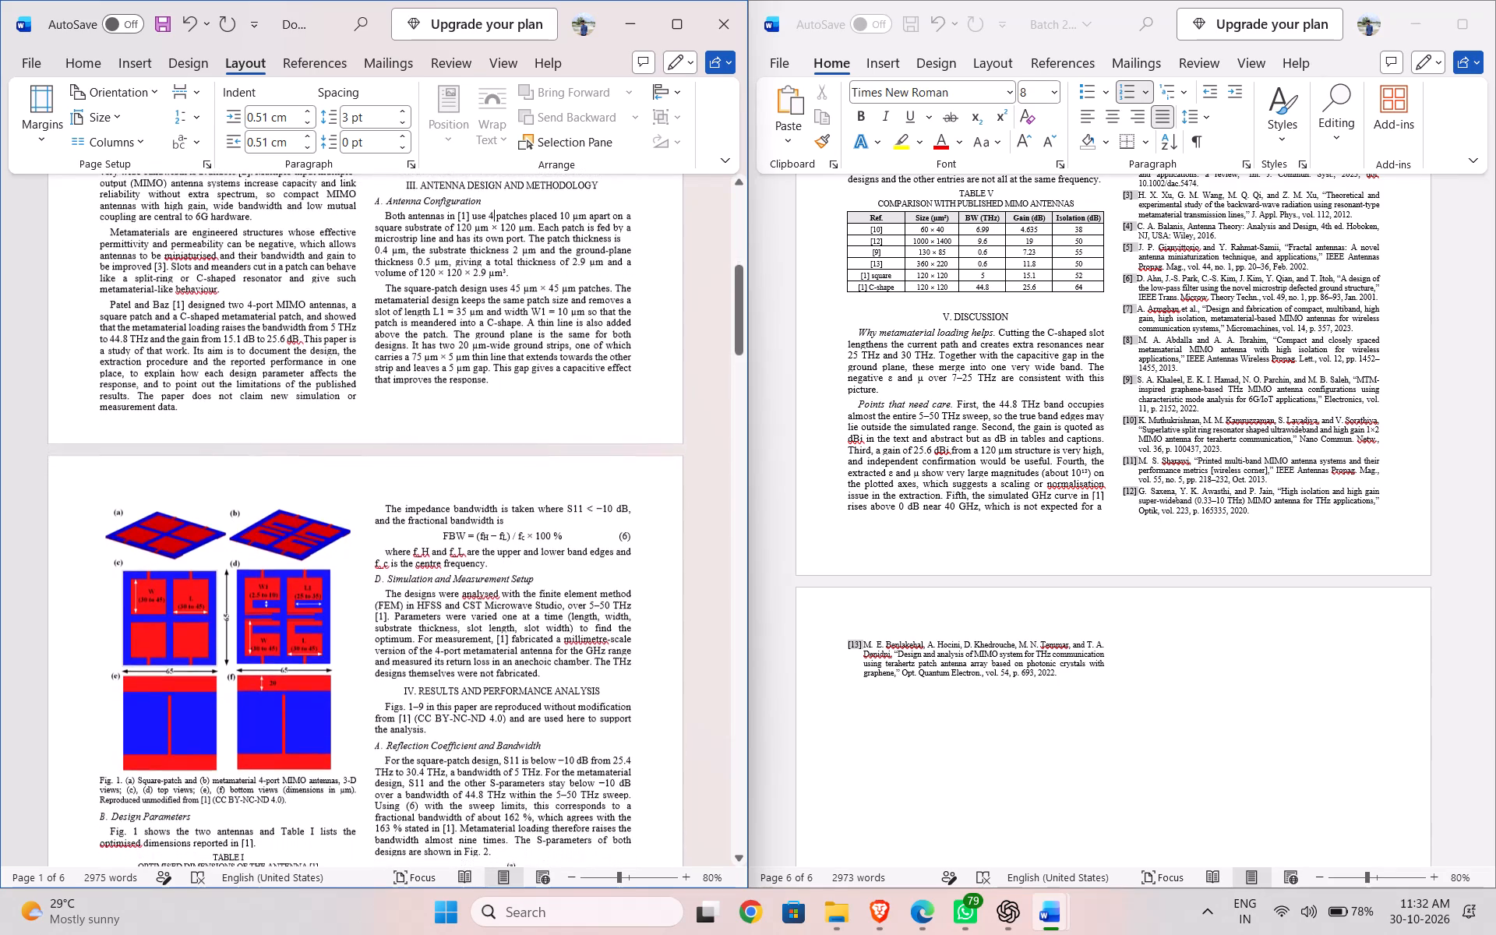
{"action": "scroll", "coordinate": [500, 396], "scroll_direction": "down", "scroll_amount": 2}
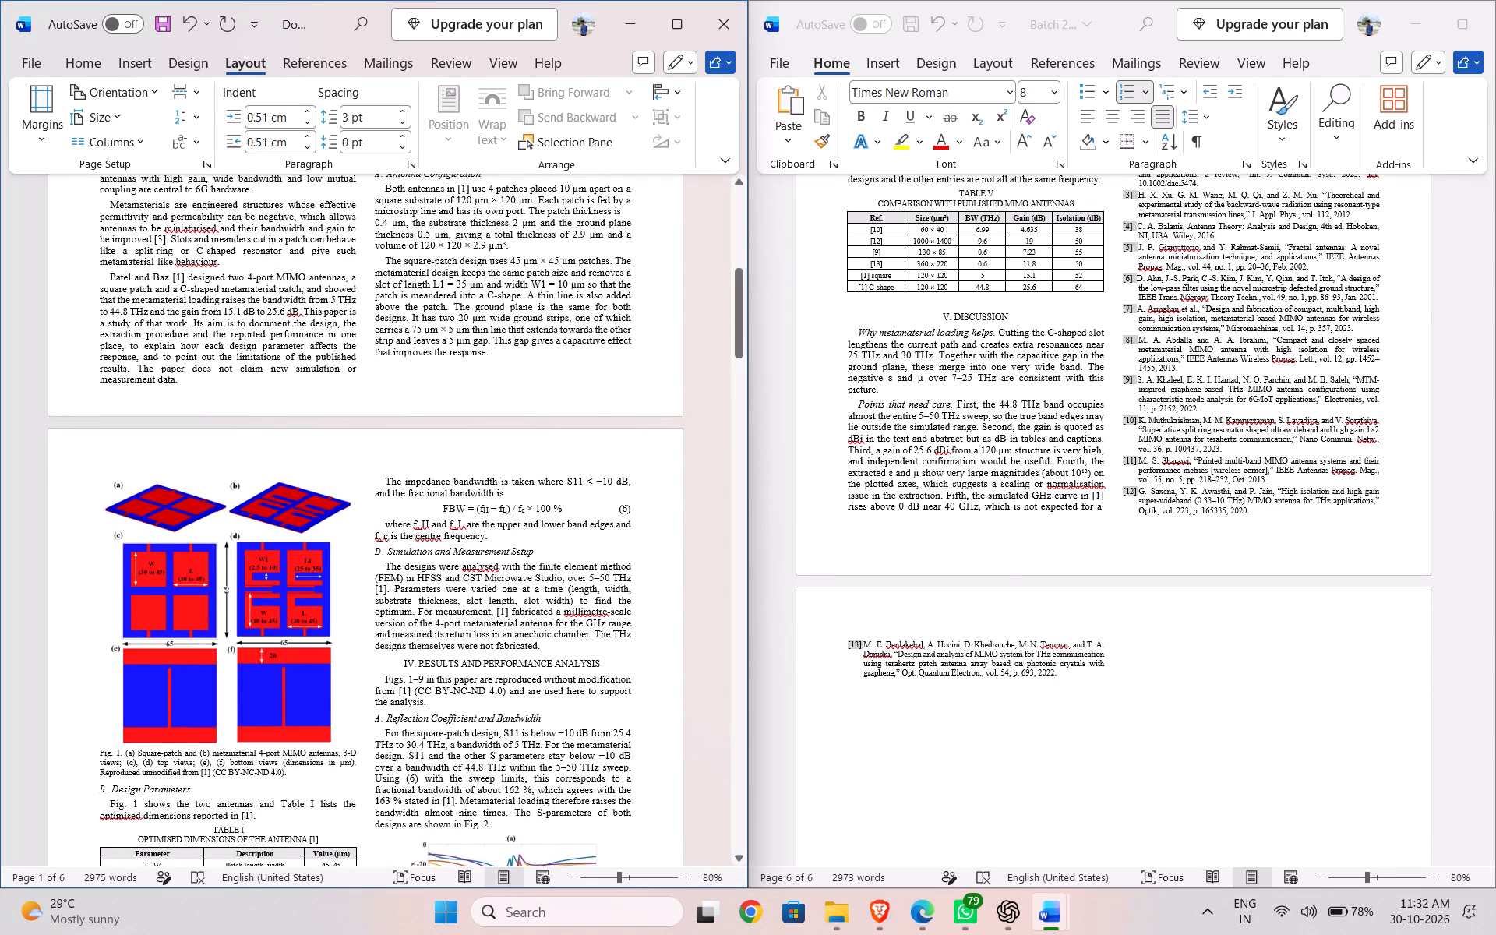
{"action": "left_click_drag", "start_coordinate": [500, 284], "coordinate": [490, 284]}
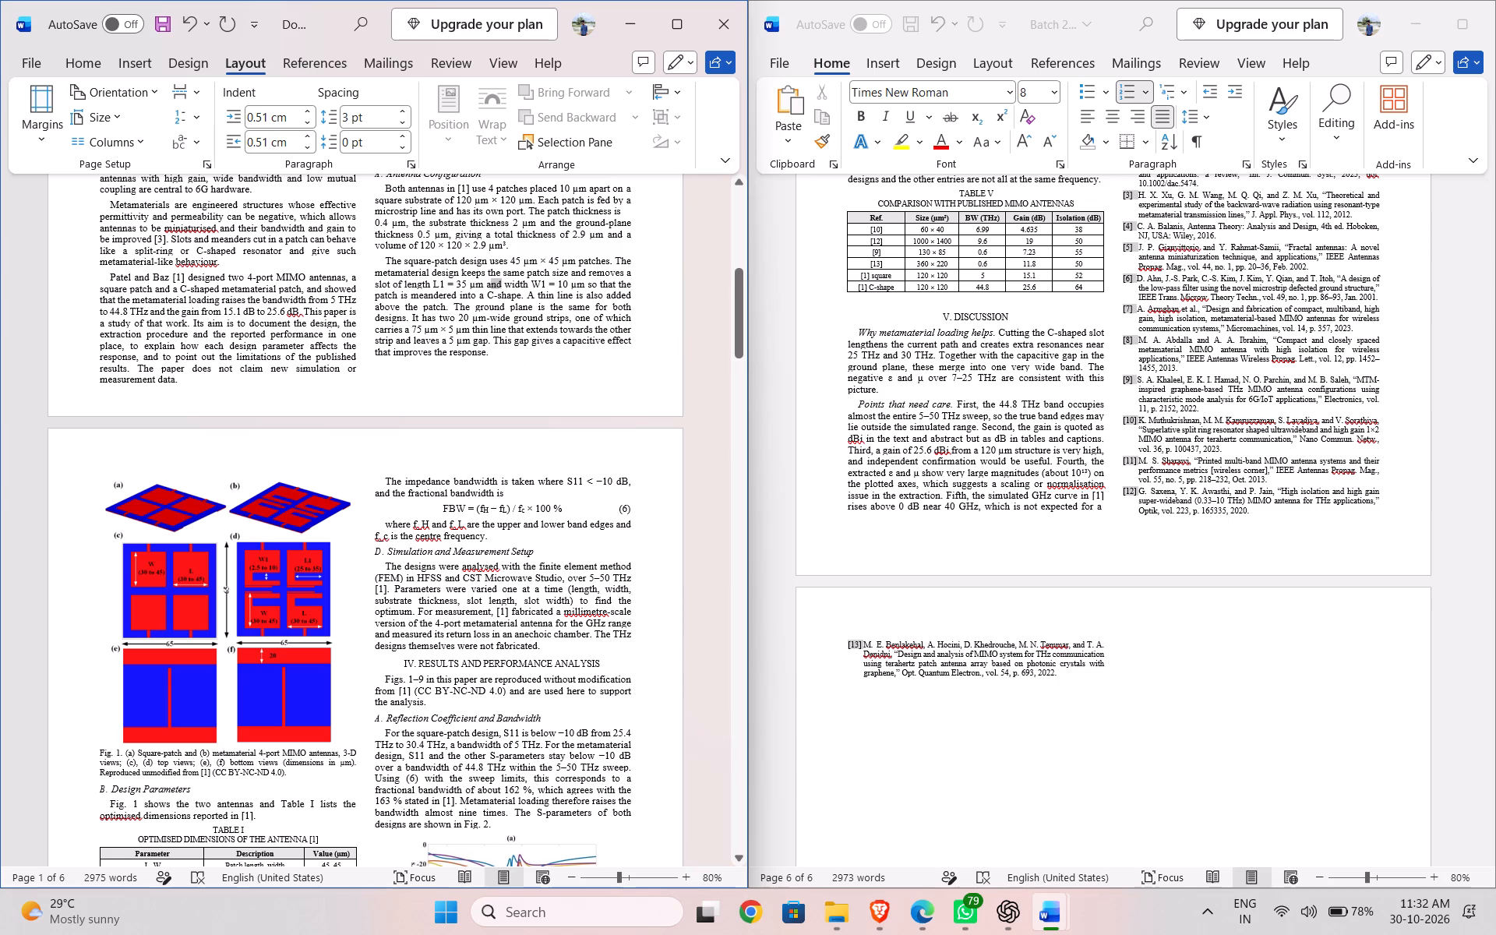
{"action": "left_click_drag", "start_coordinate": [490, 284], "coordinate": [486, 286]}
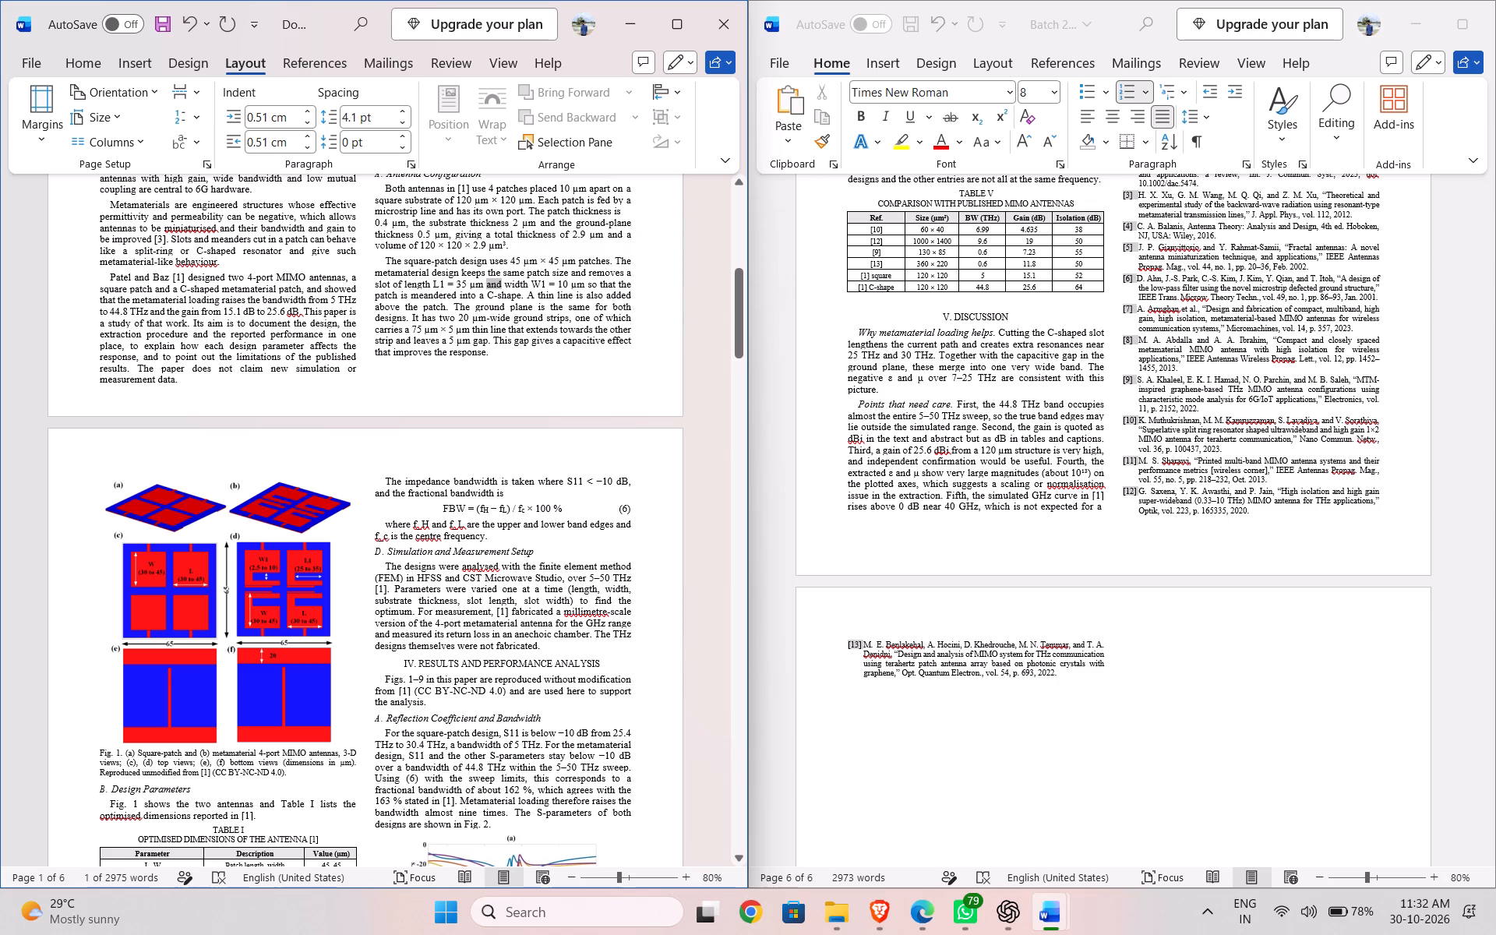
{"action": "key", "text": "shift+ampersand"}
Change "reported" to "report" in the Design Parameters sentence that introduces Fig. 1 and Table I.
{"action": "scroll", "coordinate": [614, 359], "scroll_direction": "down", "scroll_amount": 1}
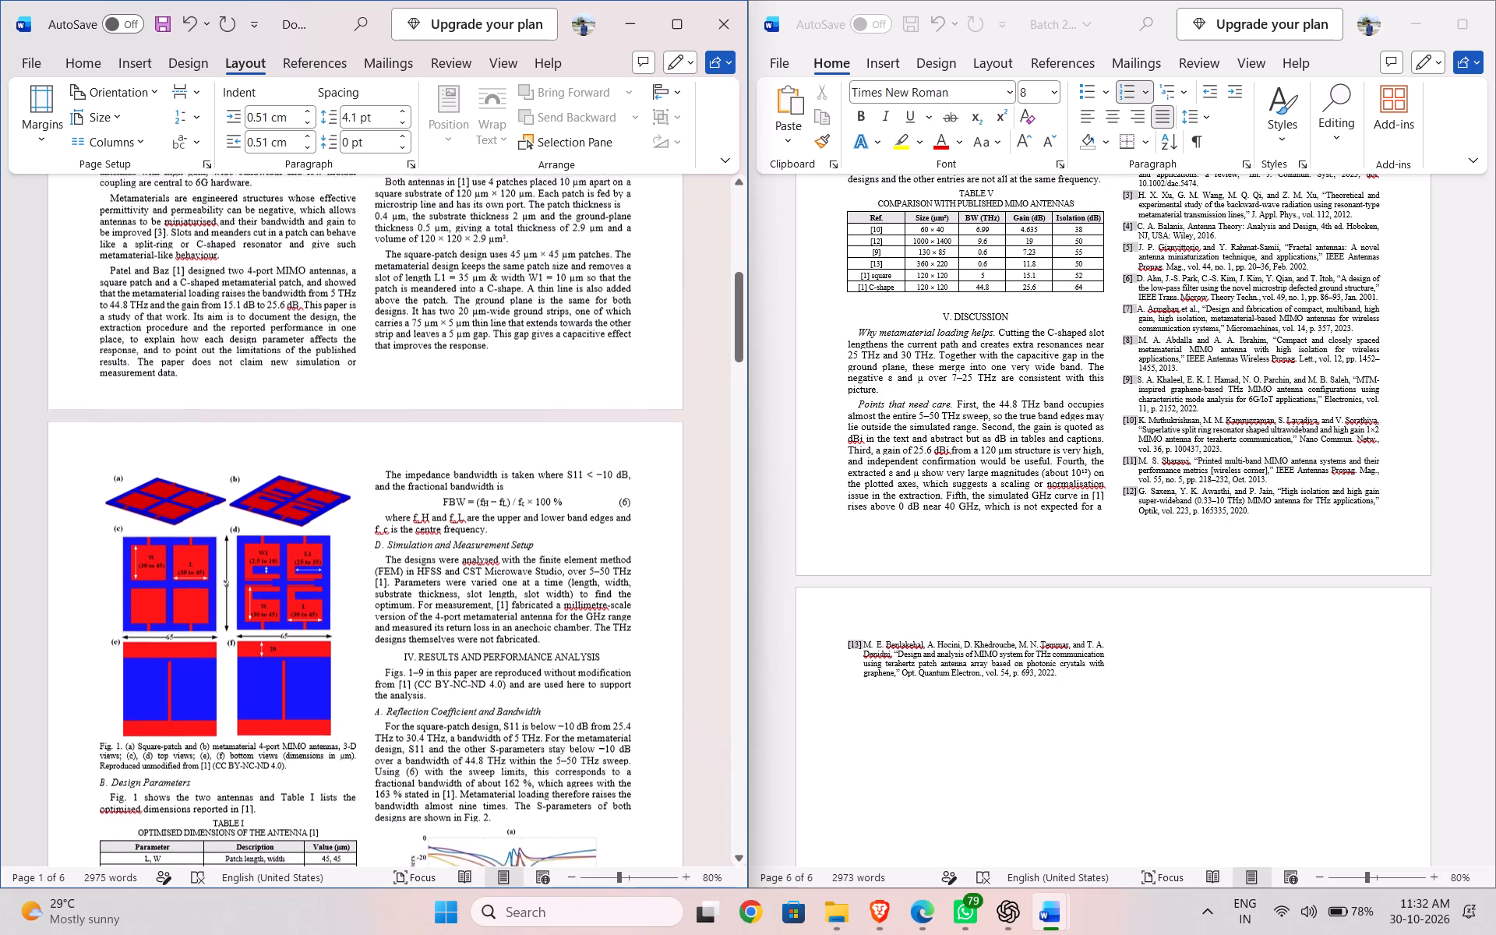
{"action": "scroll", "coordinate": [614, 359], "scroll_direction": "down", "scroll_amount": 2}
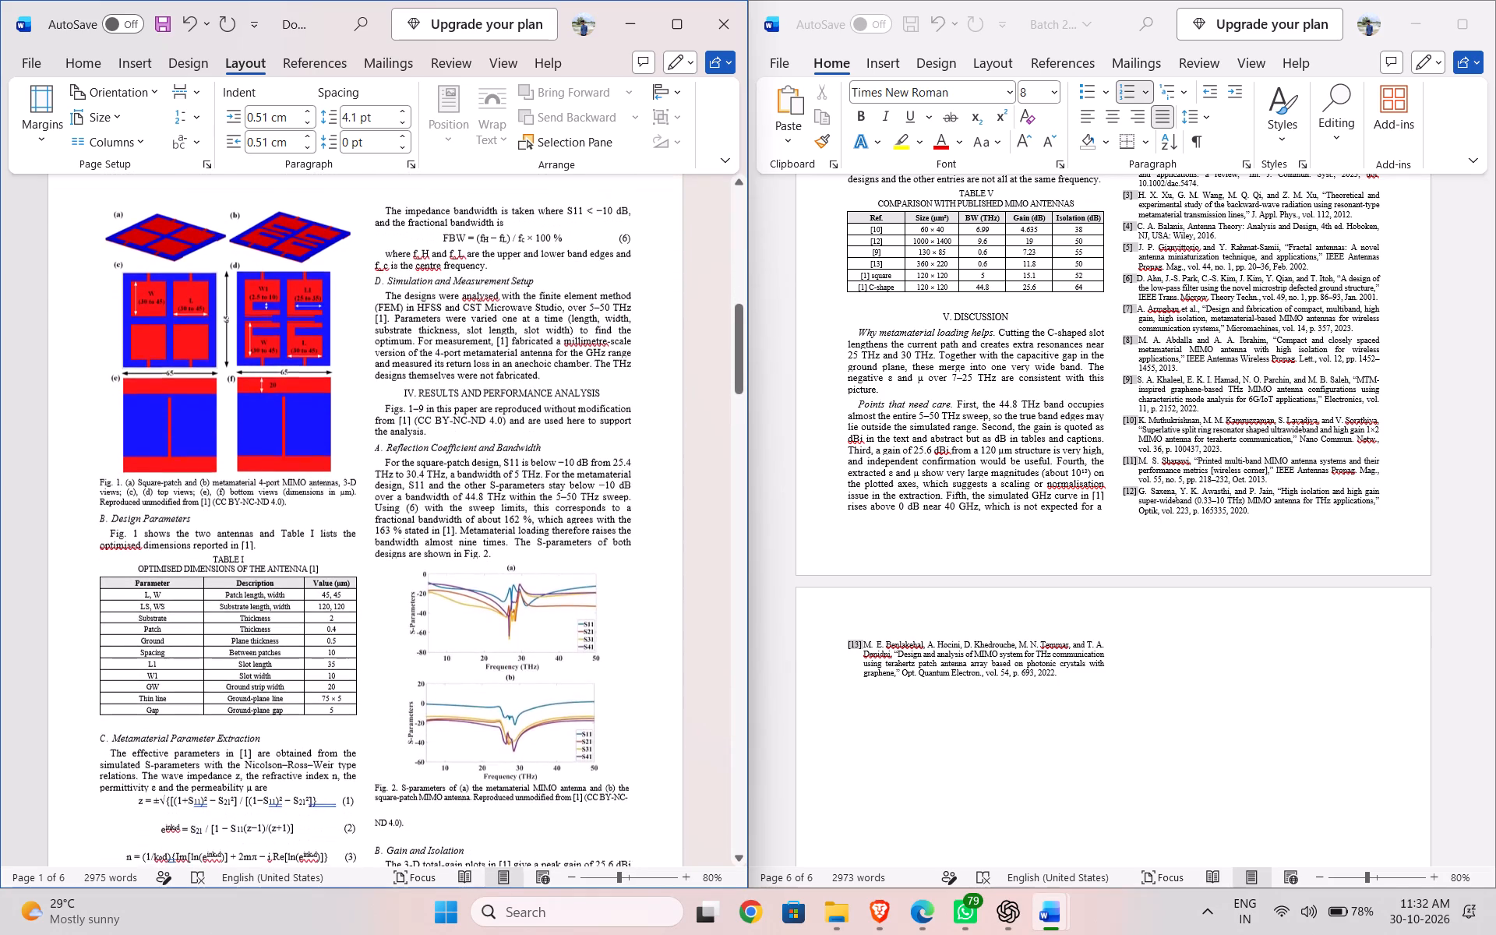
{"action": "scroll", "coordinate": [614, 359], "scroll_direction": "down", "scroll_amount": 1}
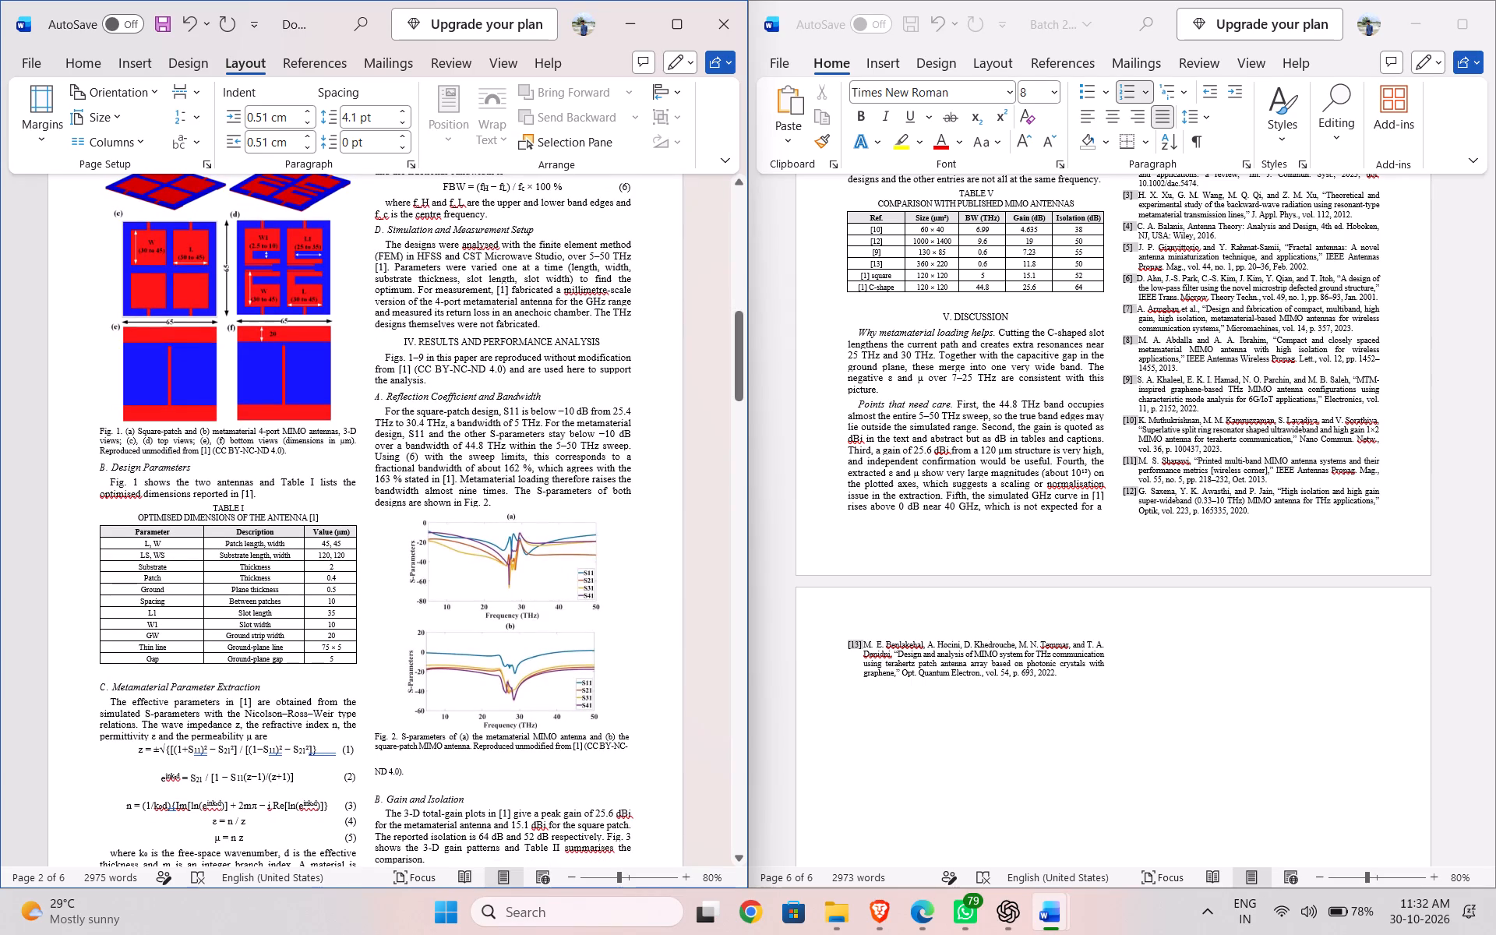
{"action": "left_click", "coordinate": [228, 494]}
{"action": "key", "text": "BackSpace"}
{"action": "key", "text": "BackSpace"}
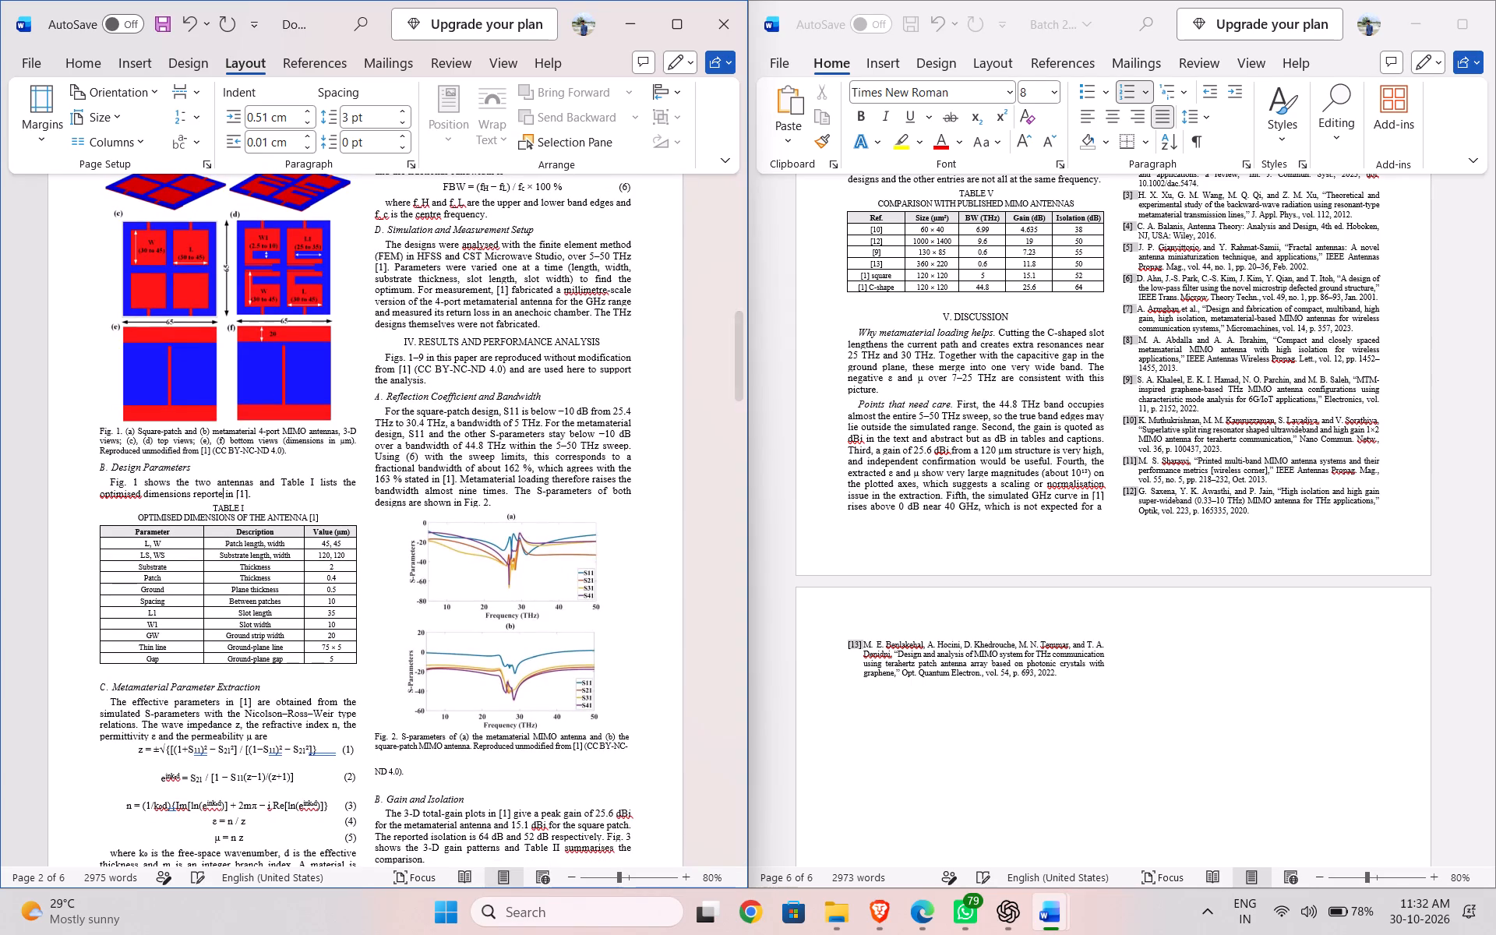
Change the spelling "centre" to "center" in the frequency definition below equation (6).
{"action": "scroll", "coordinate": [278, 493], "scroll_direction": "down", "scroll_amount": 1}
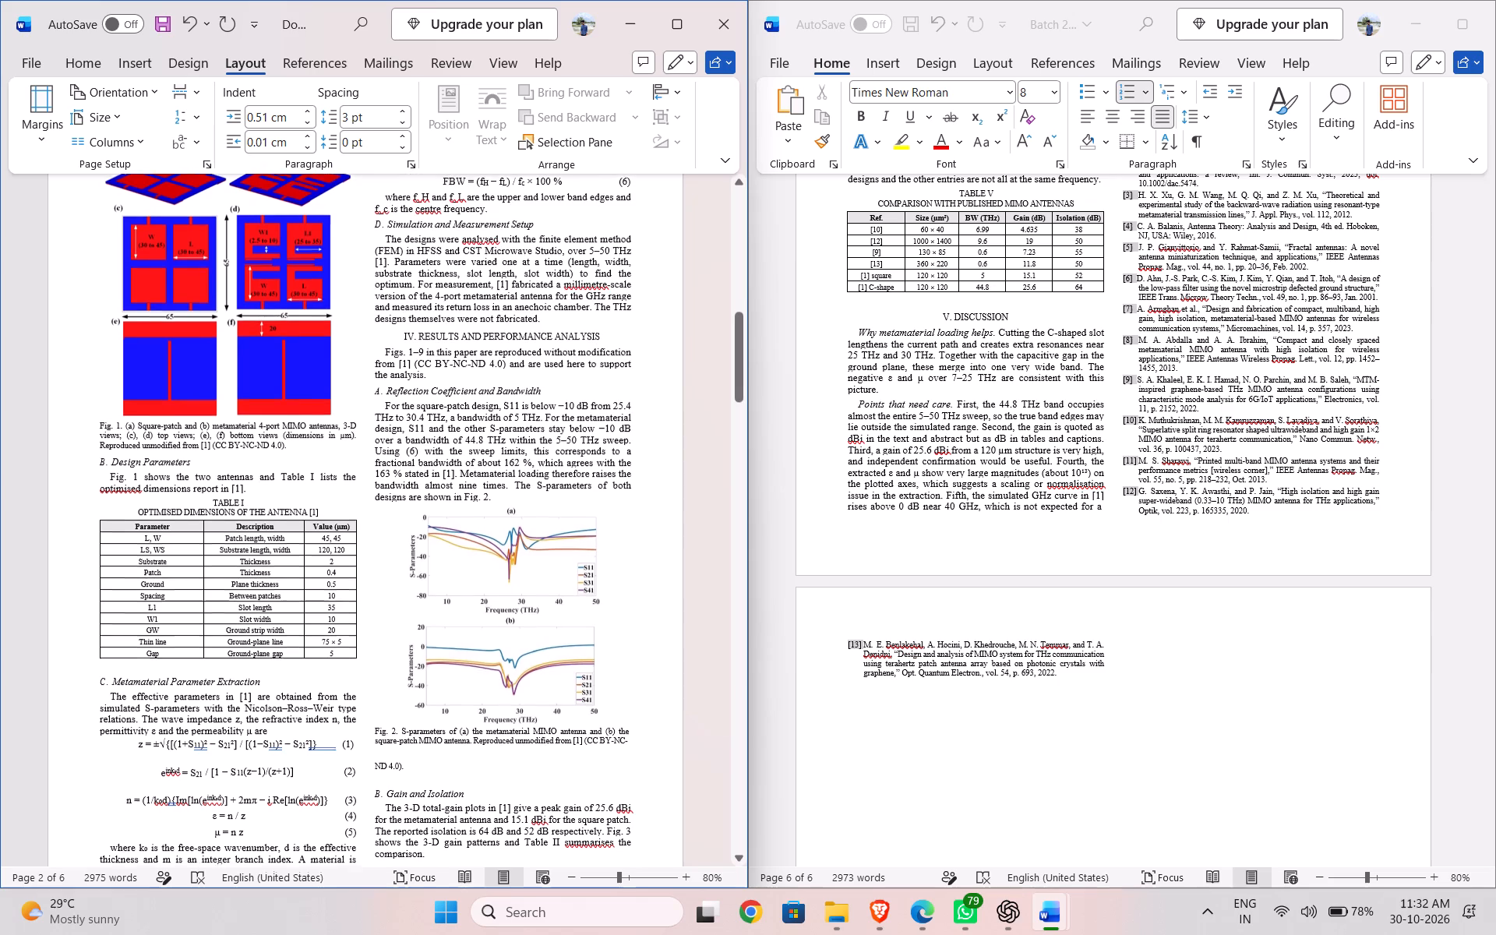
{"action": "scroll", "coordinate": [278, 493], "scroll_direction": "down", "scroll_amount": 1}
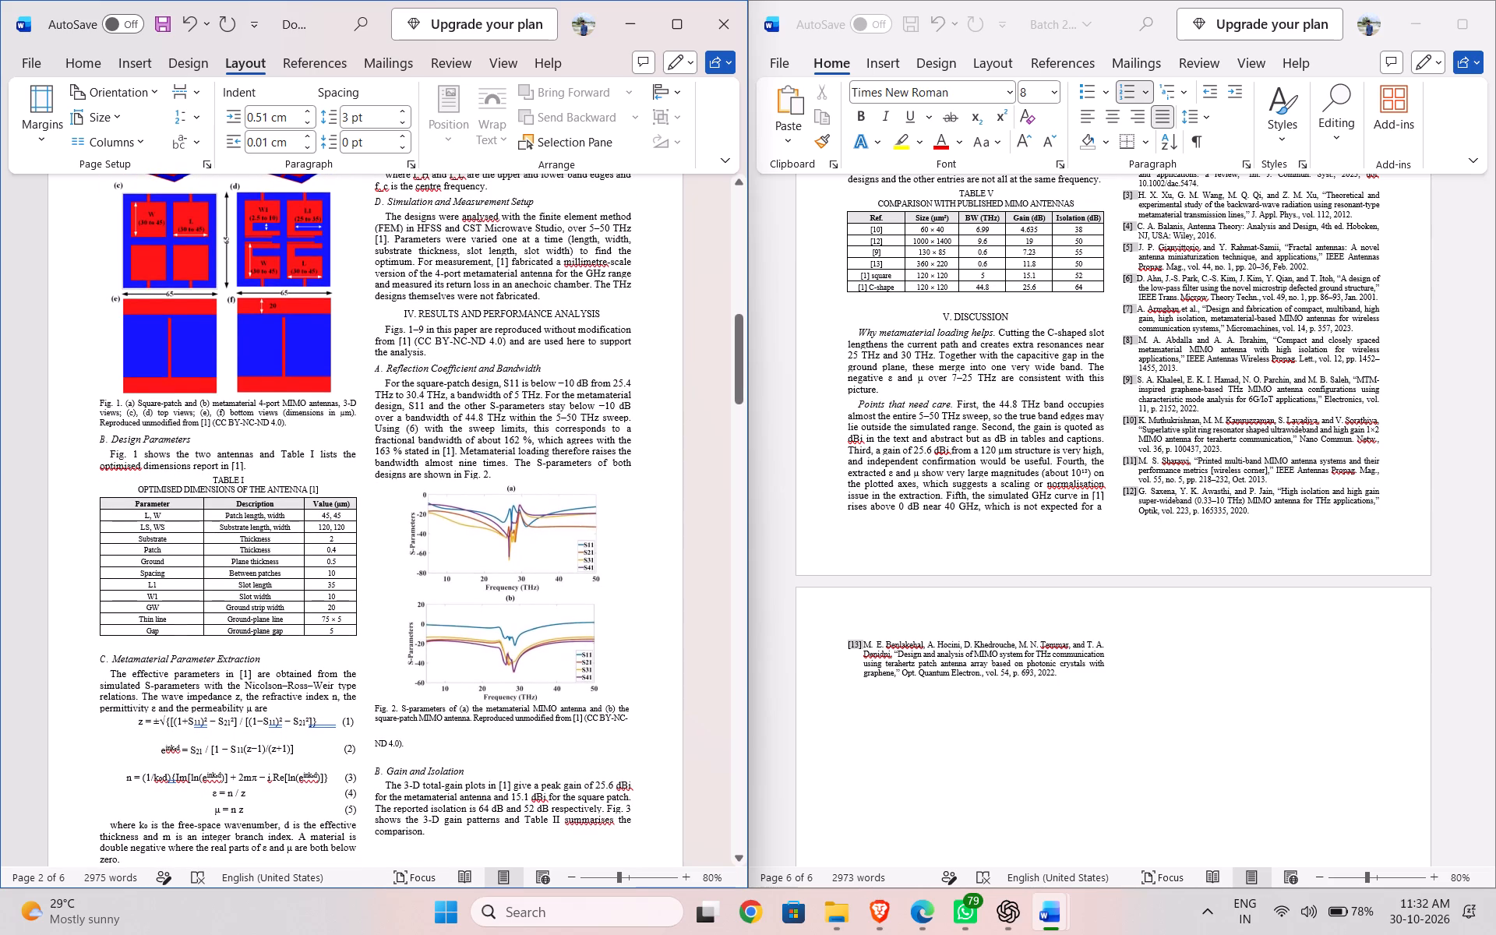
{"action": "scroll", "coordinate": [196, 477], "scroll_direction": "down", "scroll_amount": 2}
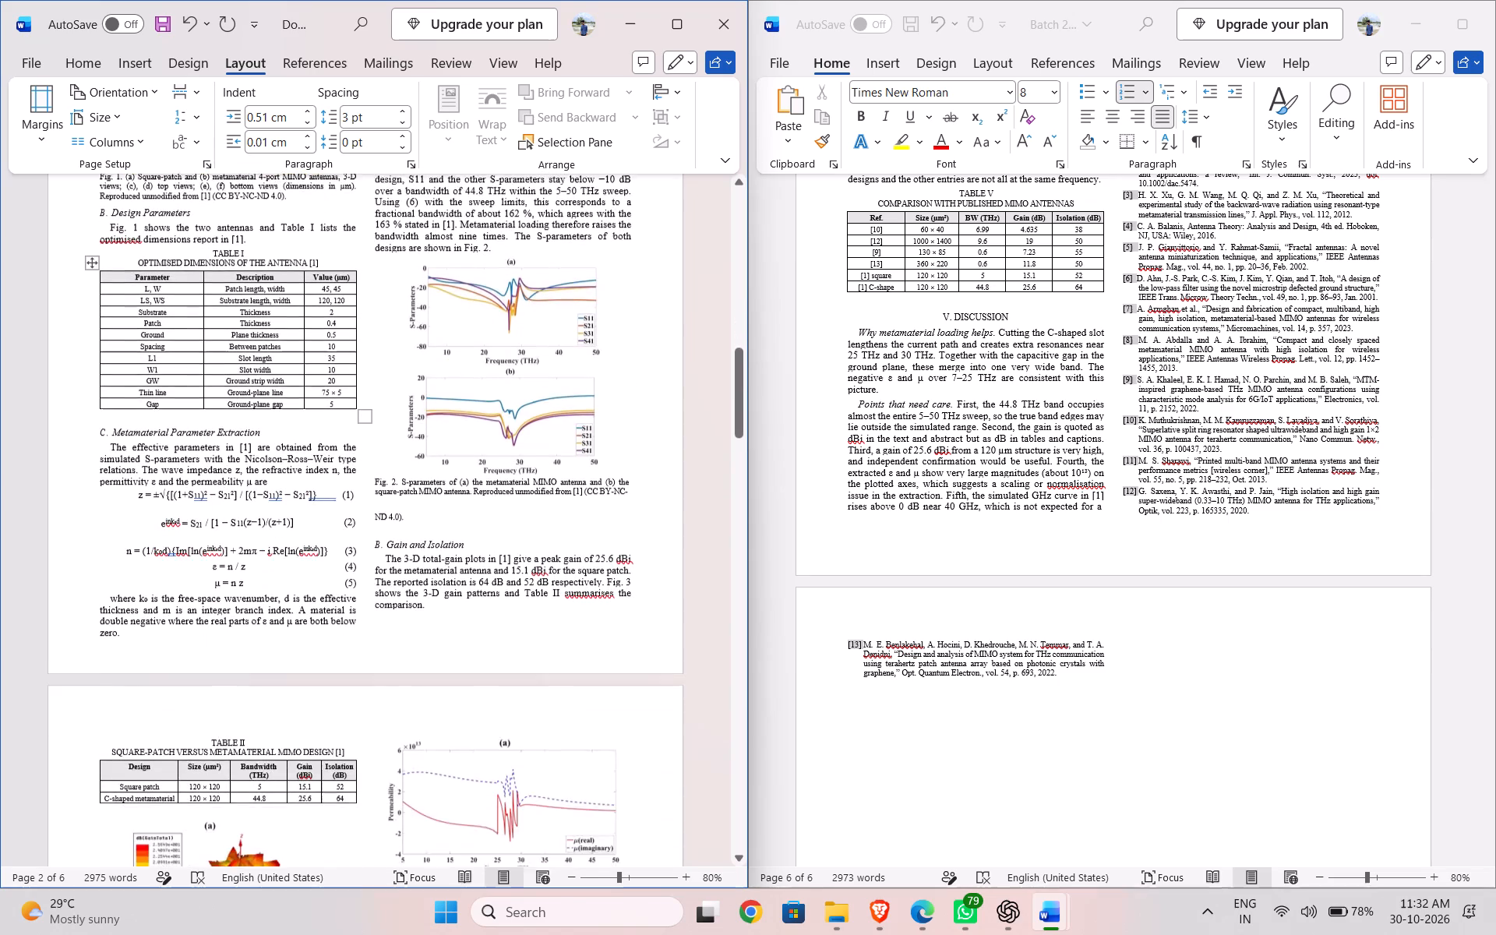
{"action": "scroll", "coordinate": [196, 477], "scroll_direction": "down", "scroll_amount": 2}
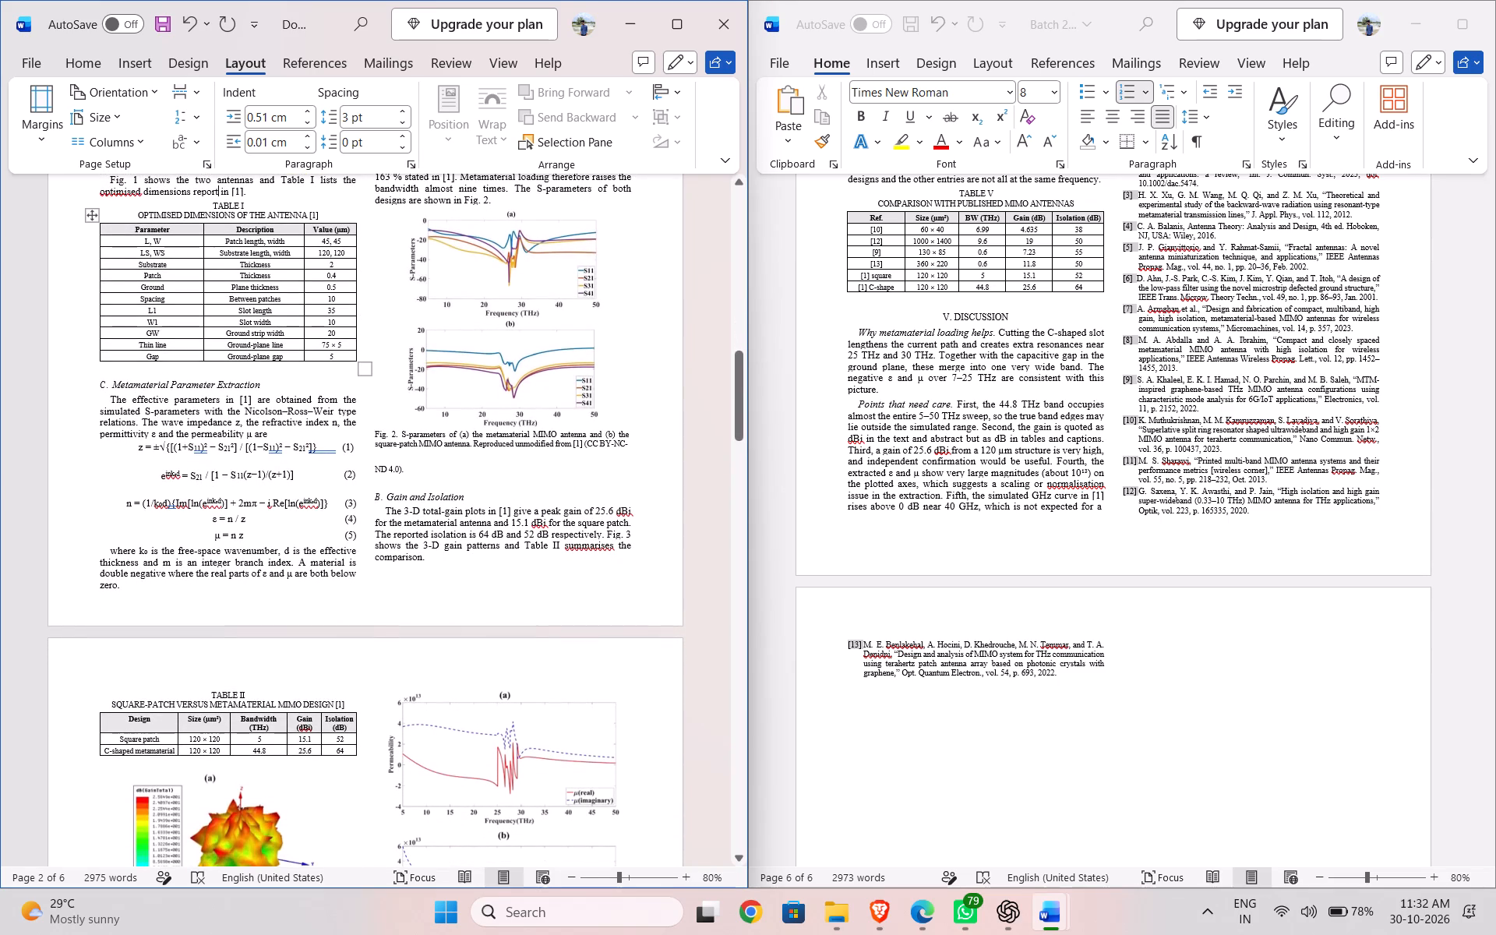
{"action": "scroll", "coordinate": [252, 479], "scroll_direction": "up", "scroll_amount": 1}
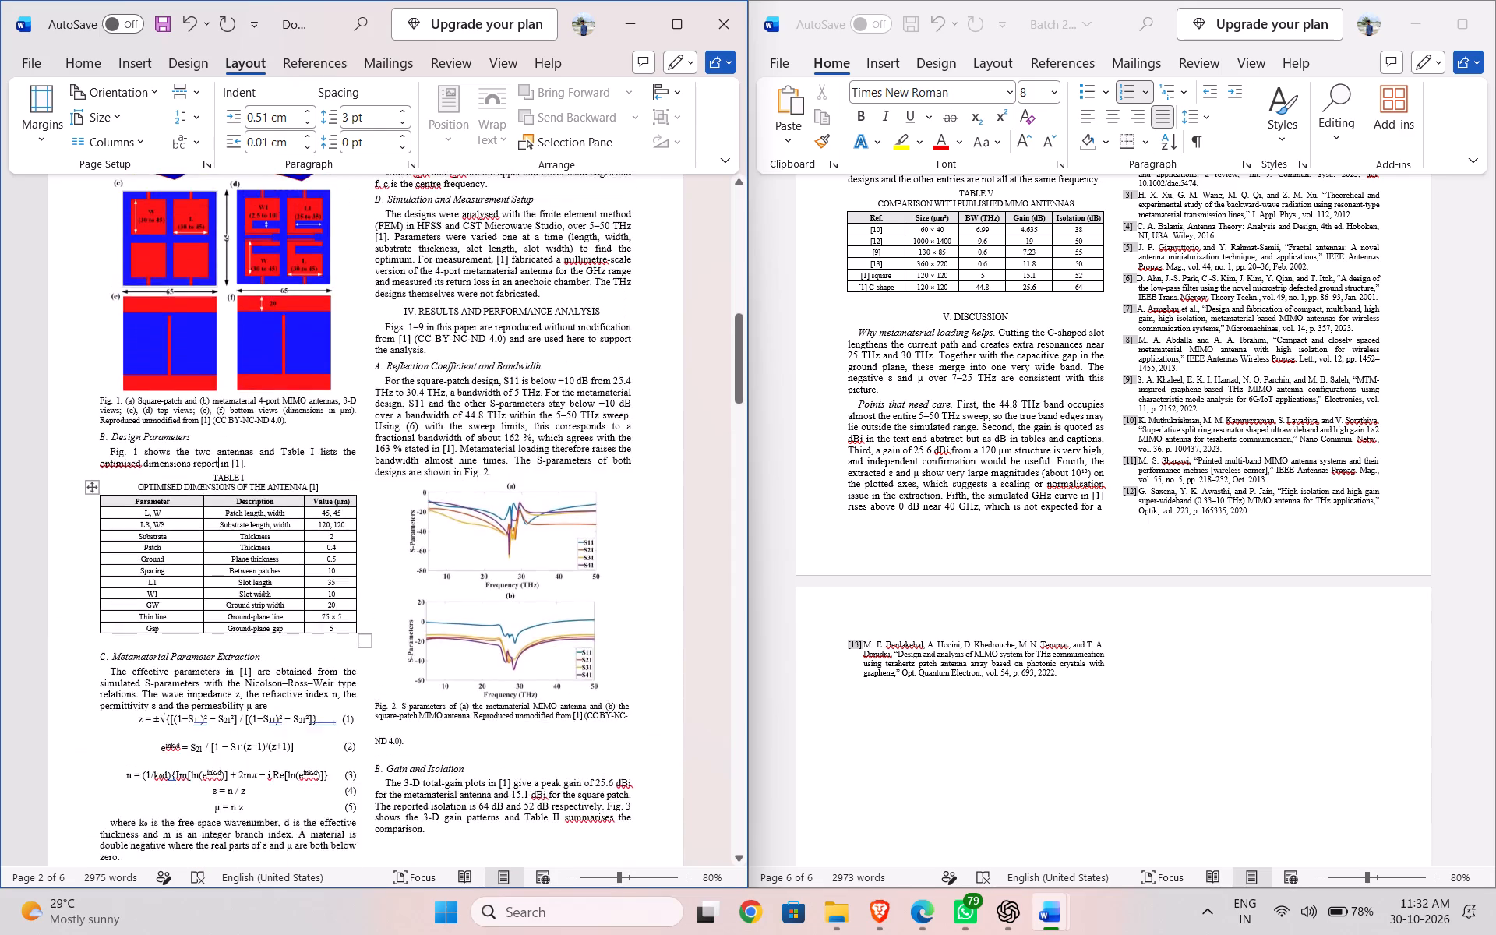
{"action": "scroll", "coordinate": [252, 479], "scroll_direction": "up", "scroll_amount": 3}
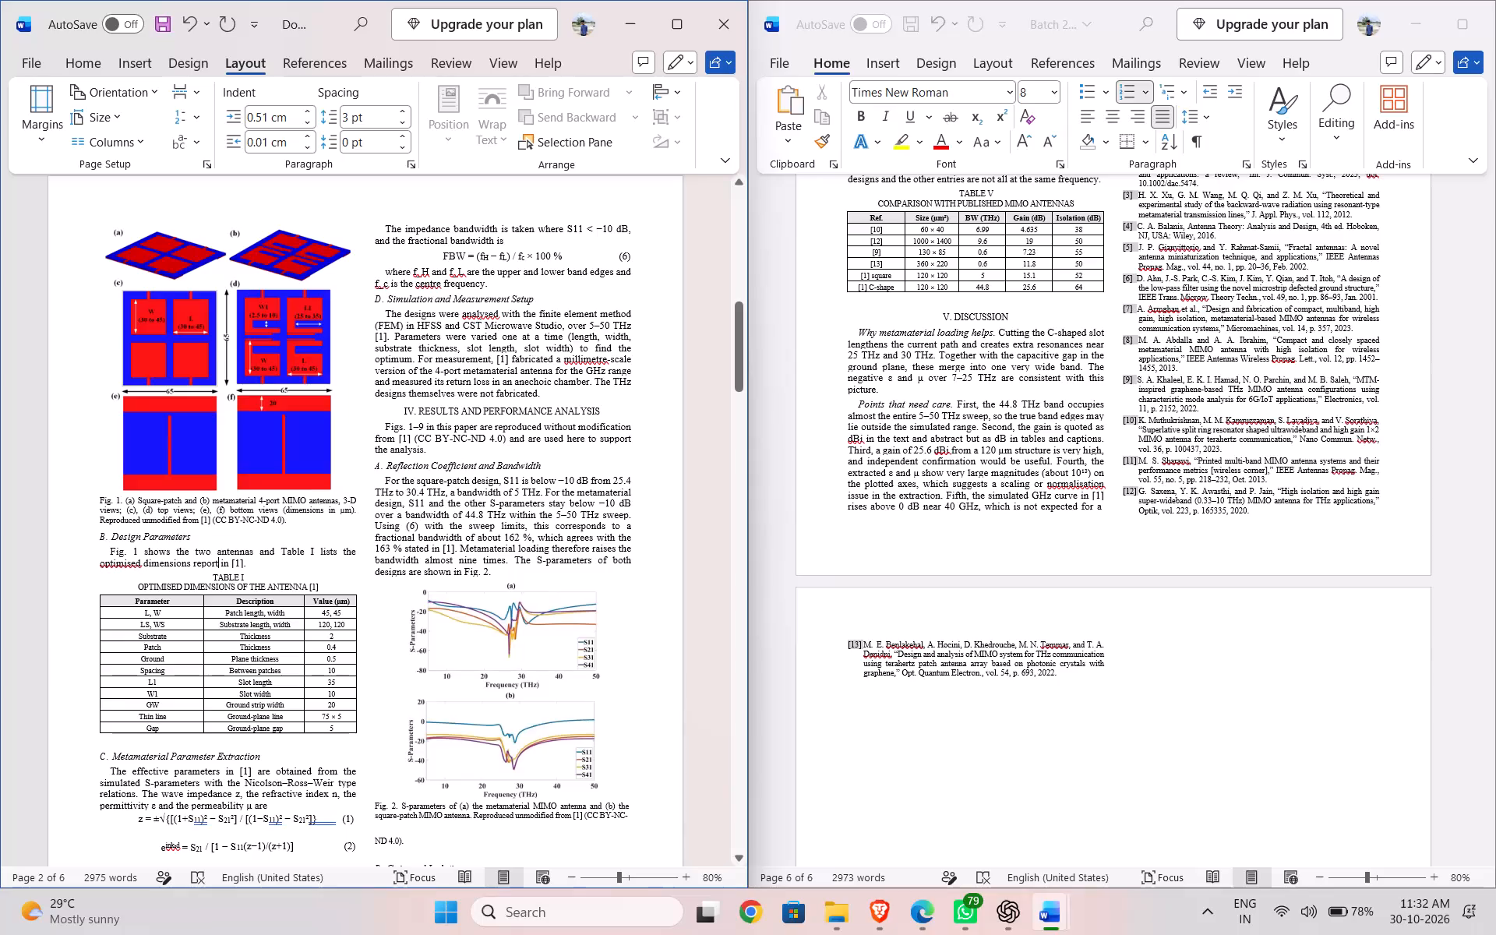
{"action": "left_click", "coordinate": [440, 287]}
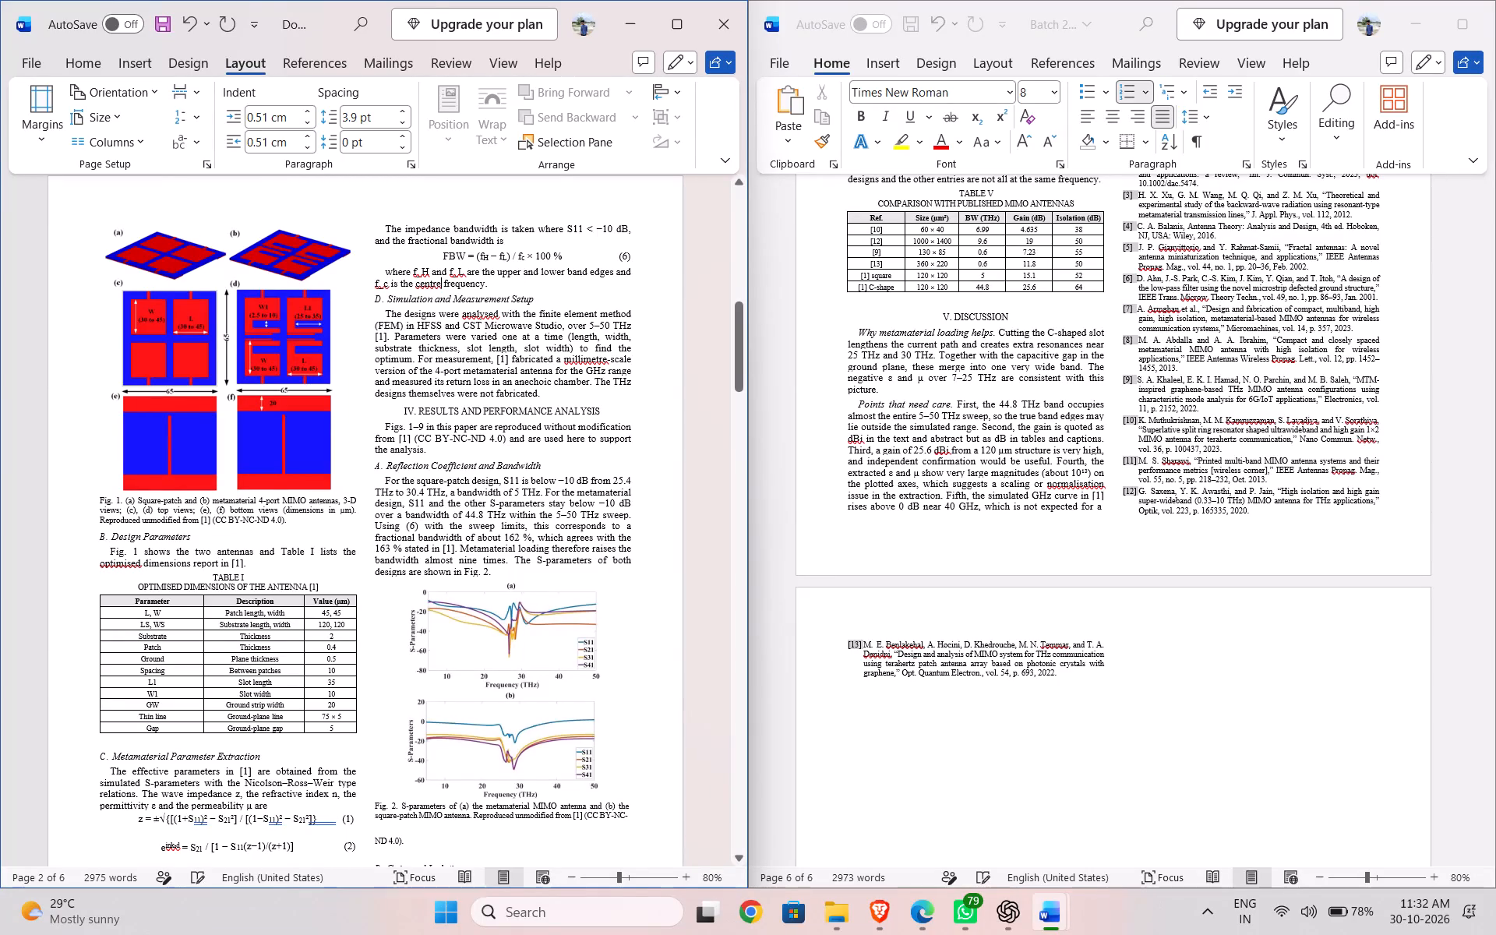
{"action": "key", "text": "BackSpace"}
{"action": "key", "text": "BackSpace"}
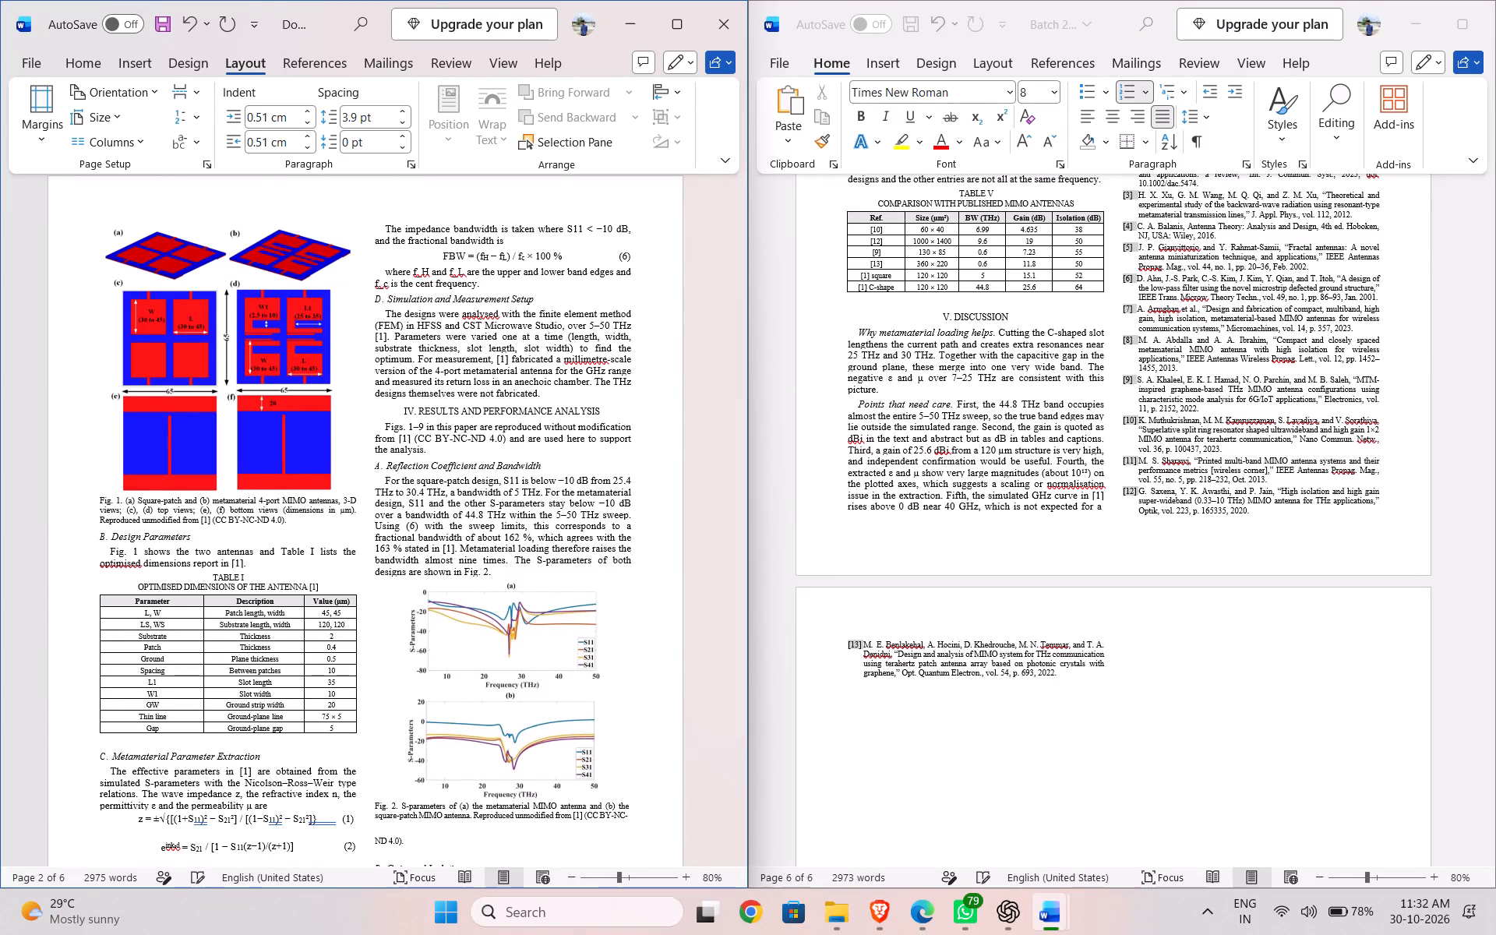
{"action": "type", "text": "er"}
{"action": "scroll", "coordinate": [440, 287], "scroll_direction": "down", "scroll_amount": 1}
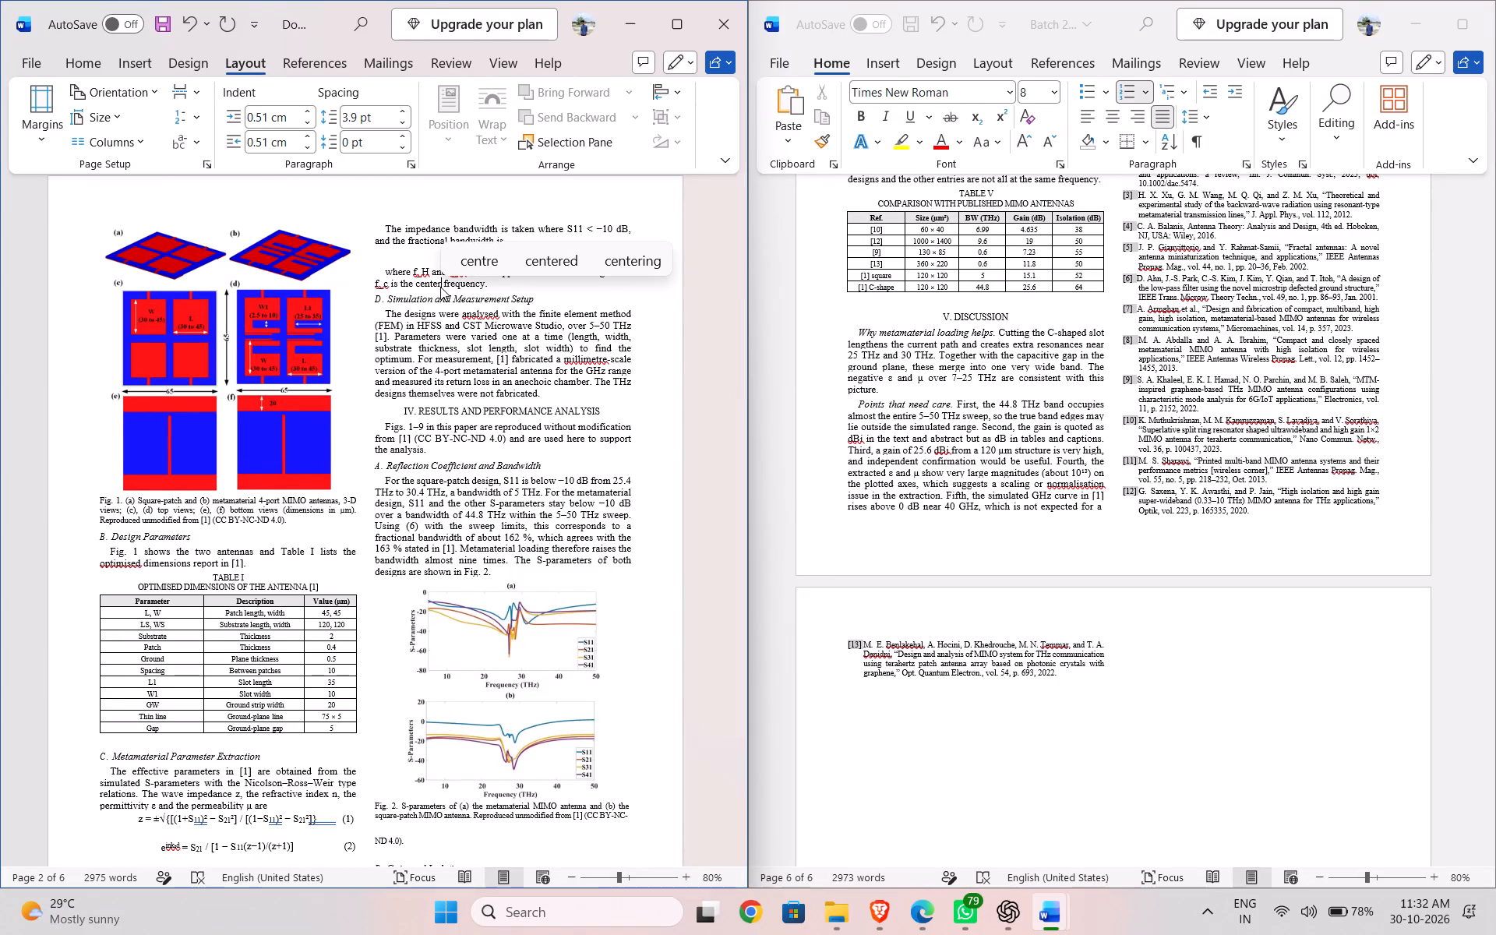
{"action": "left_click", "coordinate": [450, 341]}
Change the unit dBi to dB for both gain values, 25.6 and 15.1, in the Gain and Isolation paragraph.
{"action": "scroll", "coordinate": [450, 341], "scroll_direction": "down", "scroll_amount": 1}
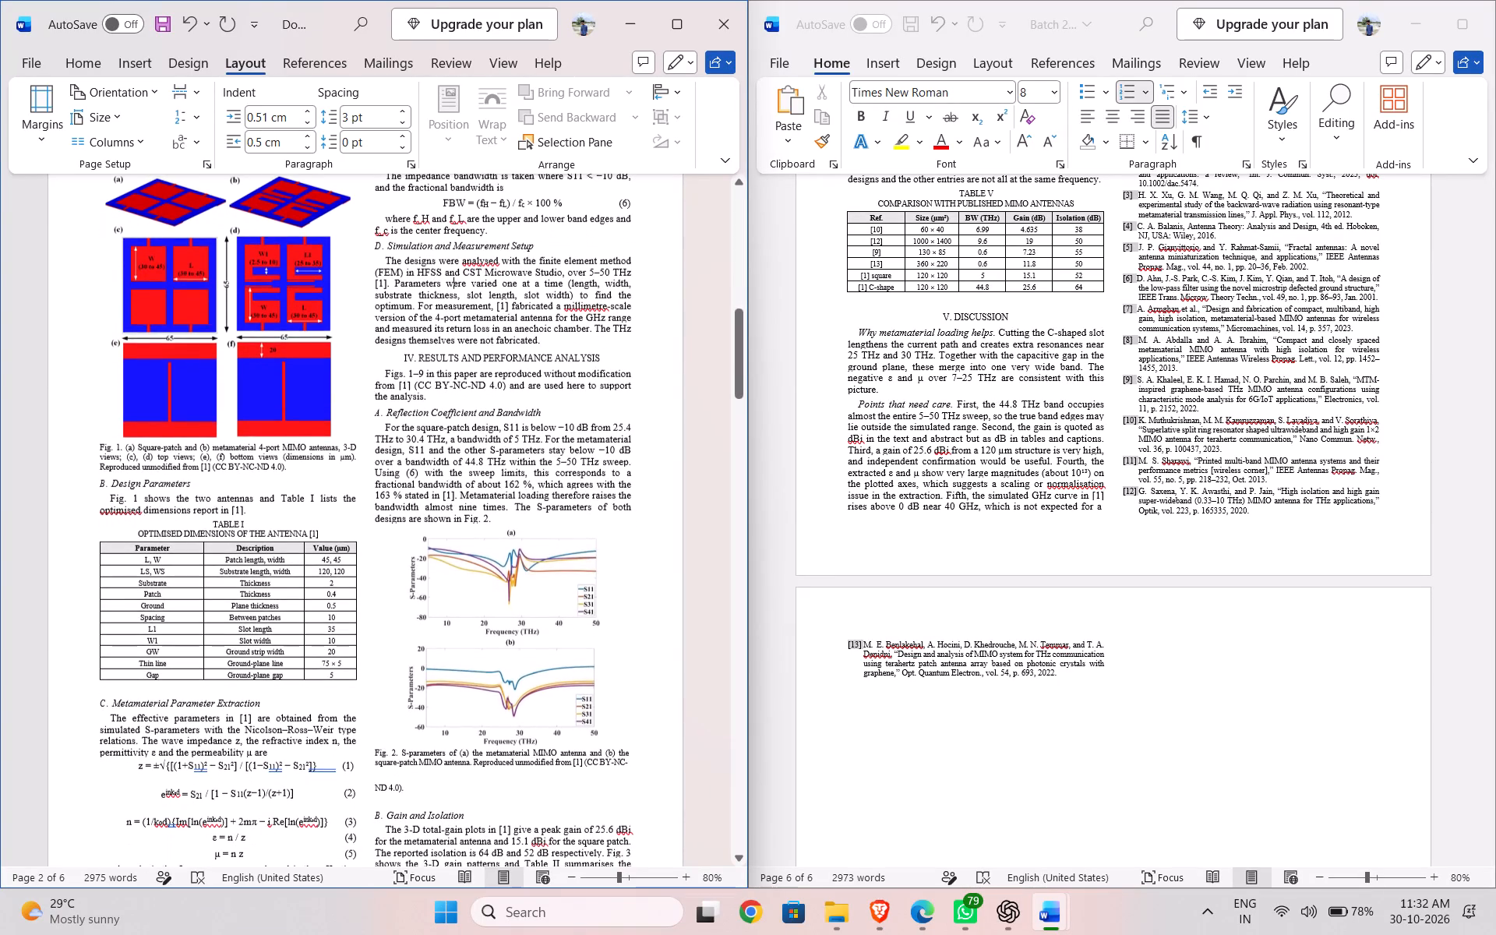
{"action": "scroll", "coordinate": [450, 341], "scroll_direction": "down", "scroll_amount": 1}
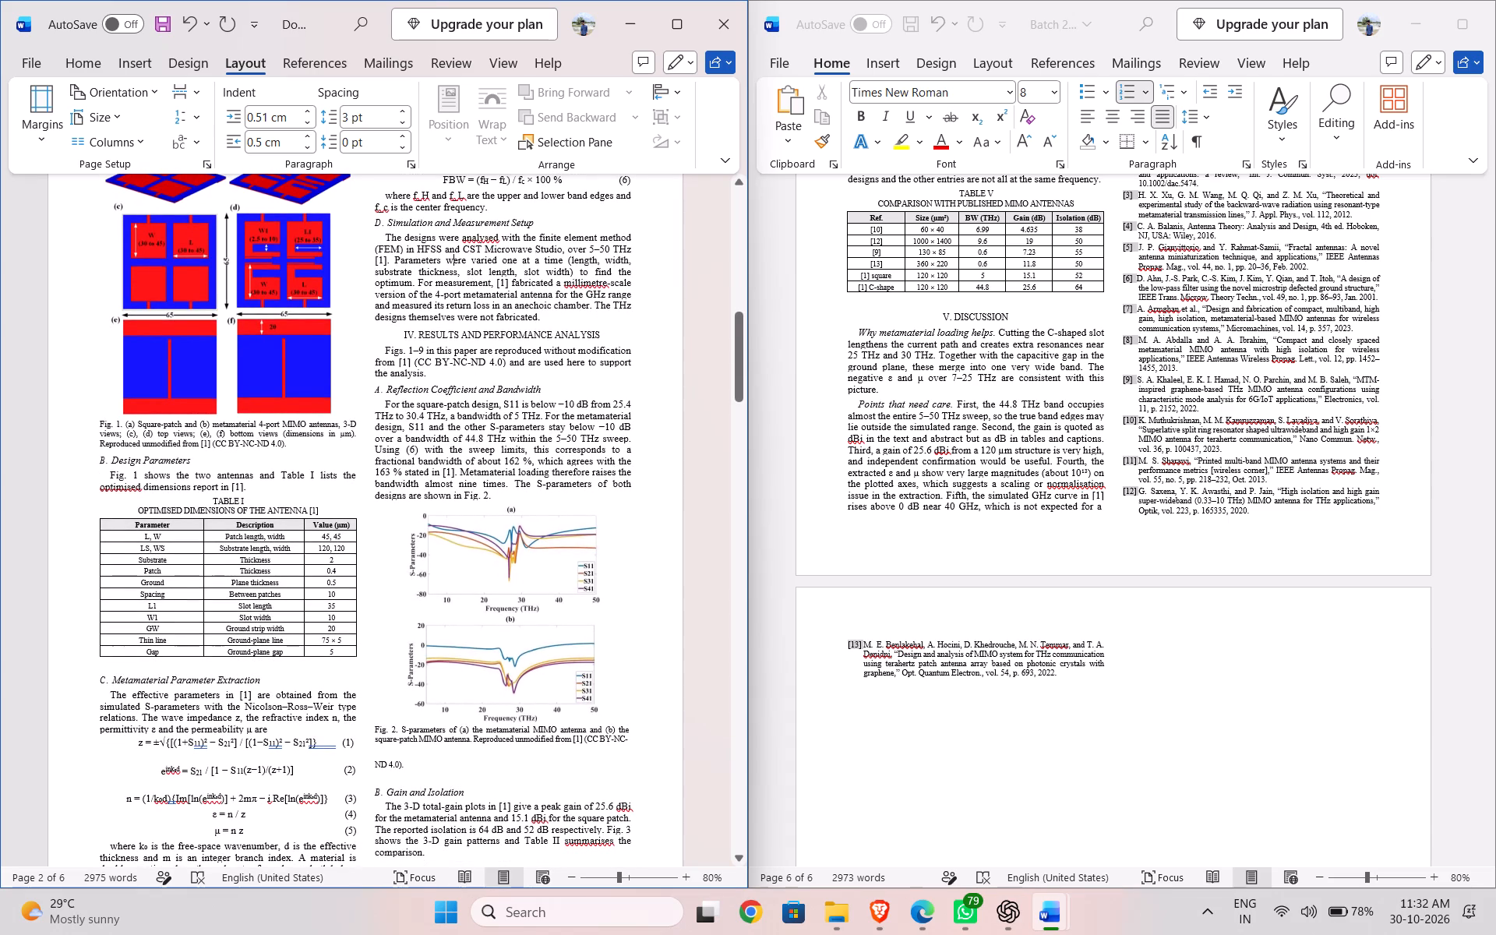
{"action": "scroll", "coordinate": [491, 430], "scroll_direction": "down", "scroll_amount": 2}
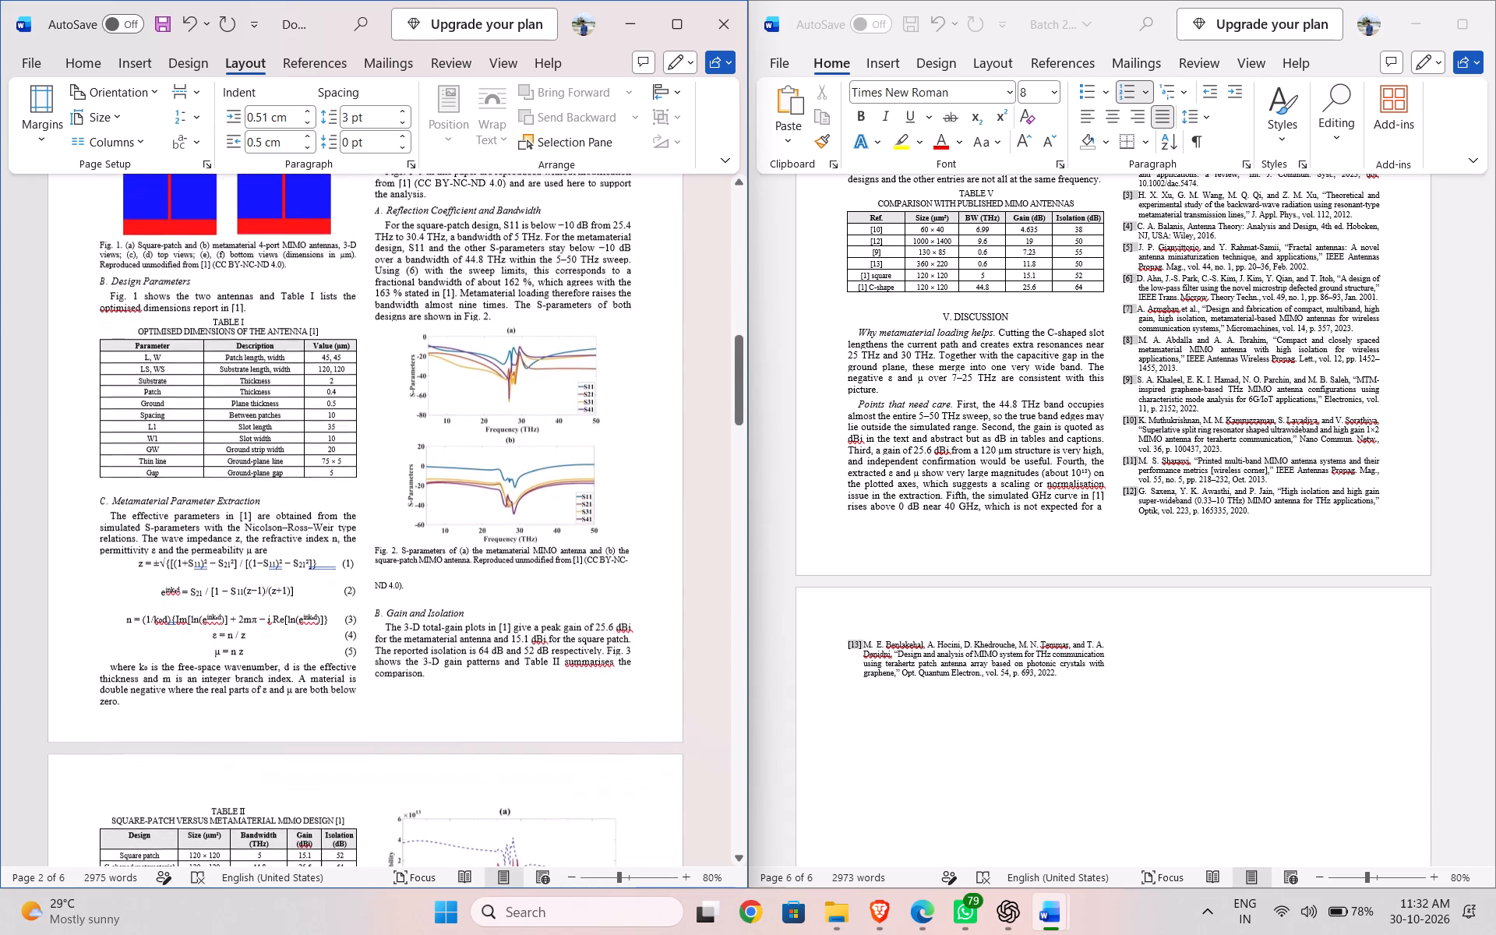
{"action": "left_click", "coordinate": [545, 639]}
{"action": "key", "text": "BackSpace"}
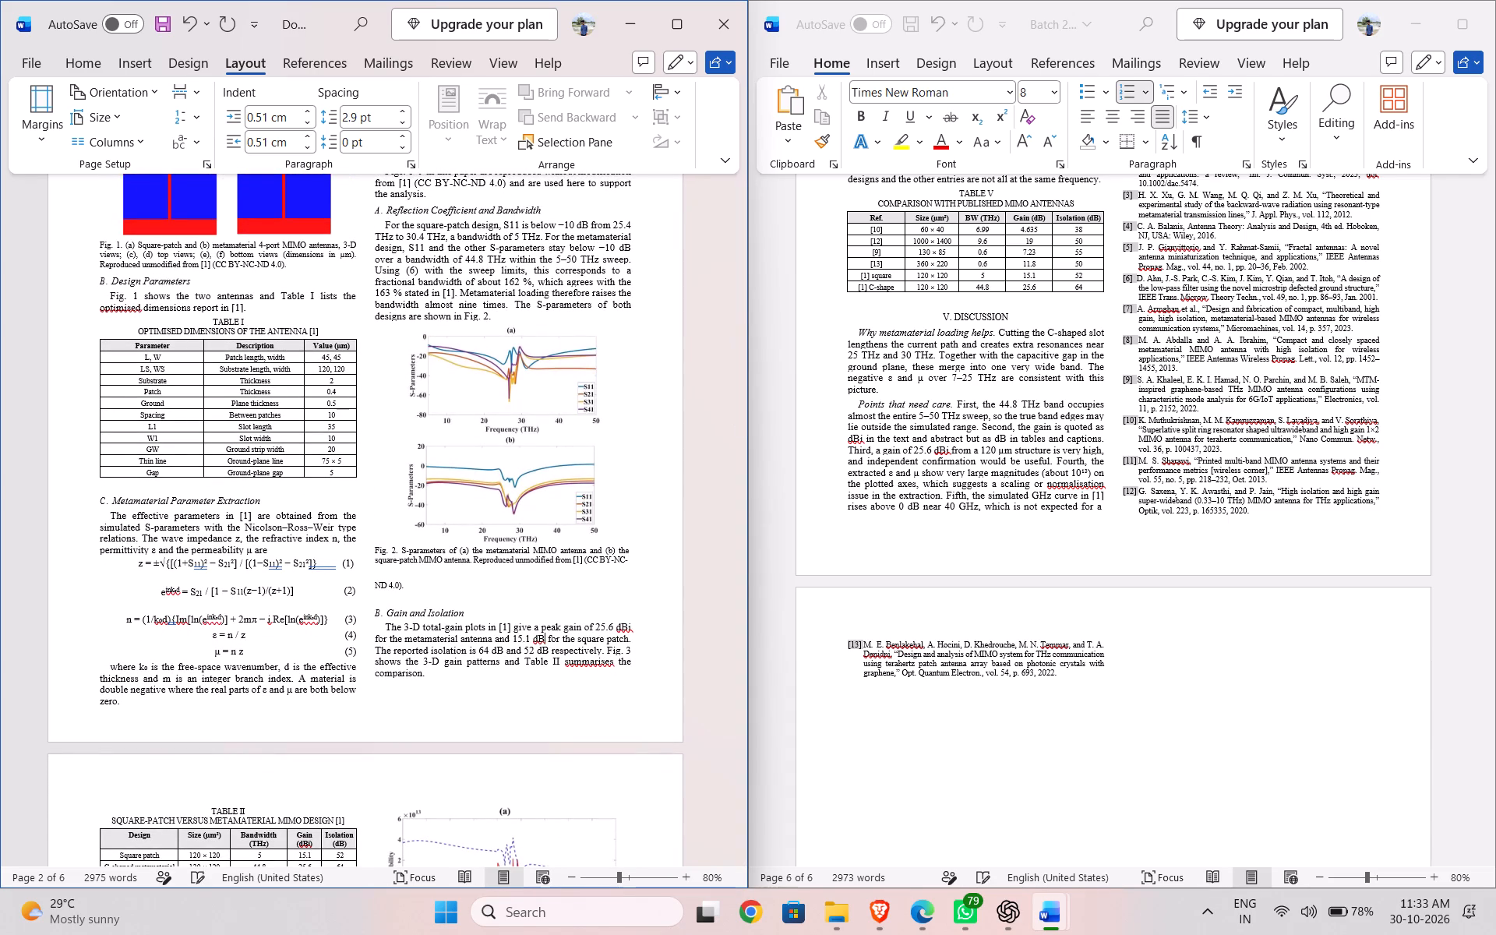
{"action": "scroll", "coordinate": [601, 644], "scroll_direction": "down", "scroll_amount": 1}
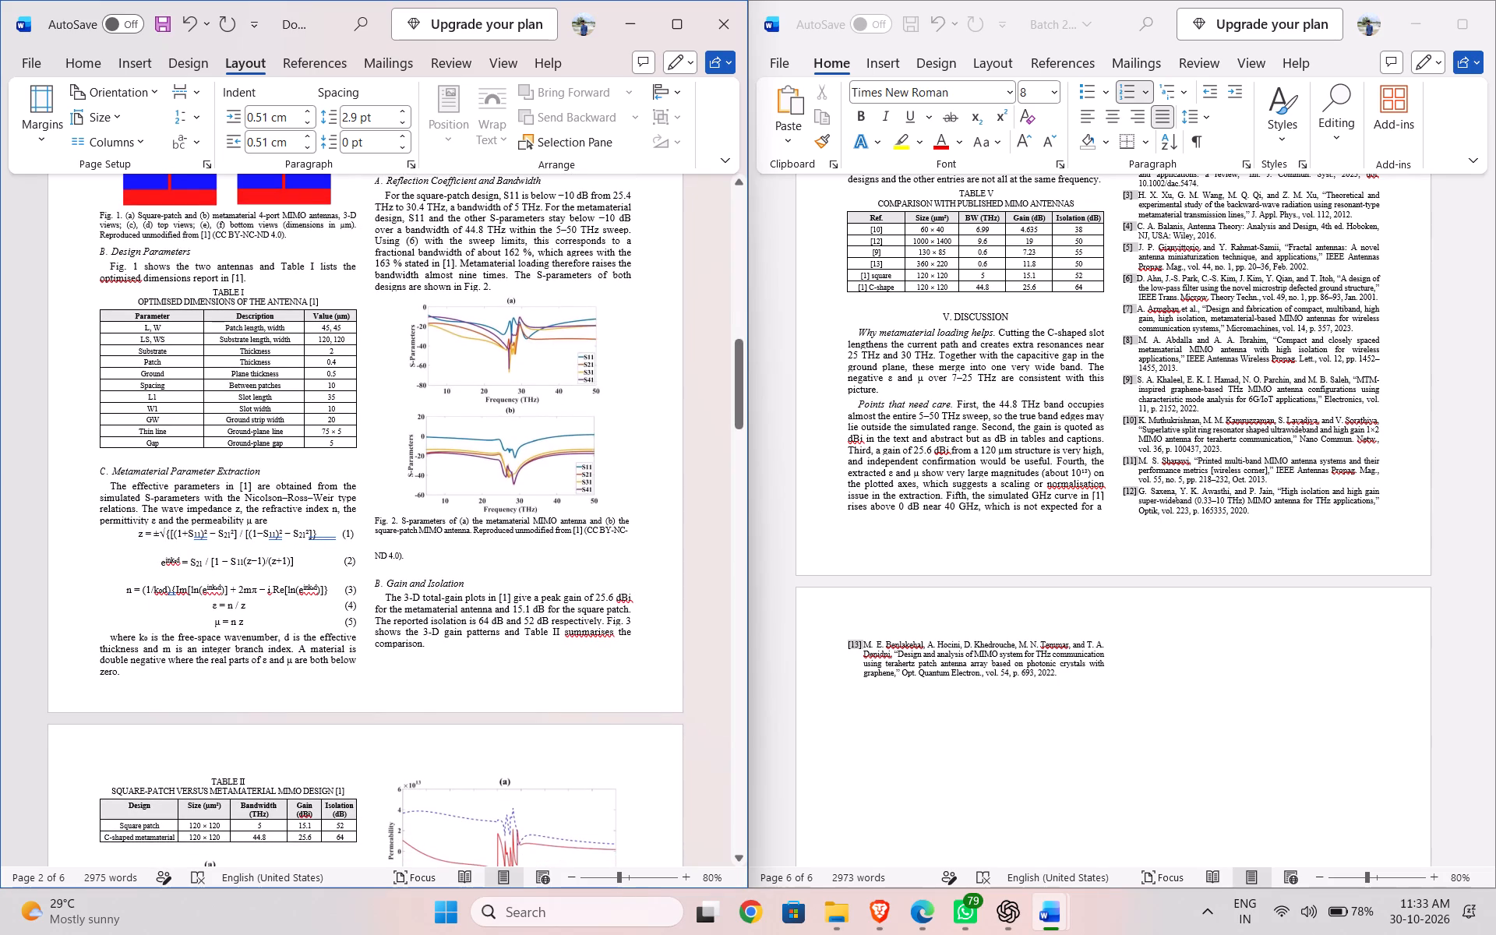
{"action": "left_click", "coordinate": [630, 595]}
{"action": "key", "text": "BackSpace"}
Change "shows" to "showing" in the Fig. 4 sentence that ends the Metamaterial Properties subsection.
{"action": "scroll", "coordinate": [630, 595], "scroll_direction": "down", "scroll_amount": 1}
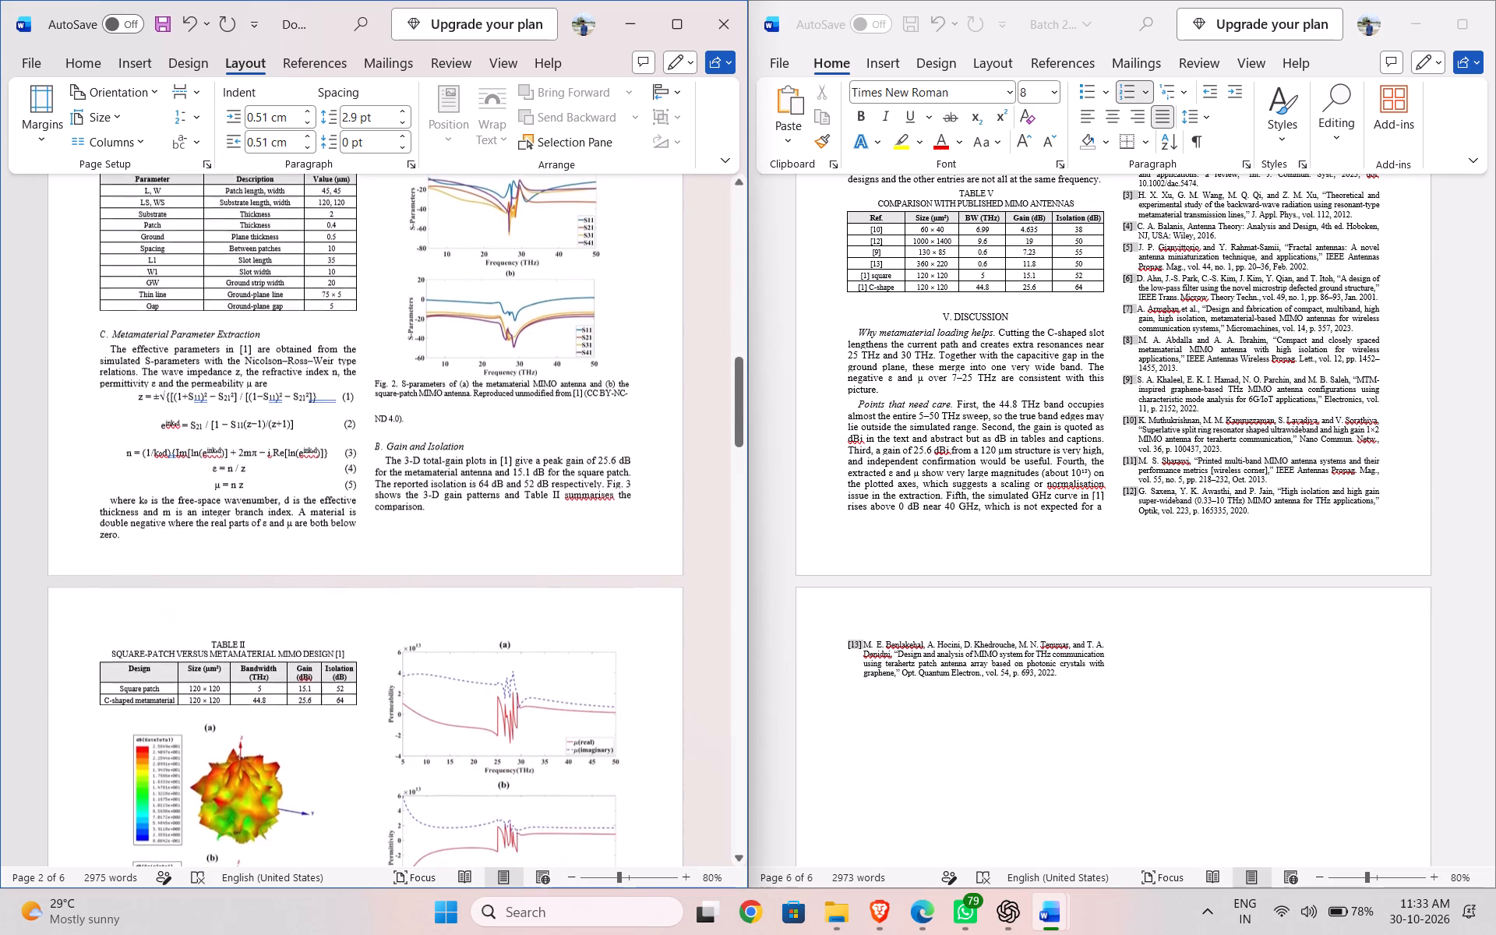
{"action": "scroll", "coordinate": [630, 595], "scroll_direction": "down", "scroll_amount": 1}
{"action": "scroll", "coordinate": [440, 648], "scroll_direction": "down", "scroll_amount": 1}
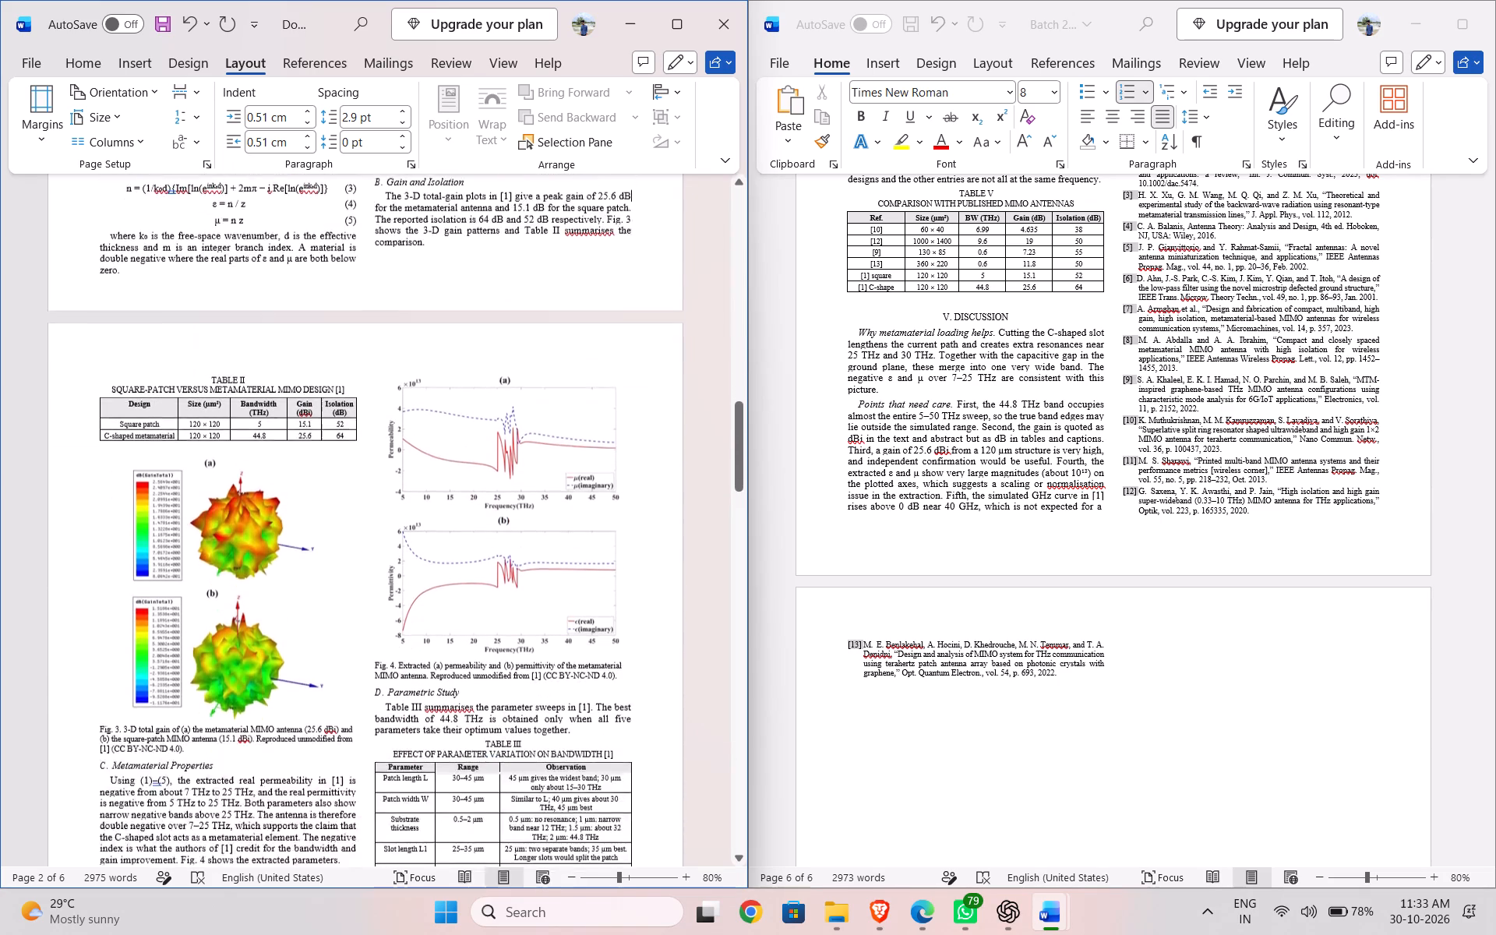
{"action": "scroll", "coordinate": [440, 648], "scroll_direction": "down", "scroll_amount": 2}
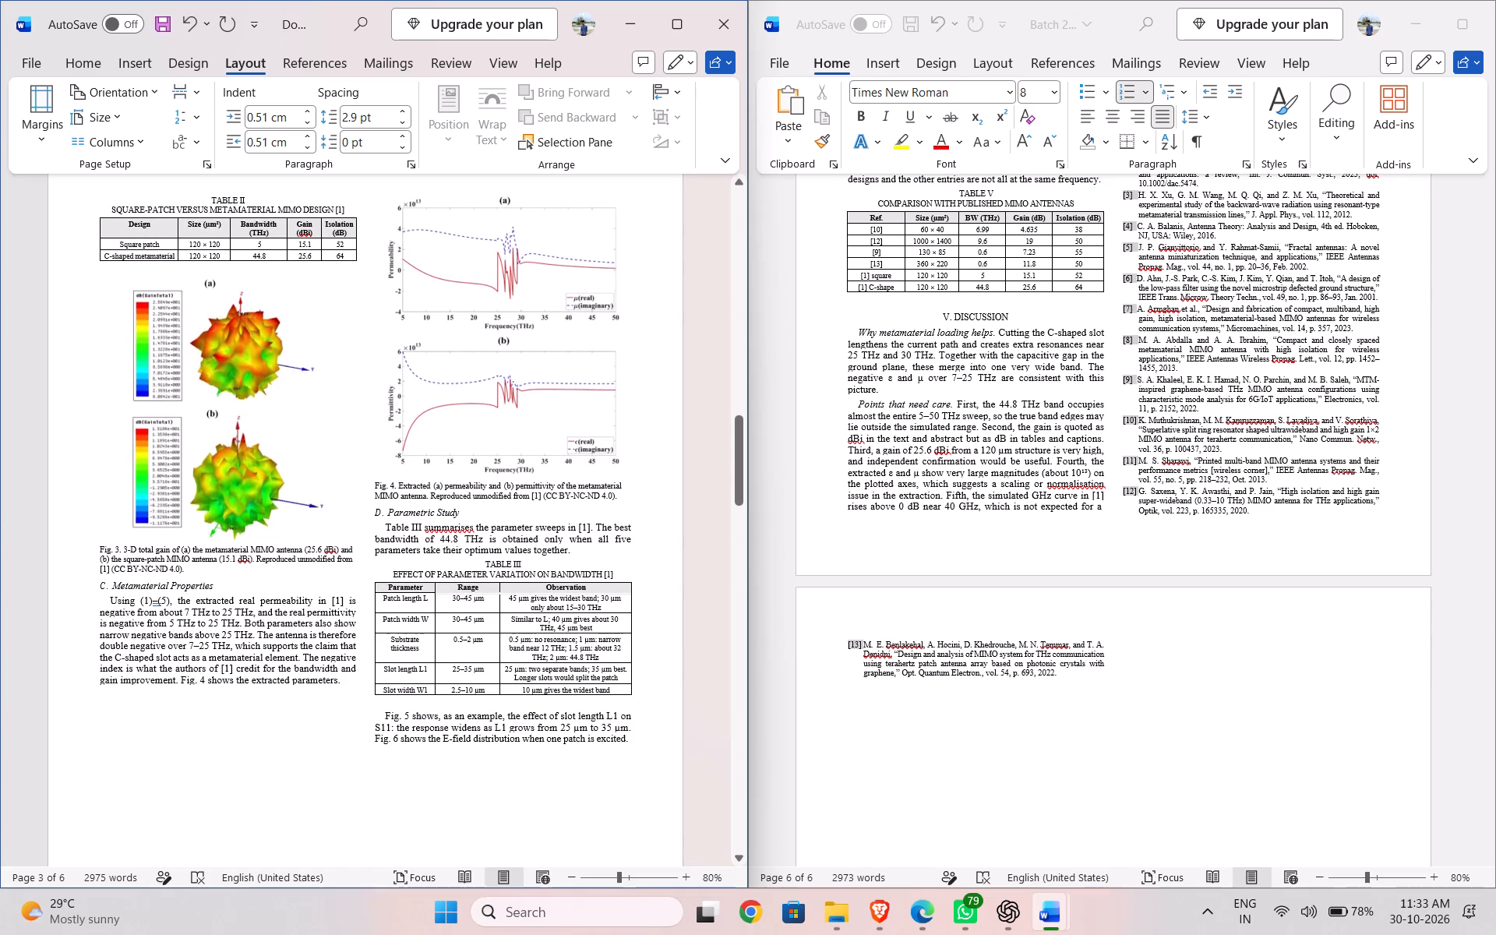
{"action": "scroll", "coordinate": [316, 669], "scroll_direction": "down", "scroll_amount": 1}
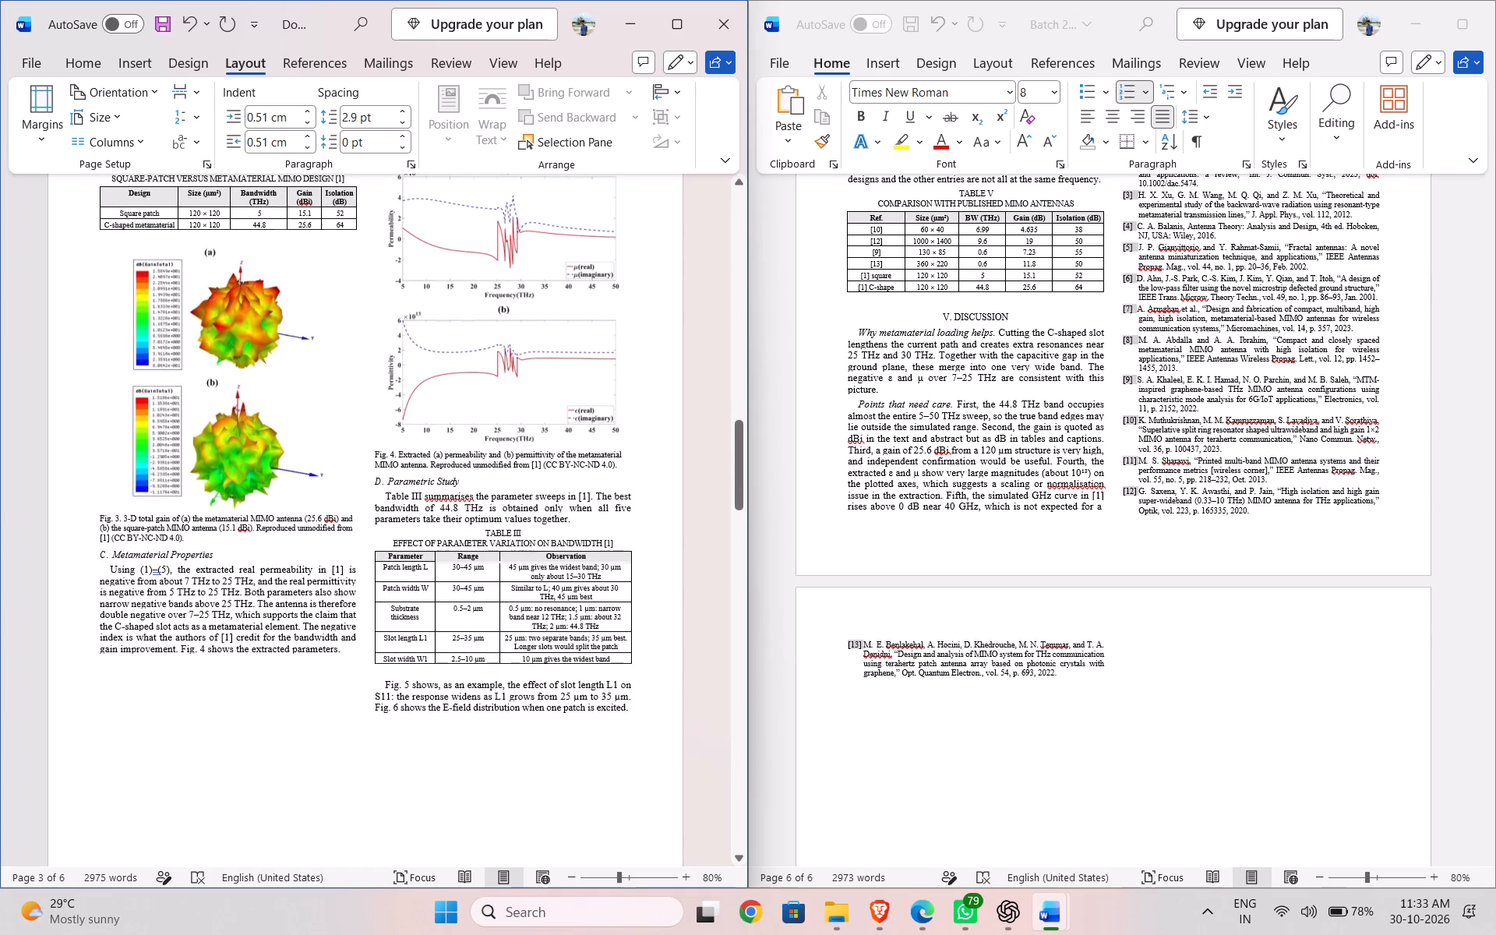
{"action": "left_click", "coordinate": [234, 651]}
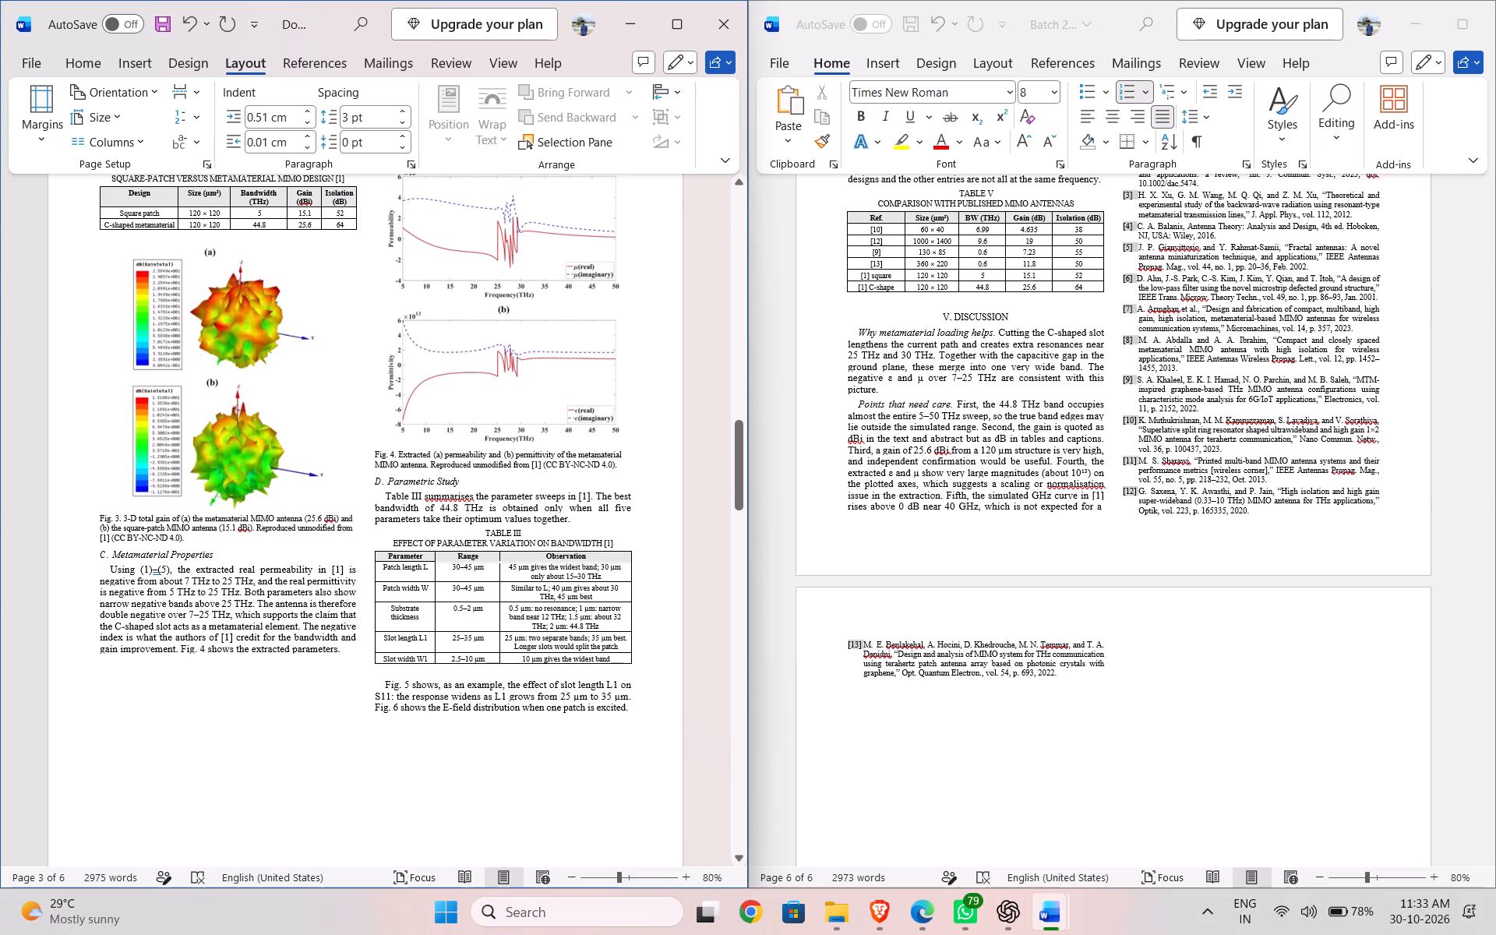
{"action": "key", "text": "BackSpace"}
{"action": "type", "text": "ing"}
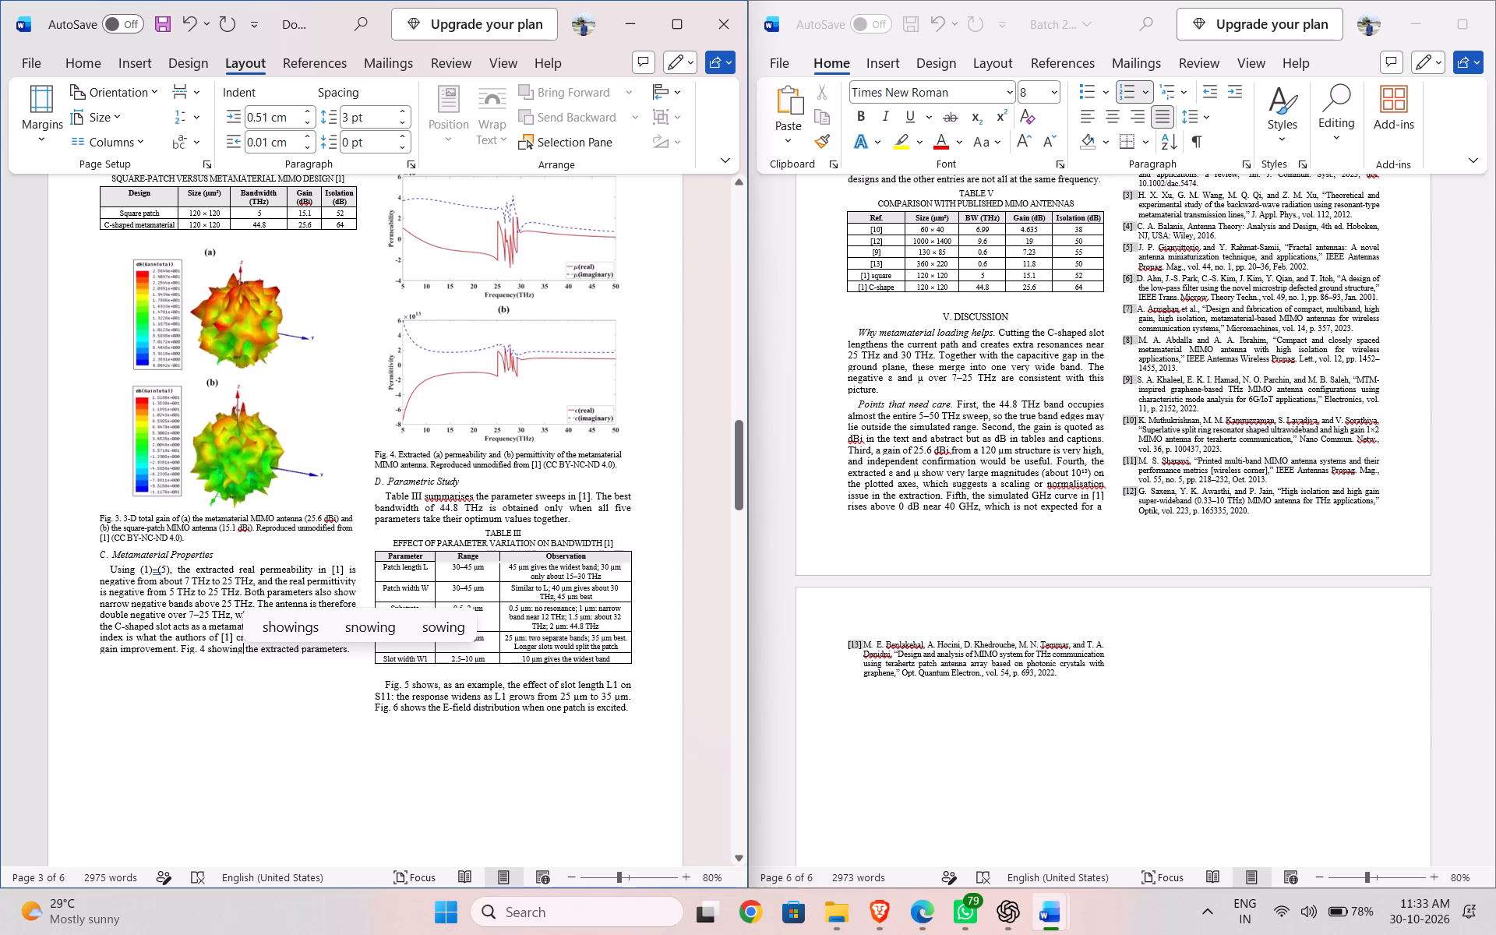
{"action": "scroll", "coordinate": [414, 693], "scroll_direction": "down", "scroll_amount": 1}
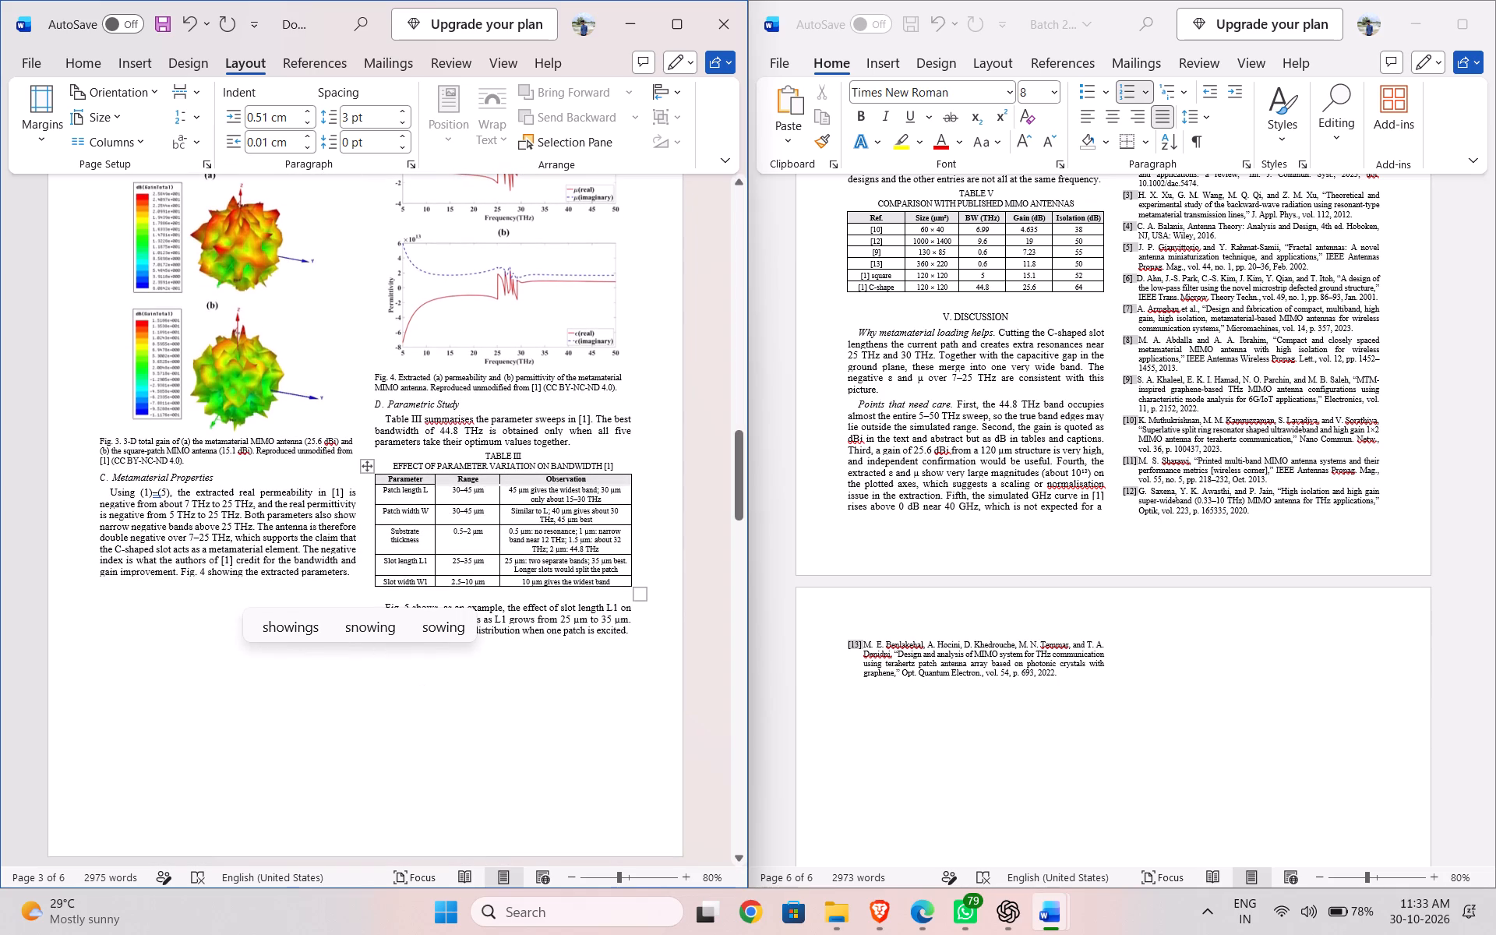
{"action": "left_click", "coordinate": [558, 707]}
Remove the space between 44.8 and THz in the Parametric Study paragraph that introduces Table III.
{"action": "scroll", "coordinate": [558, 707], "scroll_direction": "down", "scroll_amount": 1}
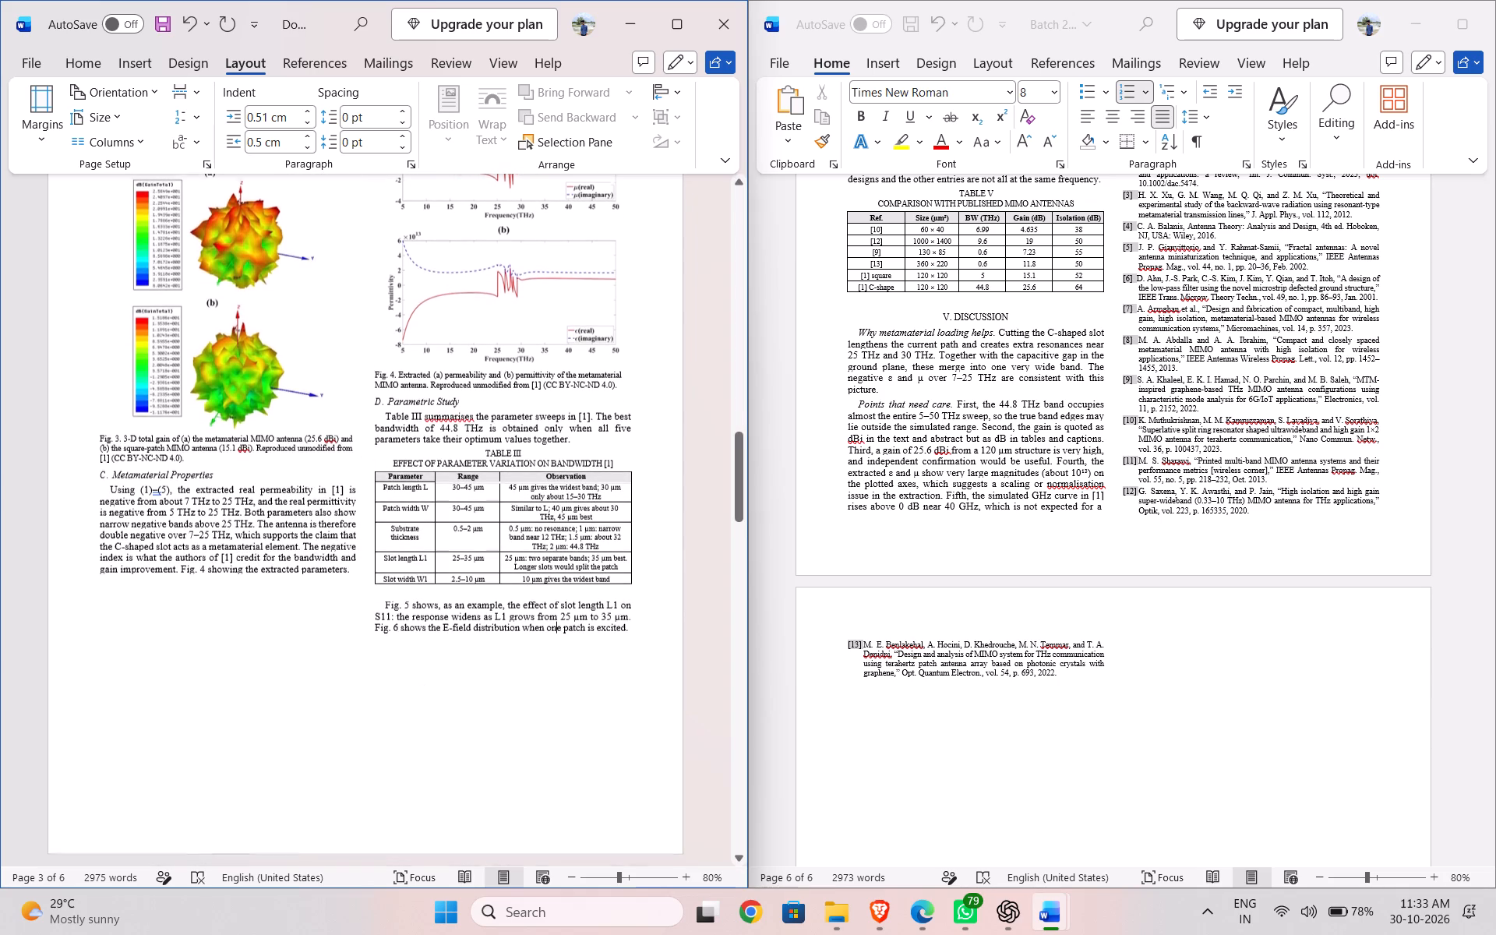
{"action": "scroll", "coordinate": [558, 707], "scroll_direction": "down", "scroll_amount": 1}
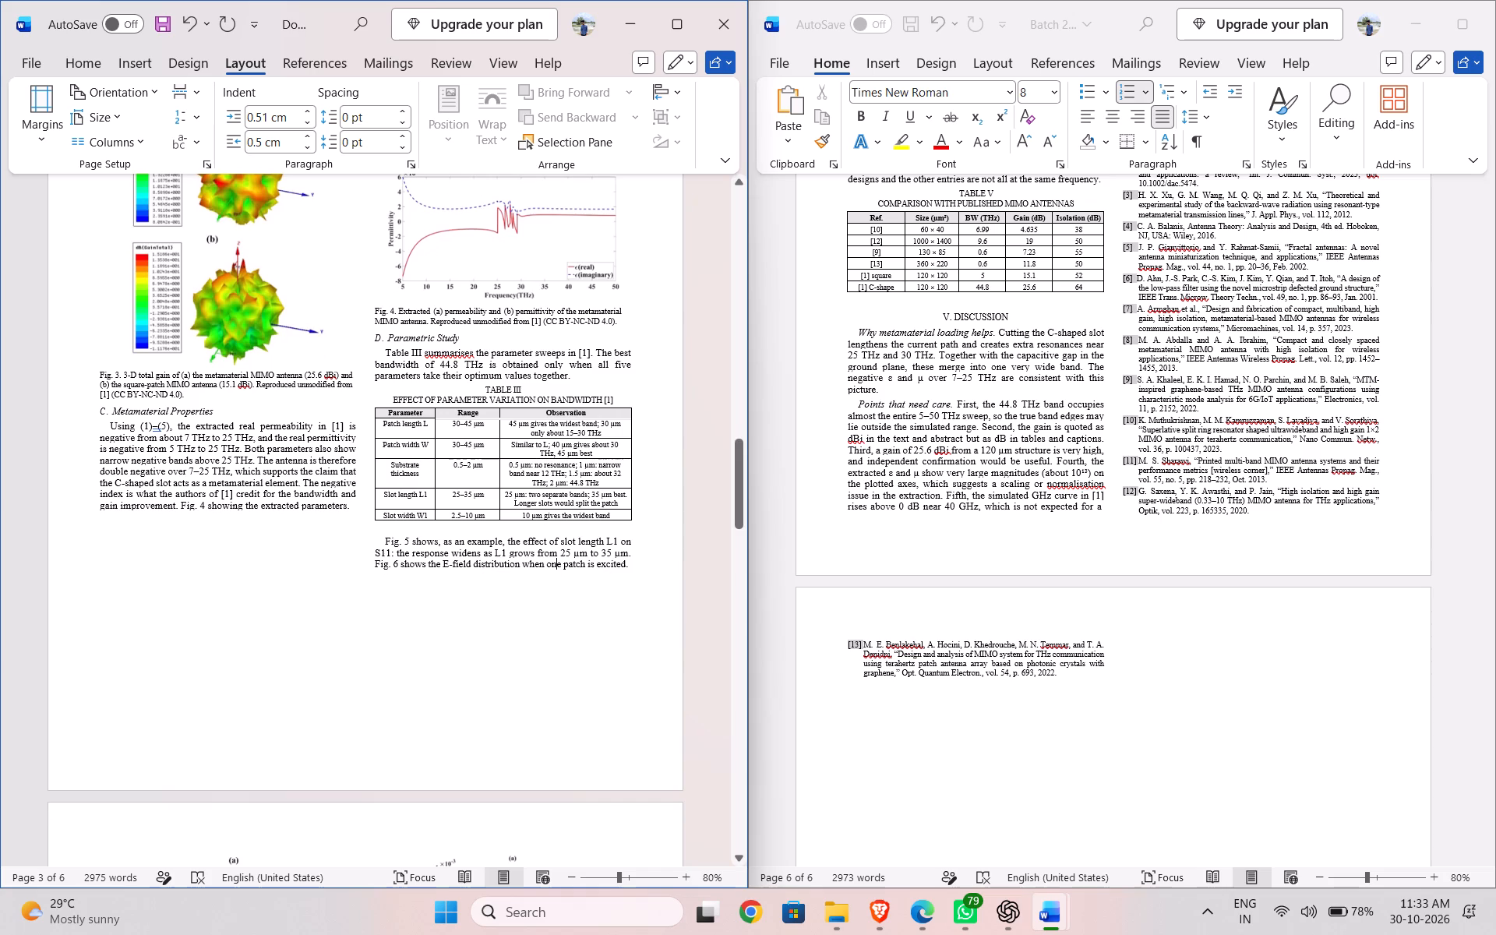
{"action": "scroll", "coordinate": [558, 707], "scroll_direction": "down", "scroll_amount": 2}
{"action": "scroll", "coordinate": [558, 707], "scroll_direction": "up", "scroll_amount": 1}
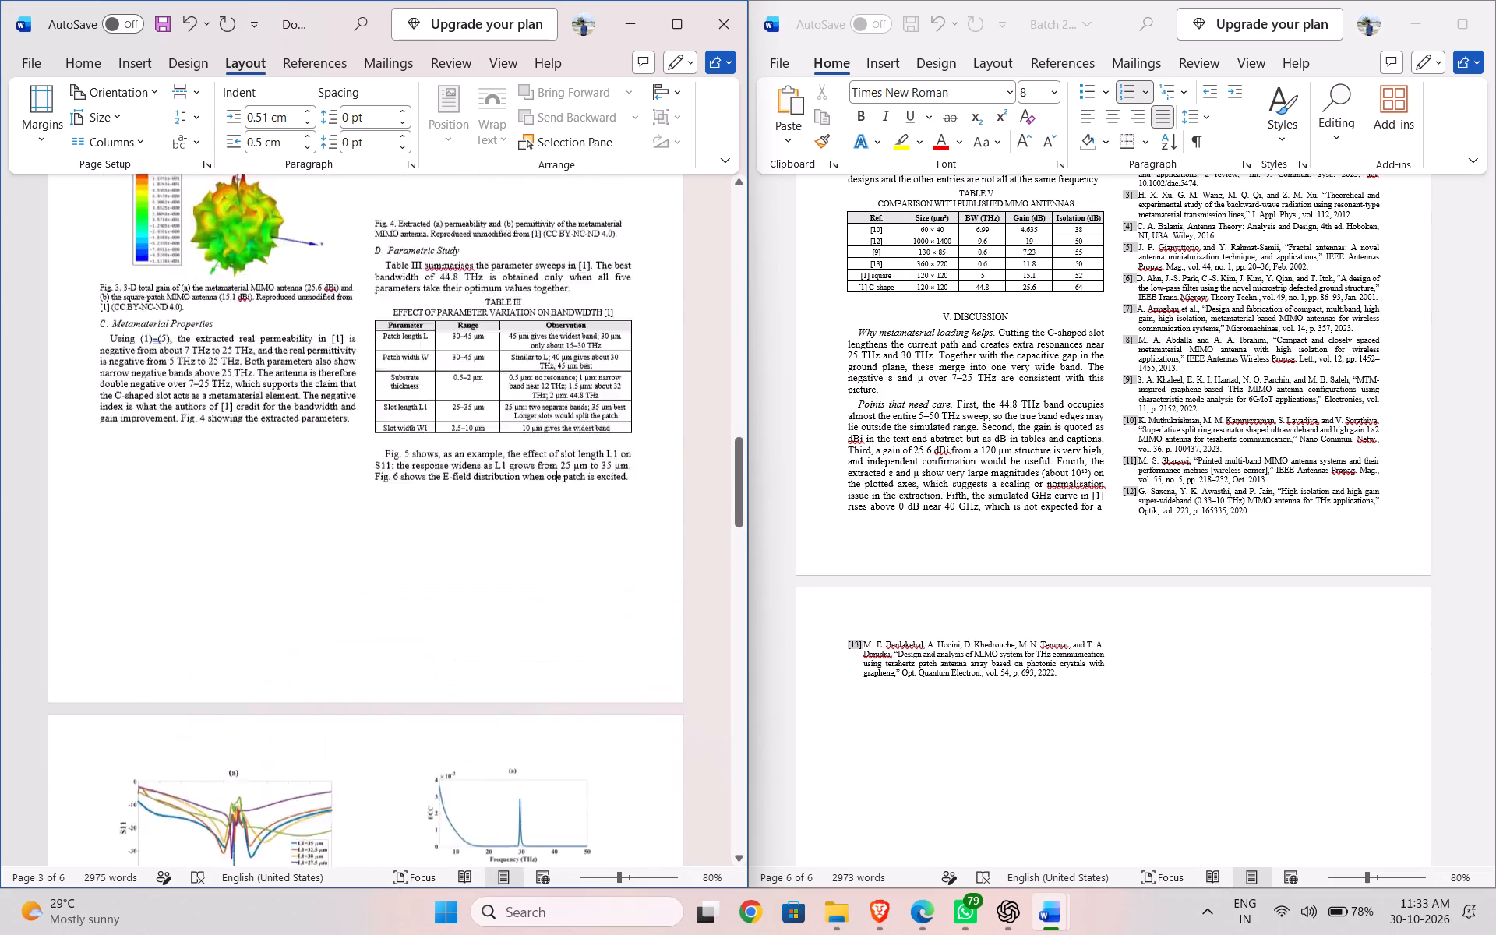
{"action": "scroll", "coordinate": [558, 707], "scroll_direction": "up", "scroll_amount": 2}
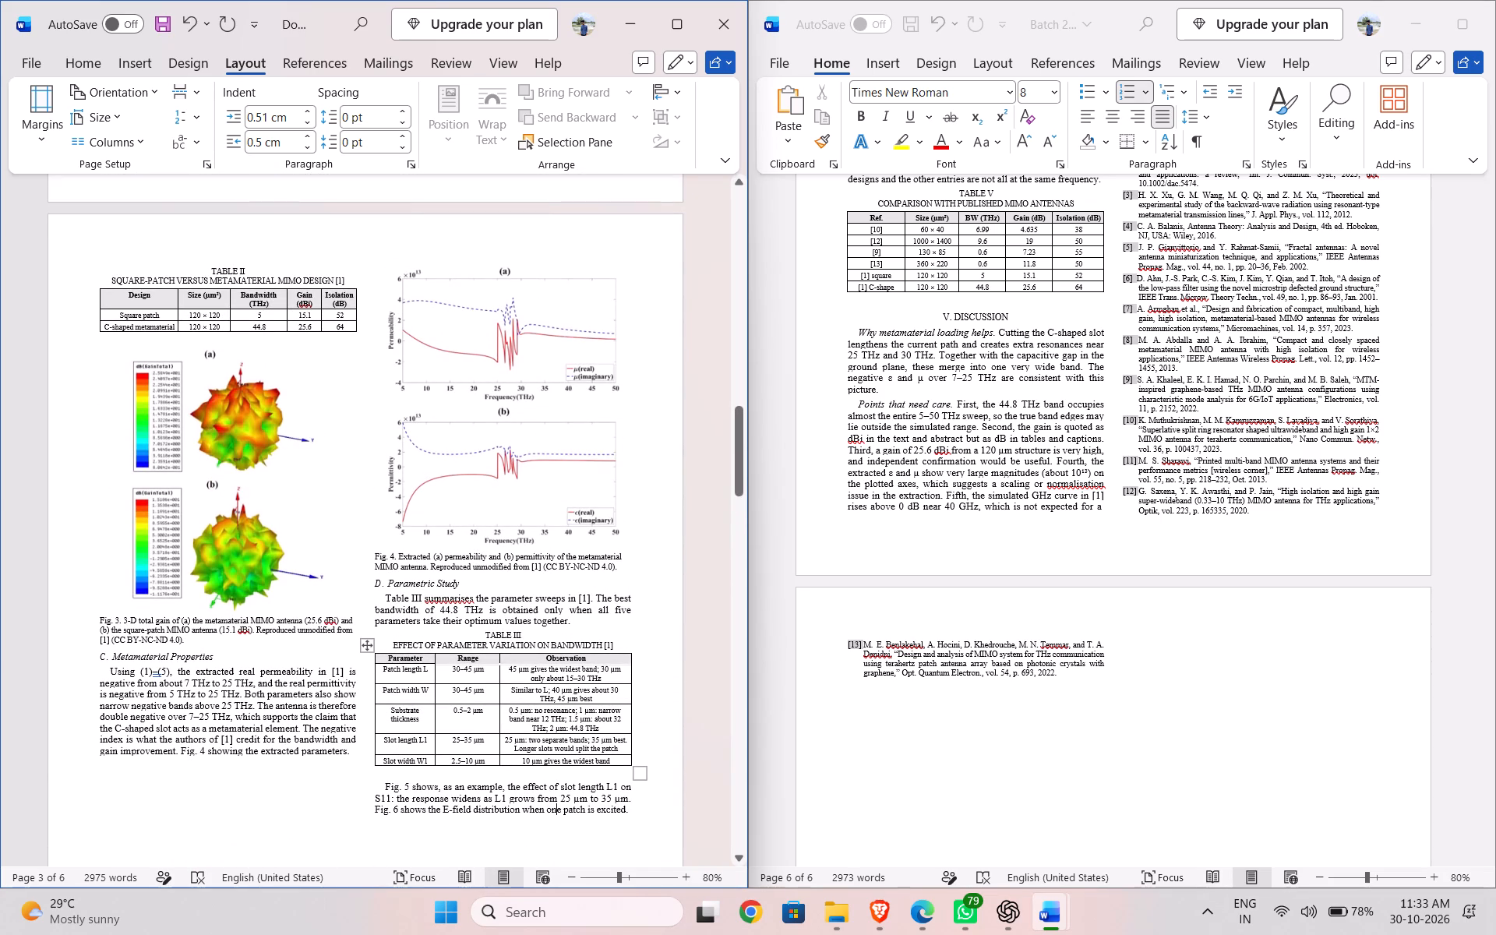
{"action": "left_click", "coordinate": [466, 613]}
{"action": "key", "text": "BackSpace"}
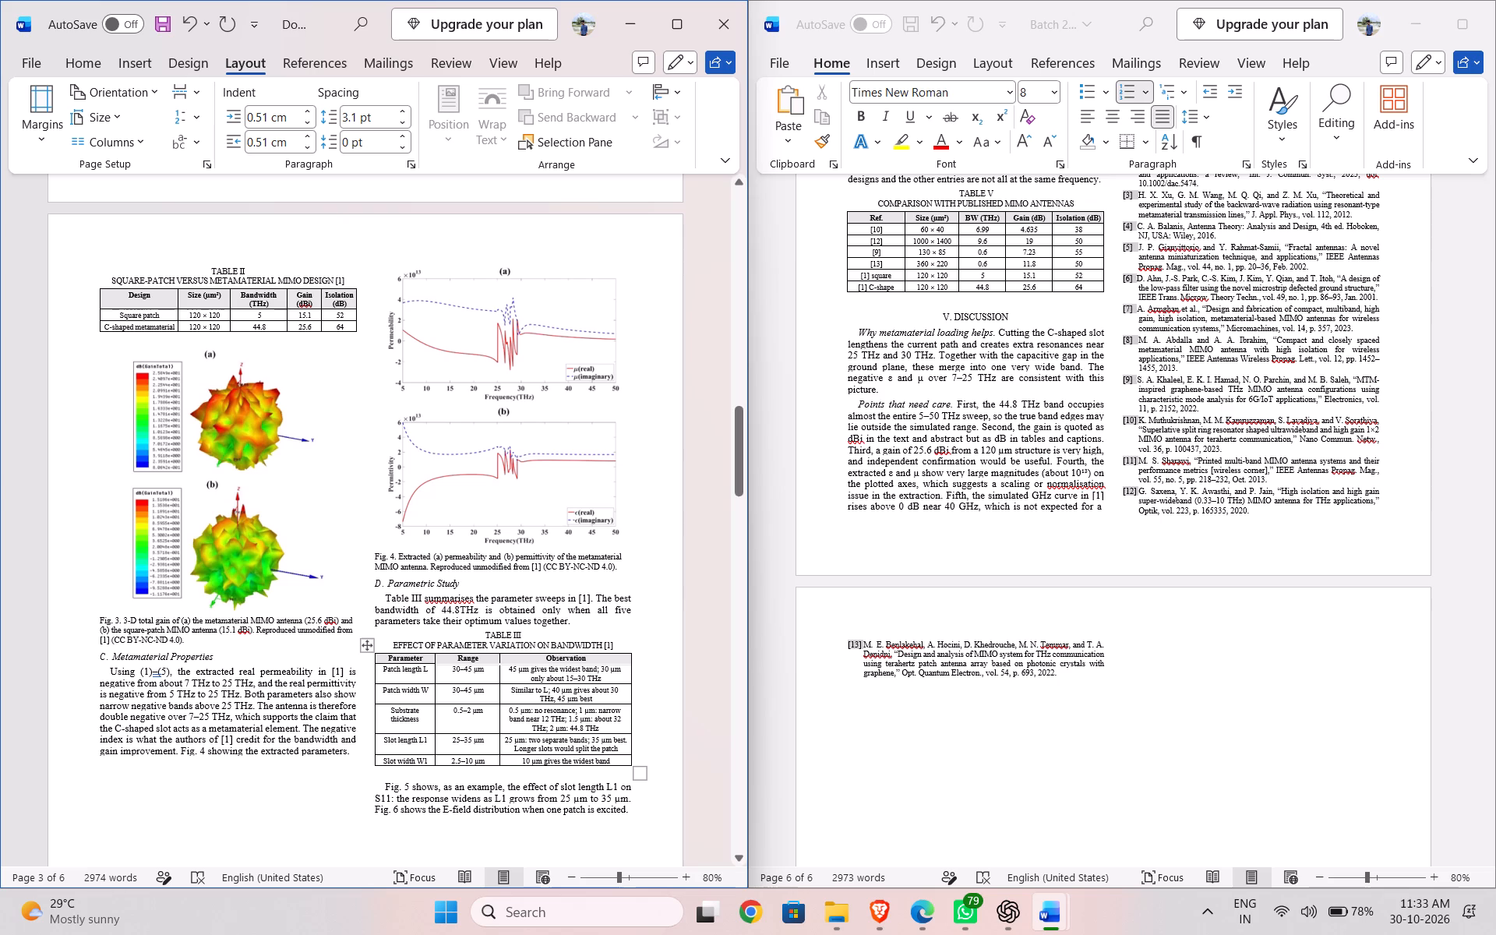
Append "ized" to "optimum" in the Parametric Study sentence so it reads "optimumized values".
{"action": "left_click", "coordinate": [499, 615]}
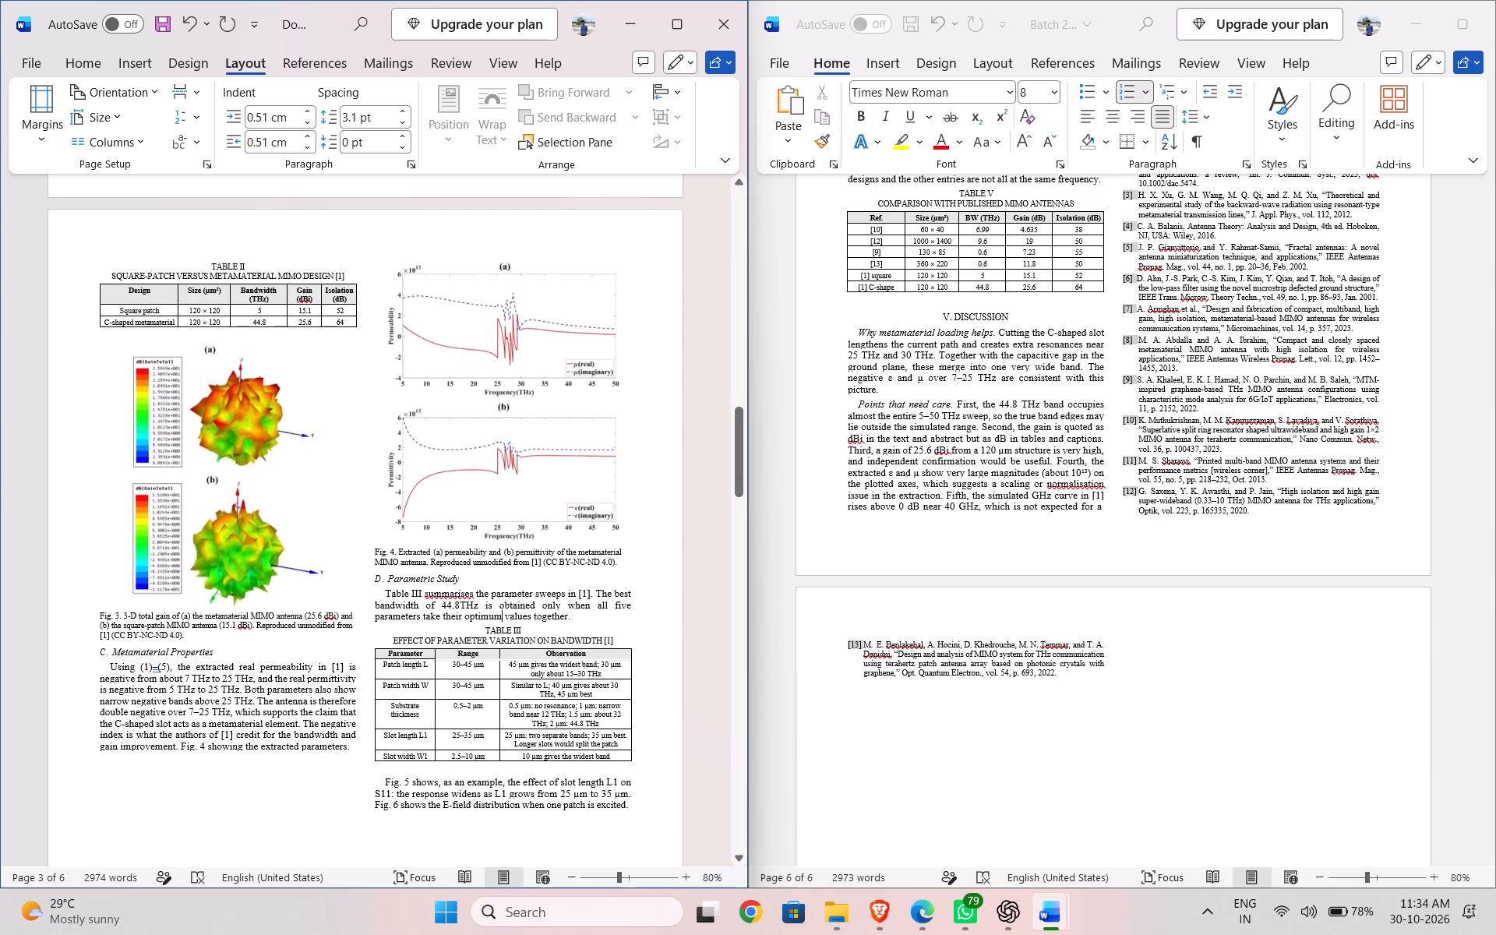
{"action": "key", "text": "i"}
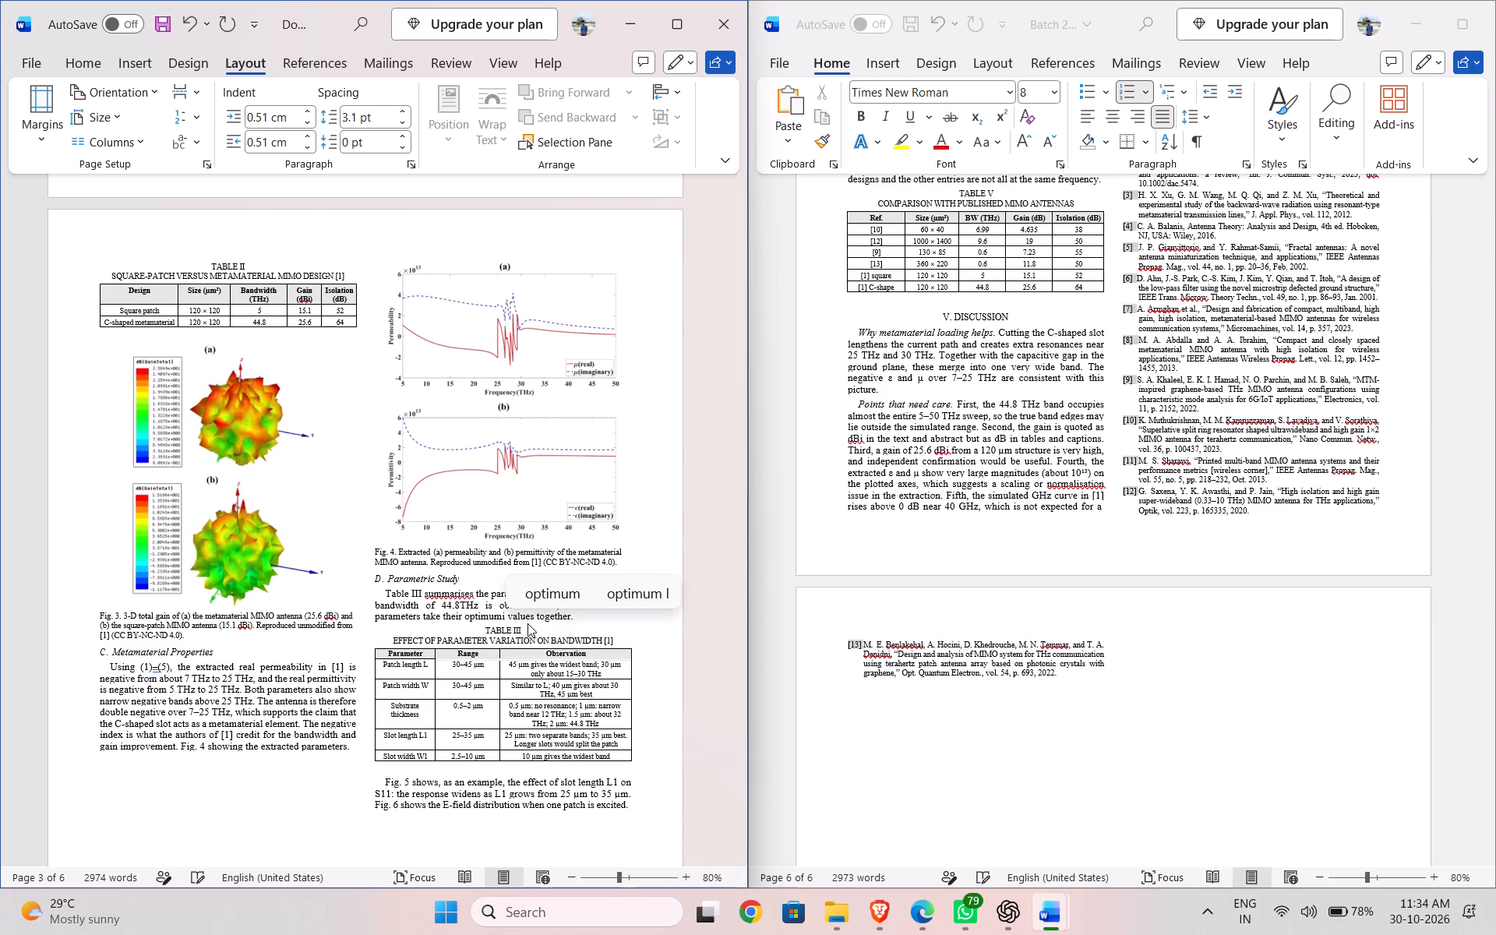
{"action": "type", "text": "zed"}
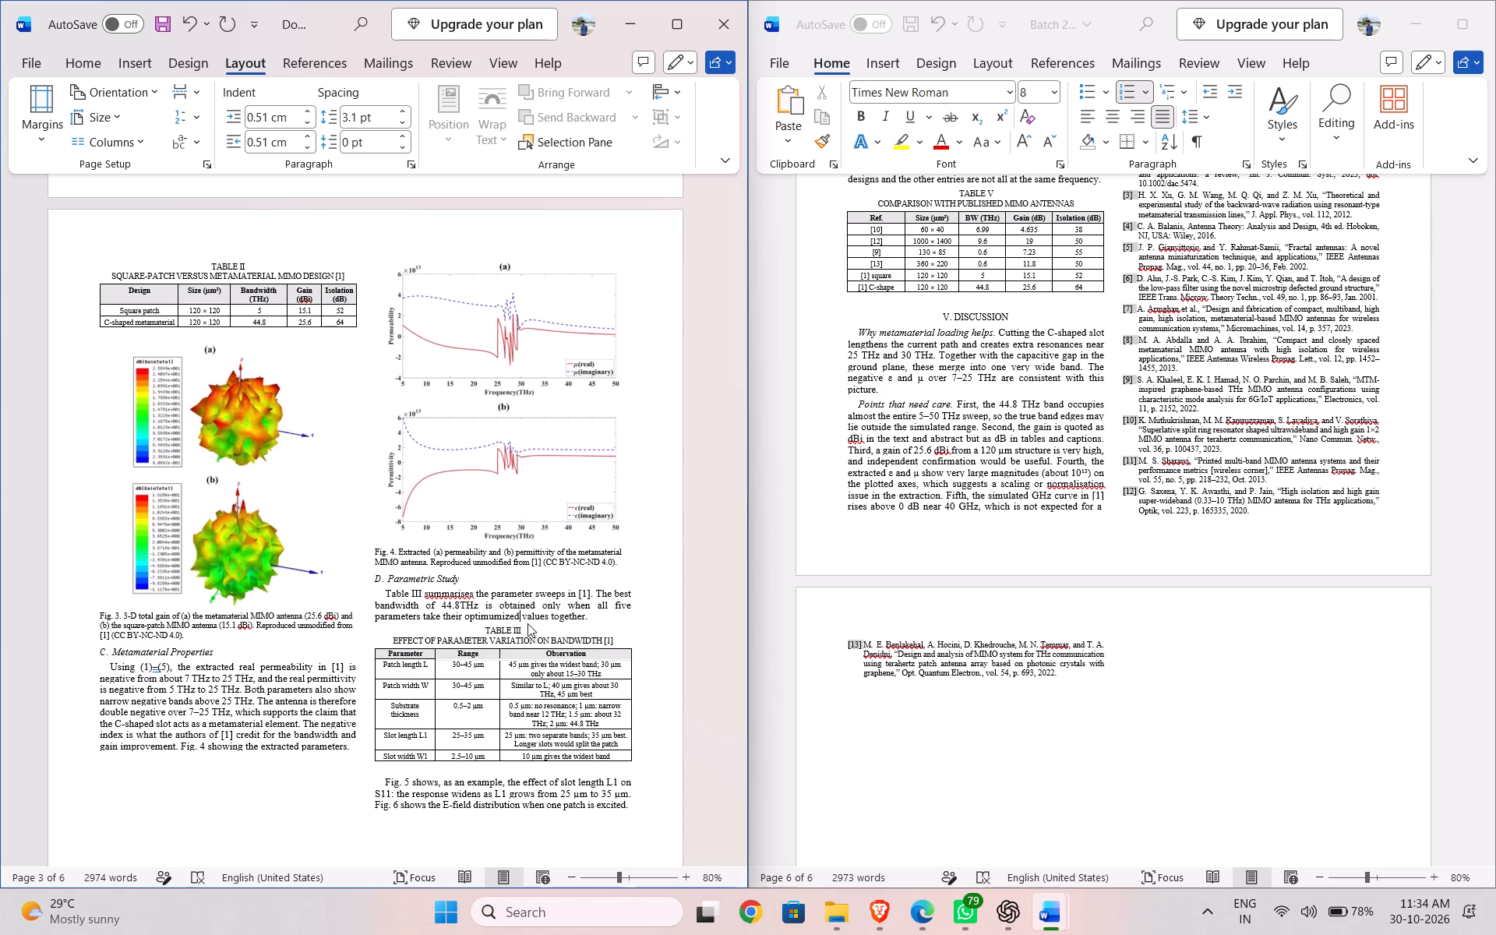
Delete the parenthetical "(approximate values read from the plots)" after Table IV in the MIMO Diversity Metrics paragraph.
{"action": "scroll", "coordinate": [527, 623], "scroll_direction": "down", "scroll_amount": 2}
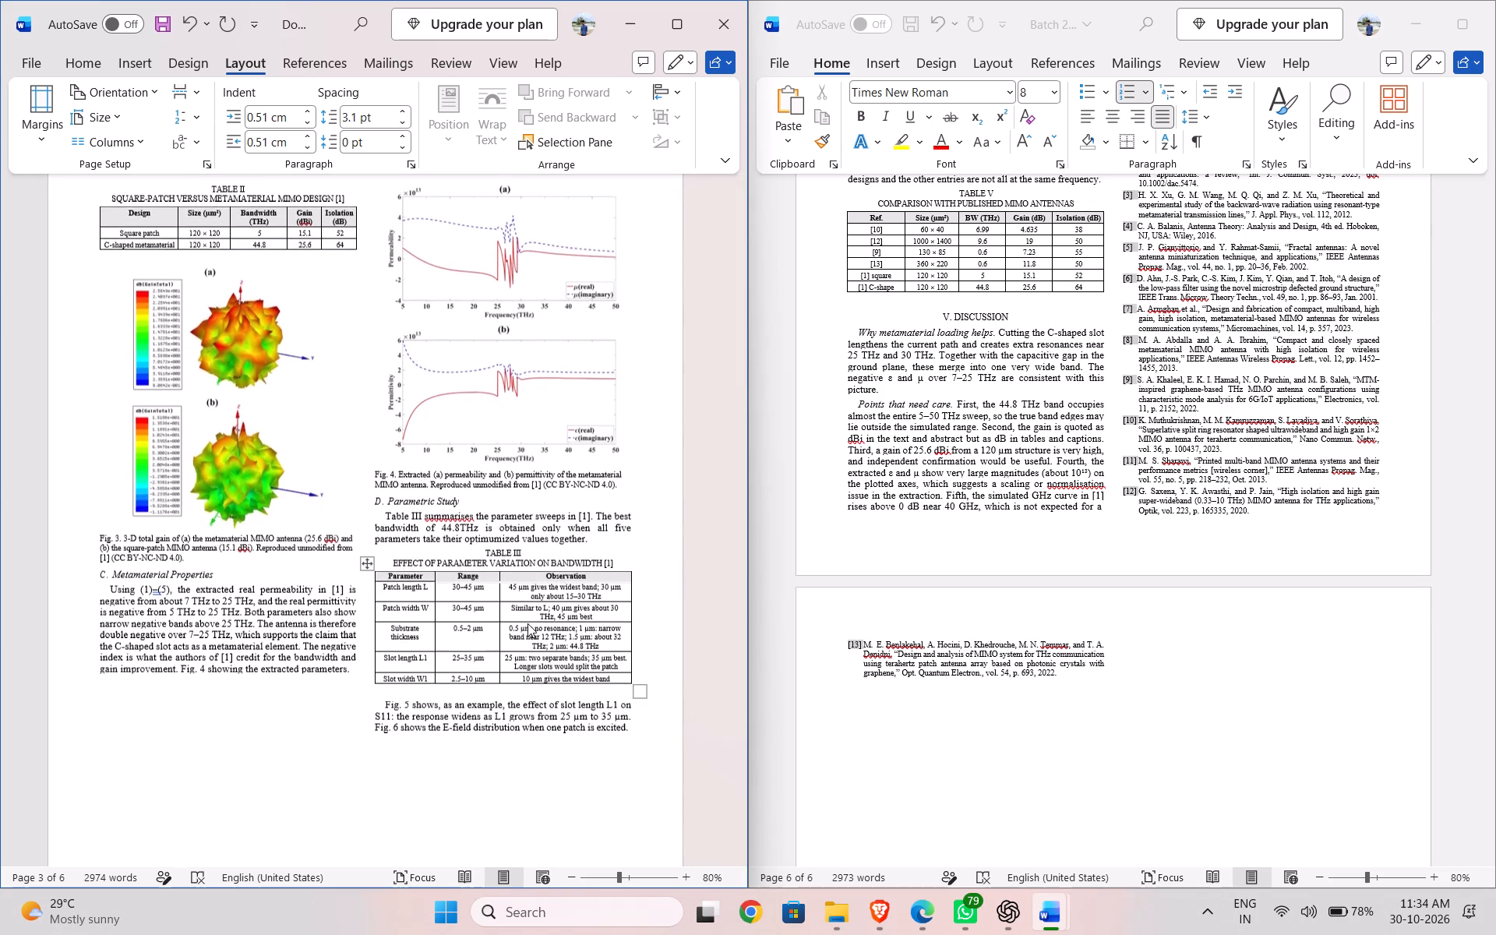
{"action": "scroll", "coordinate": [527, 623], "scroll_direction": "down", "scroll_amount": 3}
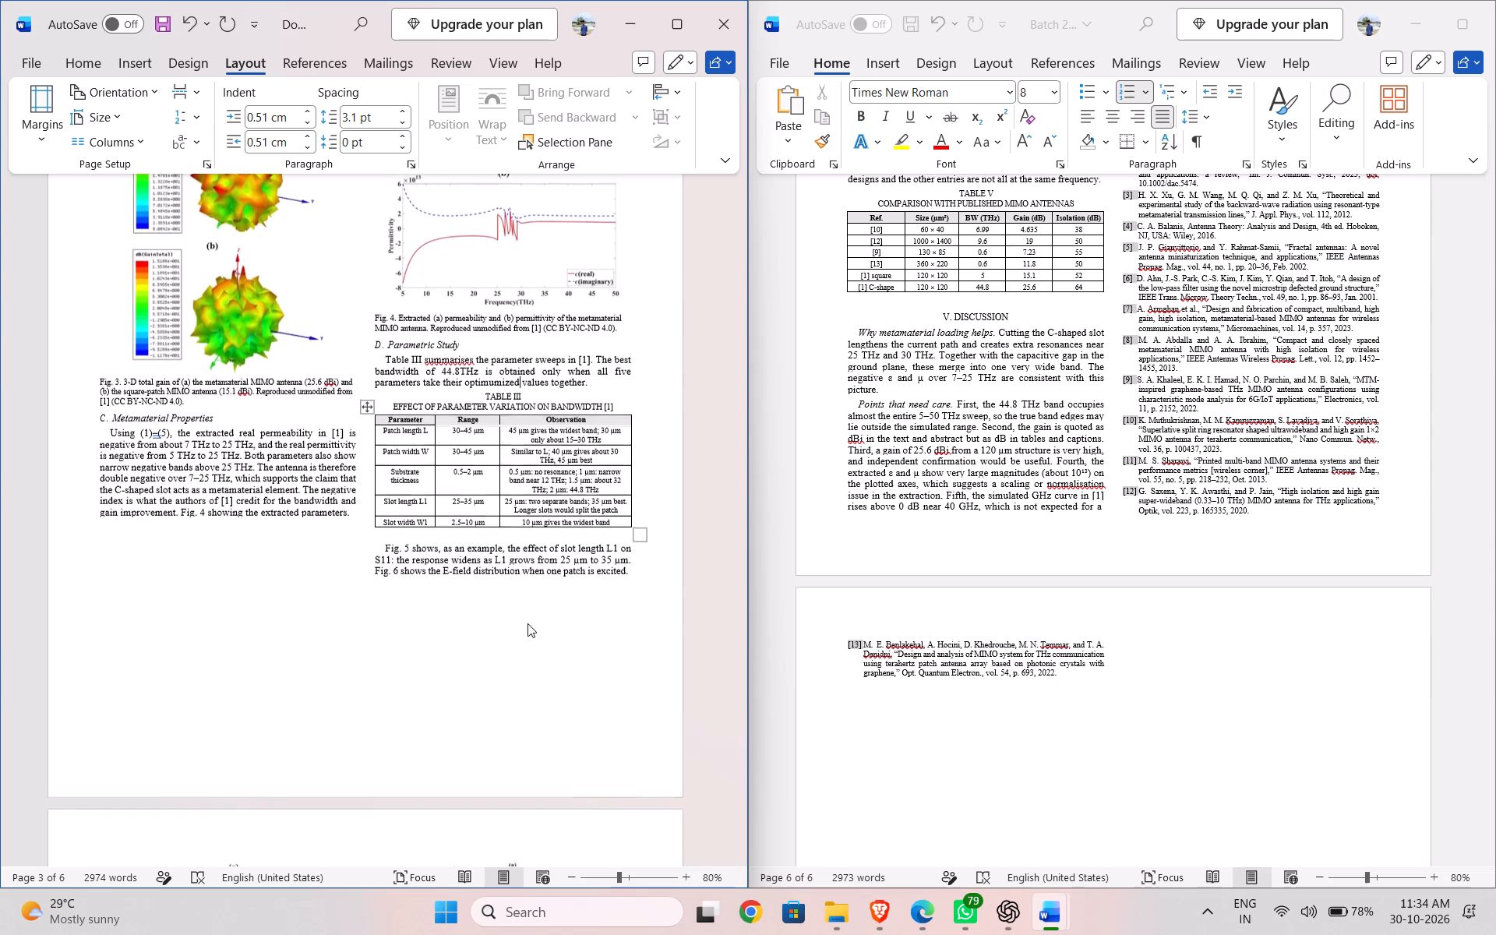
{"action": "scroll", "coordinate": [527, 623], "scroll_direction": "down", "scroll_amount": 5}
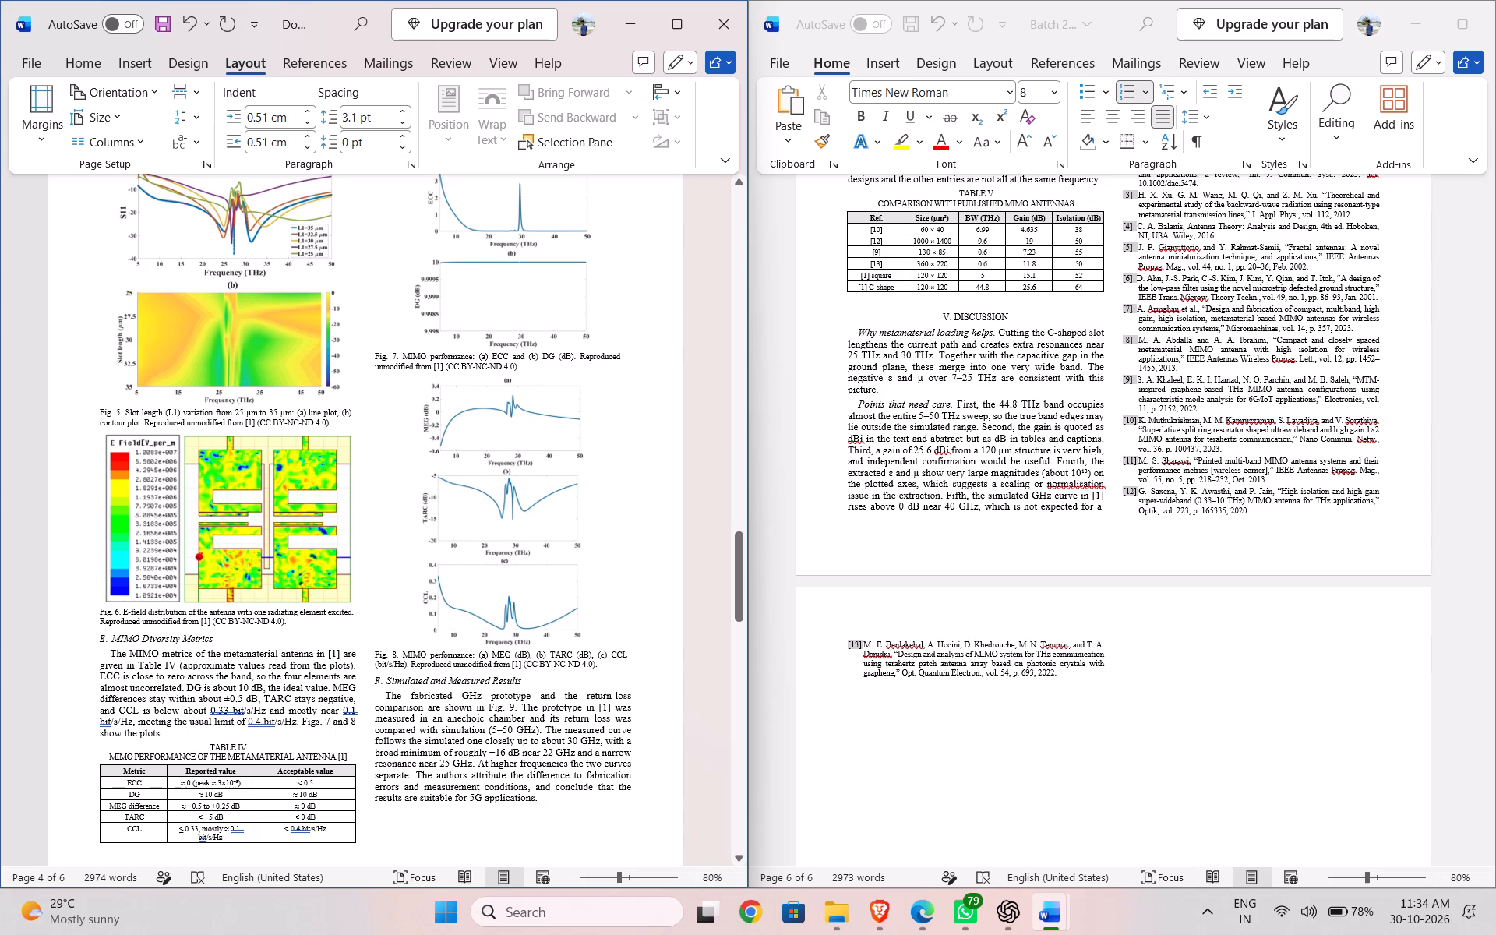
{"action": "left_click", "coordinate": [351, 666]}
{"action": "key", "text": "Right"}
{"action": "key", "text": "BackSpace"}
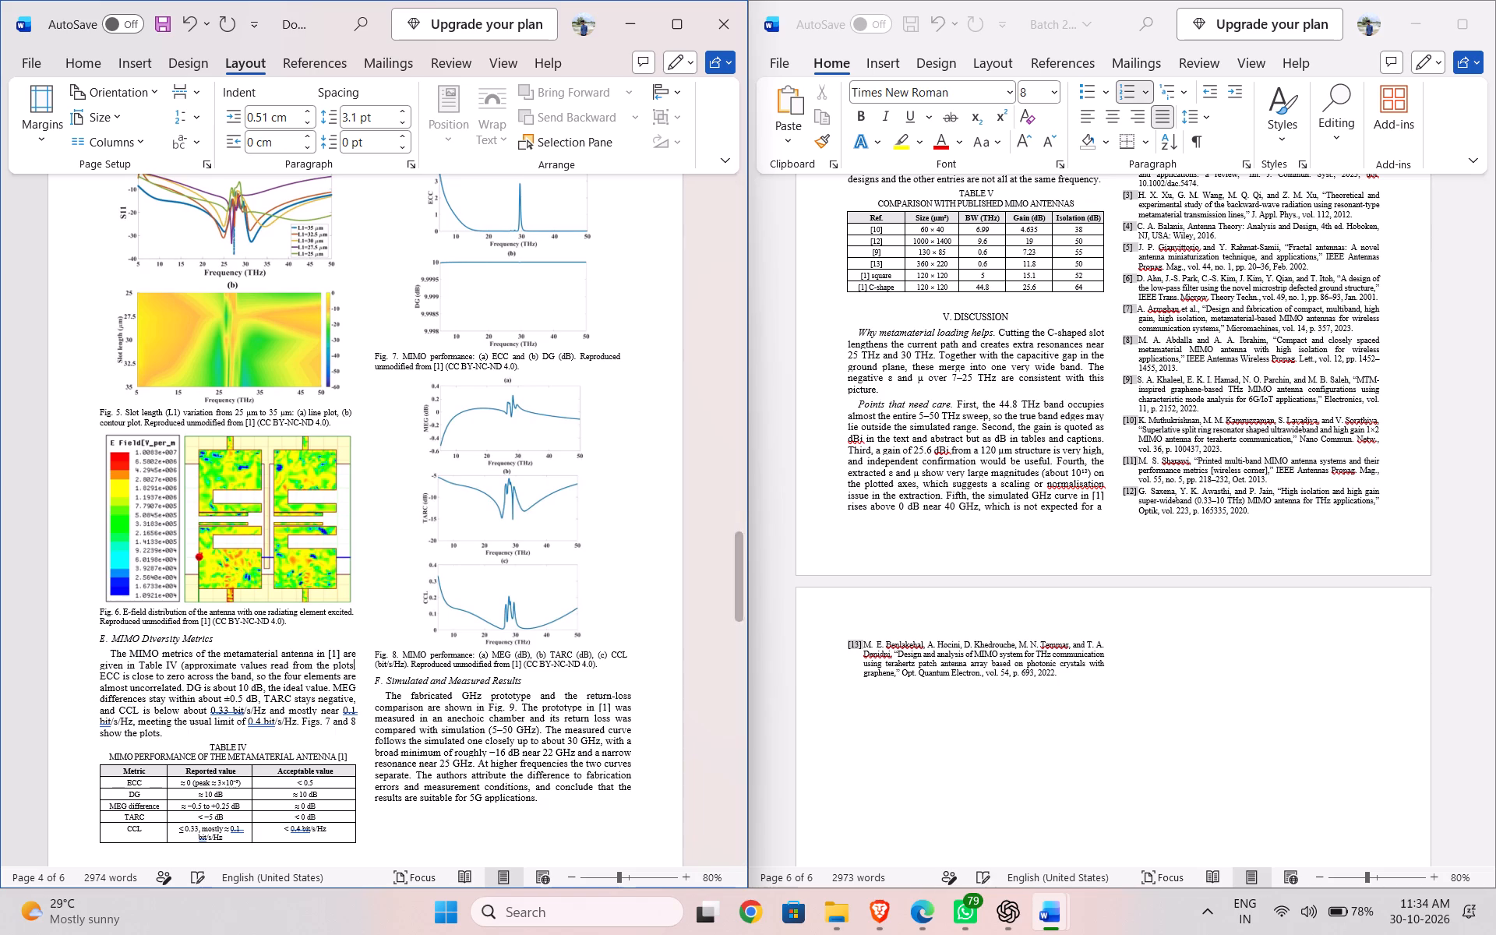
{"action": "key", "text": "BackSpace"}
{"action": "key", "text": "BackSpace"}
{"action": "key", "text": "BackSpace"}
{"action": "key", "text": "BackSpace"}
{"action": "key", "text": "BackSpace"}
{"action": "key", "text": "BackSpace"}
{"action": "key", "text": "BackSpace"}
{"action": "key", "text": "BackSpace"}
{"action": "key", "text": "BackSpace"}
{"action": "key", "text": "BackSpace"}
{"action": "key", "text": "BackSpace"}
{"action": "key", "text": "BackSpace"}
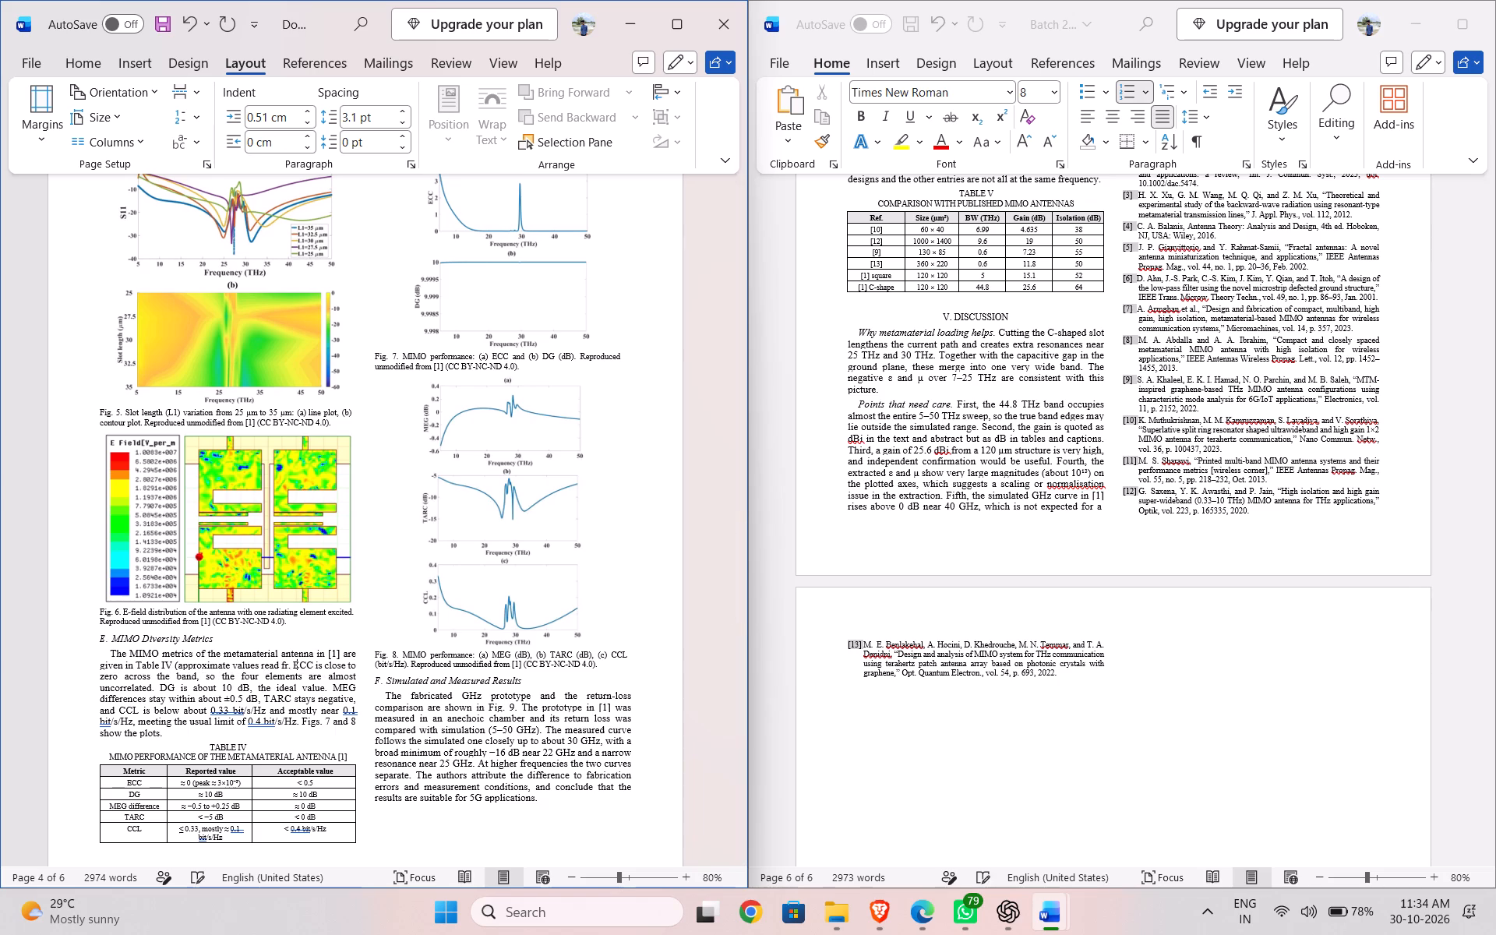
{"action": "key", "text": "BackSpace"}
{"action": "key", "text": "BackSpace"}
{"action": "key", "text": "BackSpace"}
{"action": "key", "text": "BackSpace"}
{"action": "key", "text": "BackSpace"}
{"action": "key", "text": "BackSpace"}
{"action": "key", "text": "BackSpace"}
{"action": "key", "text": "BackSpace"}
{"action": "key", "text": "BackSpace"}
{"action": "key", "text": "BackSpace"}
{"action": "key", "text": "BackSpace"}
{"action": "key", "text": "BackSpace"}
{"action": "key", "text": "BackSpace"}
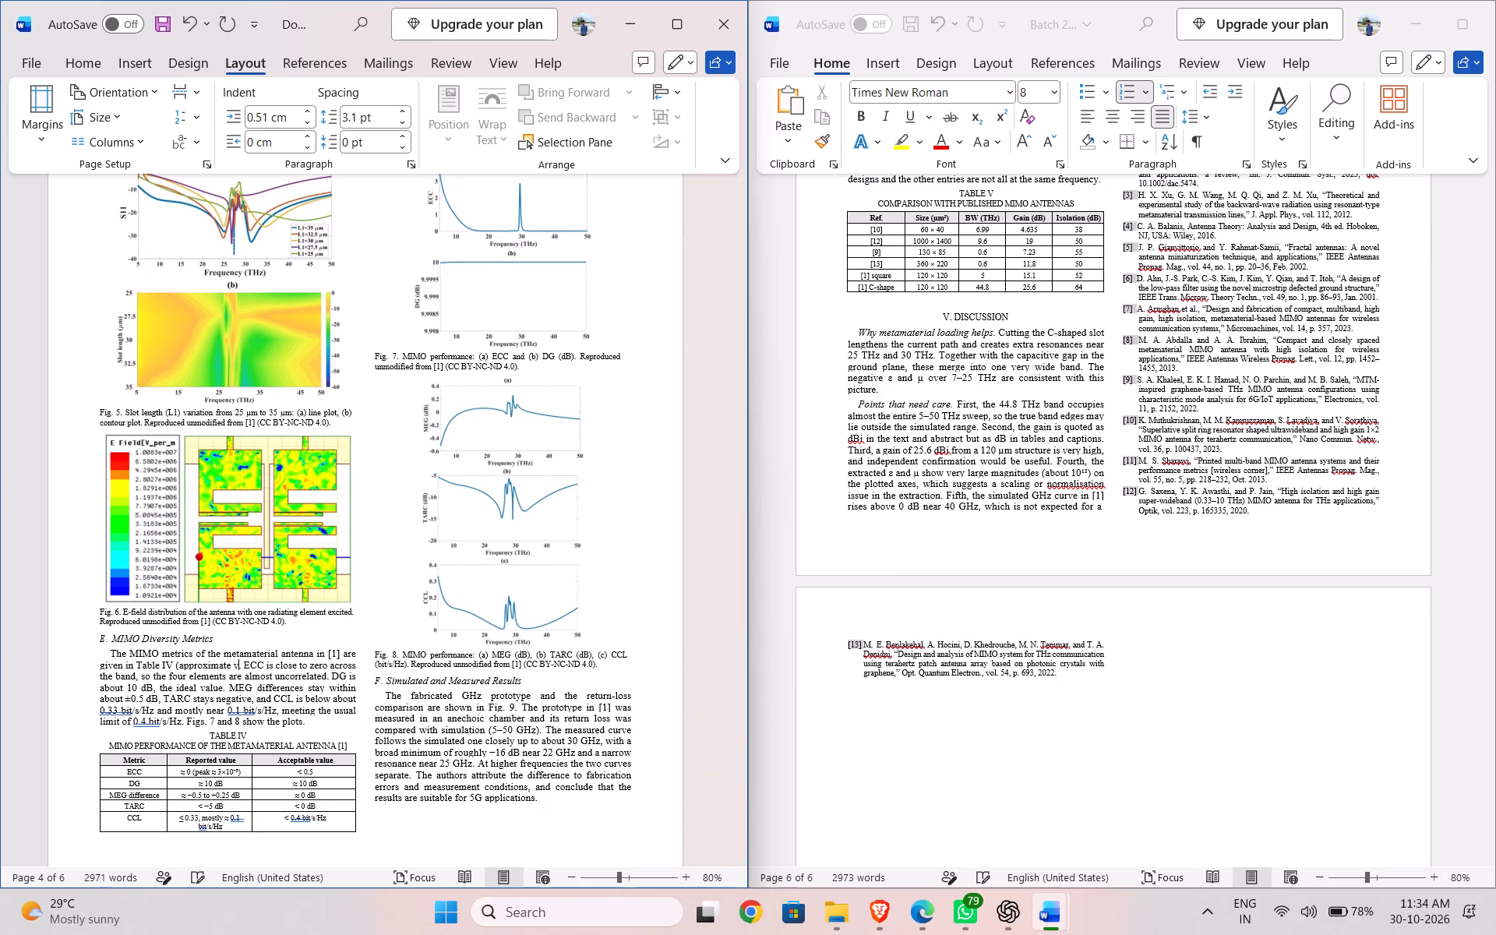
{"action": "key", "text": "BackSpace"}
{"action": "key", "text": "BackSpace"}
{"action": "key", "text": "BackSpace"}
{"action": "key", "text": "BackSpace"}
{"action": "key", "text": "BackSpace"}
{"action": "key", "text": "BackSpace"}
{"action": "key", "text": "BackSpace"}
{"action": "key", "text": "BackSpace"}
{"action": "key", "text": "BackSpace"}
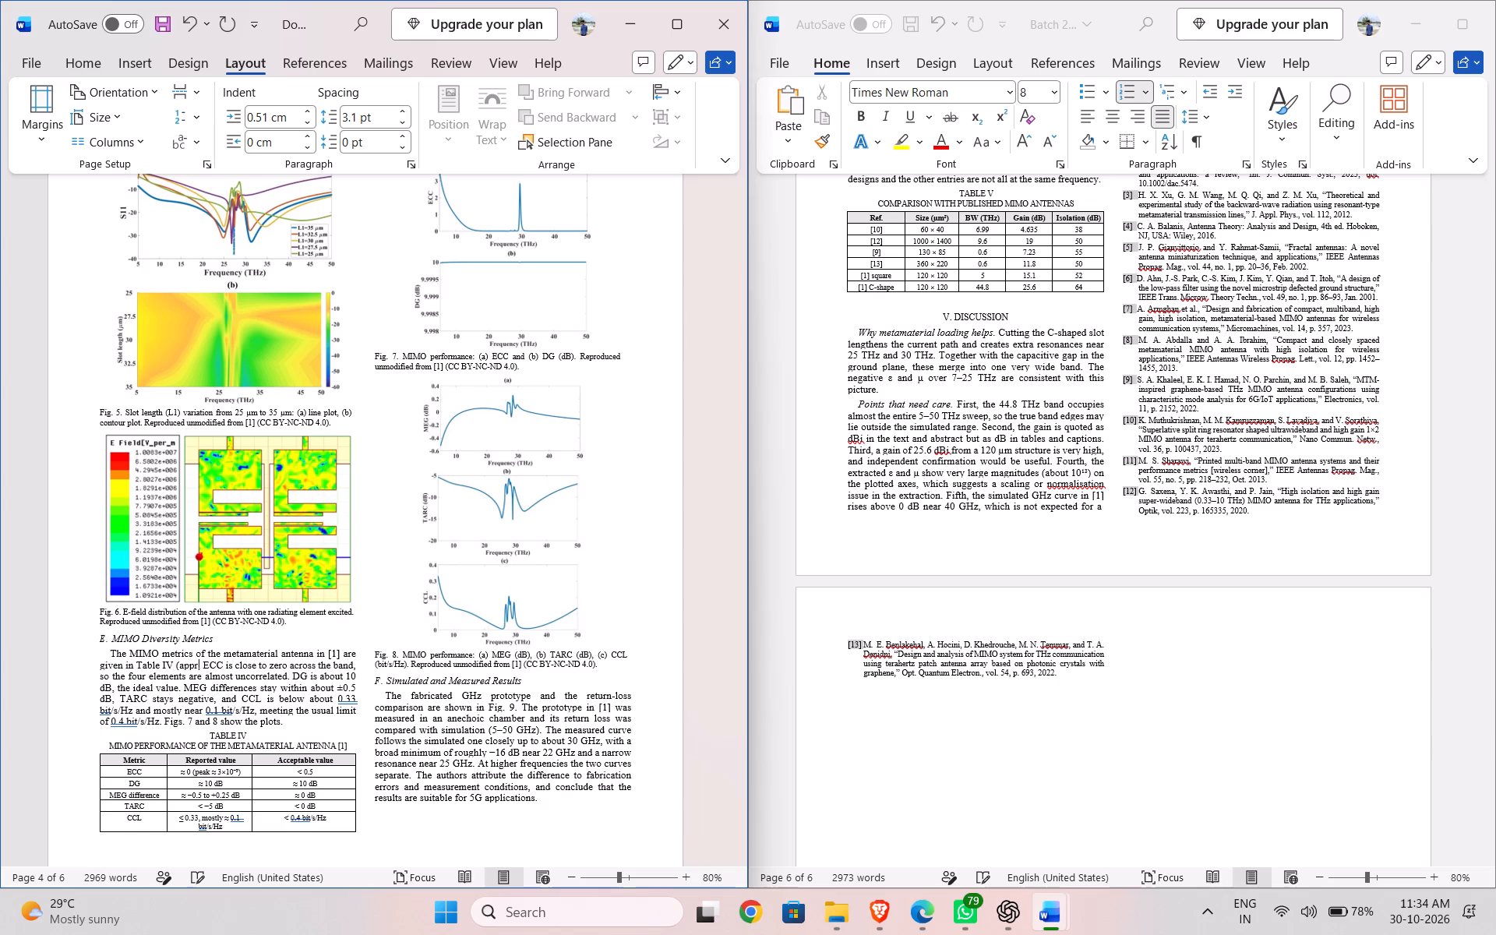
{"action": "key", "text": "BackSpace"}
{"action": "key", "text": "BackSpace"}
{"action": "key", "text": "BackSpace"}
{"action": "key", "text": "BackSpace"}
{"action": "key", "text": "BackSpace"}
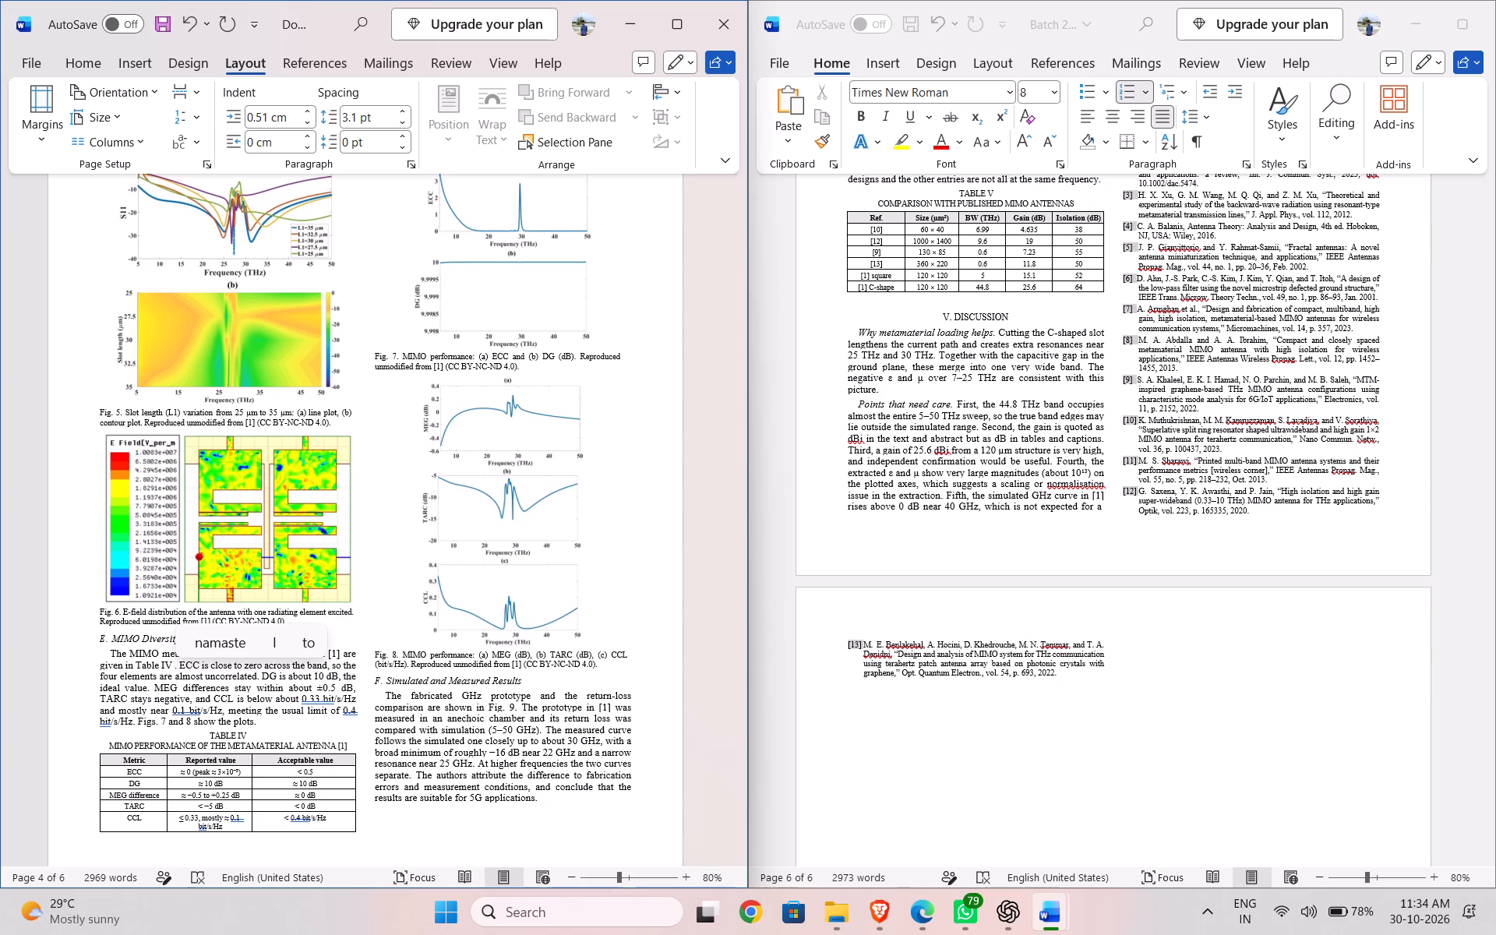
Examine the end of the MIMO Diversity Metrics paragraph and the caption and contents of Table IV.
{"action": "scroll", "coordinate": [308, 703], "scroll_direction": "down", "scroll_amount": 1}
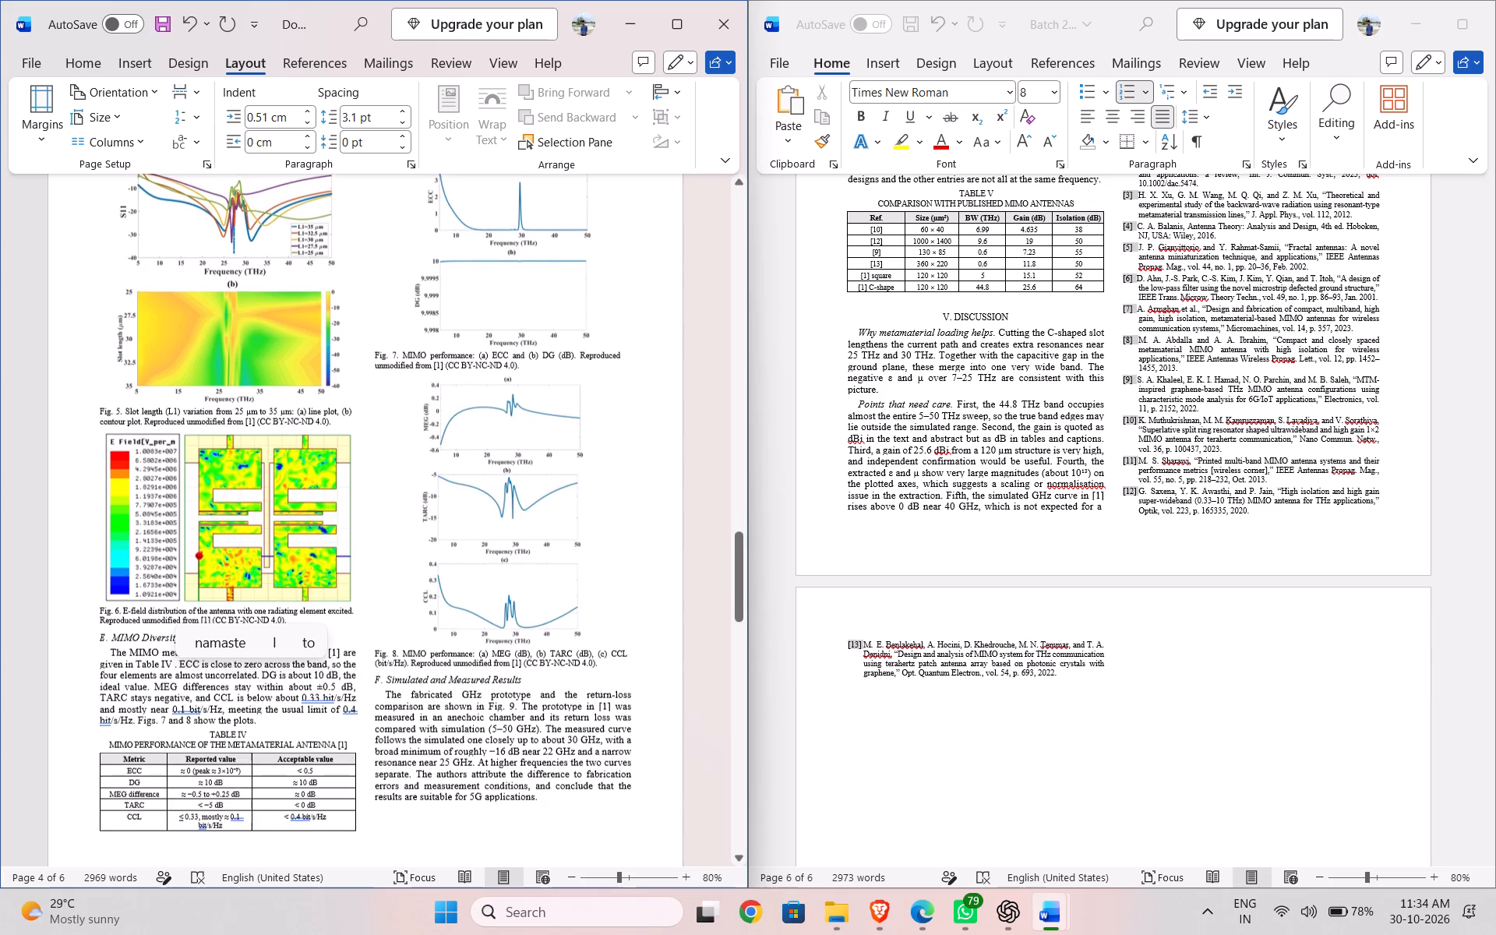
{"action": "scroll", "coordinate": [308, 703], "scroll_direction": "down", "scroll_amount": 1}
{"action": "left_click", "coordinate": [308, 703]}
{"action": "scroll", "coordinate": [308, 703], "scroll_direction": "down", "scroll_amount": 1}
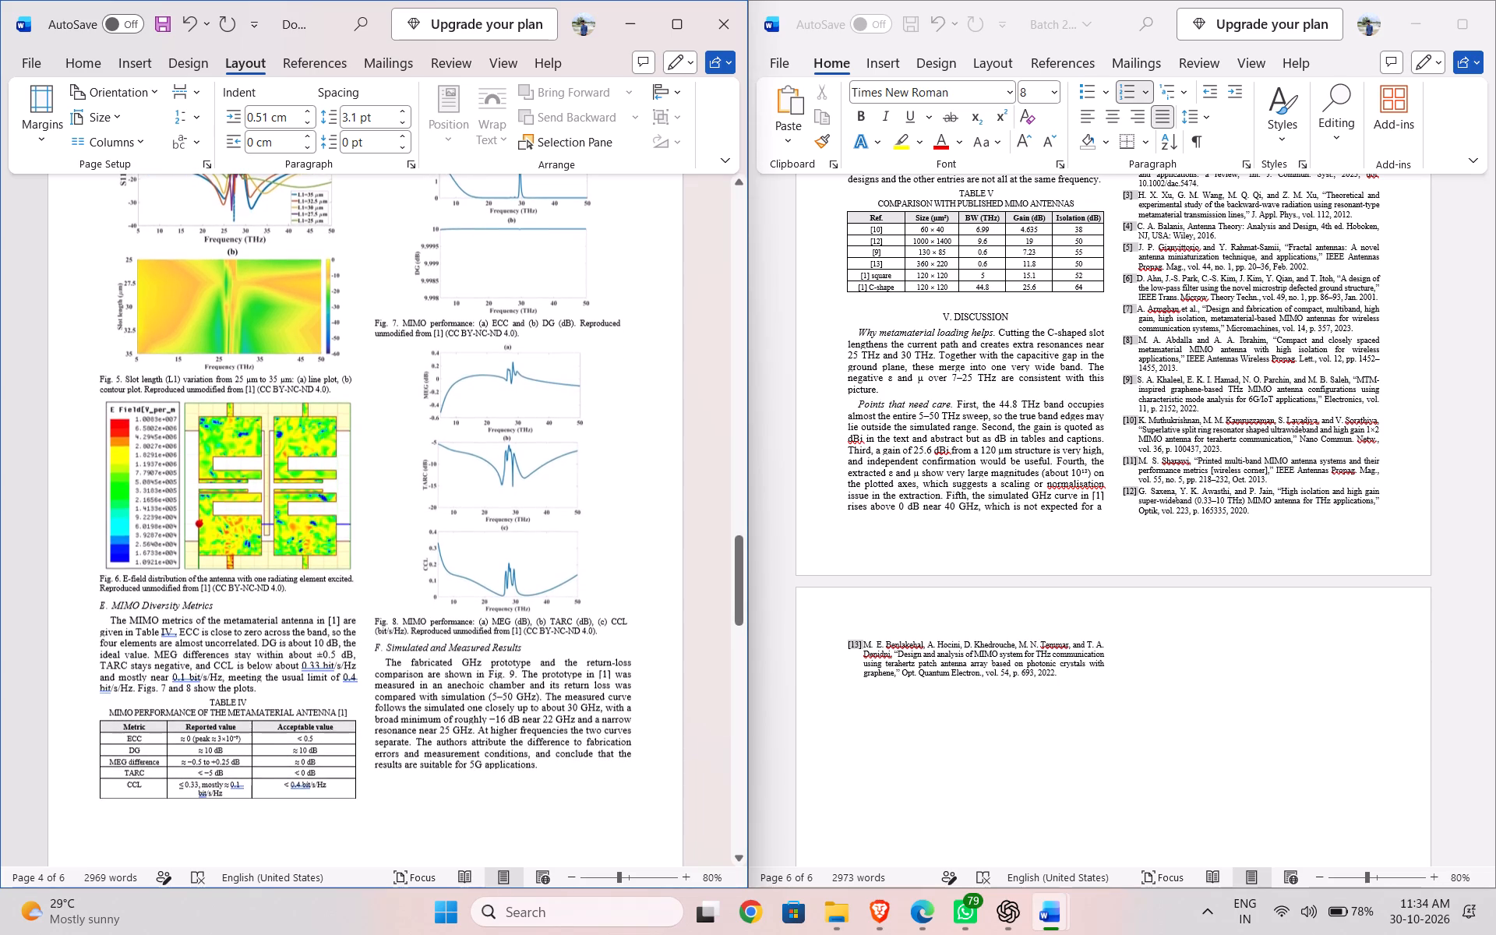
{"action": "scroll", "coordinate": [308, 703], "scroll_direction": "down", "scroll_amount": 1}
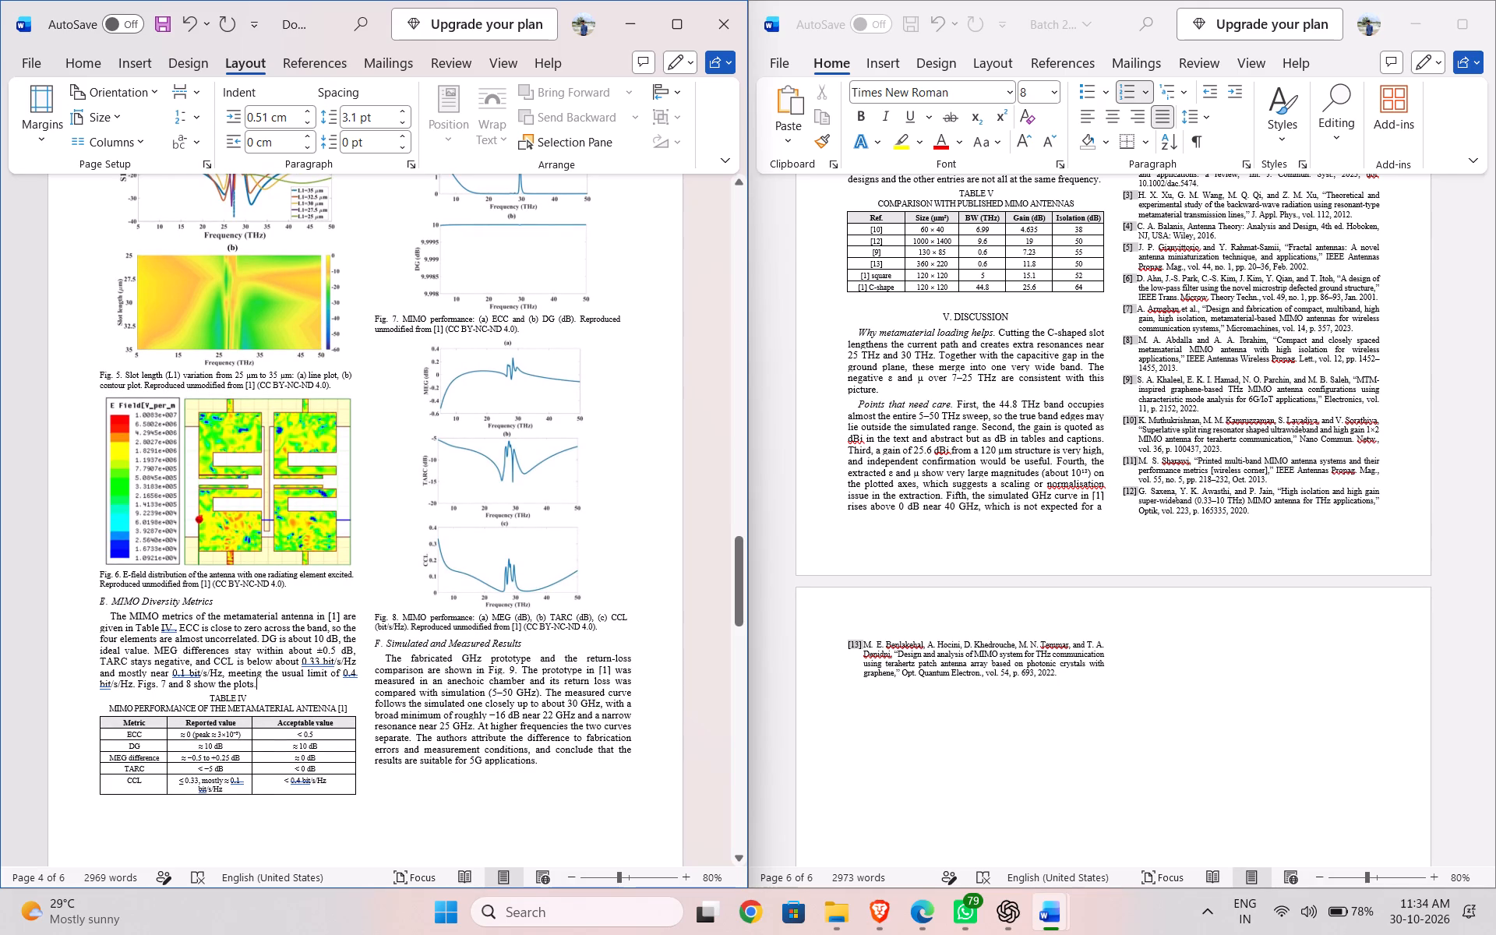
{"action": "scroll", "coordinate": [217, 684], "scroll_direction": "down", "scroll_amount": 1}
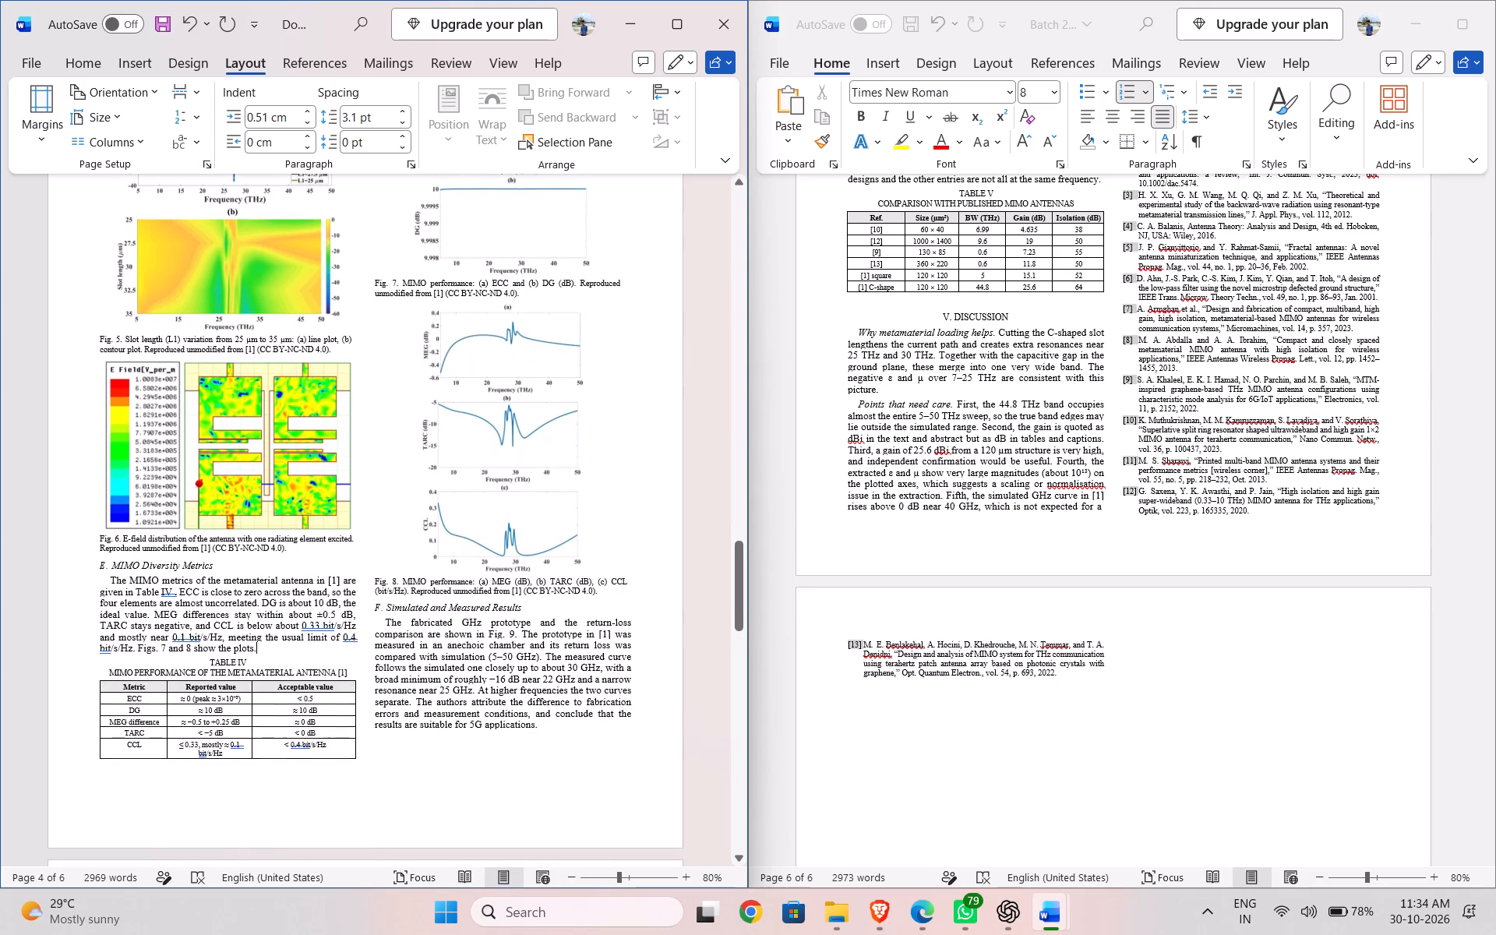
{"action": "triple_click", "coordinate": [141, 666]}
{"action": "left_click", "coordinate": [141, 666]}
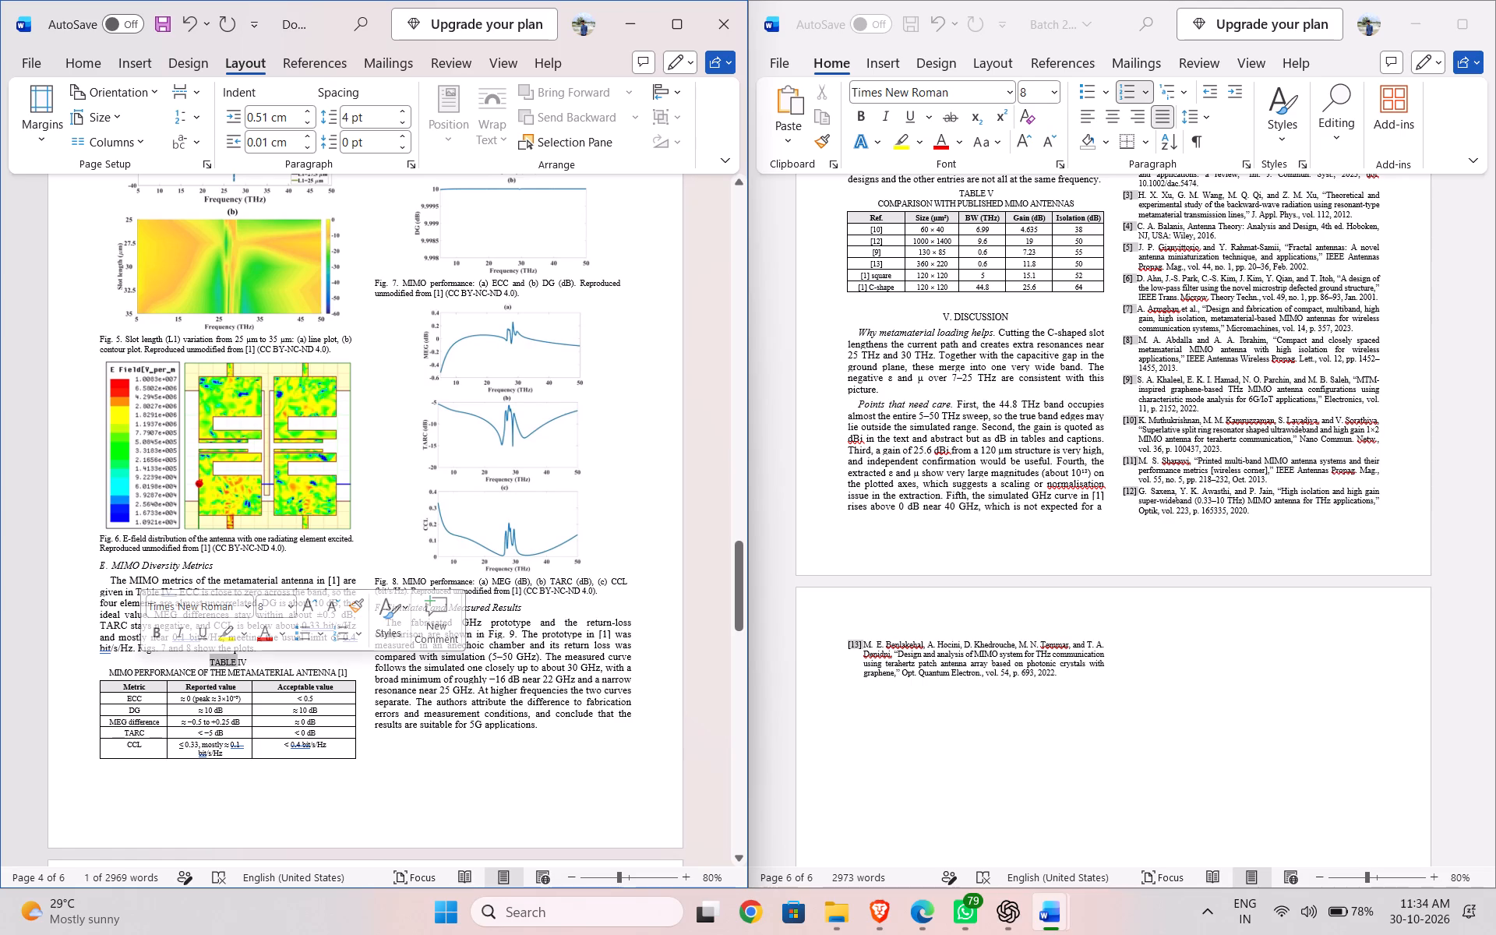
{"action": "left_click_drag", "start_coordinate": [103, 675], "coordinate": [298, 672]}
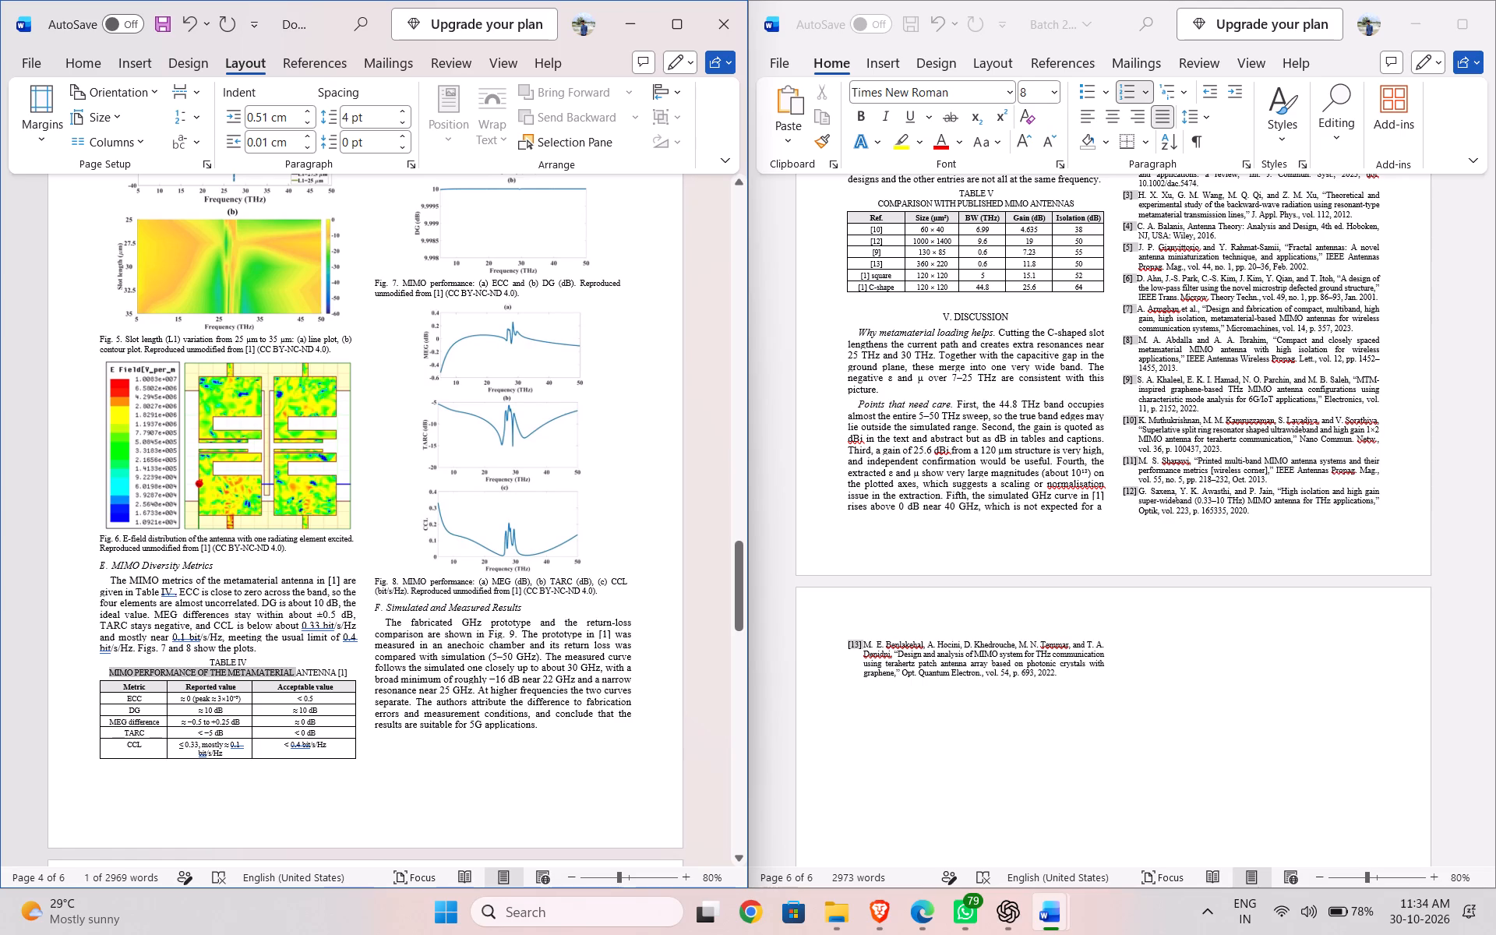
{"action": "left_click_drag", "start_coordinate": [298, 672], "coordinate": [347, 672]}
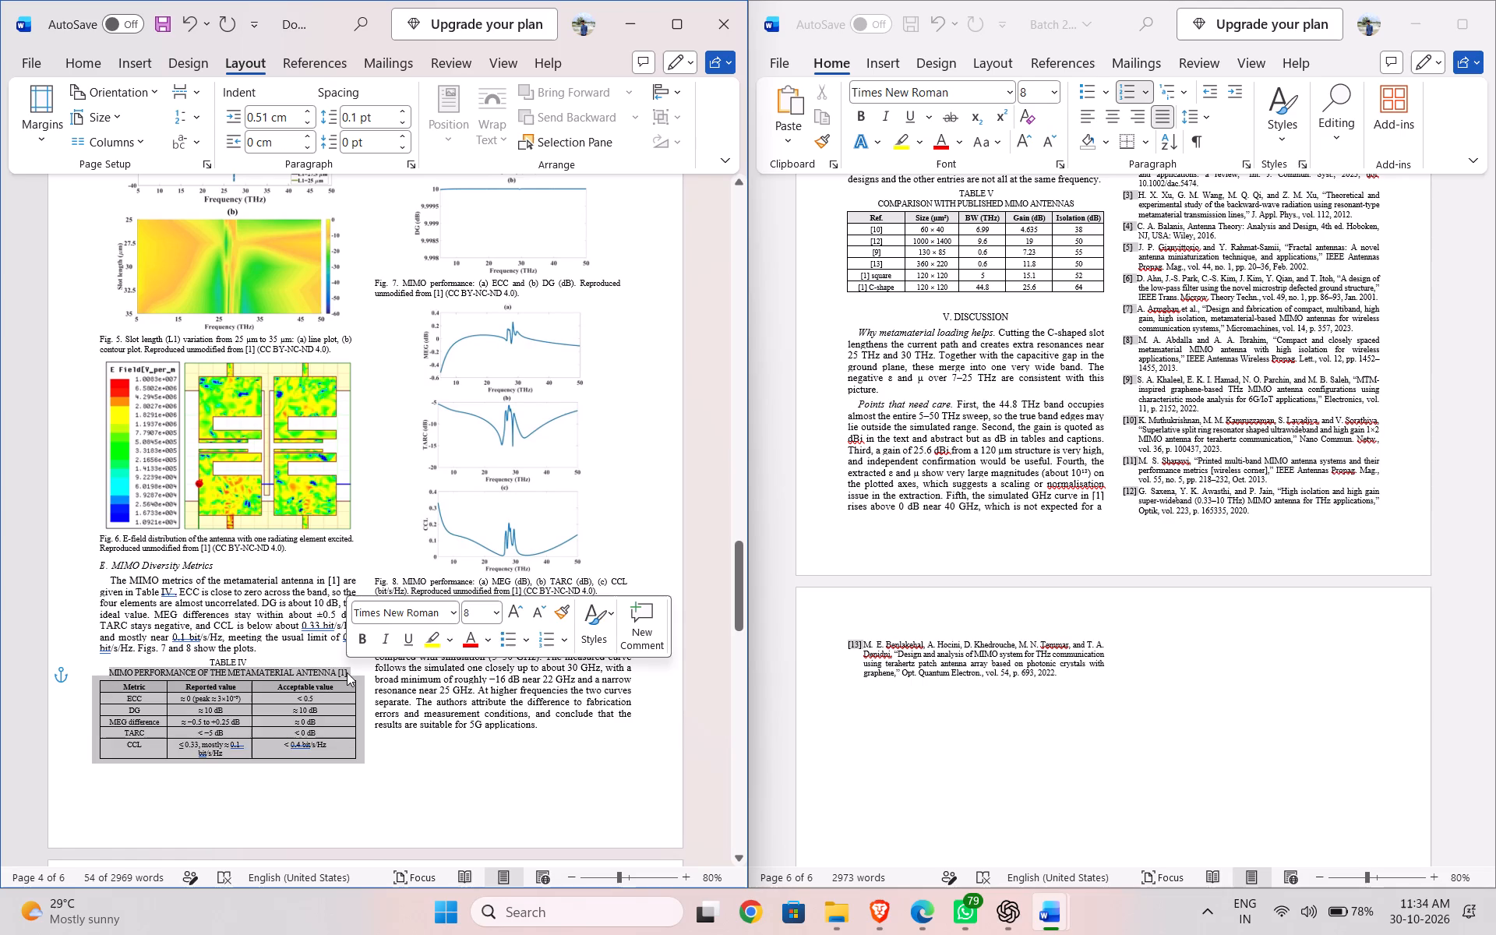
{"action": "left_click", "coordinate": [303, 687]}
Change "unmodified" to "unedited" in the reproduction note of the Fig. 8 caption.
{"action": "scroll", "coordinate": [303, 687], "scroll_direction": "down", "scroll_amount": 1}
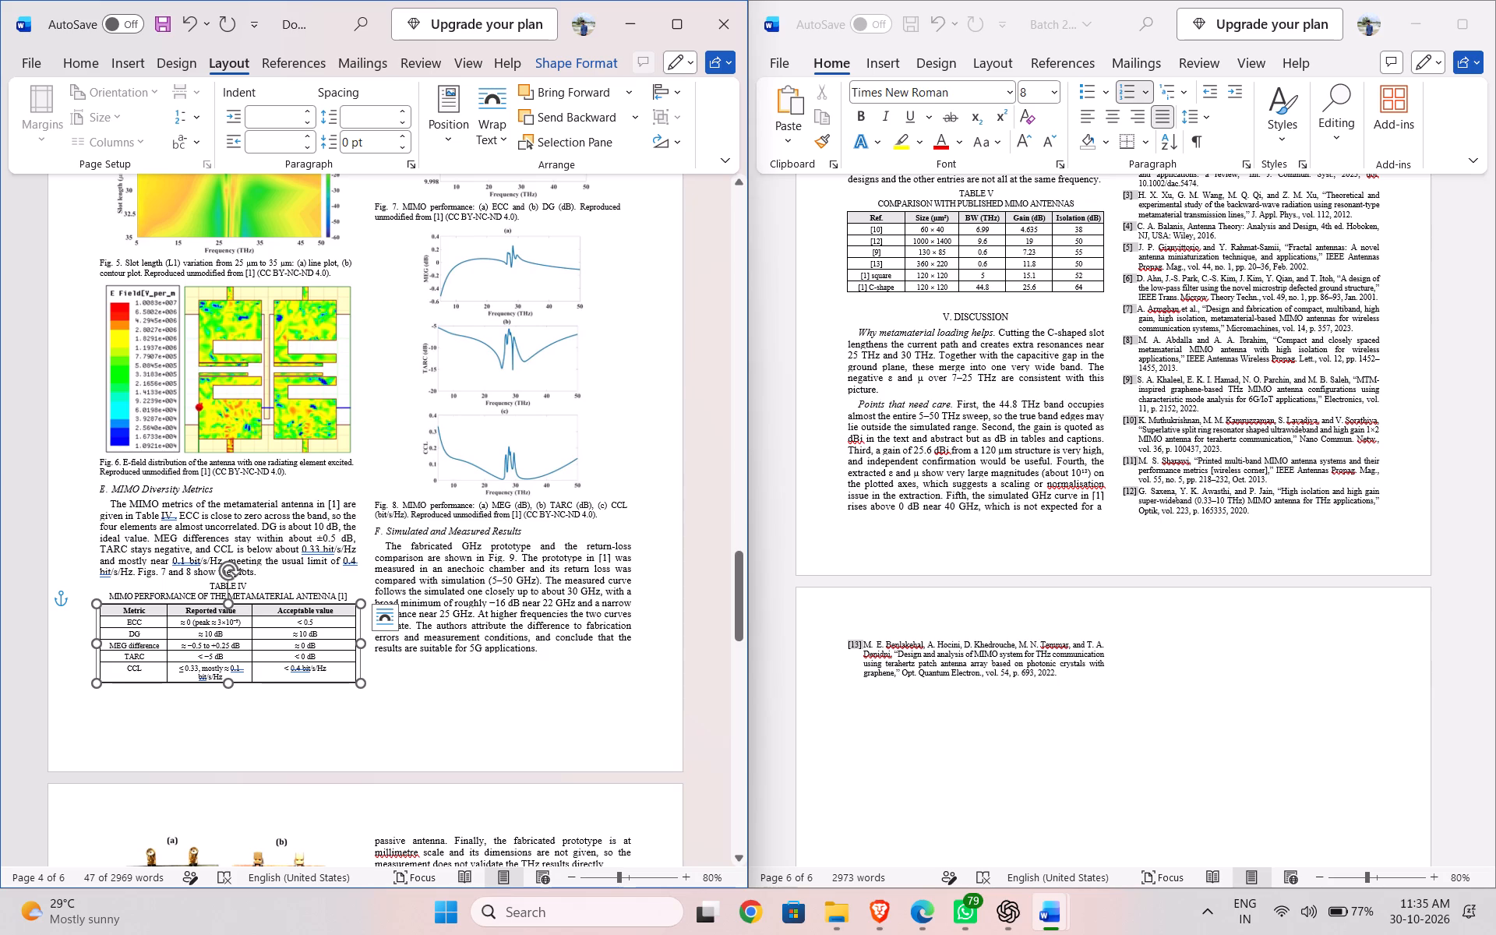
{"action": "left_click", "coordinate": [491, 515]}
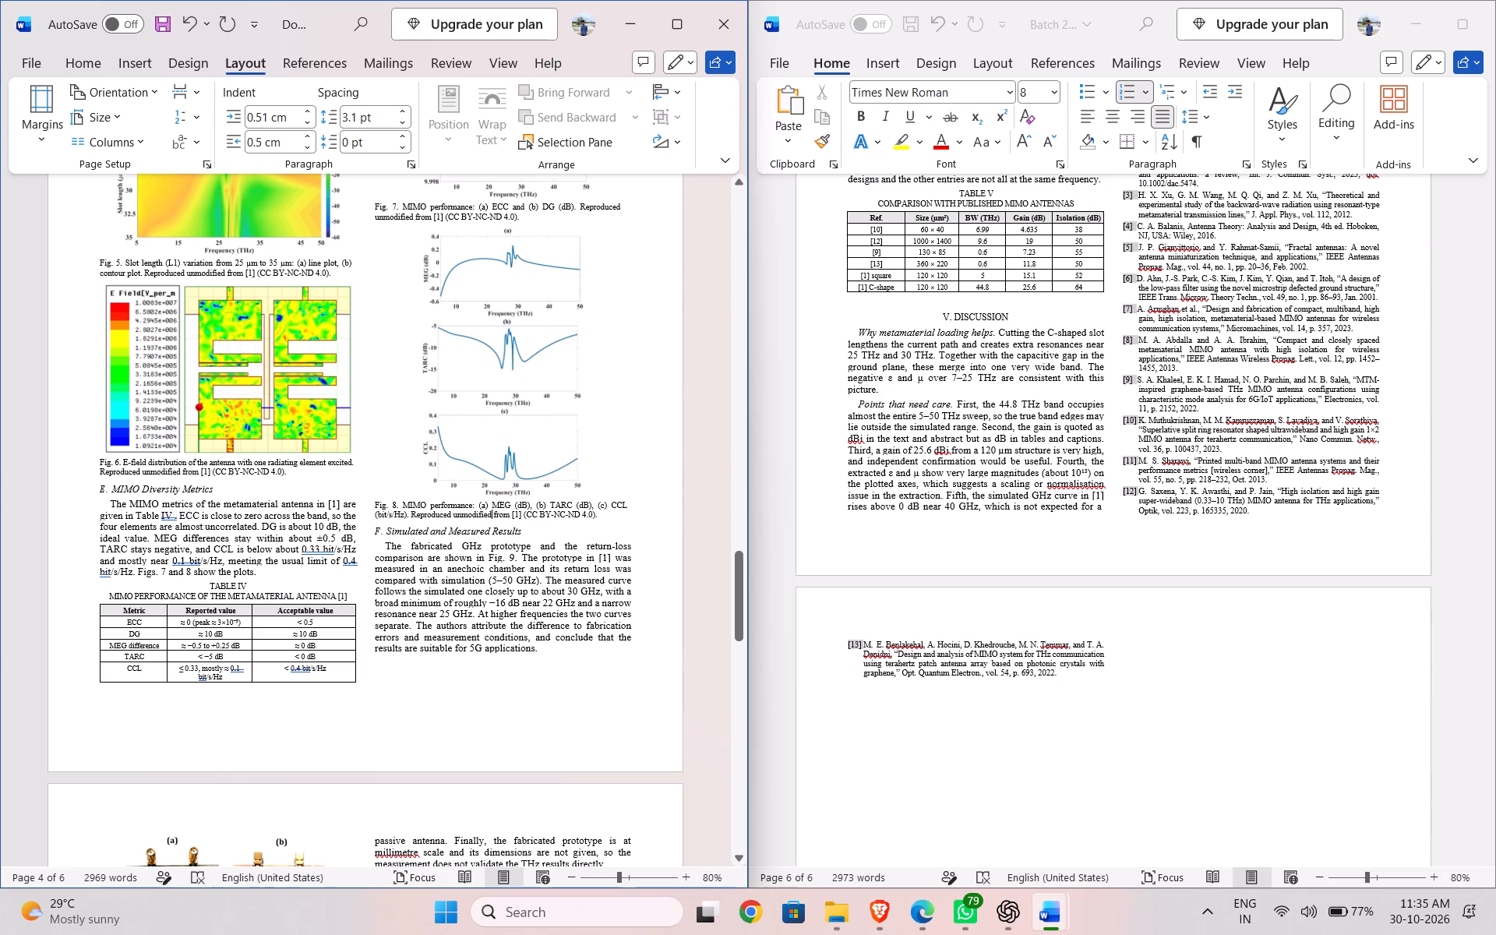
{"action": "key", "text": "BackSpace"}
{"action": "key", "text": "BackSpace"}
{"action": "key", "text": "BackSpace"}
{"action": "key", "text": "BackSpace"}
{"action": "key", "text": "BackSpace"}
{"action": "key", "text": "BackSpace"}
{"action": "key", "text": "BackSpace"}
{"action": "key", "text": "BackSpace"}
{"action": "key", "text": "BackSpace"}
{"action": "key", "text": "BackSpace"}
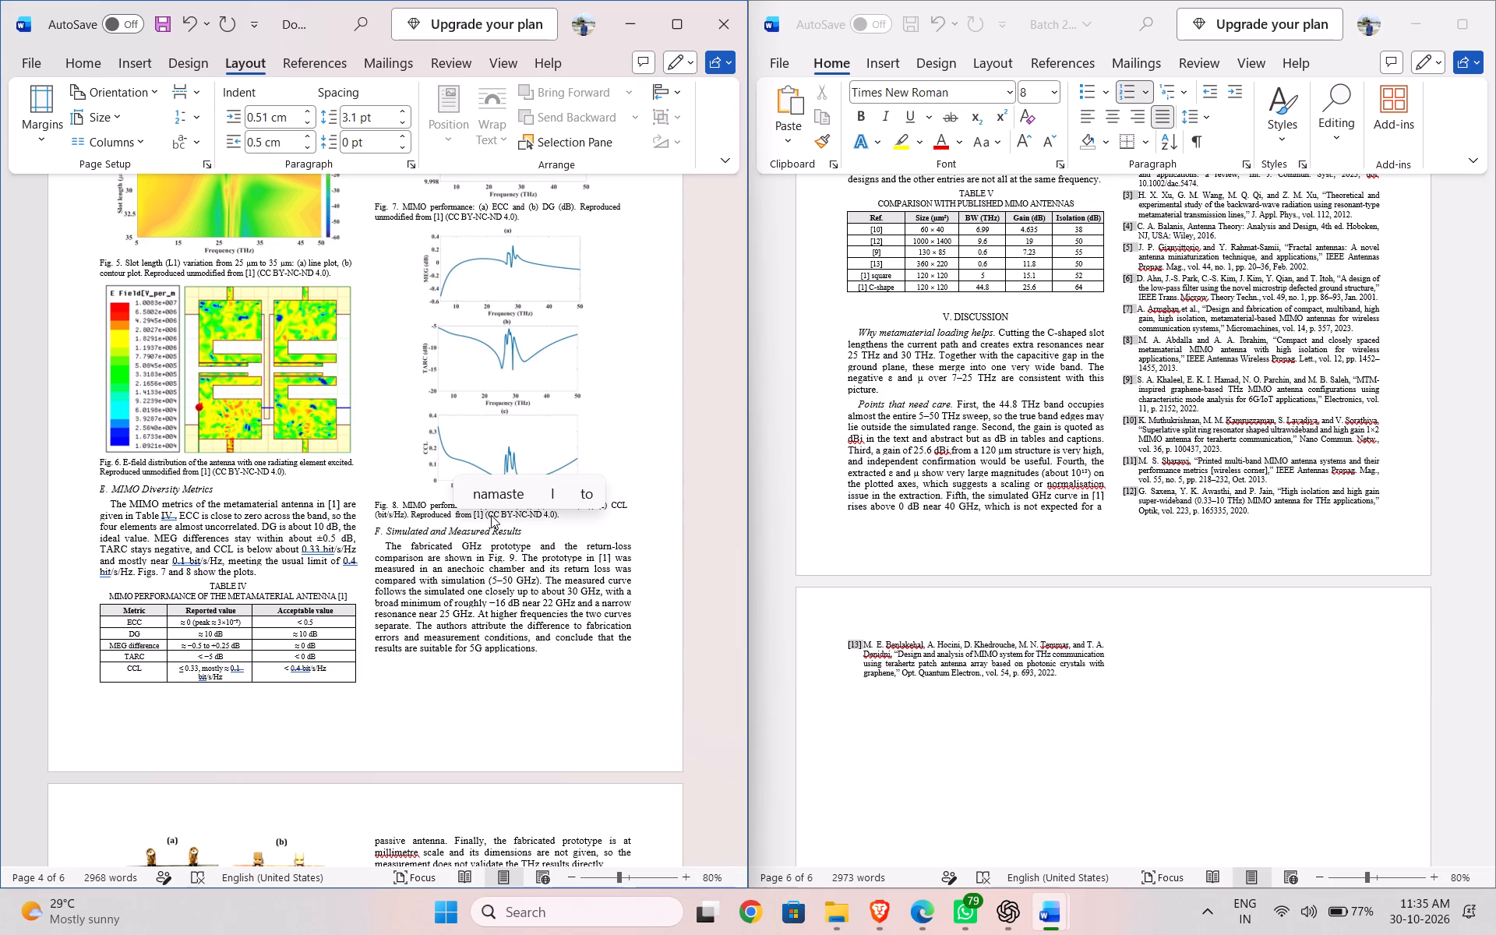
{"action": "type", "text": "unedited"}
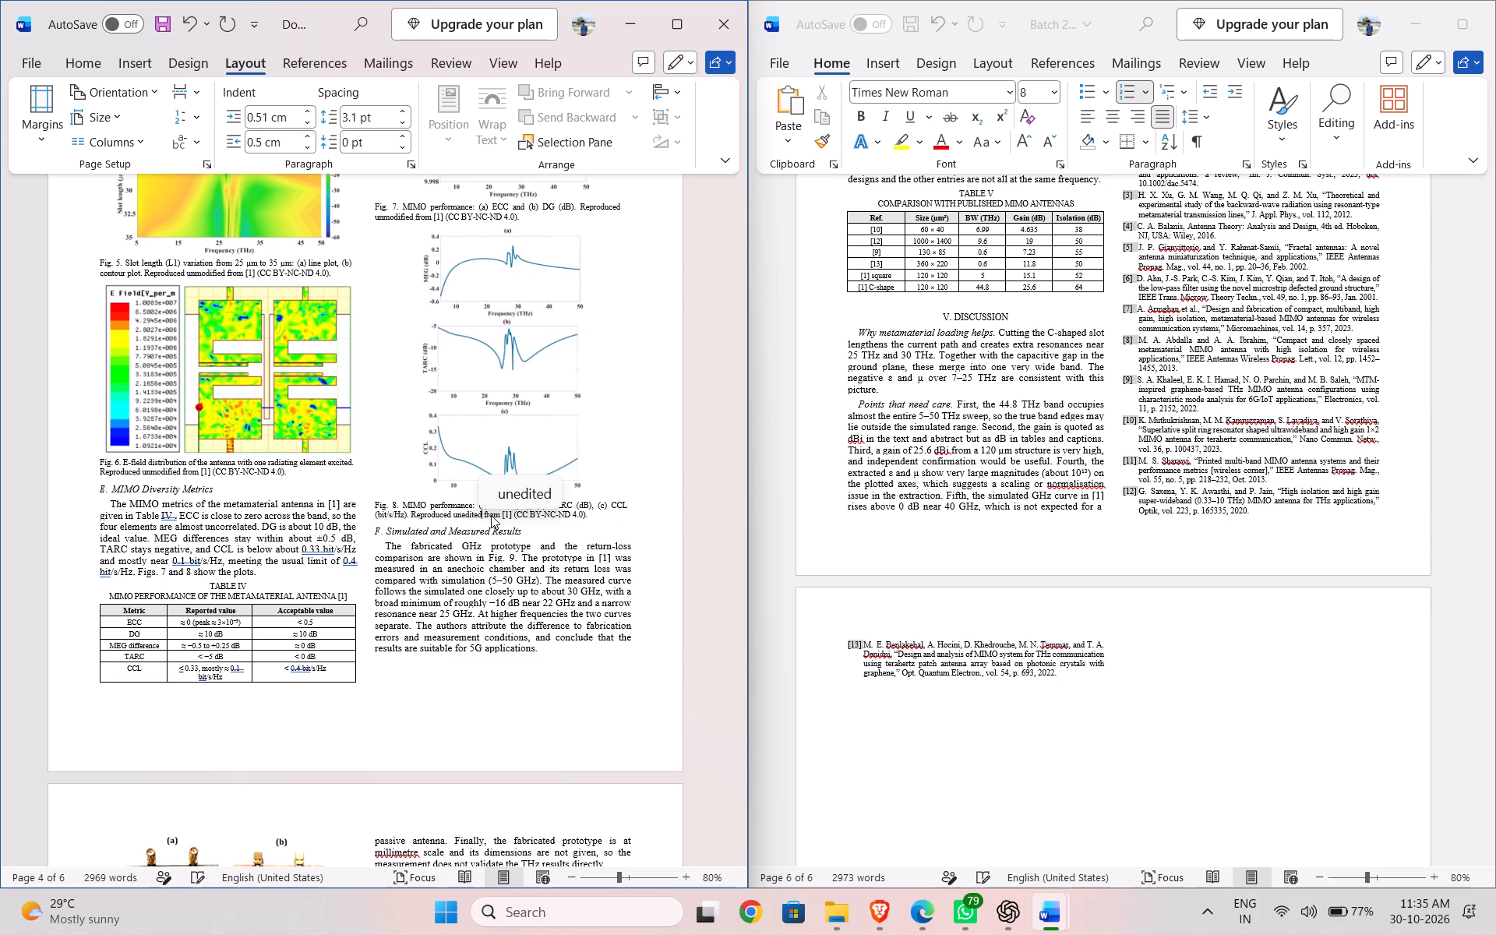
Read through the remaining text from Simulated and Measured Results to Discussion, Conclusion and References, including Fig. 9 and Table V.
{"action": "scroll", "coordinate": [491, 515], "scroll_direction": "down", "scroll_amount": 1}
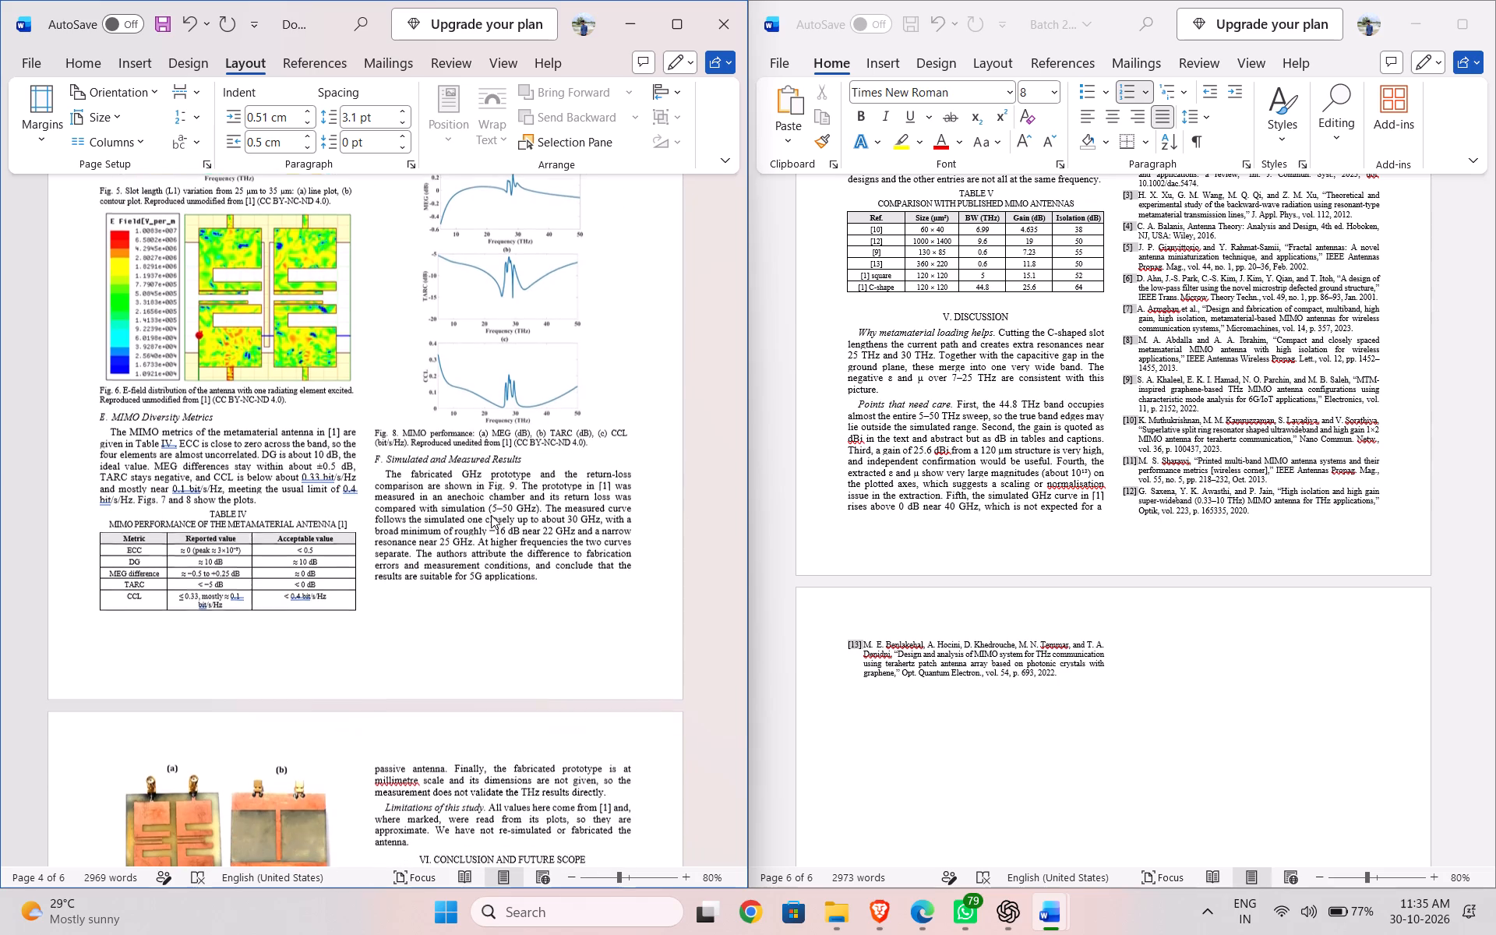
{"action": "scroll", "coordinate": [491, 515], "scroll_direction": "down", "scroll_amount": 2}
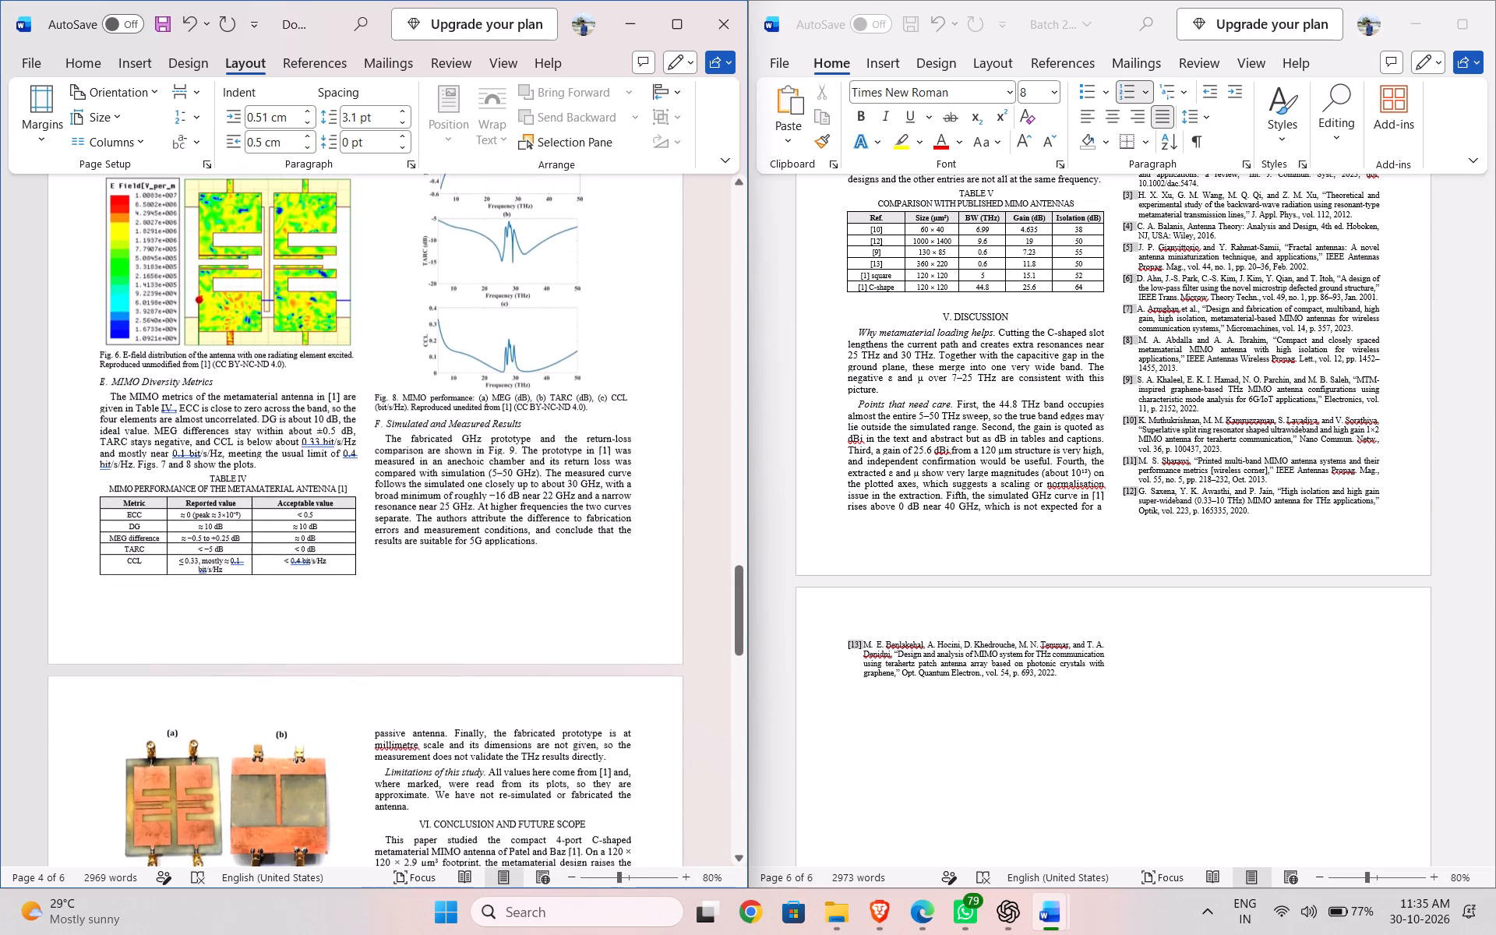
{"action": "scroll", "coordinate": [473, 475], "scroll_direction": "down", "scroll_amount": 3}
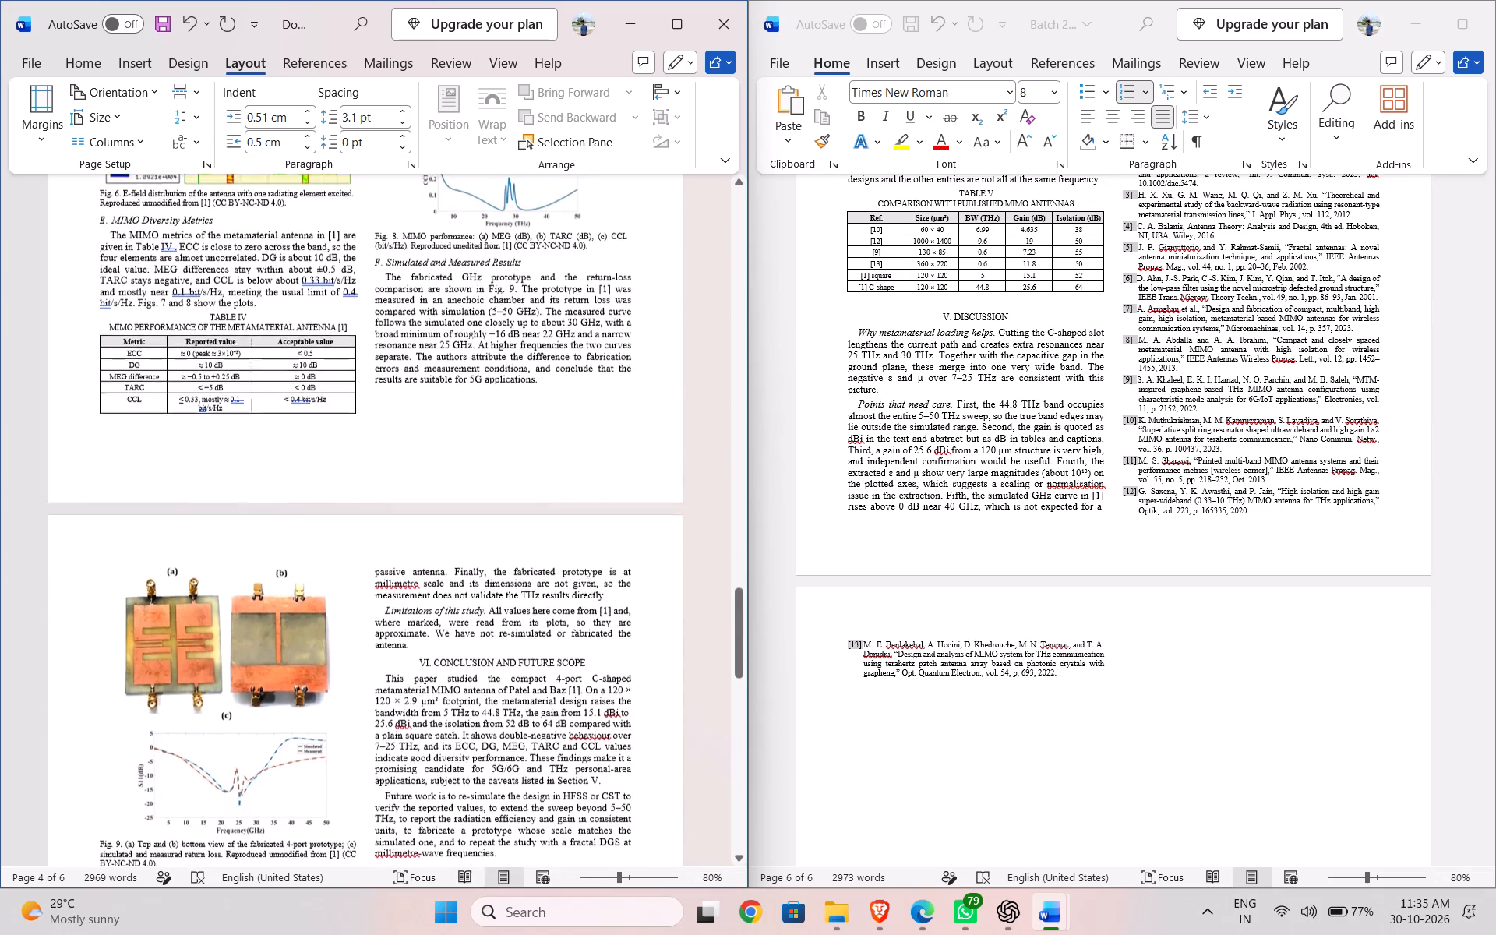
{"action": "scroll", "coordinate": [473, 475], "scroll_direction": "down", "scroll_amount": 4}
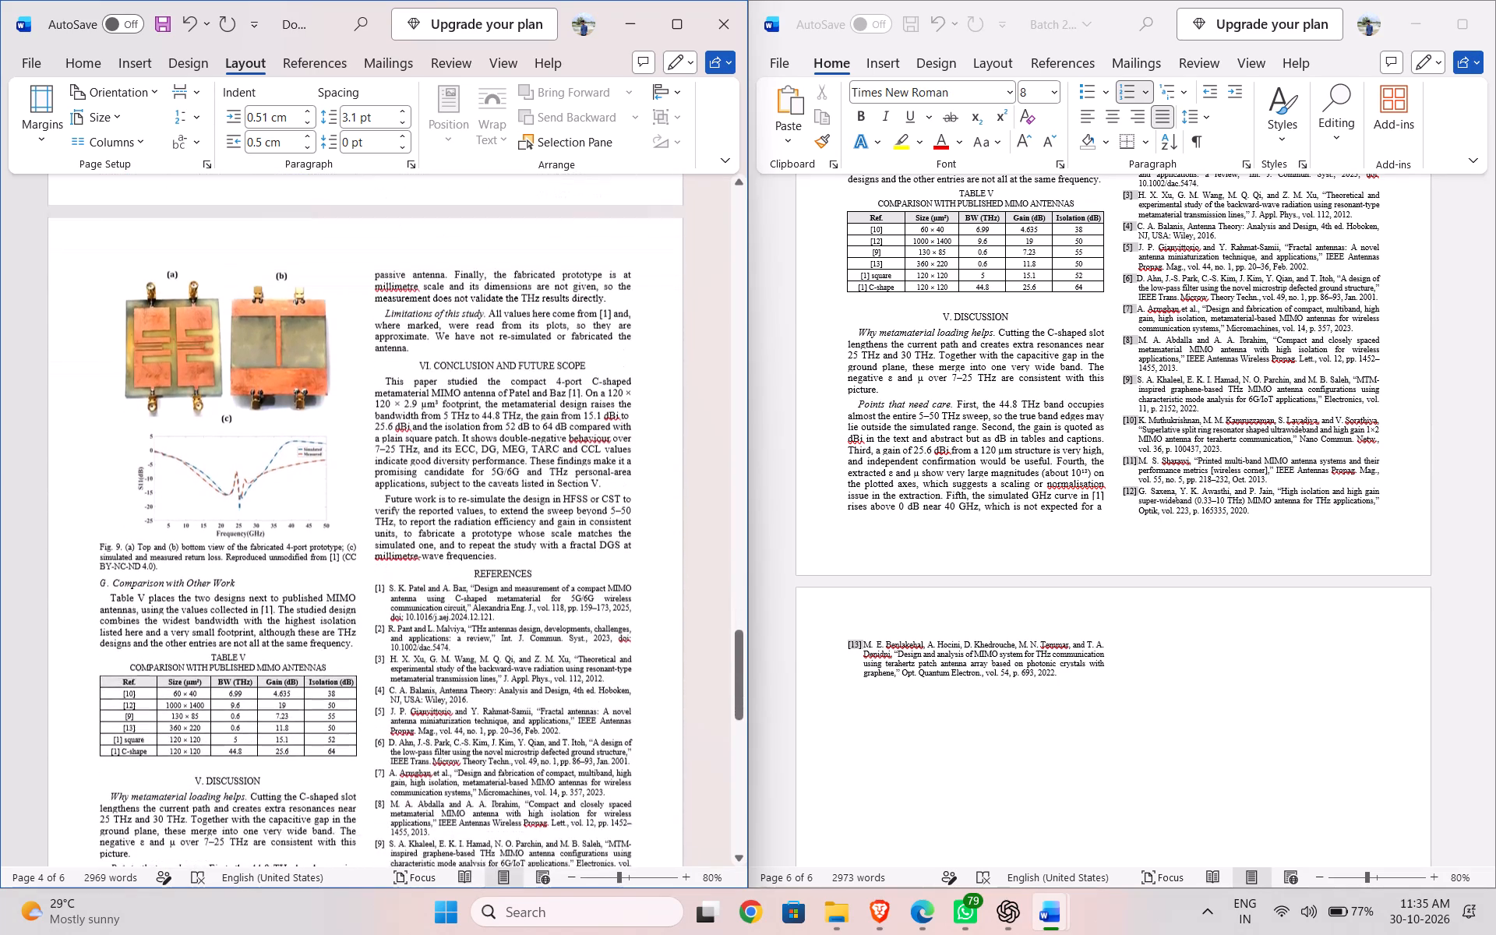
{"action": "scroll", "coordinate": [473, 475], "scroll_direction": "down", "scroll_amount": 2}
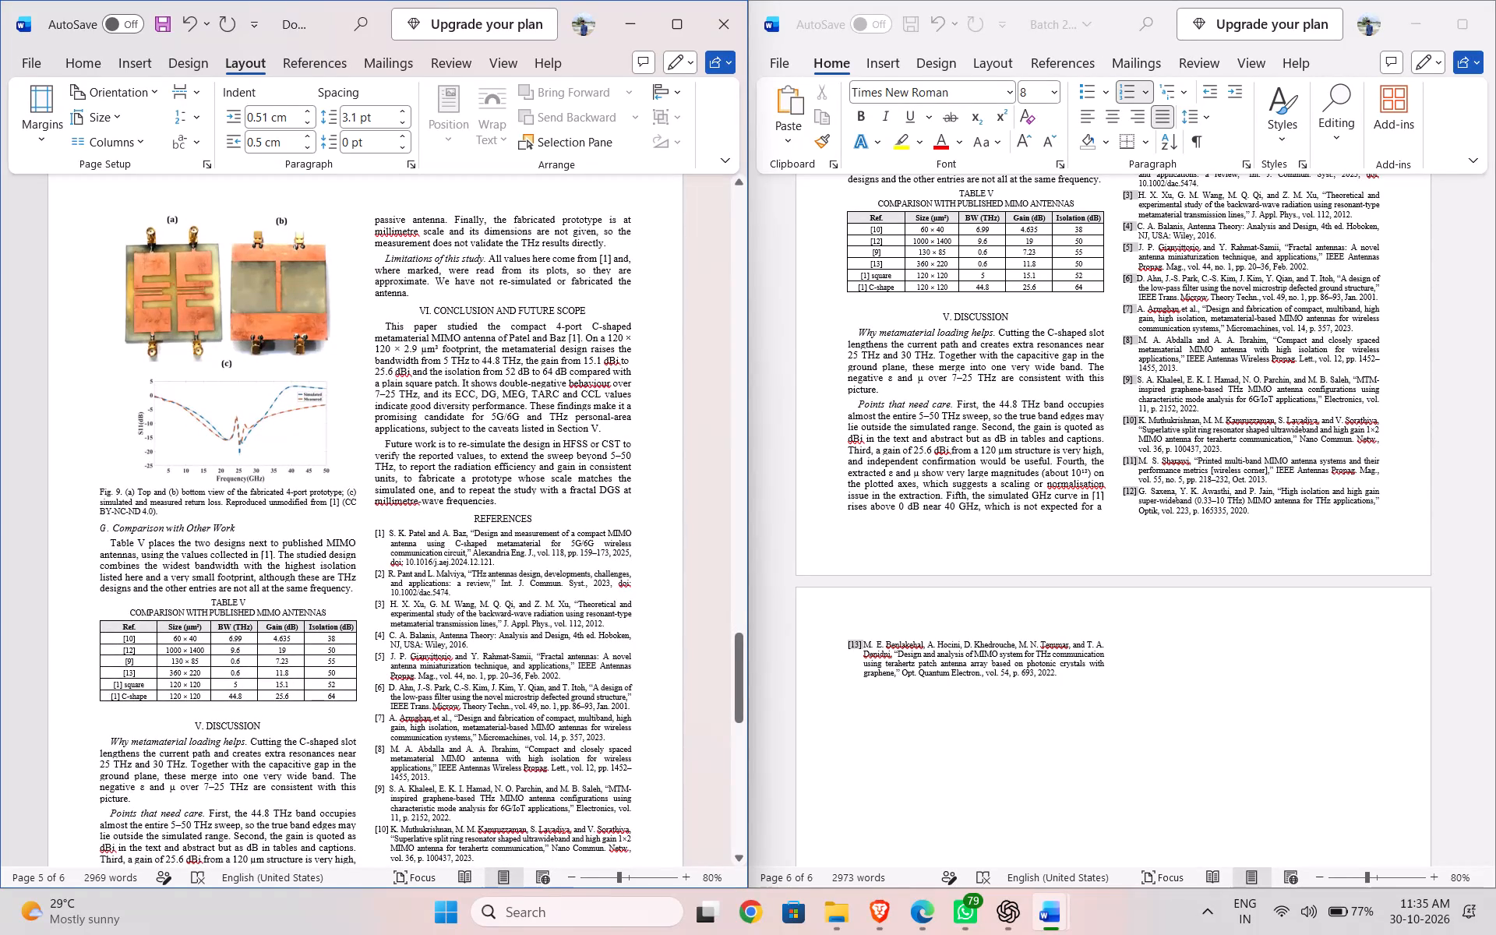
{"action": "scroll", "coordinate": [228, 560], "scroll_direction": "down", "scroll_amount": 1}
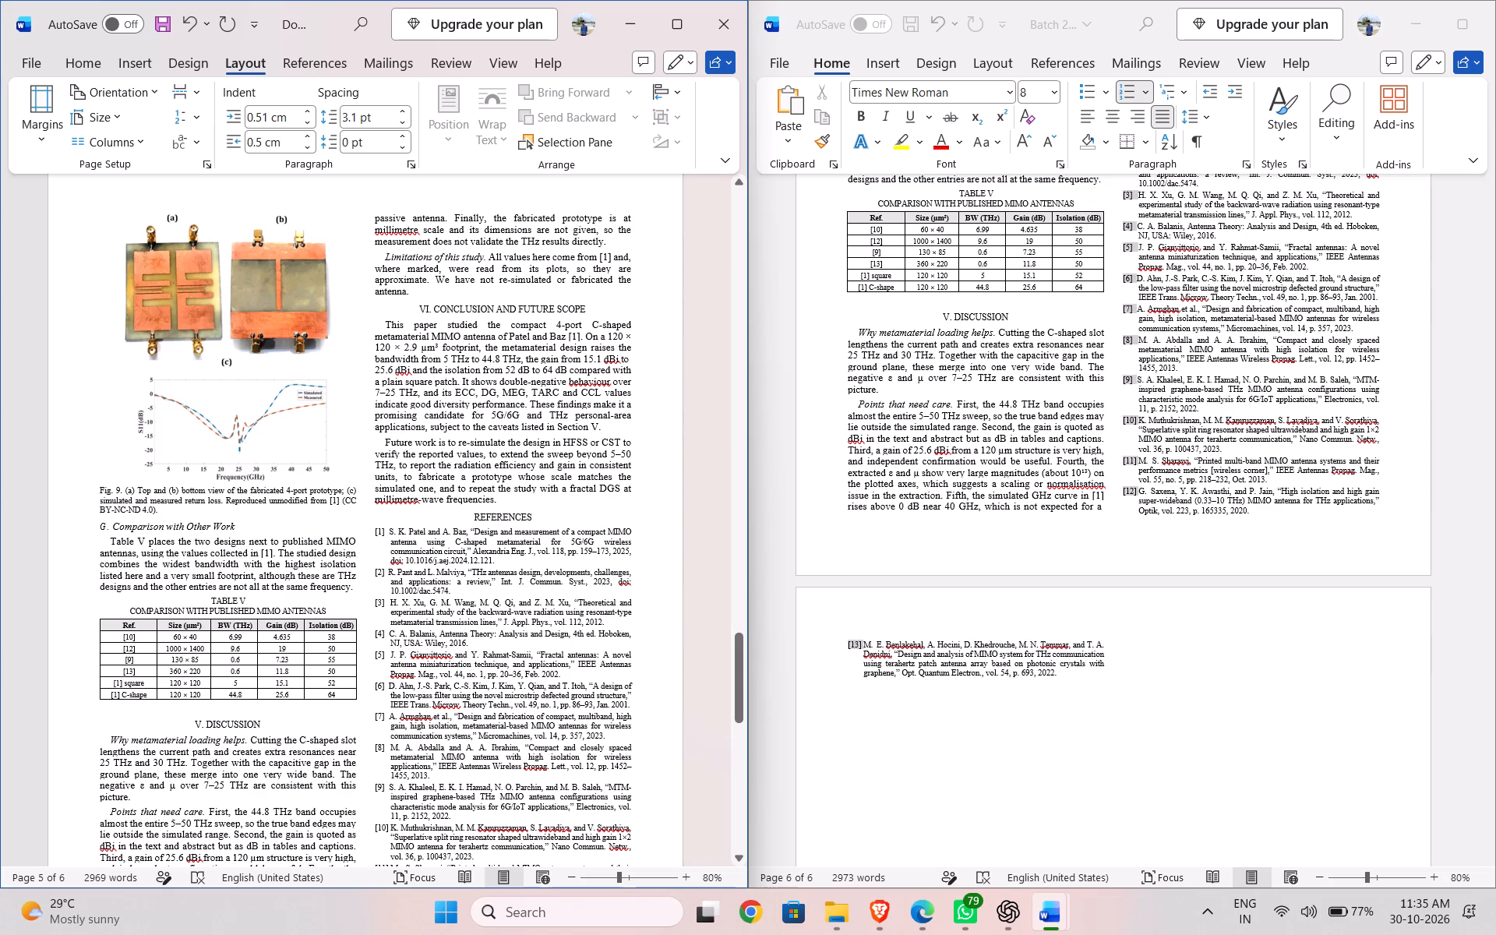
{"action": "scroll", "coordinate": [255, 602], "scroll_direction": "down", "scroll_amount": 1}
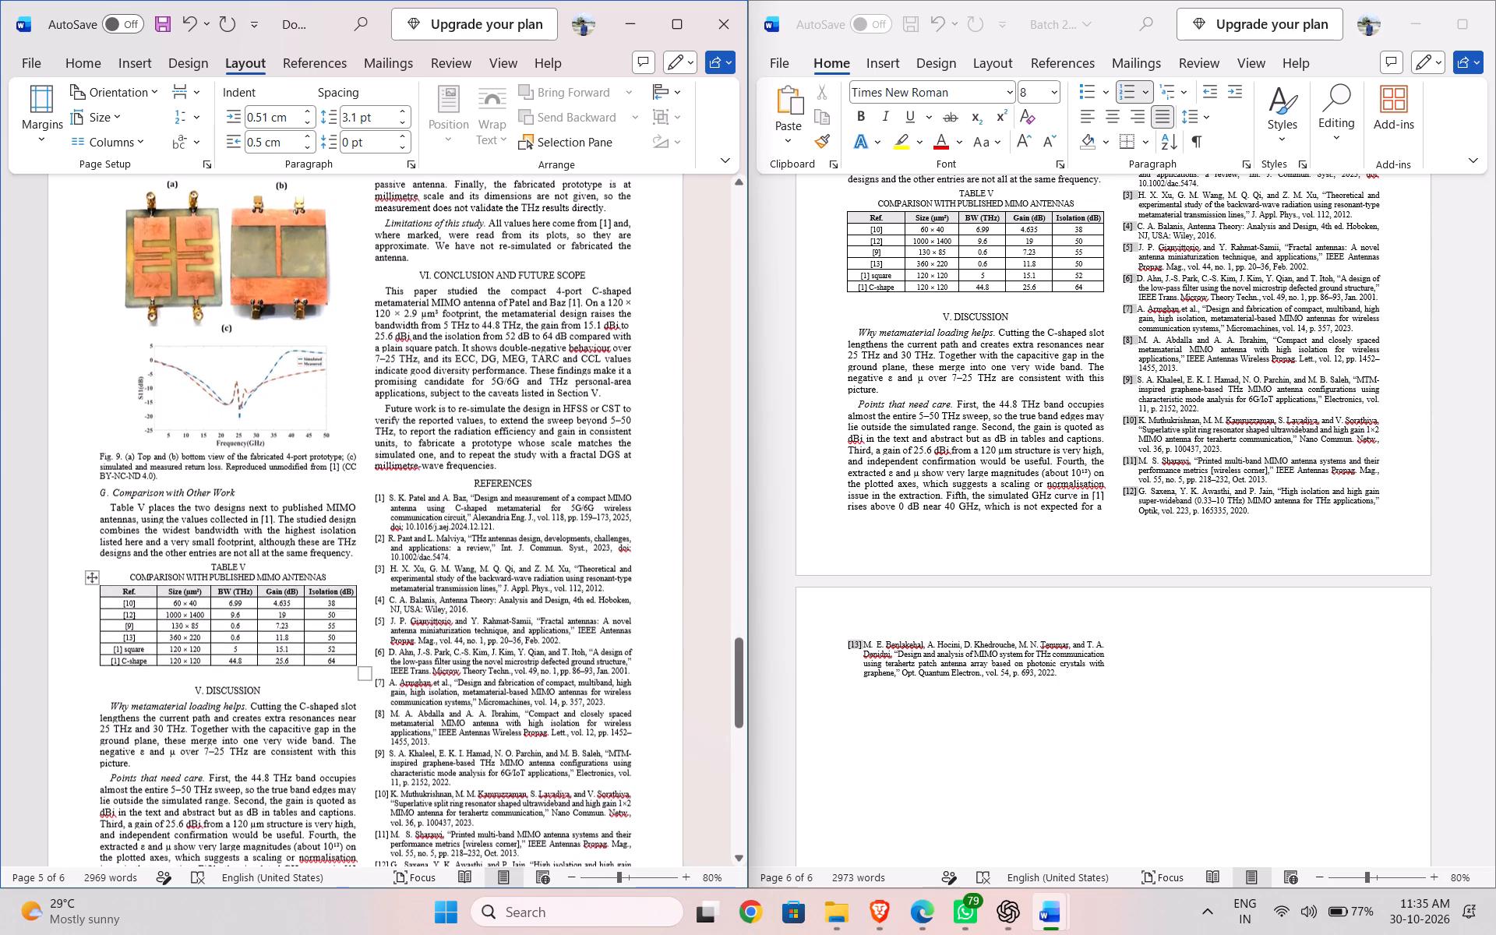
{"action": "scroll", "coordinate": [255, 602], "scroll_direction": "down", "scroll_amount": 2}
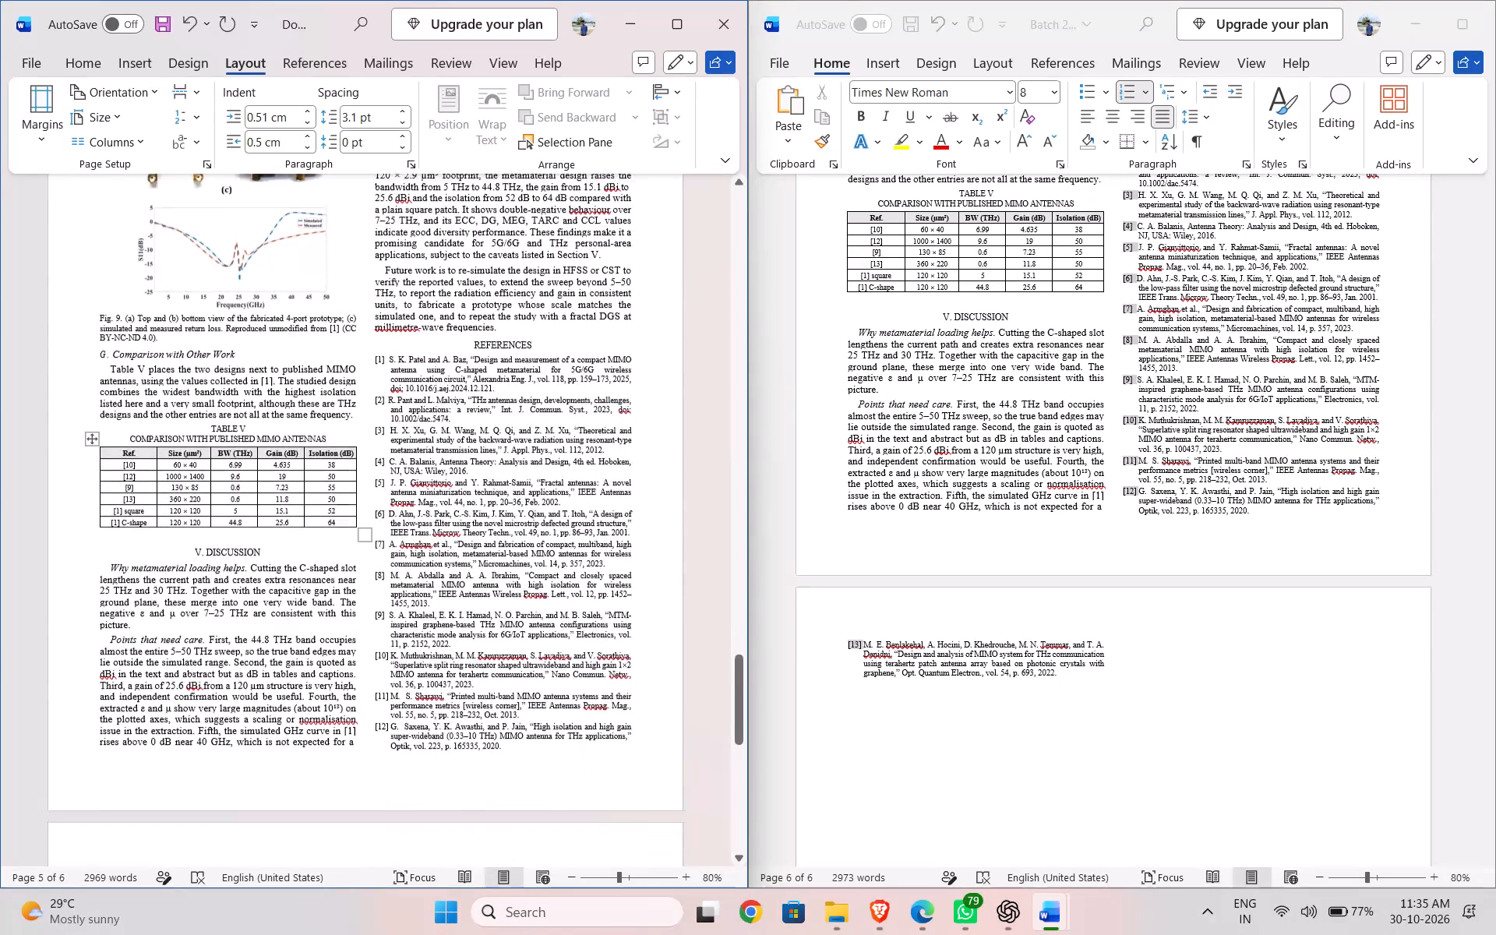
Insert "is" before "studied" in the first sentence of the Conclusion and Future Scope section.
{"action": "scroll", "coordinate": [255, 602], "scroll_direction": "down", "scroll_amount": 1}
{"action": "left_click", "coordinate": [255, 602]}
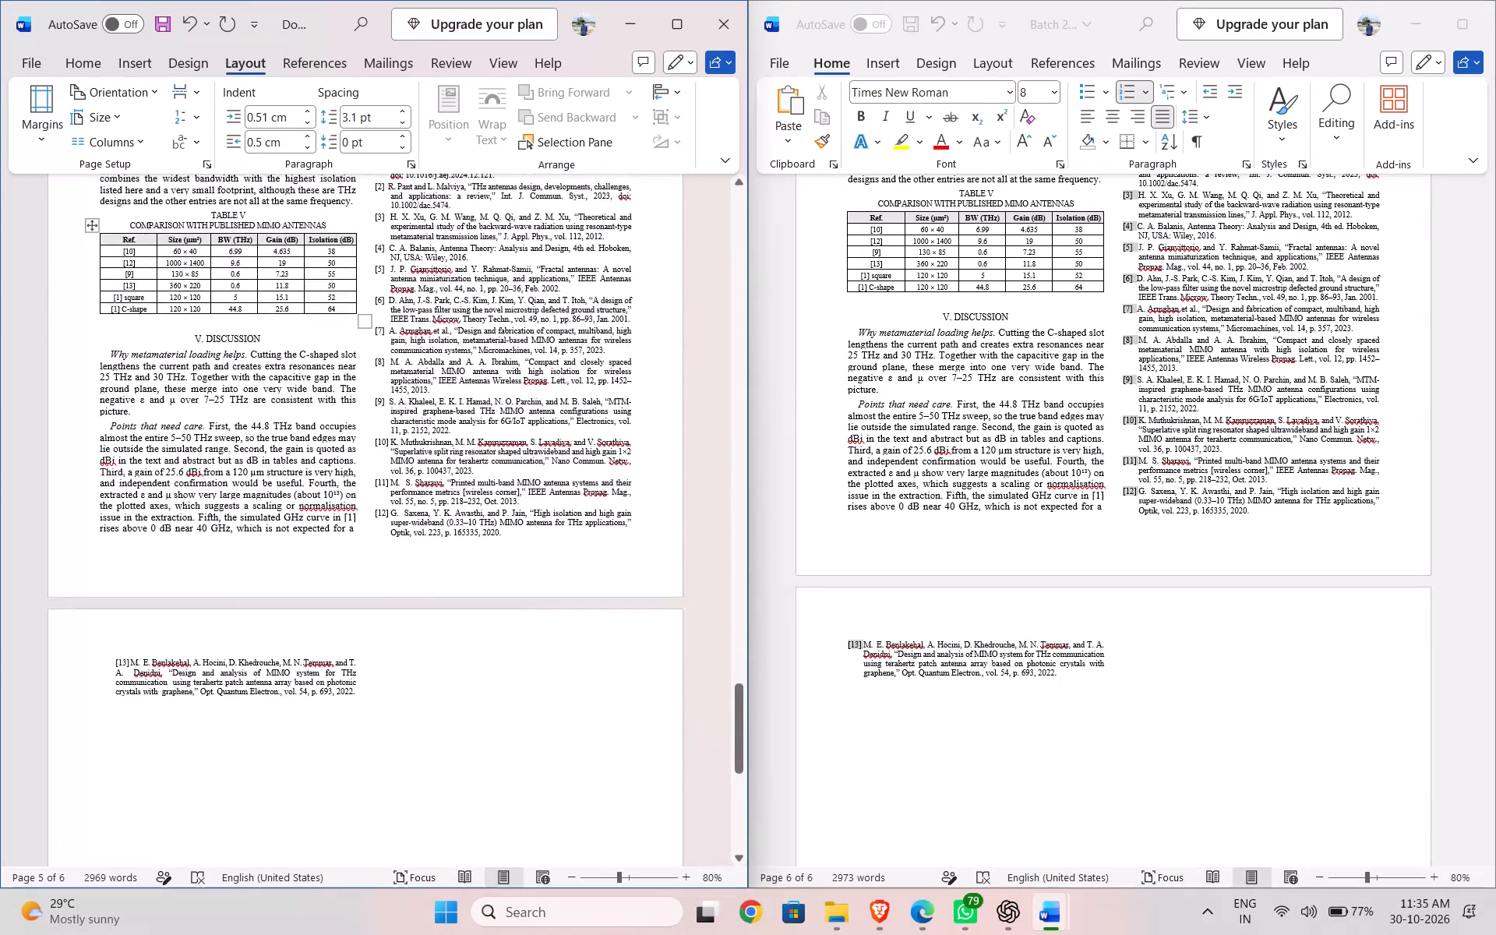
{"action": "scroll", "coordinate": [255, 602], "scroll_direction": "up", "scroll_amount": 2}
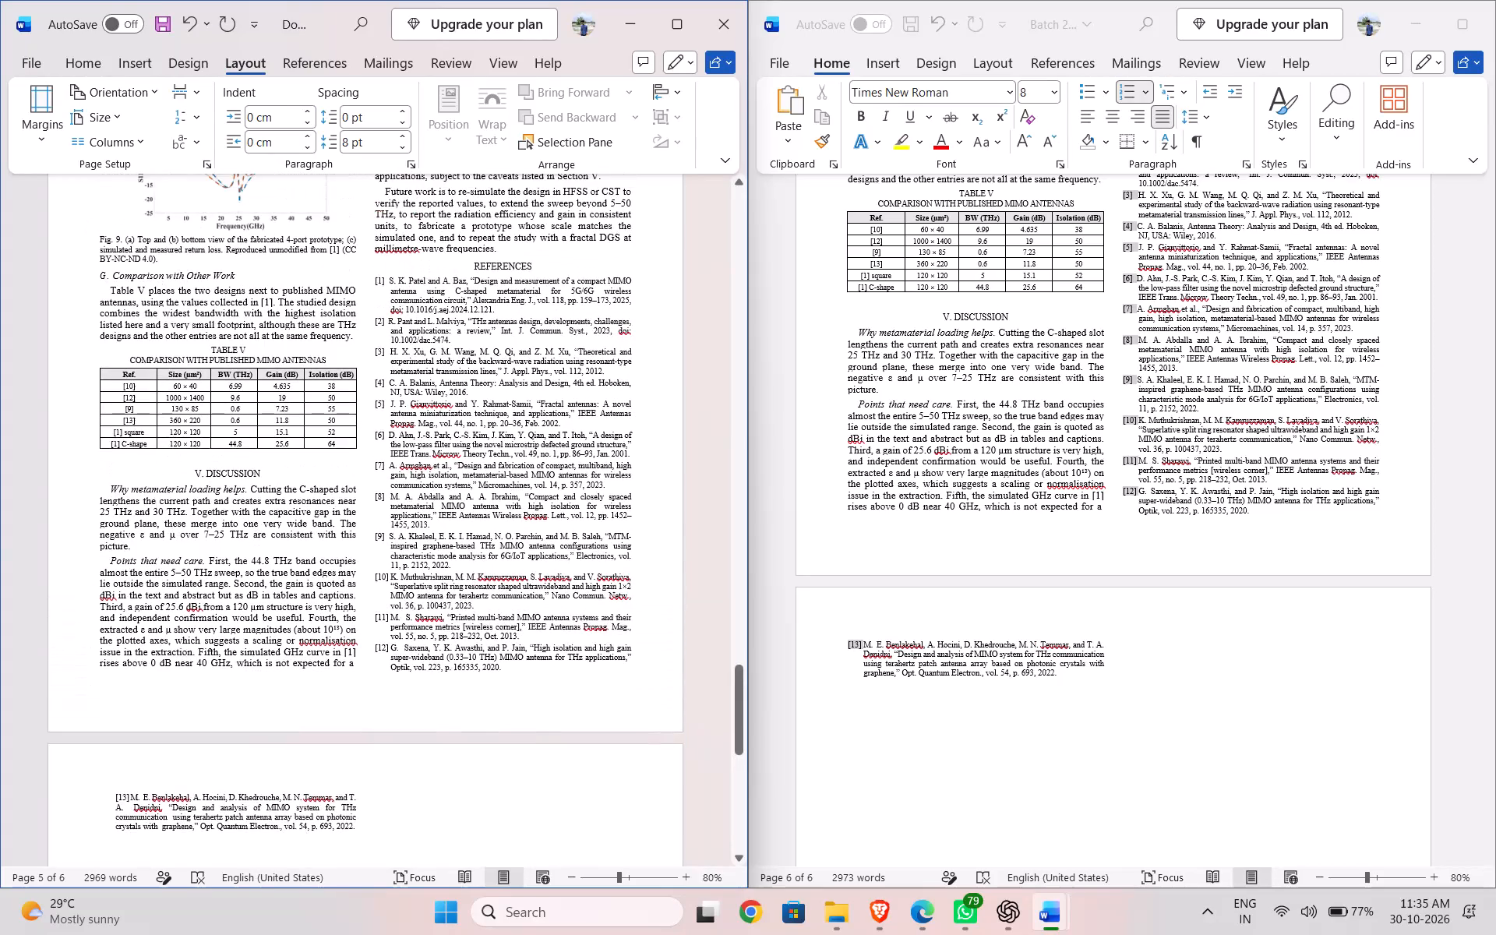
{"action": "scroll", "coordinate": [255, 602], "scroll_direction": "up", "scroll_amount": 3}
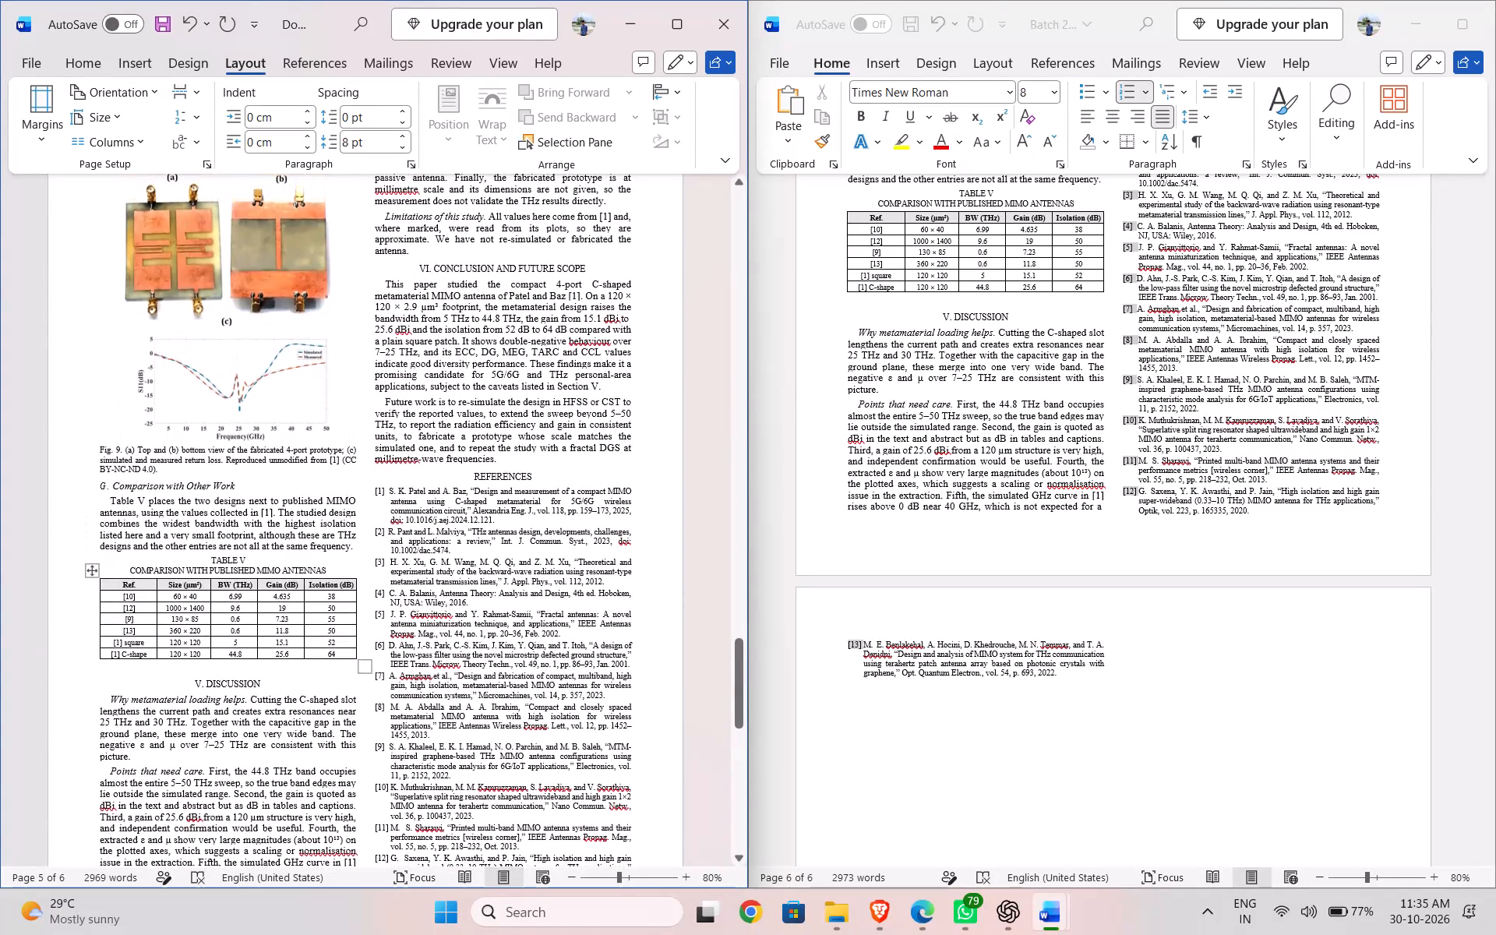
{"action": "scroll", "coordinate": [388, 432], "scroll_direction": "up", "scroll_amount": 1}
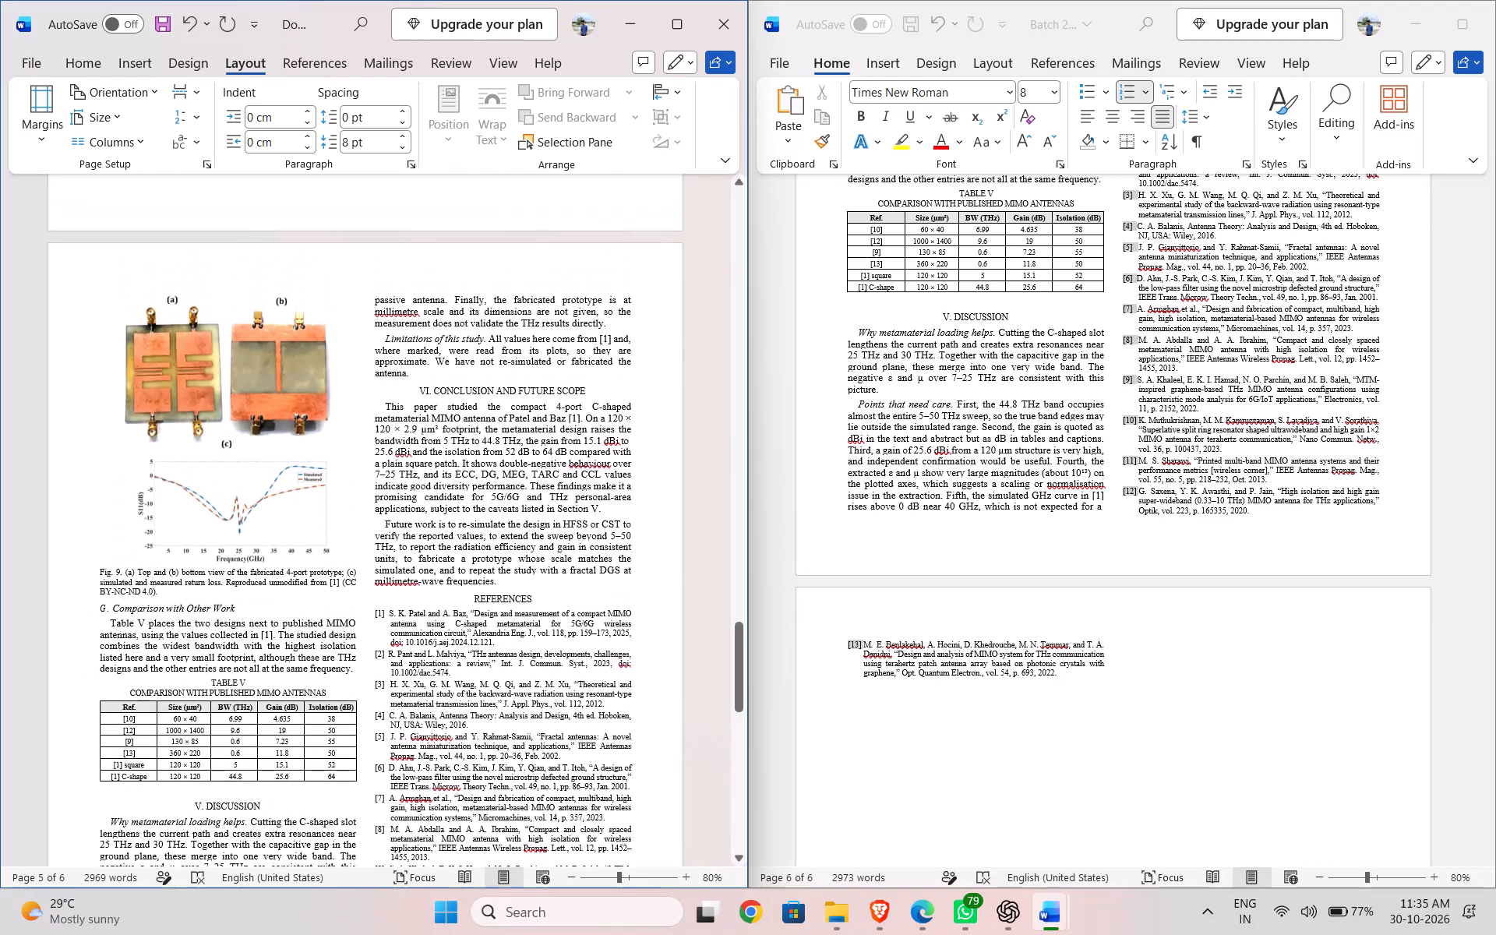
{"action": "left_click", "coordinate": [446, 408]}
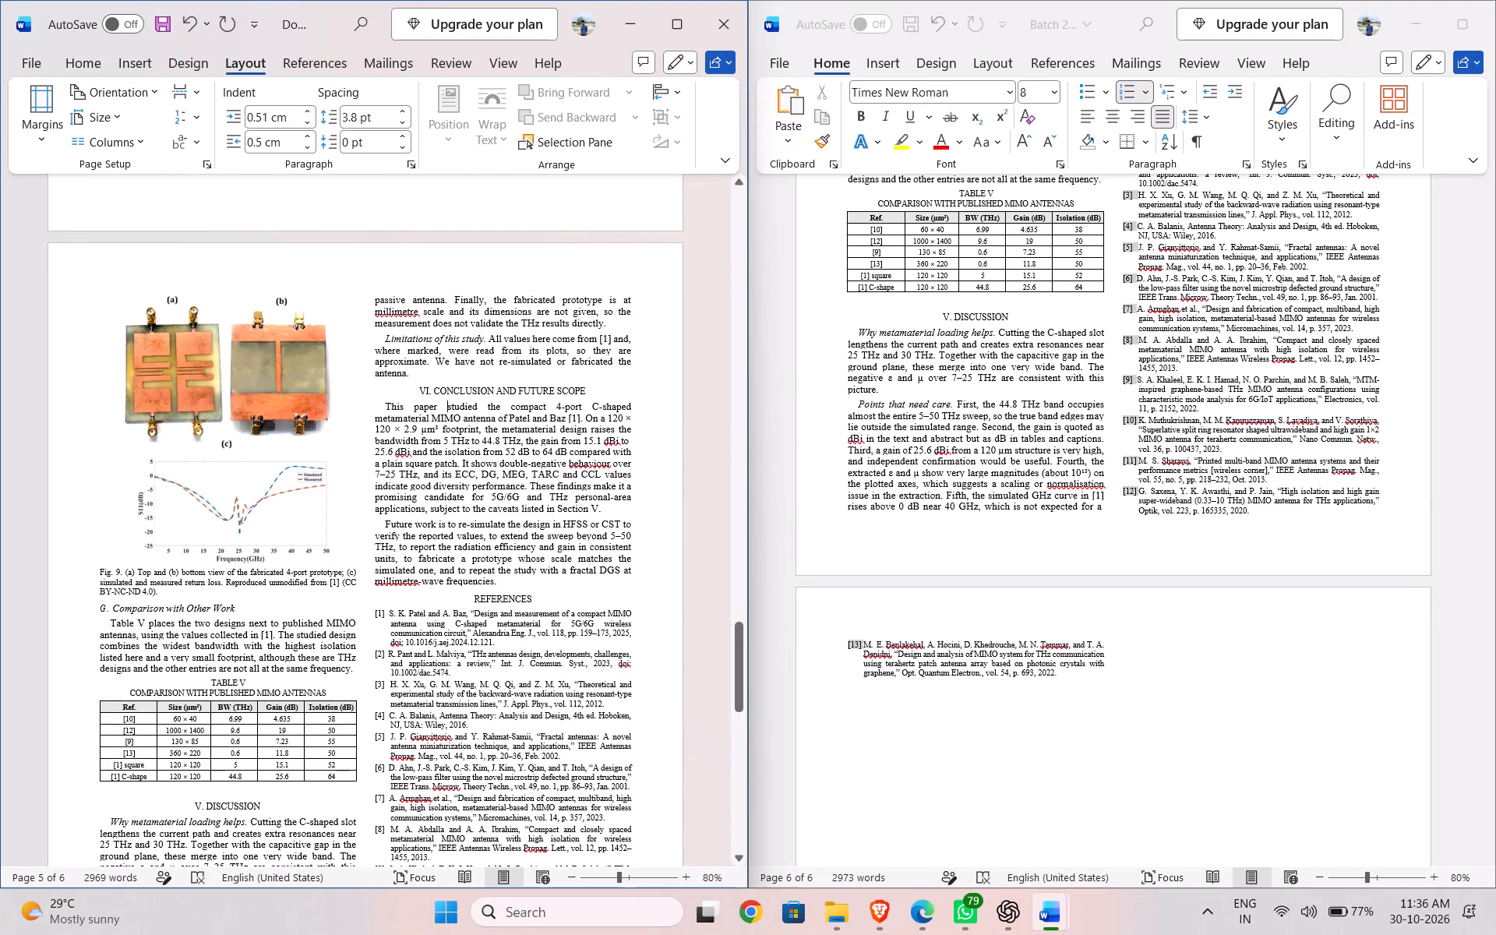
{"action": "type", "text": "is"}
{"action": "key", "text": "space"}
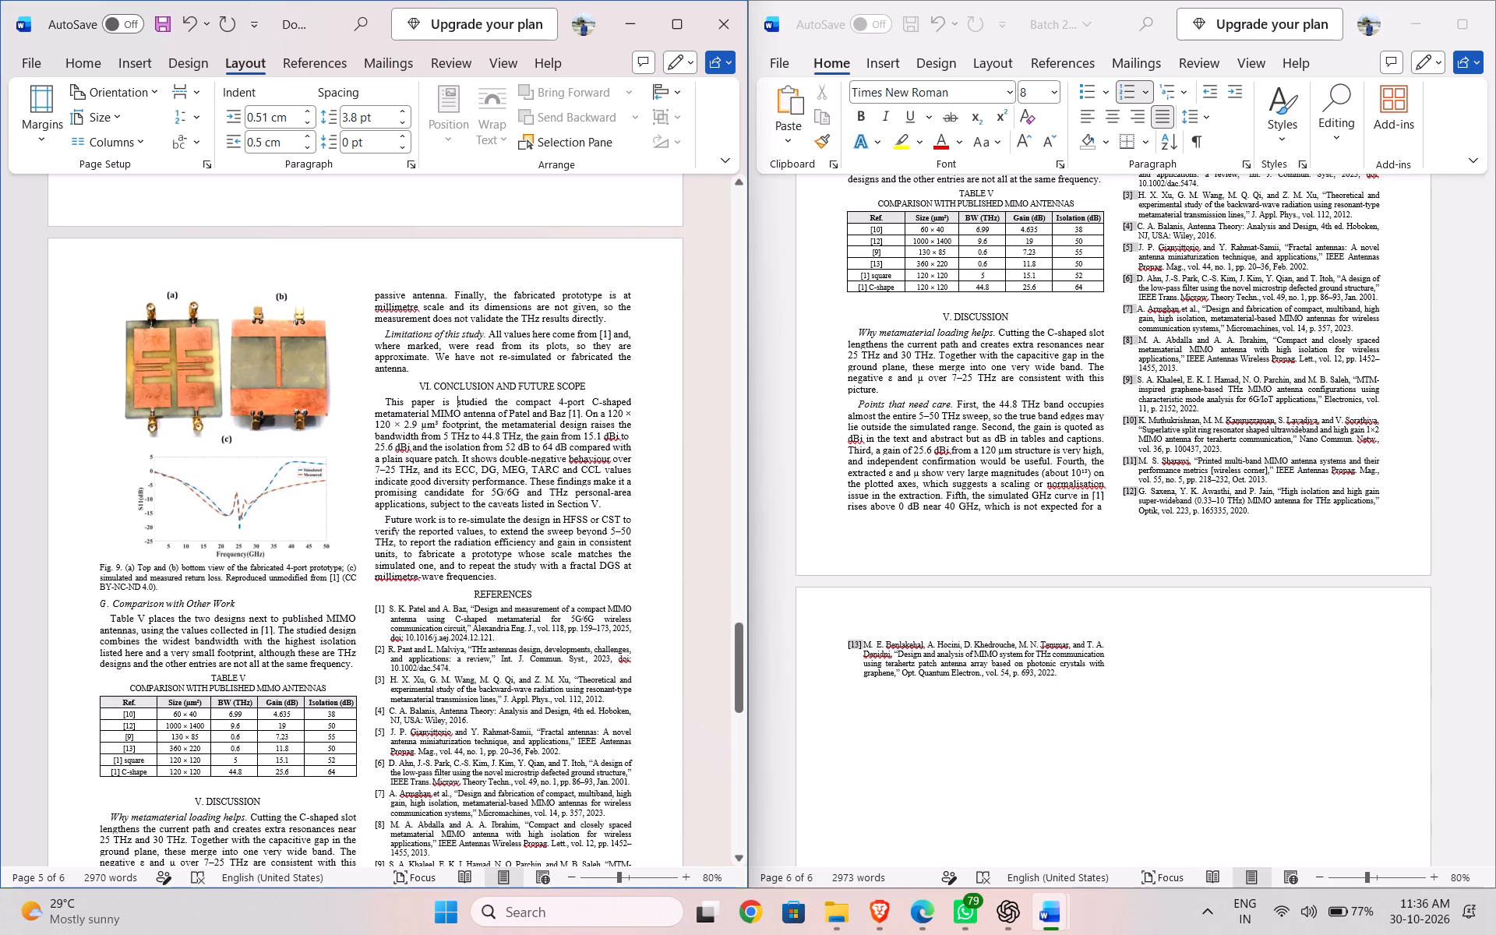
Change "4-port" to "four-port" in the first sentence of the Conclusion and Future Scope section.
{"action": "left_click", "coordinate": [562, 405]}
{"action": "key", "text": "BackSpace"}
{"action": "type", "text": "four"}
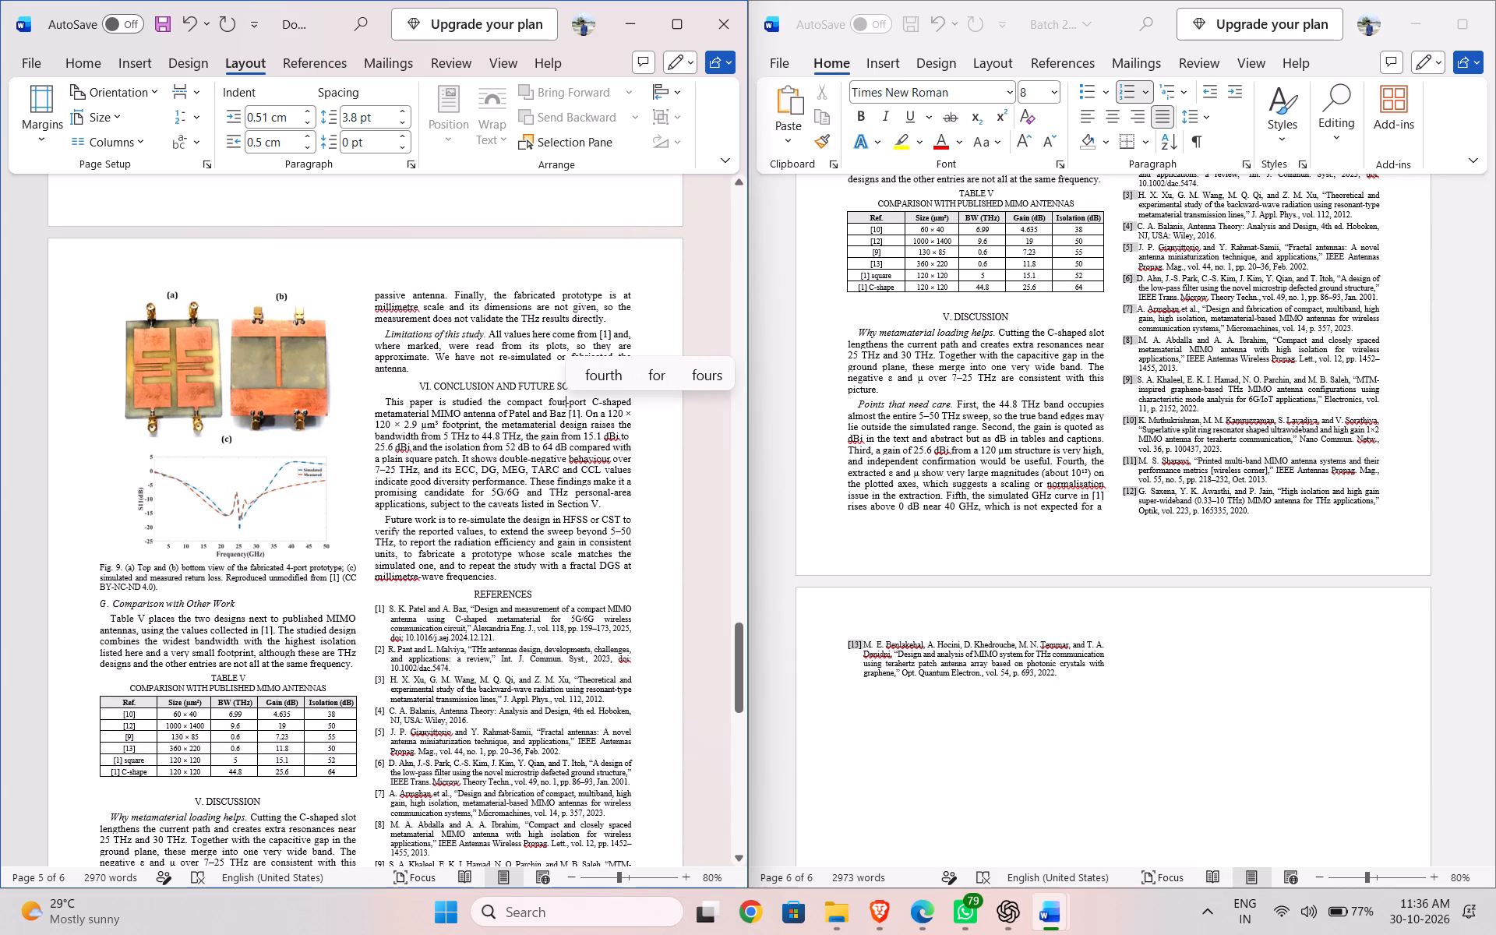
Replace "MIMO" with "multiple input multiple output" before "antenna" in the first sentence of the Conclusion.
{"action": "scroll", "coordinate": [610, 439], "scroll_direction": "down", "scroll_amount": 1}
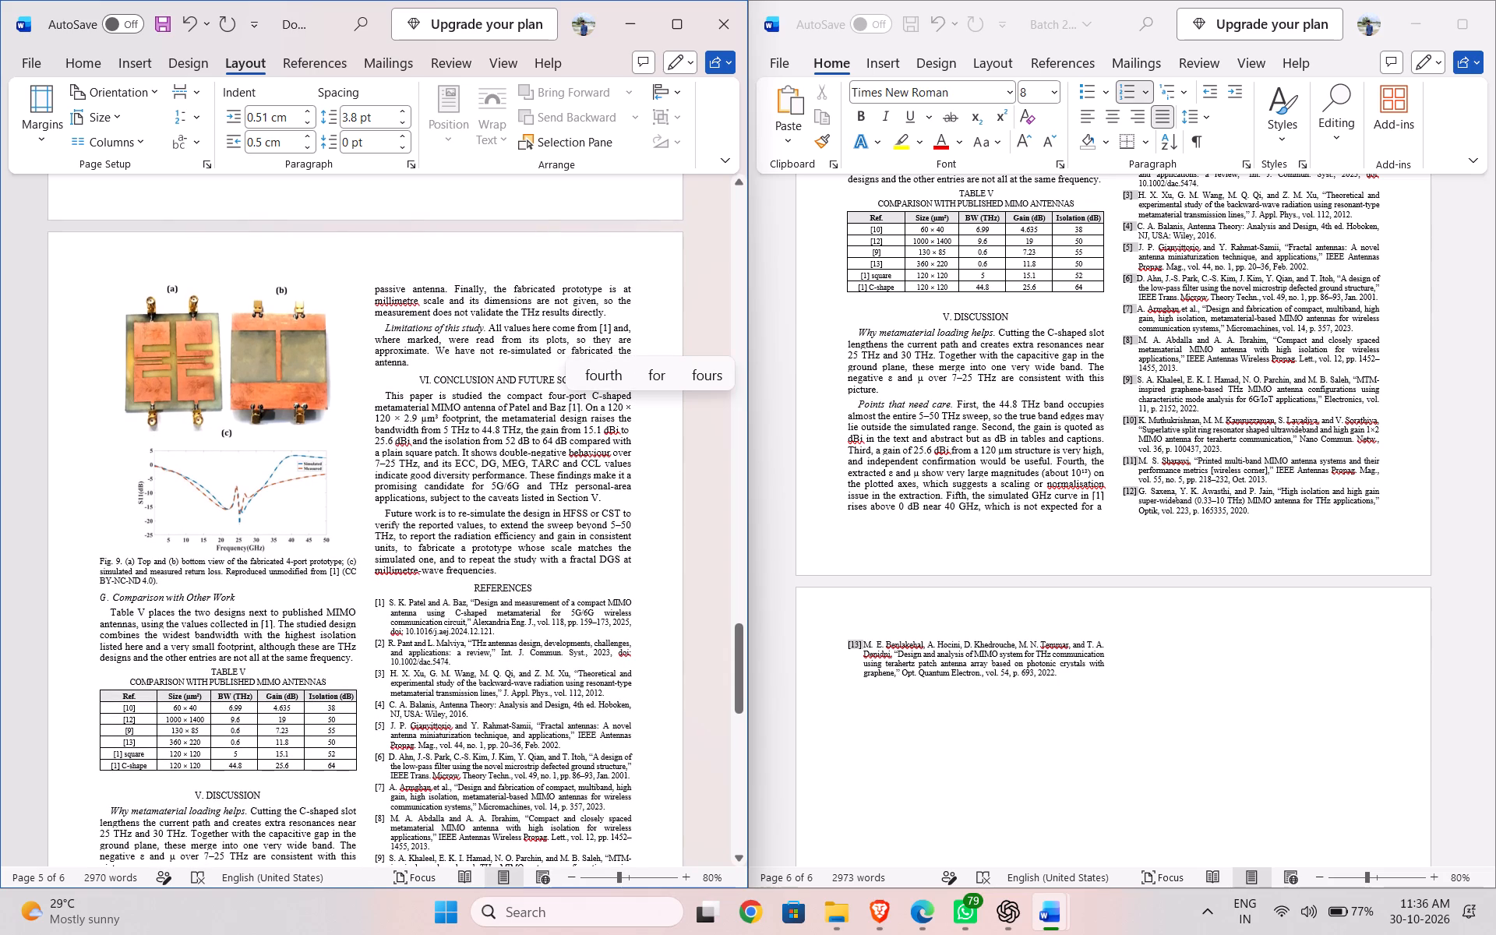
{"action": "left_click_drag", "start_coordinate": [460, 407], "coordinate": [437, 407]}
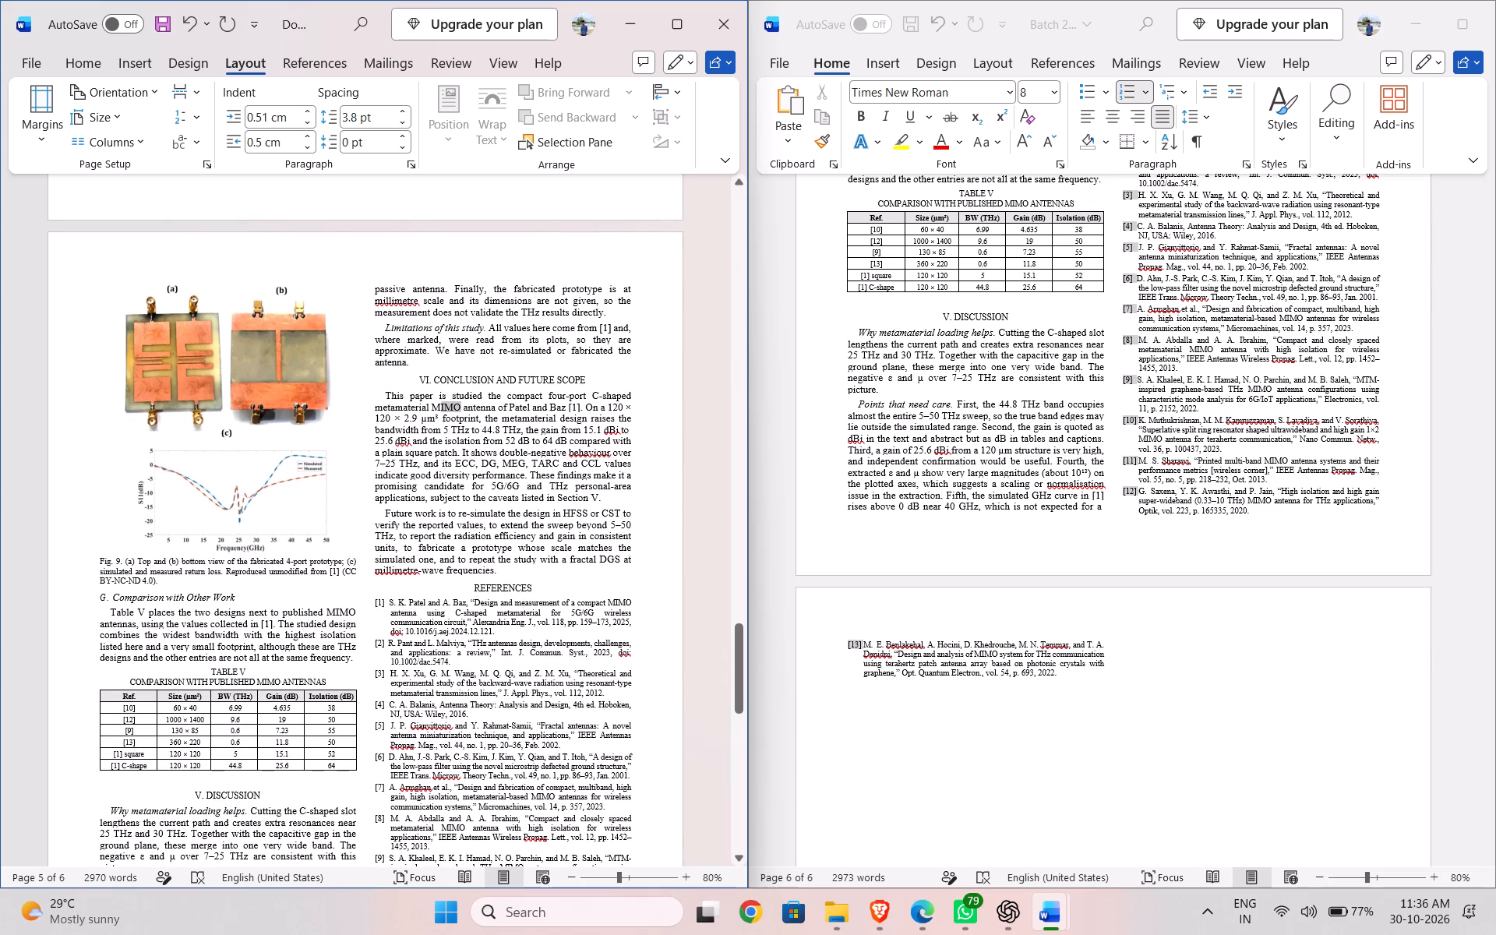
{"action": "left_click_drag", "start_coordinate": [437, 407], "coordinate": [435, 407]}
{"action": "type", "text": "Meta"}
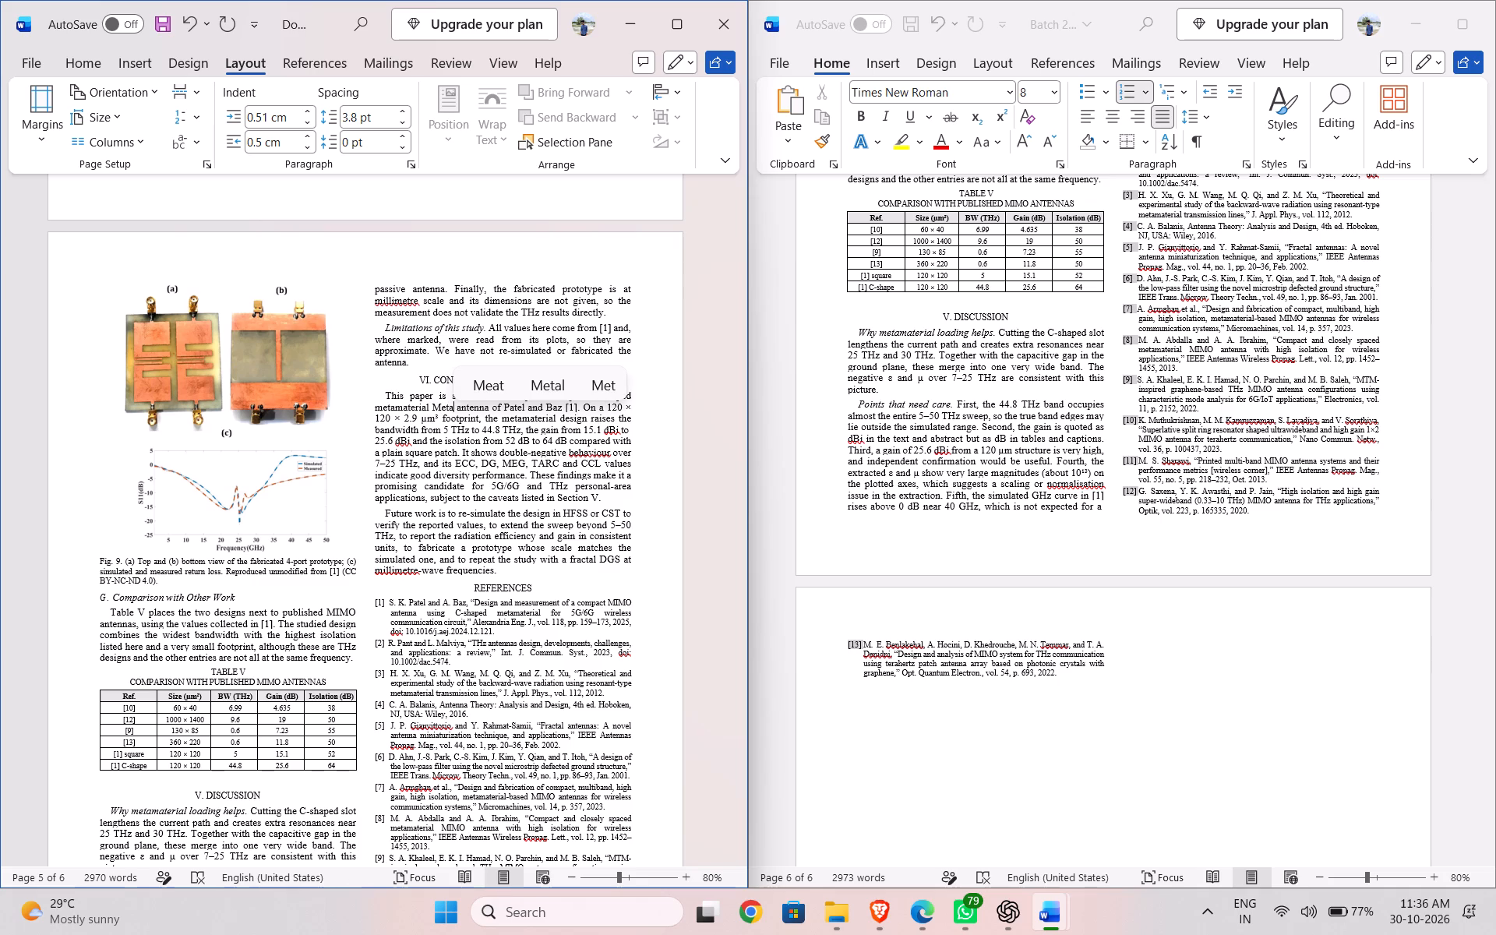
{"action": "type", "text": "me"}
{"action": "key", "text": "BackSpace"}
{"action": "type", "text": "aterial"}
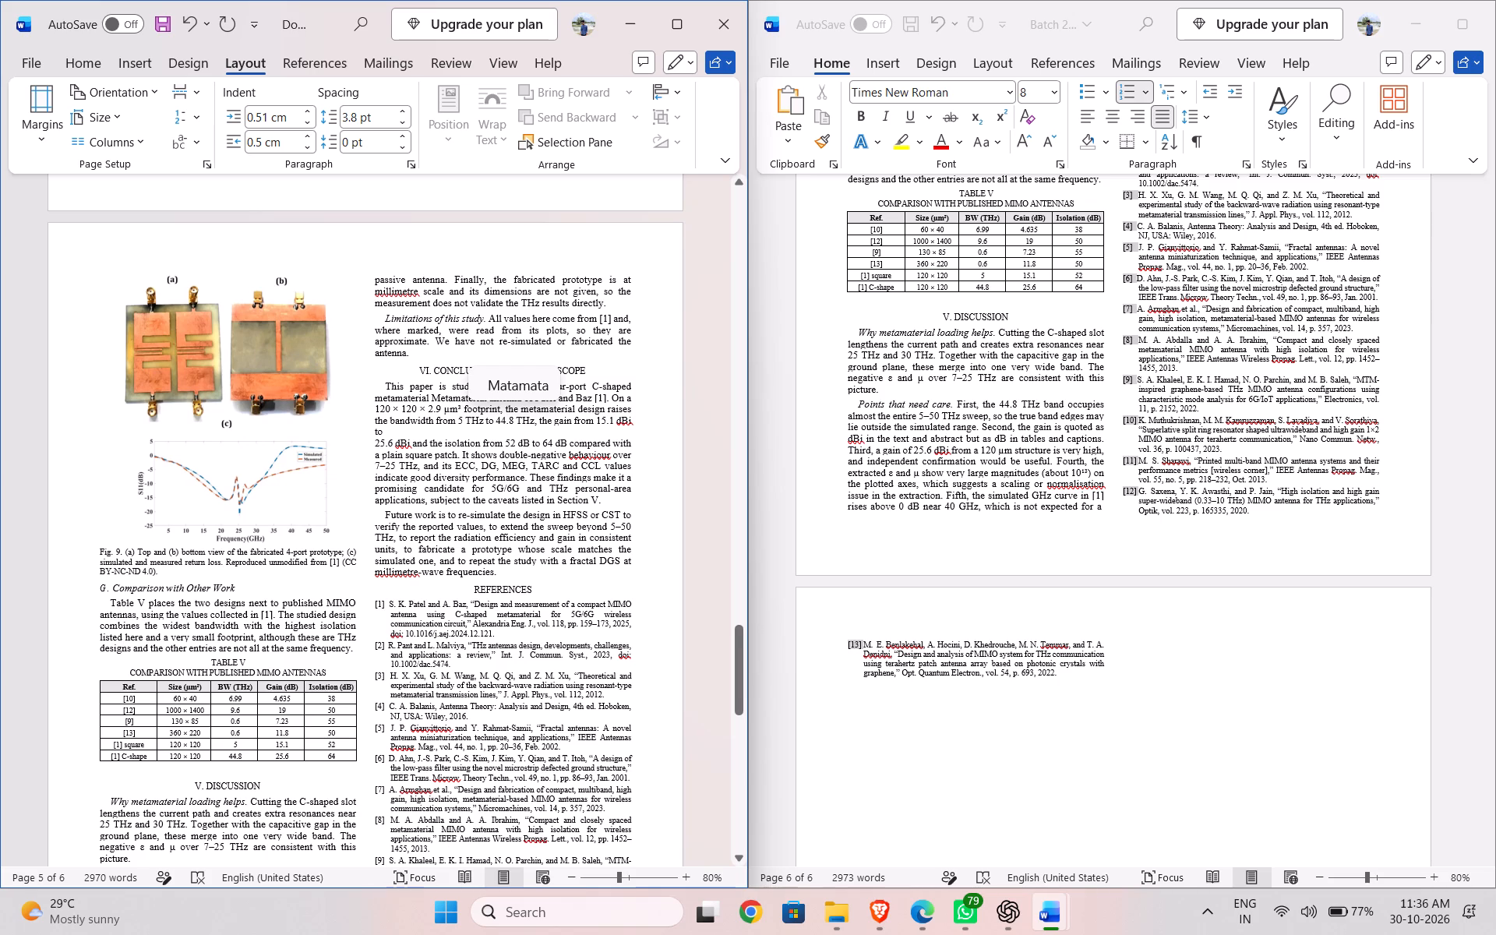
{"action": "scroll", "coordinate": [462, 441], "scroll_direction": "up", "scroll_amount": 1}
{"action": "key", "text": "BackSpace"}
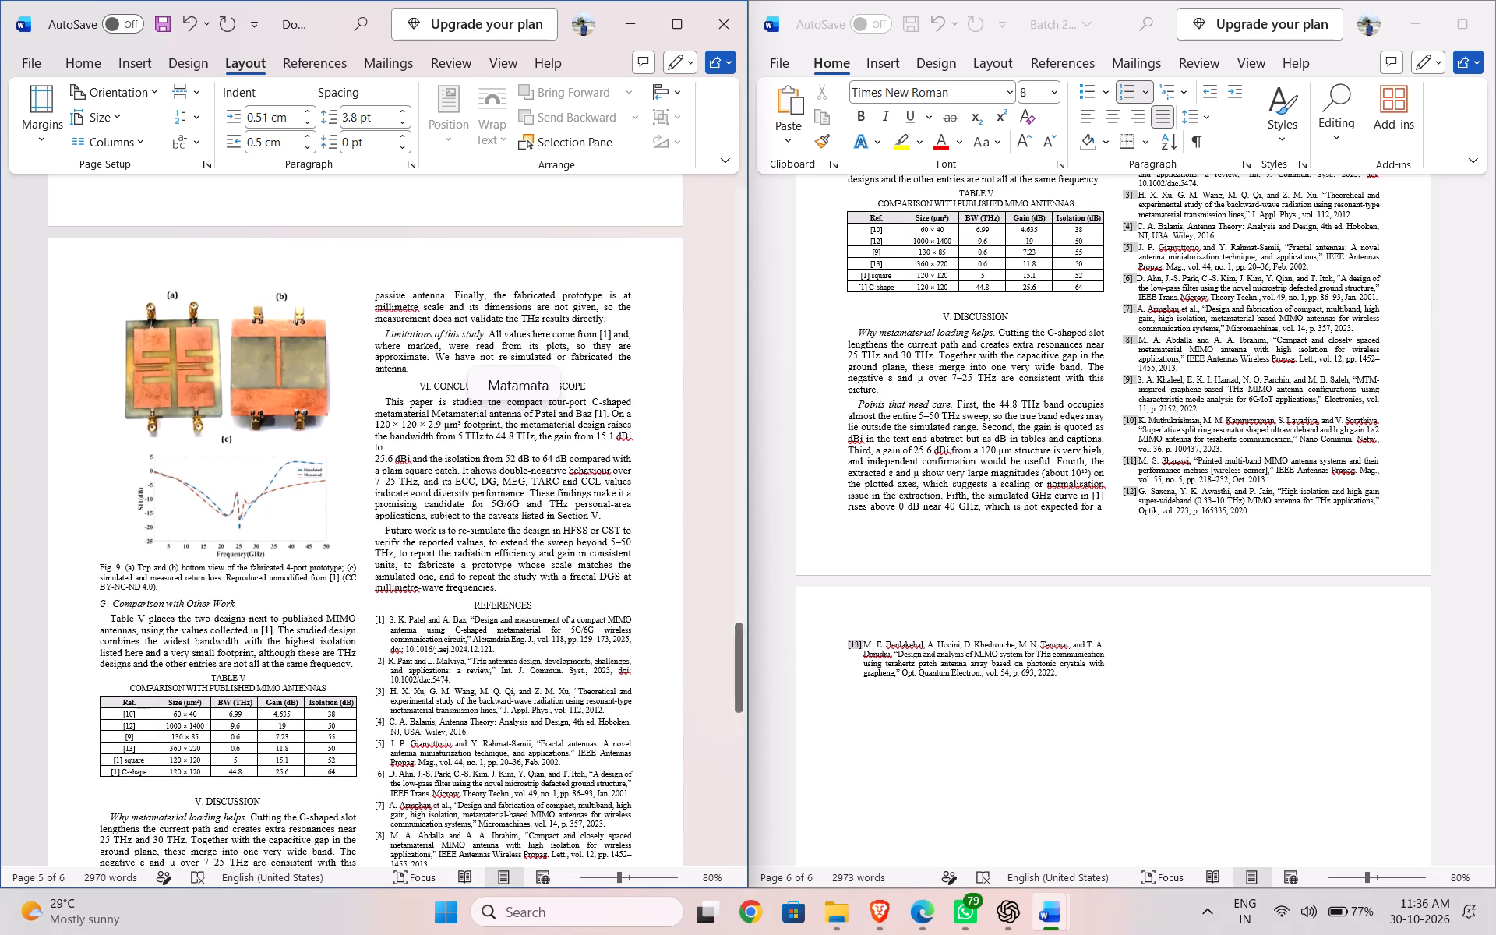
{"action": "key", "text": "BackSpace"}
{"action": "key", "text": "BackSpace"}
{"action": "key", "text": "BackSpace"}
{"action": "key", "text": "BackSpace"}
{"action": "key", "text": "BackSpace"}
{"action": "key", "text": "BackSpace"}
{"action": "key", "text": "BackSpace"}
{"action": "key", "text": "BackSpace"}
{"action": "key", "text": "BackSpace"}
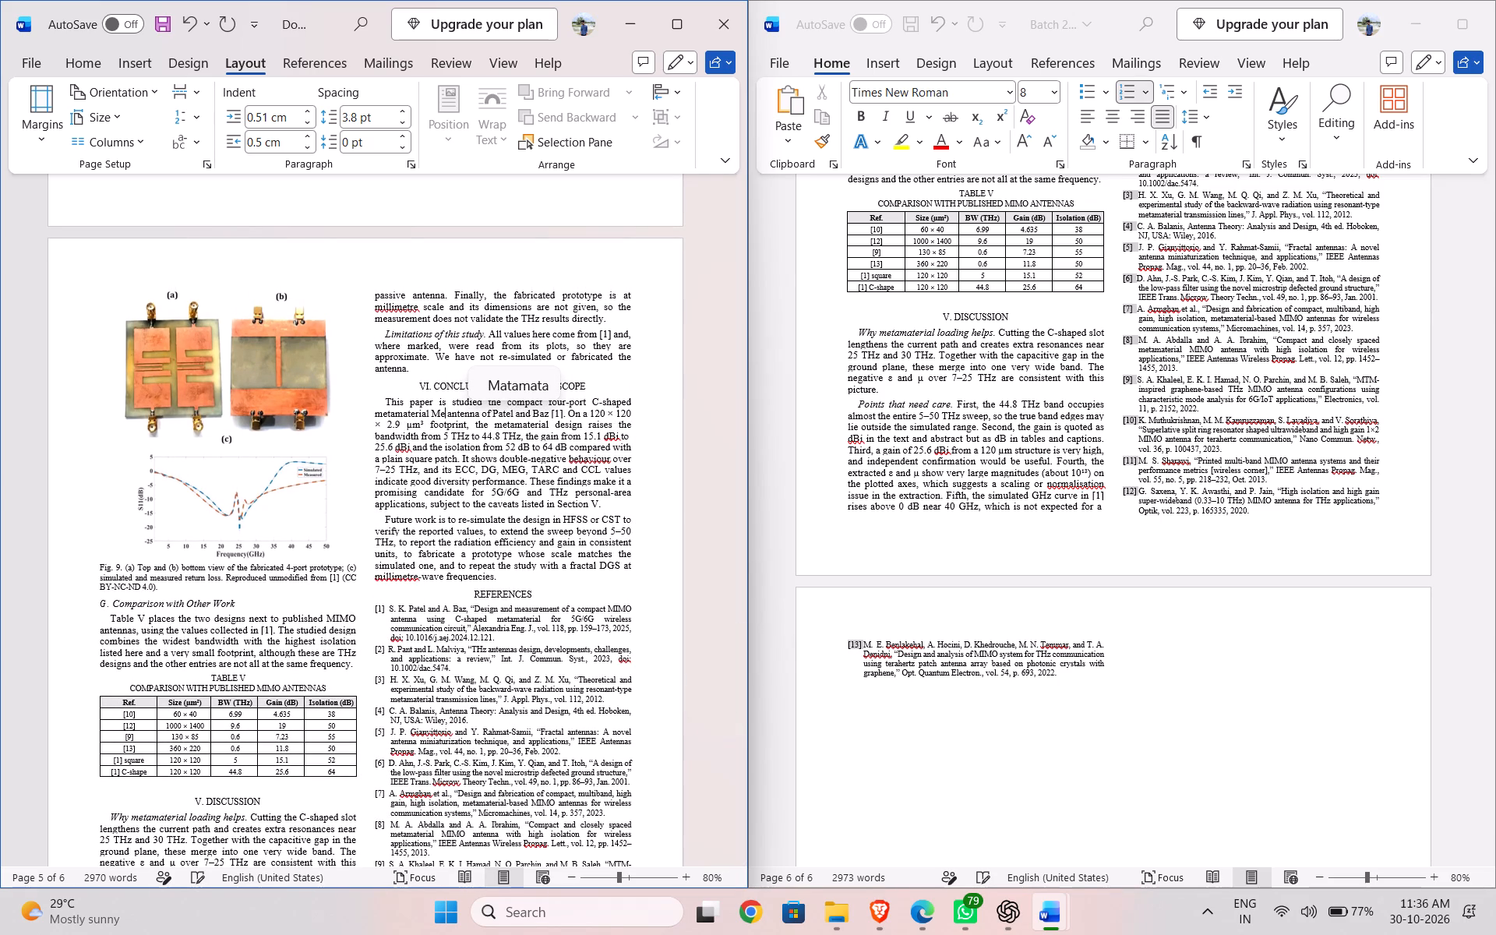
{"action": "key", "text": "BackSpace"}
{"action": "key", "text": "BackSpace"}
{"action": "type", "text": "mu"}
{"action": "type", "text": "ltiple input"}
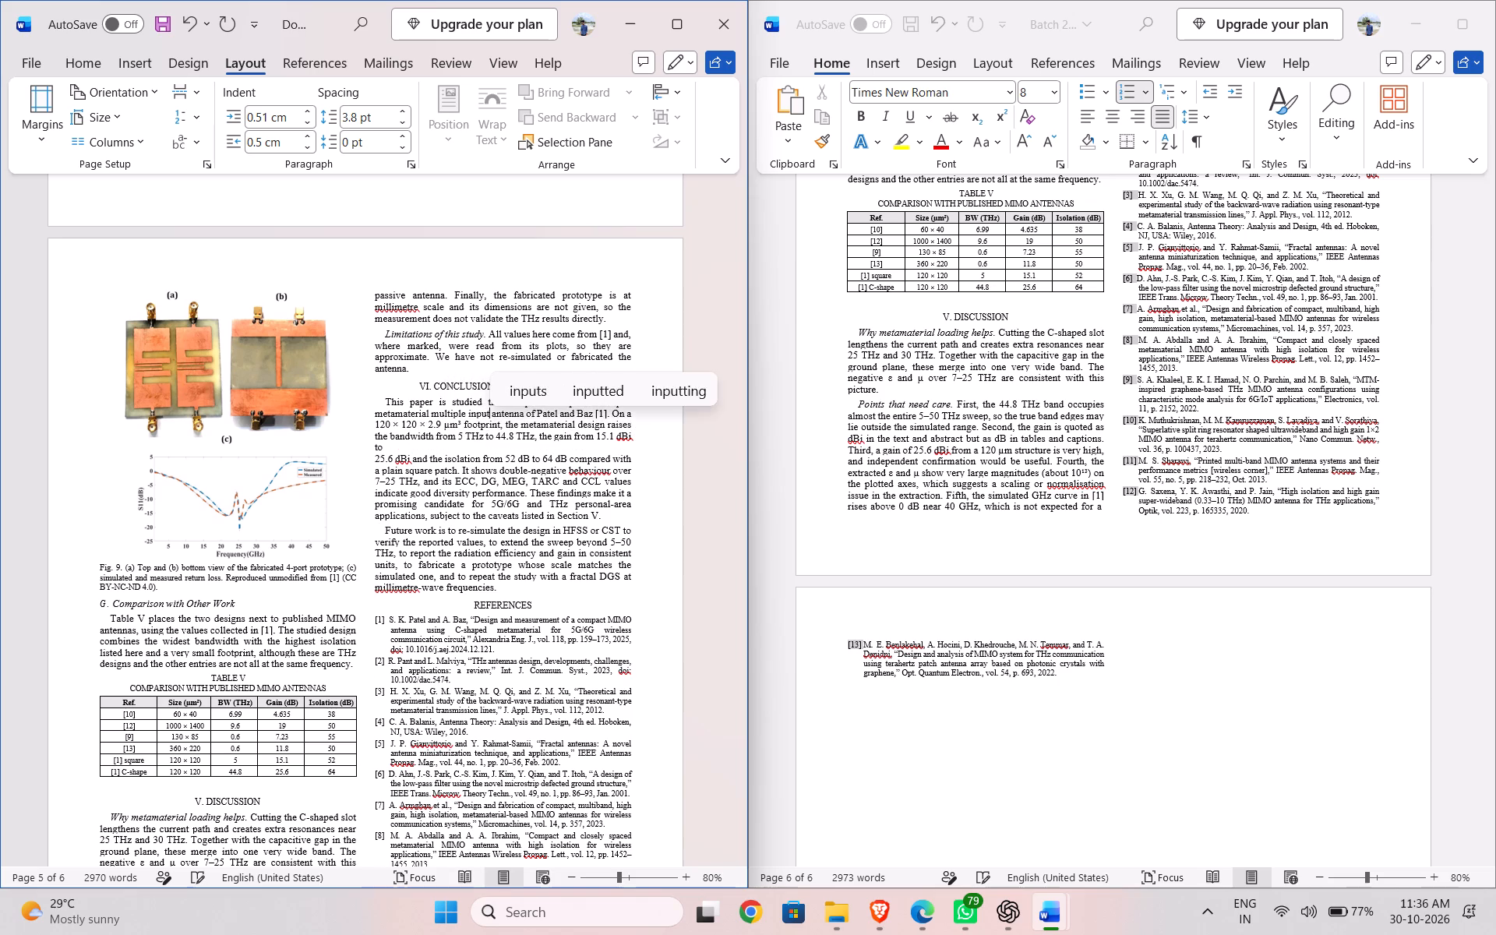
{"action": "key", "text": "space"}
{"action": "type", "text": "multiple"}
{"action": "key", "text": "space"}
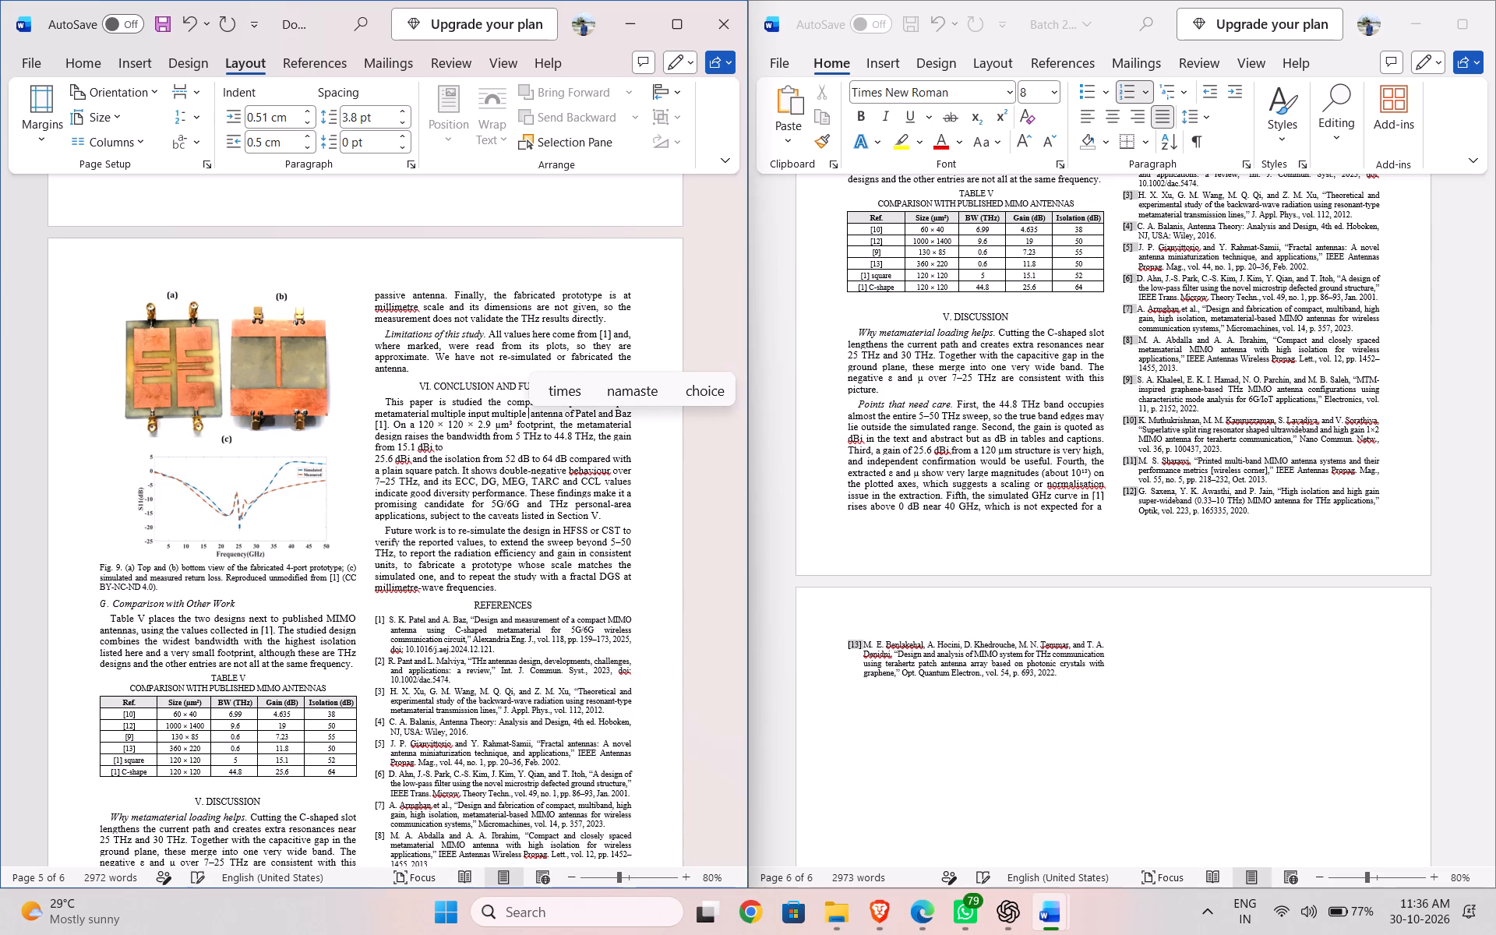
{"action": "type", "text": "output"}
Change the unit "dBi" to "dB" for the 15.1 and 25.6 gain values in the first Conclusion paragraph.
{"action": "scroll", "coordinate": [462, 441], "scroll_direction": "up", "scroll_amount": 1}
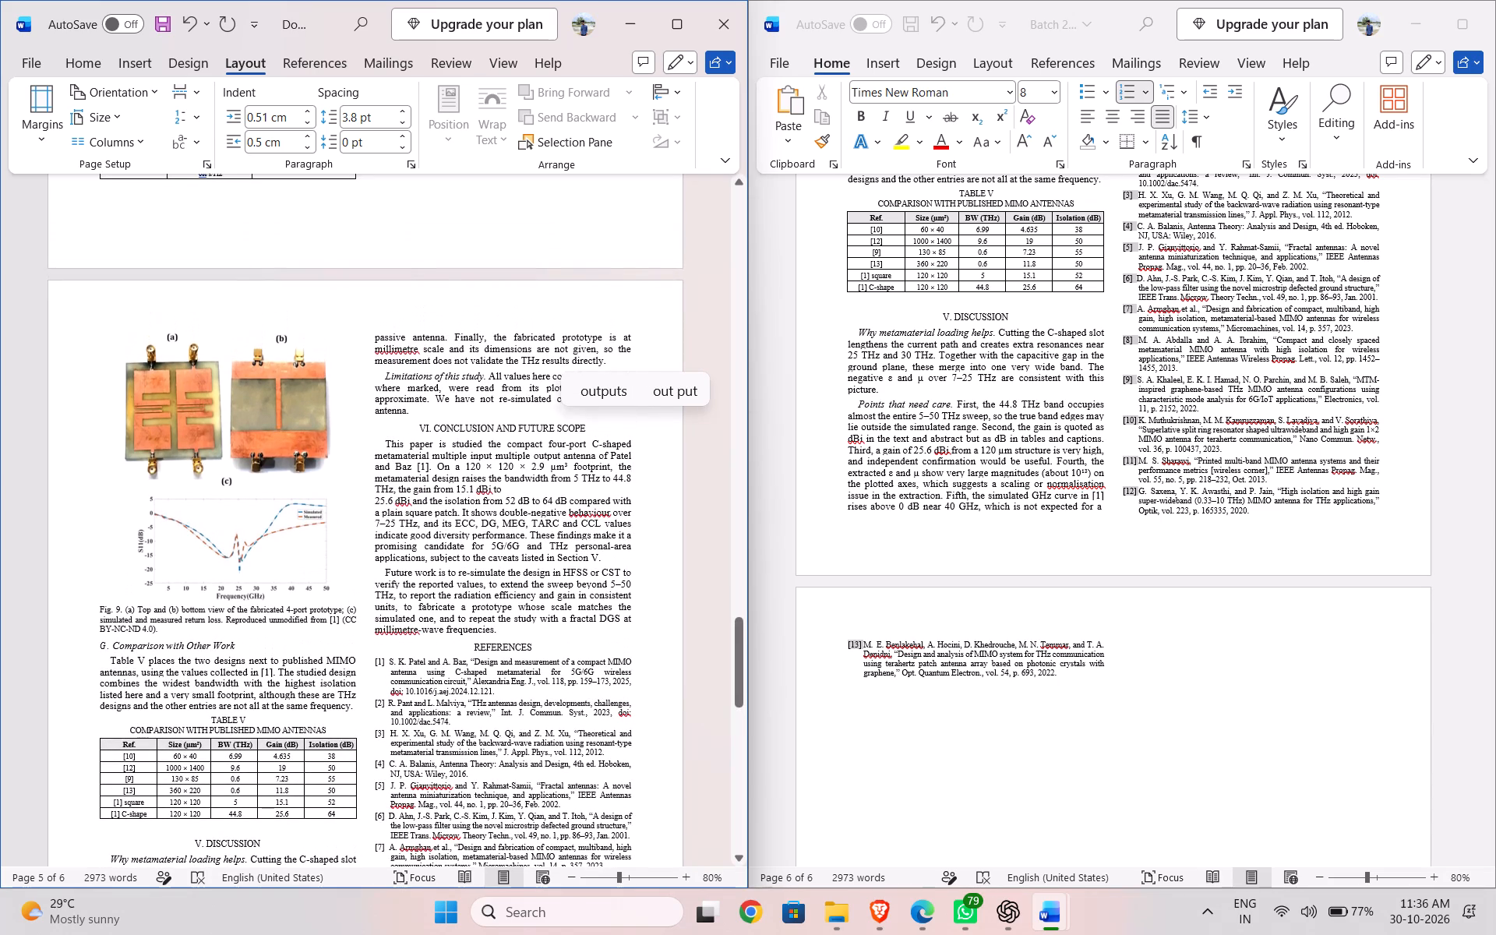
{"action": "scroll", "coordinate": [505, 513], "scroll_direction": "down", "scroll_amount": 1}
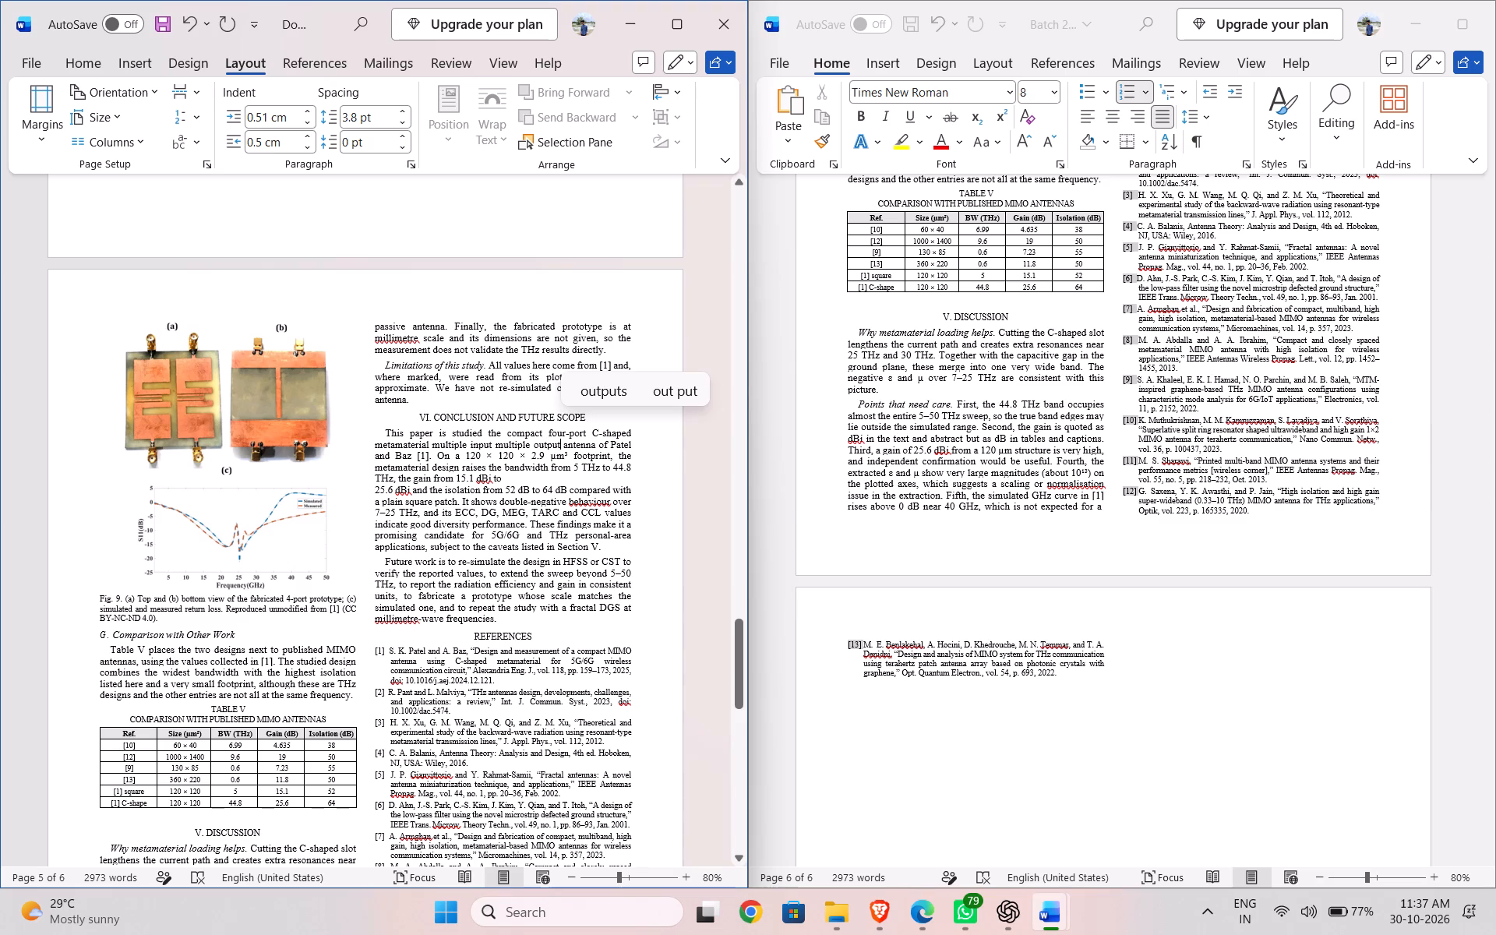
{"action": "left_click", "coordinate": [492, 477]}
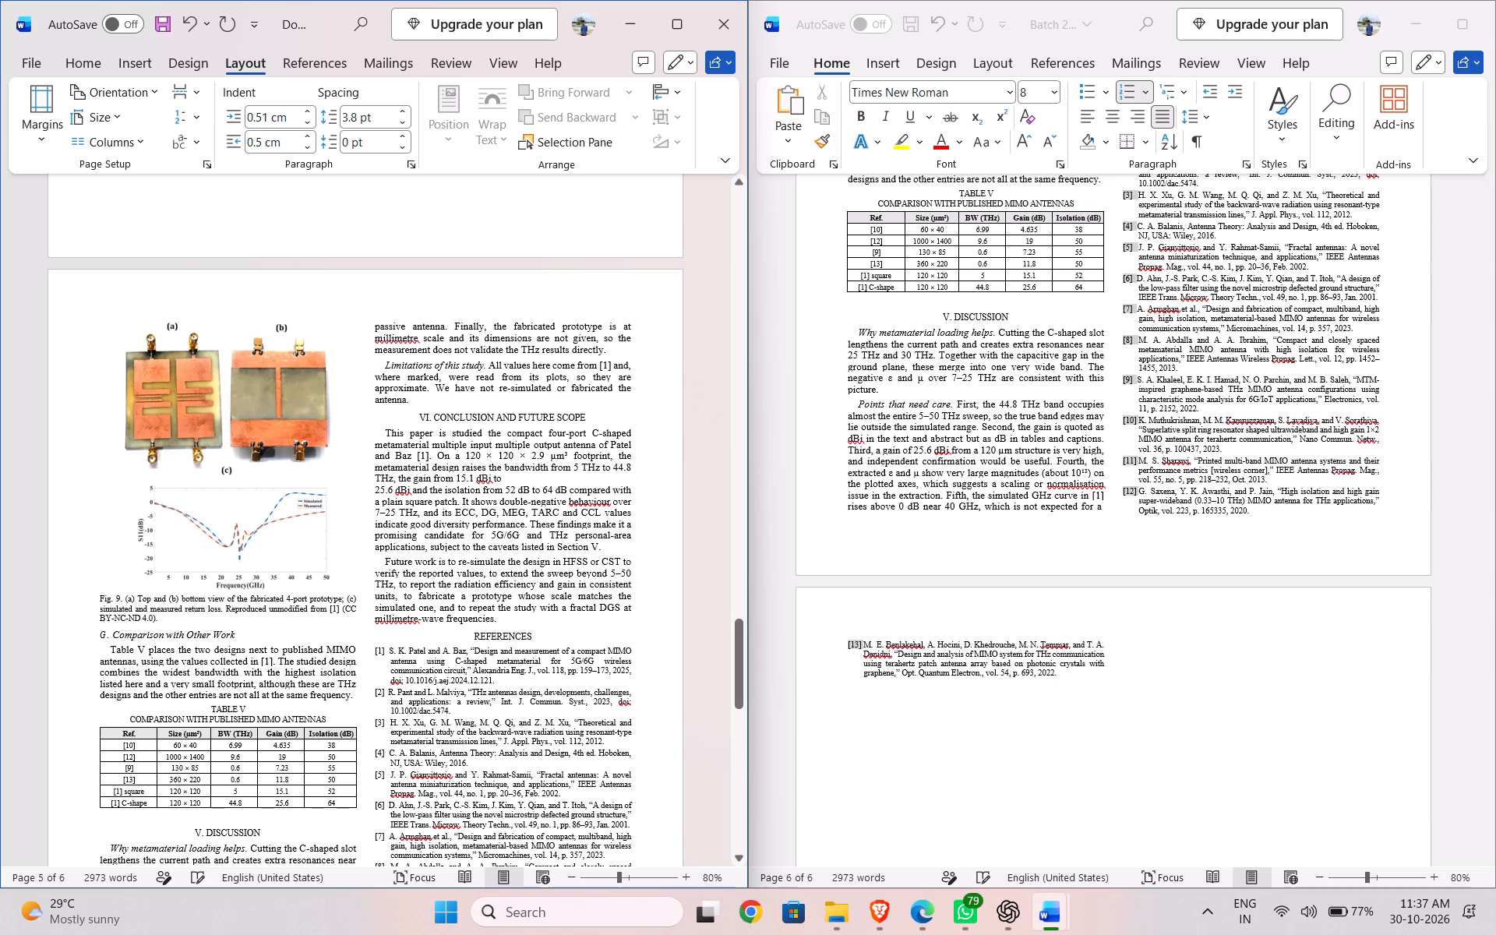
{"action": "key", "text": "BackSpace"}
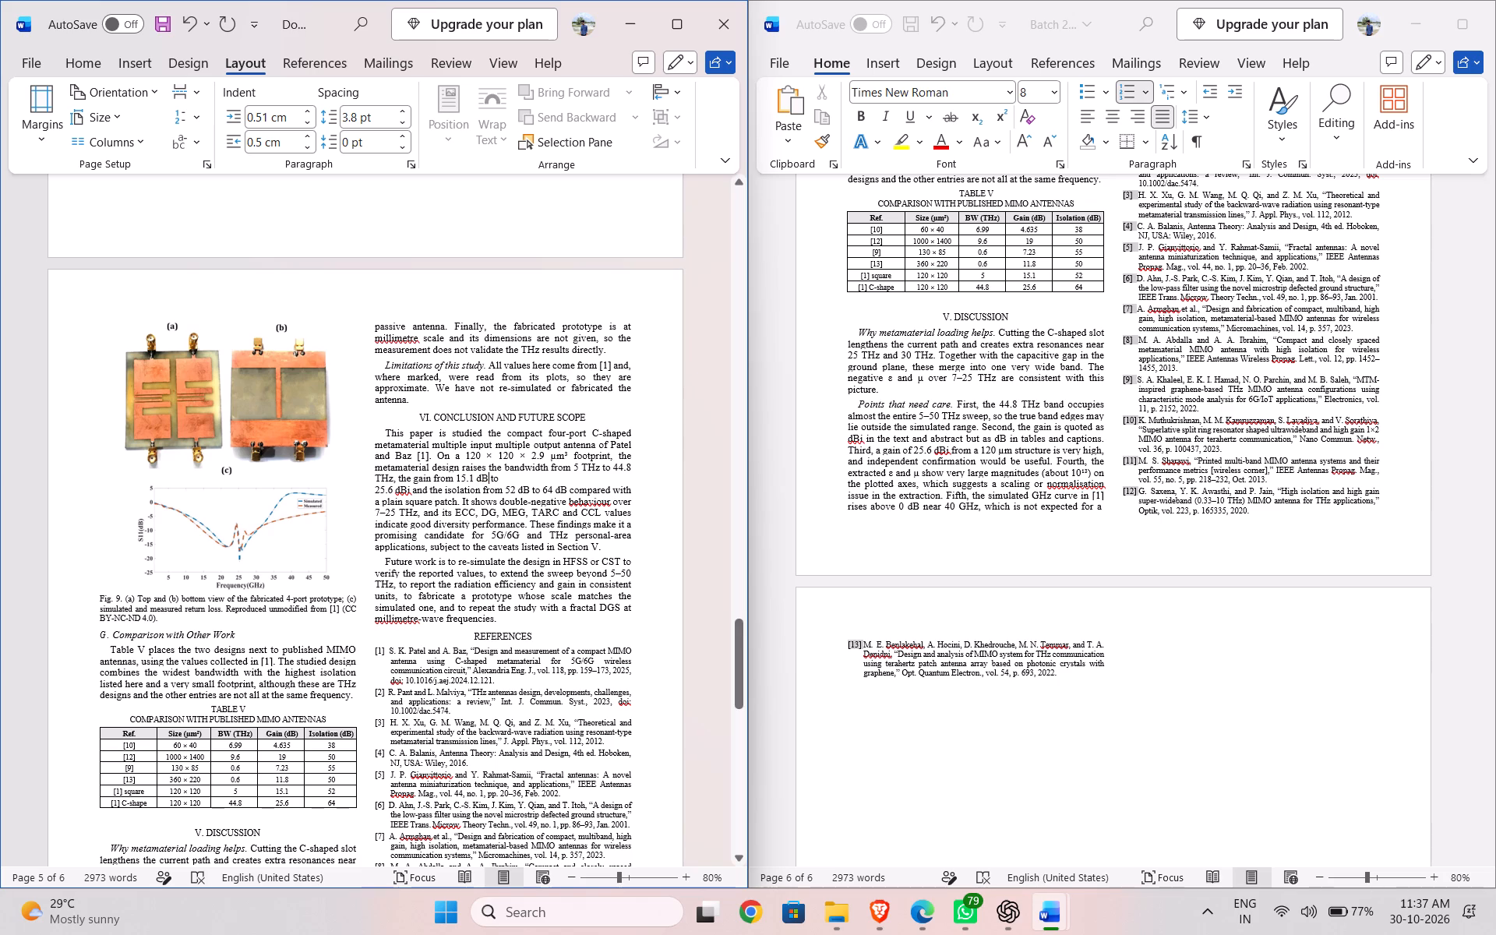
{"action": "left_click", "coordinate": [410, 491]}
{"action": "key", "text": "BackSpace"}
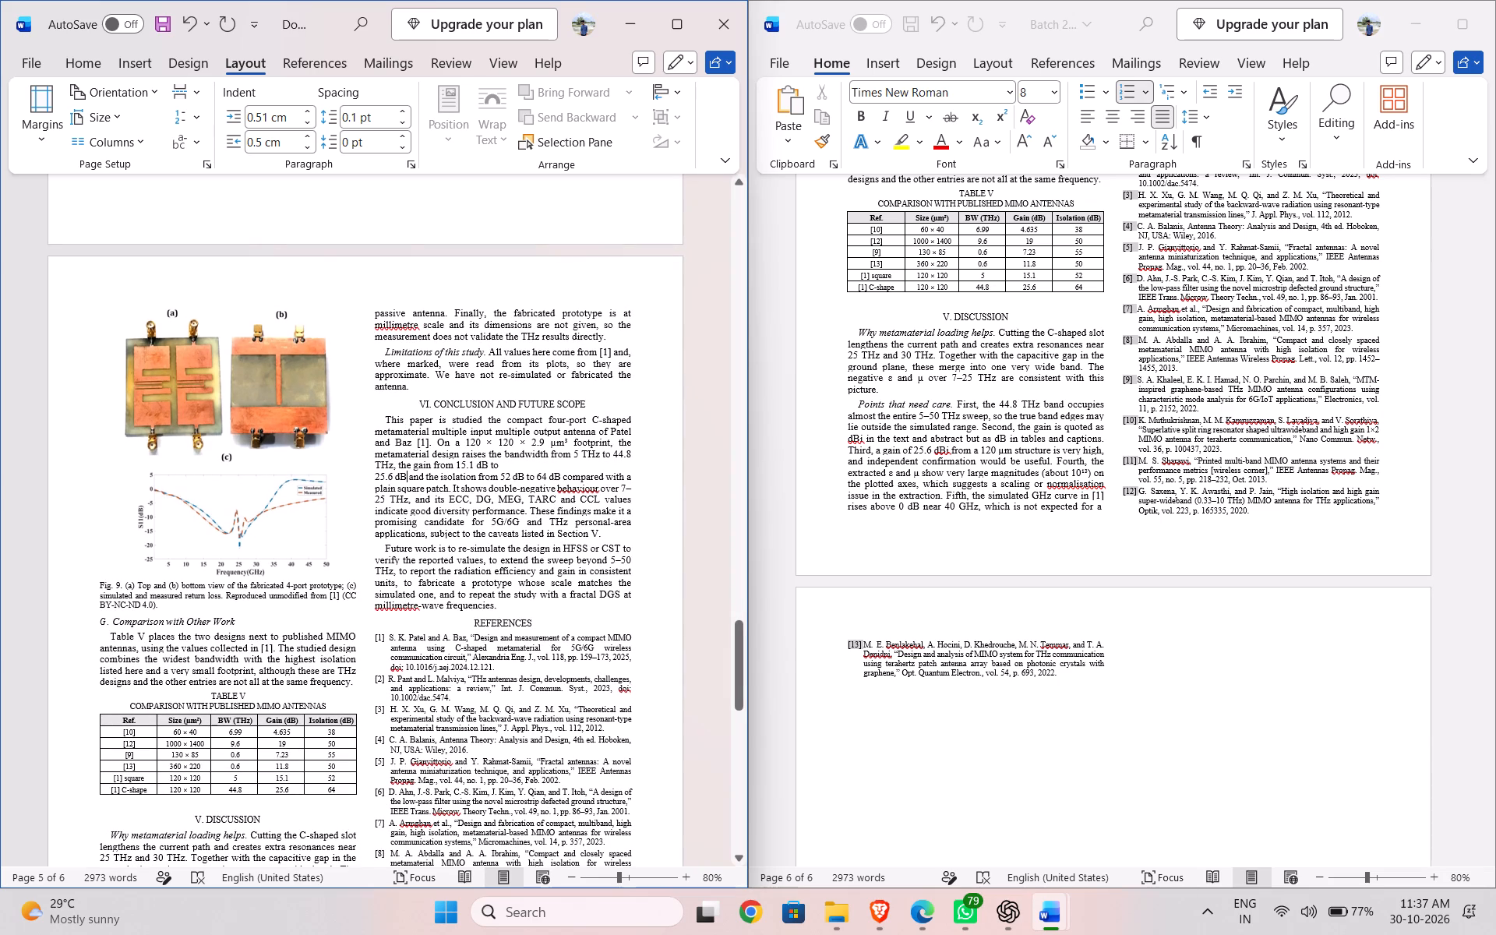
Left-align the "REFERENCES" heading.
{"action": "scroll", "coordinate": [604, 511], "scroll_direction": "down", "scroll_amount": 1}
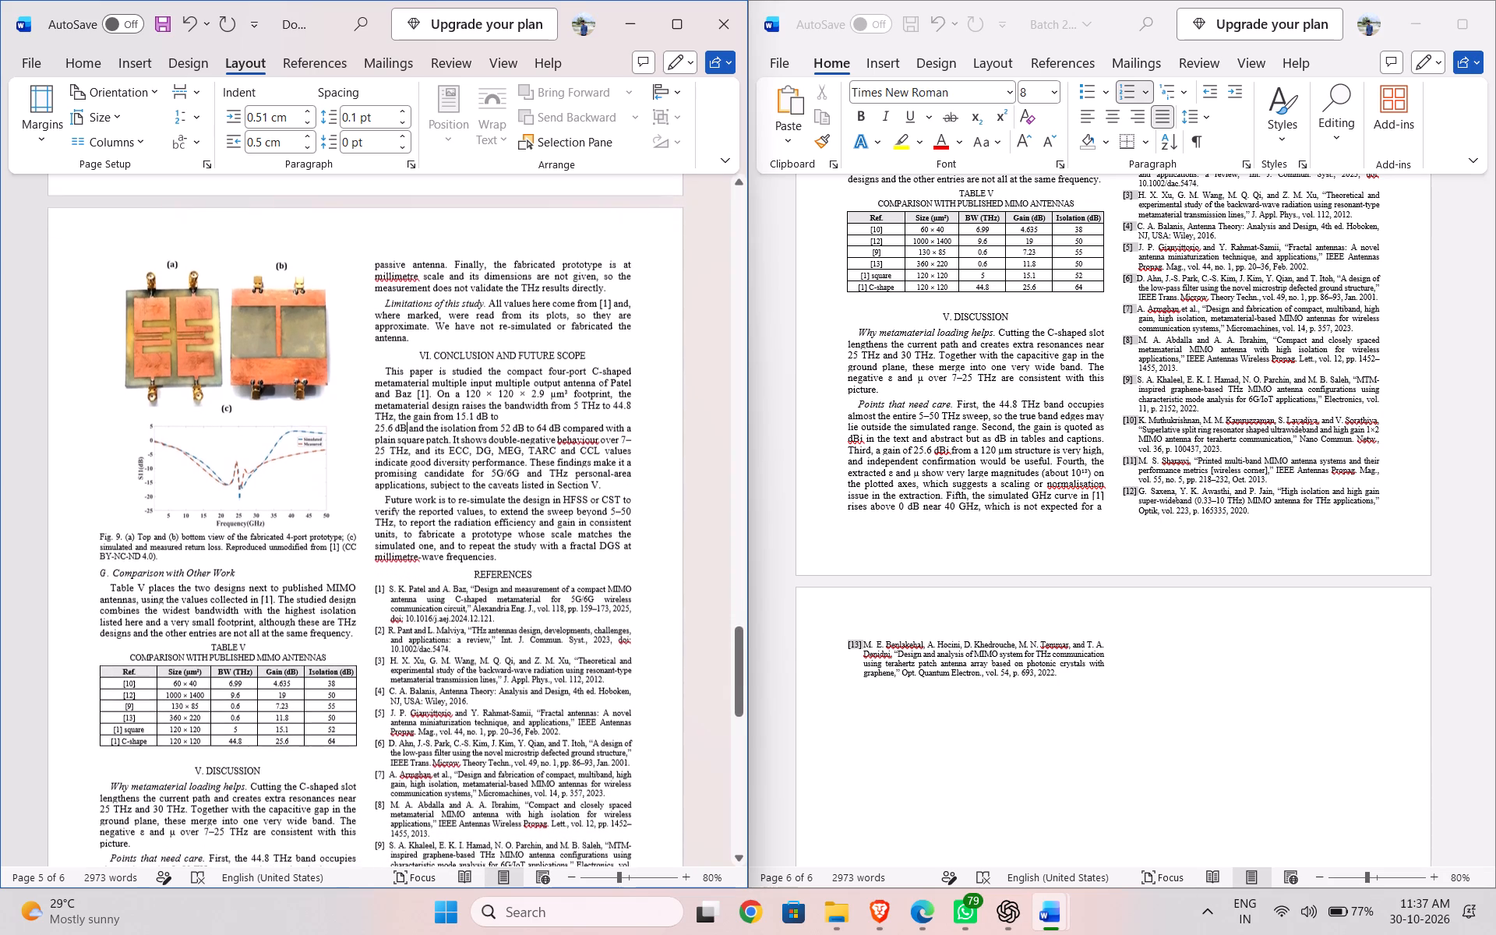
{"action": "scroll", "coordinate": [604, 511], "scroll_direction": "down", "scroll_amount": 1}
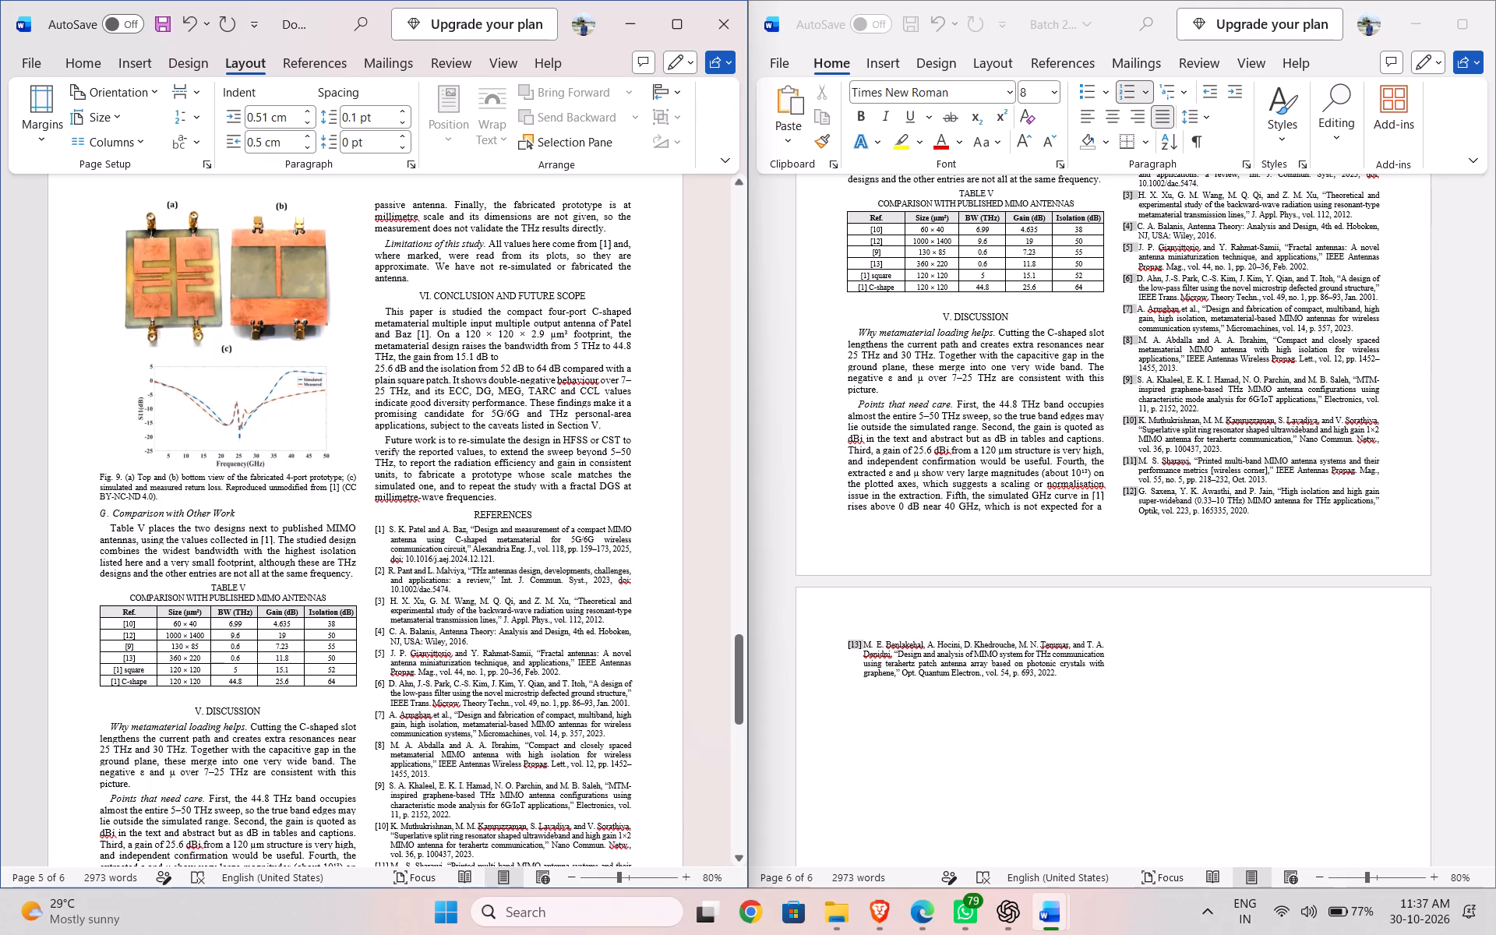
{"action": "left_click_drag", "start_coordinate": [537, 513], "coordinate": [456, 520]}
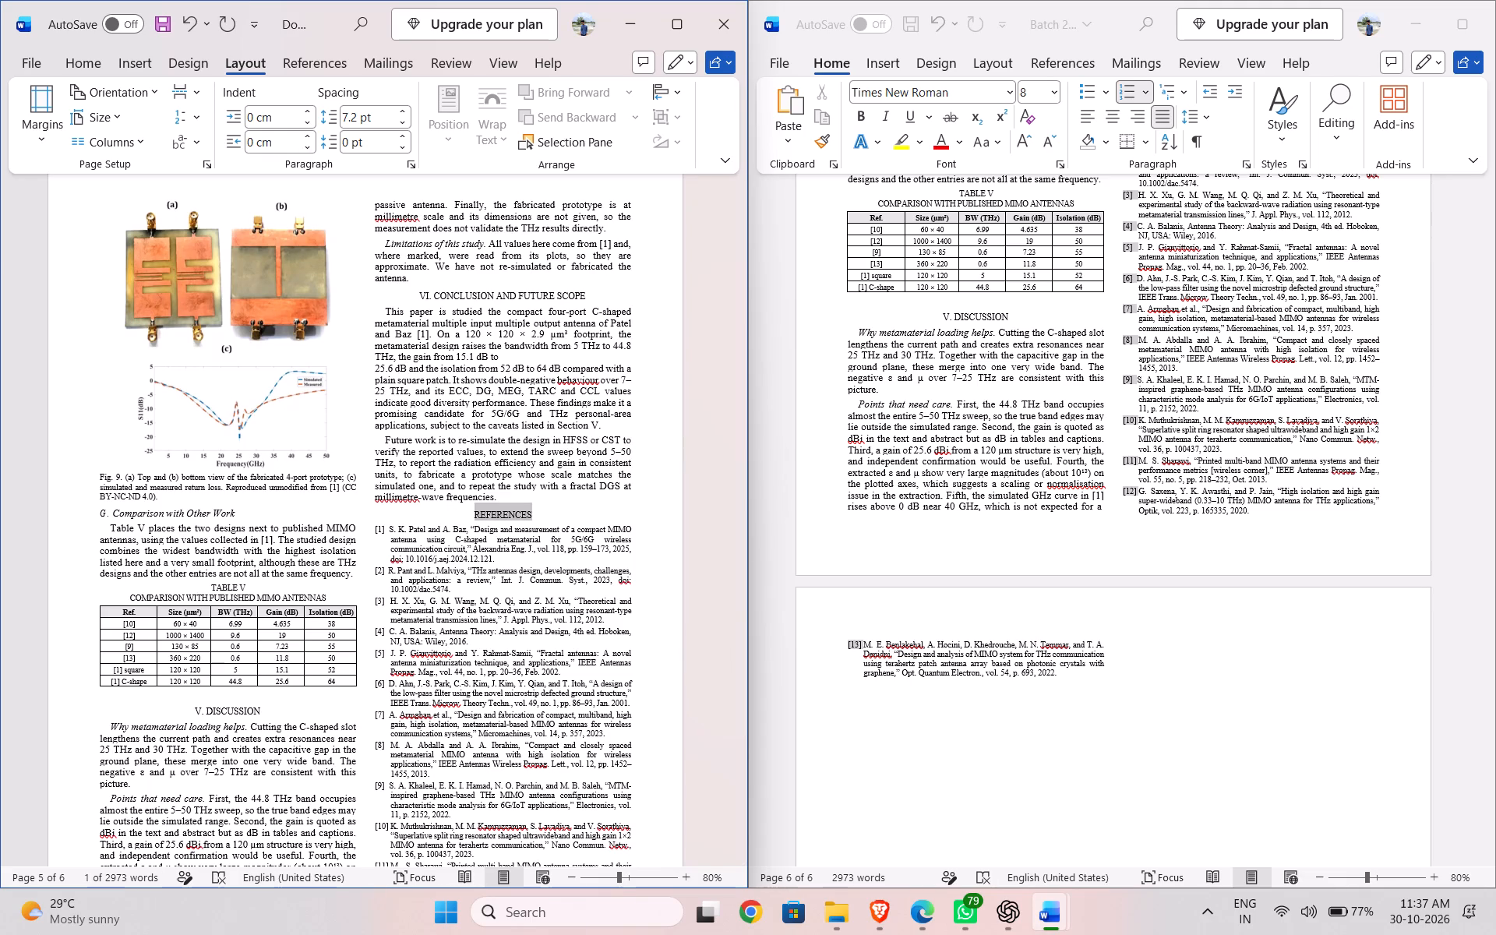
{"action": "left_click", "coordinate": [79, 70]}
{"action": "left_click", "coordinate": [341, 118]}
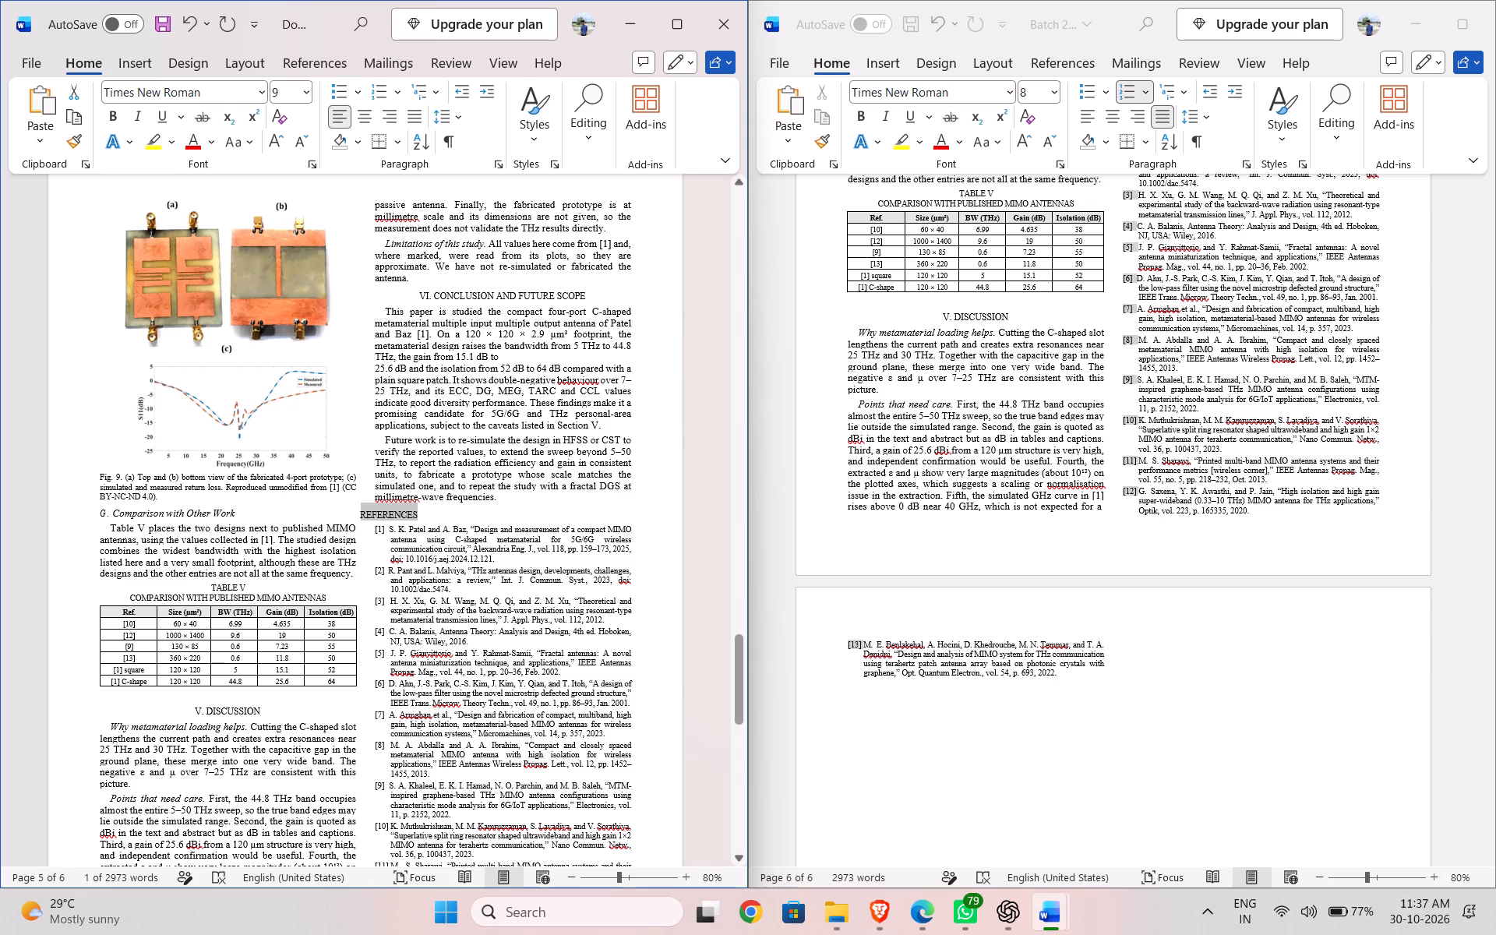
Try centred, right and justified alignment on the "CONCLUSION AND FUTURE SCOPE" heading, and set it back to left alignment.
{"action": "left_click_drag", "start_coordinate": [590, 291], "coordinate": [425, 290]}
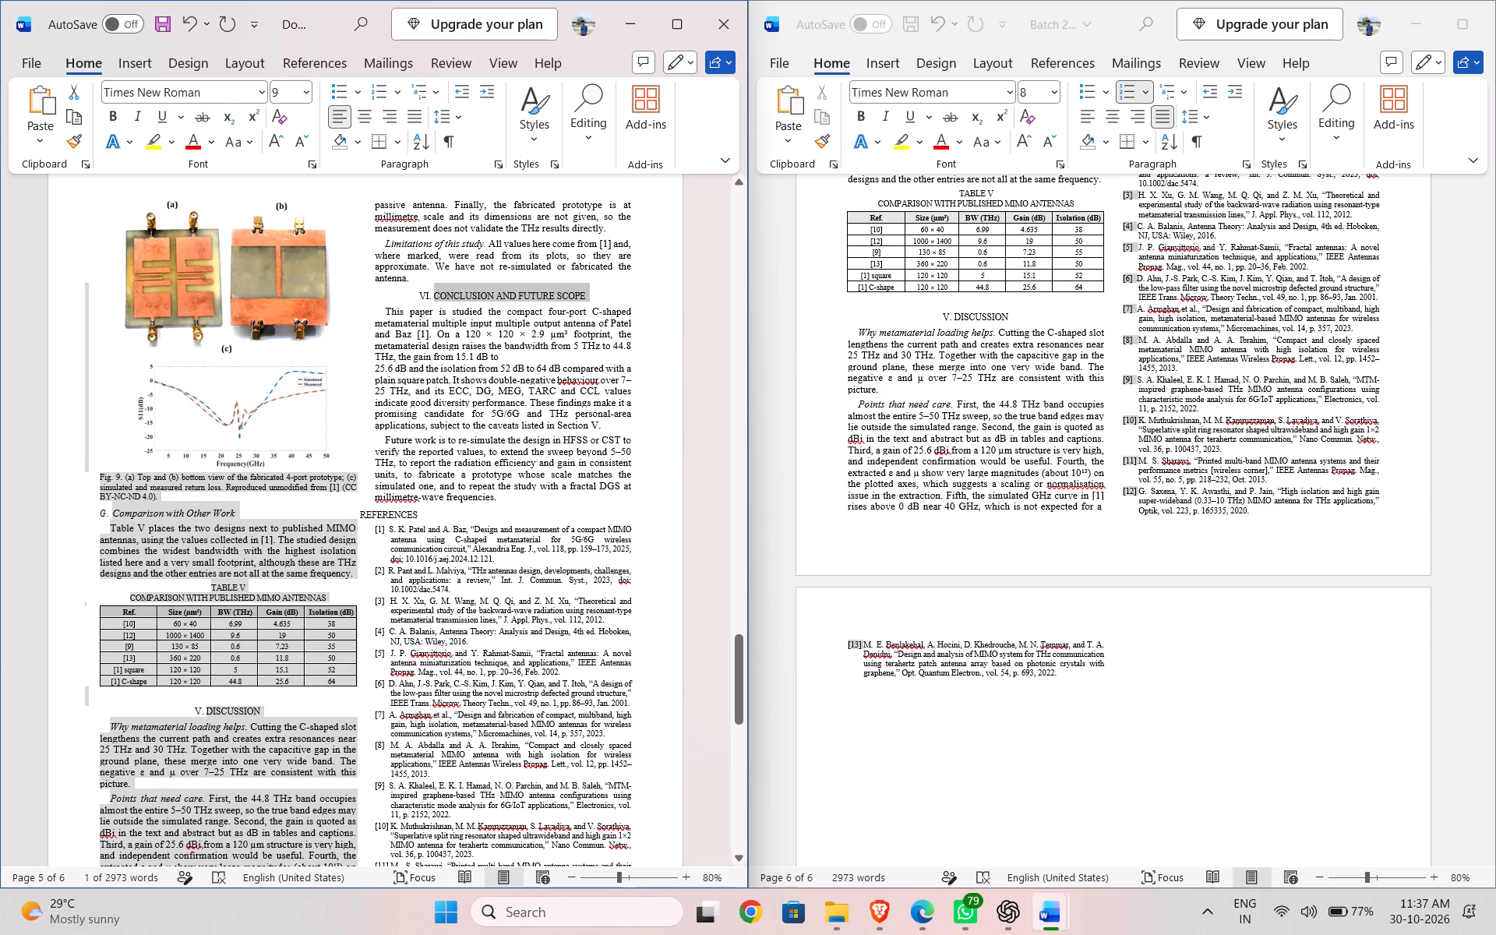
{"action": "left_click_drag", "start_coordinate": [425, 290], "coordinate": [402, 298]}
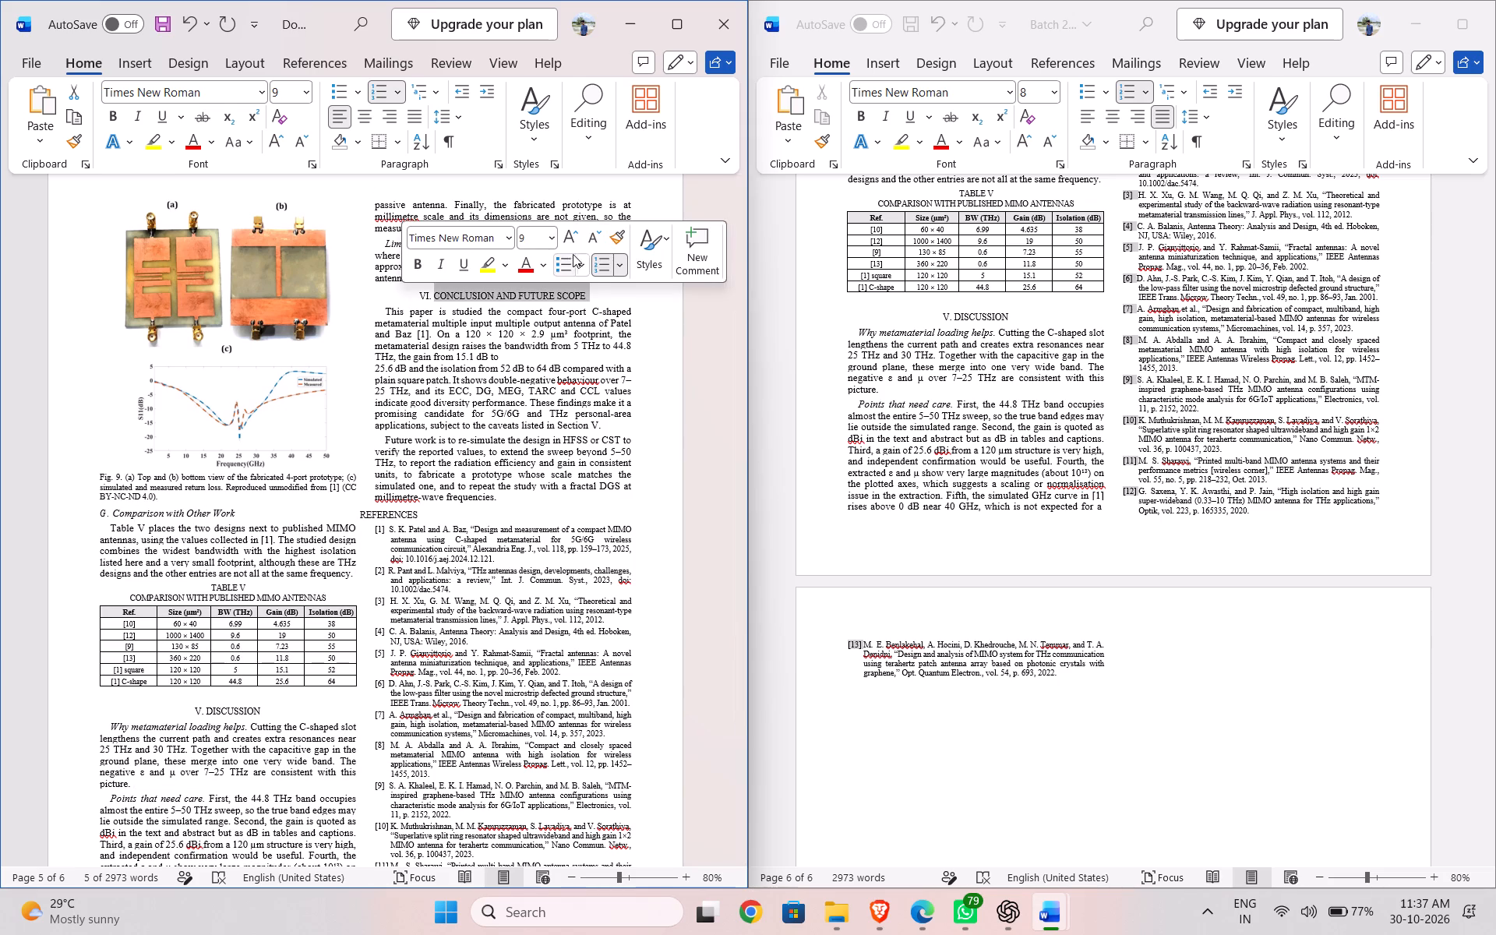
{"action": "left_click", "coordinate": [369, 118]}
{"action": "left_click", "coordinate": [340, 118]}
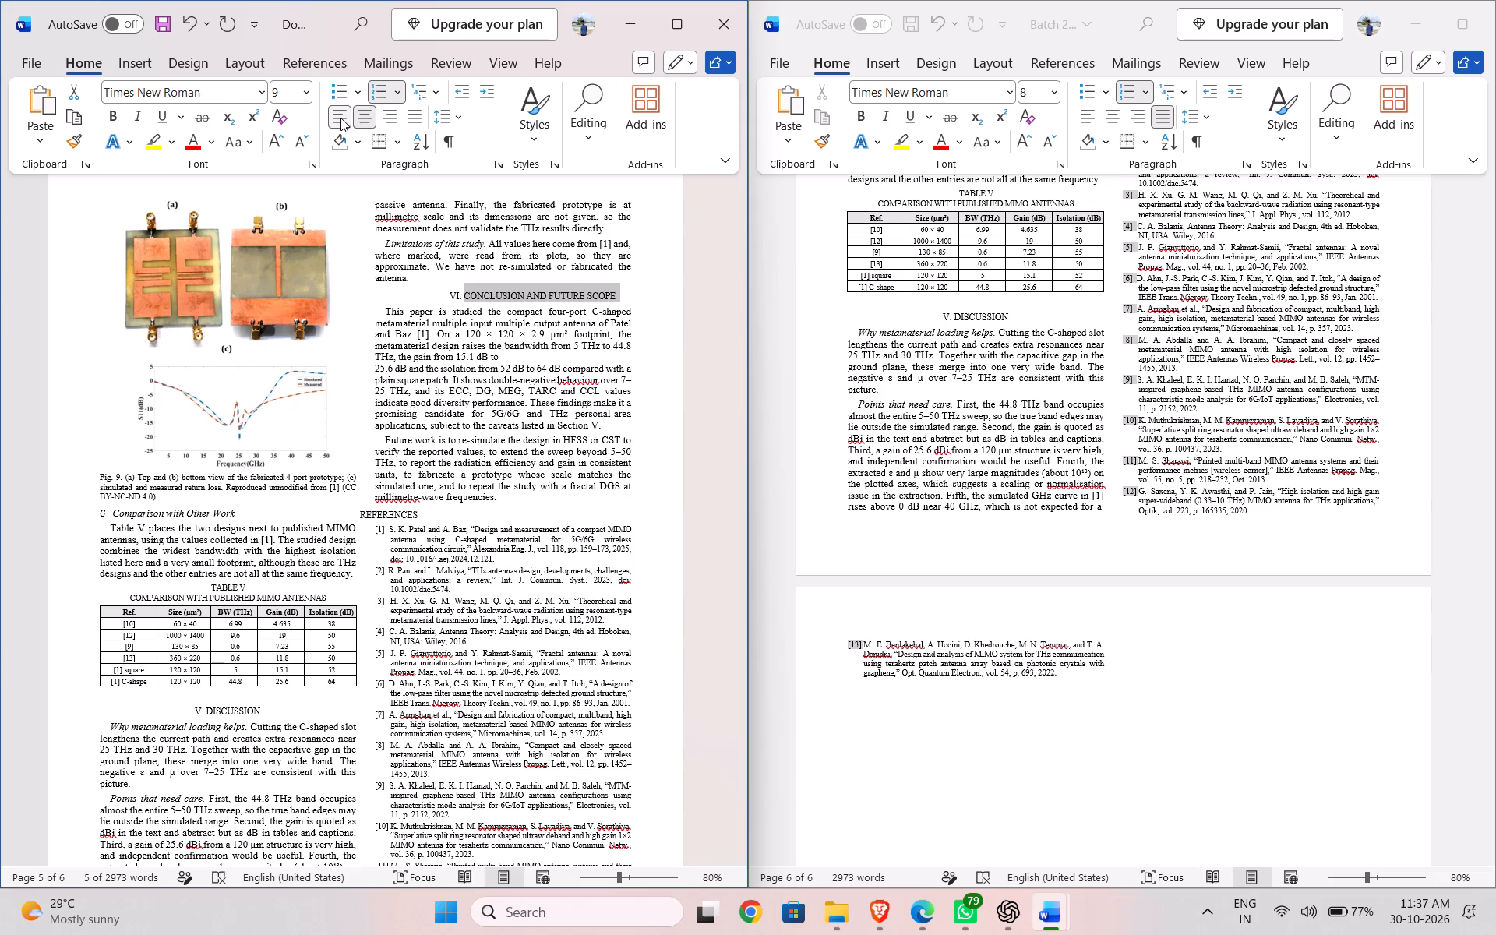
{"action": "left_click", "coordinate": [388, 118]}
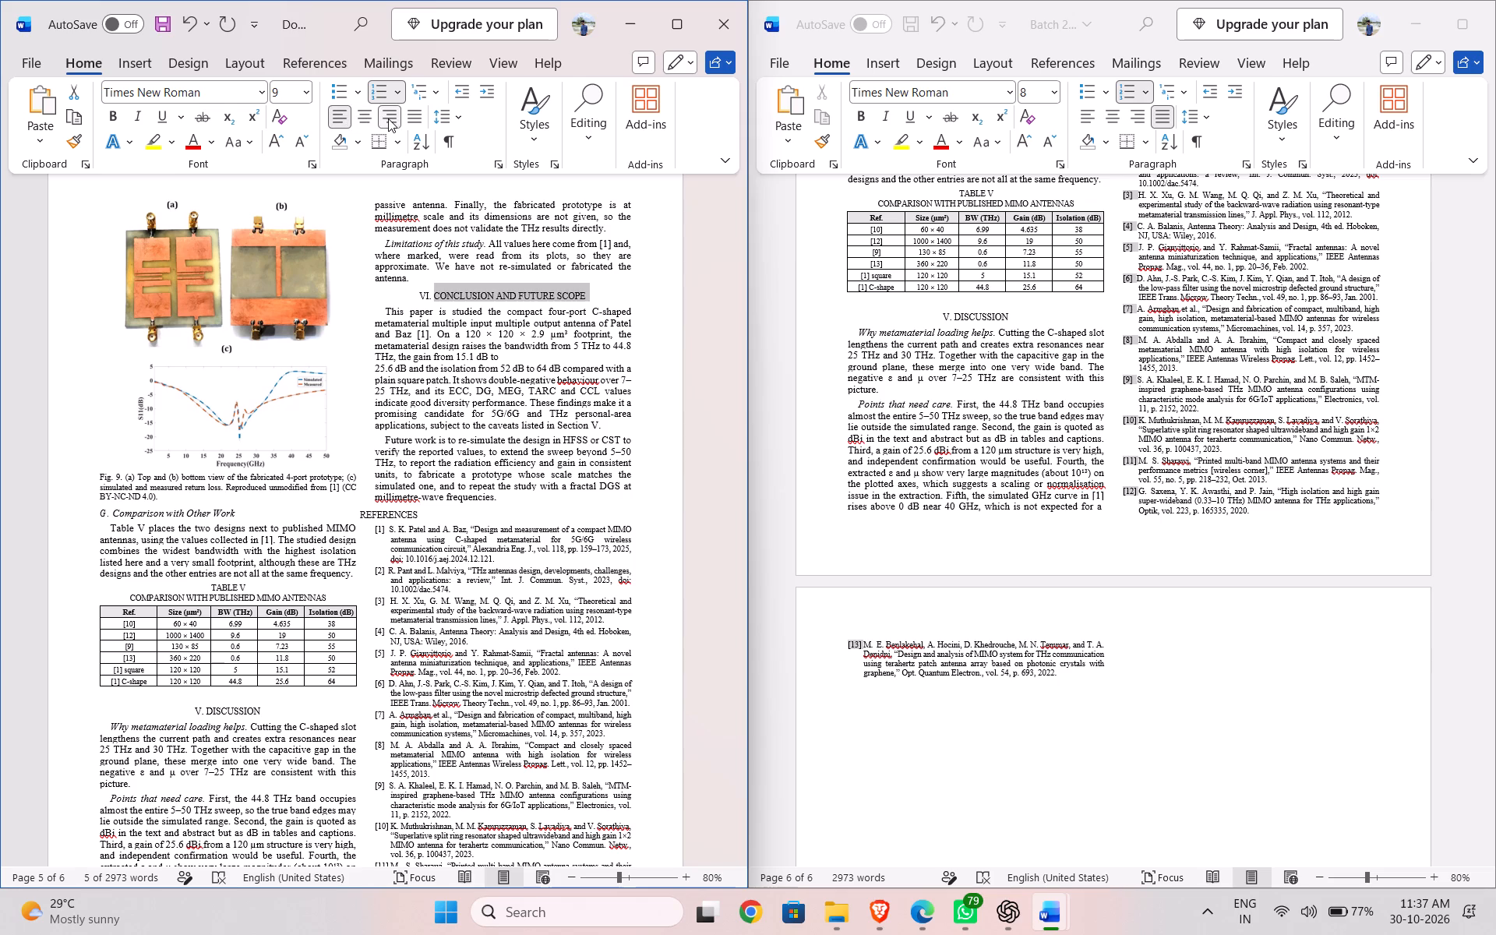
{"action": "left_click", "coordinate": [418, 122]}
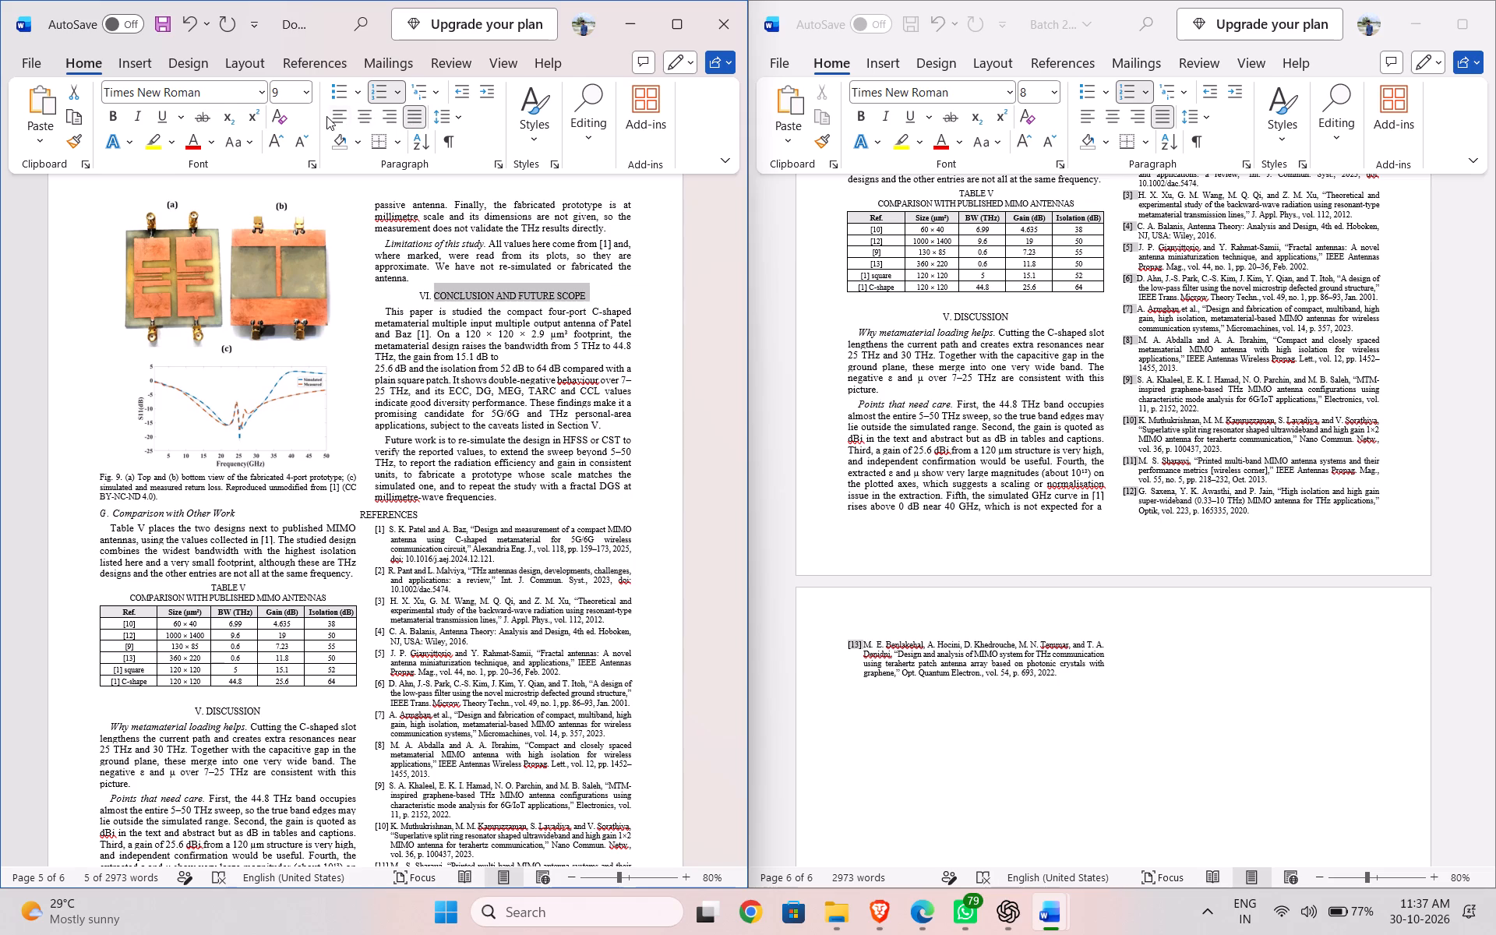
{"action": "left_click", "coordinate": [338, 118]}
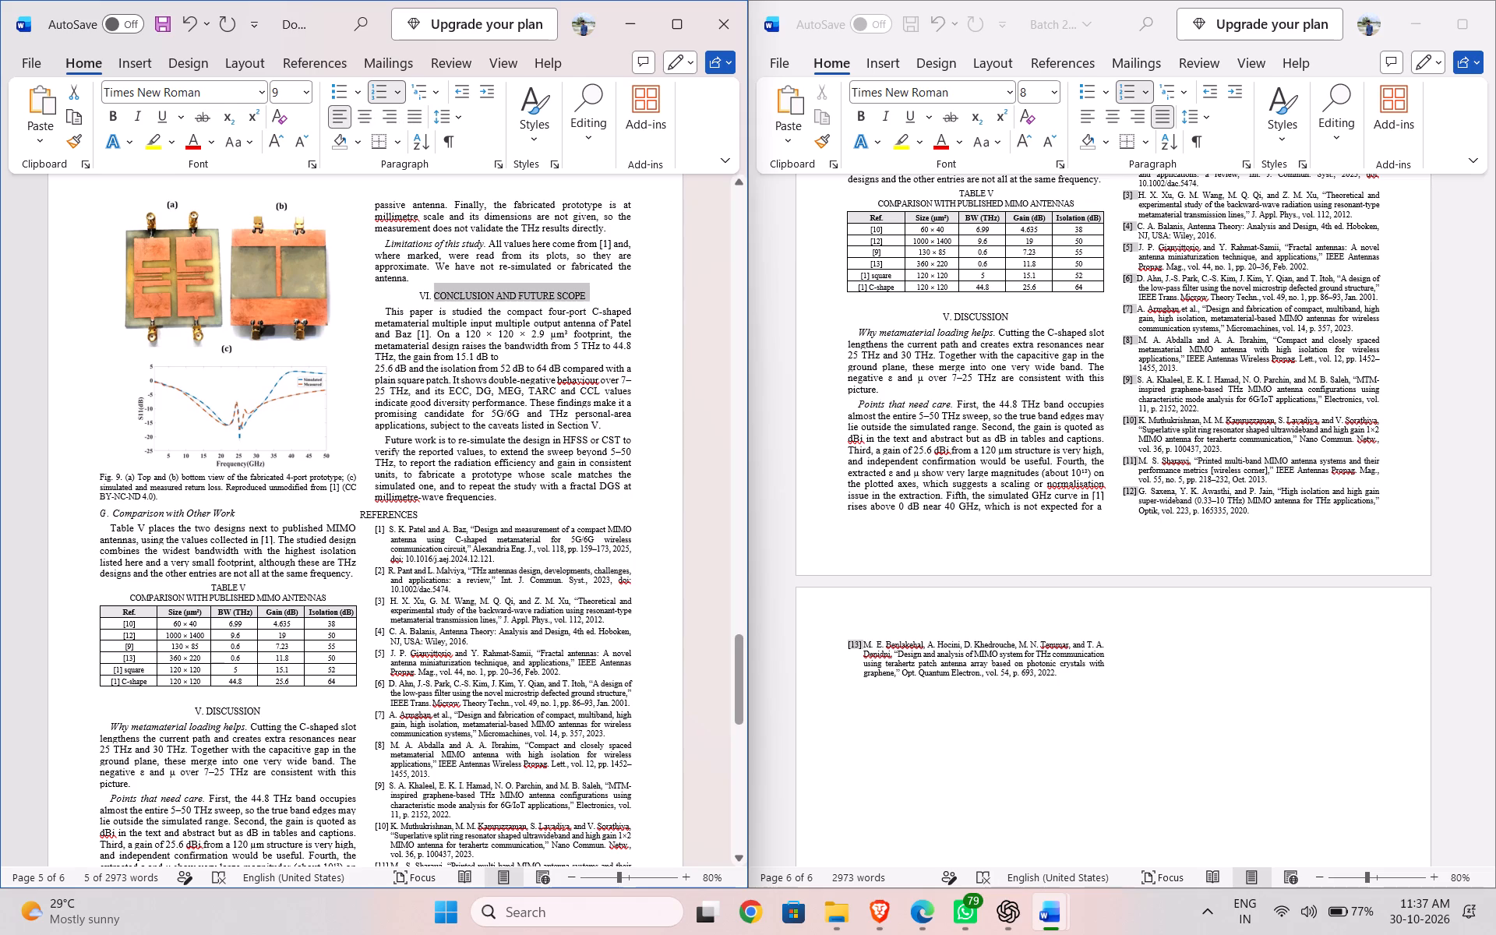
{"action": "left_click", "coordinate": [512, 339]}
Check the alignment of the "DISCUSSION" section heading.
{"action": "scroll", "coordinate": [512, 339], "scroll_direction": "right", "scroll_amount": 1}
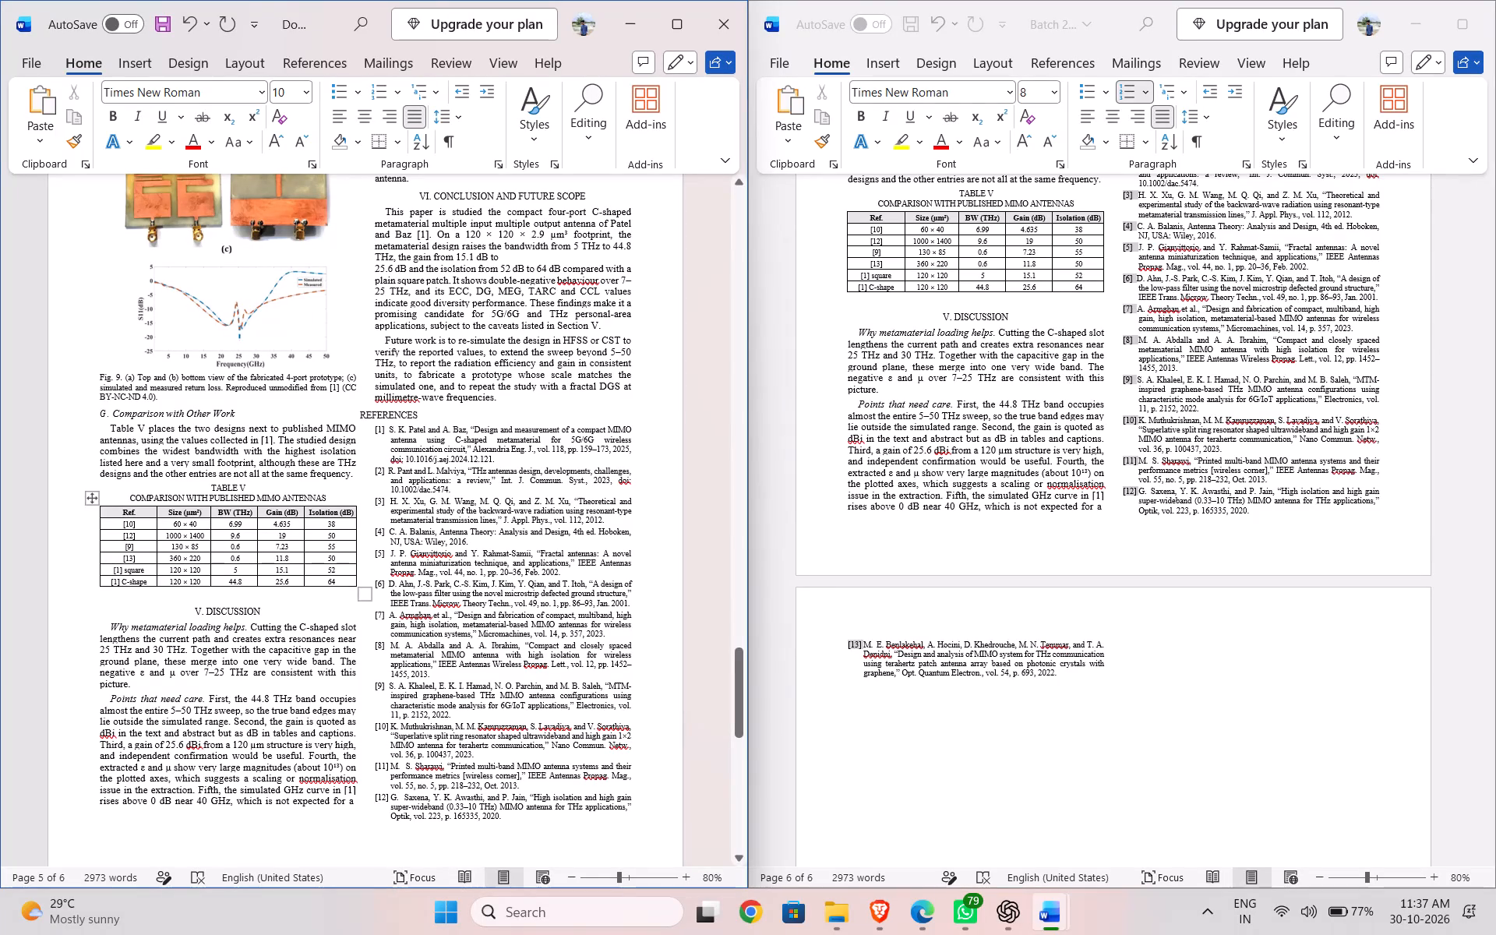
{"action": "triple_click", "coordinate": [245, 605]}
{"action": "triple_click", "coordinate": [242, 614]}
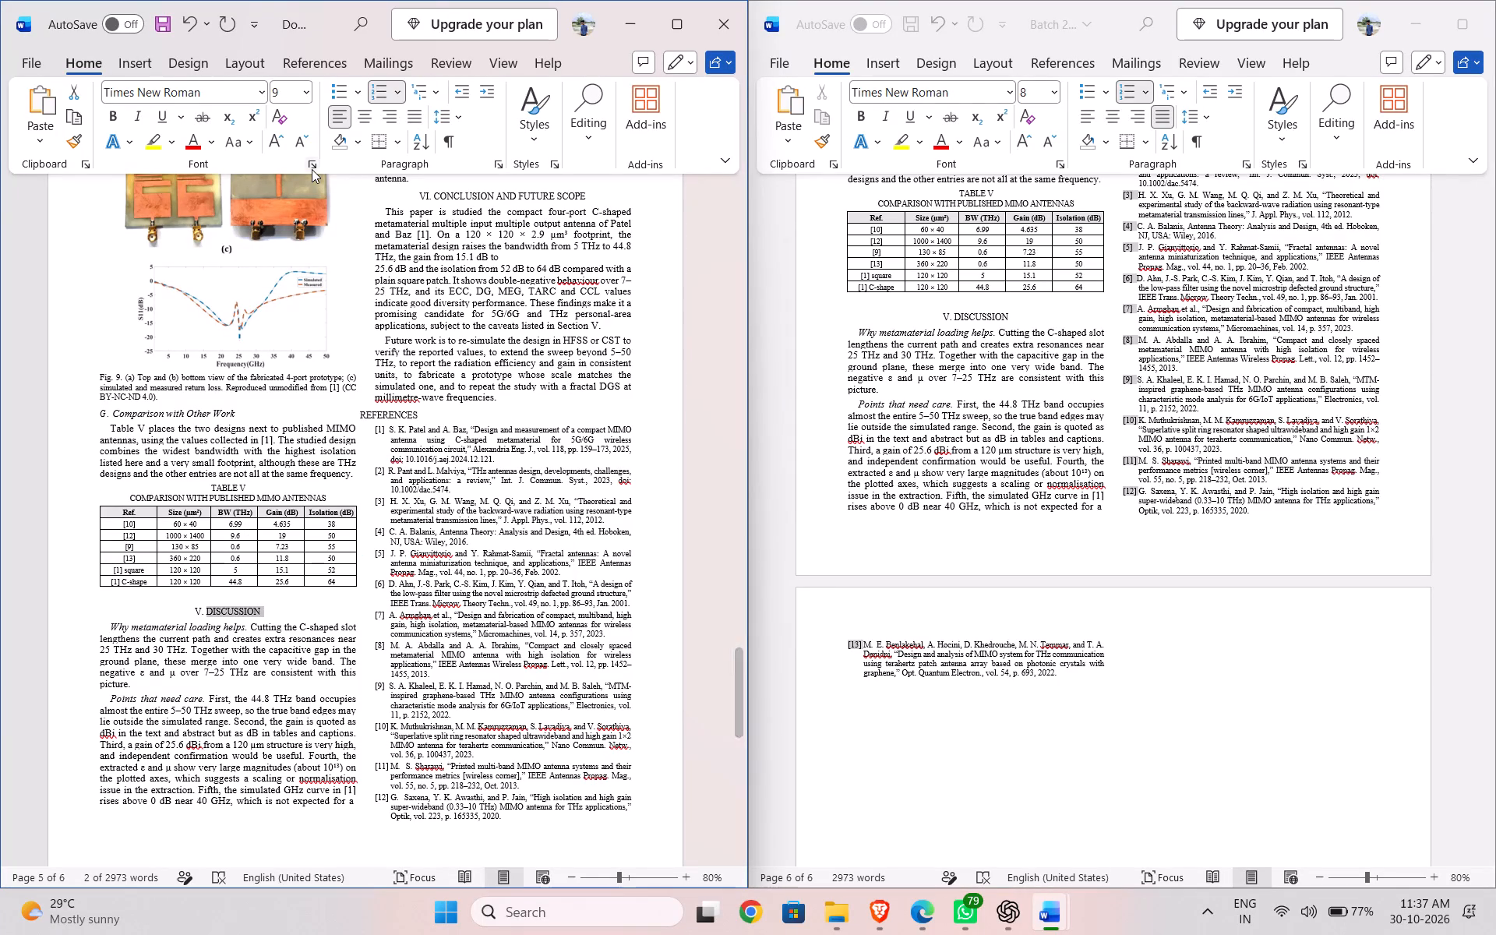
{"action": "scroll", "coordinate": [297, 491], "scroll_direction": "up", "scroll_amount": 3}
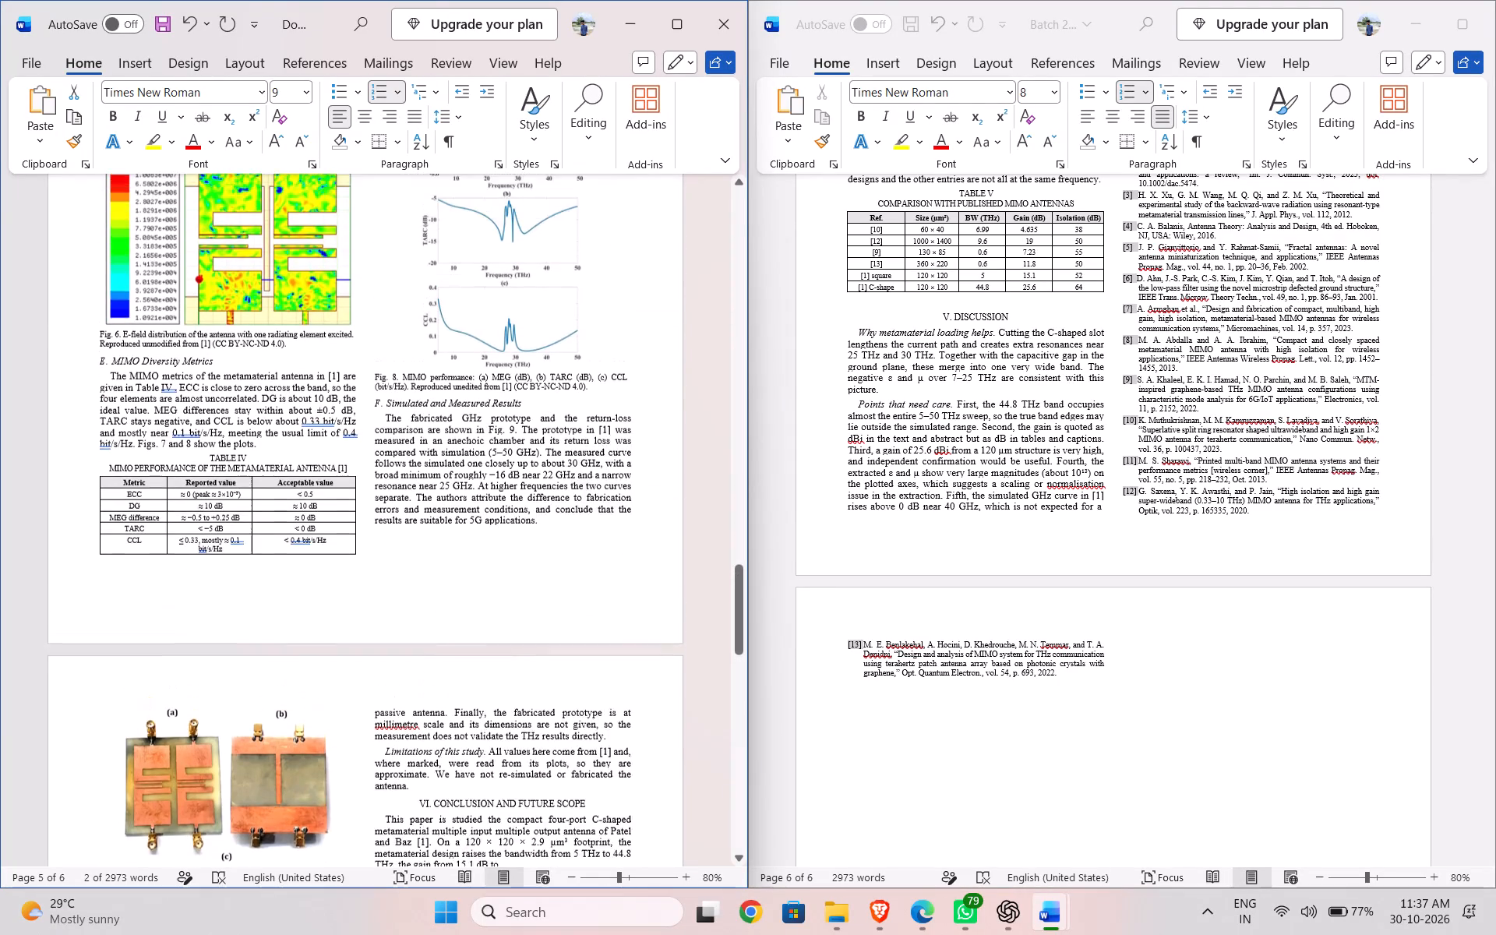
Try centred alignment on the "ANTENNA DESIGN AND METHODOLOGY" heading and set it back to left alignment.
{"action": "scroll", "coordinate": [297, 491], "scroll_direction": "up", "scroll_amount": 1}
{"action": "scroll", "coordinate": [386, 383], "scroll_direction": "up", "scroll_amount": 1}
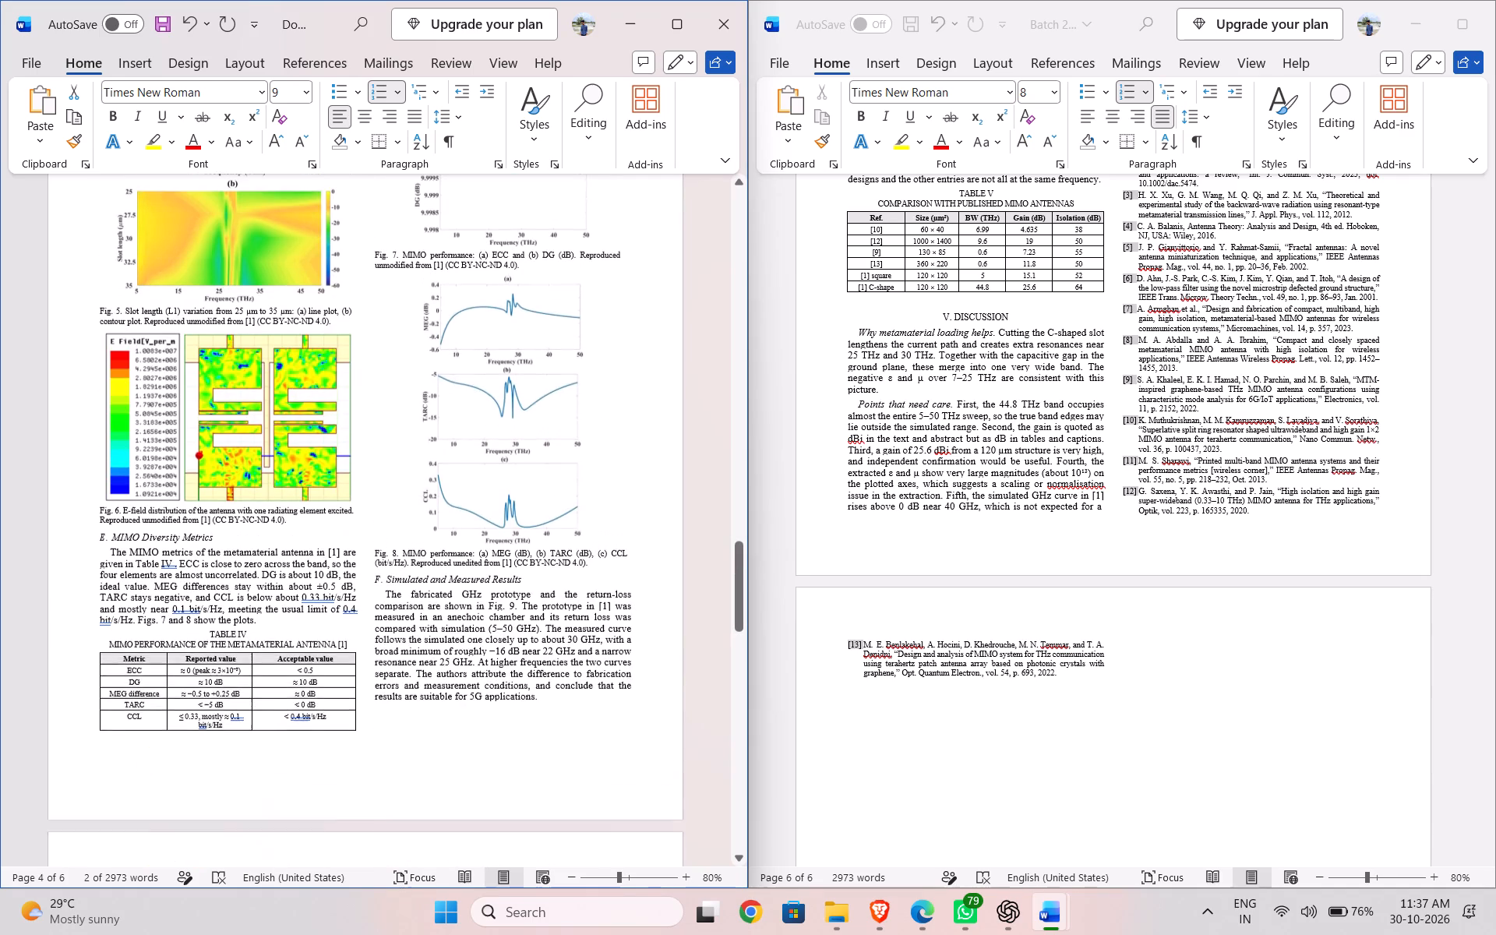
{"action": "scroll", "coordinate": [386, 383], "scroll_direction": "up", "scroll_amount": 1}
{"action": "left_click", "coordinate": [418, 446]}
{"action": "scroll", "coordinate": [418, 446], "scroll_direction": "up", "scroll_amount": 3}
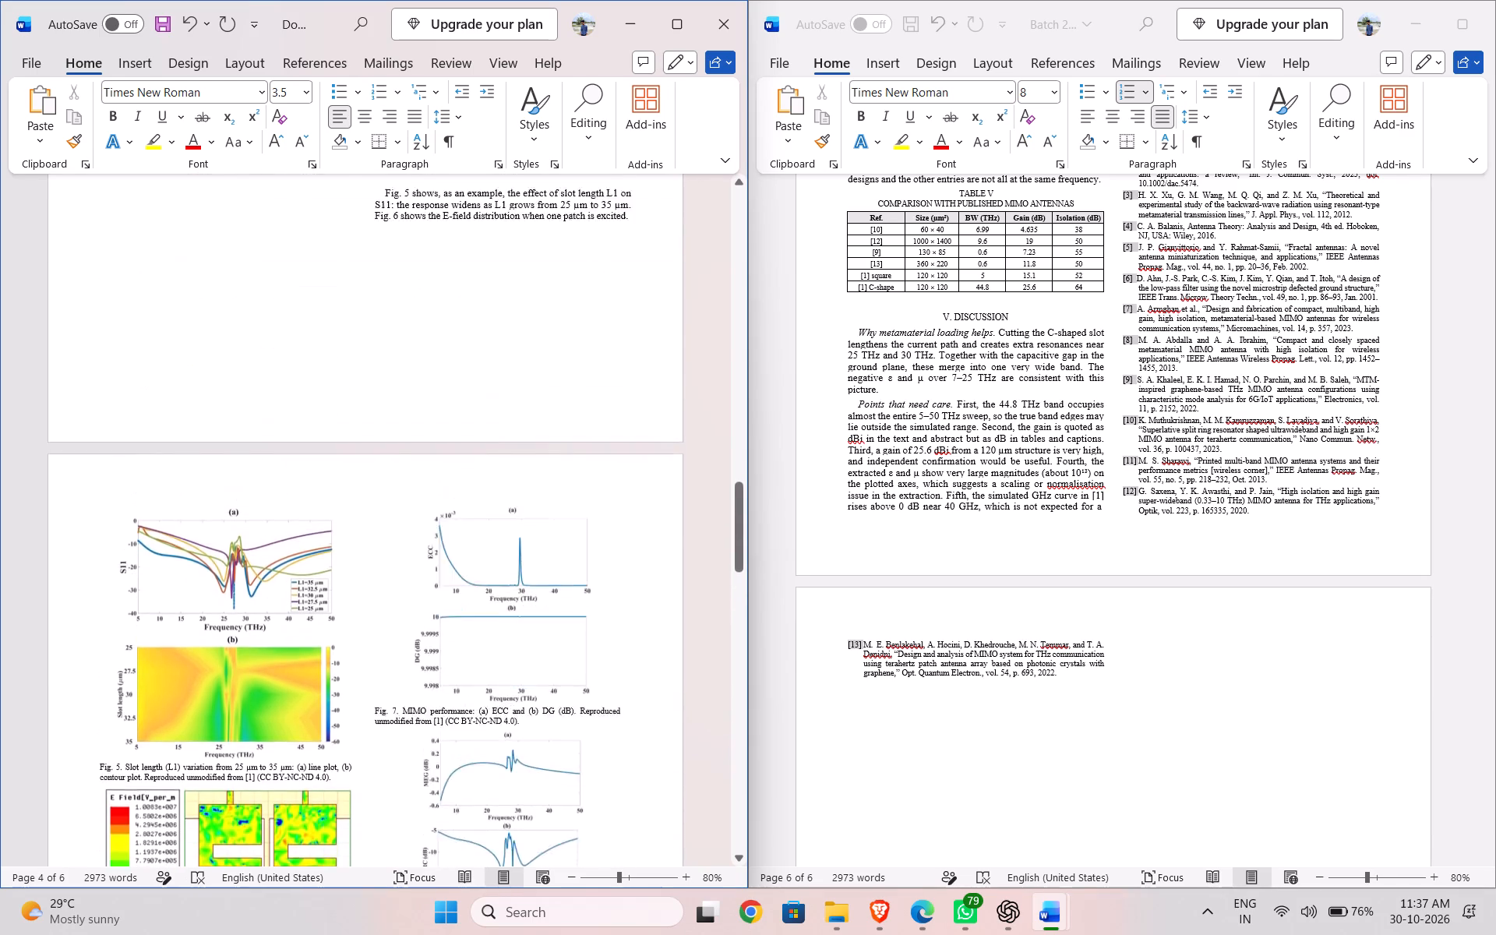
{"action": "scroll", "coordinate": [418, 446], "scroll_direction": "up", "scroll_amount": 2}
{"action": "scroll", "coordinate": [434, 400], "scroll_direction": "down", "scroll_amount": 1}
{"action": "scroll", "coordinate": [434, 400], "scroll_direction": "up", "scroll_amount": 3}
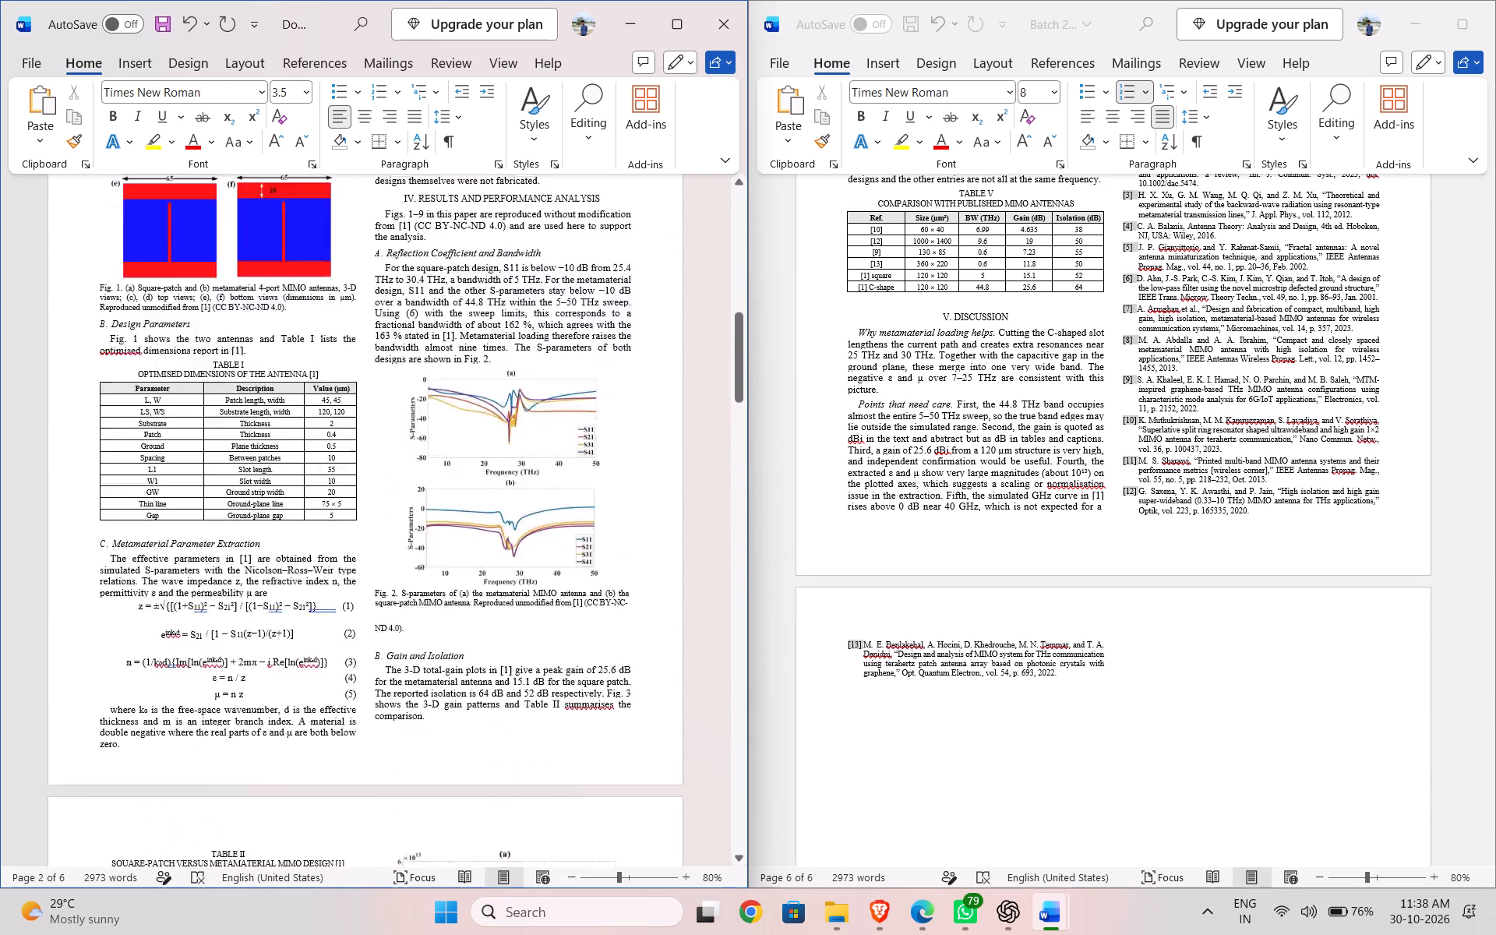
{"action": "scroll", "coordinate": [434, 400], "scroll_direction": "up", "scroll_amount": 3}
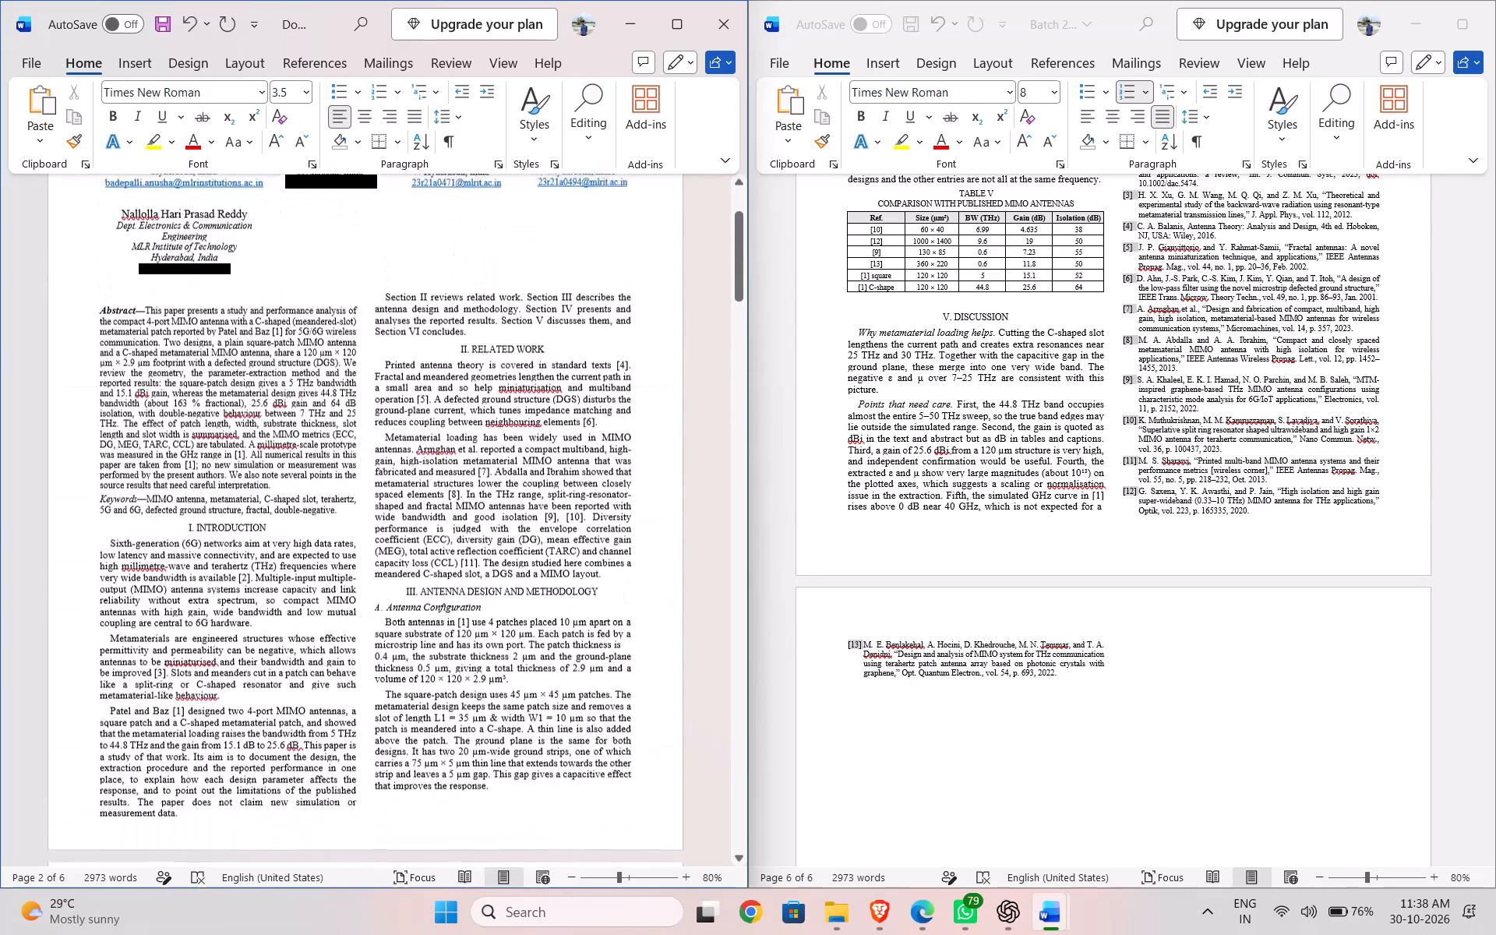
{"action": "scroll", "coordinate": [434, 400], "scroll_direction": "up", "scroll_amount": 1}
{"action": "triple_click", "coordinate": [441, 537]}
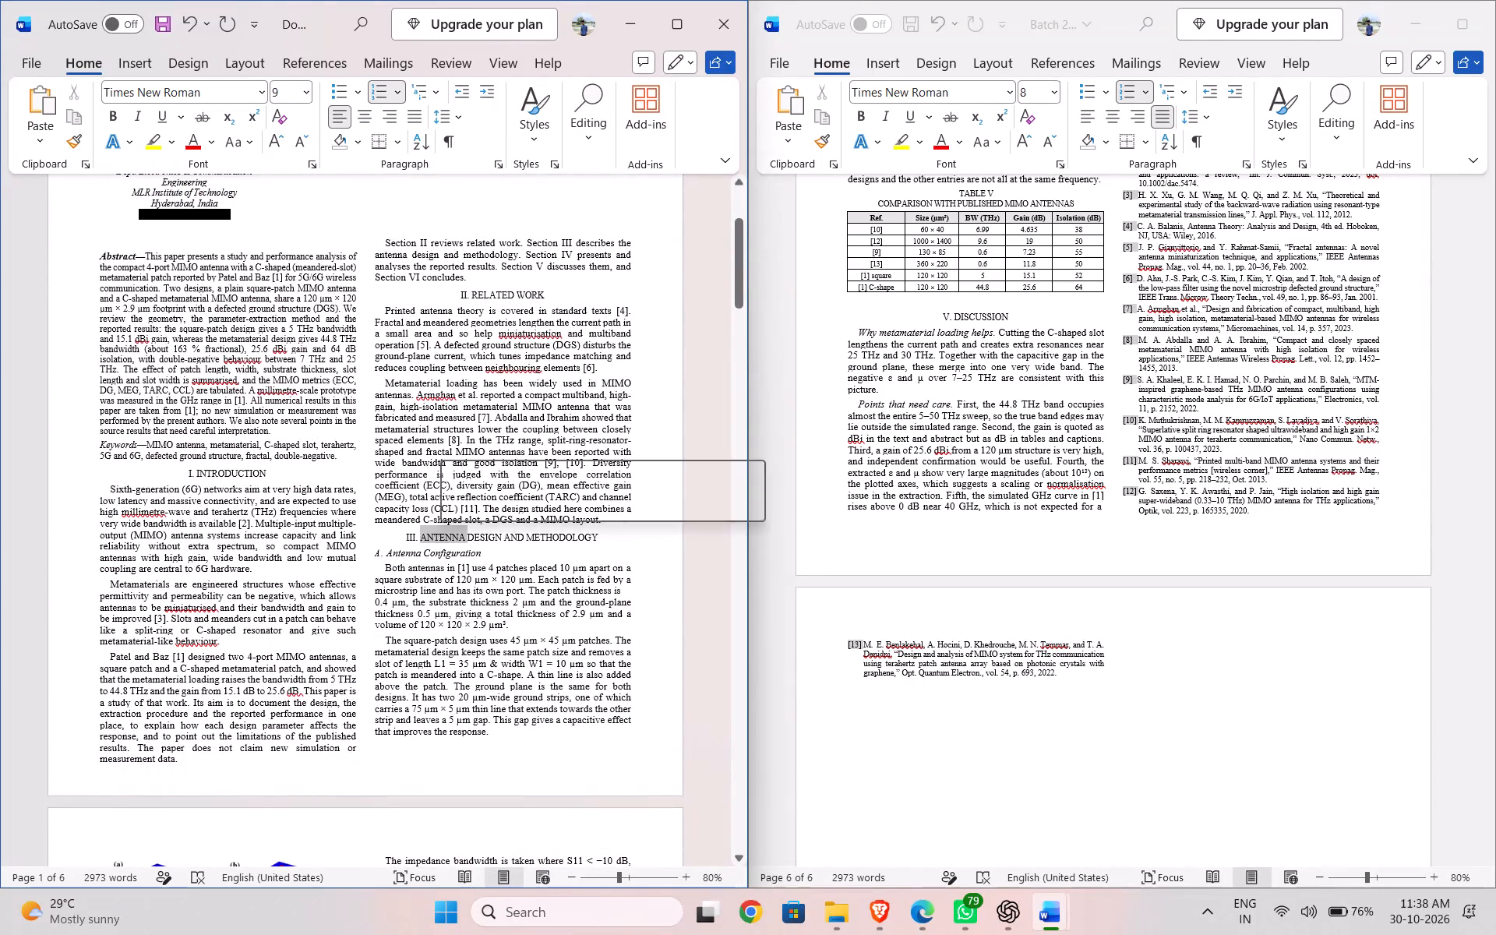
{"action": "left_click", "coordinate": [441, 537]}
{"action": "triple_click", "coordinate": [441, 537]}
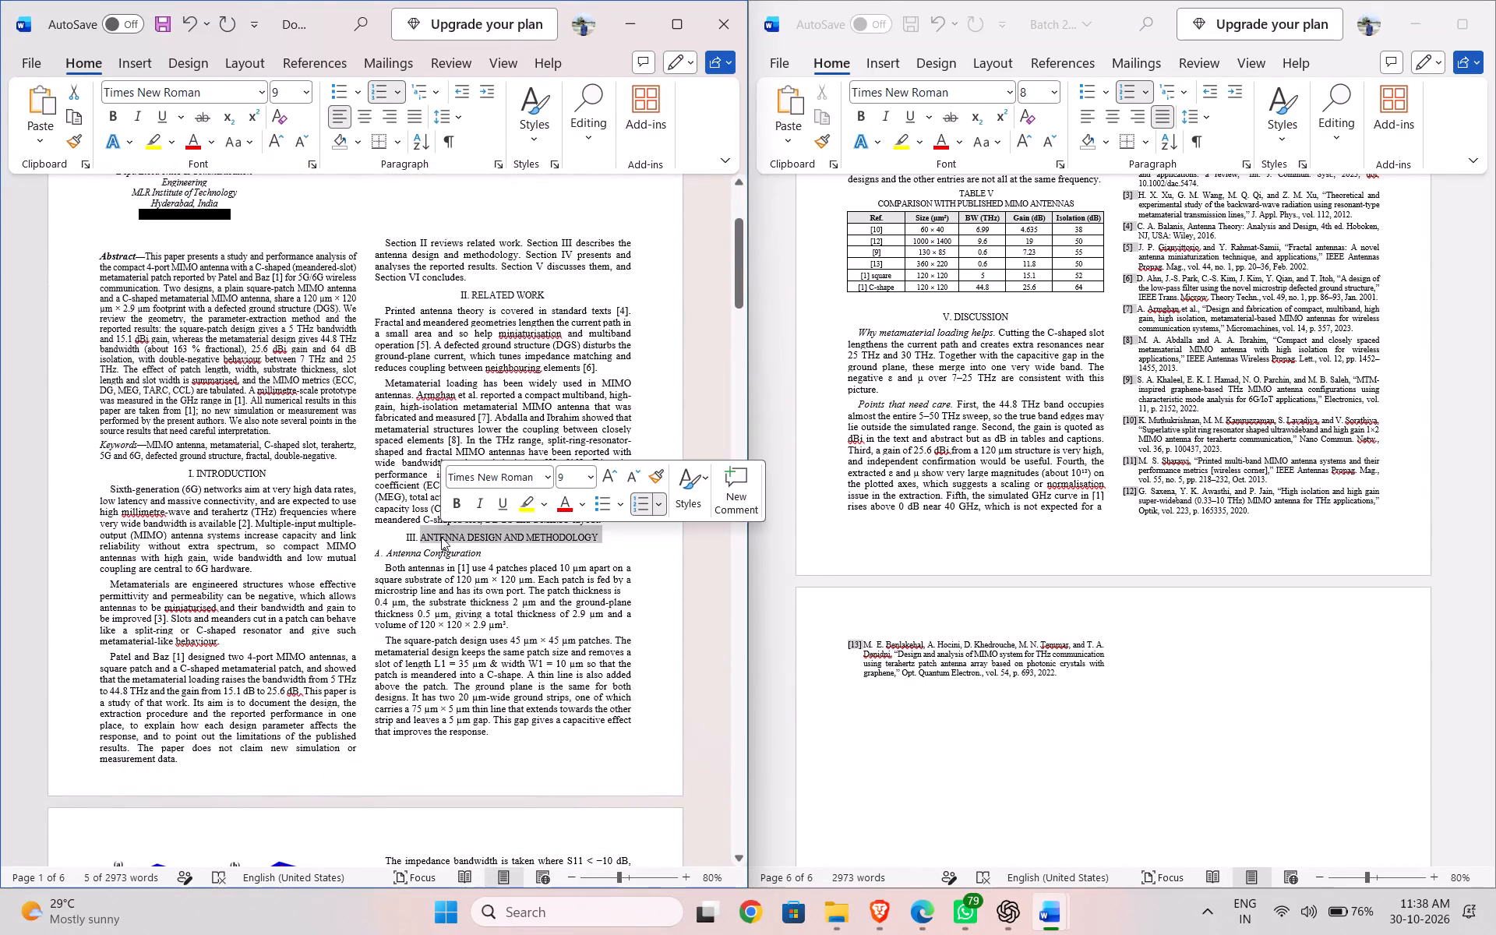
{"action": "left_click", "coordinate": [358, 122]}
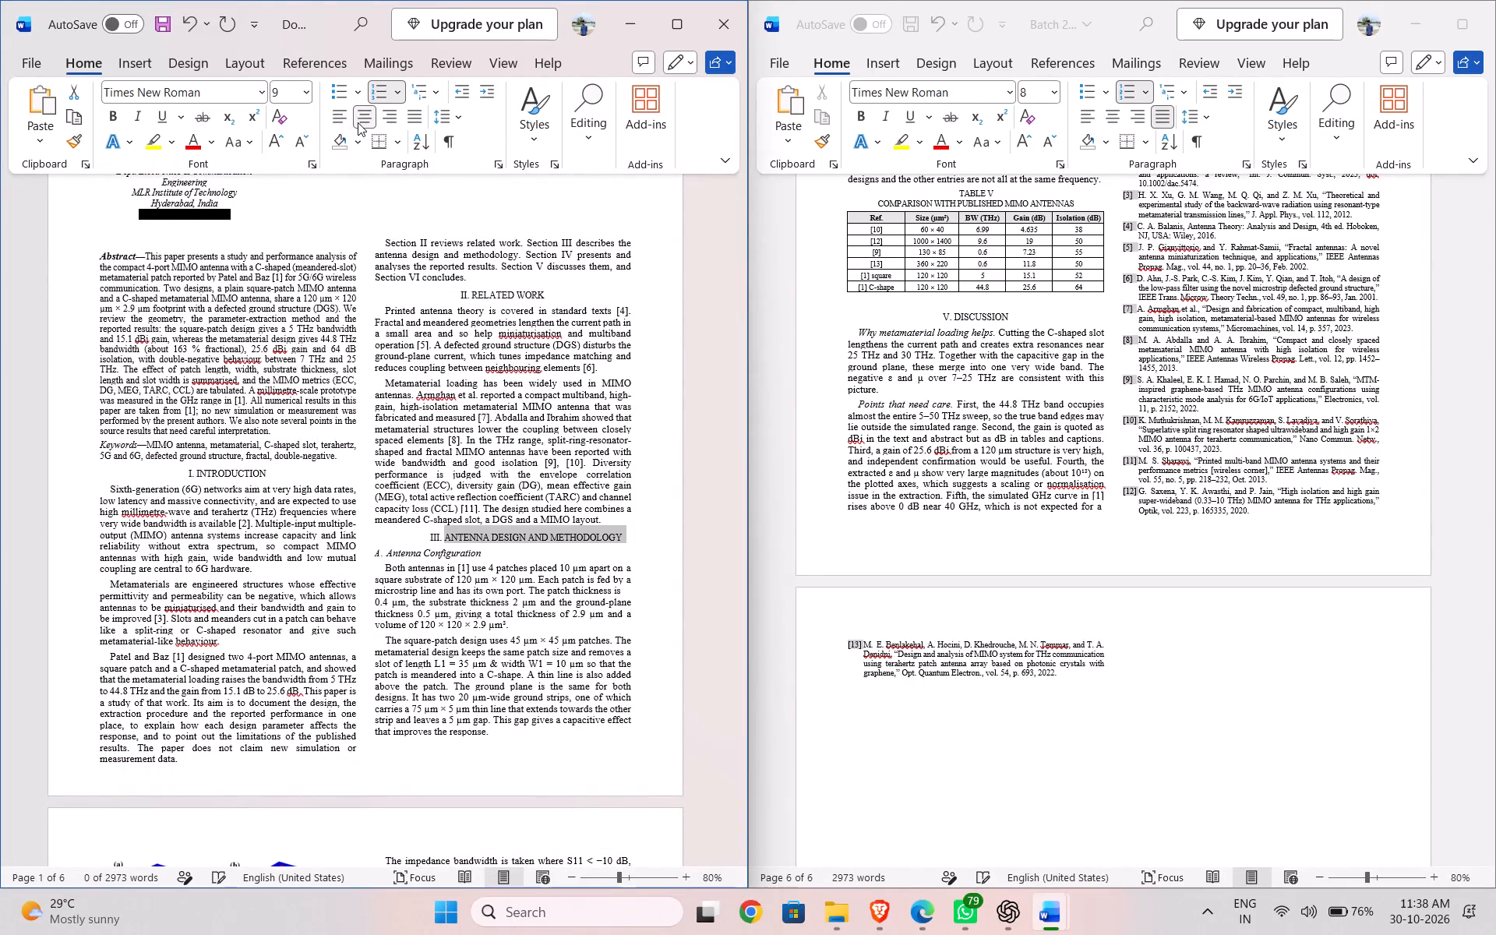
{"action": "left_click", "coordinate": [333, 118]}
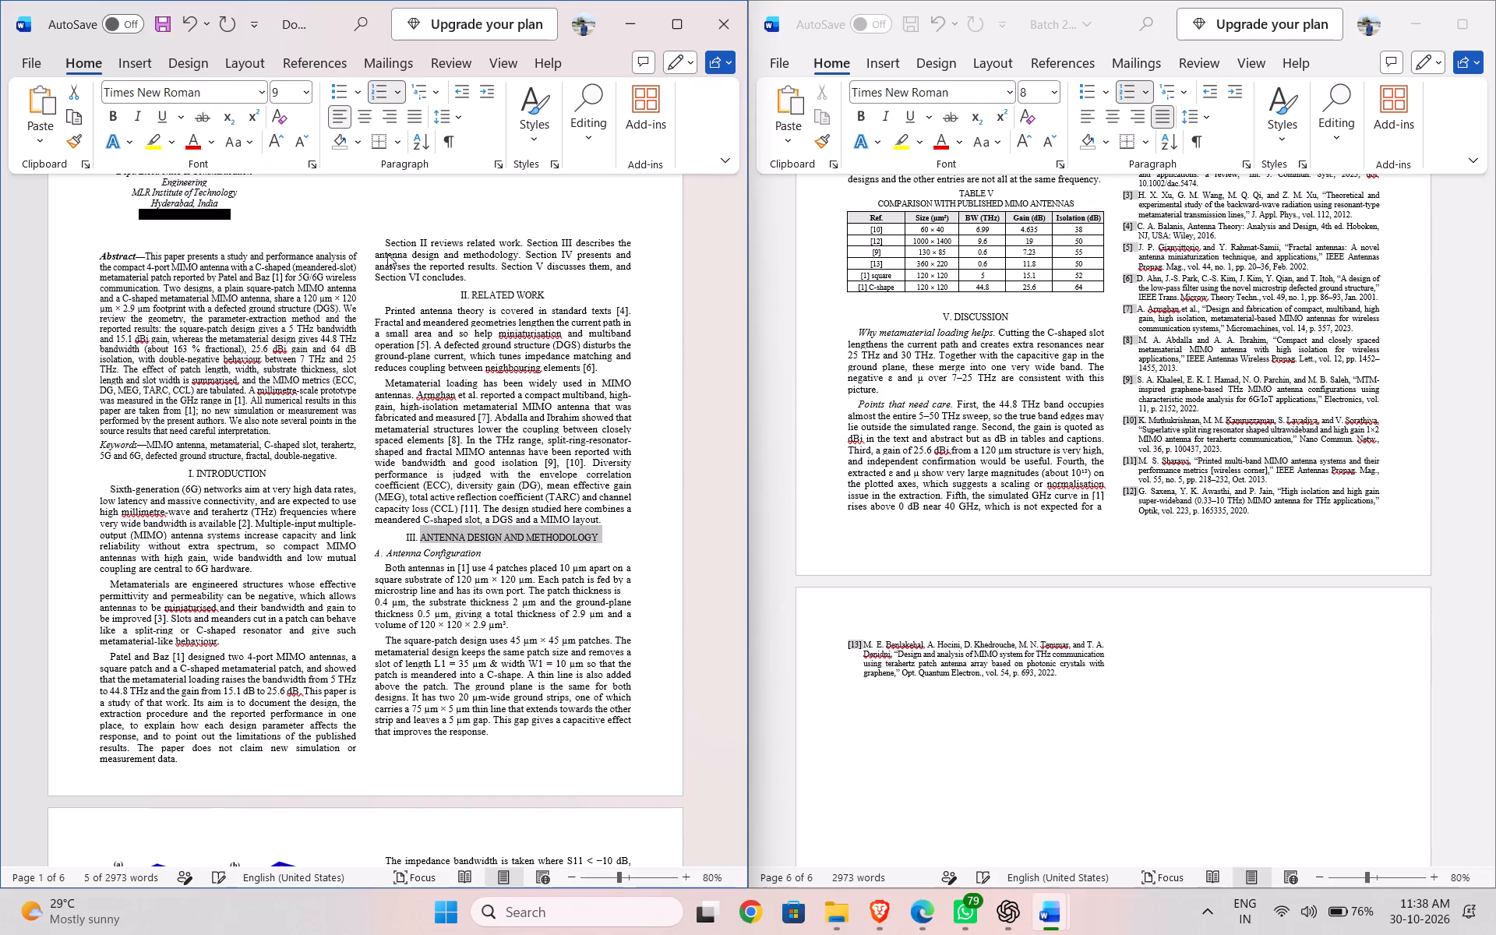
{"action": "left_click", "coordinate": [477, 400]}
Try centring the paper title, compare it with the reference paper's title, and set it to justified alignment.
{"action": "scroll", "coordinate": [477, 400], "scroll_direction": "up", "scroll_amount": 8}
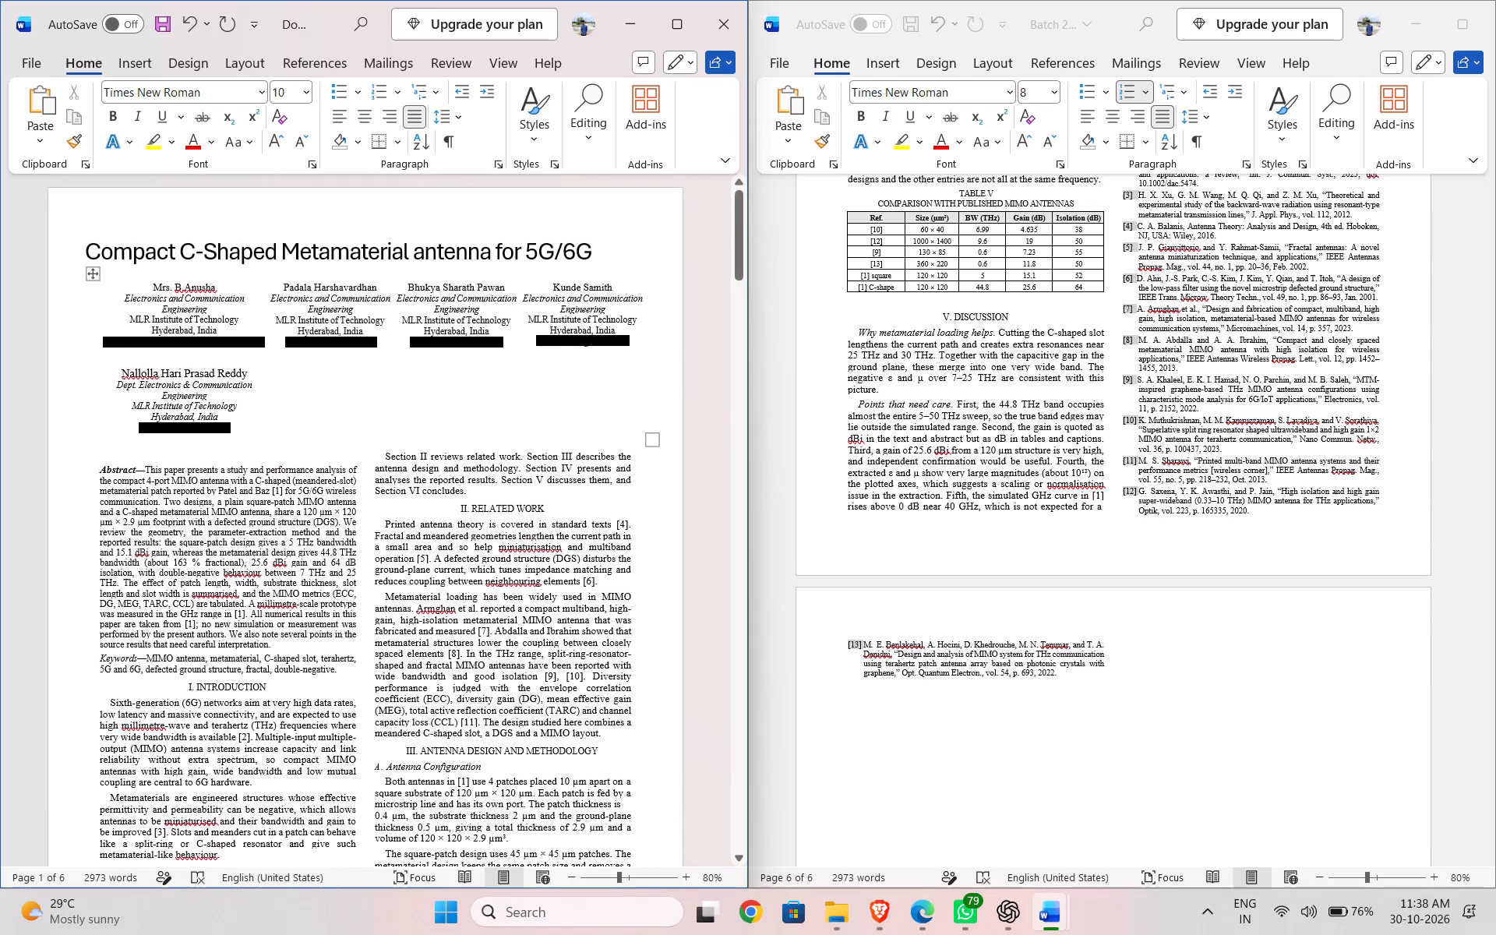
{"action": "left_click", "coordinate": [88, 249]}
{"action": "triple_click", "coordinate": [88, 249]}
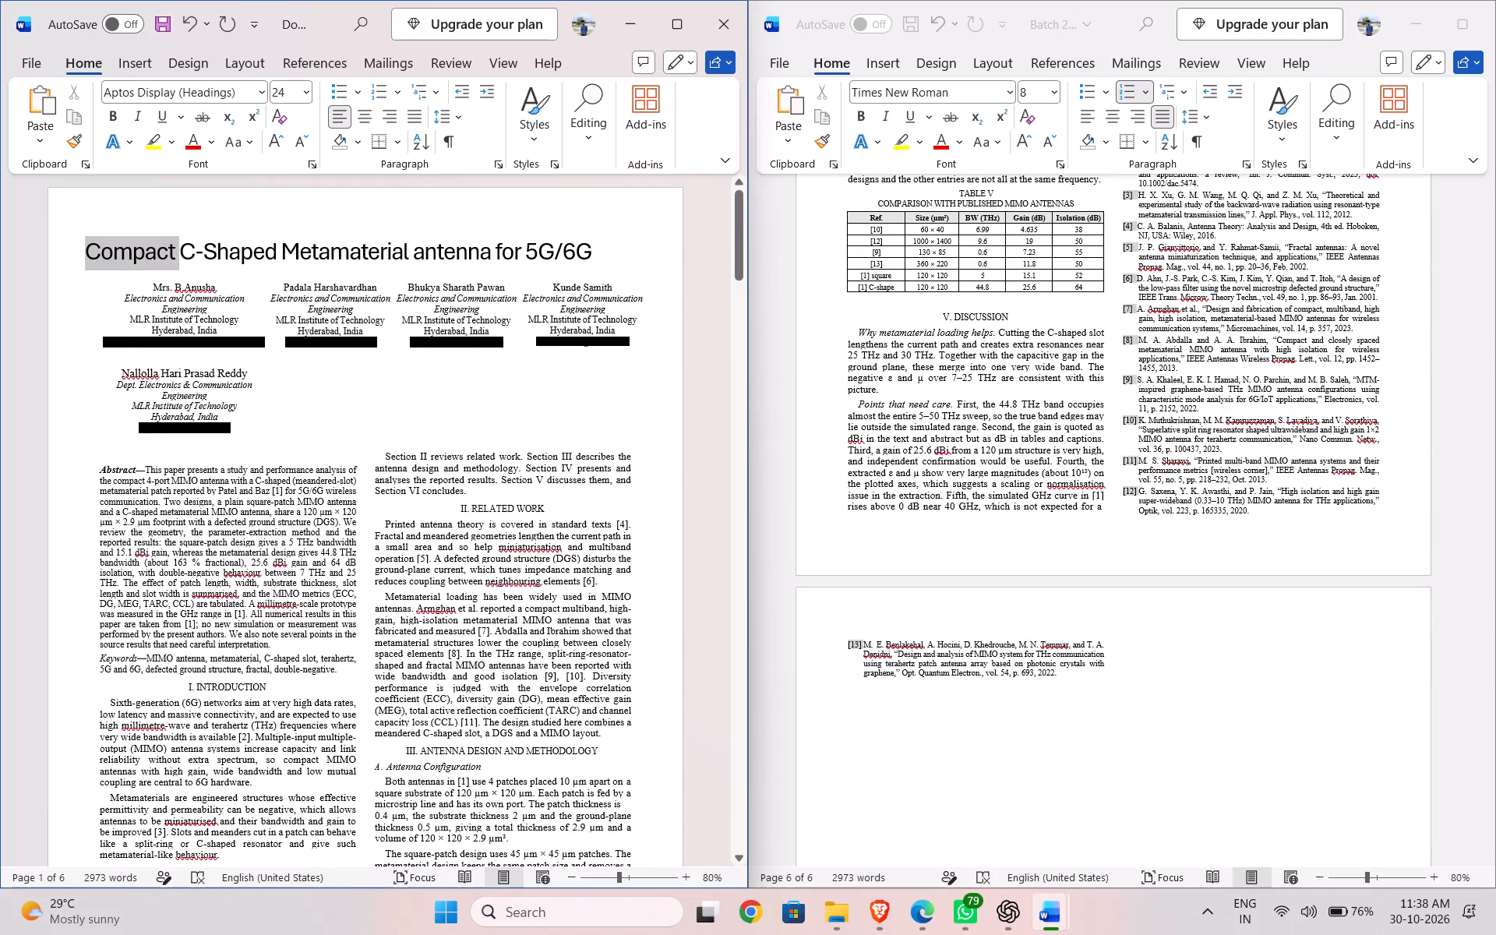
{"action": "left_click", "coordinate": [363, 115]}
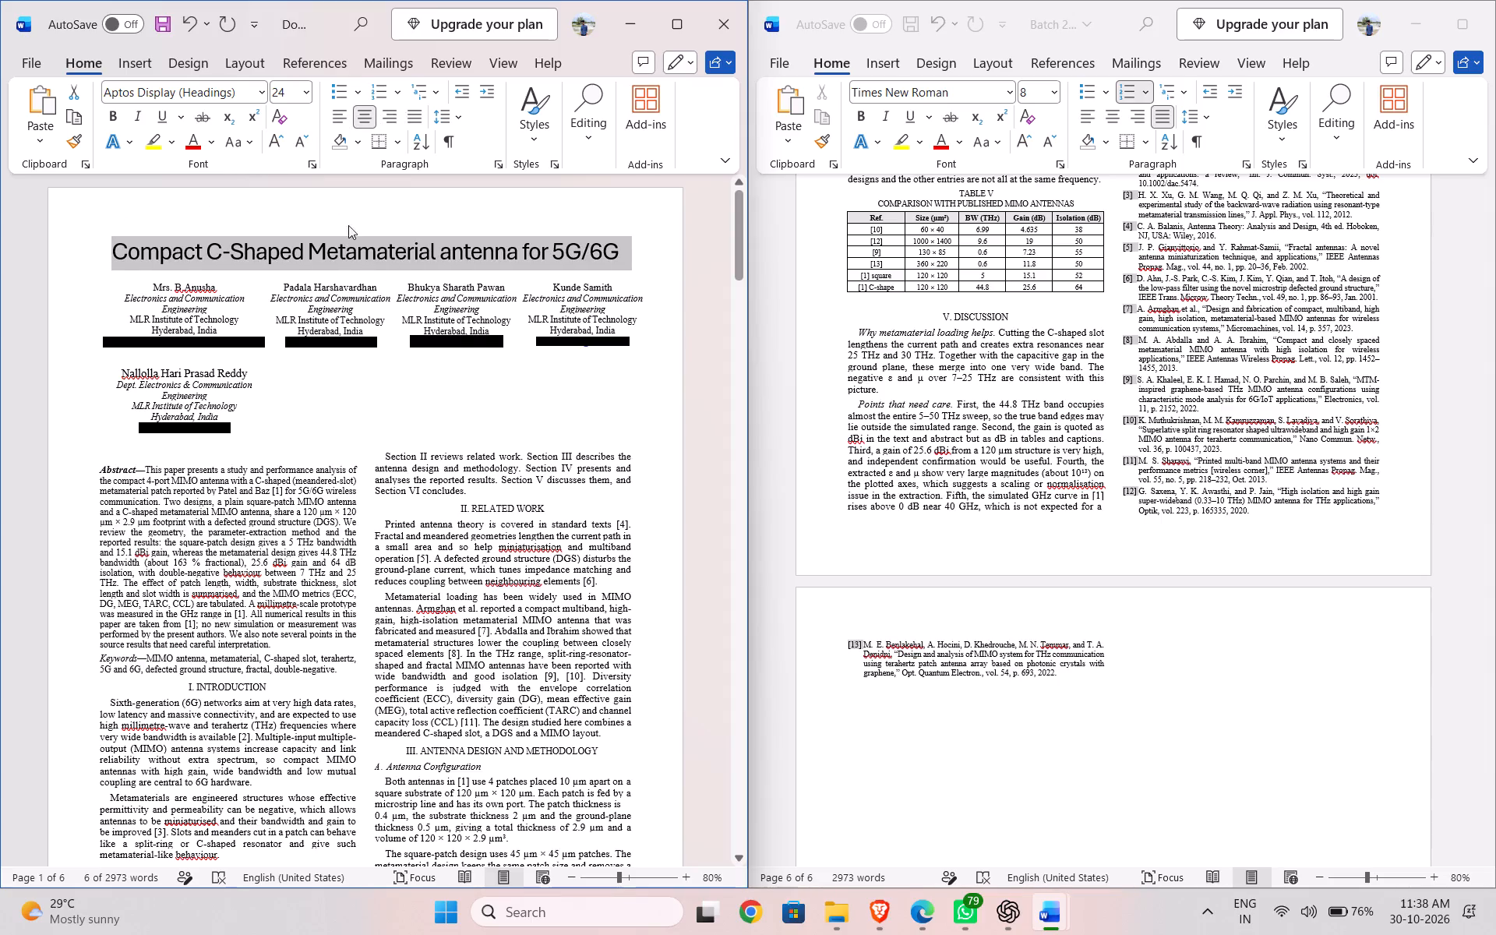
{"action": "scroll", "coordinate": [980, 318], "scroll_direction": "up", "scroll_amount": 3}
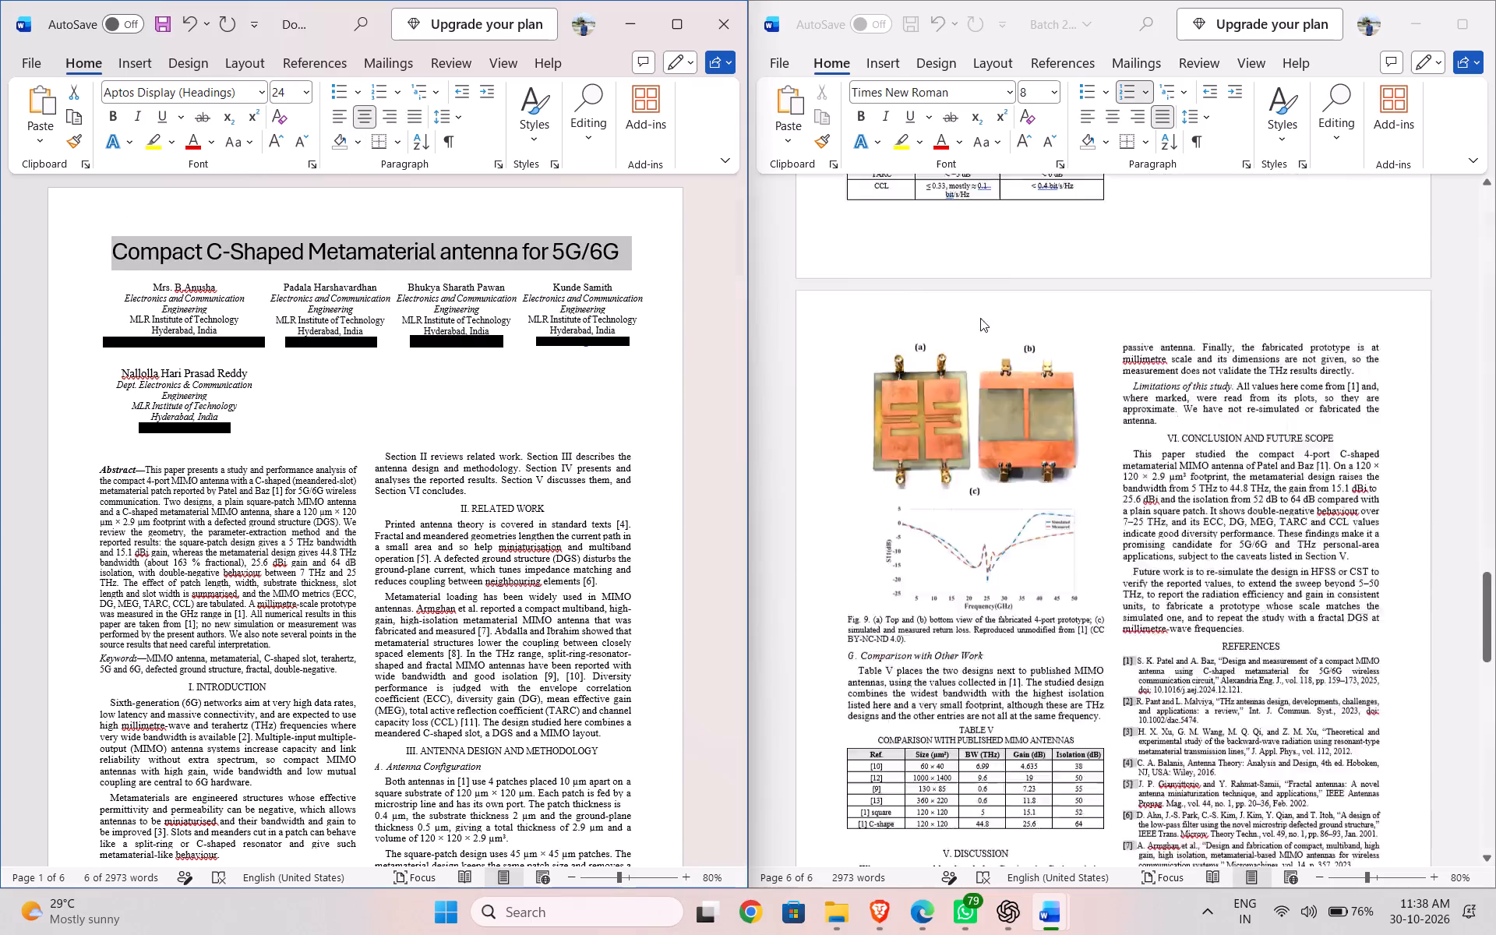
{"action": "scroll", "coordinate": [980, 318], "scroll_direction": "up", "scroll_amount": 13}
{"action": "left_click", "coordinate": [417, 121]}
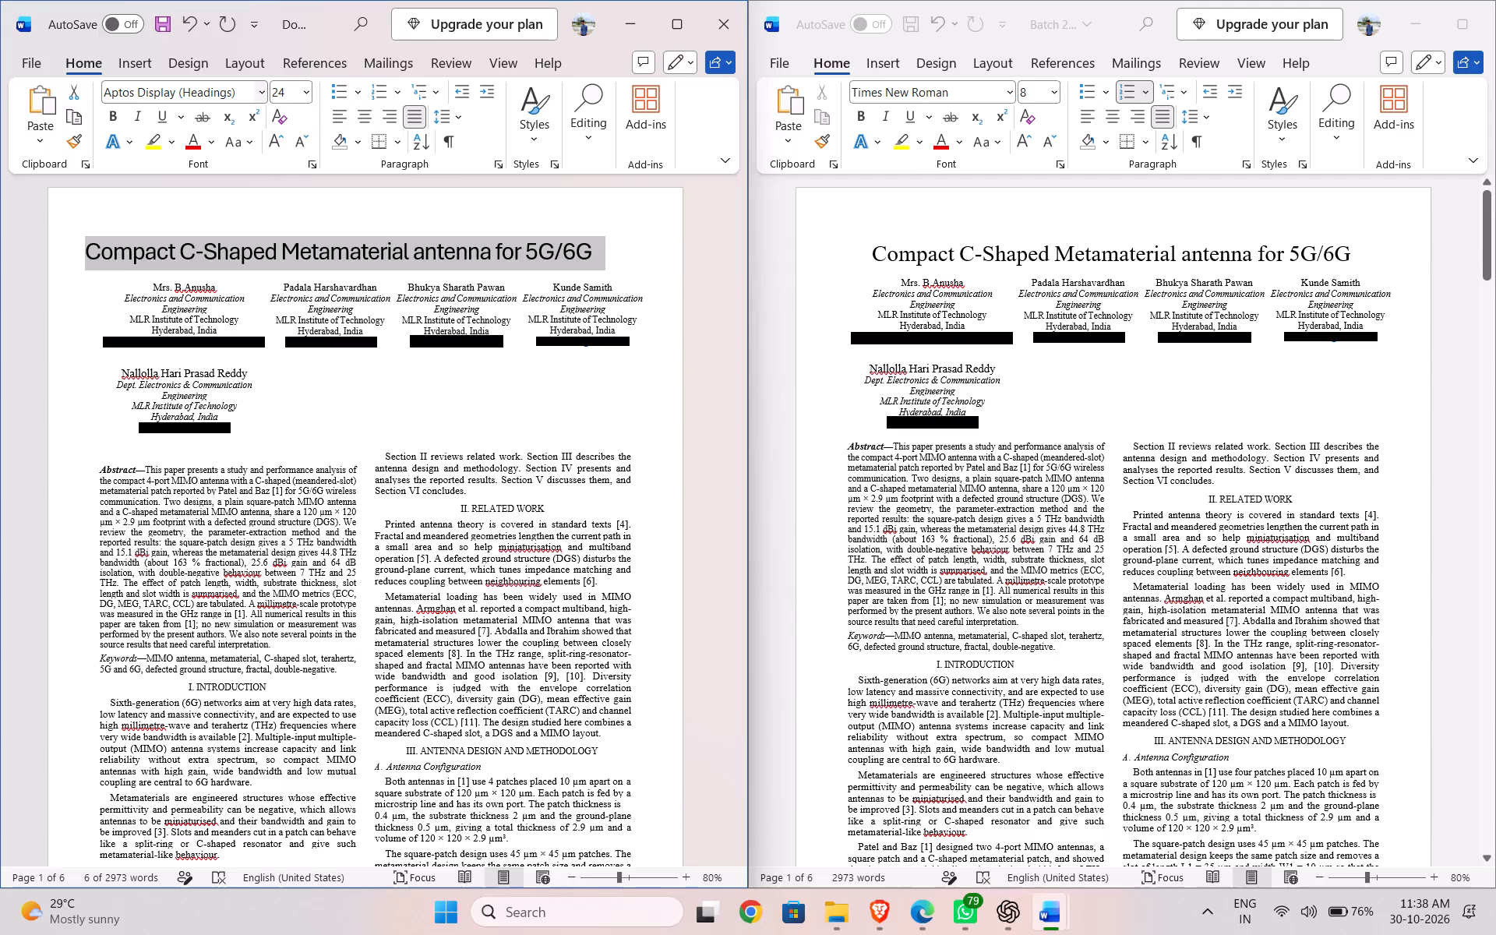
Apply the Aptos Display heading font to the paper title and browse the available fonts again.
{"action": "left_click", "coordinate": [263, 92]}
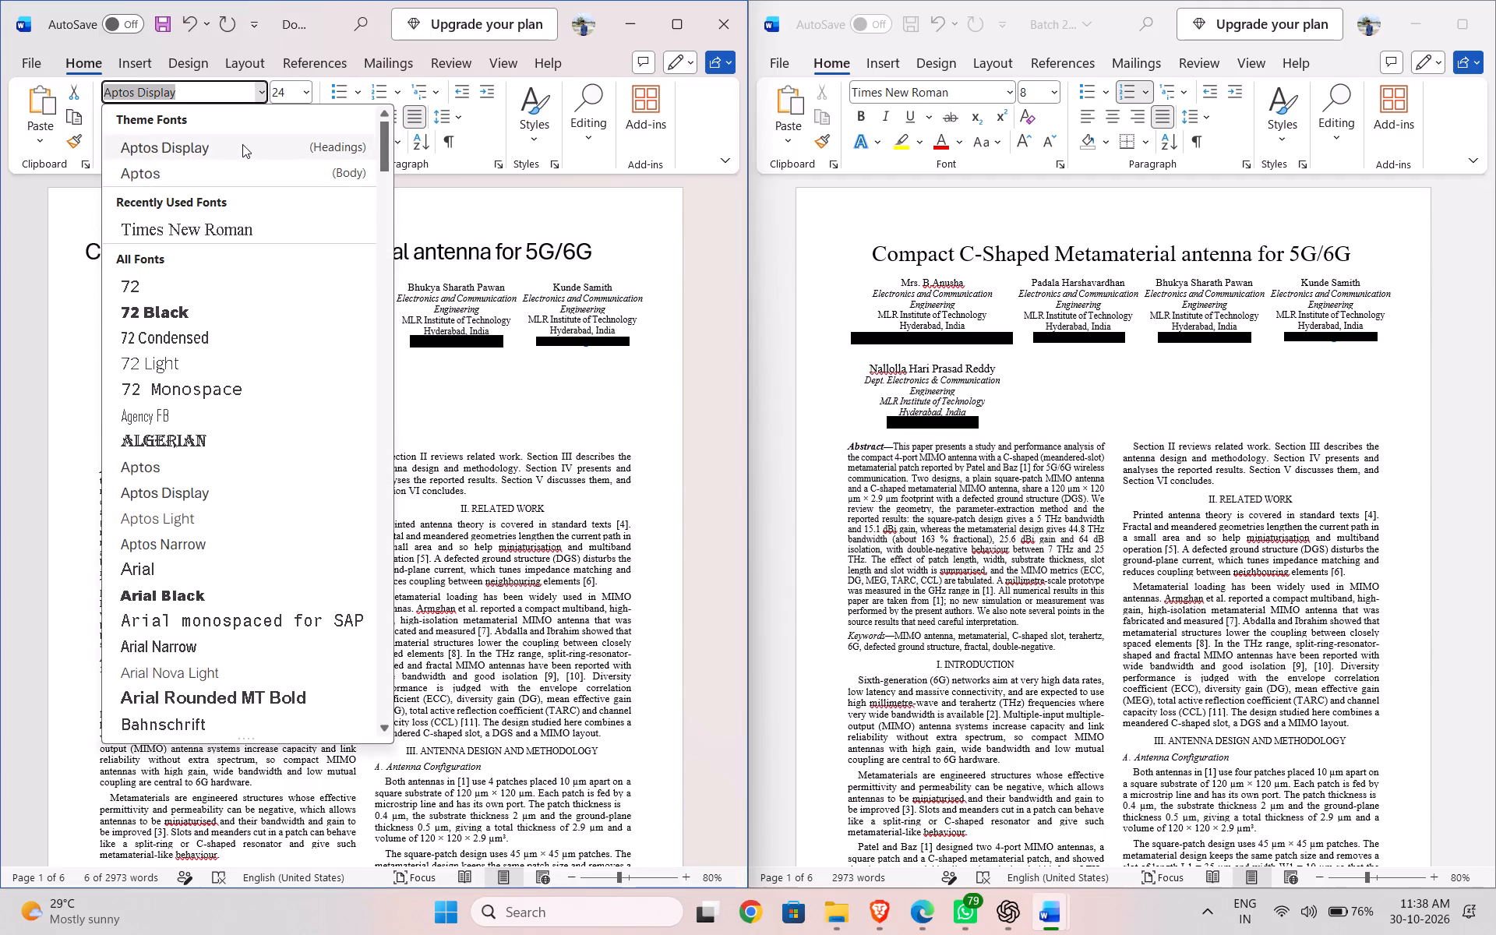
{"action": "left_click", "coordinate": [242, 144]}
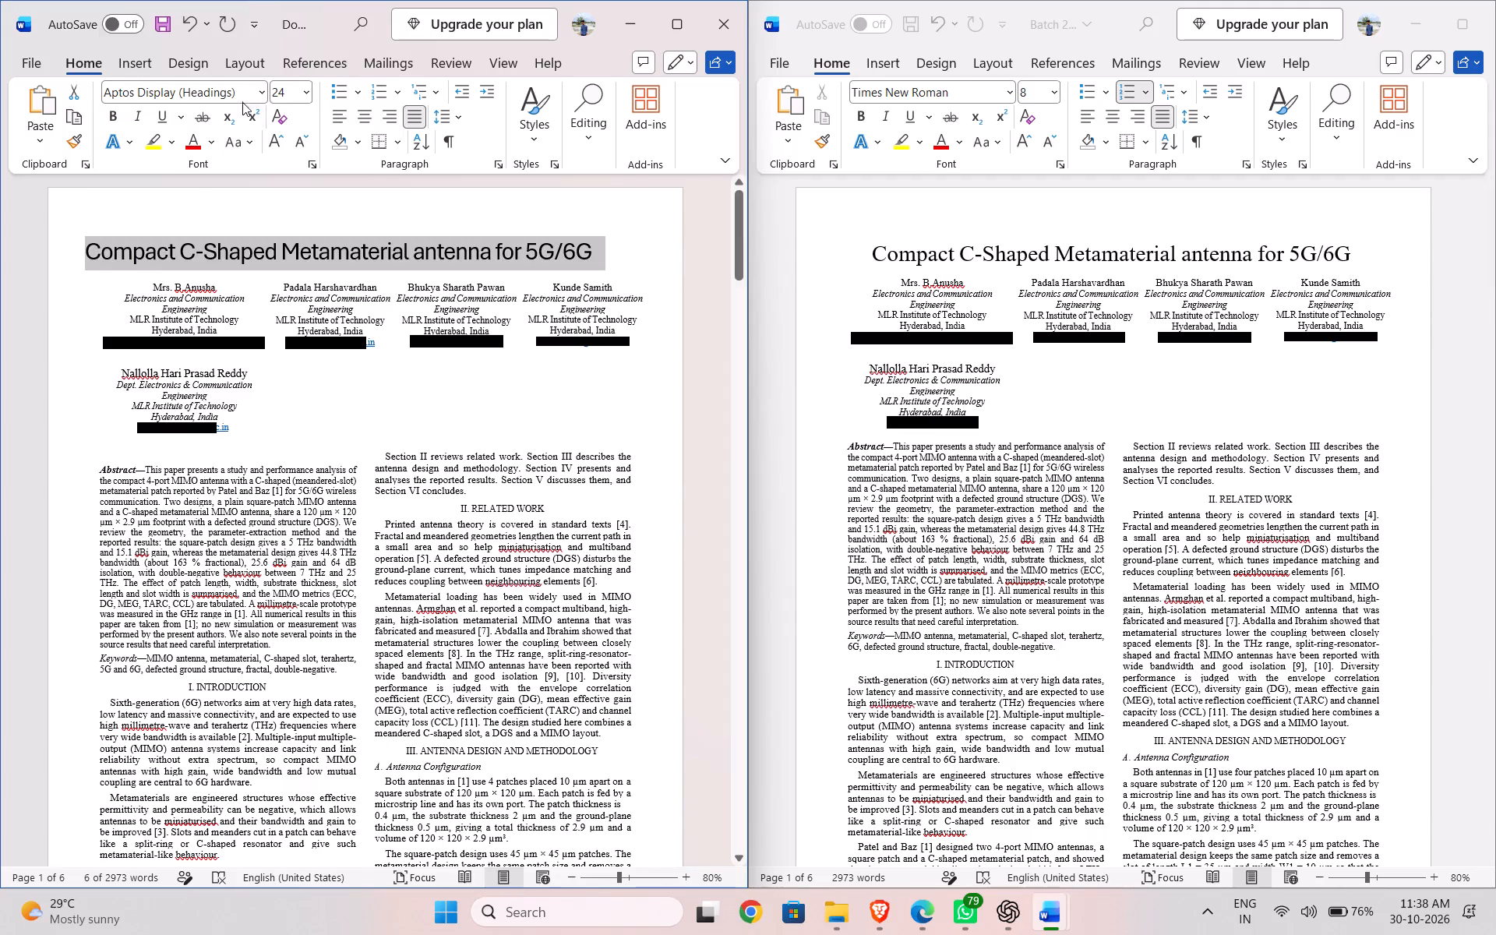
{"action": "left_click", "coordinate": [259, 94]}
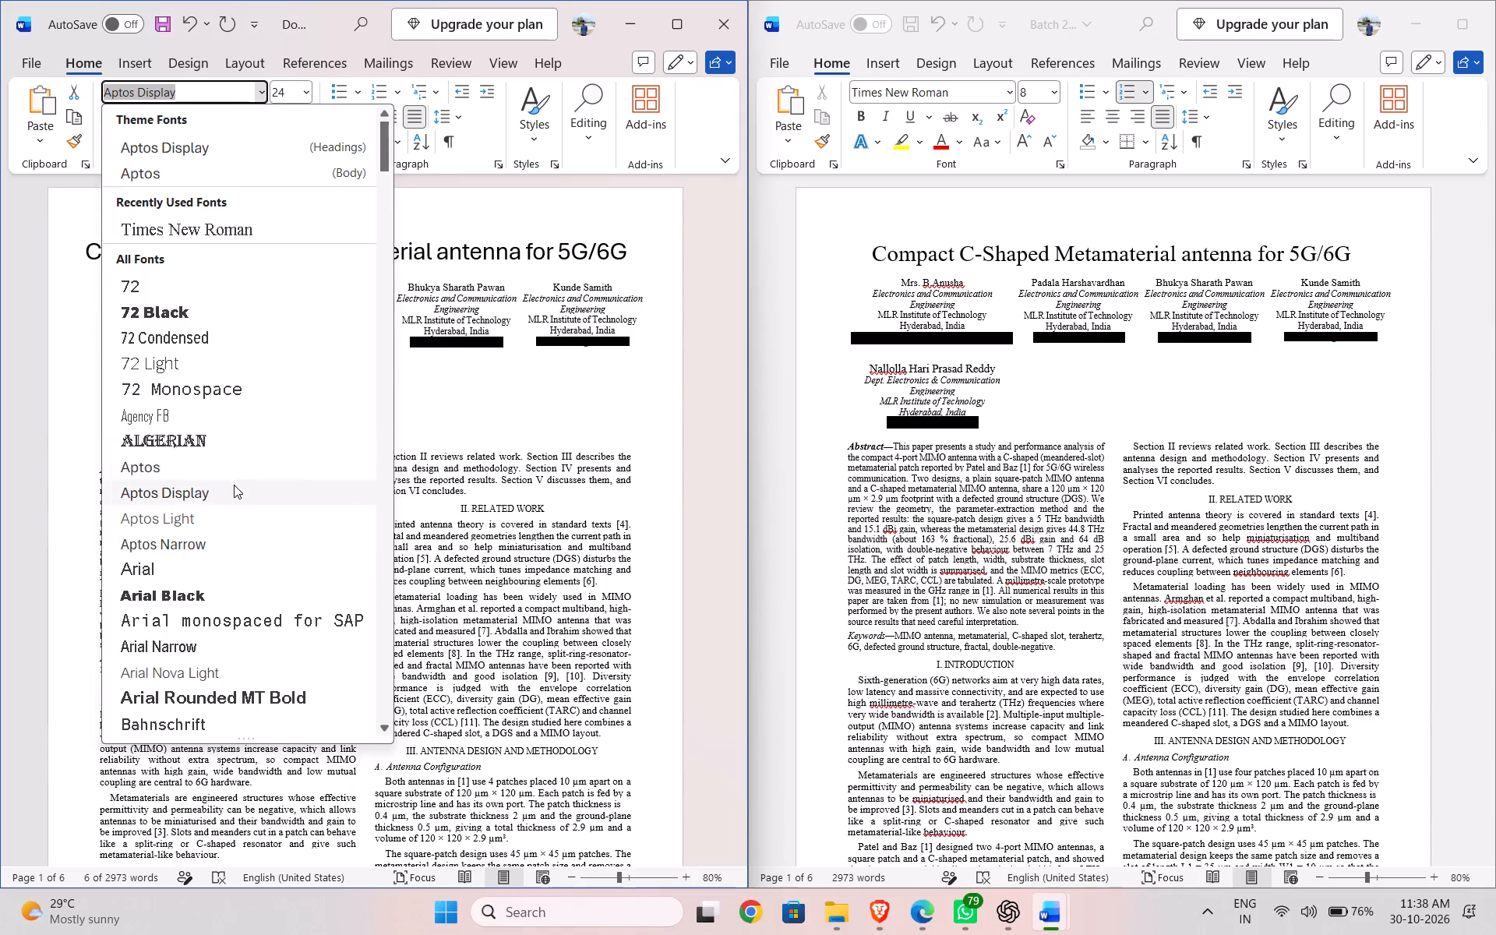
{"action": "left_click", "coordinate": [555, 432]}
Review the body text and figure layout on the first two pages of the rebuilt paper.
{"action": "scroll", "coordinate": [555, 432], "scroll_direction": "down", "scroll_amount": 6}
{"action": "scroll", "coordinate": [555, 432], "scroll_direction": "up", "scroll_amount": 1}
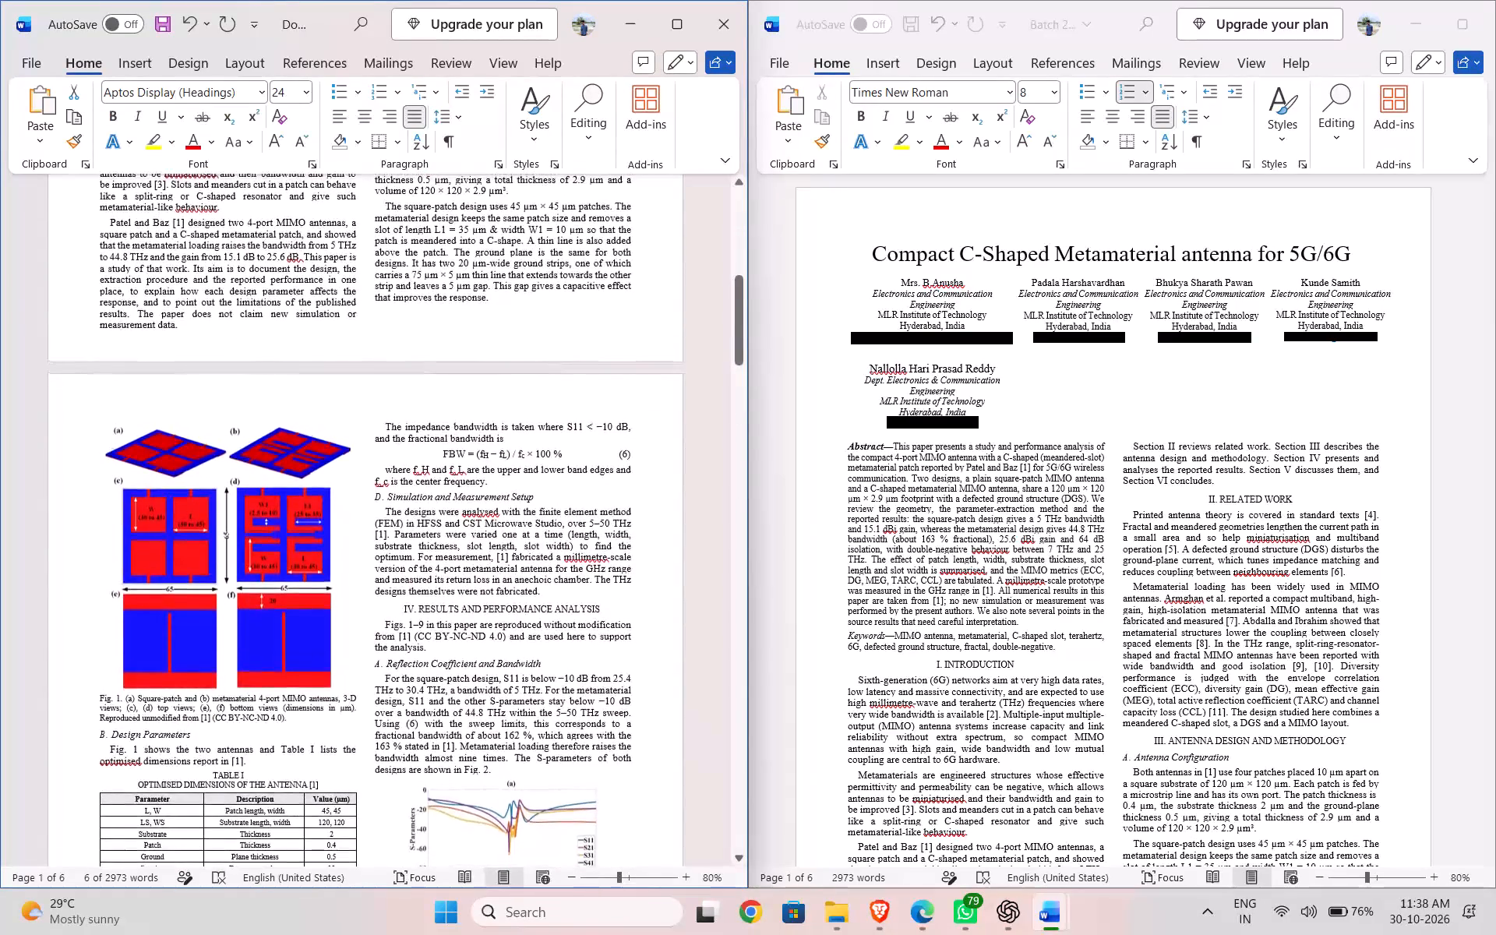
{"action": "scroll", "coordinate": [555, 432], "scroll_direction": "down", "scroll_amount": 1}
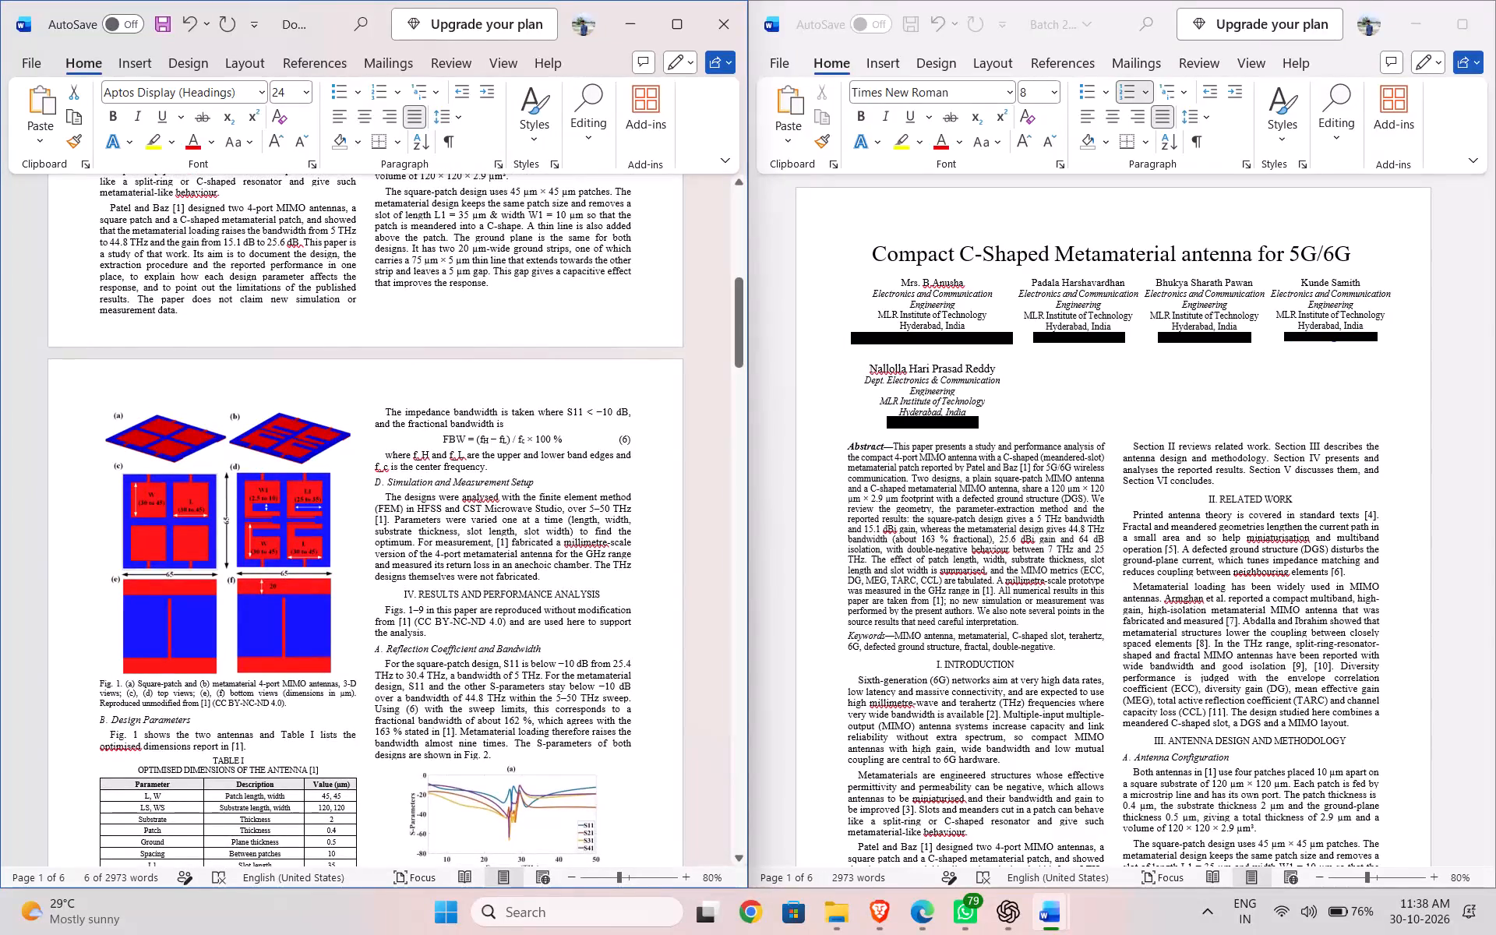
{"action": "scroll", "coordinate": [379, 514], "scroll_direction": "up", "scroll_amount": 5}
{"action": "scroll", "coordinate": [379, 514], "scroll_direction": "down", "scroll_amount": 3}
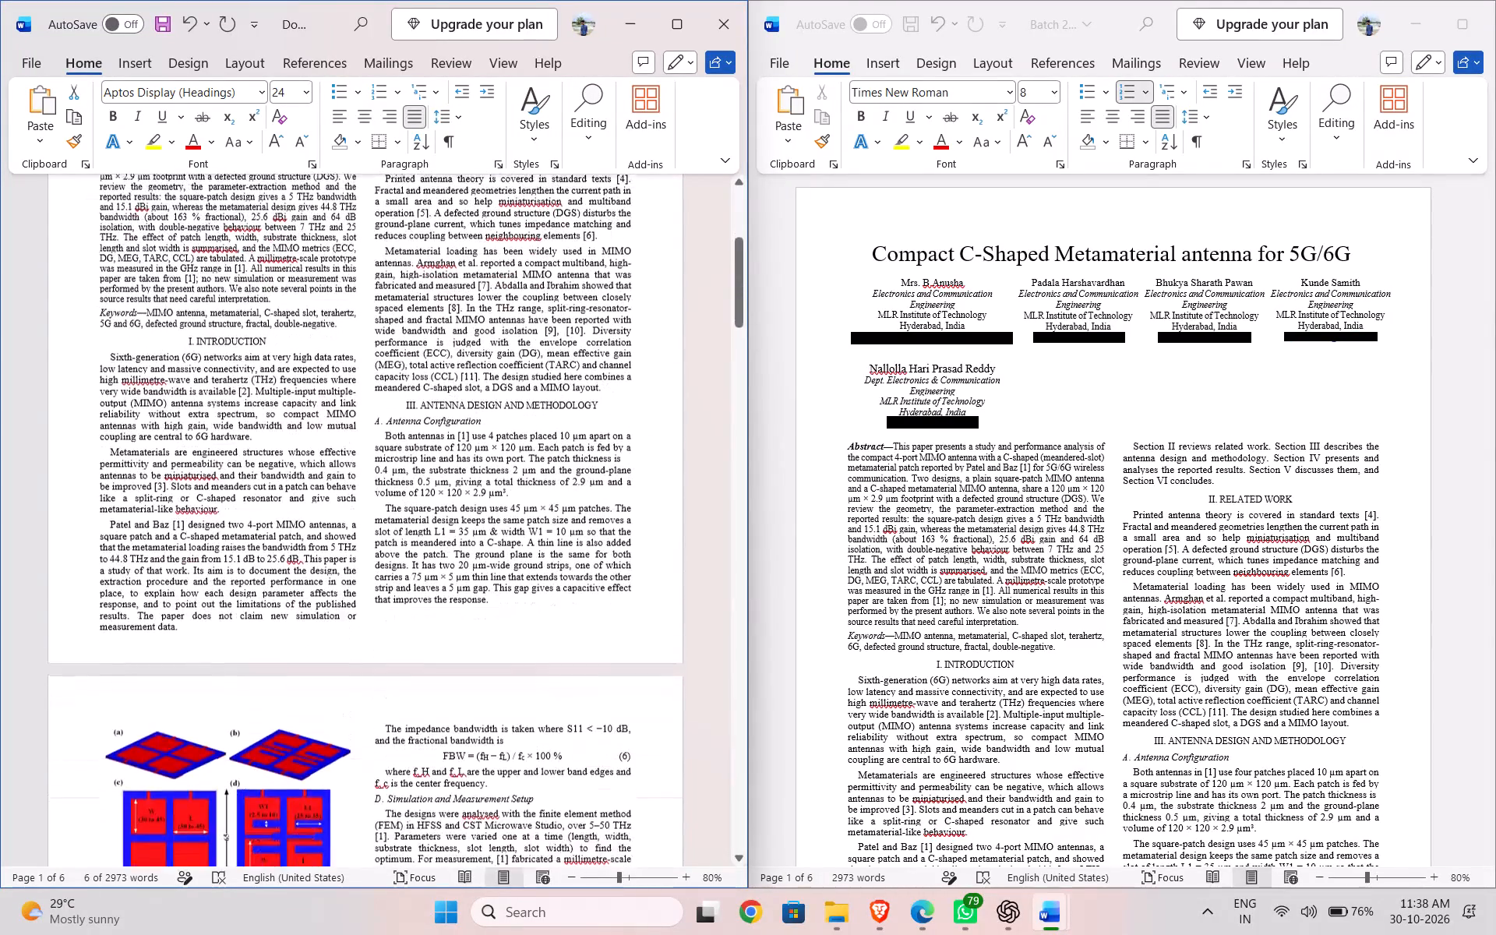
{"action": "scroll", "coordinate": [379, 514], "scroll_direction": "down", "scroll_amount": 1}
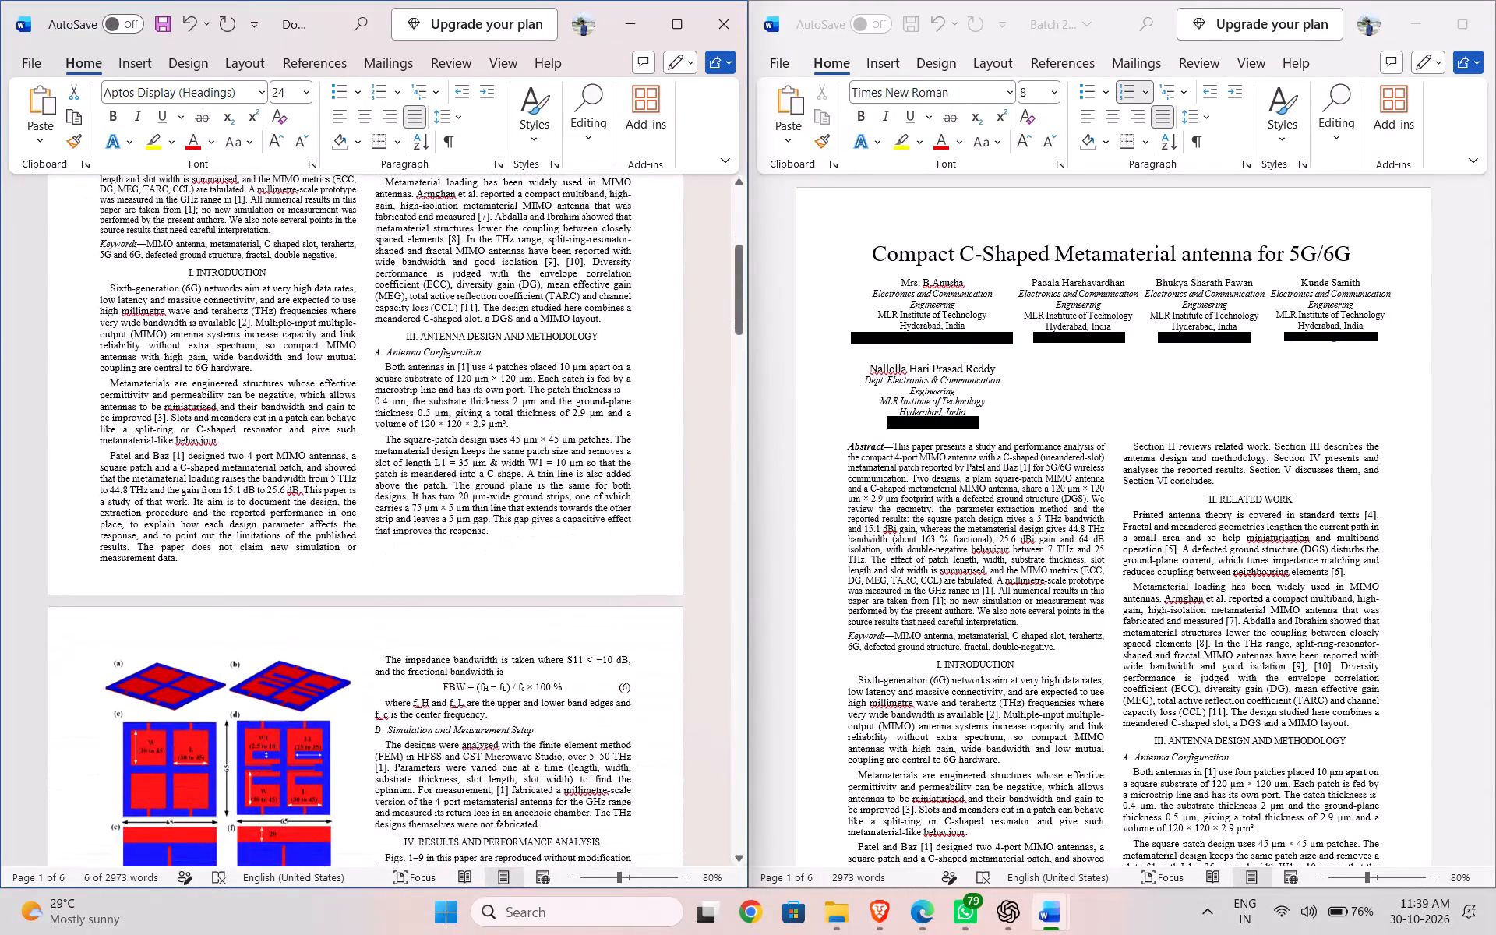
{"action": "left_click", "coordinate": [379, 514]}
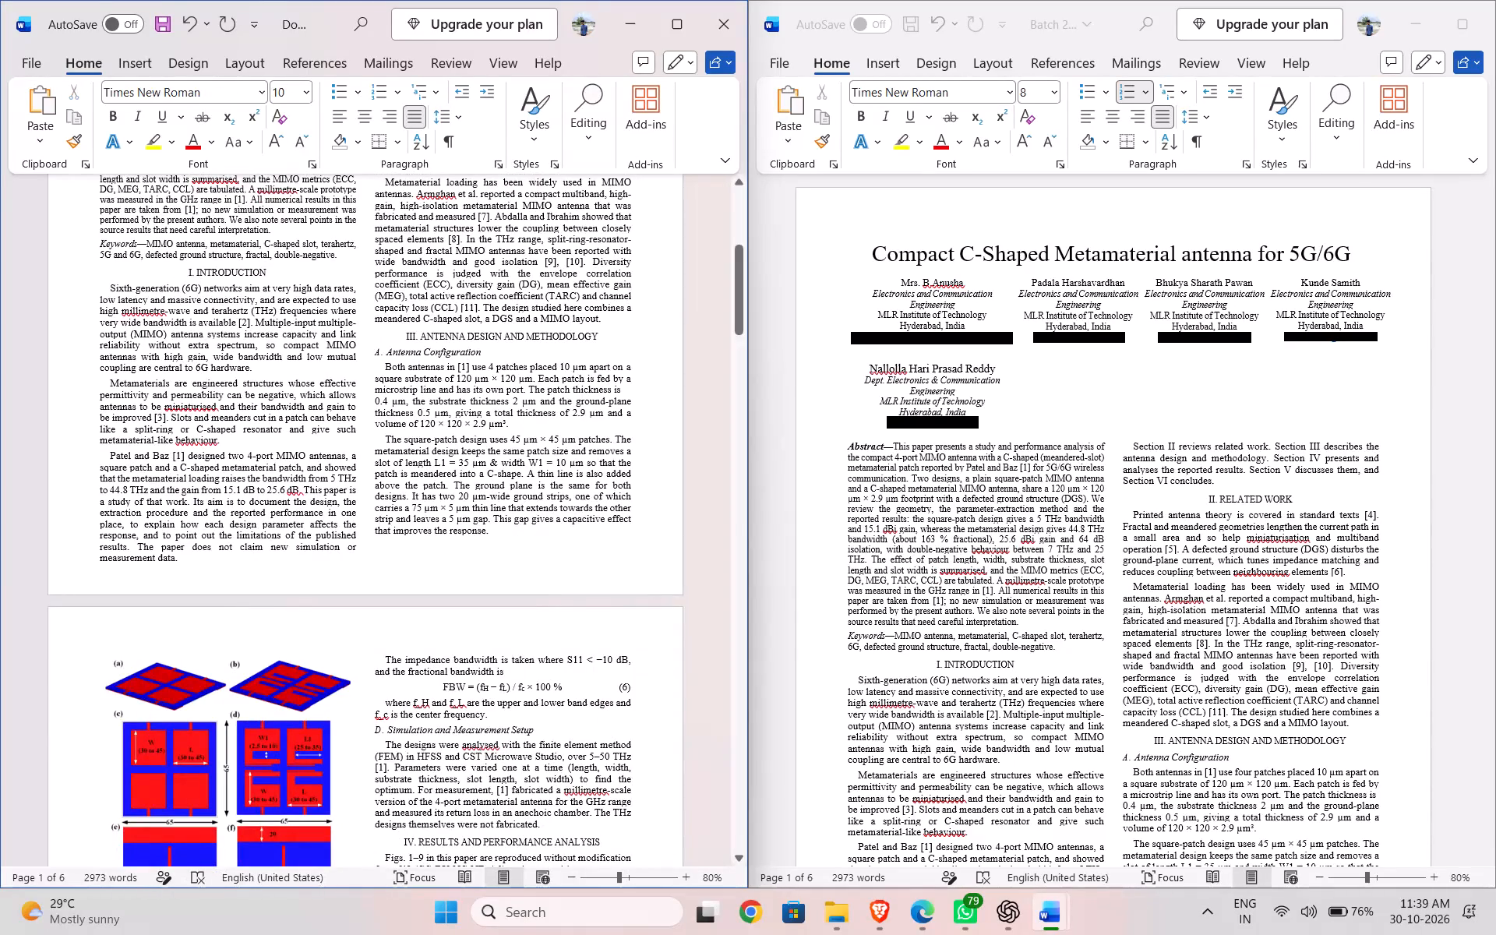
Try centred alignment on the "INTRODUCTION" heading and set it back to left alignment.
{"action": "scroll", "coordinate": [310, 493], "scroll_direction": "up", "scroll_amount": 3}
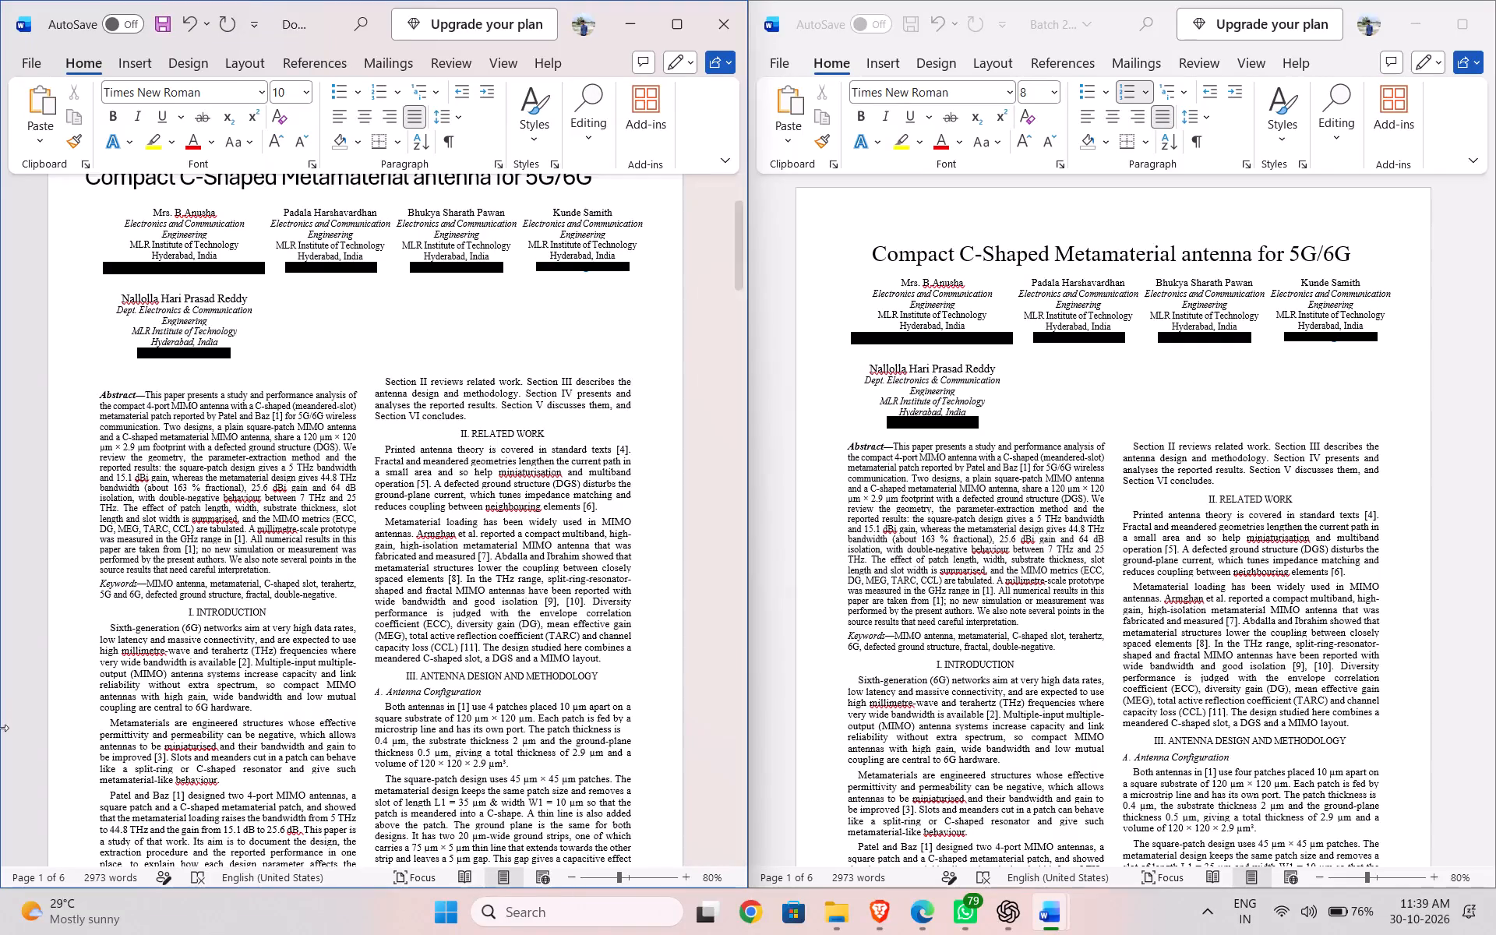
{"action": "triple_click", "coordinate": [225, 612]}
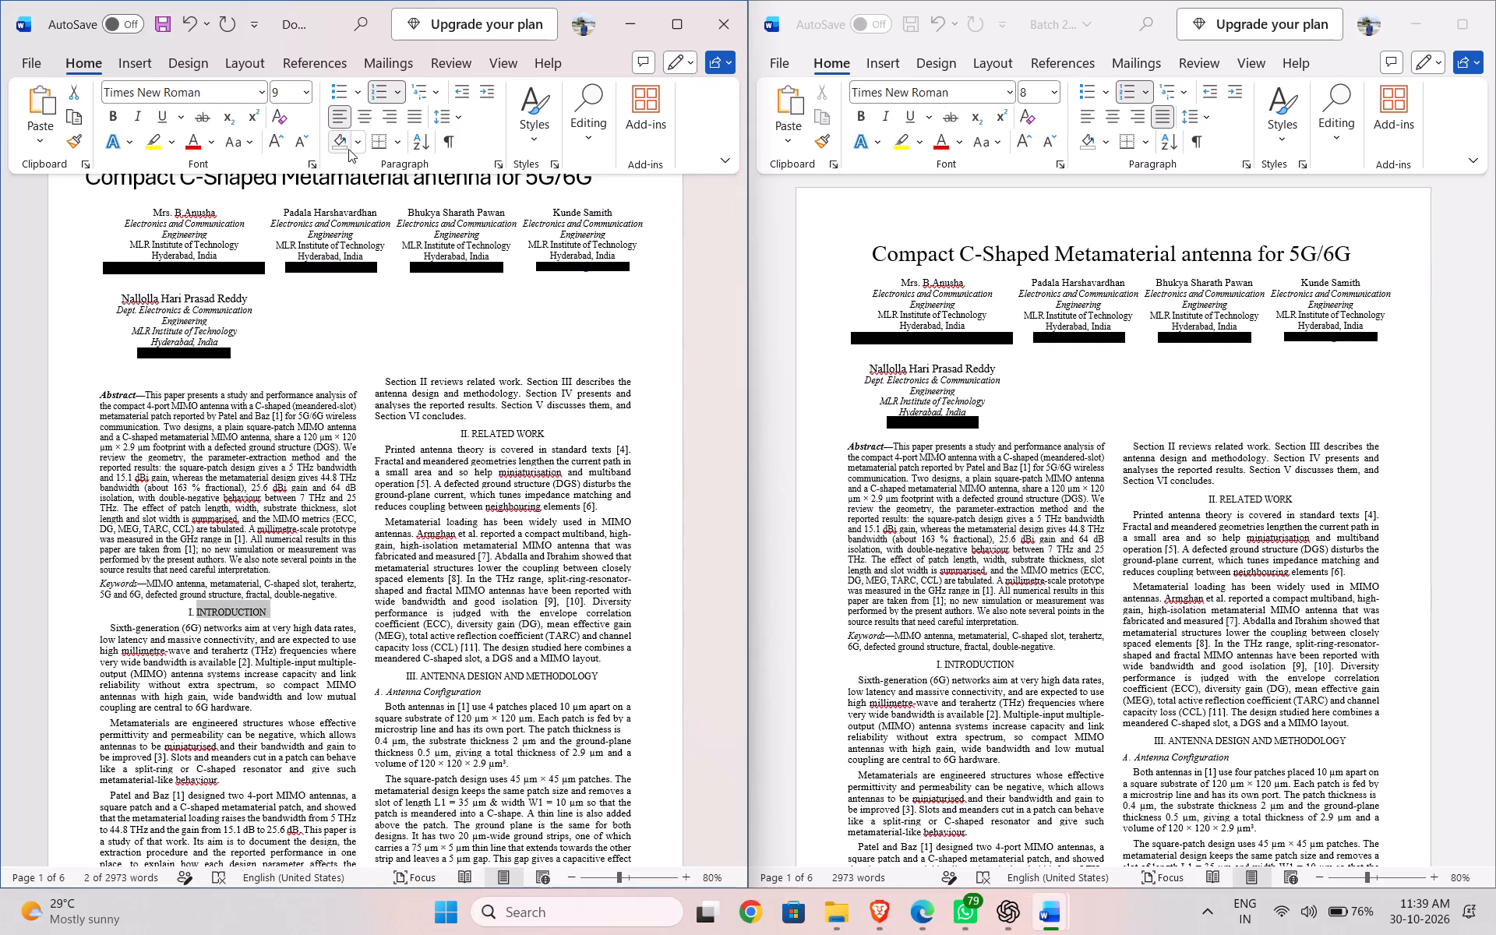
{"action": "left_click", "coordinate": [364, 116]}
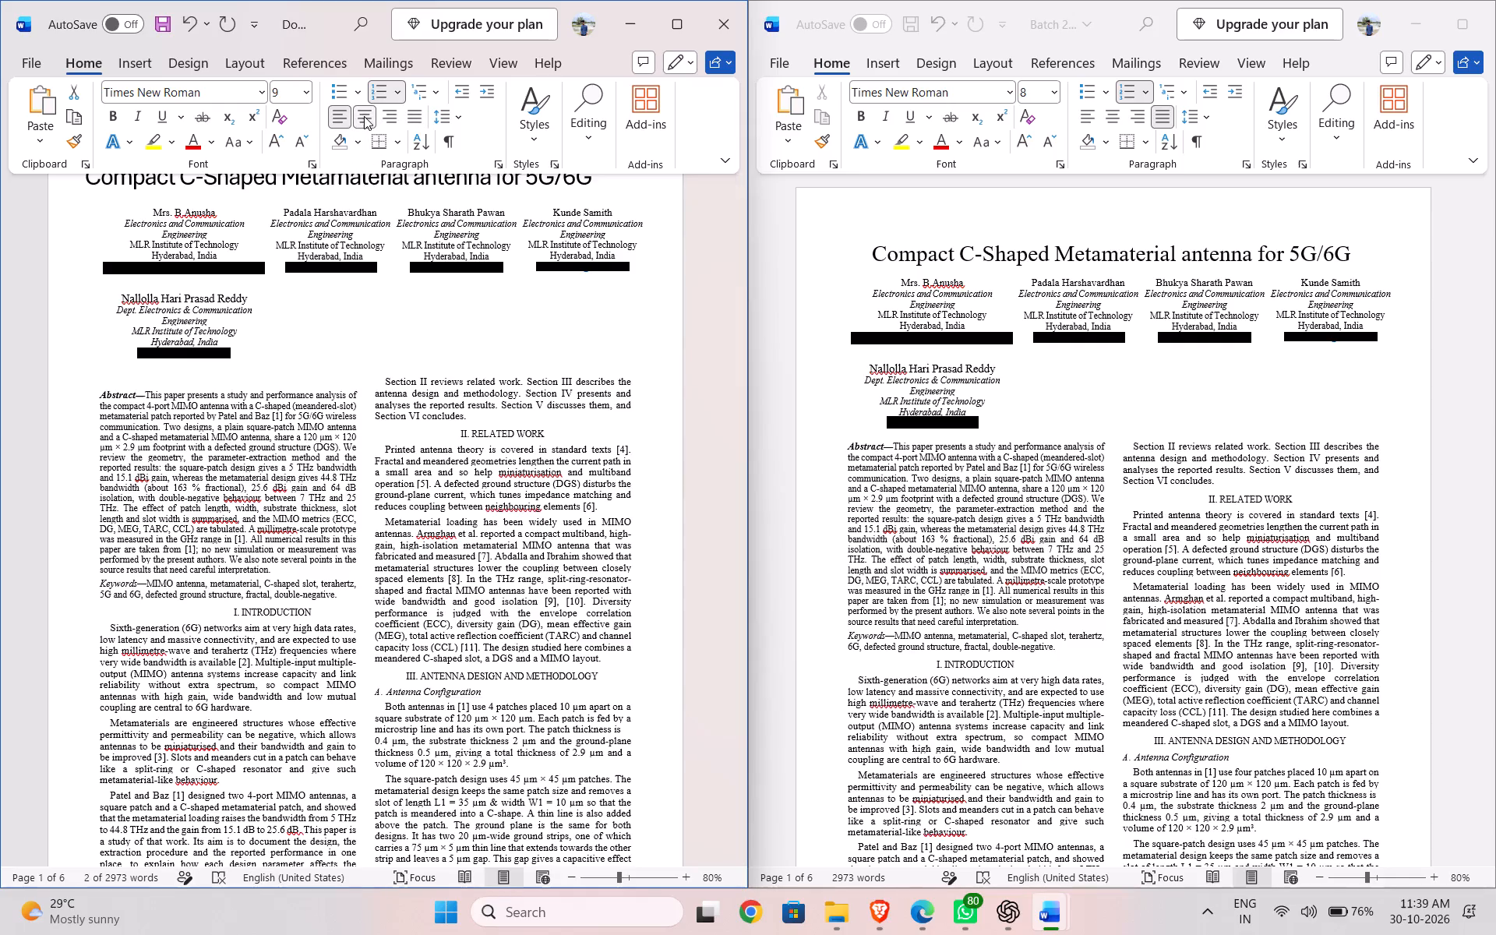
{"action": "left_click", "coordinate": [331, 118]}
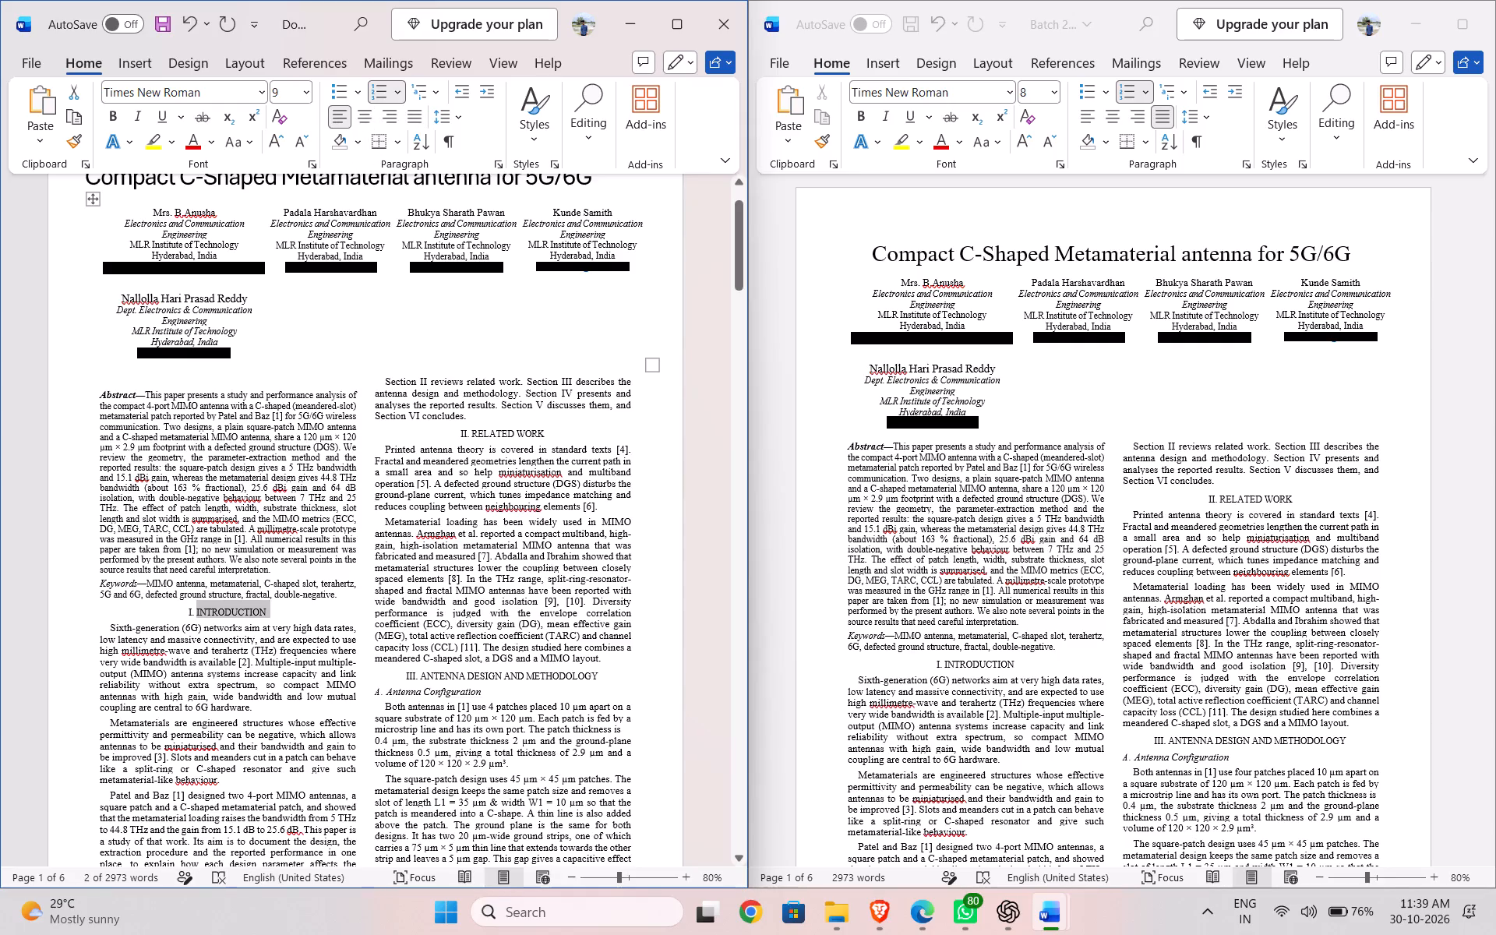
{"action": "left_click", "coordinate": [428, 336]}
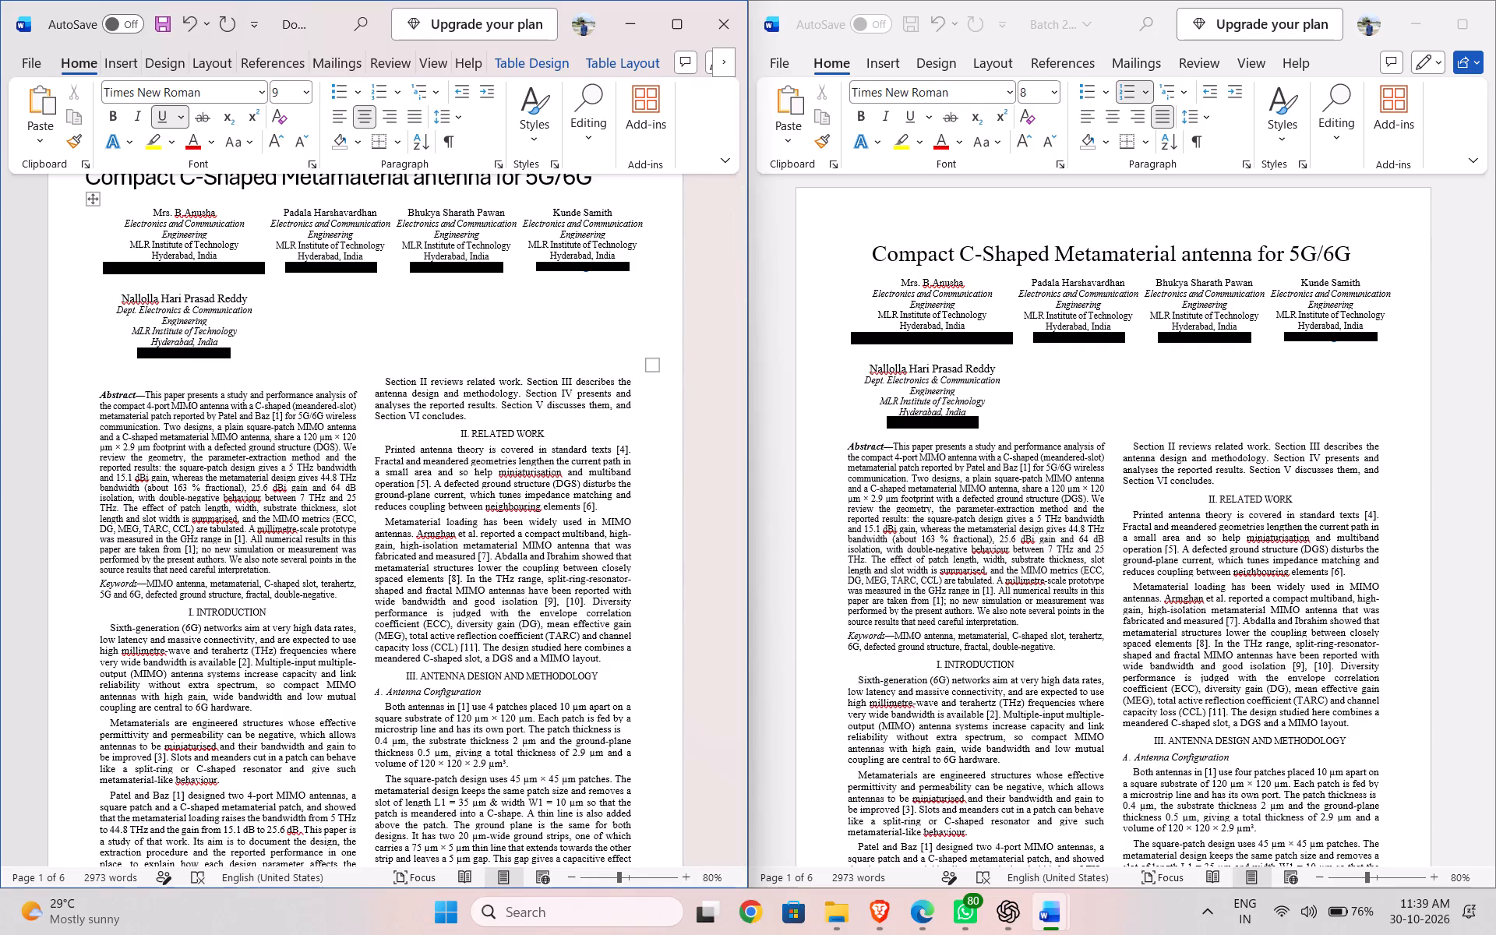
Check the title, author block and layout of the rebuilt paper's first two pages against the reference paper.
{"action": "scroll", "coordinate": [428, 336], "scroll_direction": "up", "scroll_amount": 2}
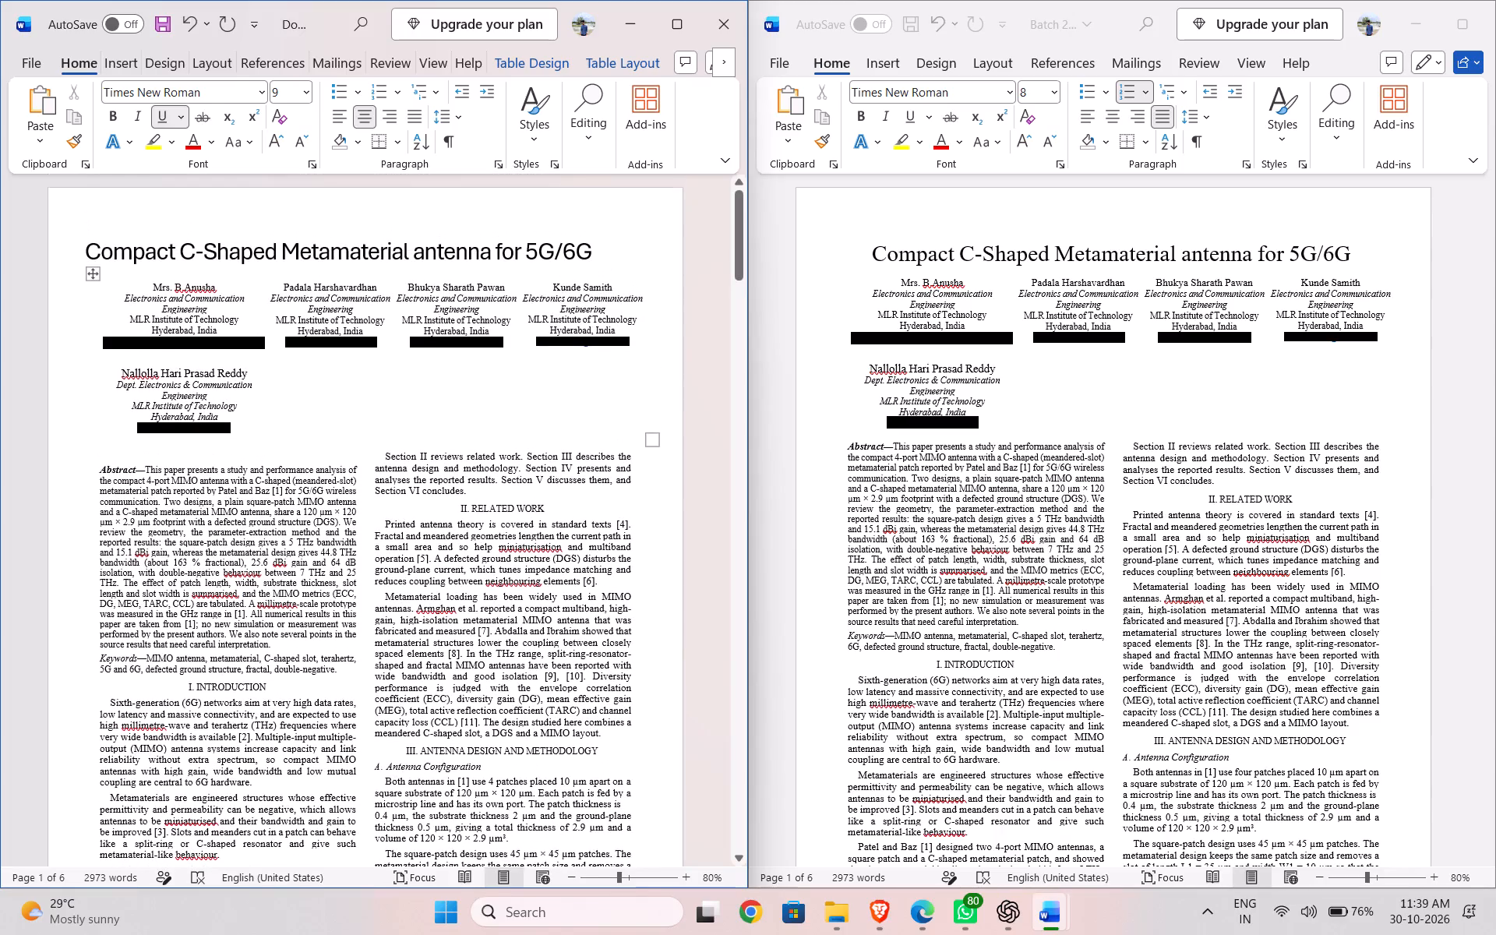
{"action": "scroll", "coordinate": [480, 324], "scroll_direction": "up", "scroll_amount": 2}
{"action": "scroll", "coordinate": [480, 324], "scroll_direction": "down", "scroll_amount": 5}
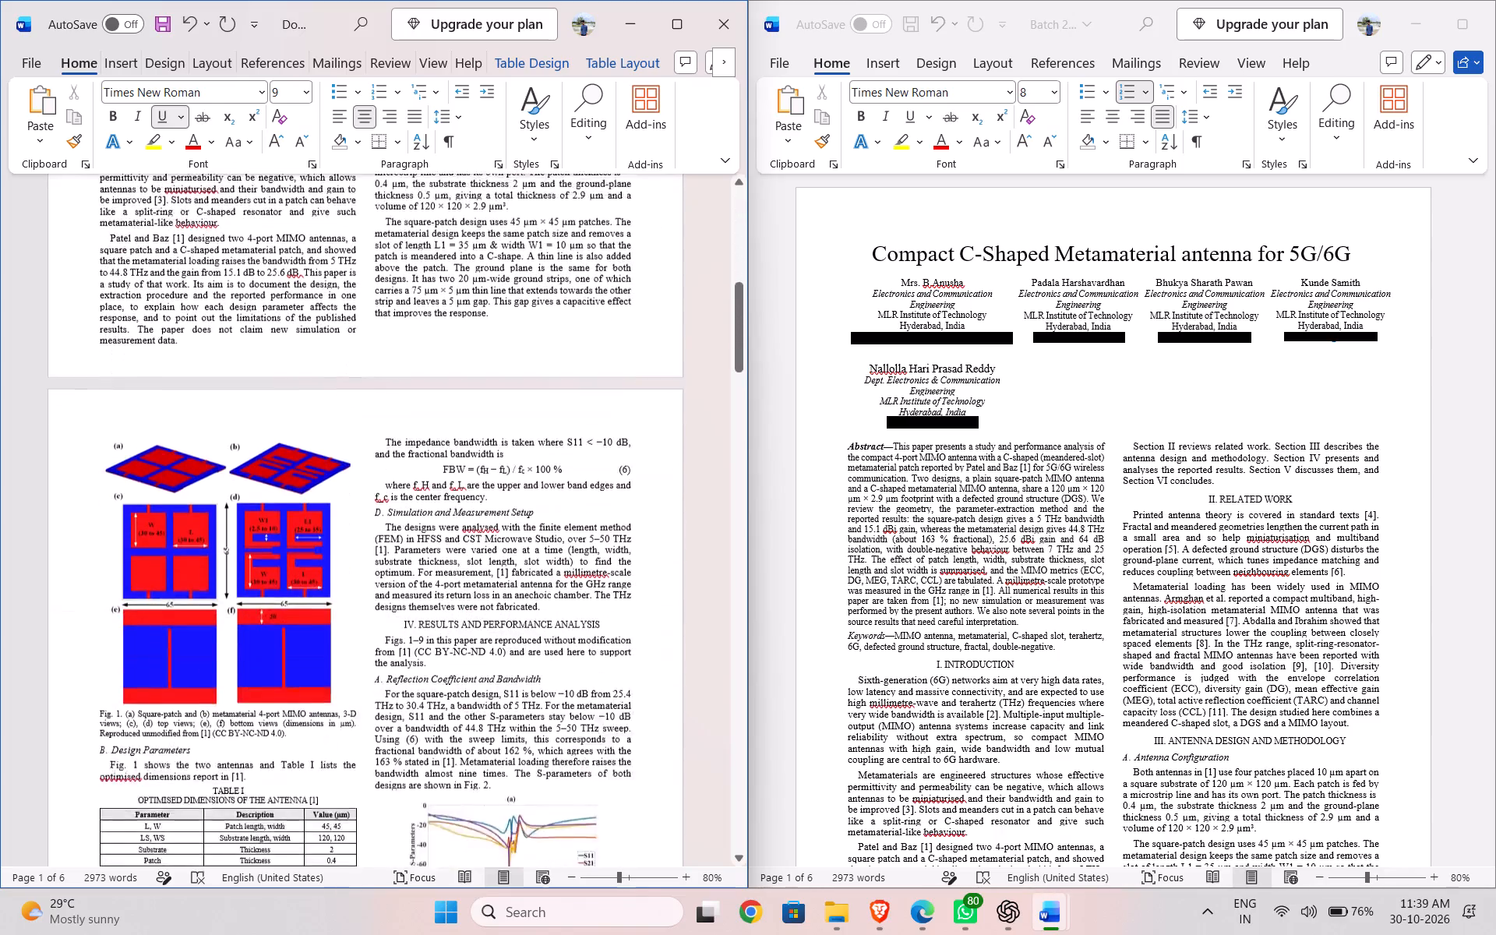
{"action": "scroll", "coordinate": [480, 324], "scroll_direction": "down", "scroll_amount": 1}
{"action": "scroll", "coordinate": [480, 324], "scroll_direction": "up", "scroll_amount": 2}
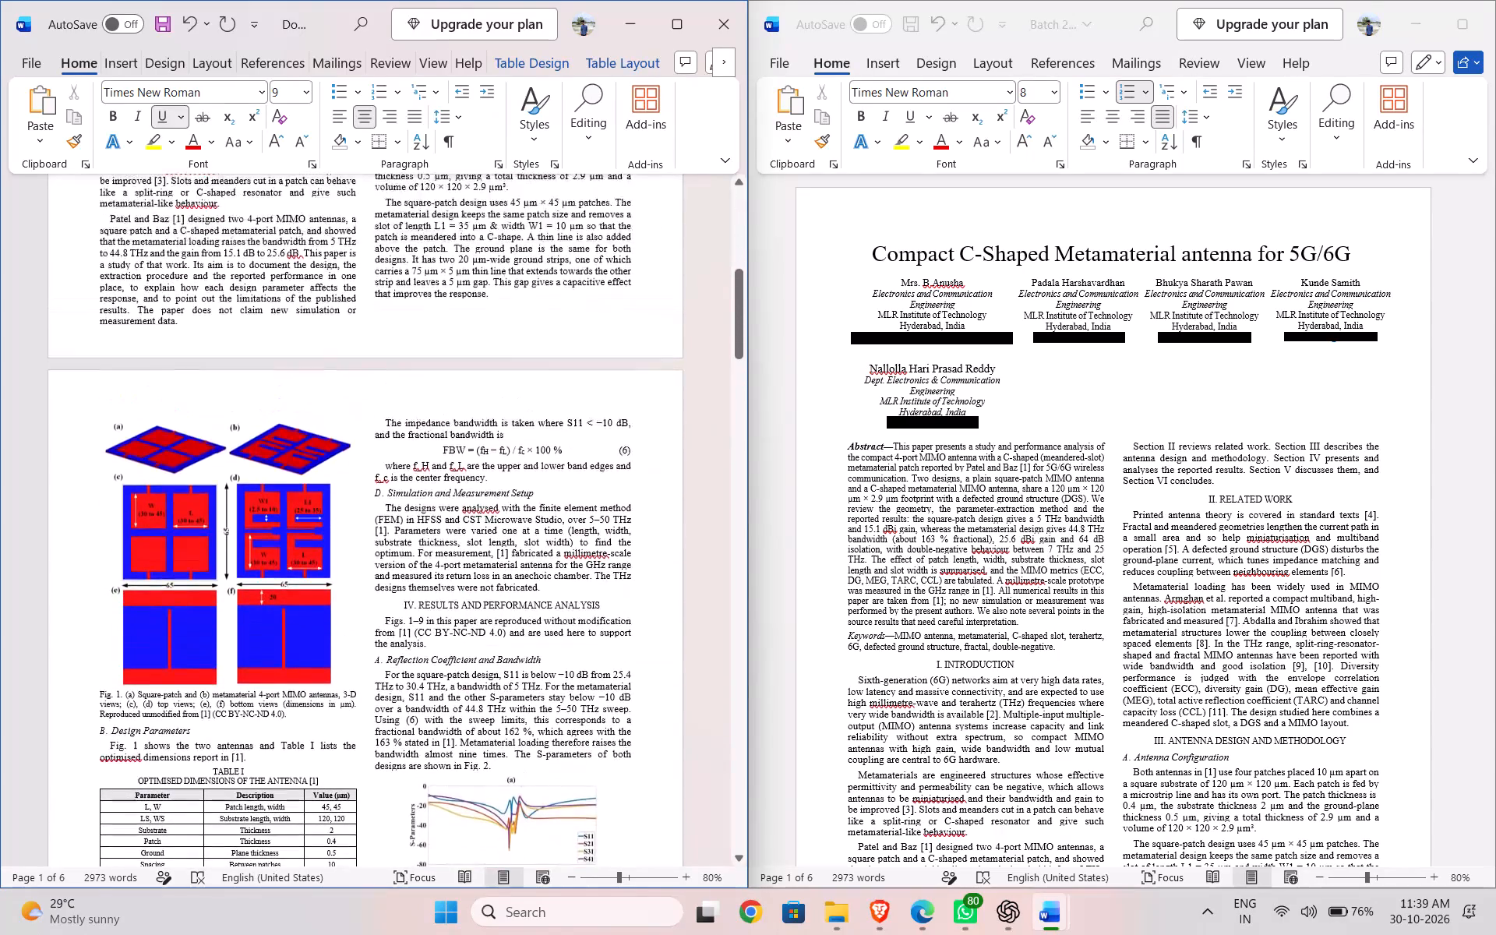
{"action": "scroll", "coordinate": [480, 324], "scroll_direction": "up", "scroll_amount": 1}
{"action": "scroll", "coordinate": [587, 316], "scroll_direction": "up", "scroll_amount": 6}
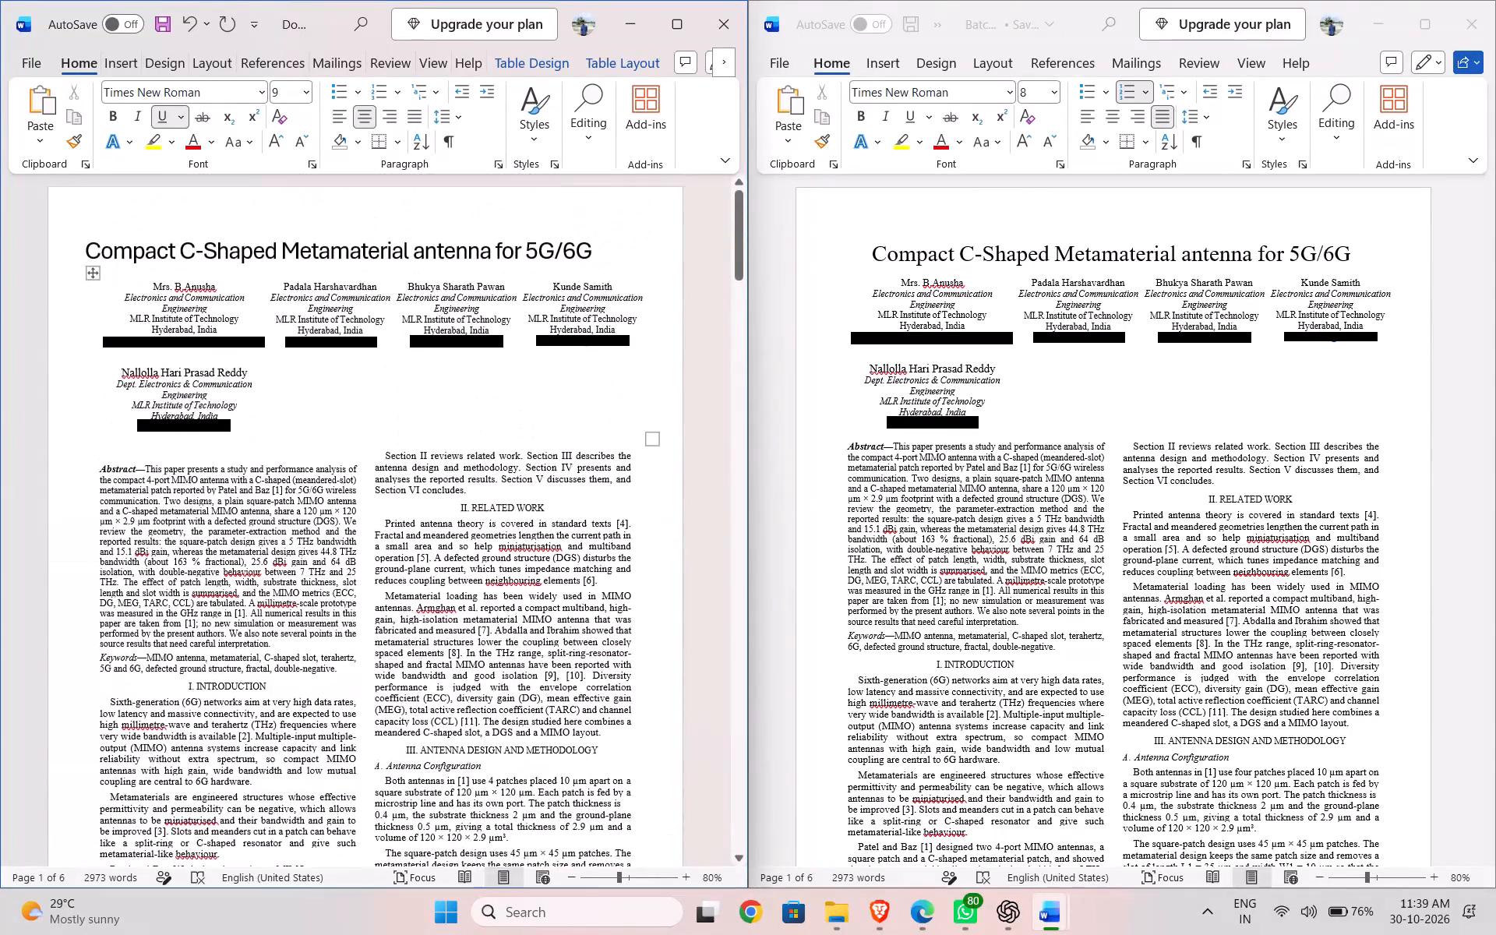
{"action": "scroll", "coordinate": [587, 316], "scroll_direction": "up", "scroll_amount": 1}
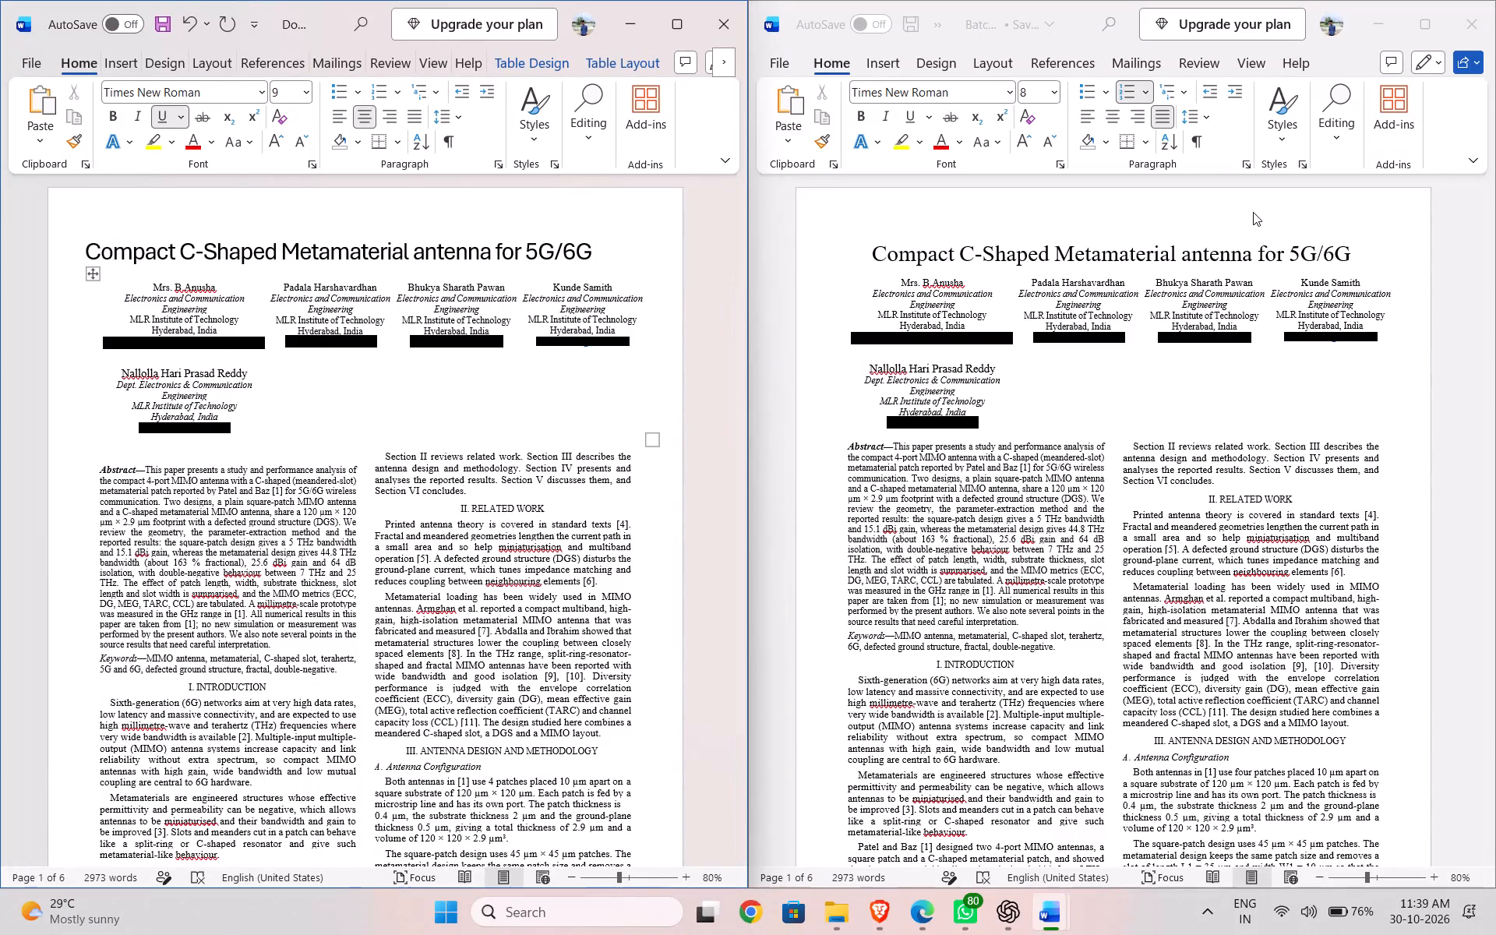
Close the reference copy of the Batch 22 paper and maximize the window of the rebuilt paper.
{"action": "left_click", "coordinate": [1478, 22]}
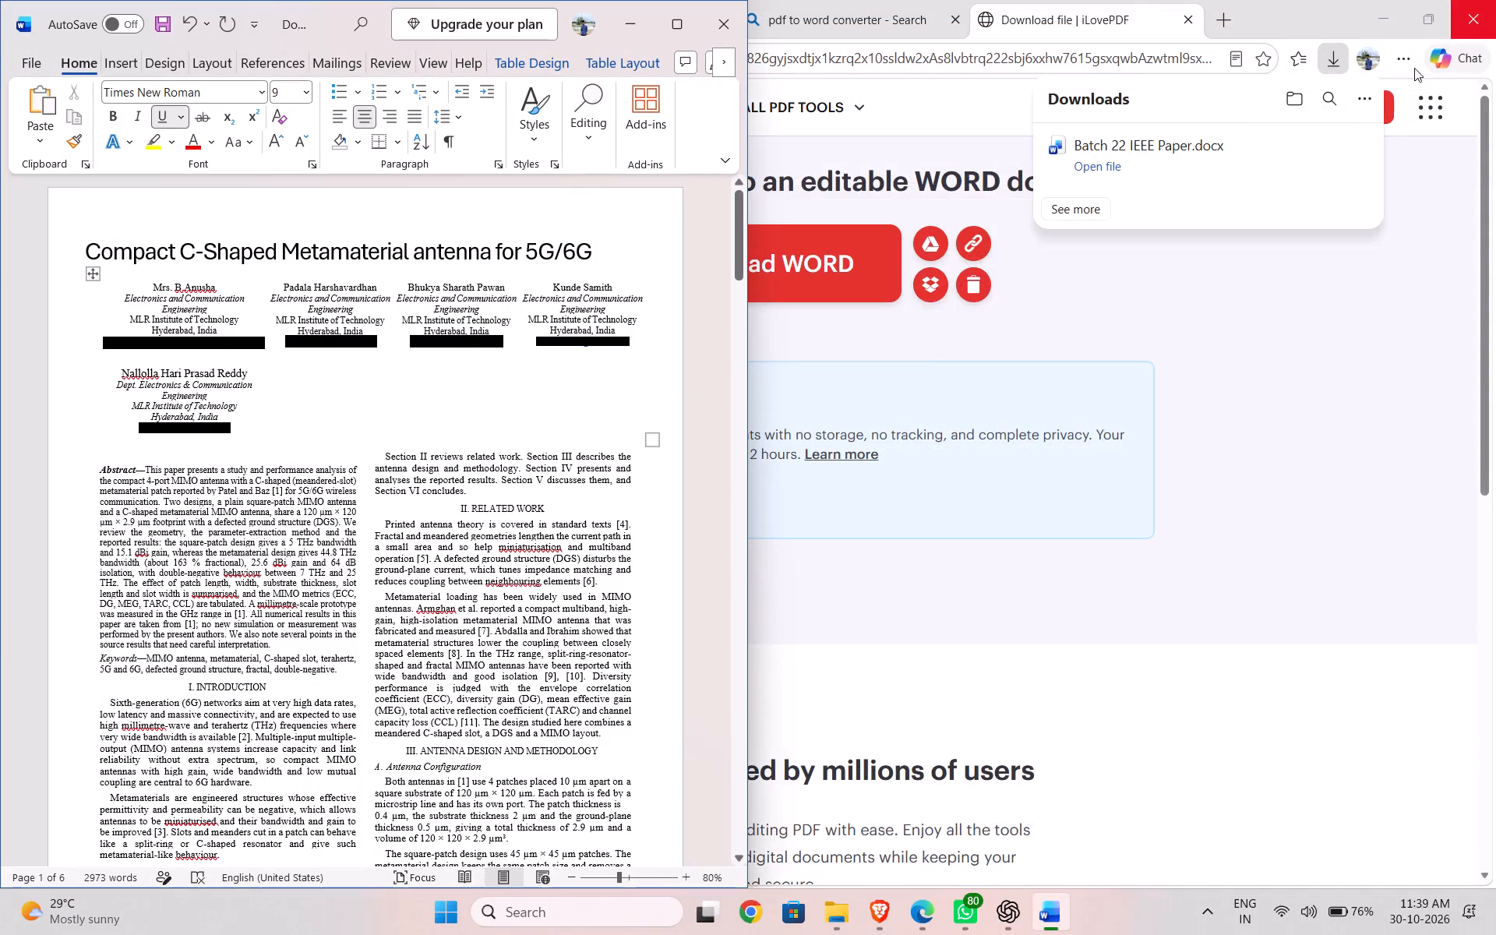
{"action": "left_click", "coordinate": [669, 13]}
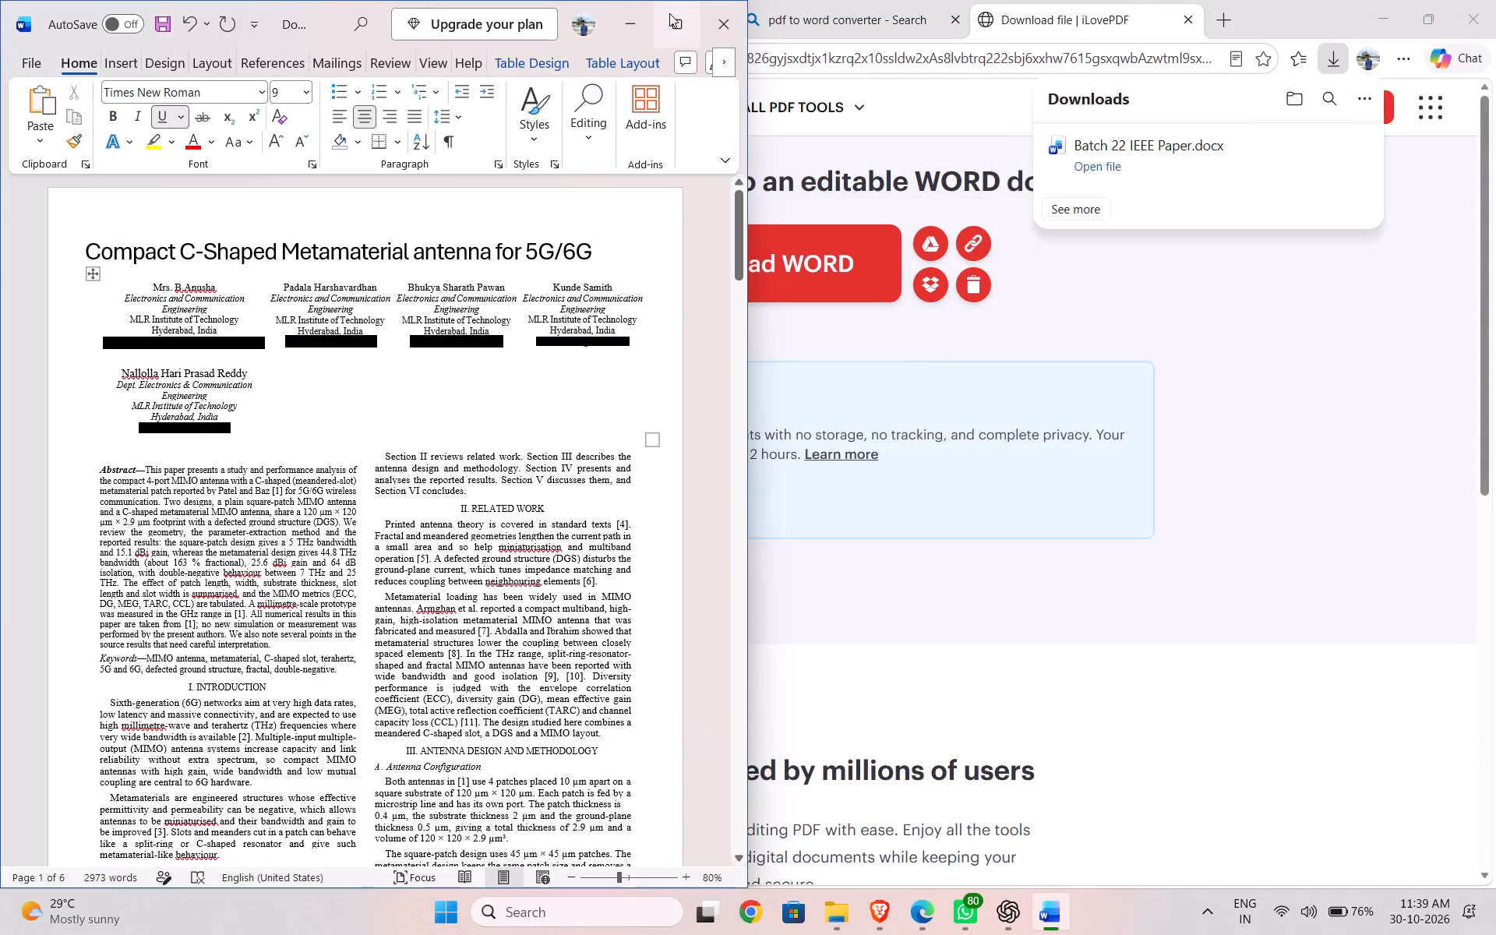
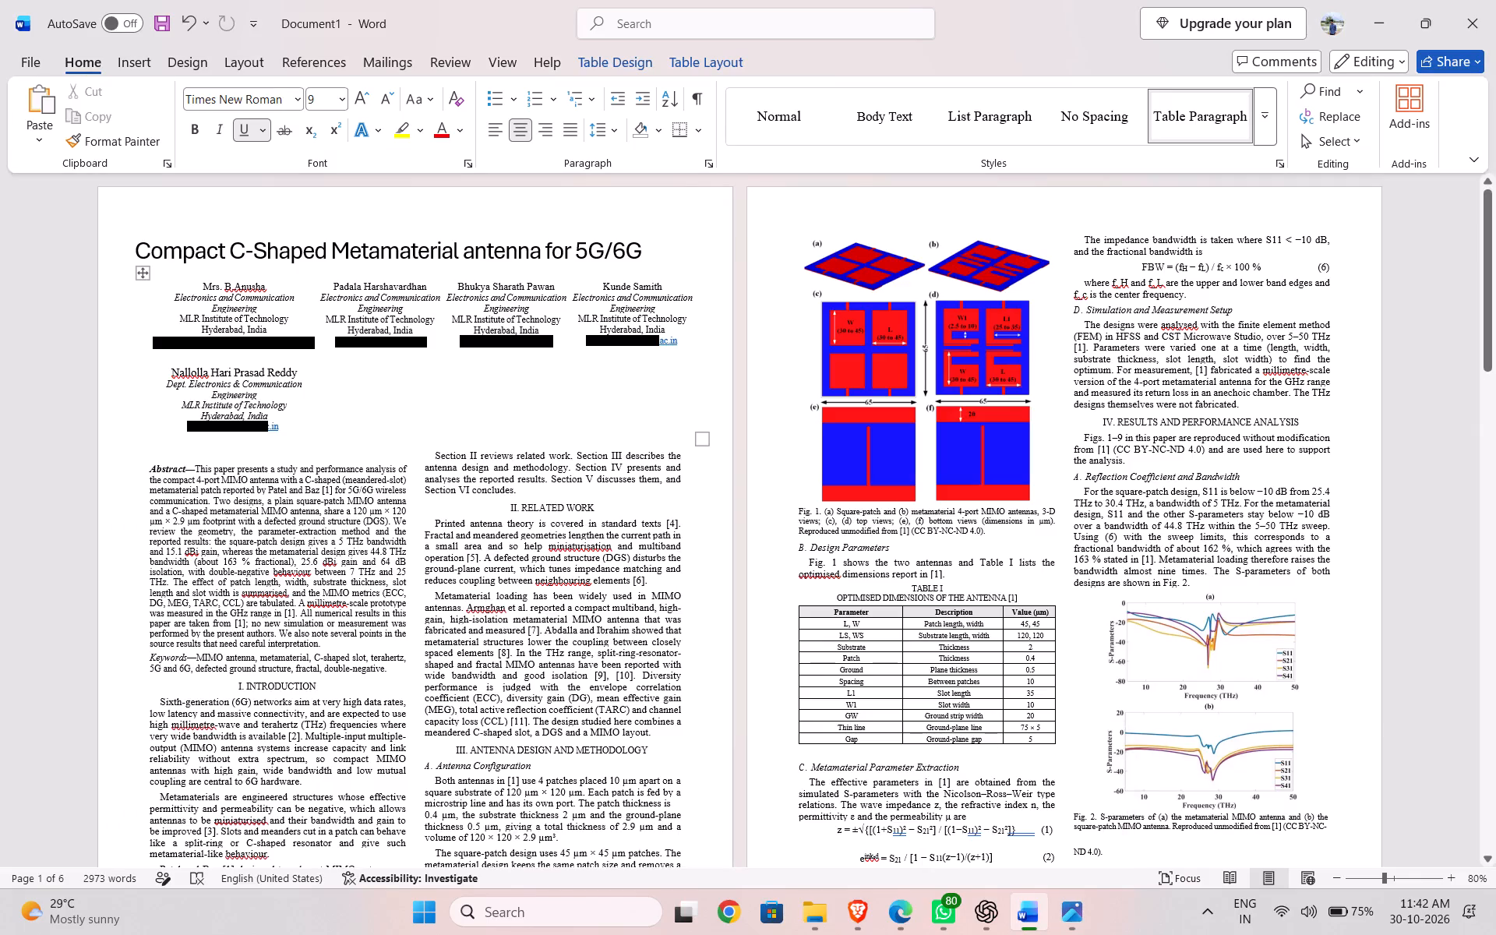
{"action": "left_click", "coordinate": [917, 391]}
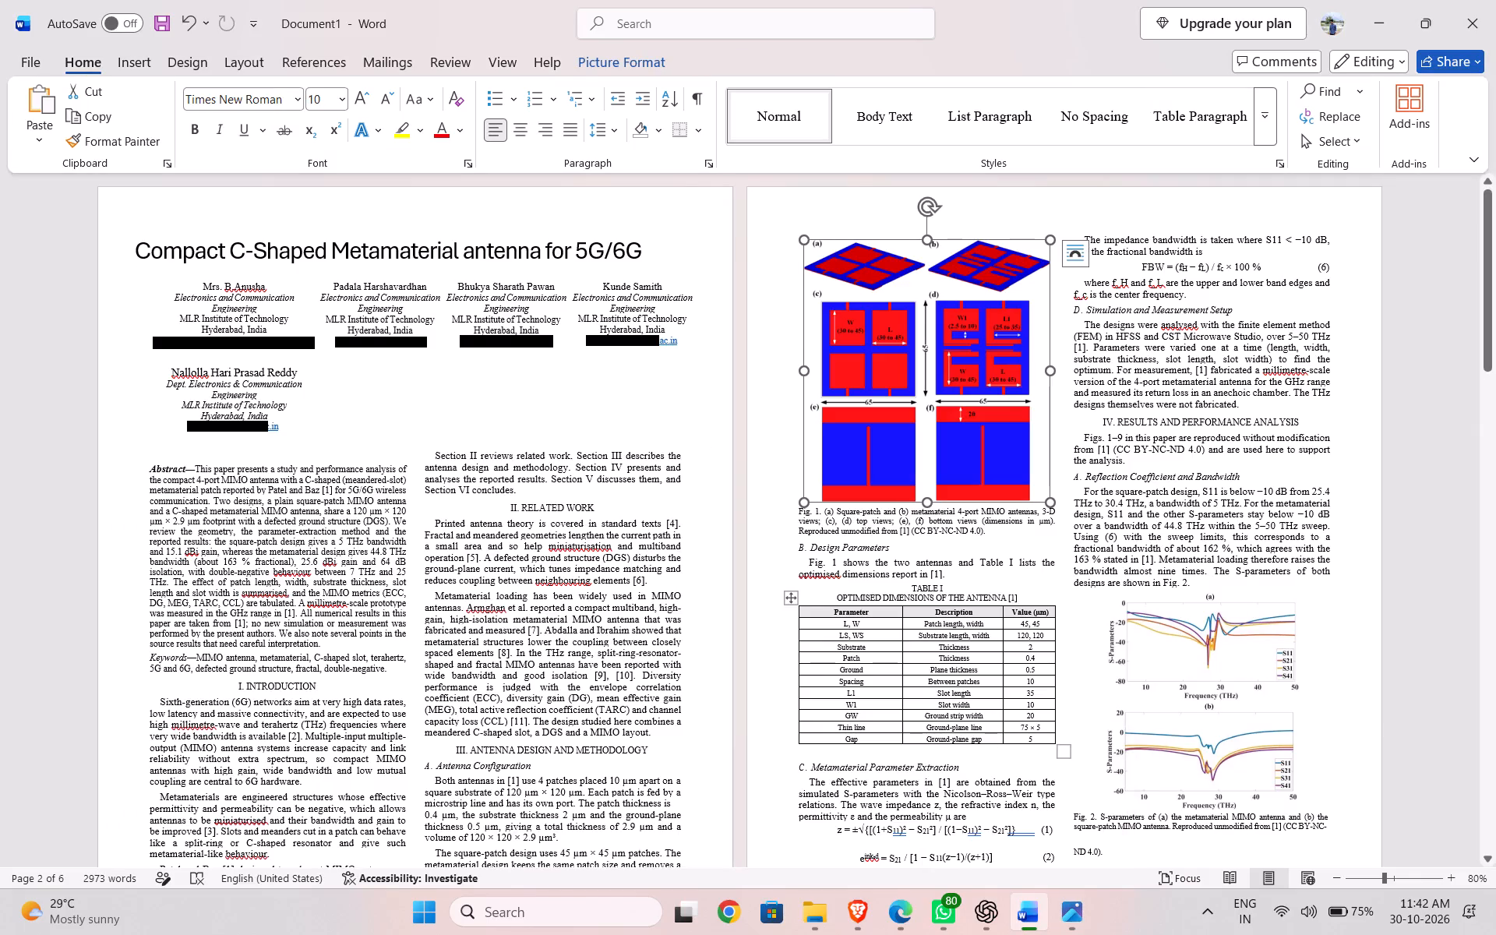
{"action": "scroll", "coordinate": [1132, 826], "scroll_direction": "down", "scroll_amount": 3}
{"action": "scroll", "coordinate": [1057, 731], "scroll_direction": "down", "scroll_amount": 1}
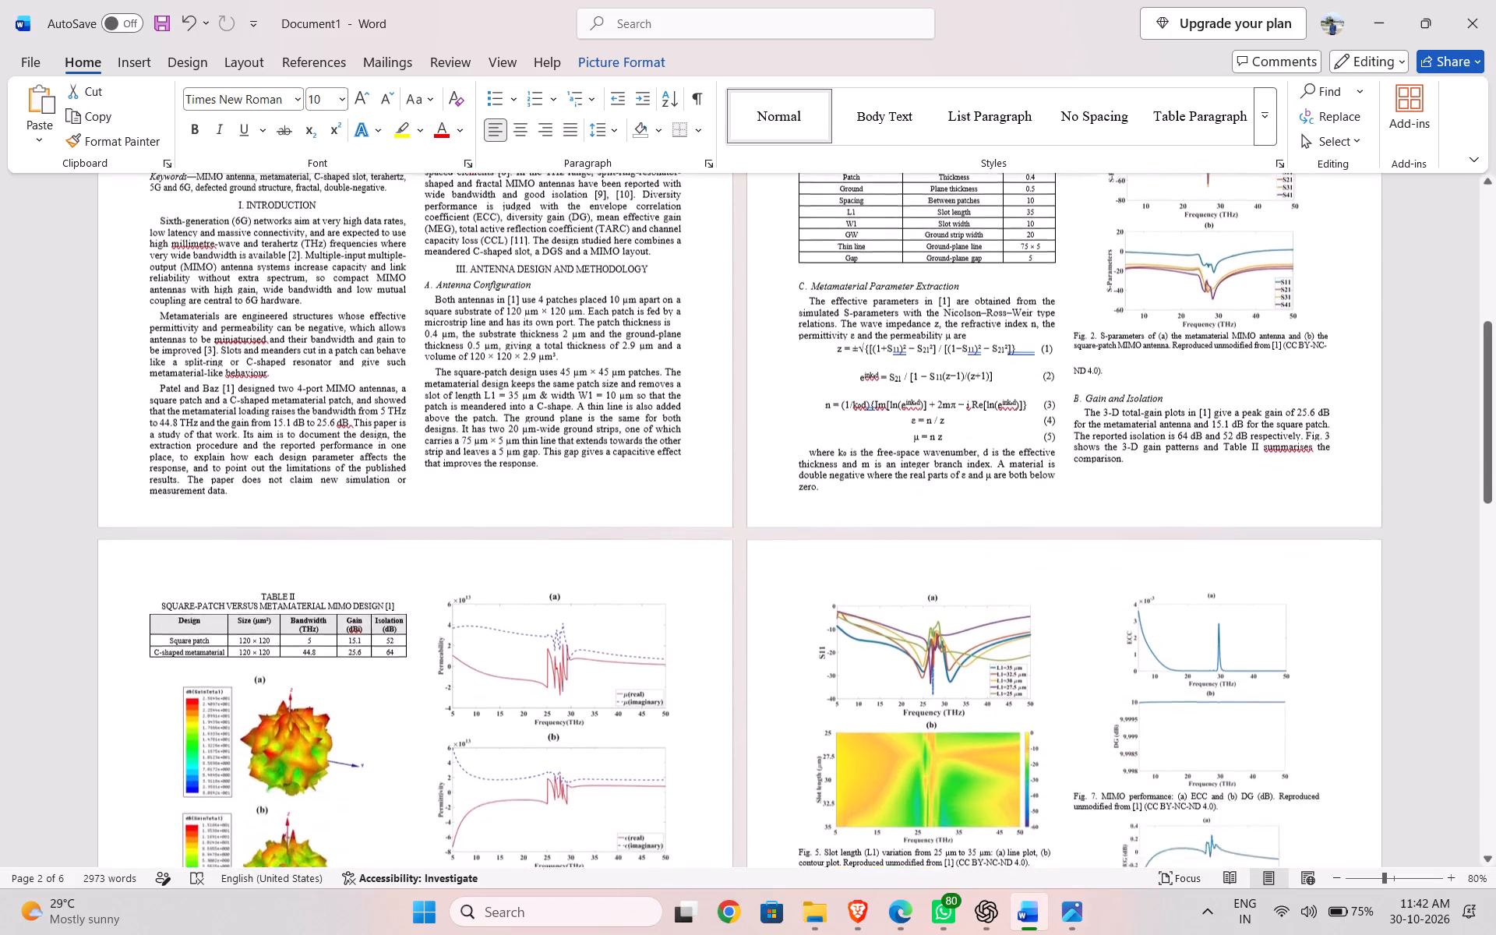
{"action": "scroll", "coordinate": [1057, 731], "scroll_direction": "down", "scroll_amount": 1}
{"action": "scroll", "coordinate": [1057, 731], "scroll_direction": "up", "scroll_amount": 3}
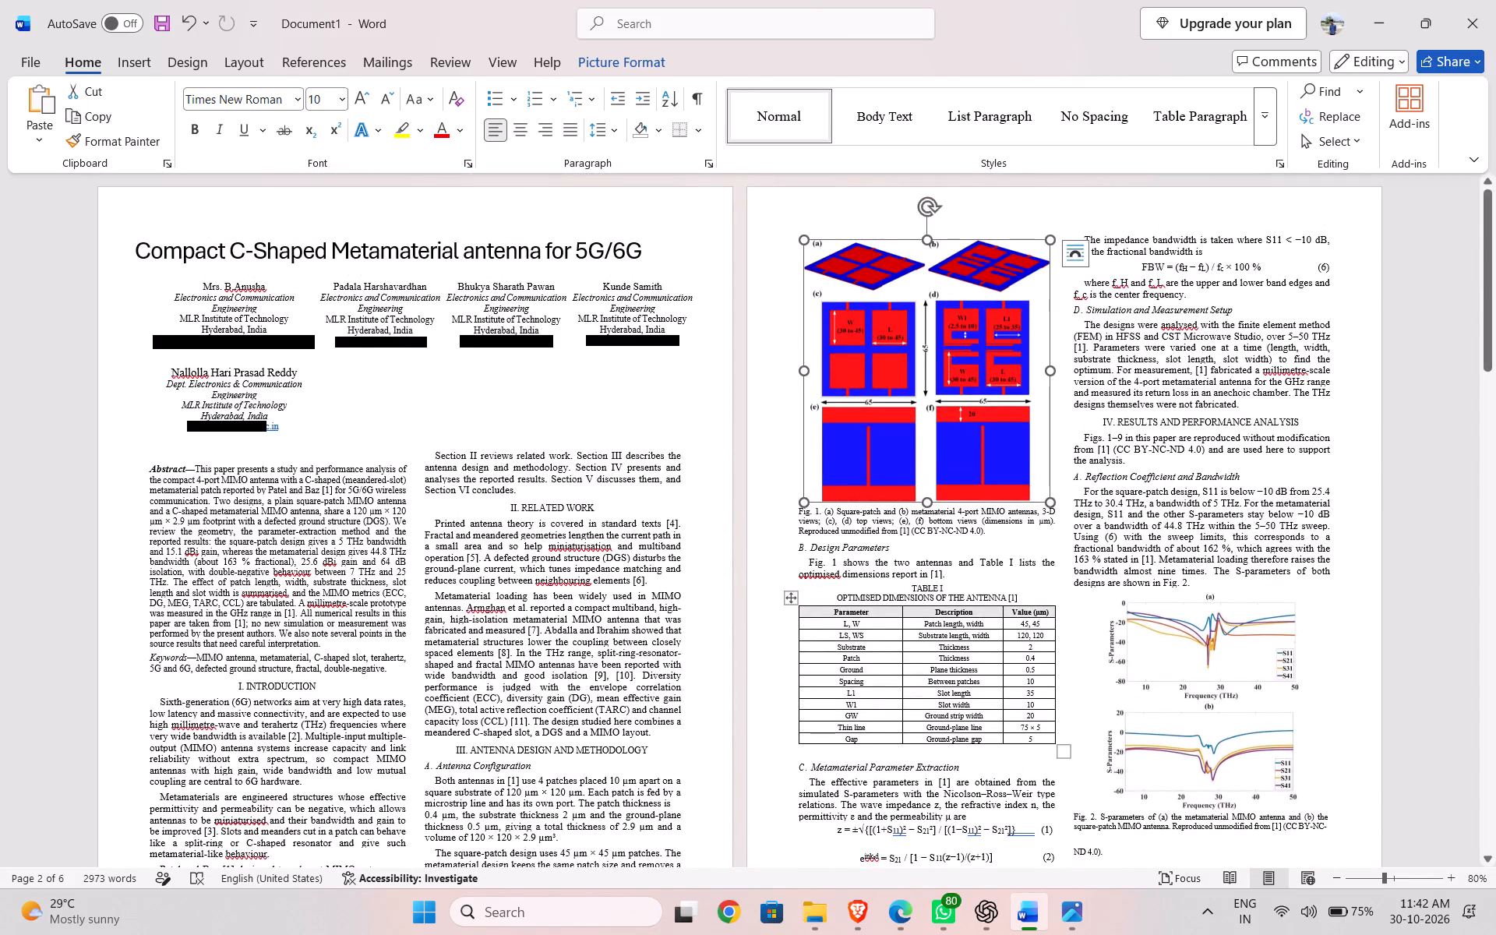
Switch back to the open antenna layout screenshots in Photos.
{"action": "left_click", "coordinate": [1064, 905]}
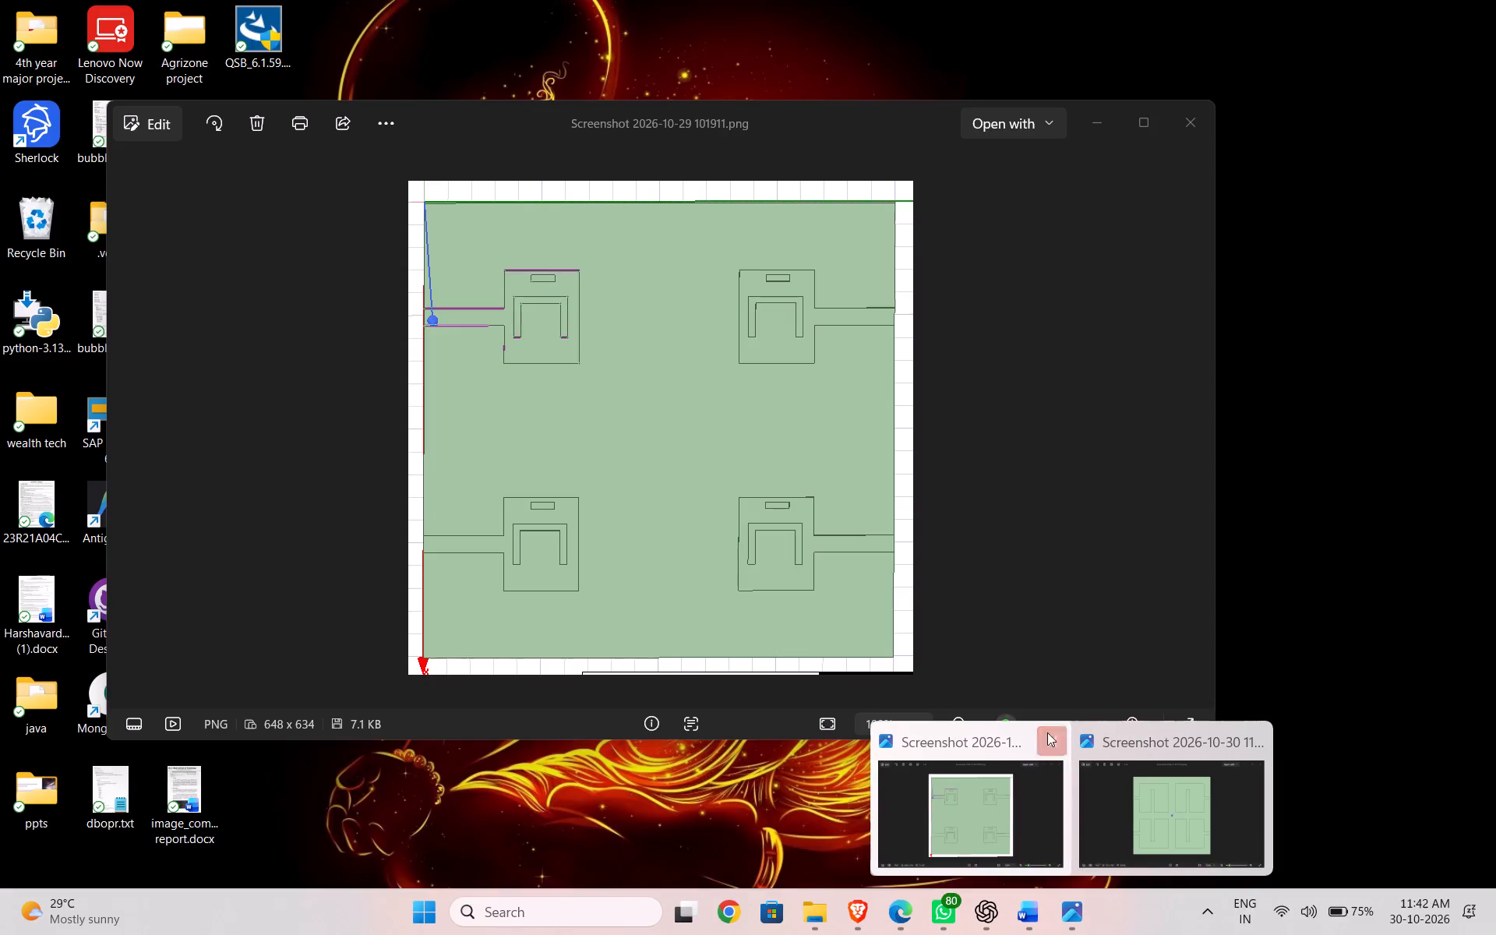
Close the older antenna screenshot, check the newer green four-patch layout, and paste that layout in place of the Fig. 1 image.
{"action": "left_click", "coordinate": [1051, 729]}
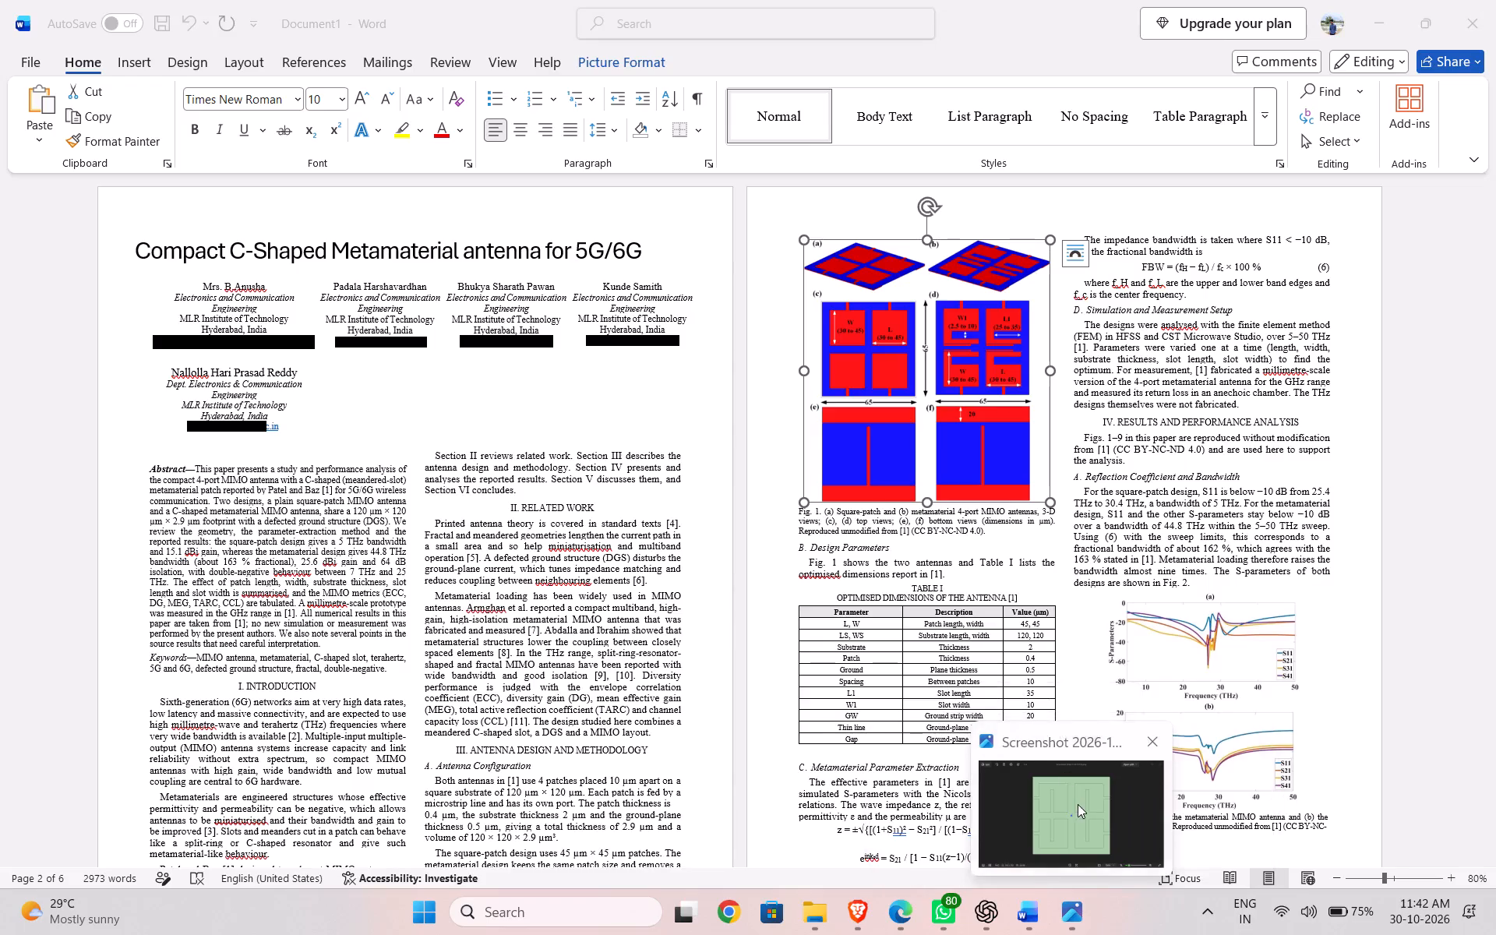
{"action": "left_click", "coordinate": [1078, 804]}
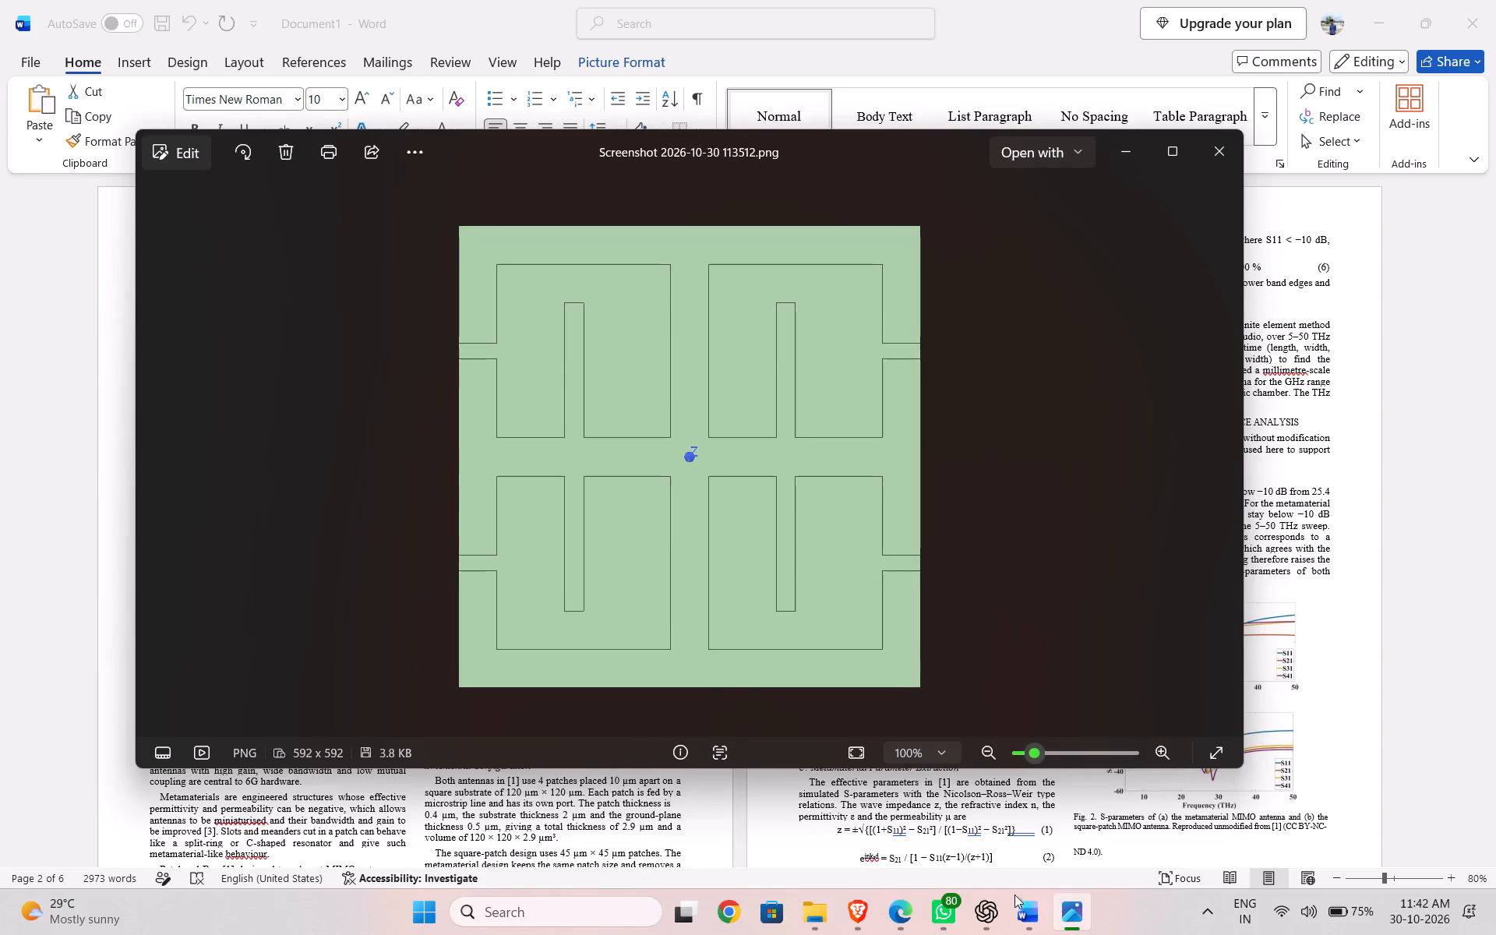
{"action": "left_click", "coordinate": [1032, 831]}
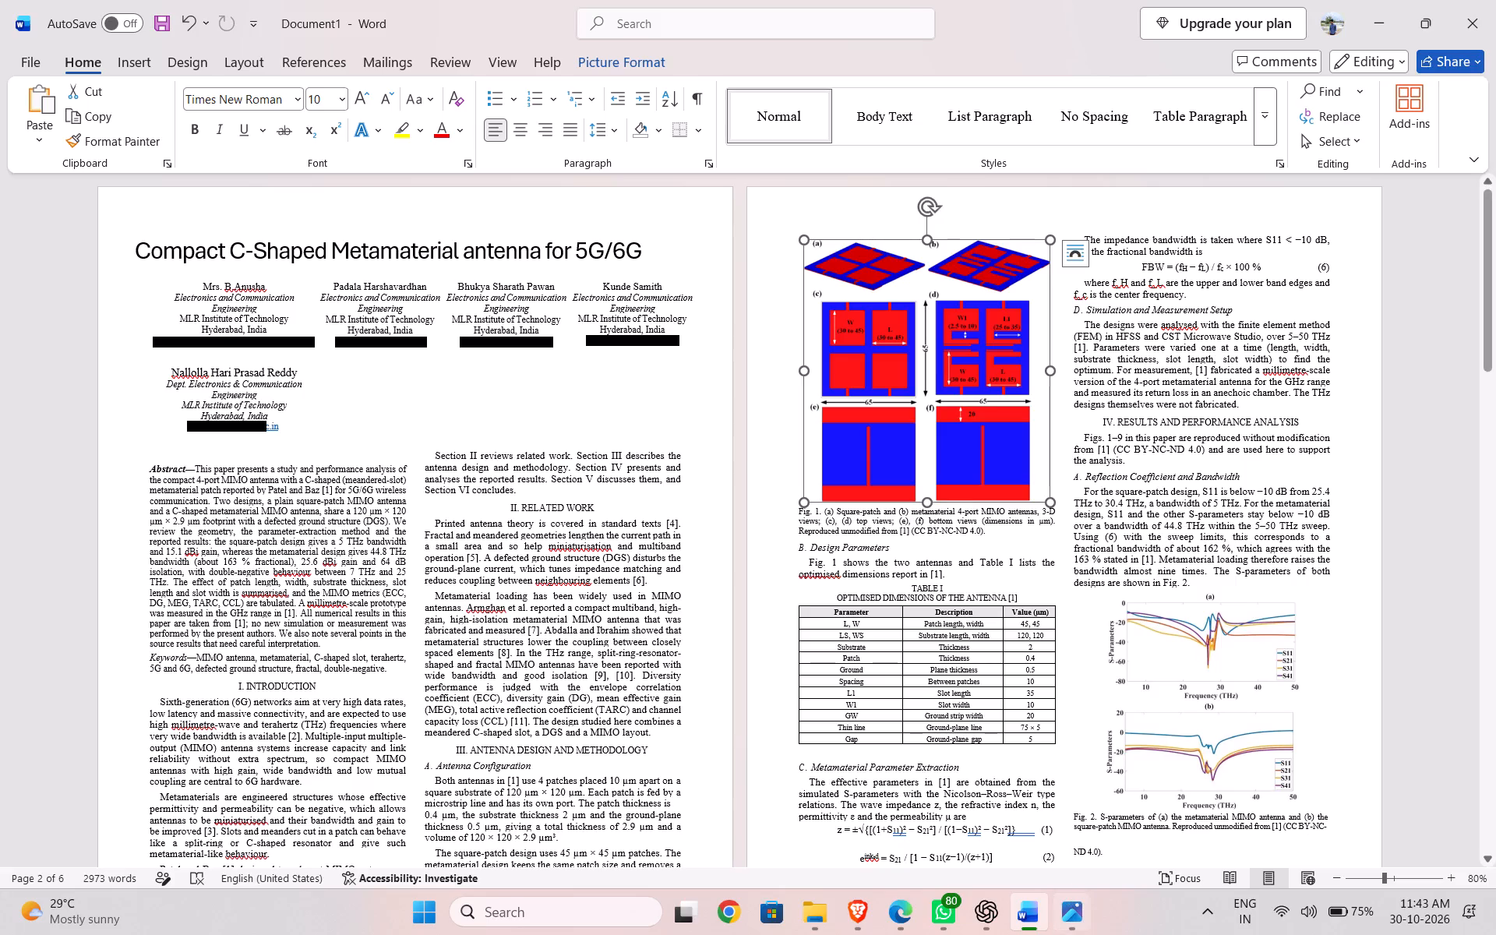
{"action": "key", "text": "Delete"}
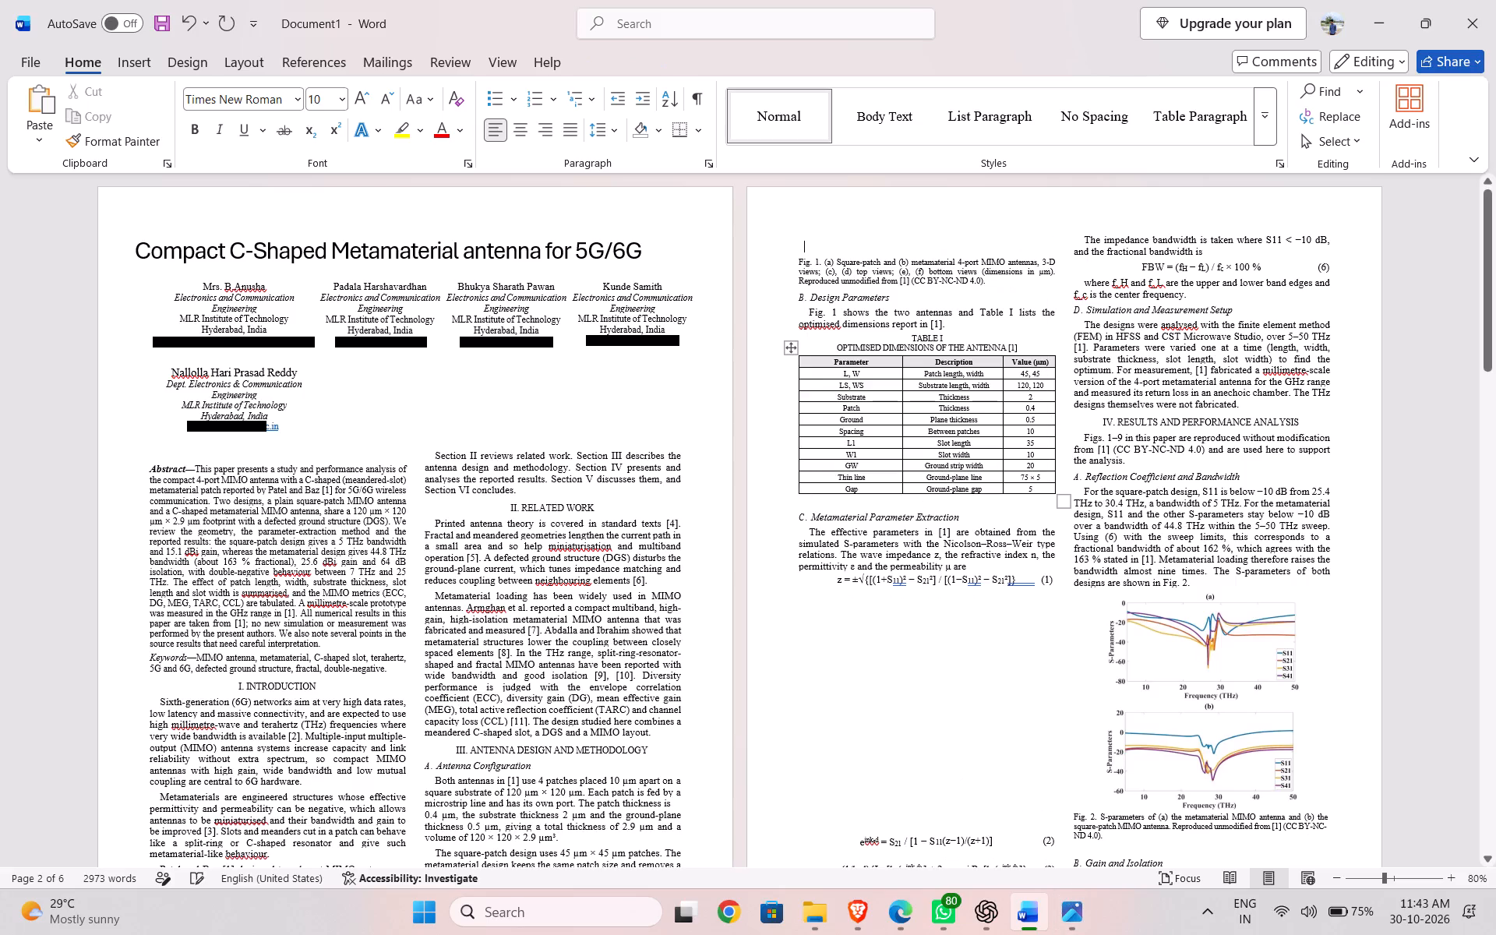
{"action": "key", "text": "ctrl+v"}
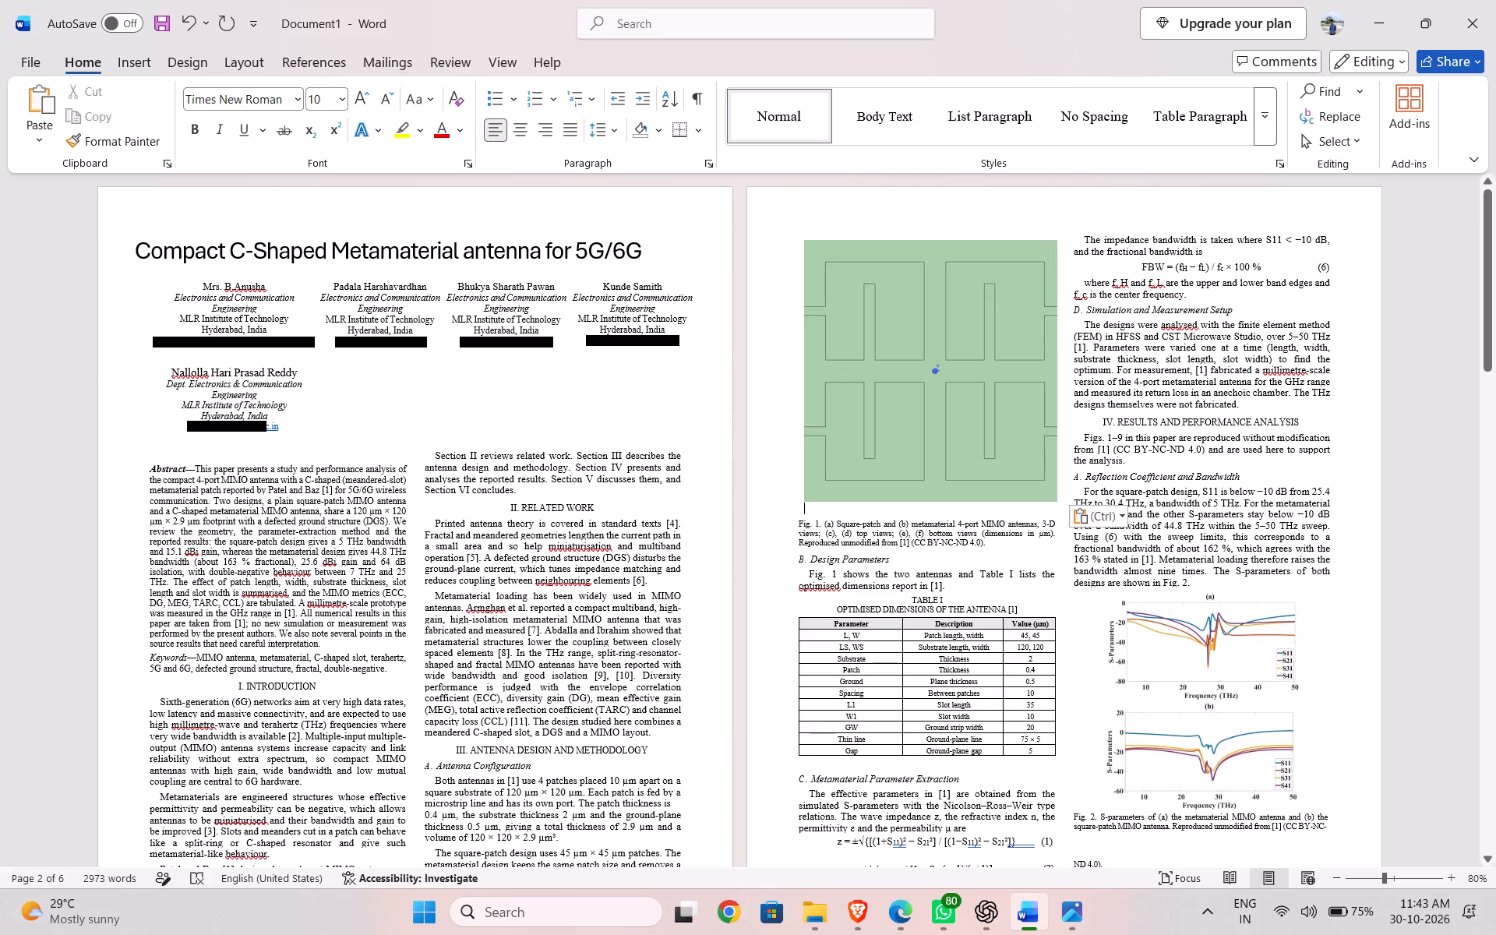
Shorten the Fig. 1 caption to "Fig. 1. metamaterial 4-port MIMO antennas, 3-D views.".
{"action": "left_click_drag", "start_coordinate": [909, 525], "coordinate": [906, 525]}
{"action": "left_click_drag", "start_coordinate": [906, 525], "coordinate": [825, 522]}
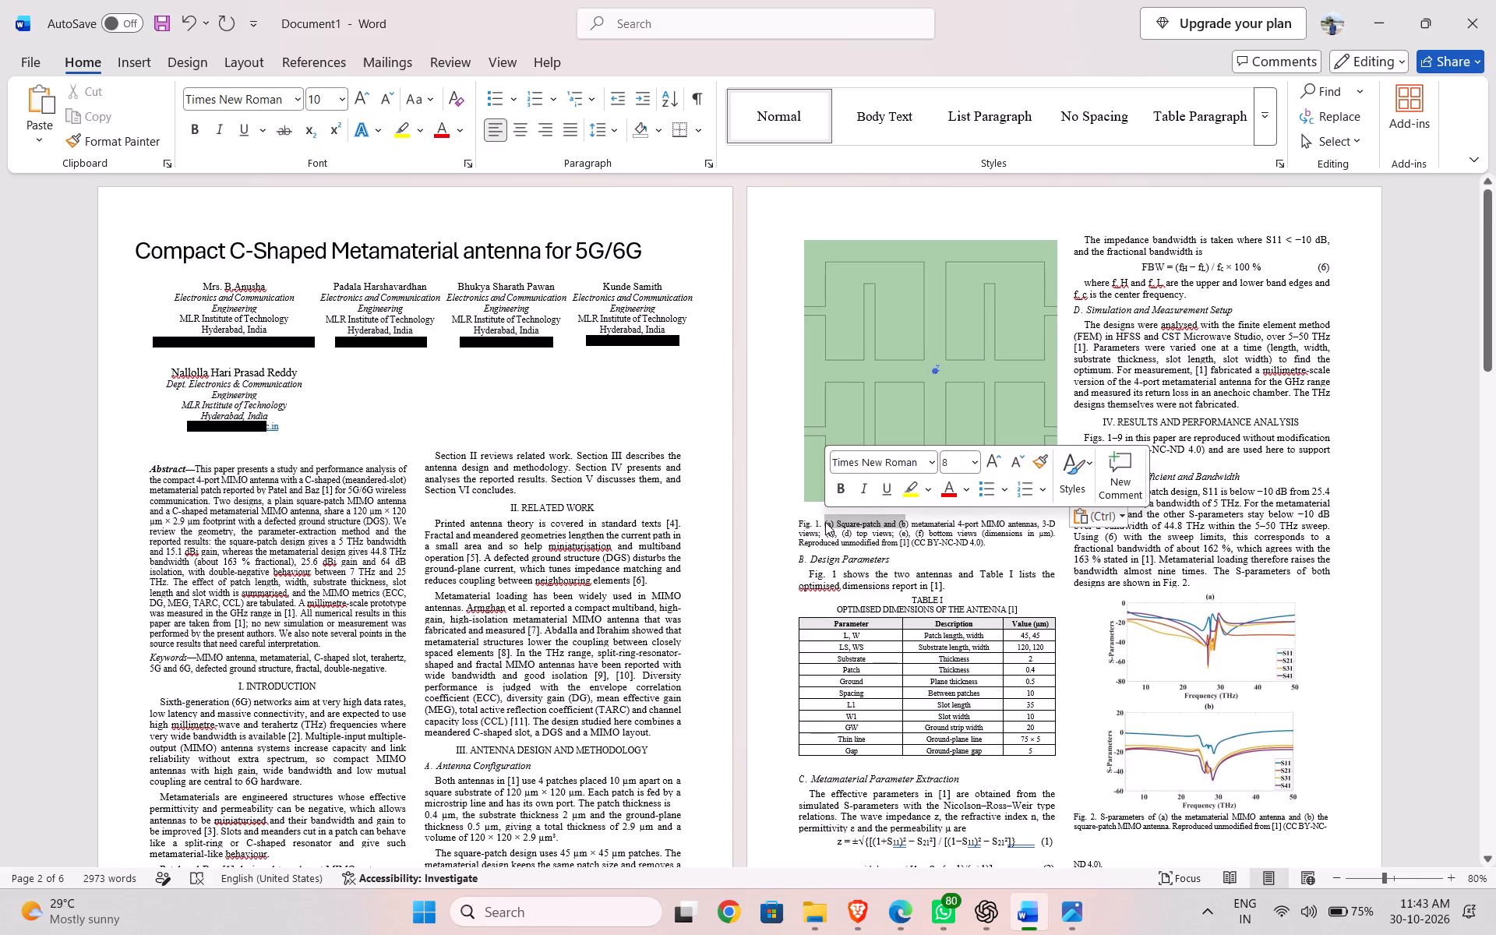
{"action": "key", "text": "BackSpace"}
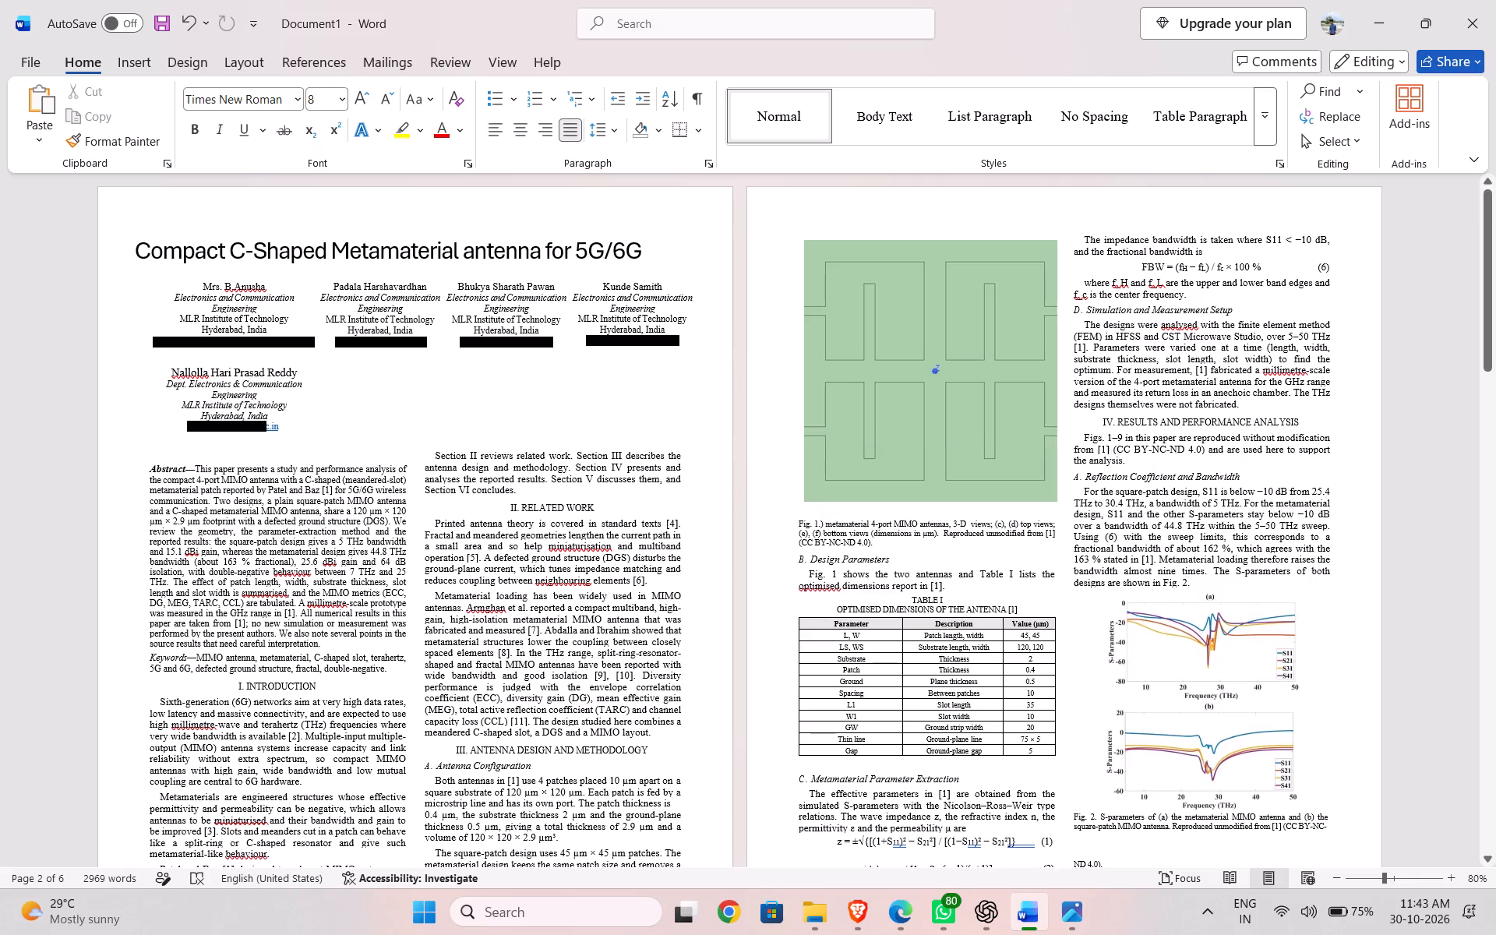
{"action": "key", "text": "Right"}
{"action": "key", "text": "BackSpace"}
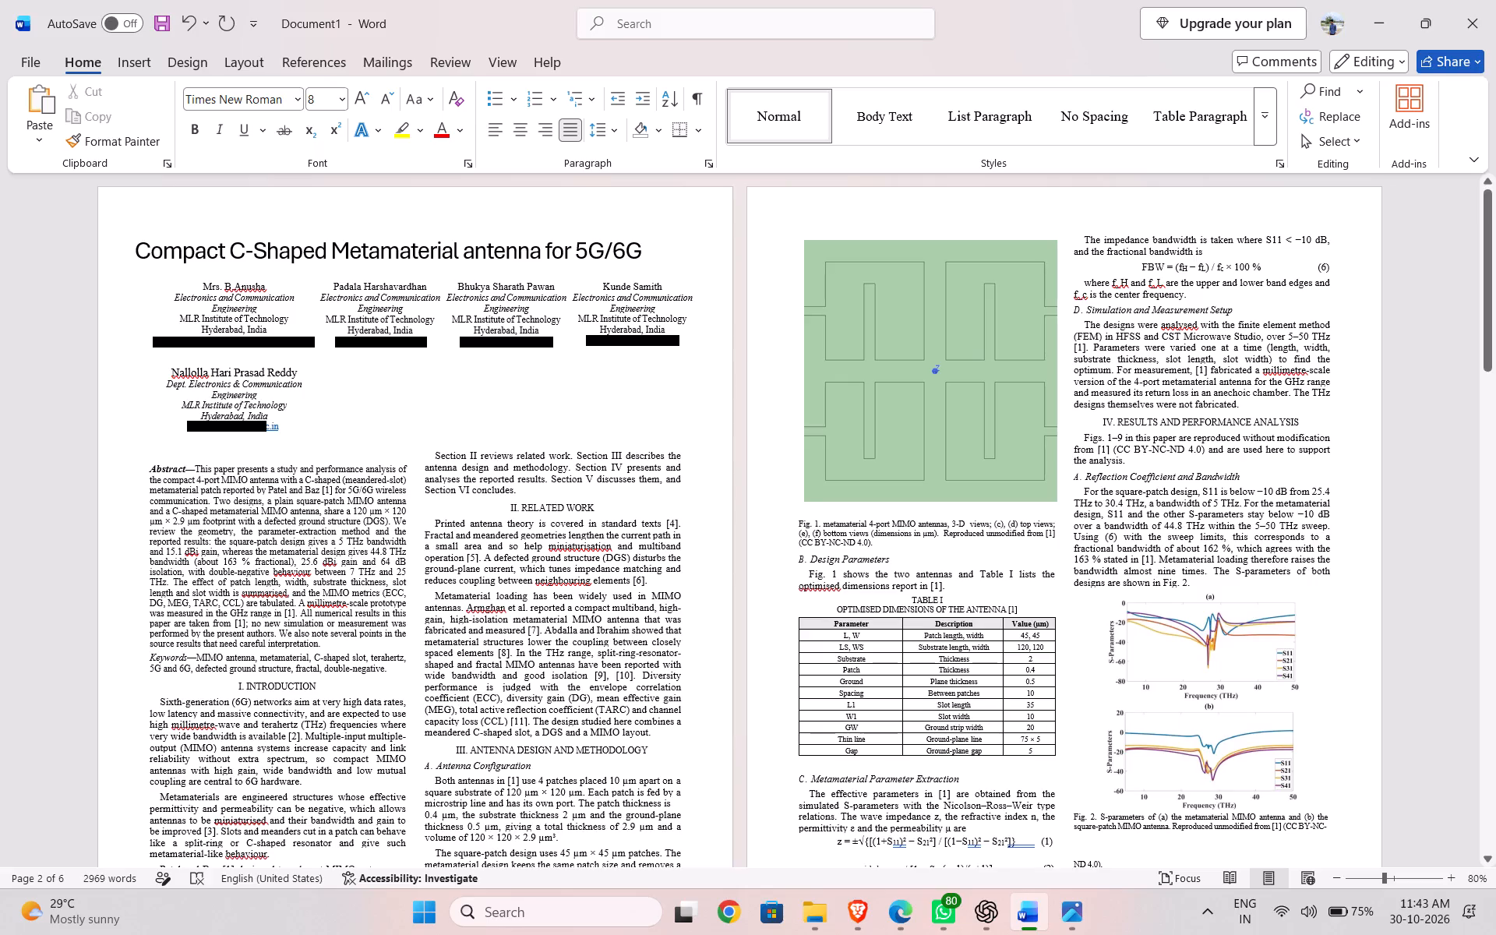
{"action": "left_click_drag", "start_coordinate": [873, 544], "coordinate": [993, 524]}
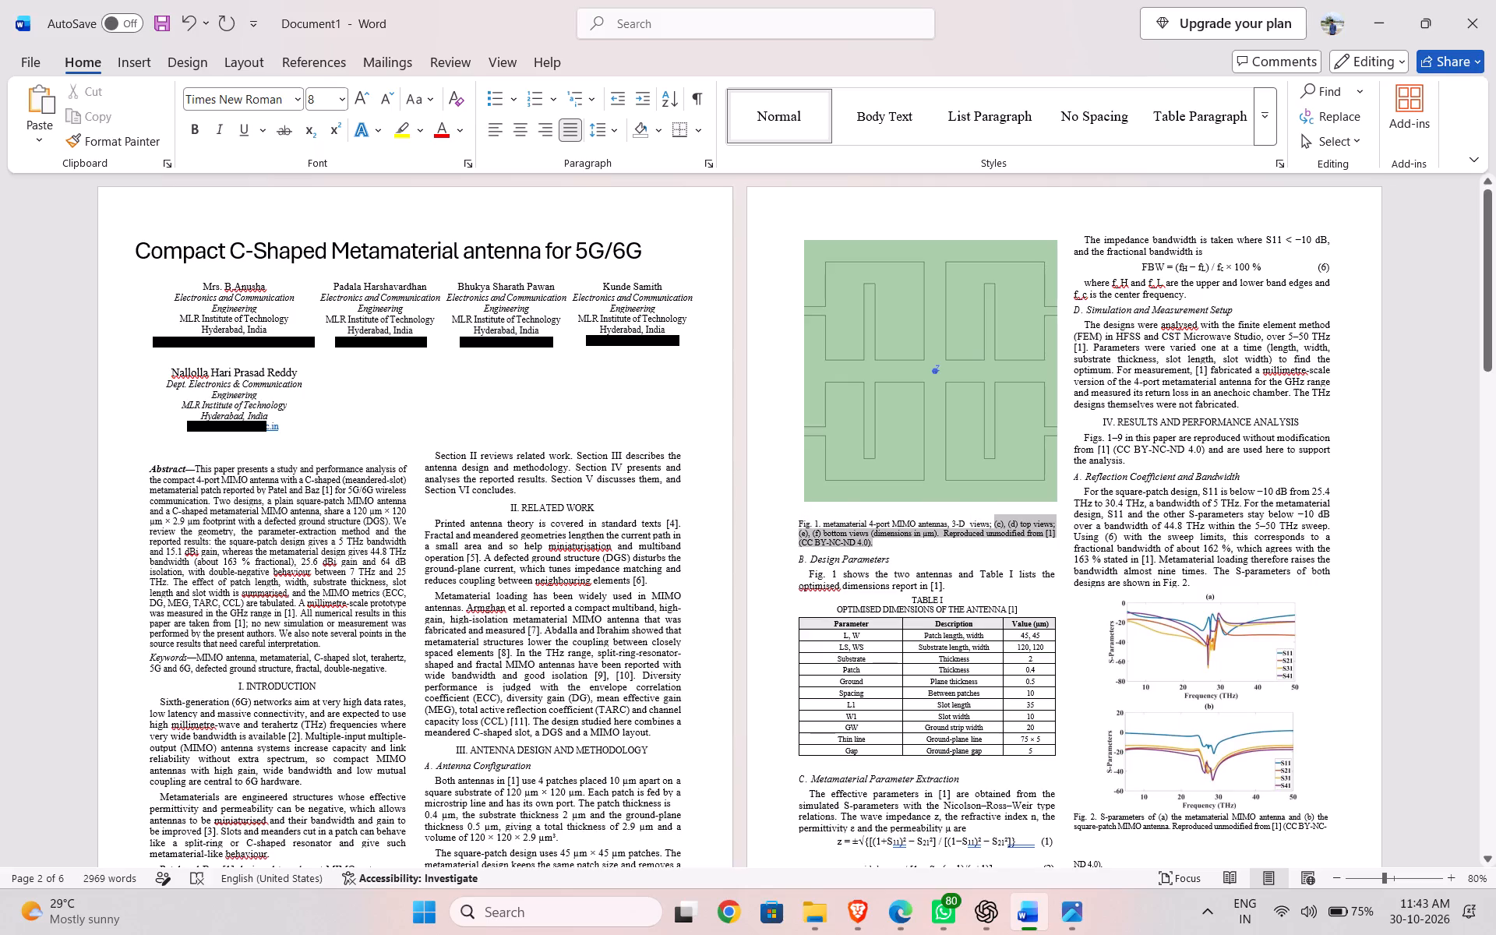
{"action": "left_click_drag", "start_coordinate": [993, 524], "coordinate": [990, 526]}
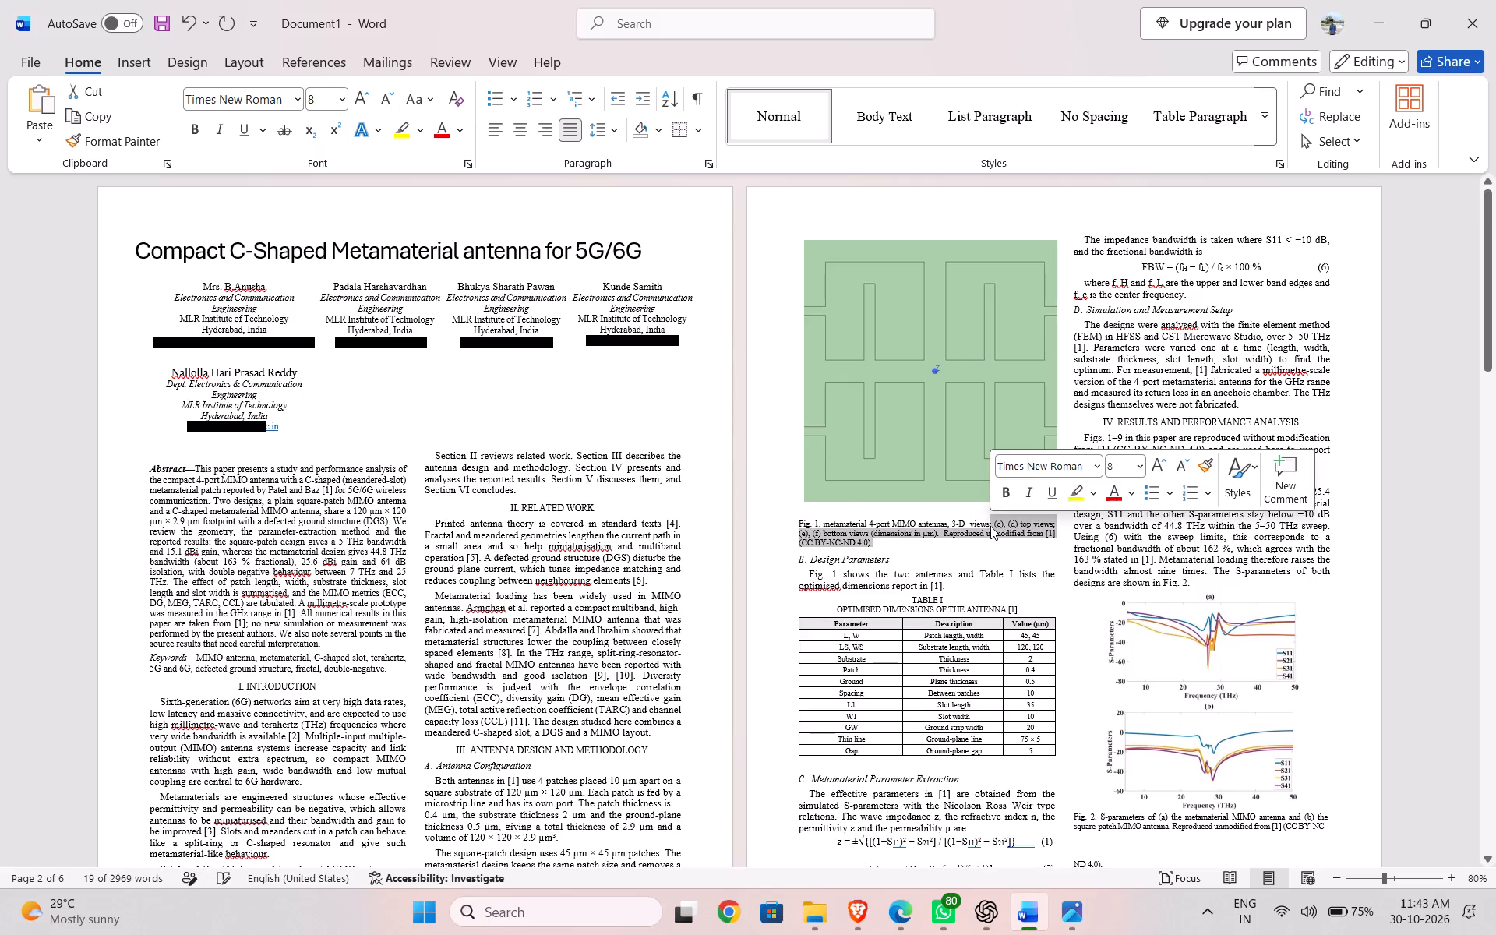
{"action": "key", "text": "BackSpace"}
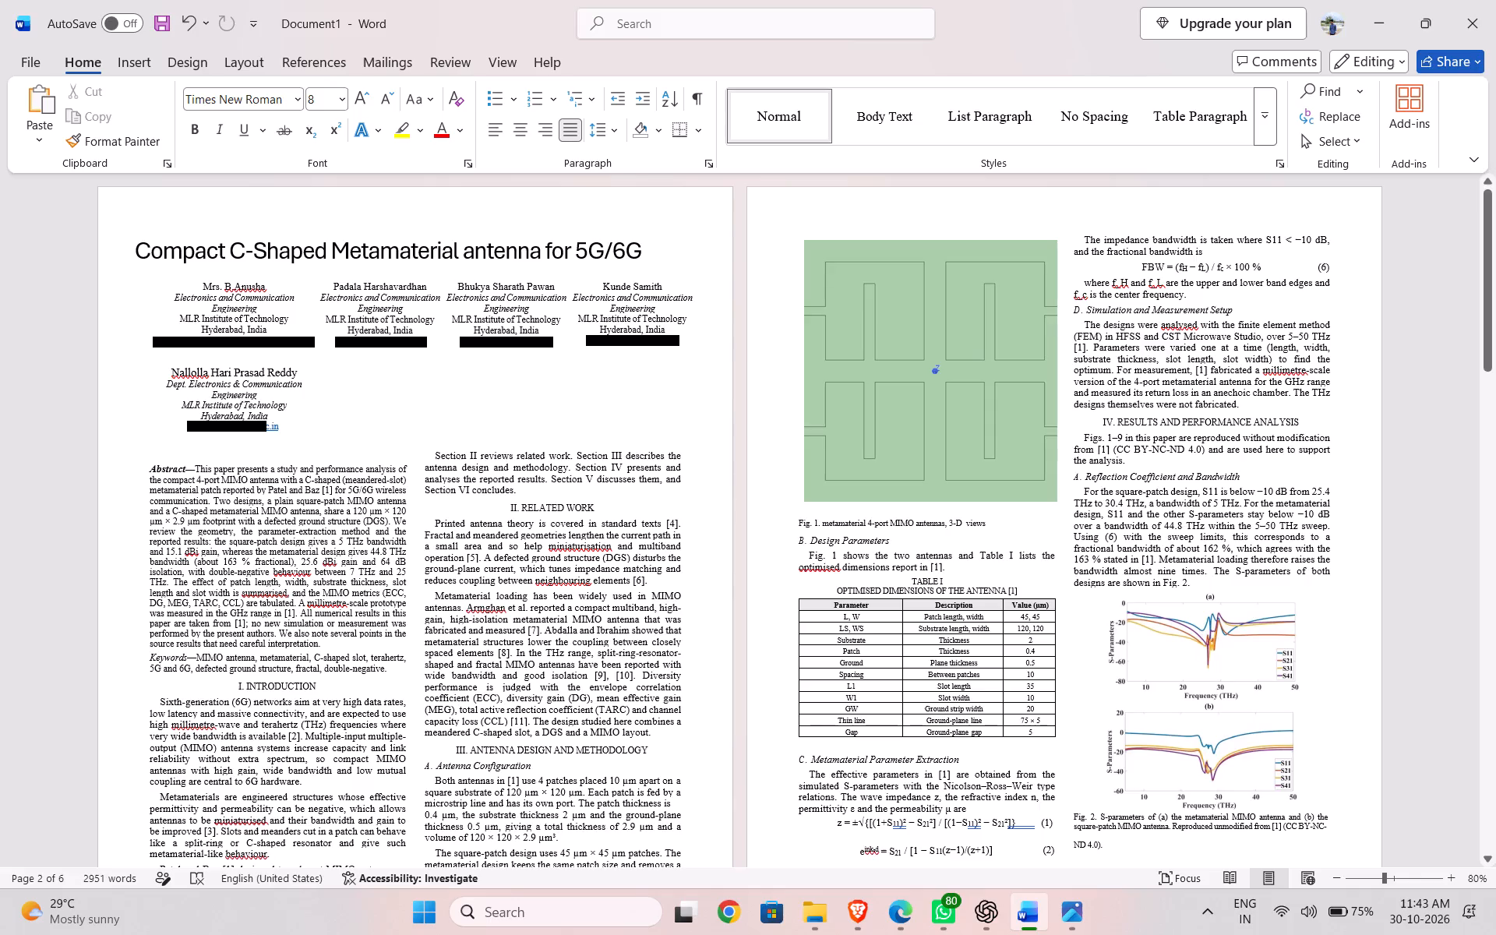
{"action": "key", "text": "period"}
Change the fabricated prototype's unit to THz in the first sentence of "Simulated and Measured Results".
{"action": "scroll", "coordinate": [971, 348], "scroll_direction": "down", "scroll_amount": 5}
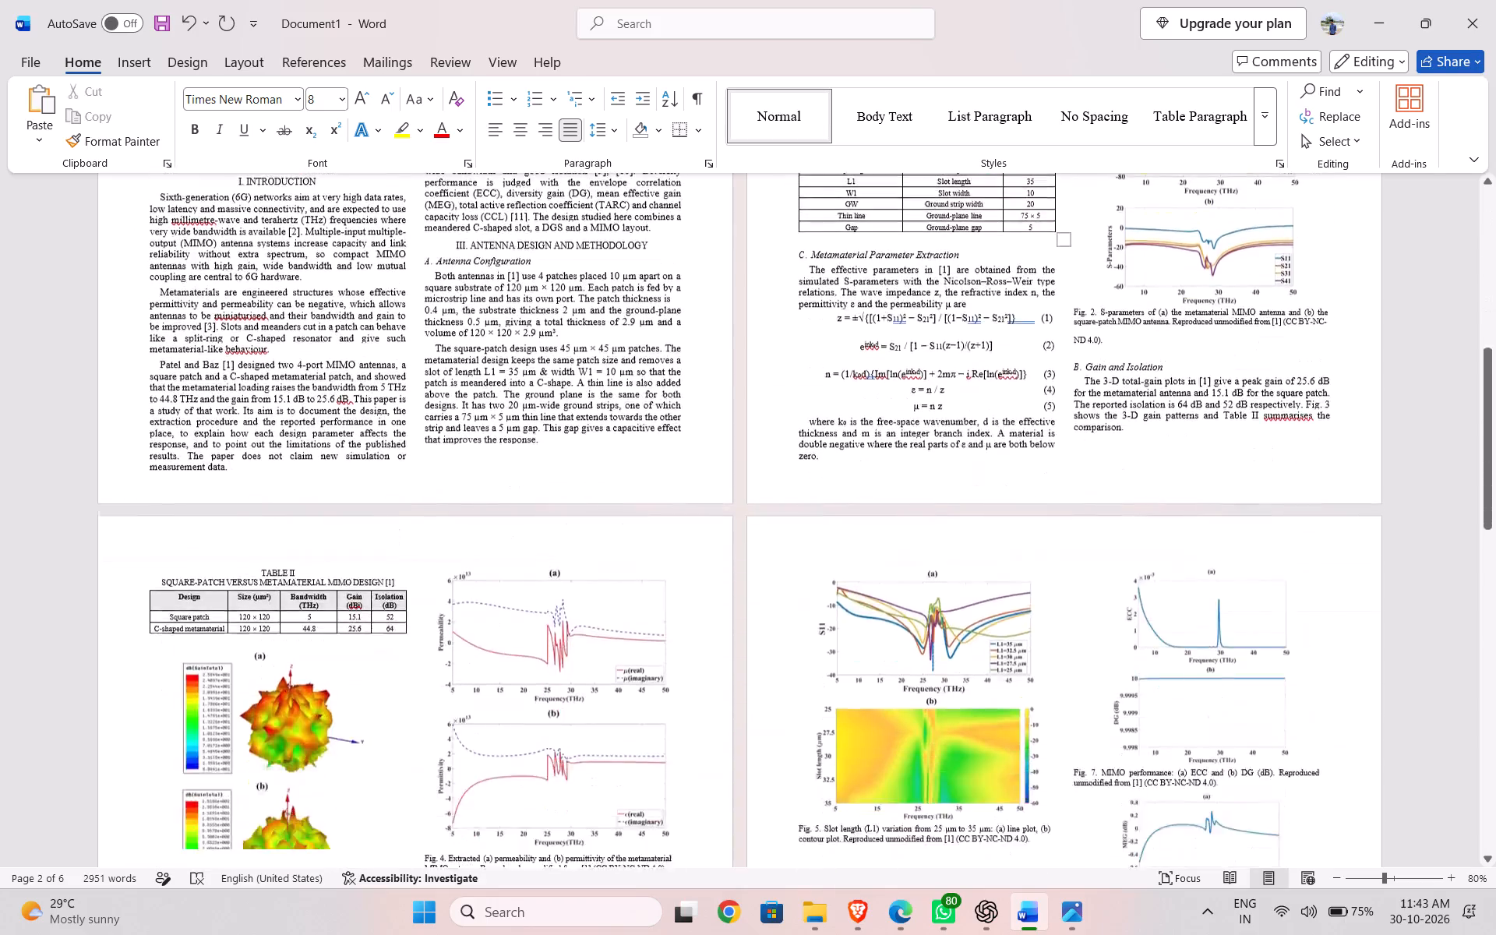
{"action": "scroll", "coordinate": [971, 348], "scroll_direction": "down", "scroll_amount": 4}
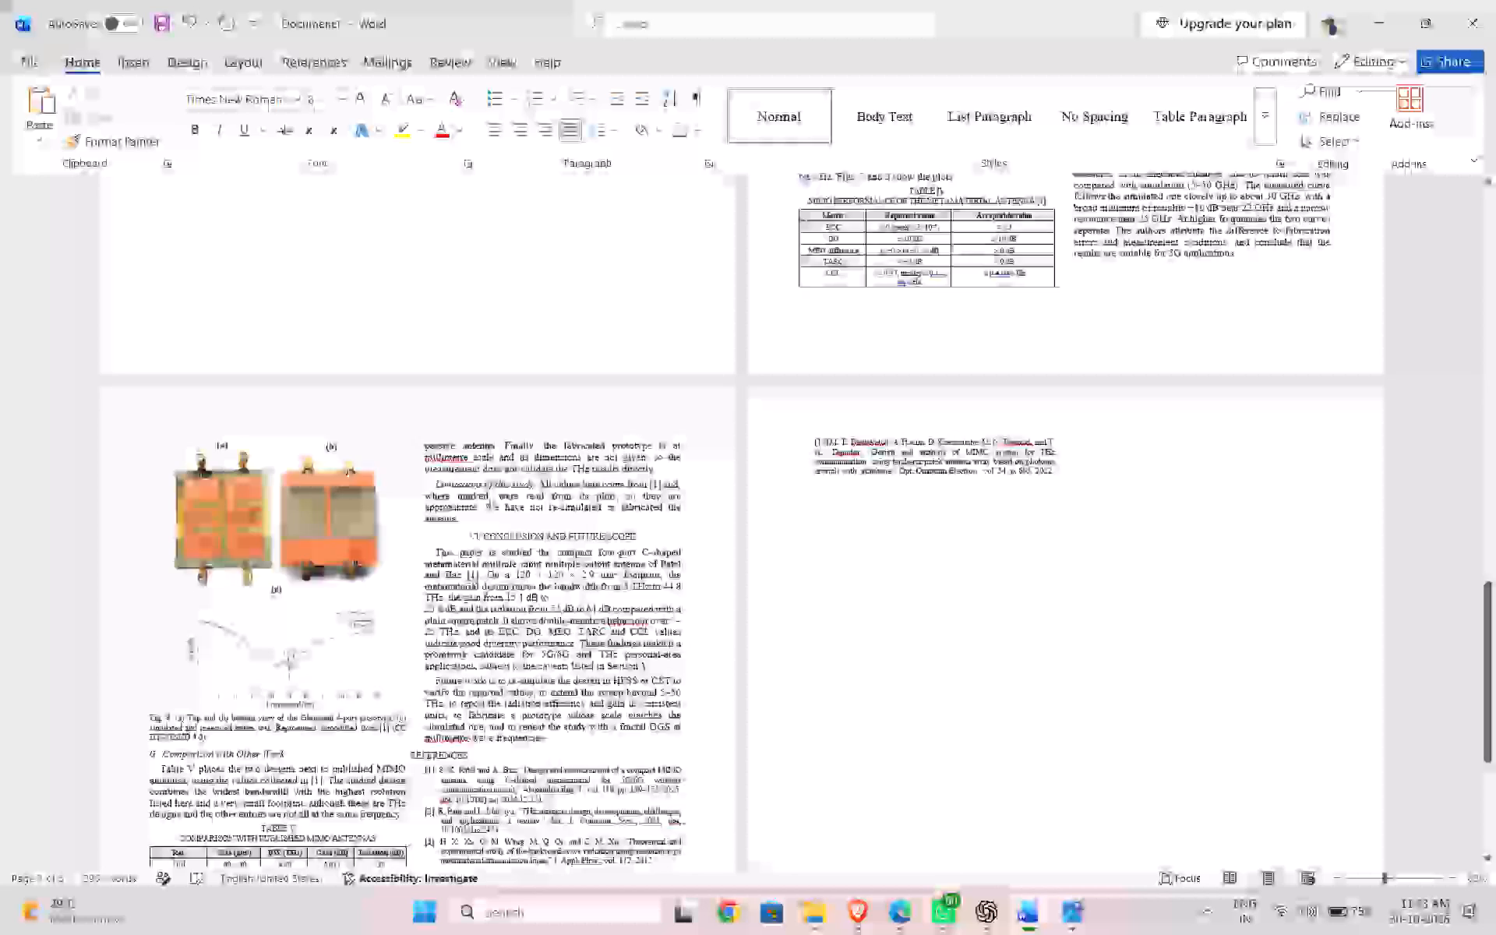
{"action": "scroll", "coordinate": [971, 348], "scroll_direction": "down", "scroll_amount": 1}
{"action": "left_click", "coordinate": [280, 543]}
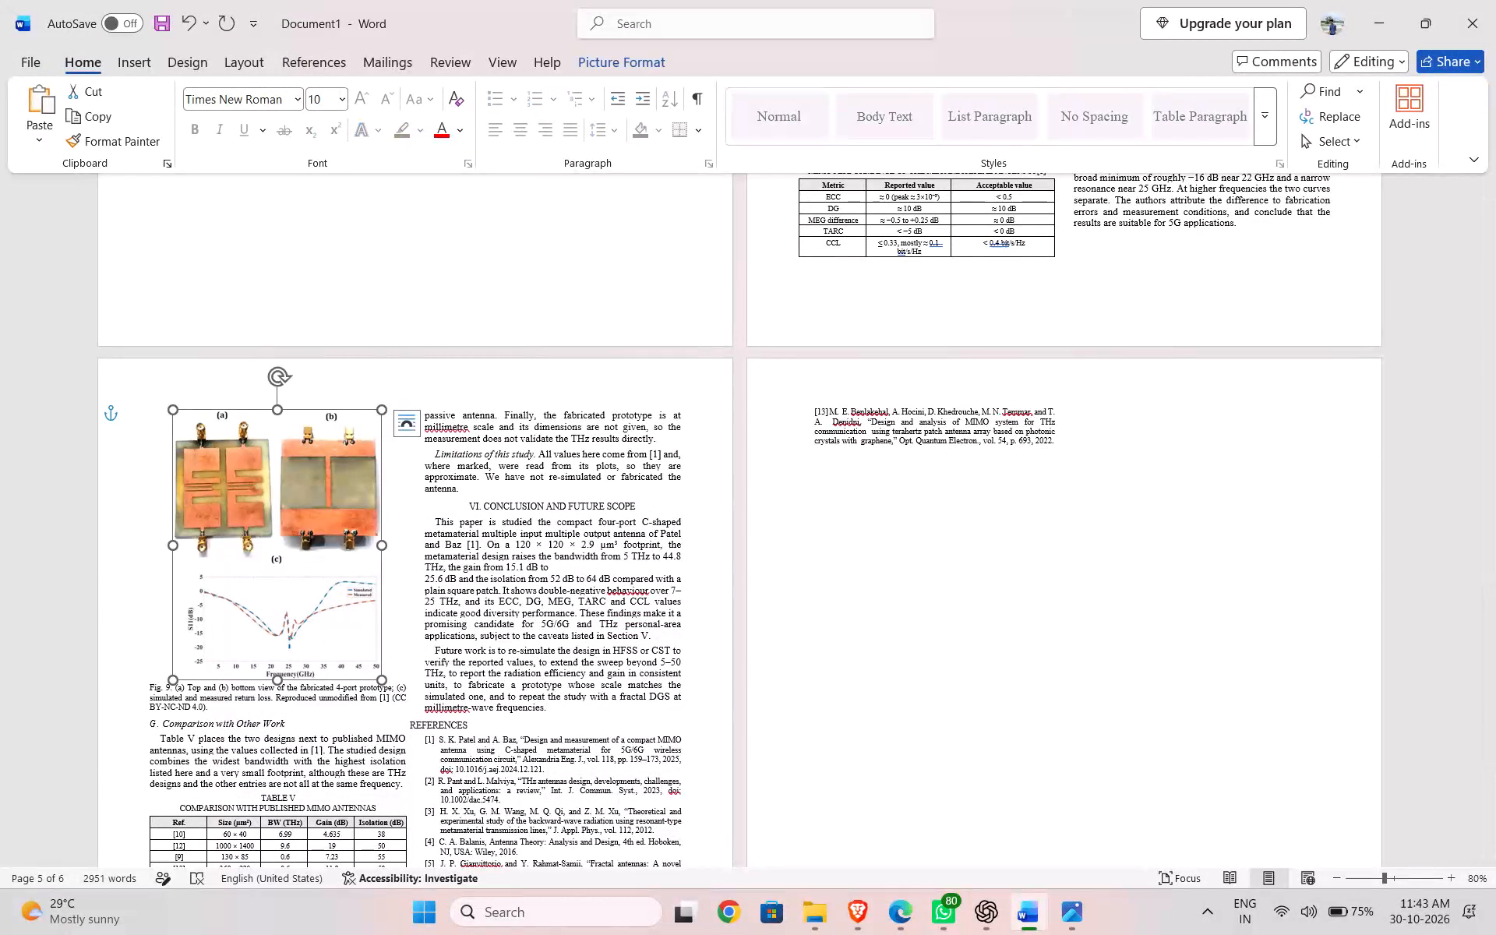
{"action": "scroll", "coordinate": [280, 543], "scroll_direction": "up", "scroll_amount": 4}
{"action": "scroll", "coordinate": [280, 543], "scroll_direction": "right", "scroll_amount": 1}
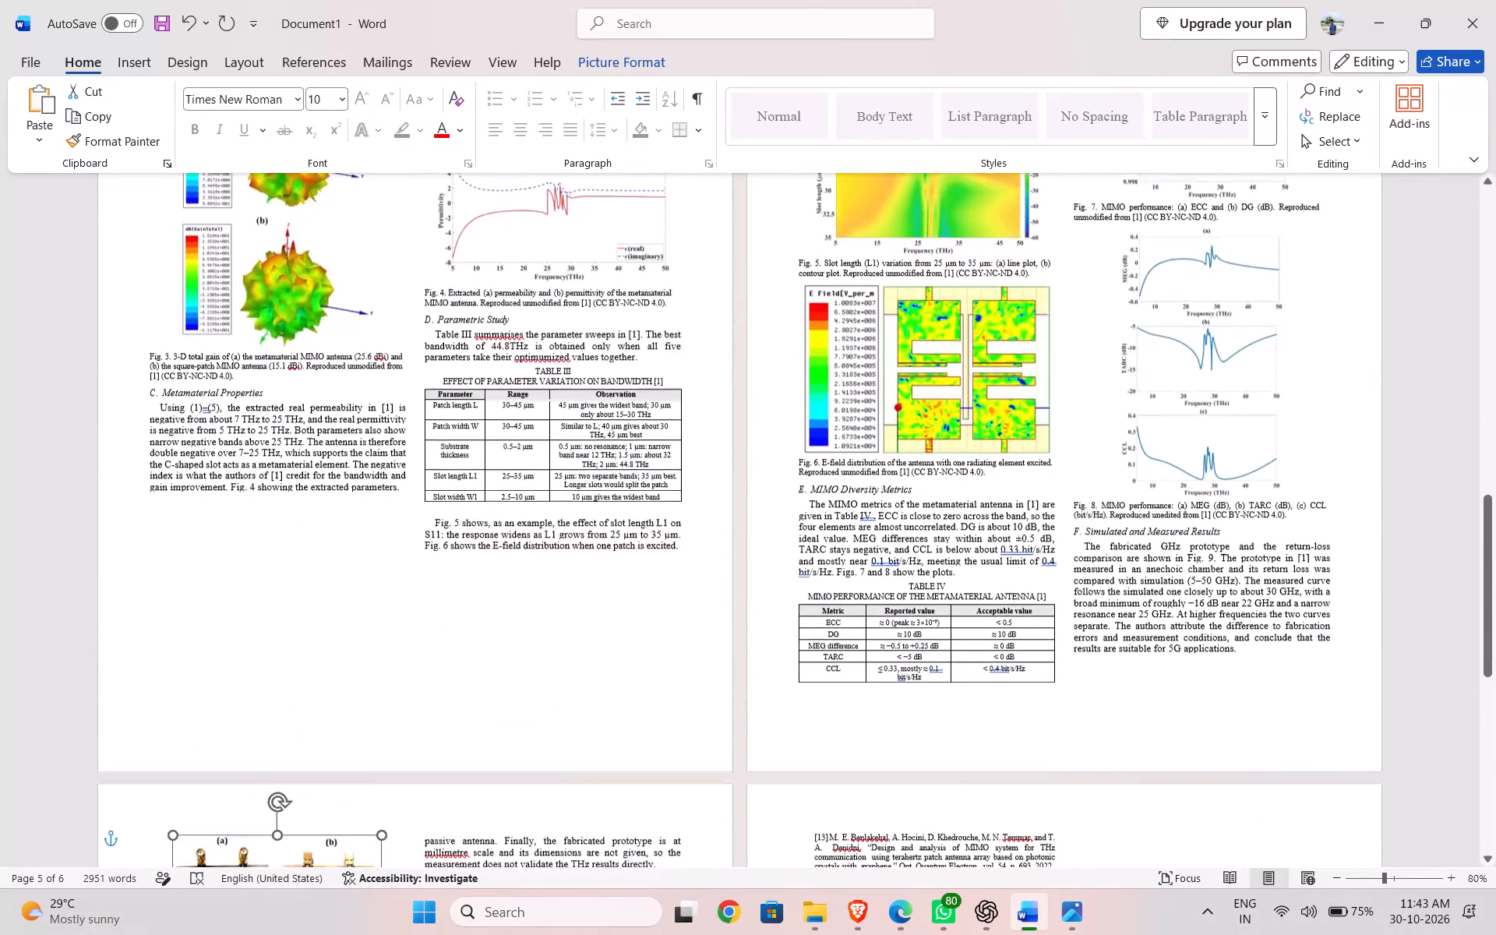
{"action": "scroll", "coordinate": [280, 543], "scroll_direction": "right", "scroll_amount": 1}
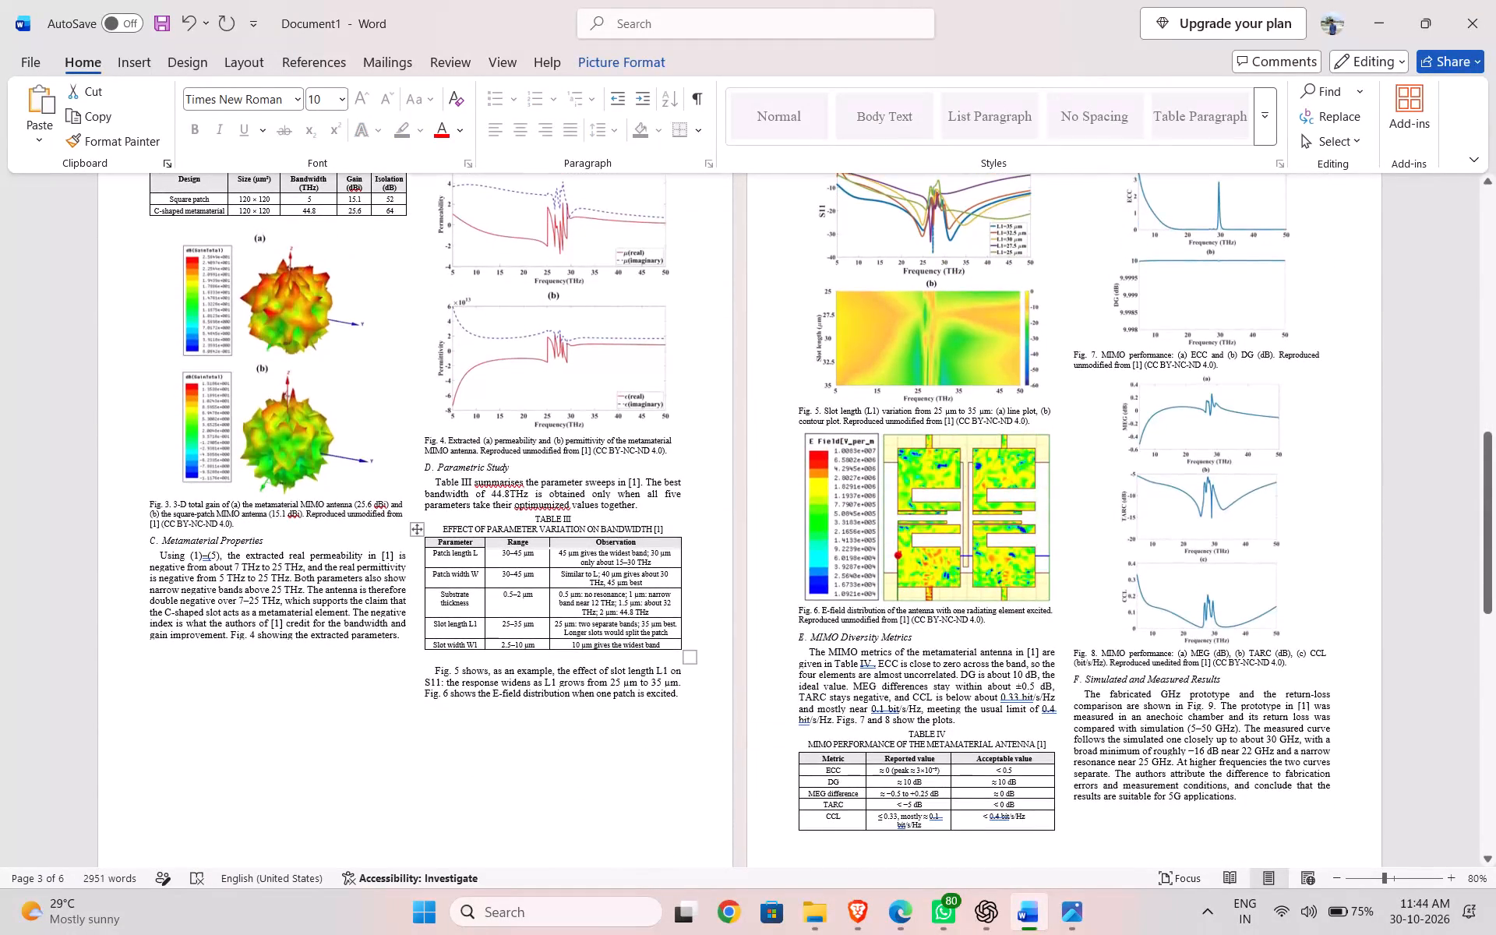
{"action": "left_click", "coordinate": [1165, 694]}
{"action": "key", "text": "BackSpace"}
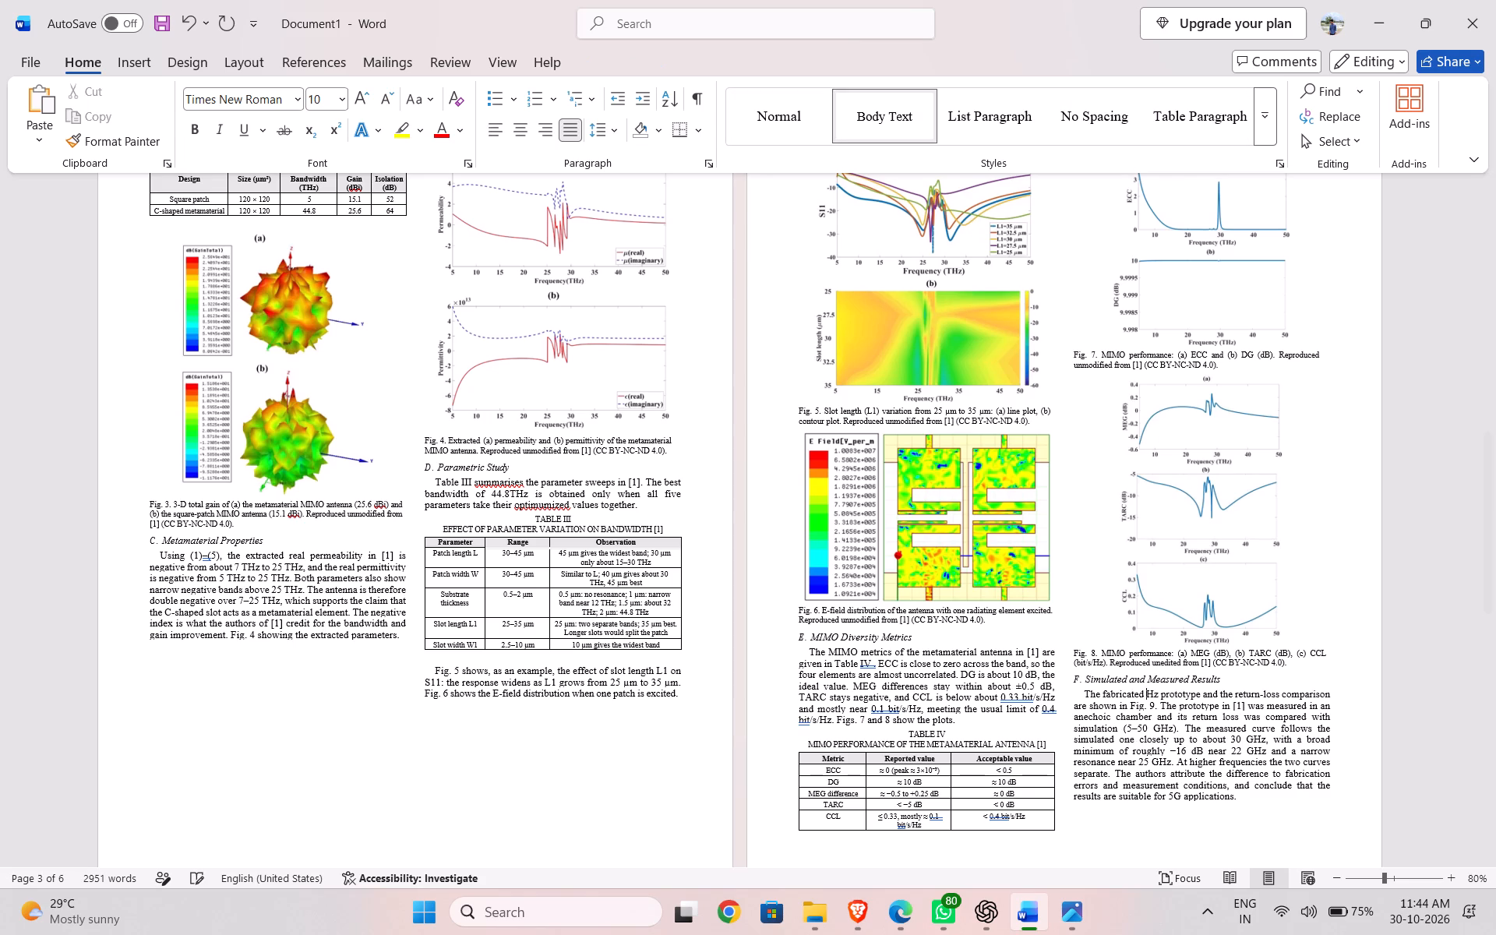
{"action": "key", "text": "shift+t"}
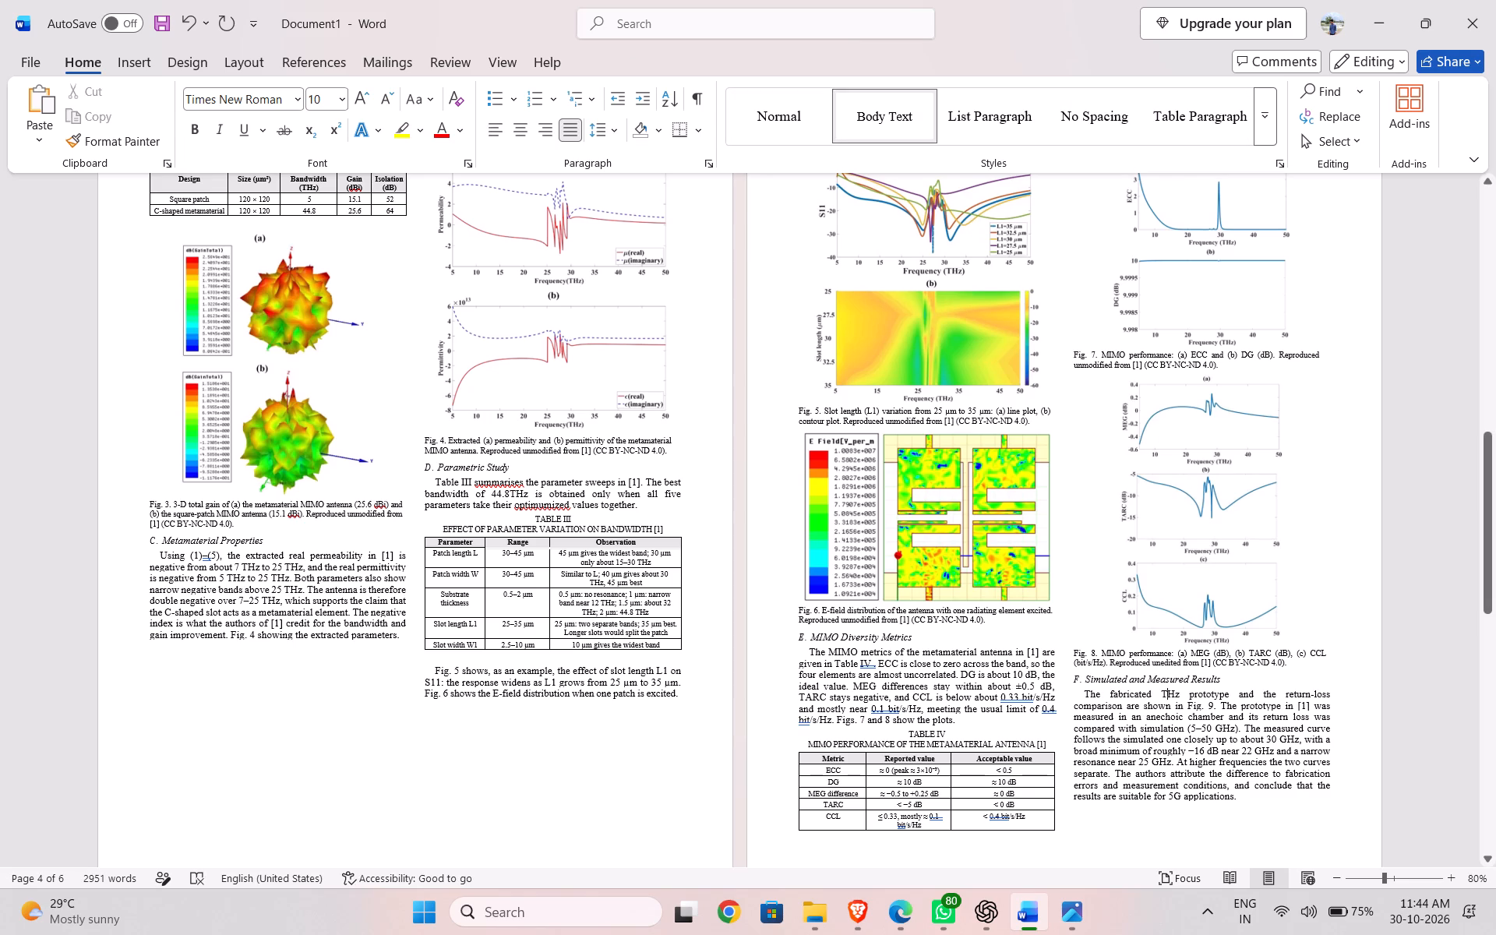
Review the frequency units in "Simulated and Measured Results" and the content of the pages around it, including Fig. 9.
{"action": "scroll", "coordinate": [1179, 764], "scroll_direction": "down", "scroll_amount": 1}
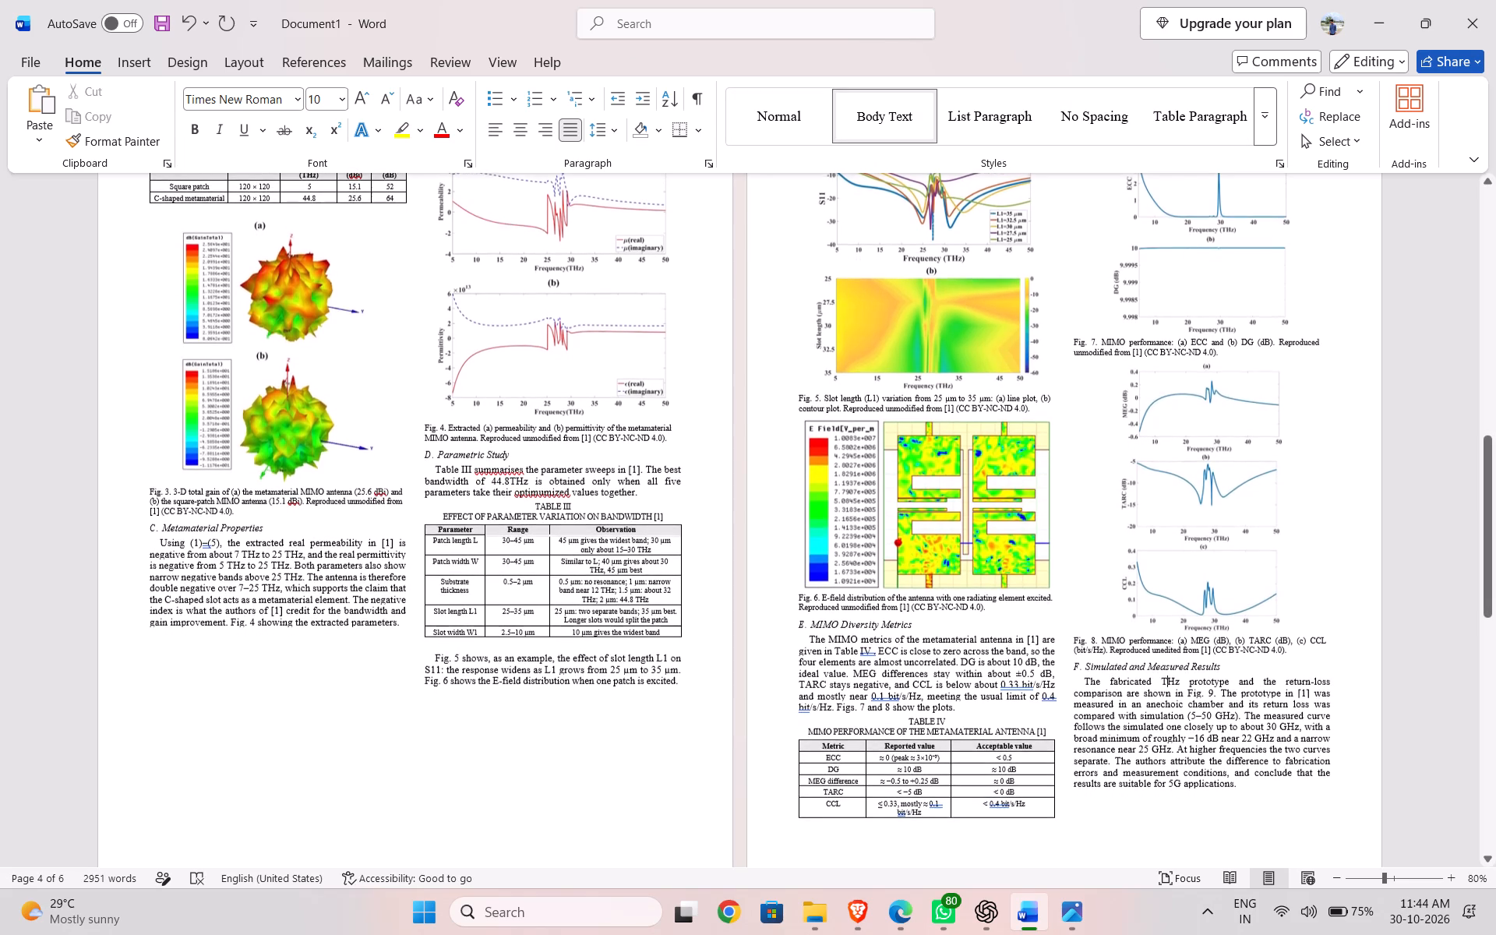
{"action": "scroll", "coordinate": [1179, 764], "scroll_direction": "down", "scroll_amount": 1}
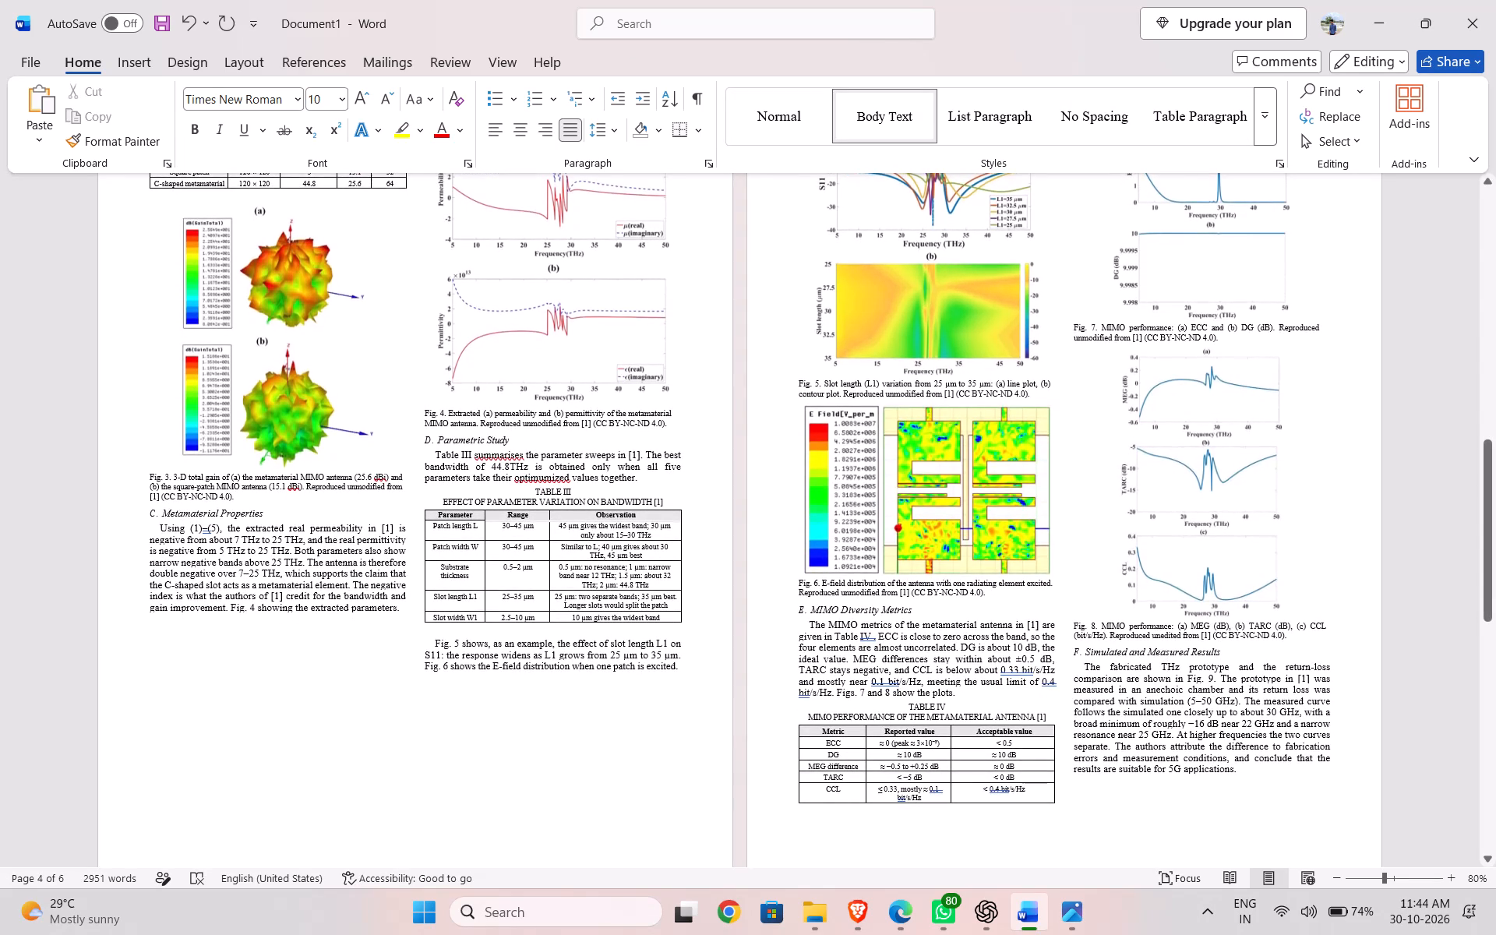
{"action": "scroll", "coordinate": [1208, 722], "scroll_direction": "down", "scroll_amount": 1}
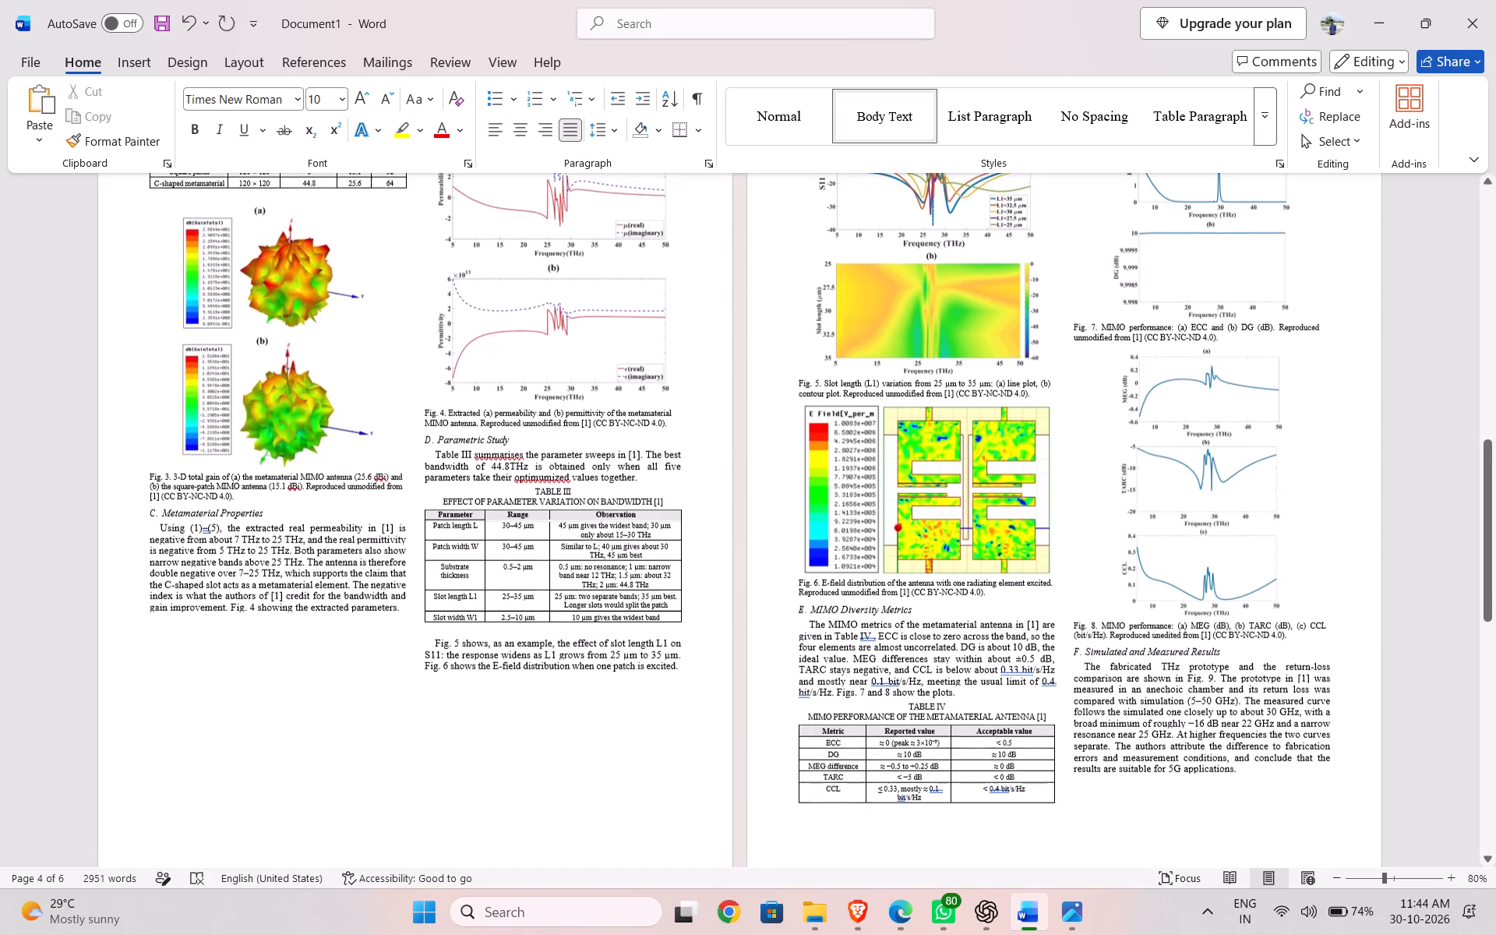
{"action": "scroll", "coordinate": [1208, 722], "scroll_direction": "down", "scroll_amount": 1}
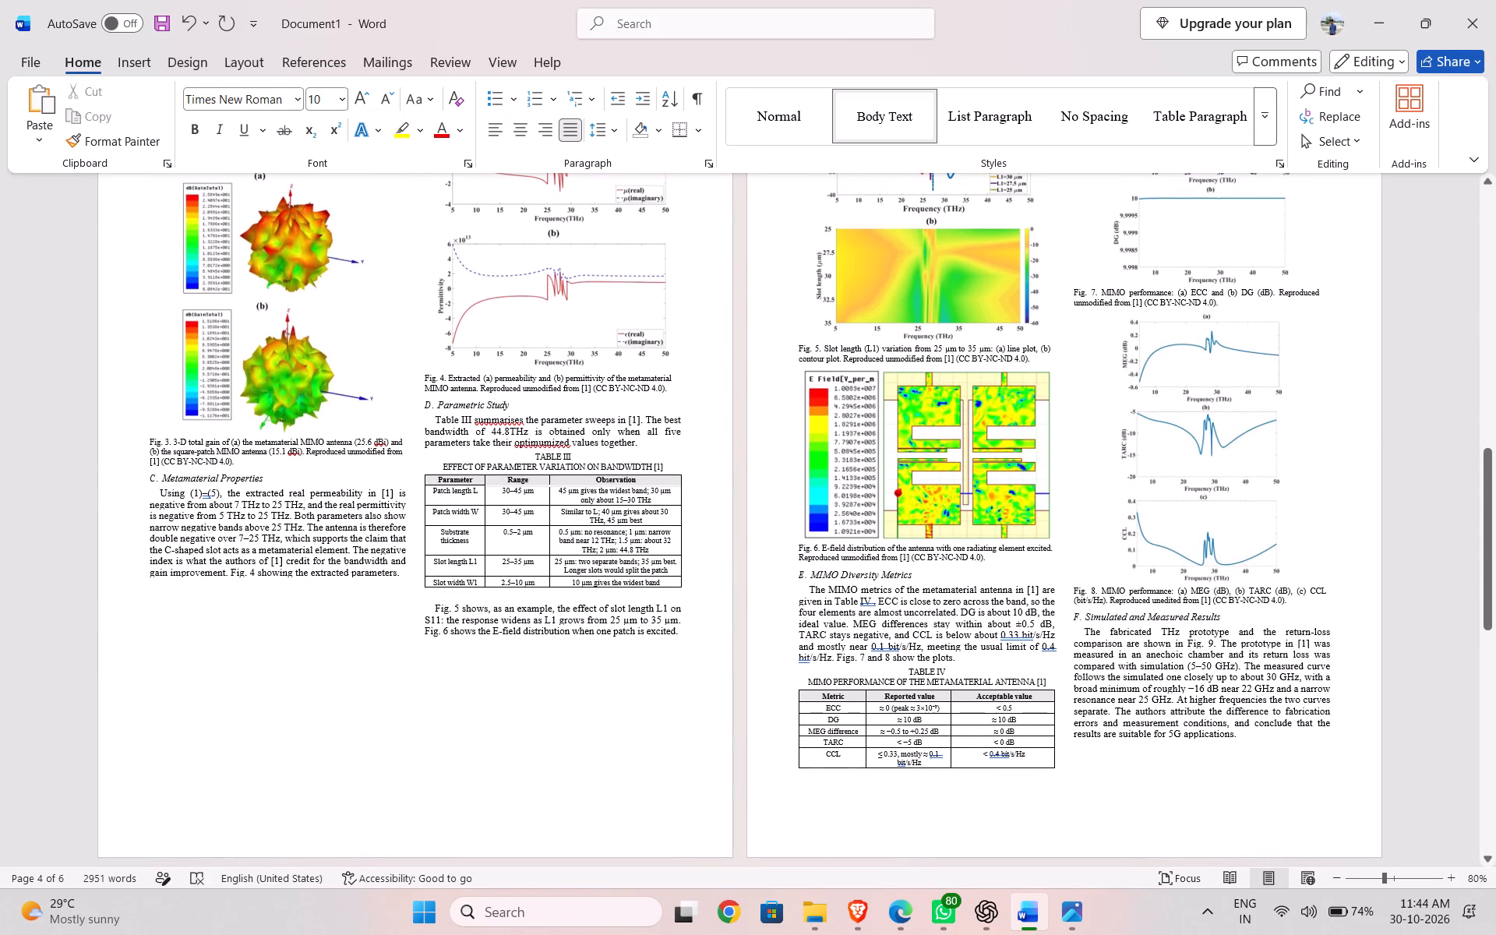
{"action": "scroll", "coordinate": [1216, 665], "scroll_direction": "down", "scroll_amount": 1}
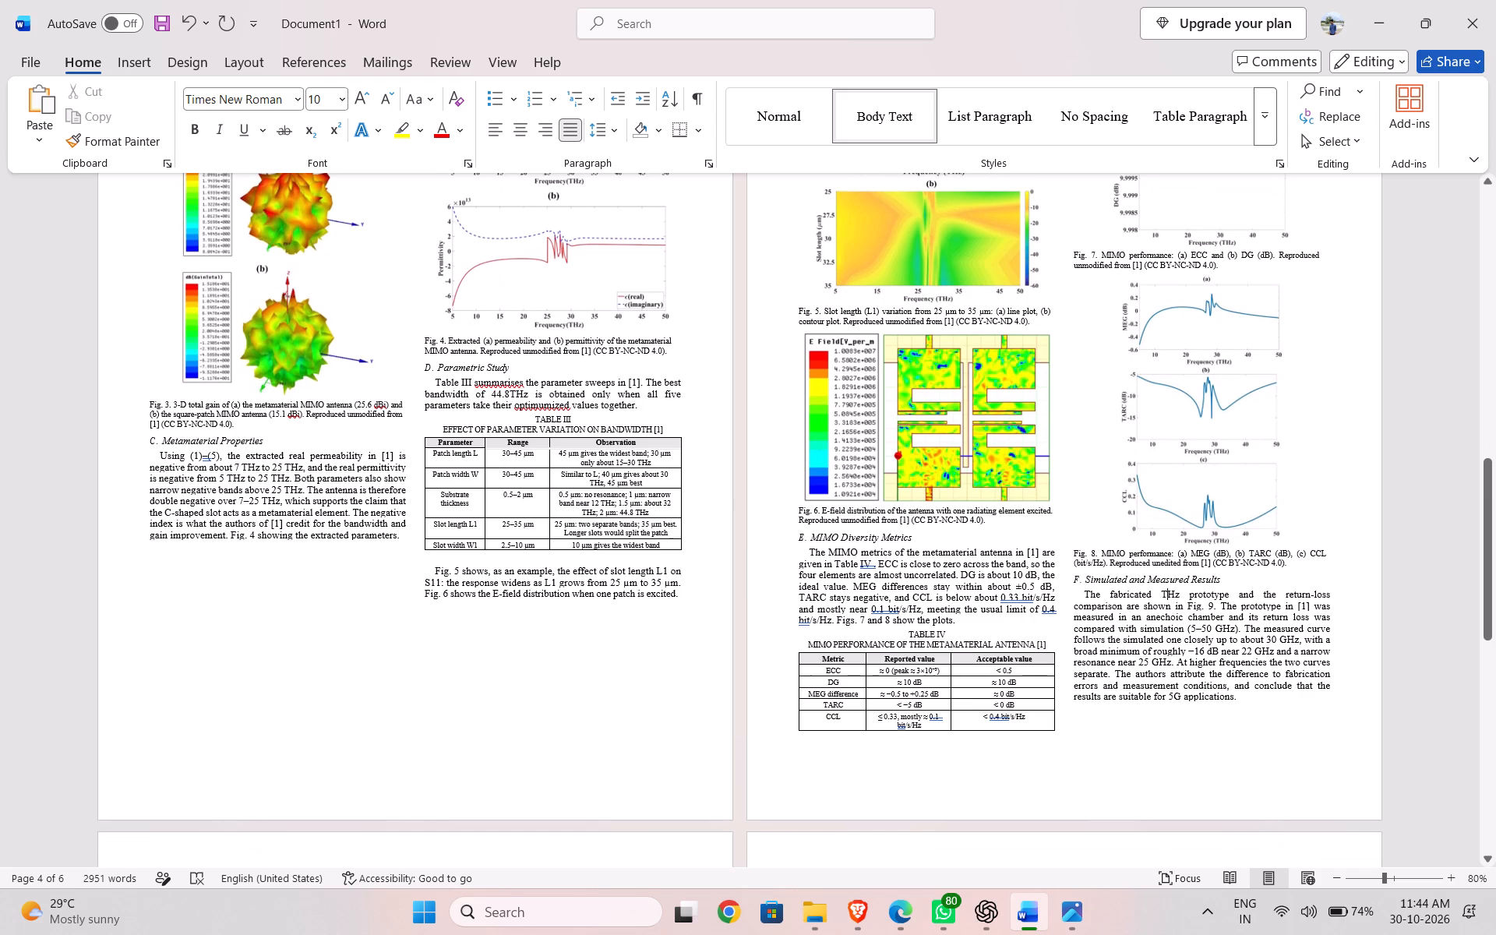
{"action": "left_click", "coordinate": [1260, 652]}
{"action": "scroll", "coordinate": [1218, 673], "scroll_direction": "down", "scroll_amount": 1}
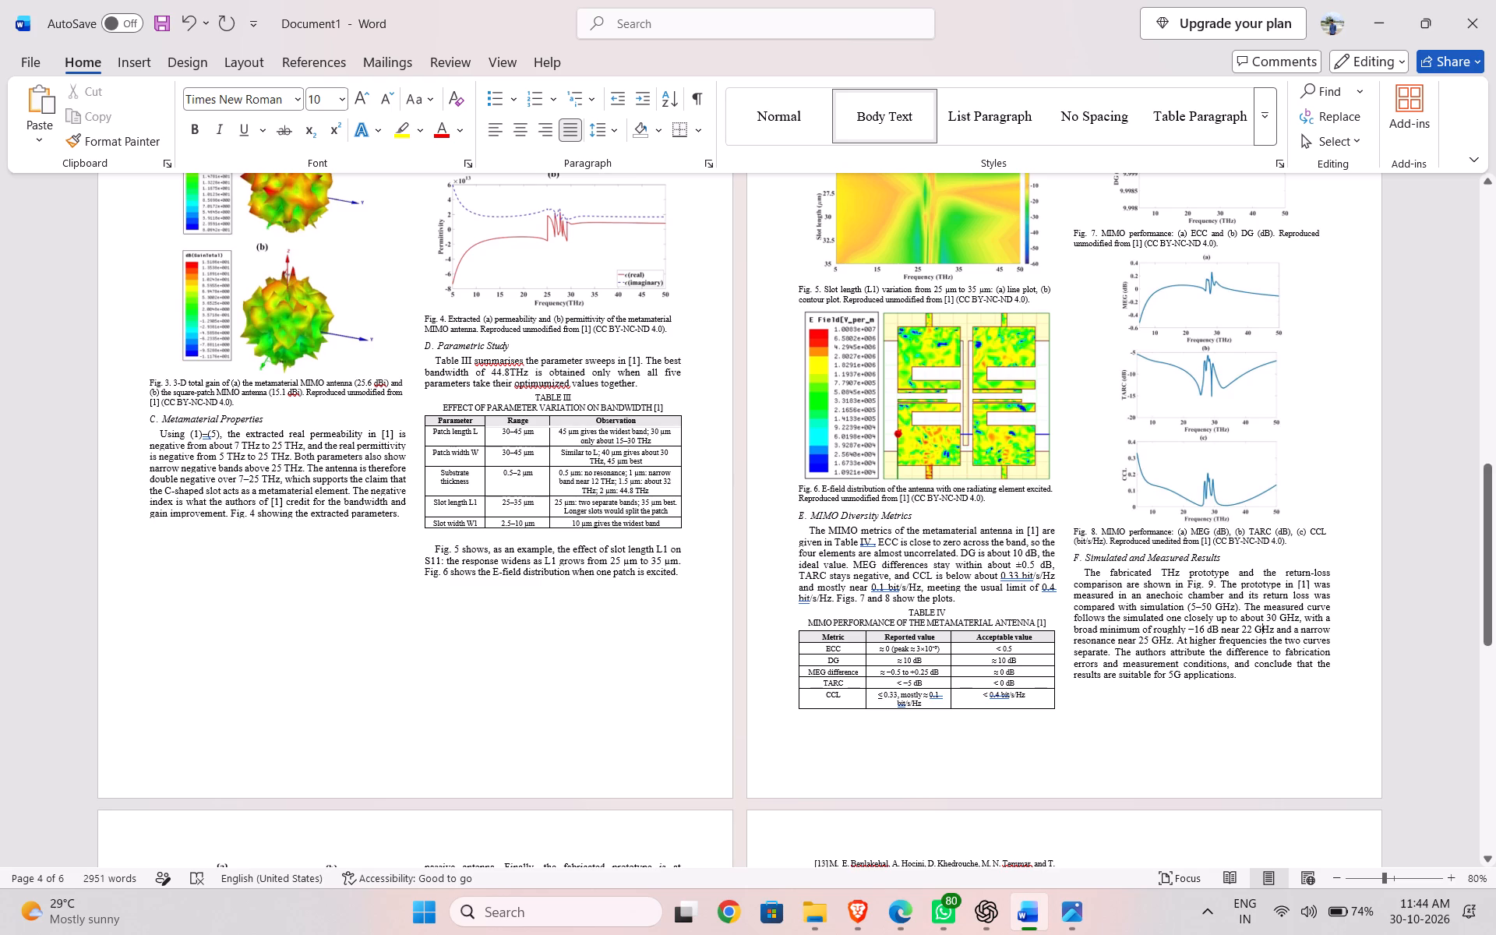
{"action": "scroll", "coordinate": [1237, 591], "scroll_direction": "down", "scroll_amount": 3}
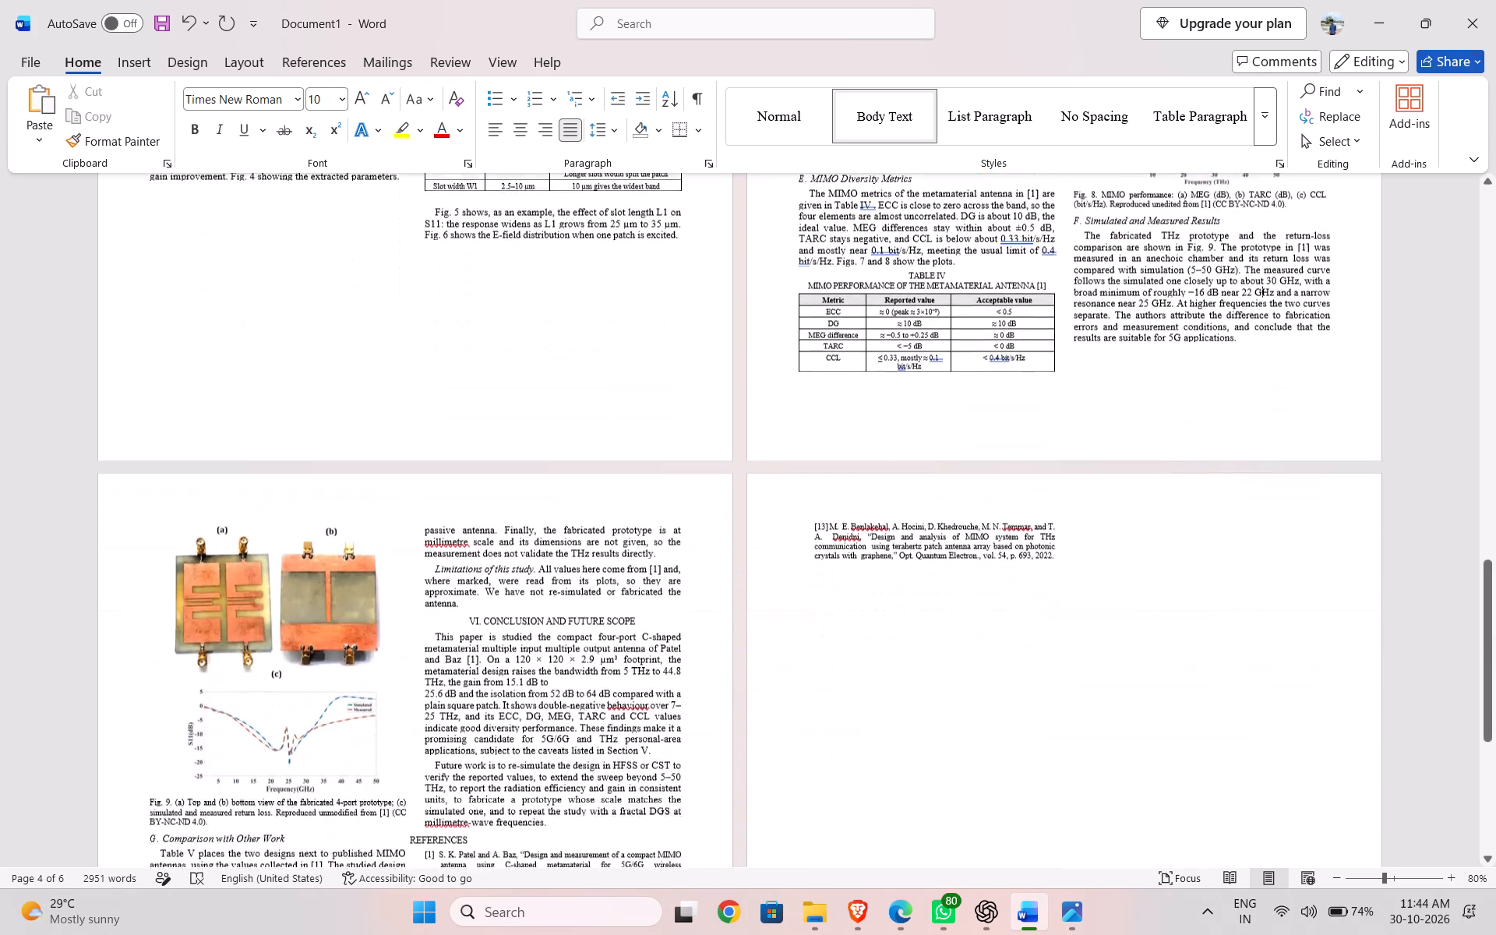
{"action": "scroll", "coordinate": [1237, 591], "scroll_direction": "down", "scroll_amount": 2}
{"action": "scroll", "coordinate": [1237, 591], "scroll_direction": "up", "scroll_amount": 1}
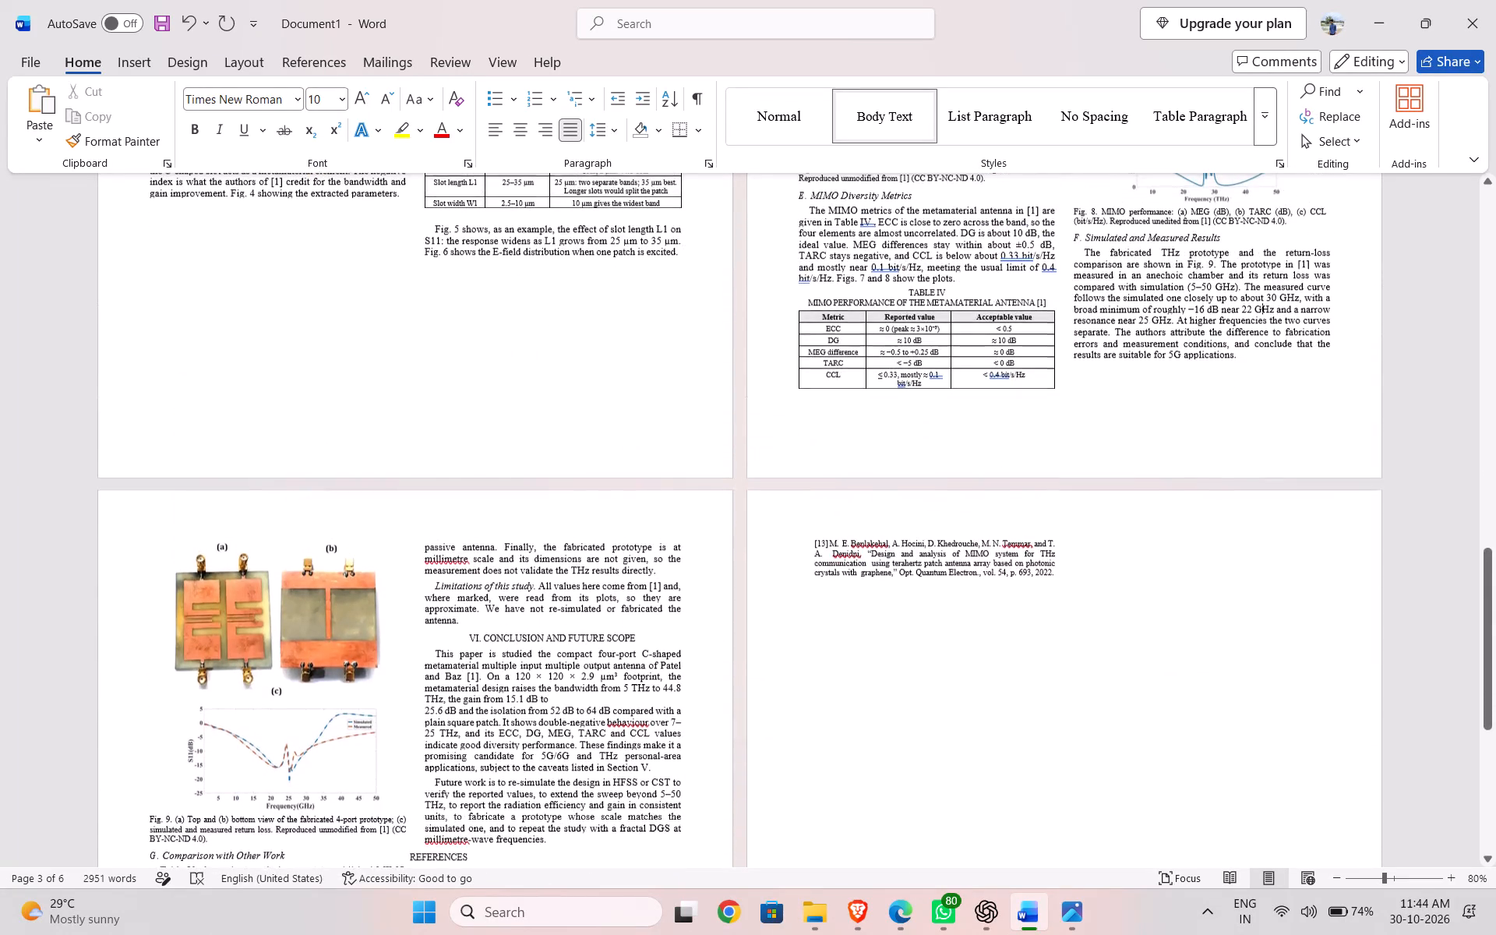
{"action": "scroll", "coordinate": [1237, 591], "scroll_direction": "up", "scroll_amount": 1}
{"action": "scroll", "coordinate": [1117, 527], "scroll_direction": "up", "scroll_amount": 1}
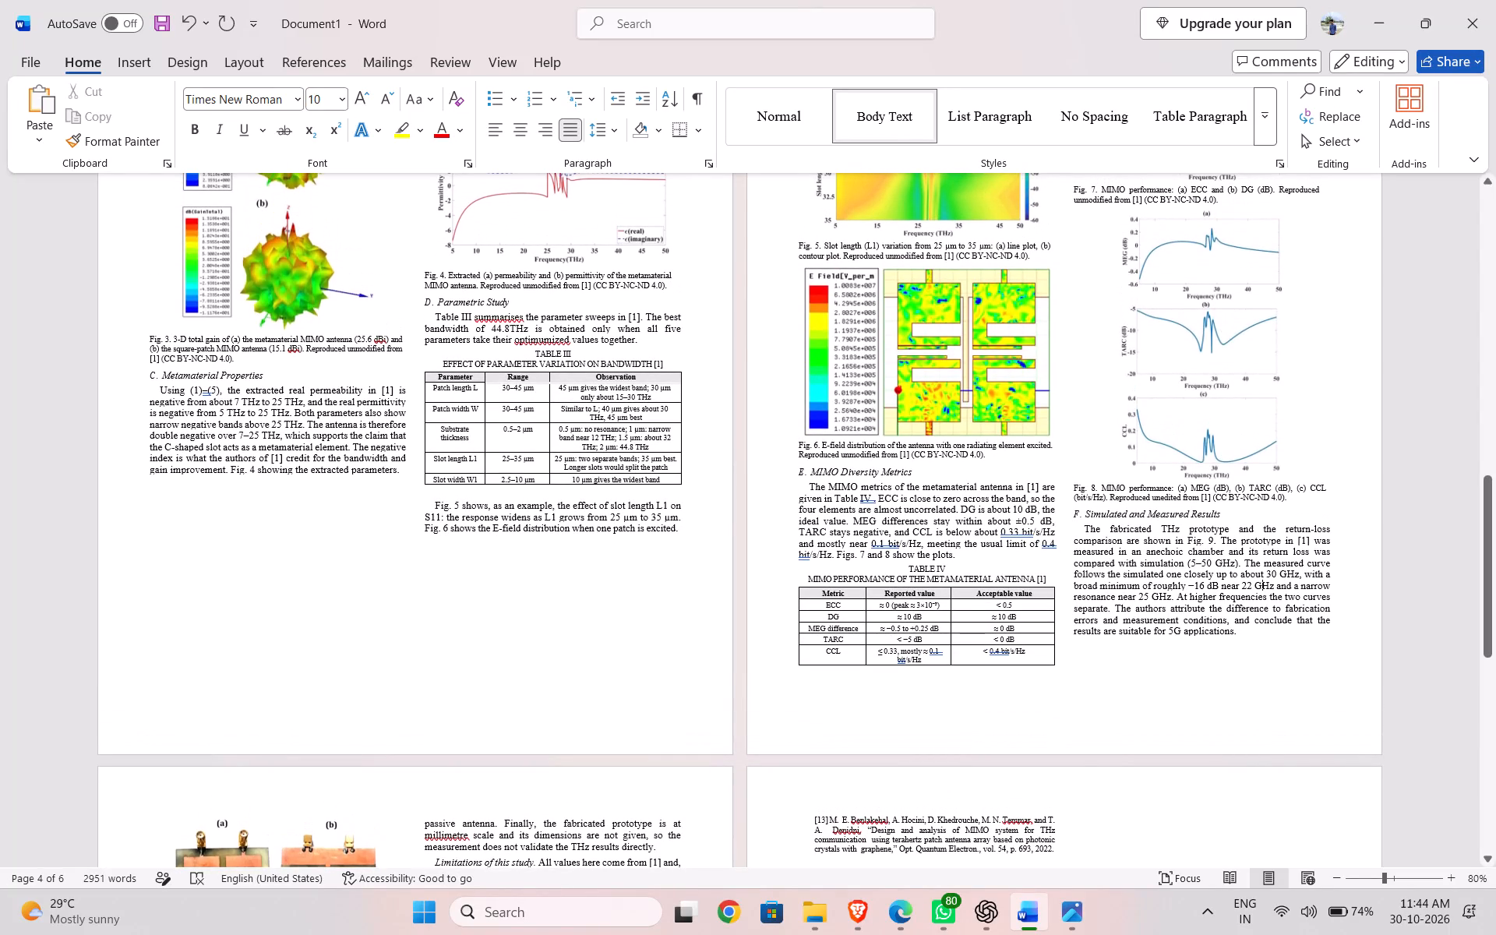
Examine the Fig. 6 E-field distribution image and the Fig. 5 slot-length plots at a larger zoom.
{"action": "left_click", "coordinate": [932, 330]}
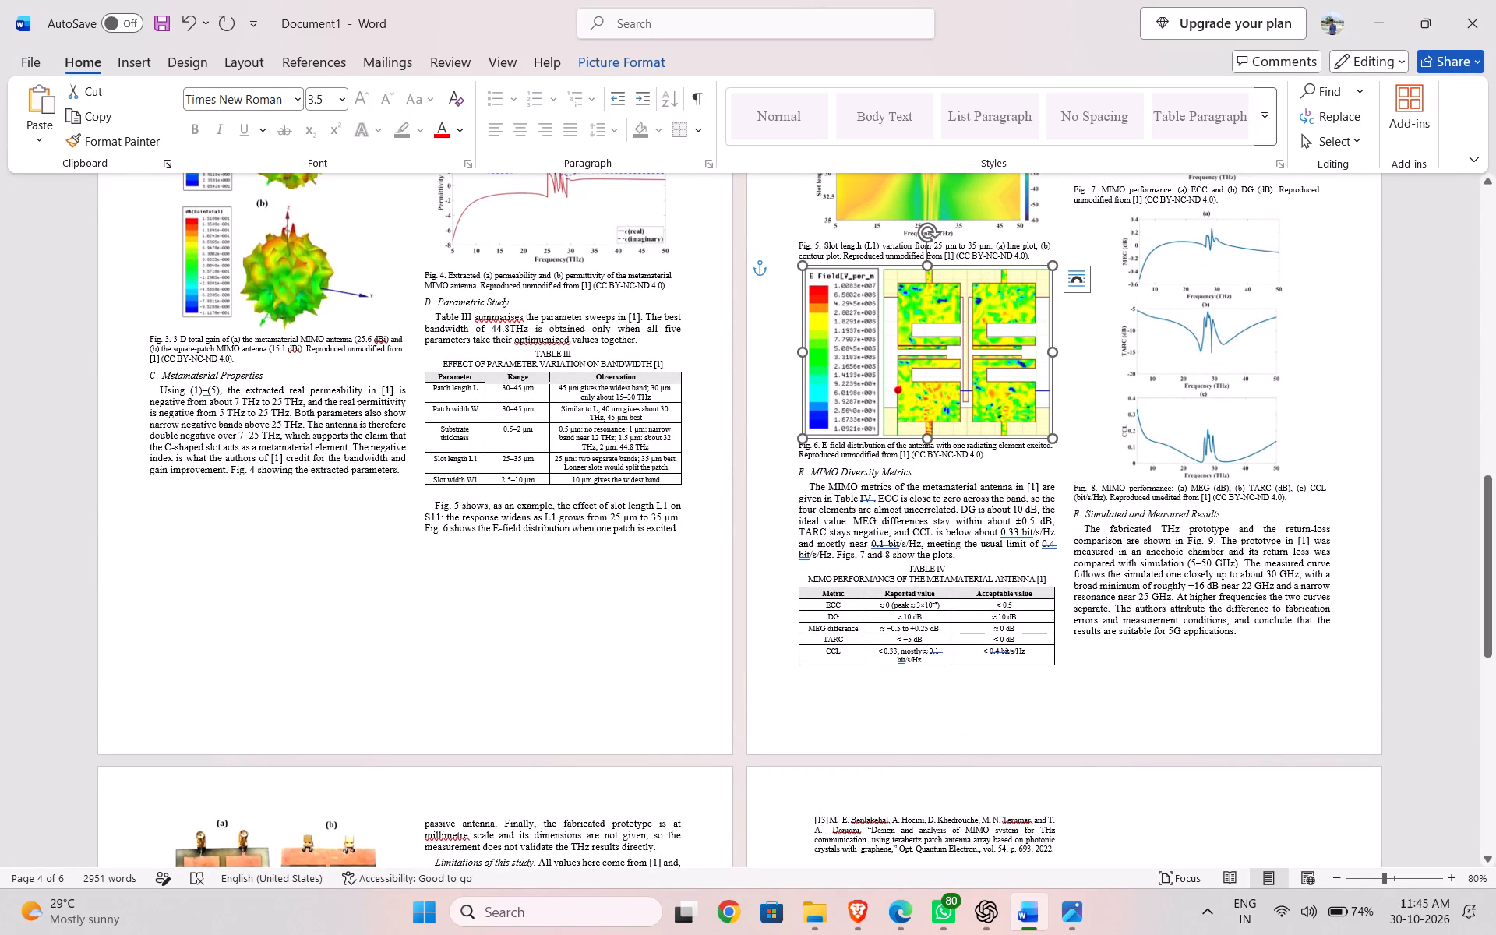
{"action": "scroll", "coordinate": [949, 372], "scroll_direction": "up", "scroll_amount": 2, "text": "ctrl"}
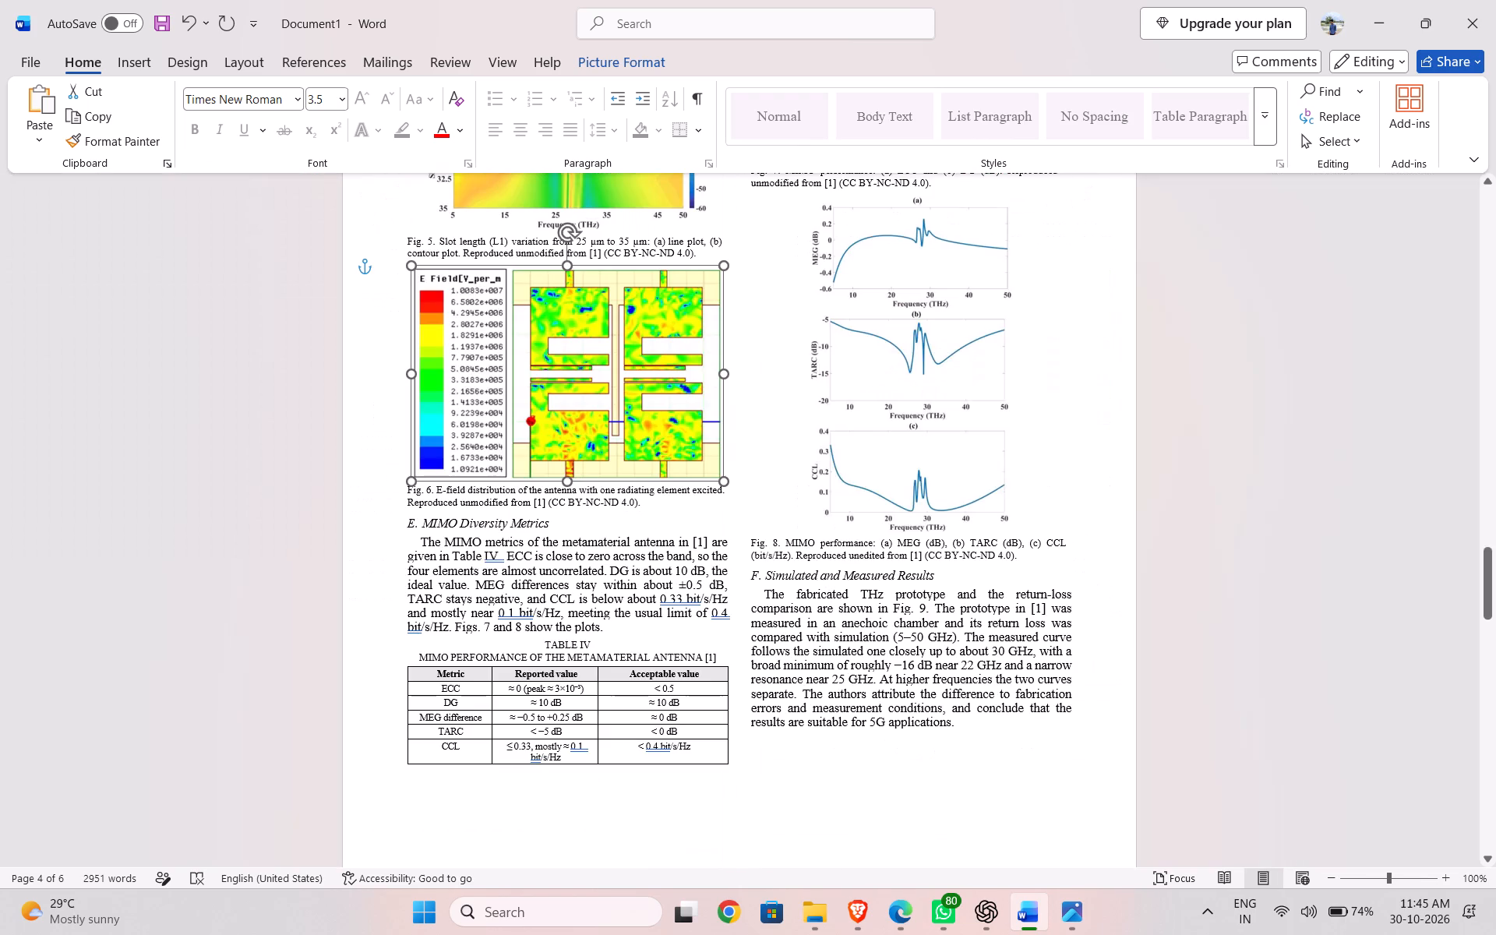
{"action": "scroll", "coordinate": [659, 386], "scroll_direction": "up", "scroll_amount": 2, "text": "ctrl"}
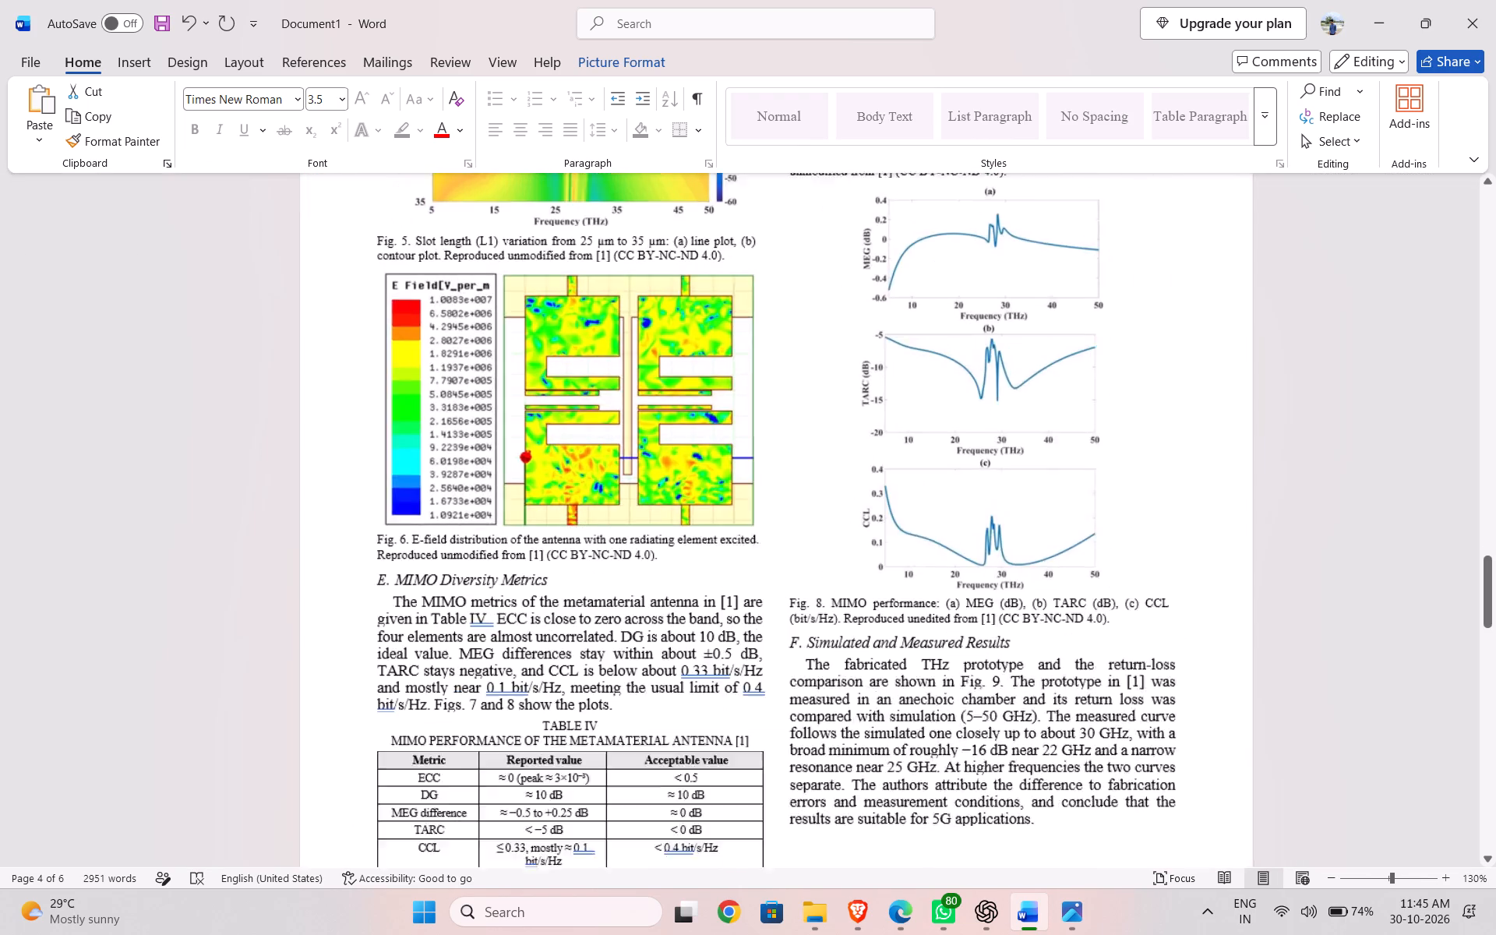
{"action": "scroll", "coordinate": [659, 386], "scroll_direction": "up", "scroll_amount": 2, "text": "ctrl"}
{"action": "left_click", "coordinate": [553, 411]}
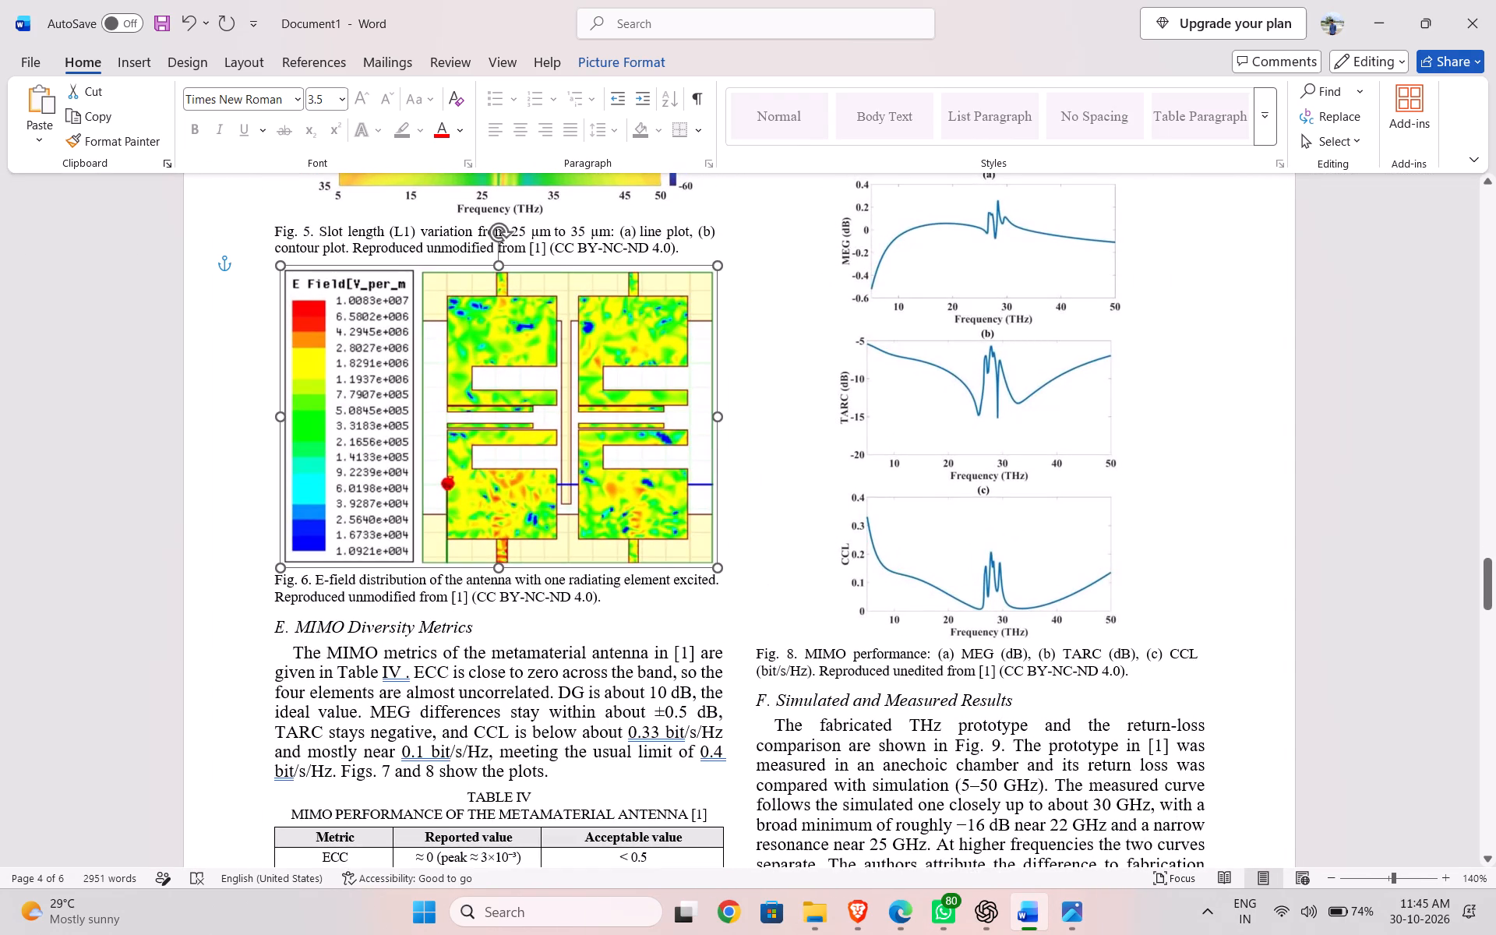
{"action": "scroll", "coordinate": [463, 533], "scroll_direction": "up", "scroll_amount": 3}
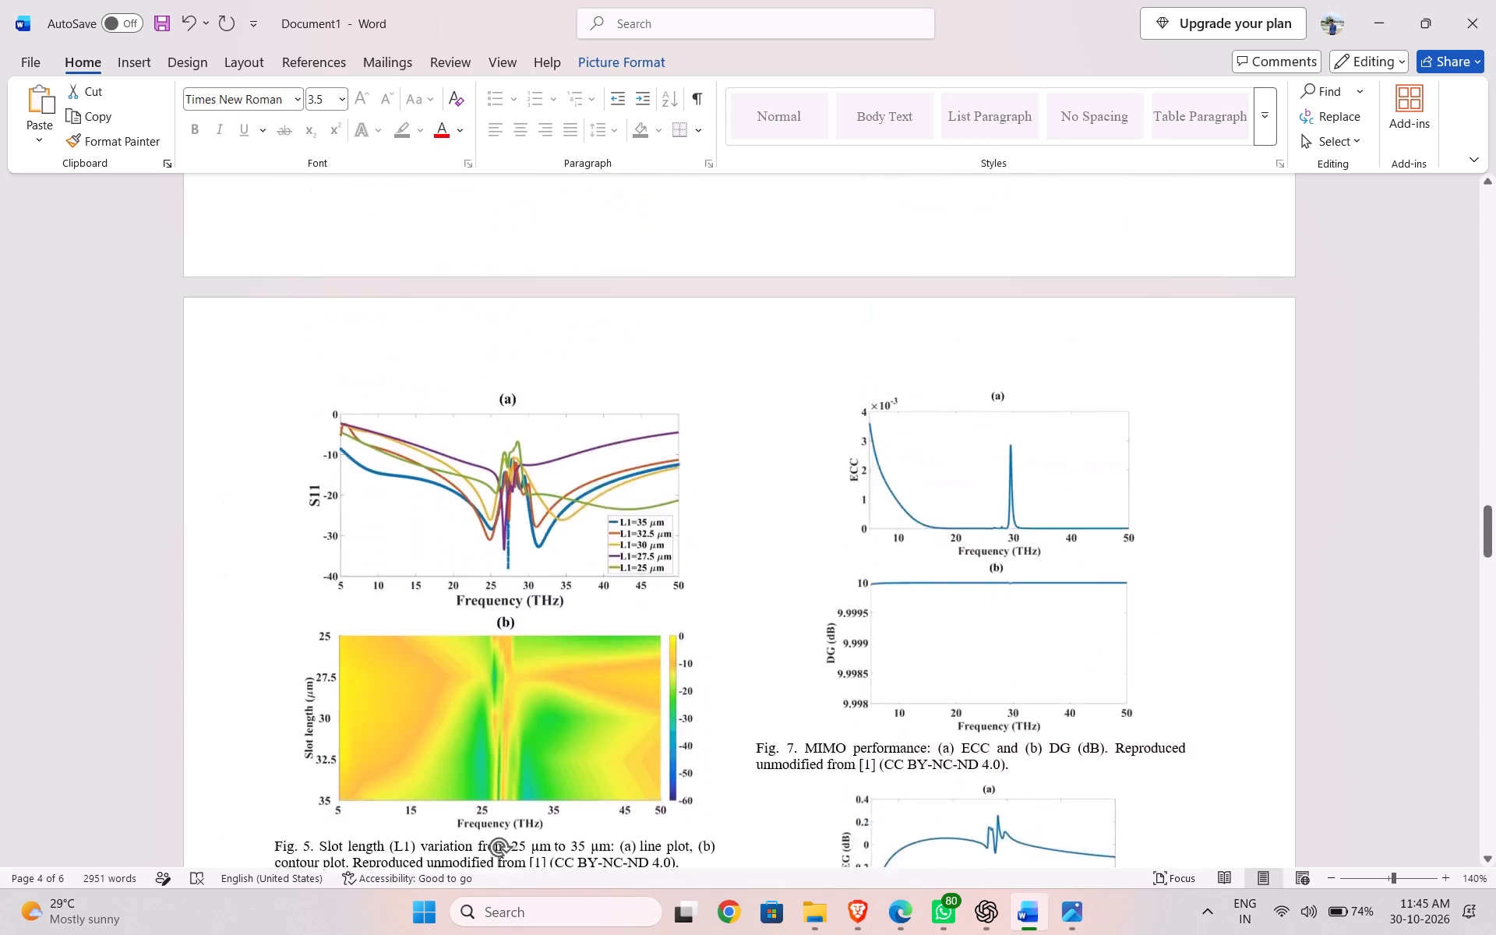
Switch to File Explorer and examine Screenshot 2026-10-29 114934.png in the Screenshots folder under Pictures as a possible field-distribution figure.
{"action": "scroll", "coordinate": [463, 533], "scroll_direction": "up", "scroll_amount": 2}
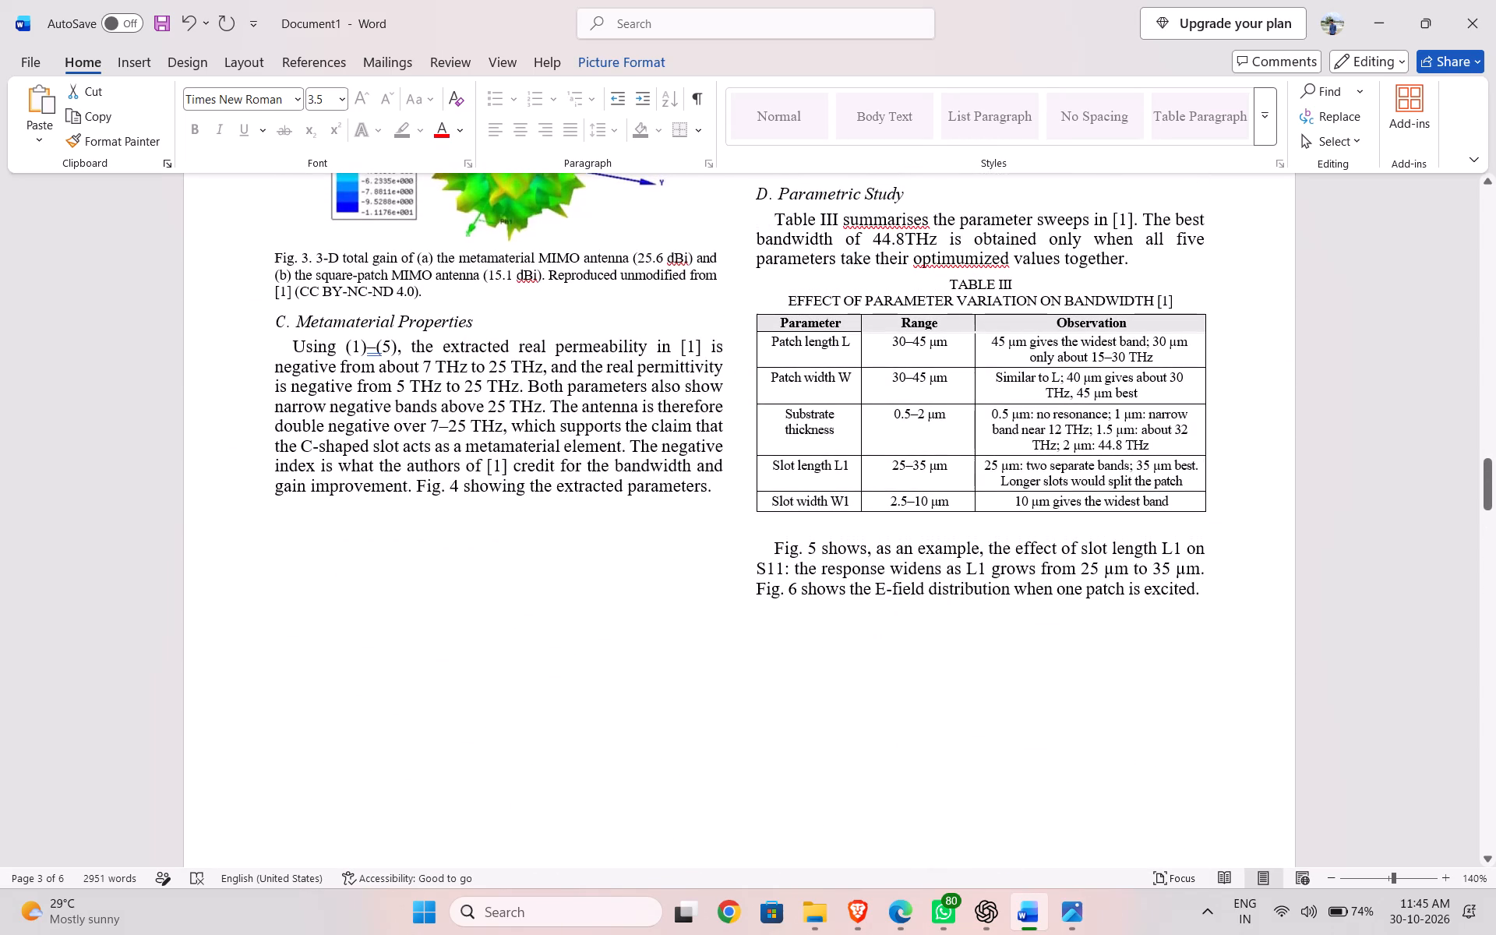
{"action": "scroll", "coordinate": [886, 577], "scroll_direction": "down", "scroll_amount": 4}
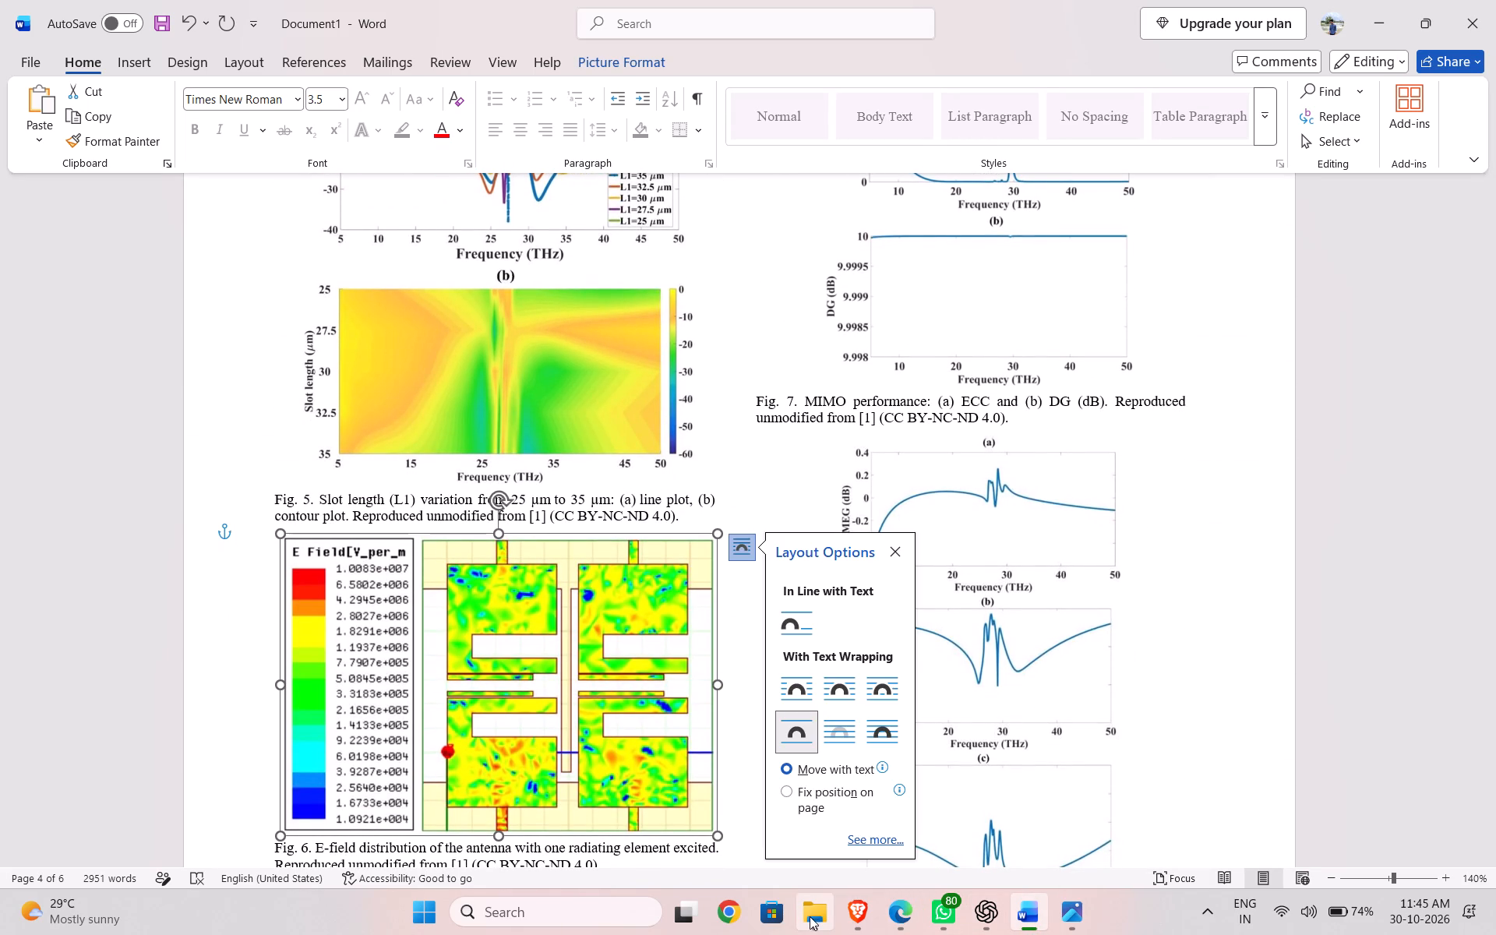
{"action": "left_click", "coordinate": [810, 916]}
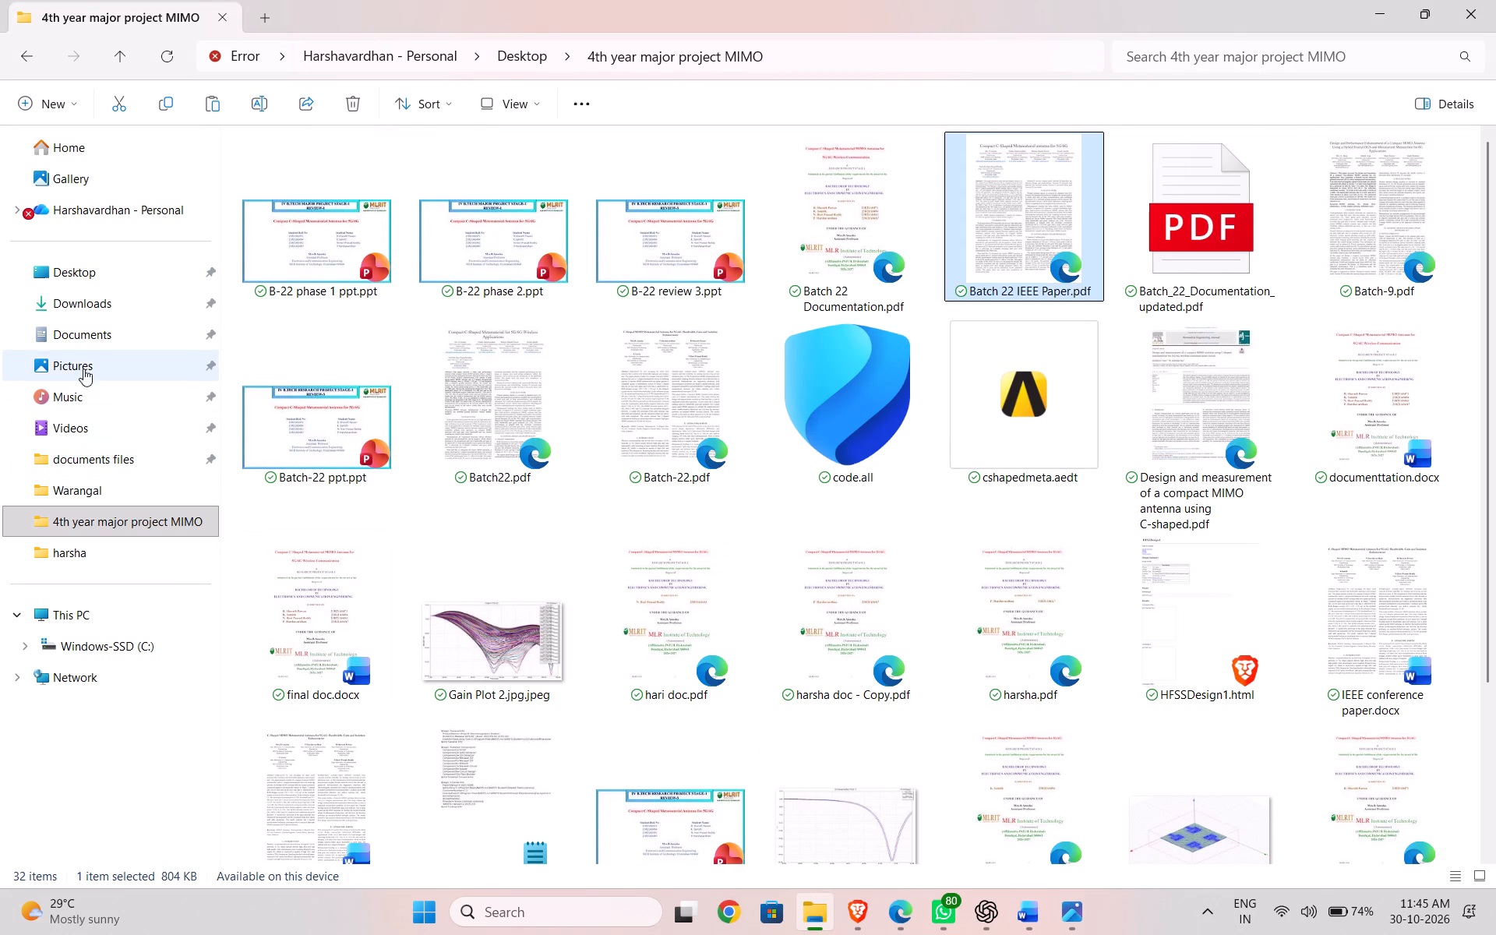
{"action": "left_click", "coordinate": [116, 367]}
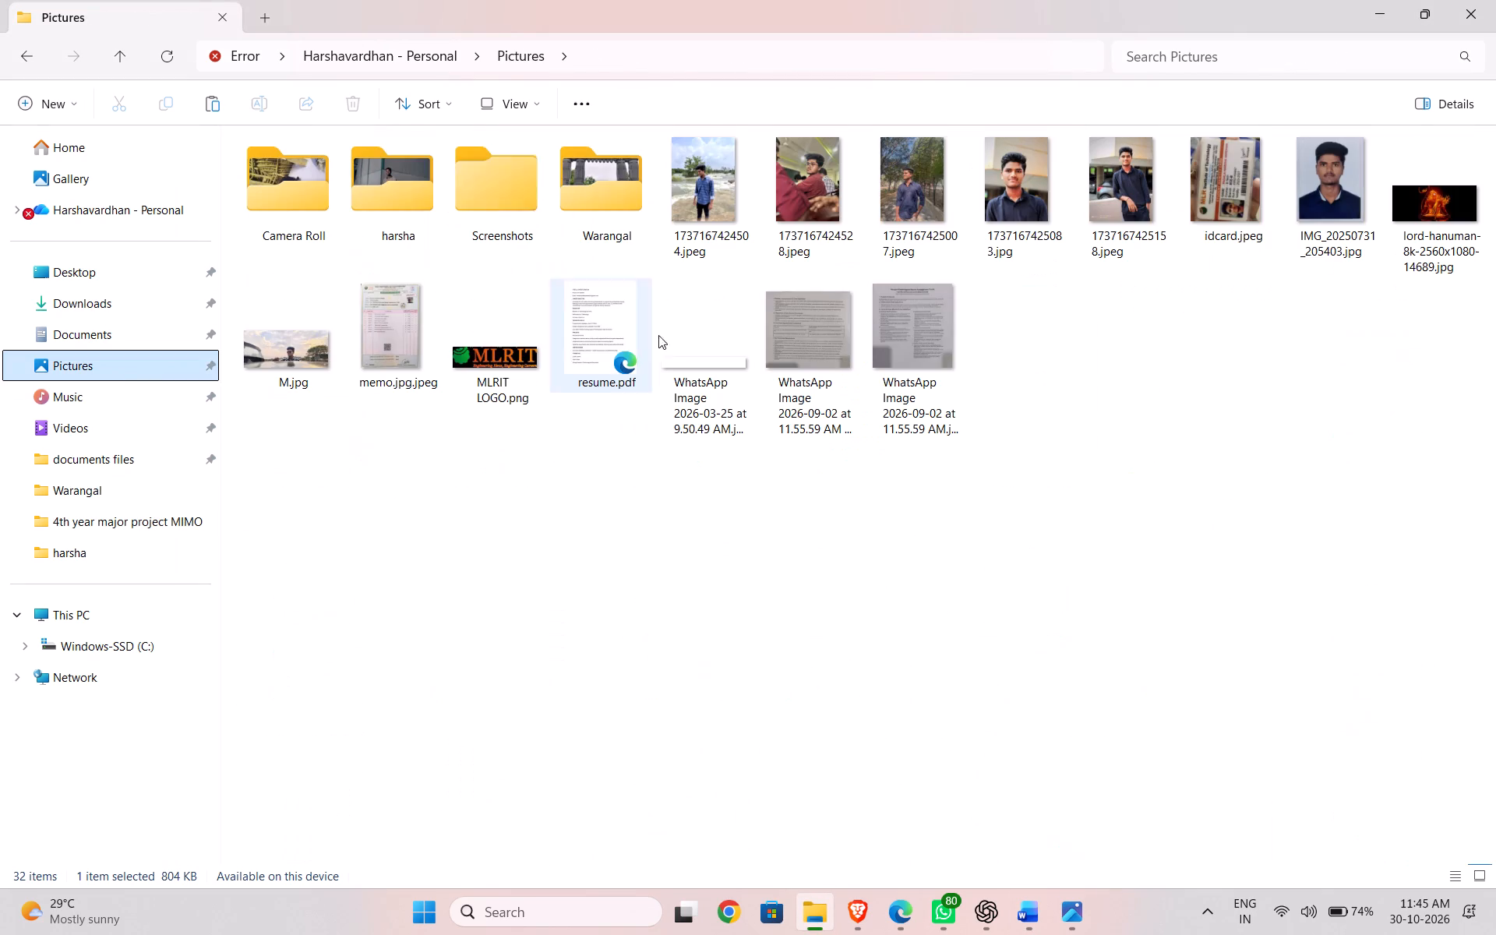
{"action": "double_click", "coordinate": [499, 210]}
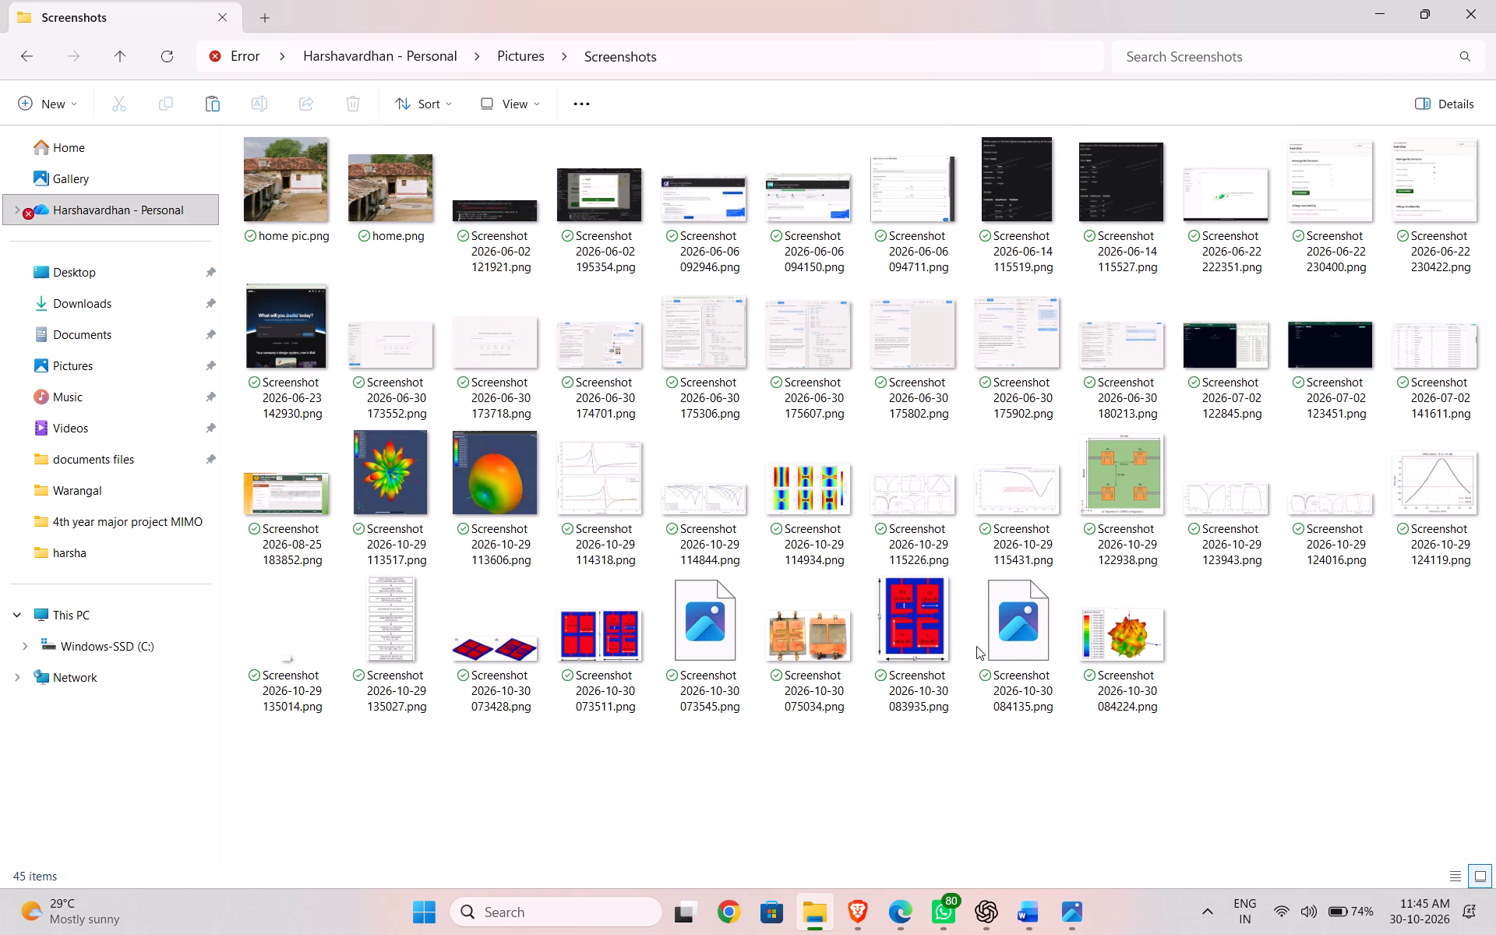
{"action": "double_click", "coordinate": [831, 494]}
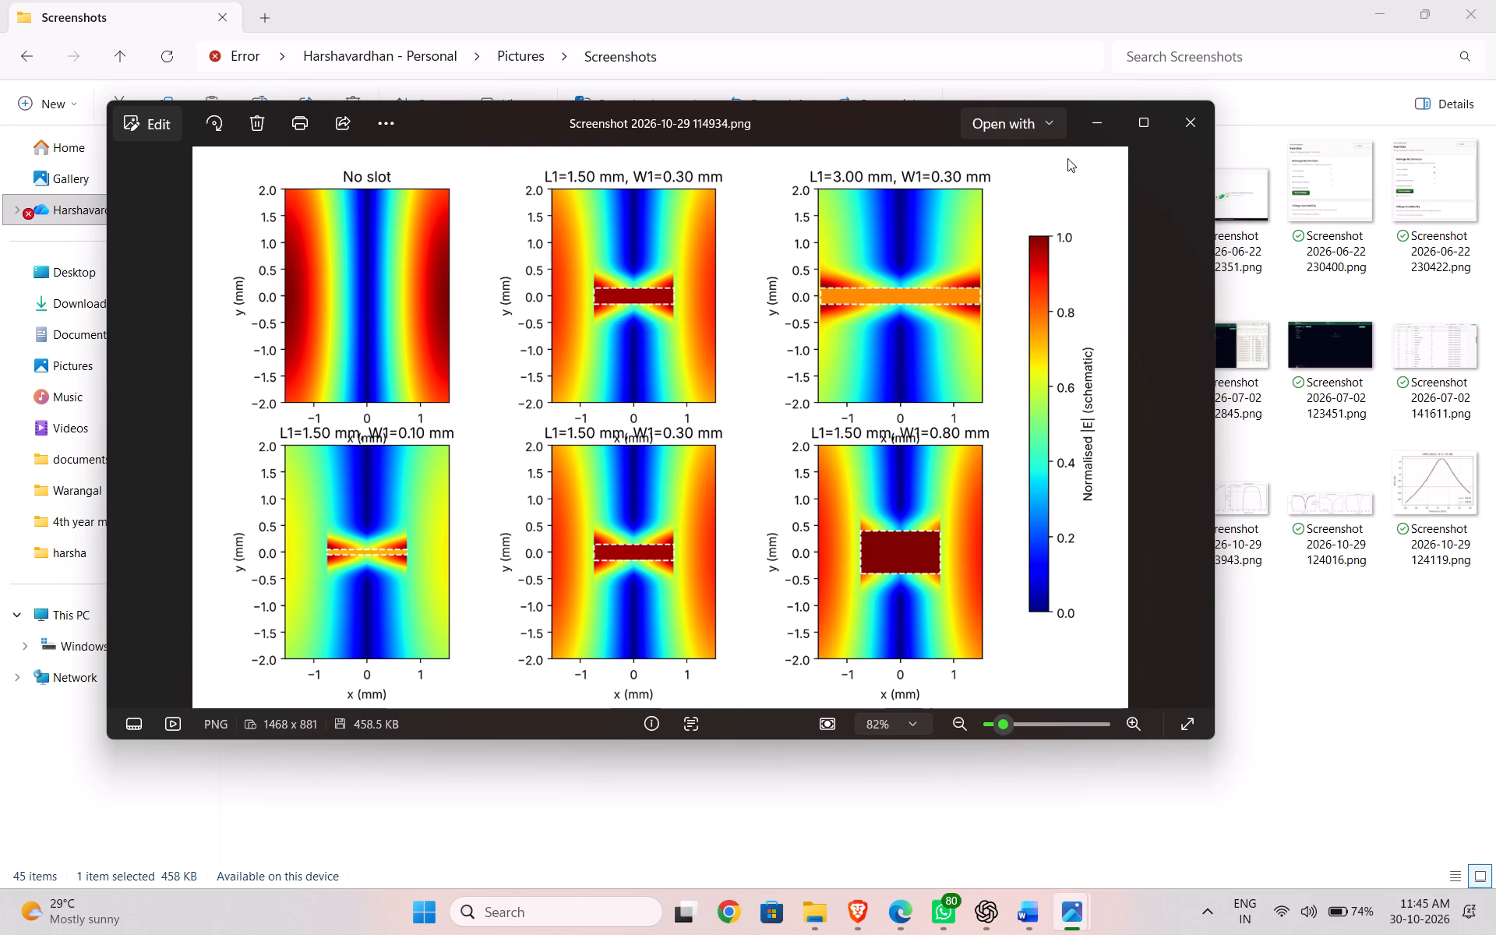
{"action": "left_click", "coordinate": [1191, 122]}
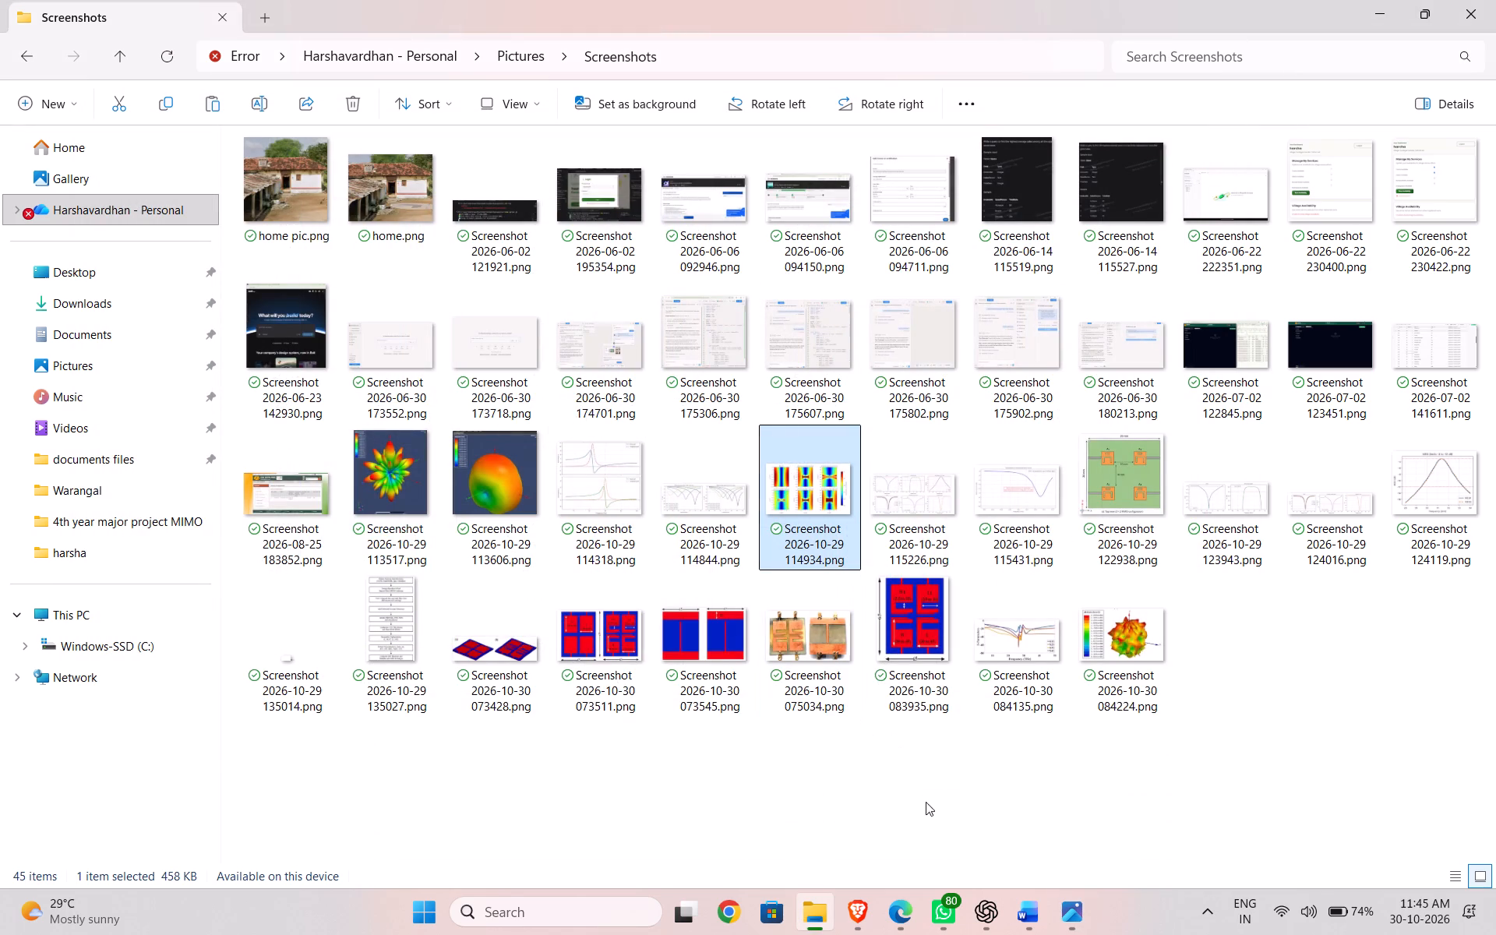
Return to Document1 in Word and review the paper from the title page to the references, checking figures, tables, captions and page layout.
{"action": "left_click", "coordinate": [1021, 845]}
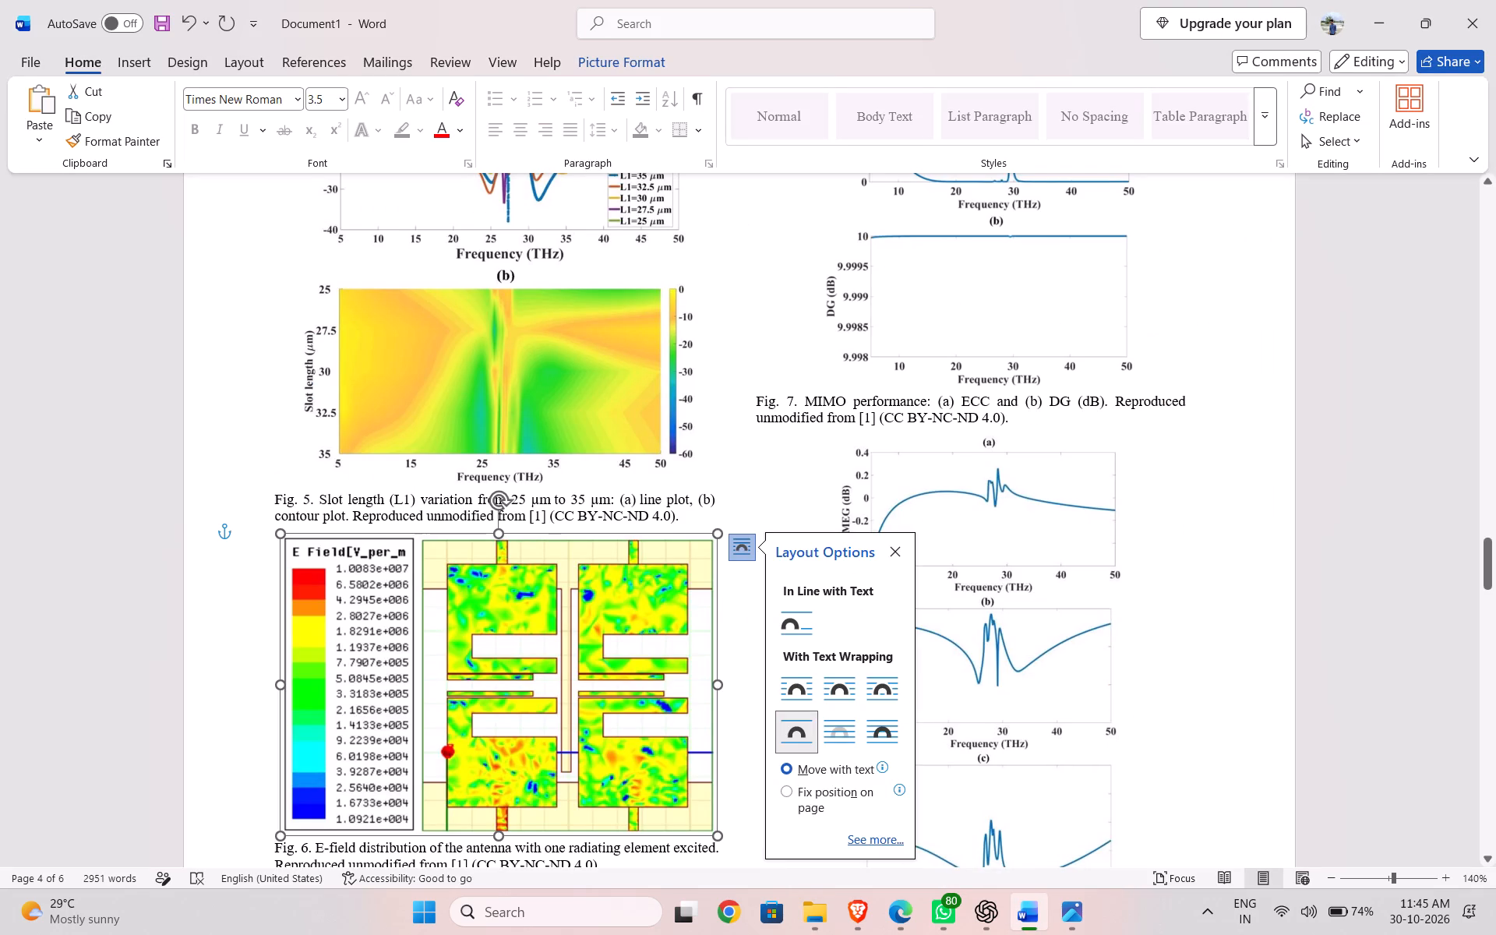
{"action": "scroll", "coordinate": [525, 350], "scroll_direction": "up", "scroll_amount": 20}
{"action": "scroll", "coordinate": [525, 350], "scroll_direction": "up", "scroll_amount": 20}
{"action": "scroll", "coordinate": [525, 350], "scroll_direction": "up", "scroll_amount": 20}
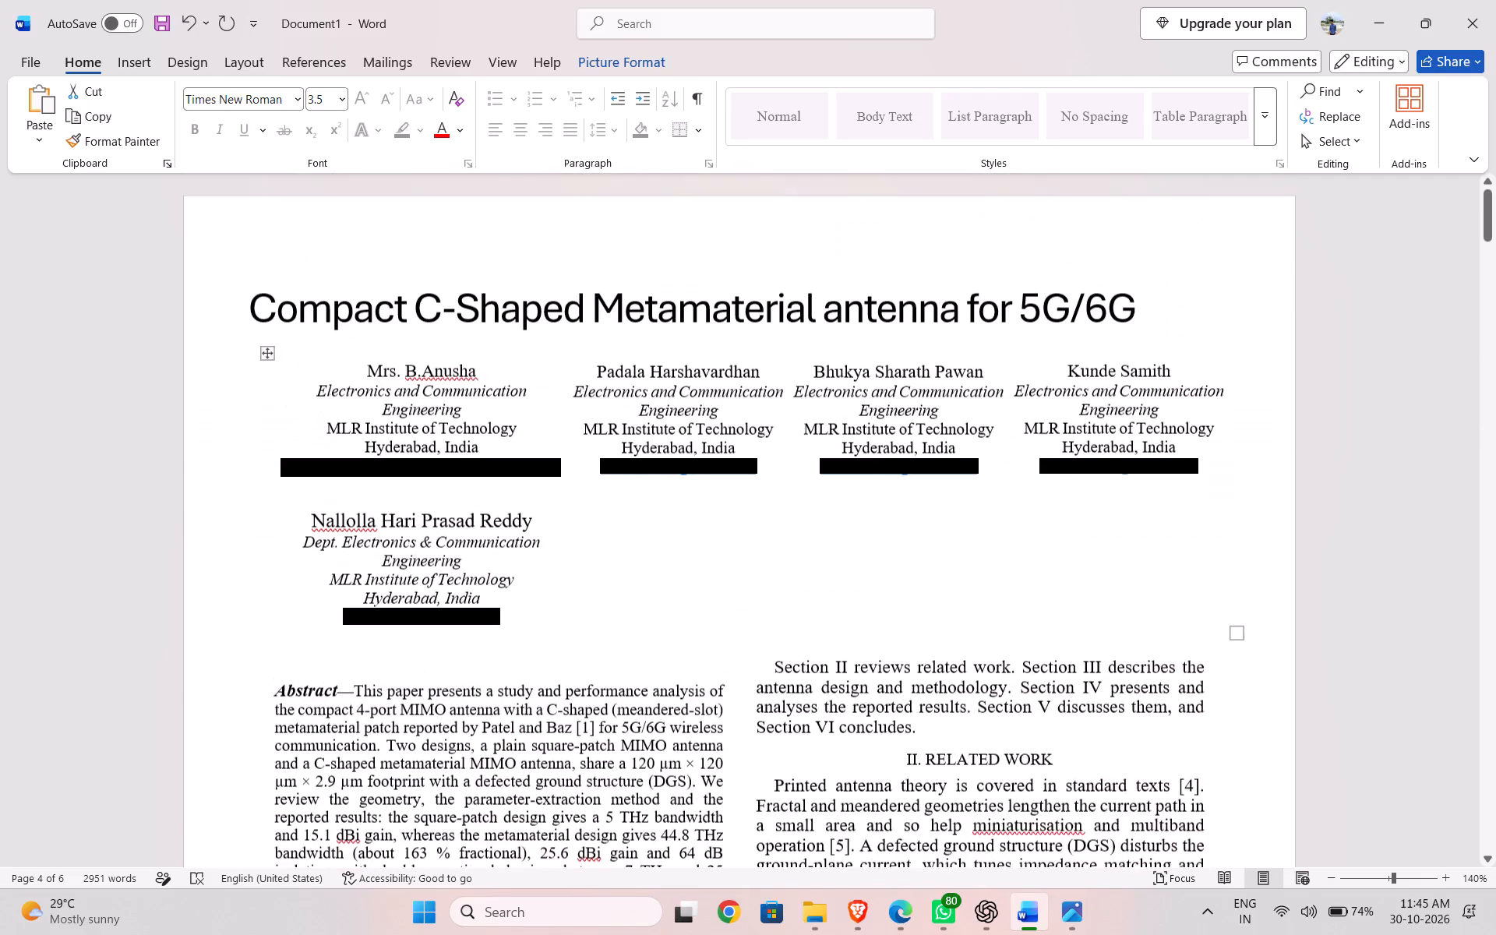
{"action": "scroll", "coordinate": [525, 350], "scroll_direction": "up", "scroll_amount": 5}
{"action": "scroll", "coordinate": [525, 350], "scroll_direction": "down", "scroll_amount": 7}
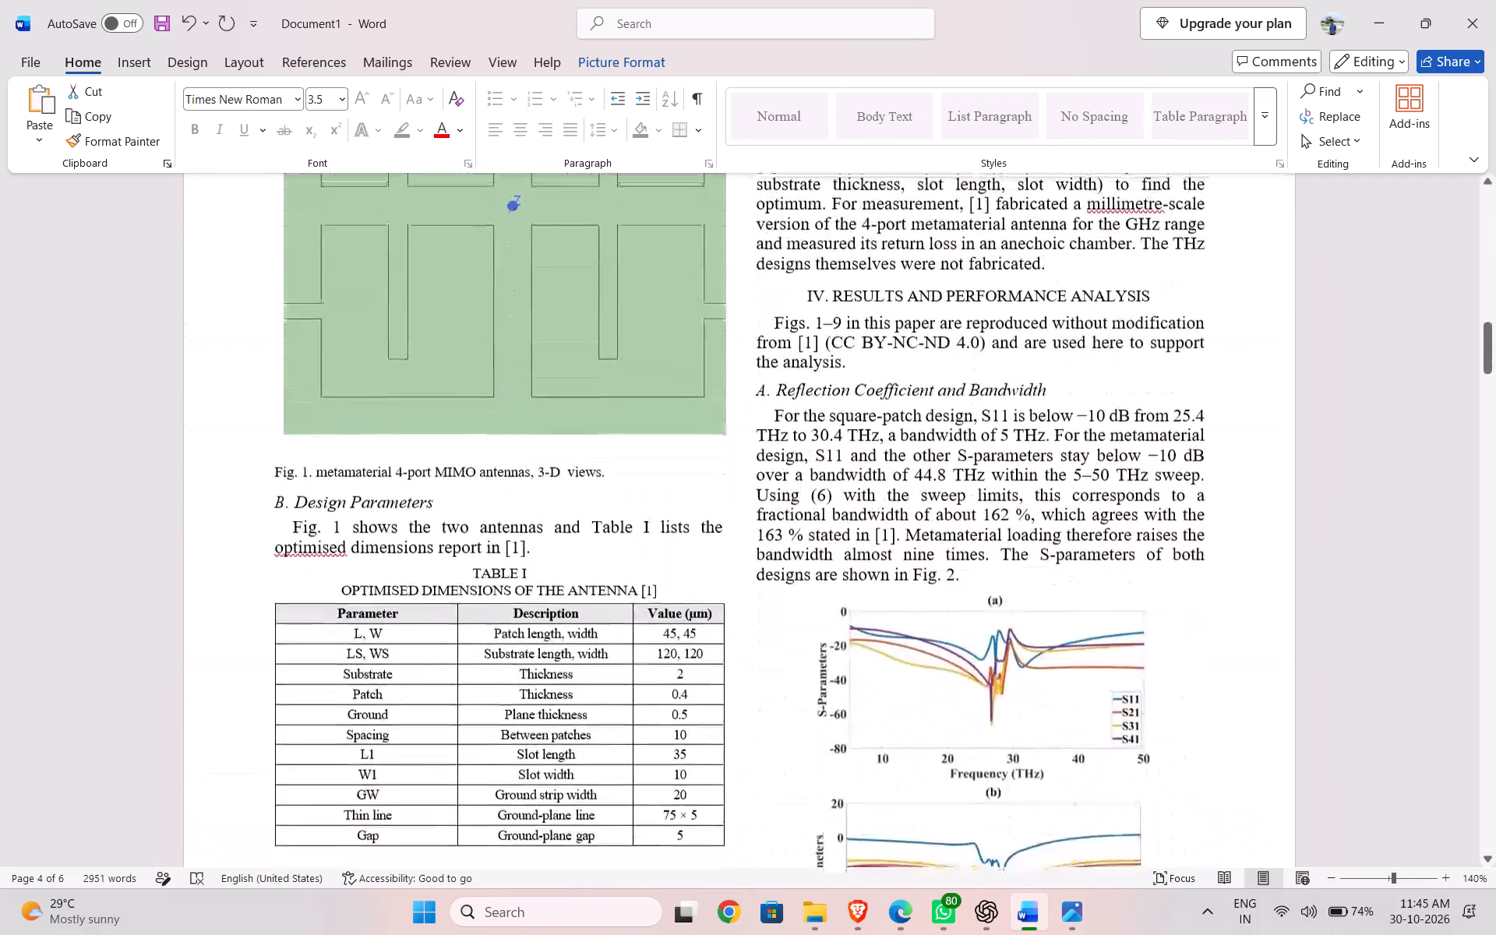
{"action": "scroll", "coordinate": [525, 350], "scroll_direction": "down", "scroll_amount": 2}
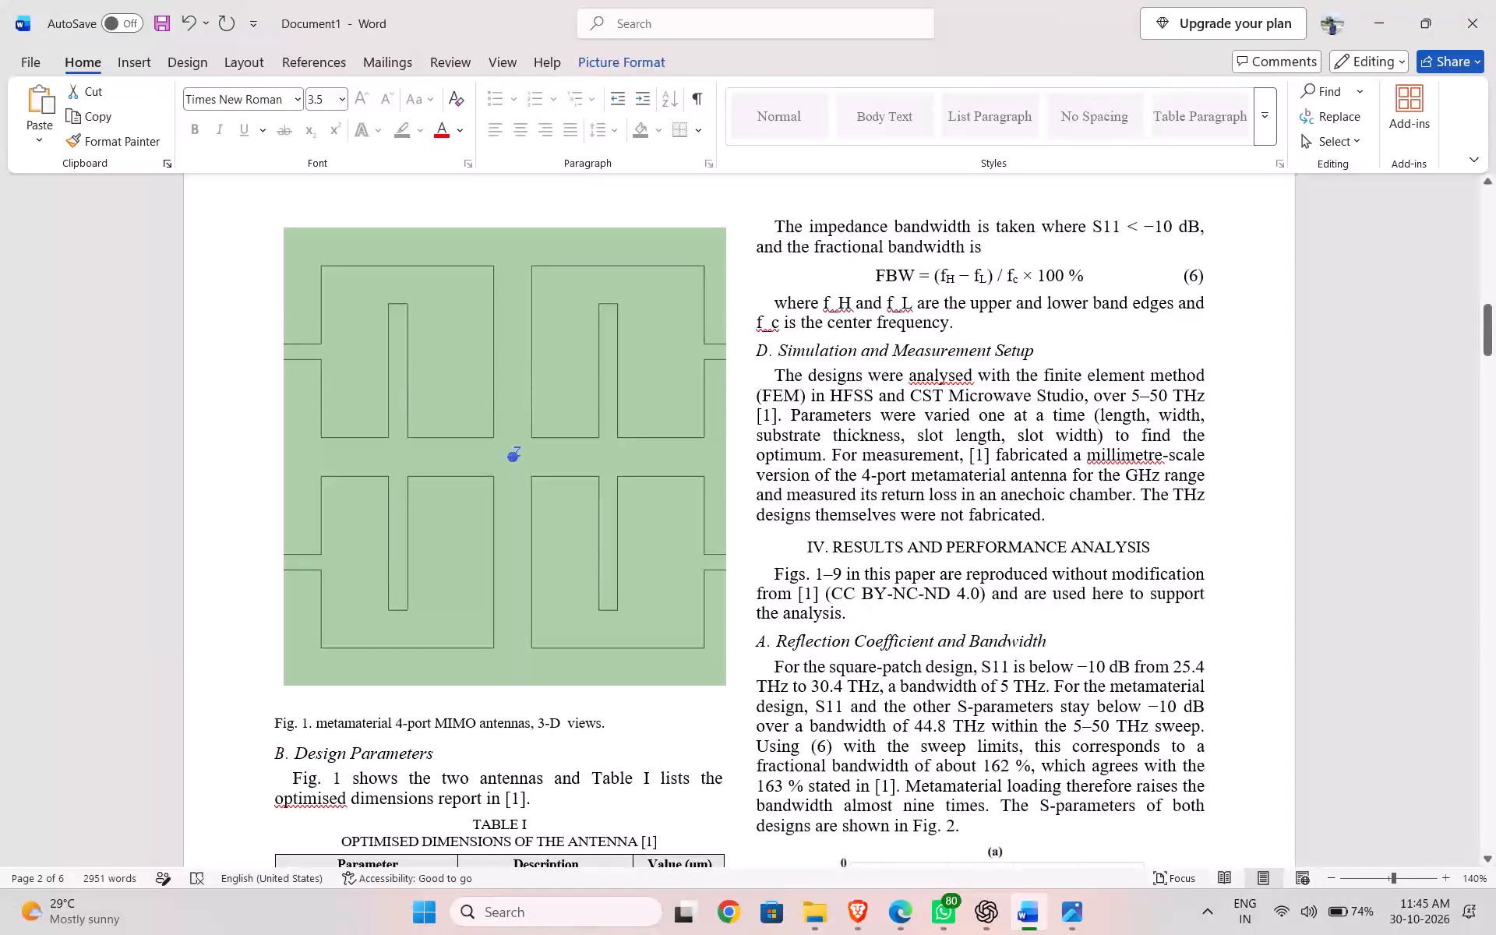
{"action": "scroll", "coordinate": [454, 607], "scroll_direction": "down", "scroll_amount": 1}
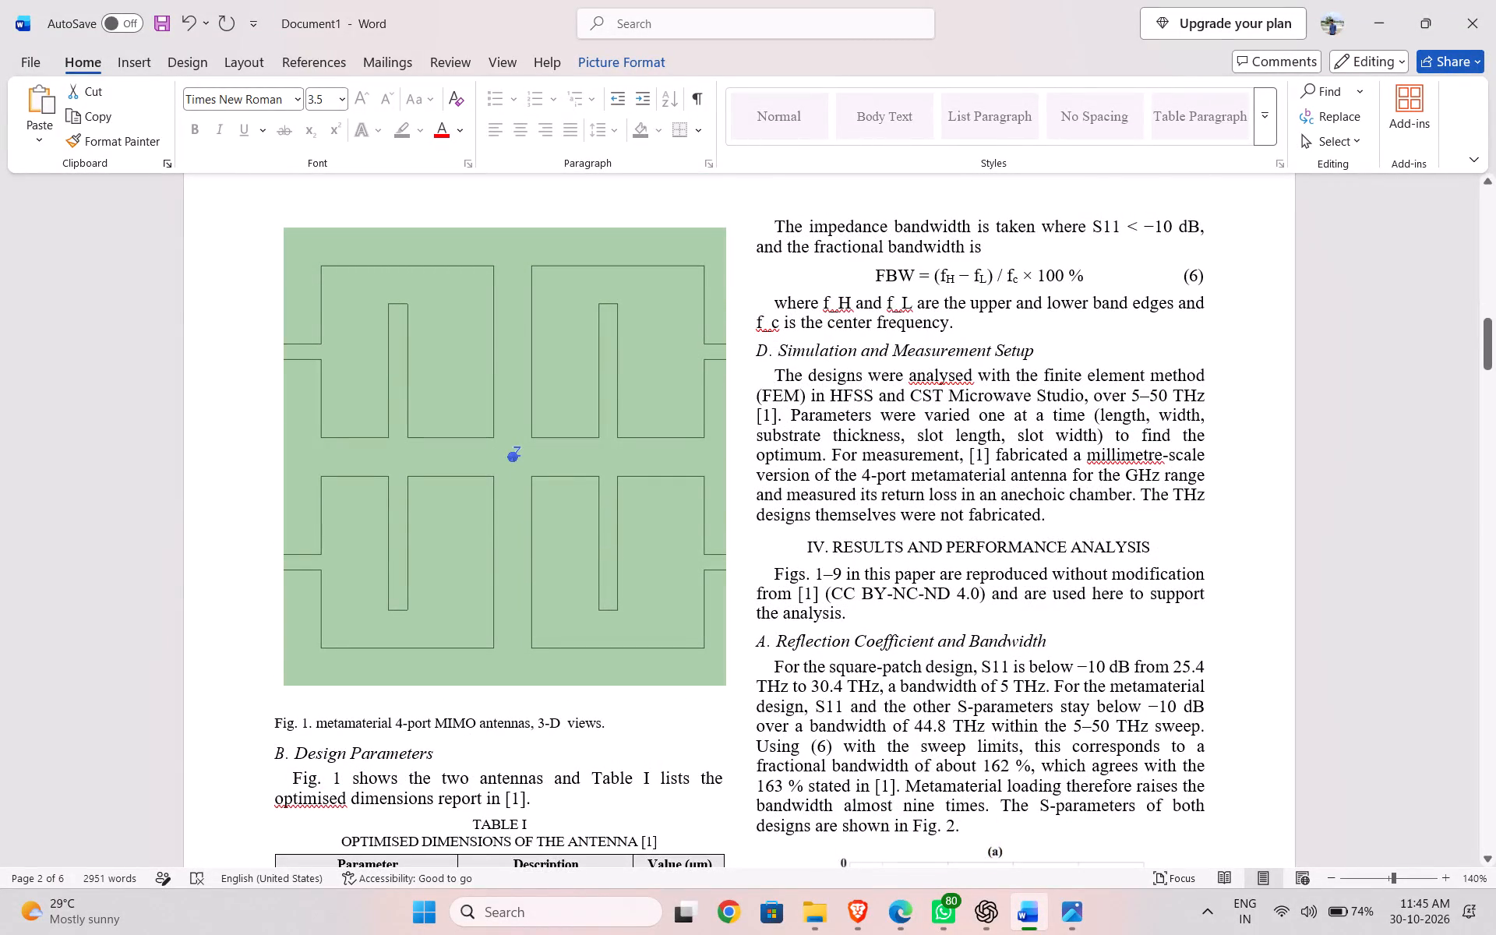
{"action": "scroll", "coordinate": [454, 607], "scroll_direction": "down", "scroll_amount": 14}
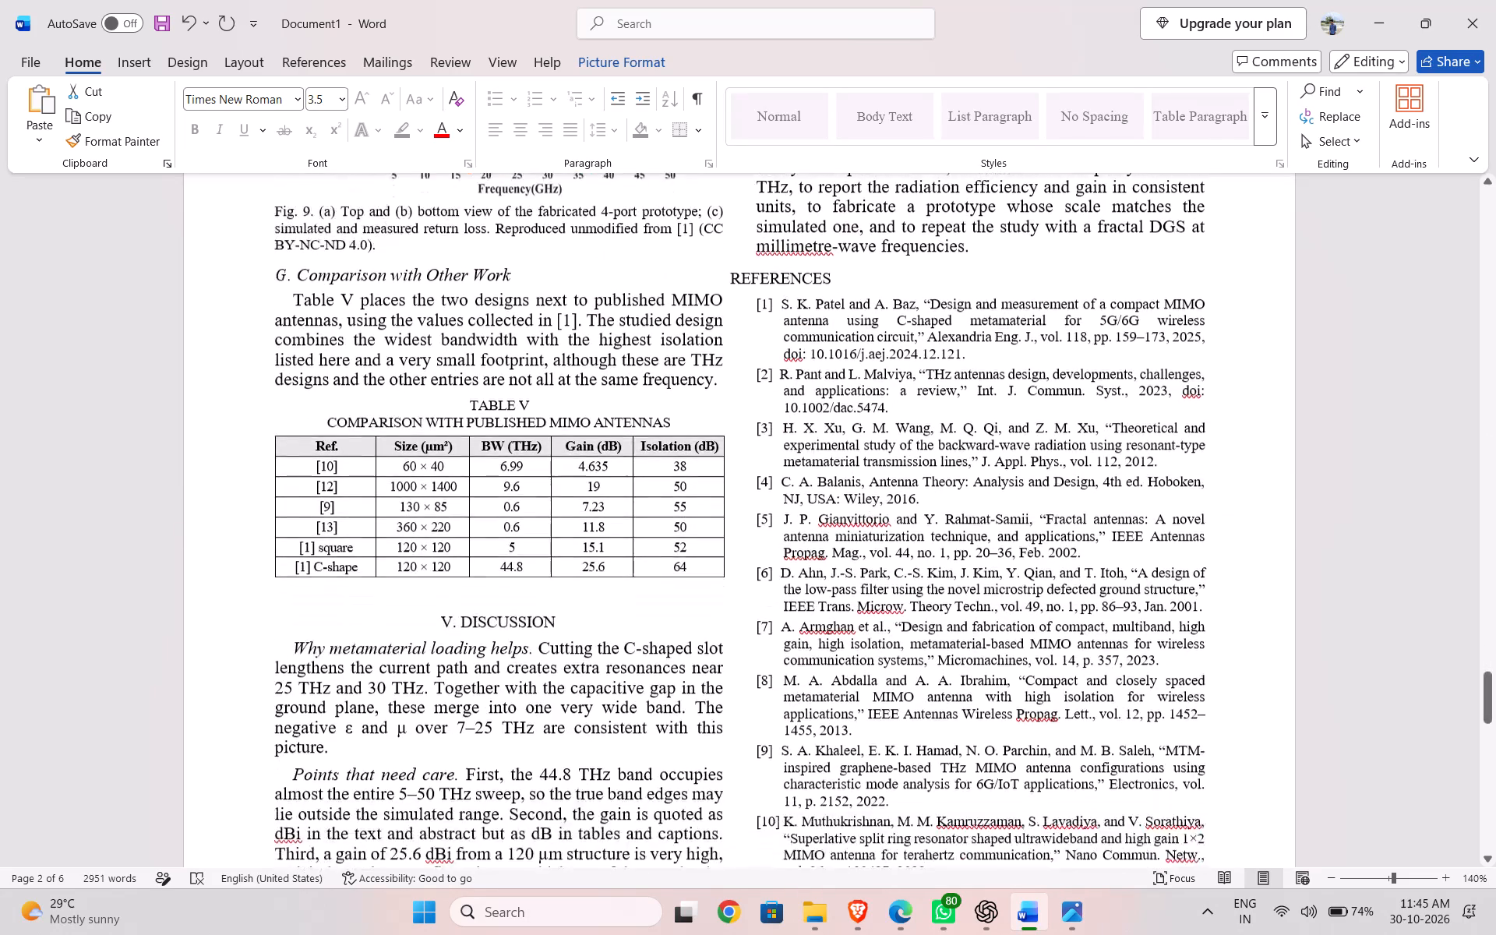
{"action": "scroll", "coordinate": [454, 607], "scroll_direction": "down", "scroll_amount": 8}
{"action": "scroll", "coordinate": [454, 607], "scroll_direction": "up", "scroll_amount": 1}
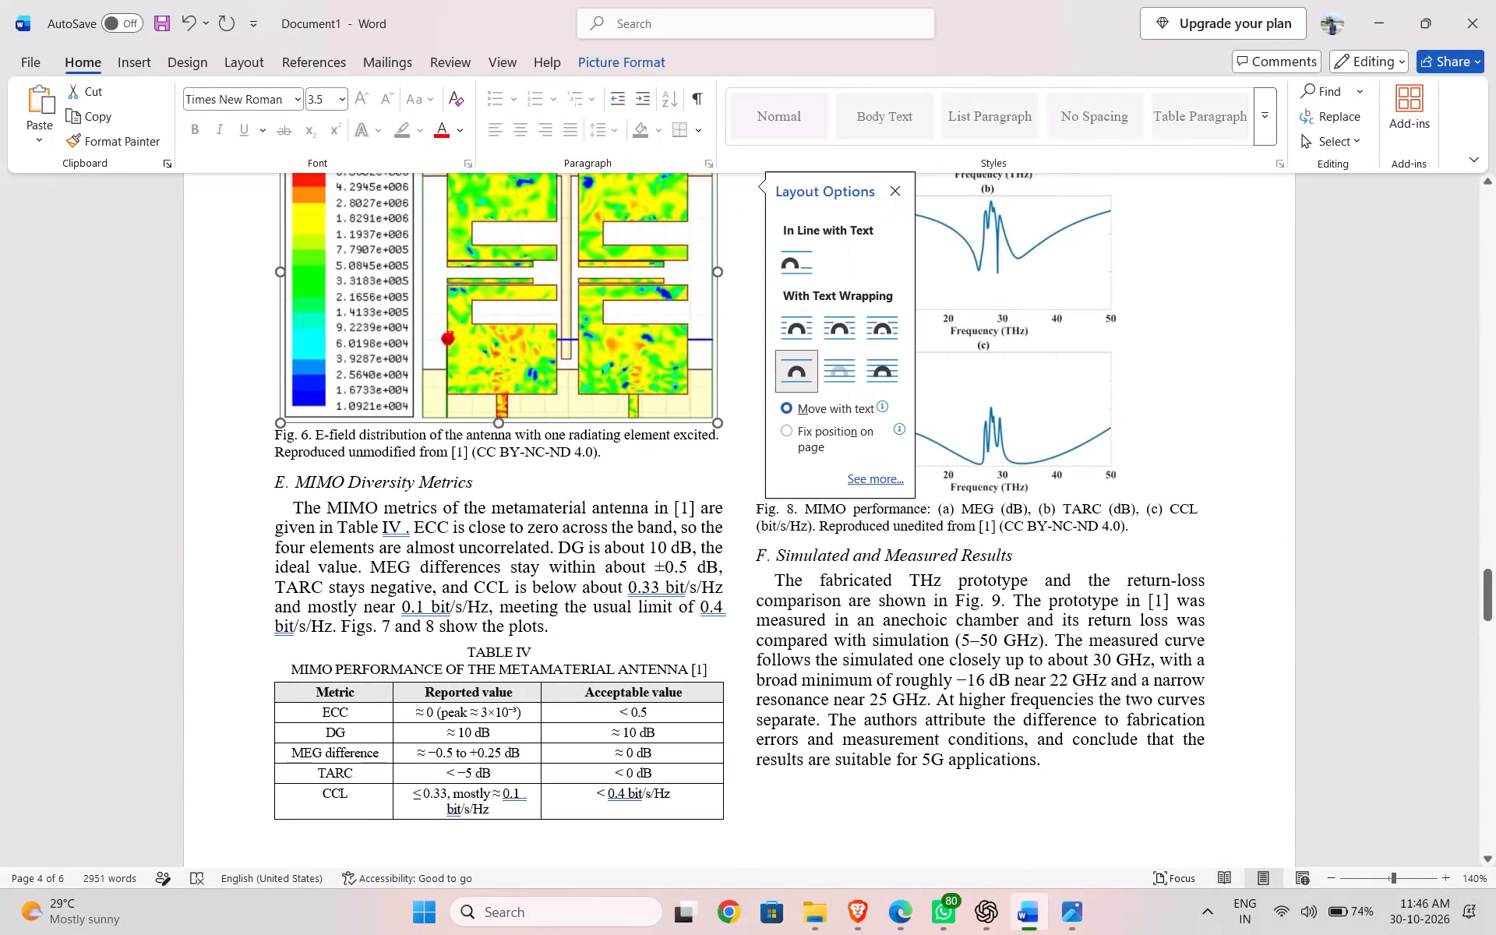
{"action": "scroll", "coordinate": [454, 607], "scroll_direction": "up", "scroll_amount": 2}
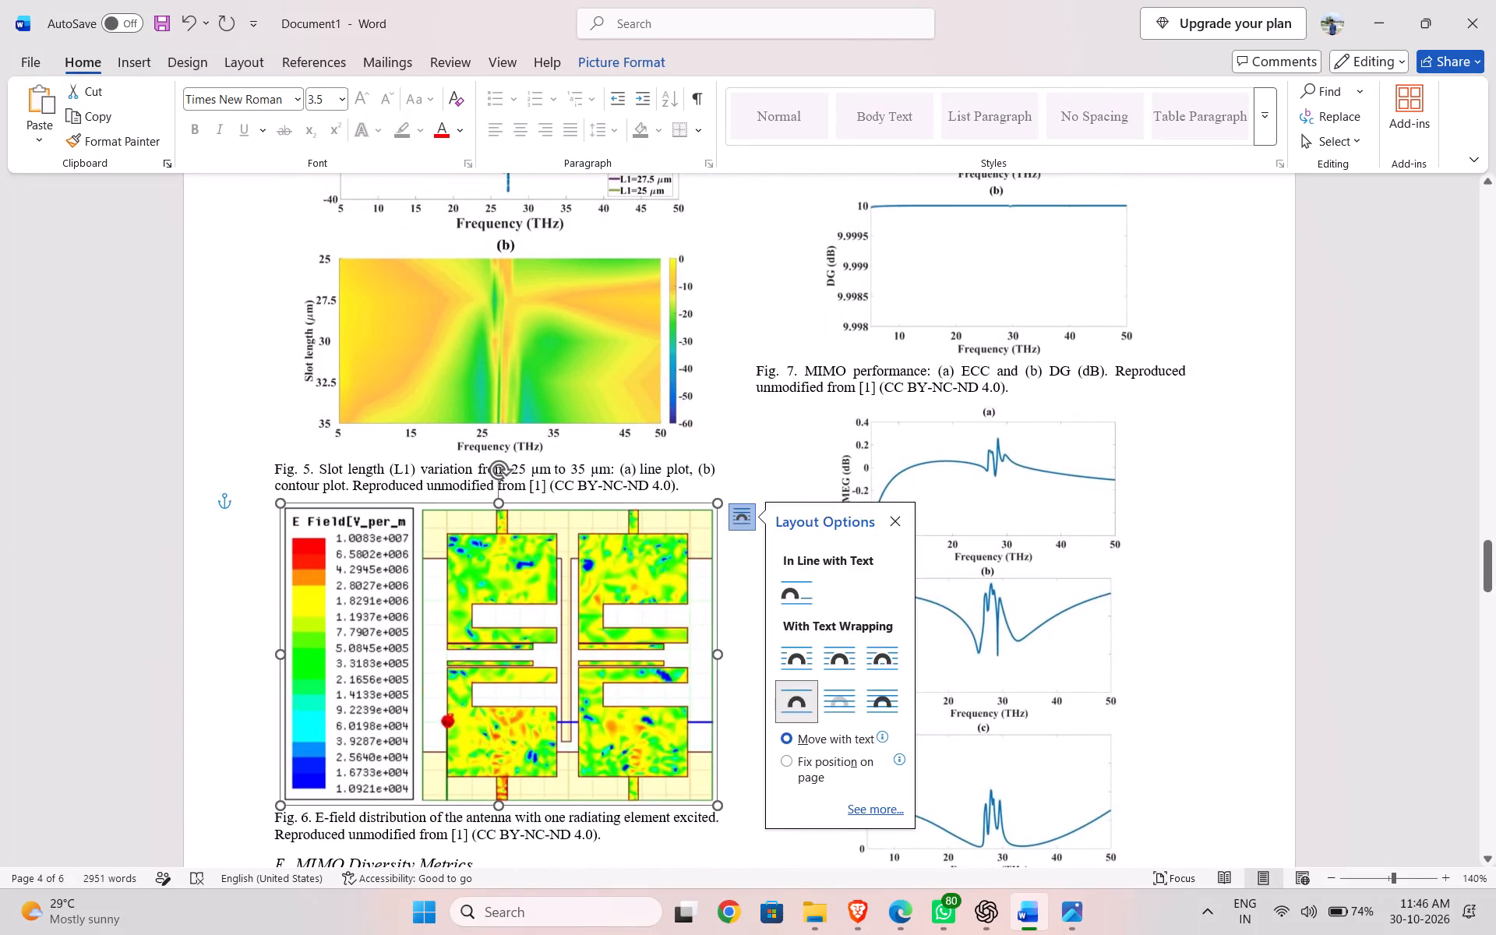
{"action": "scroll", "coordinate": [563, 613], "scroll_direction": "up", "scroll_amount": 4}
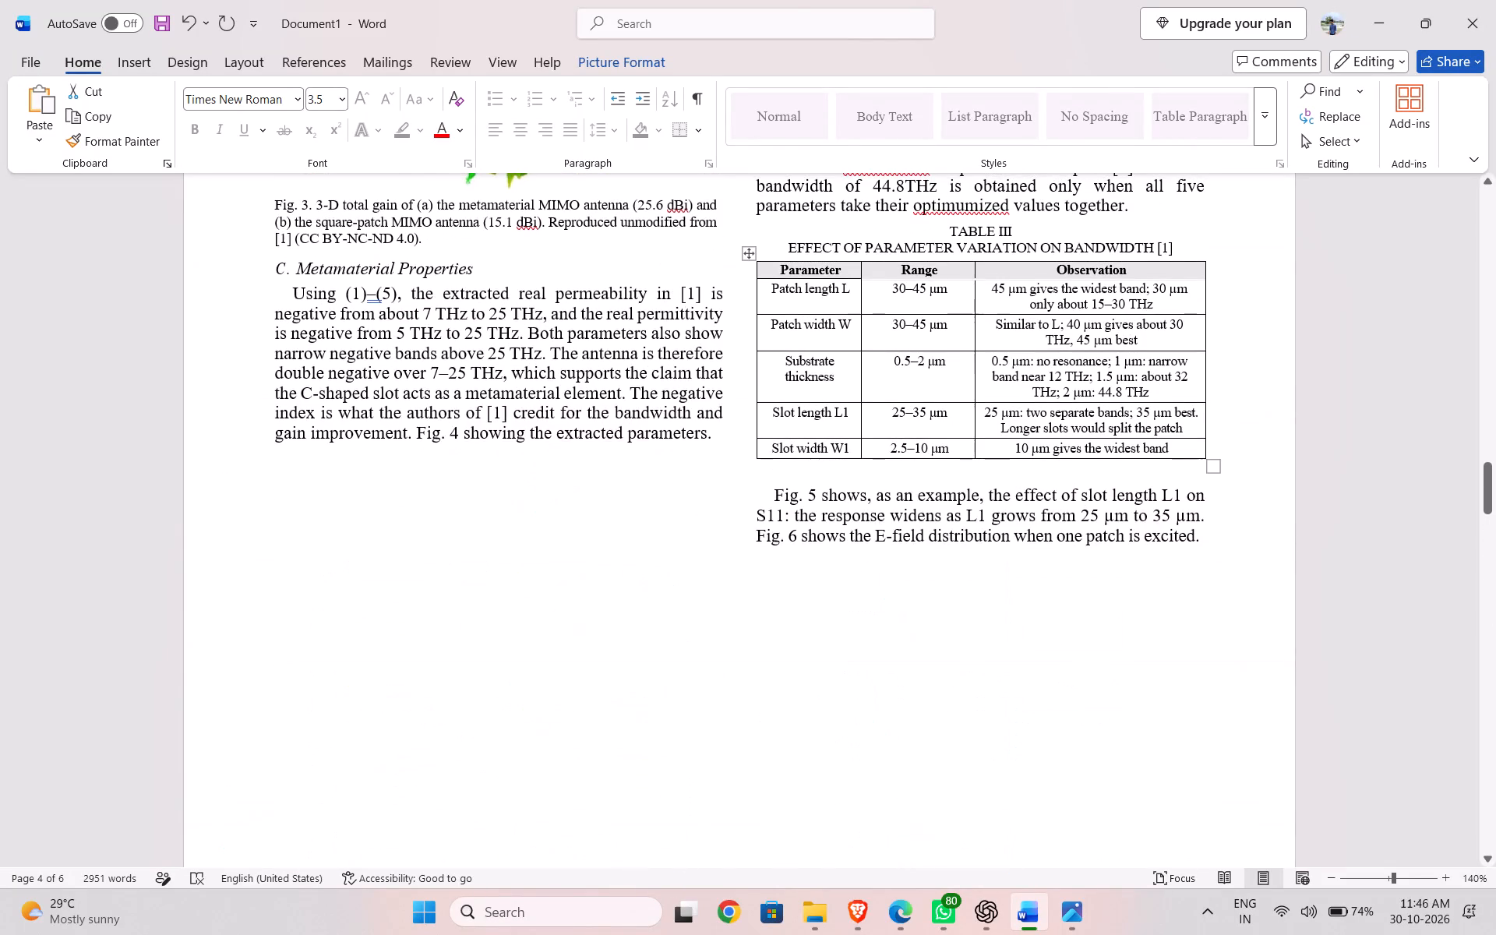
{"action": "scroll", "coordinate": [829, 436], "scroll_direction": "up", "scroll_amount": 1}
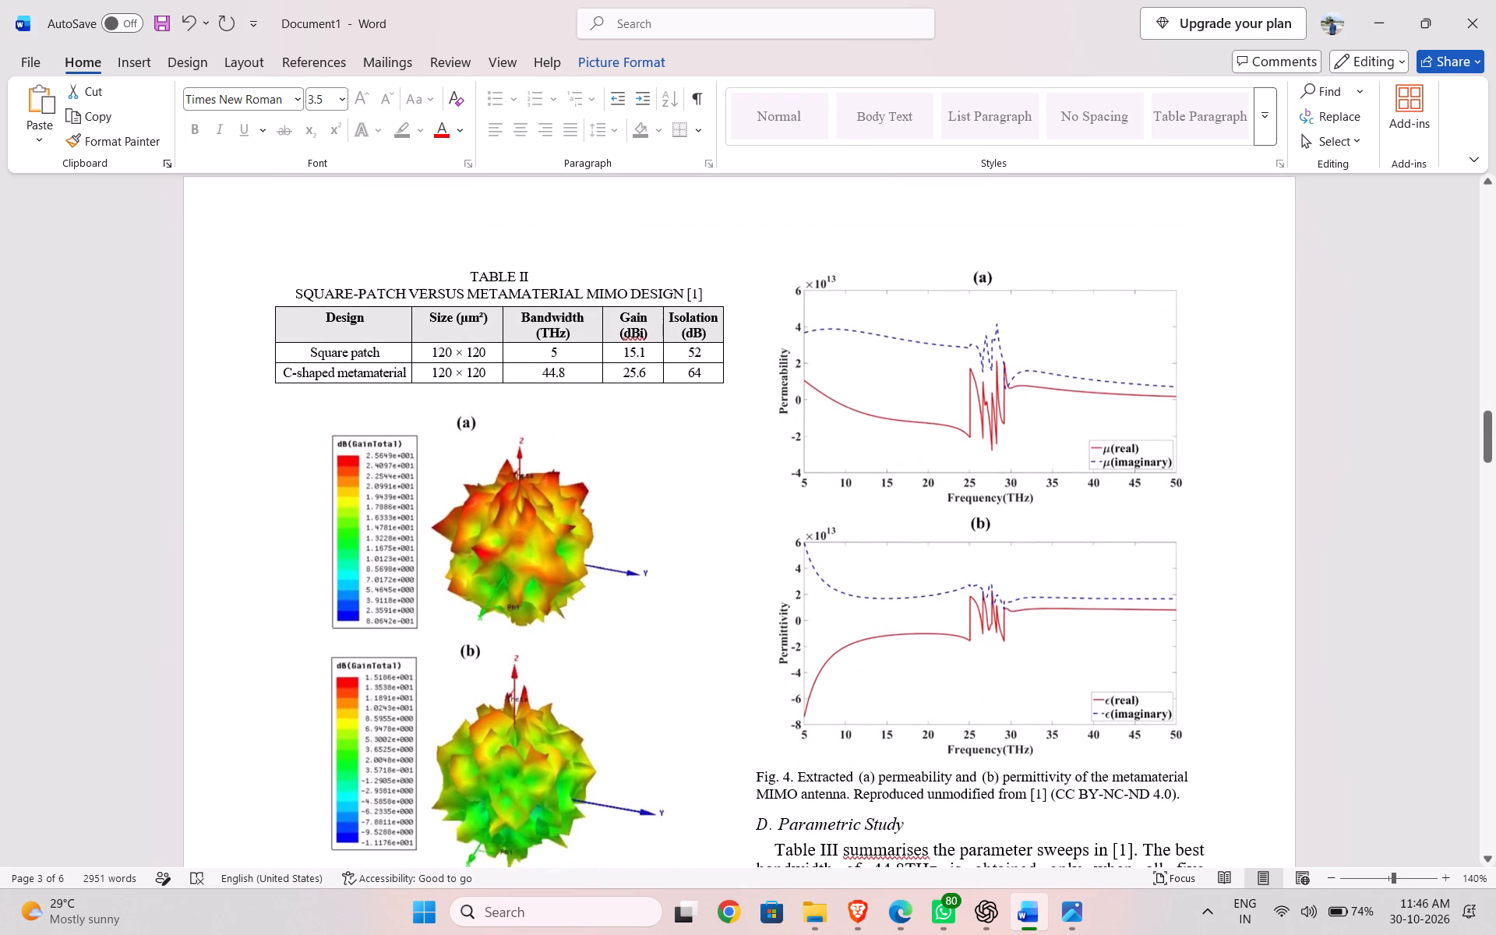
{"action": "scroll", "coordinate": [576, 535], "scroll_direction": "down", "scroll_amount": 8}
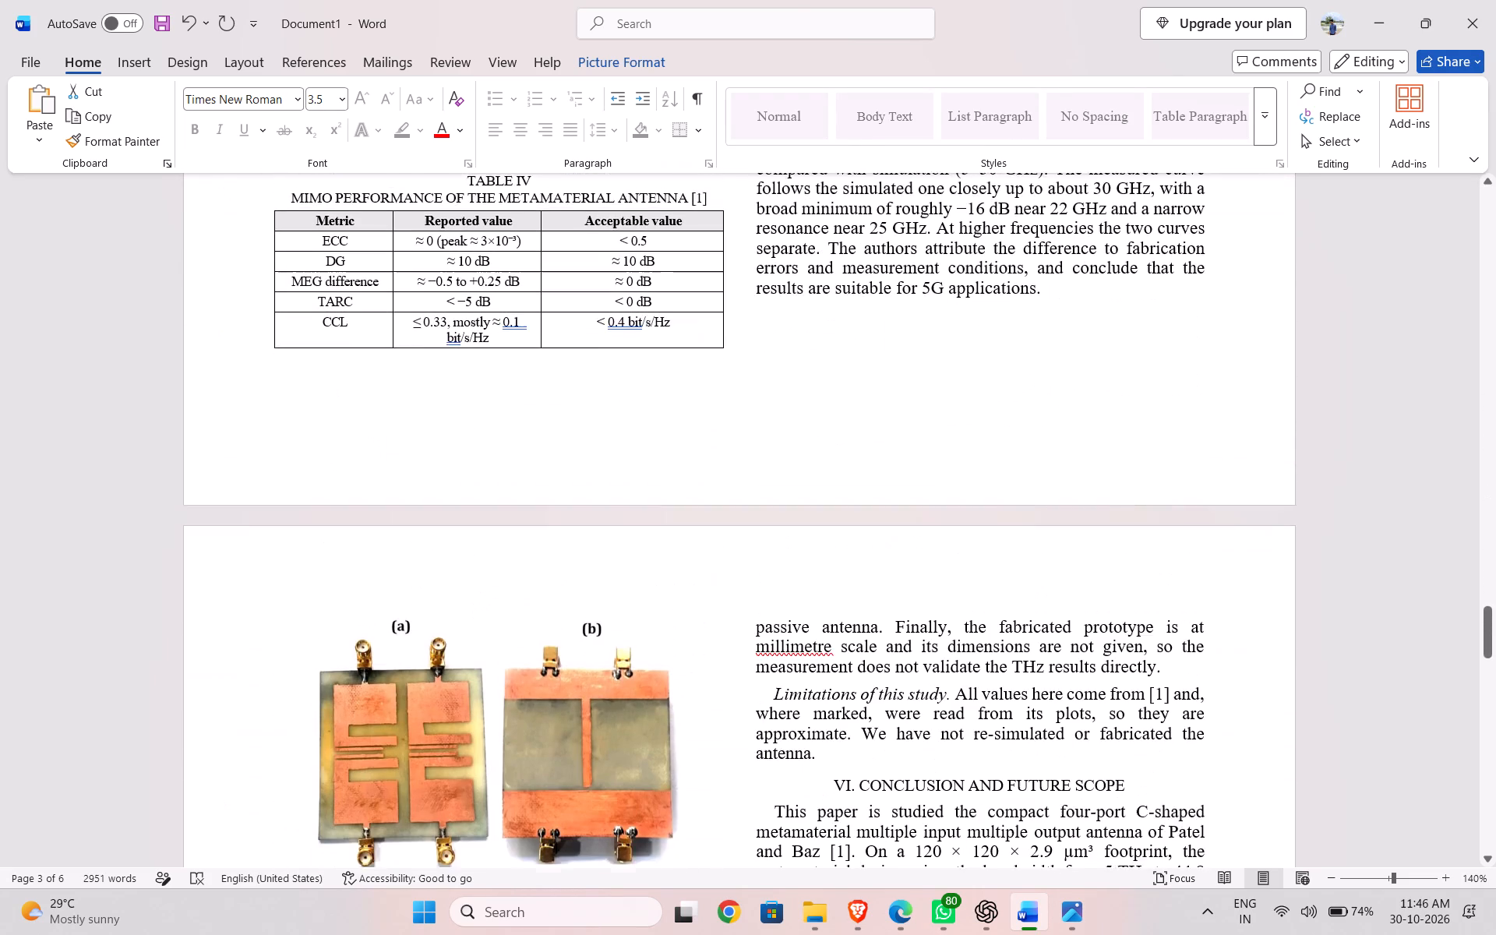
{"action": "scroll", "coordinate": [576, 535], "scroll_direction": "down", "scroll_amount": 2}
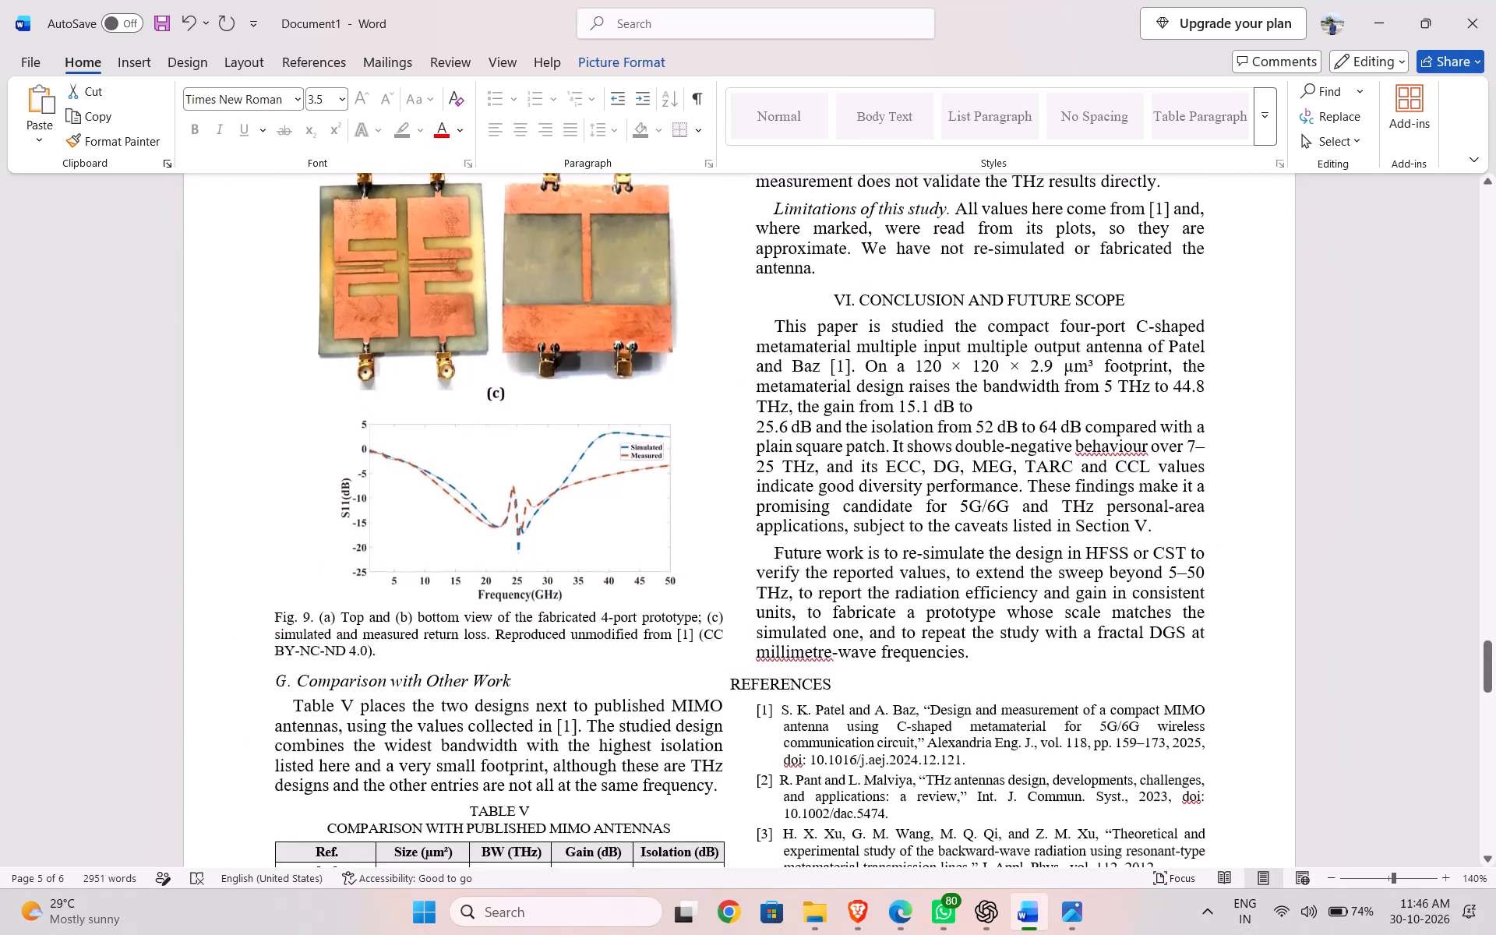
{"action": "scroll", "coordinate": [576, 535], "scroll_direction": "down", "scroll_amount": 6}
{"action": "scroll", "coordinate": [576, 535], "scroll_direction": "up", "scroll_amount": 1}
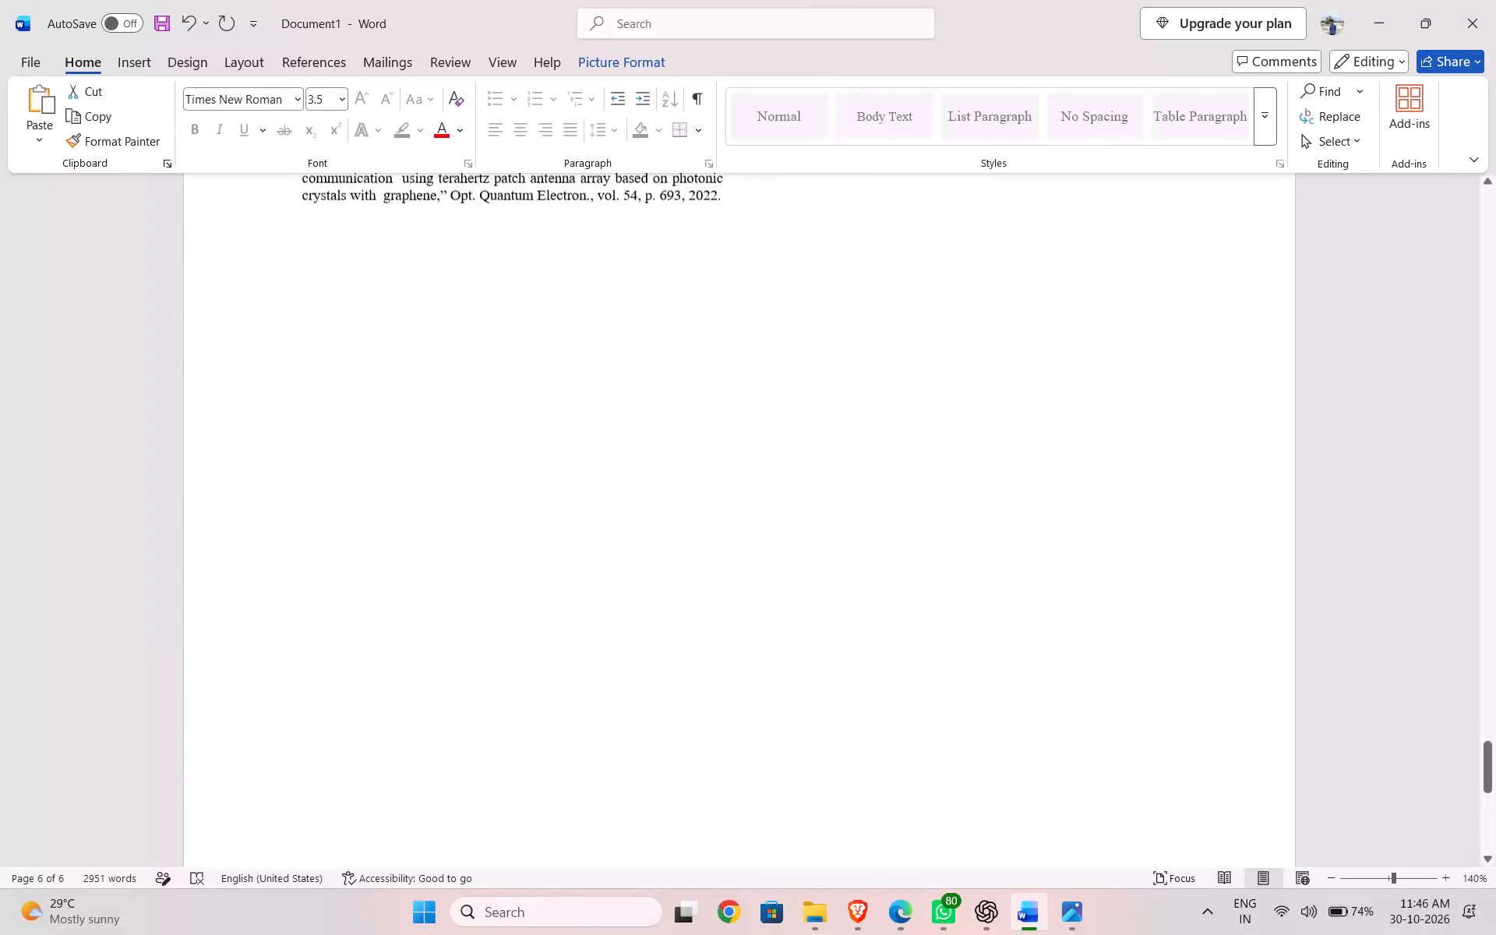
{"action": "scroll", "coordinate": [576, 535], "scroll_direction": "up", "scroll_amount": 4}
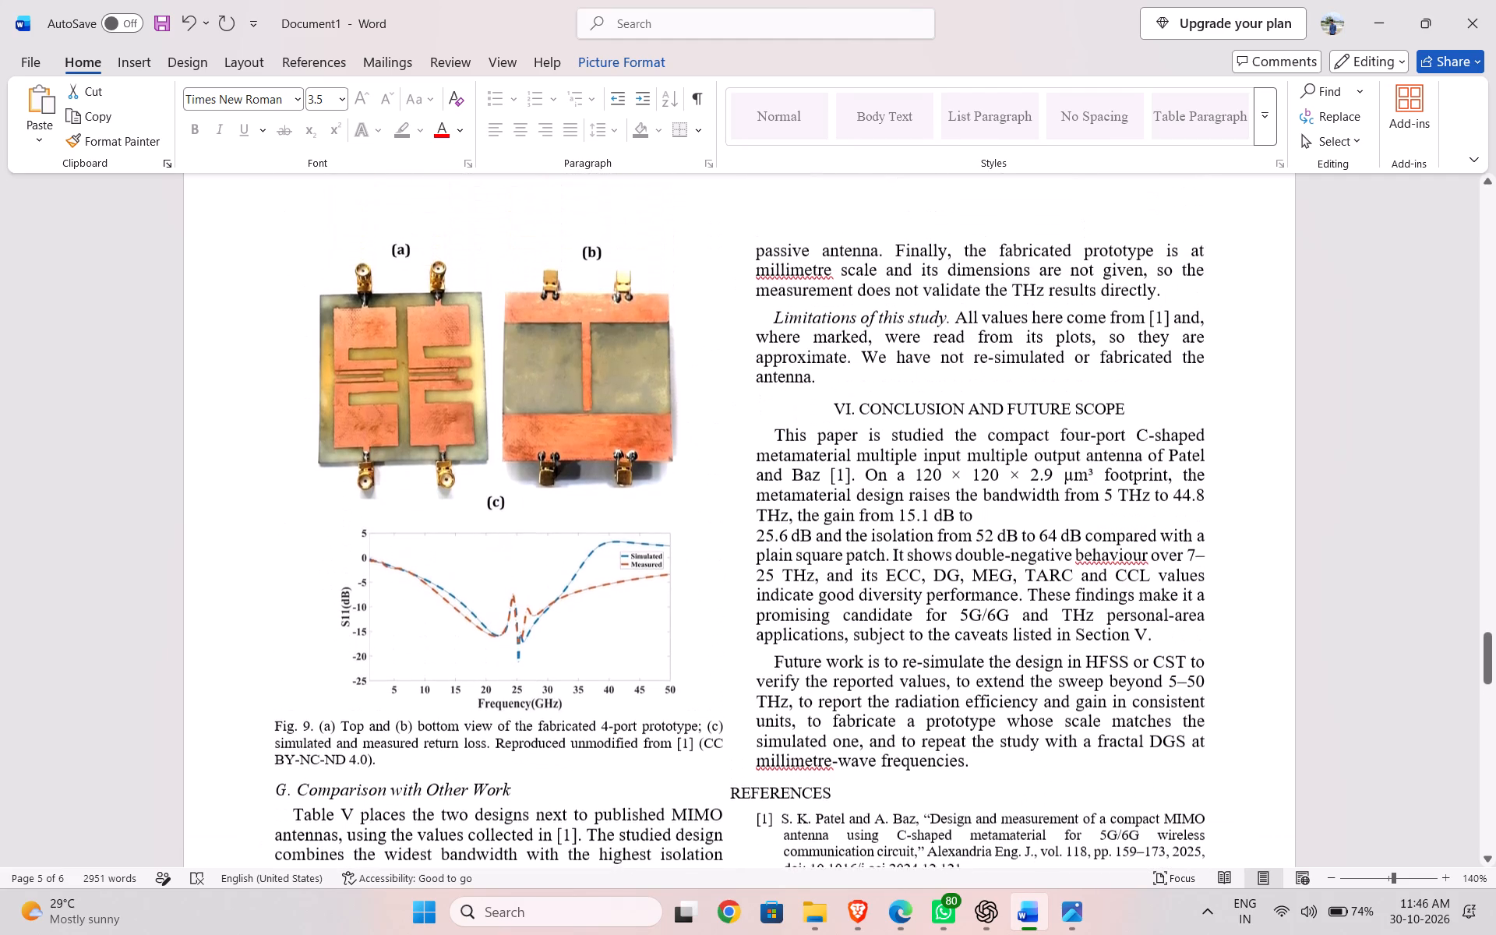
Review the paper's last pages, including Fig. 9, Table V, the discussion, conclusion and references, and compare their layout with the earlier figure pages.
{"action": "scroll", "coordinate": [576, 535], "scroll_direction": "up", "scroll_amount": 1}
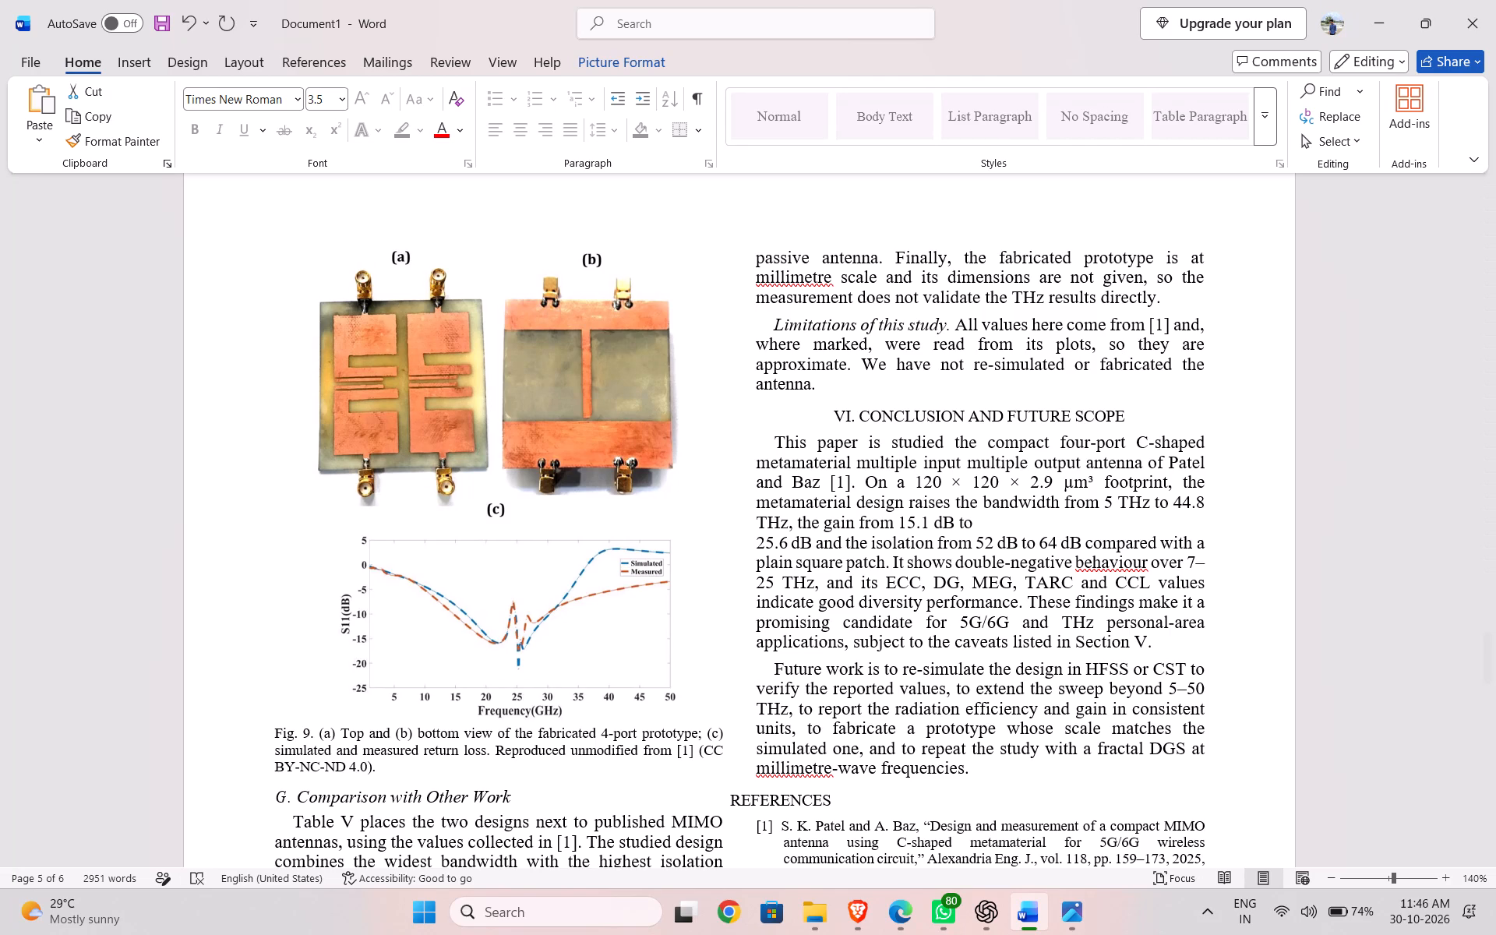
{"action": "scroll", "coordinate": [692, 465], "scroll_direction": "up", "scroll_amount": 3}
{"action": "scroll", "coordinate": [692, 465], "scroll_direction": "down", "scroll_amount": 2}
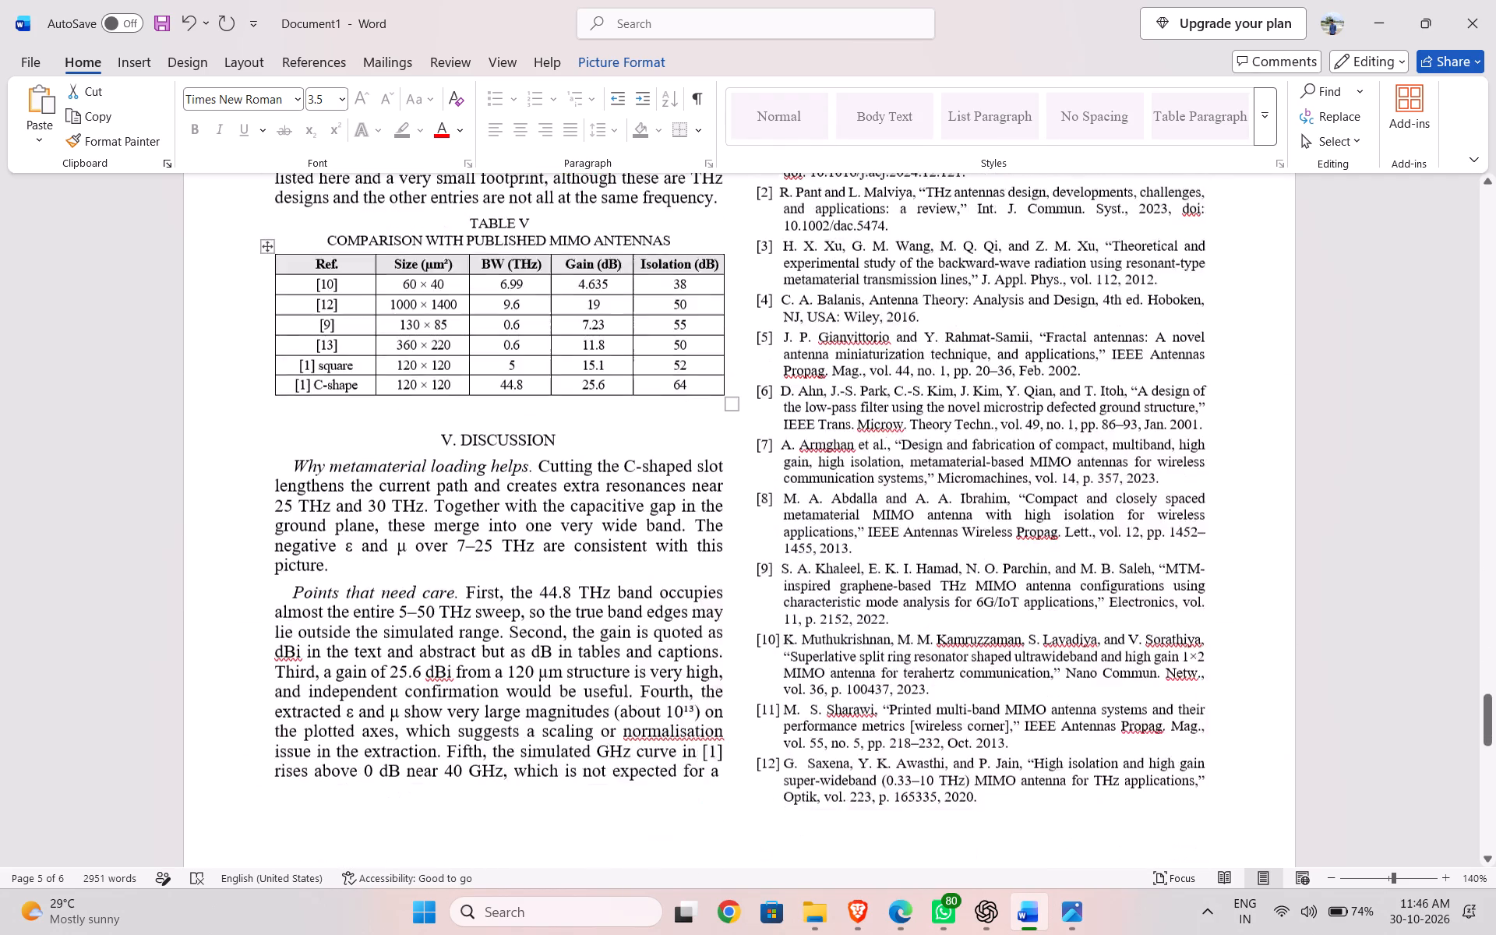
{"action": "scroll", "coordinate": [692, 465], "scroll_direction": "down", "scroll_amount": 3}
{"action": "scroll", "coordinate": [692, 465], "scroll_direction": "up", "scroll_amount": 3}
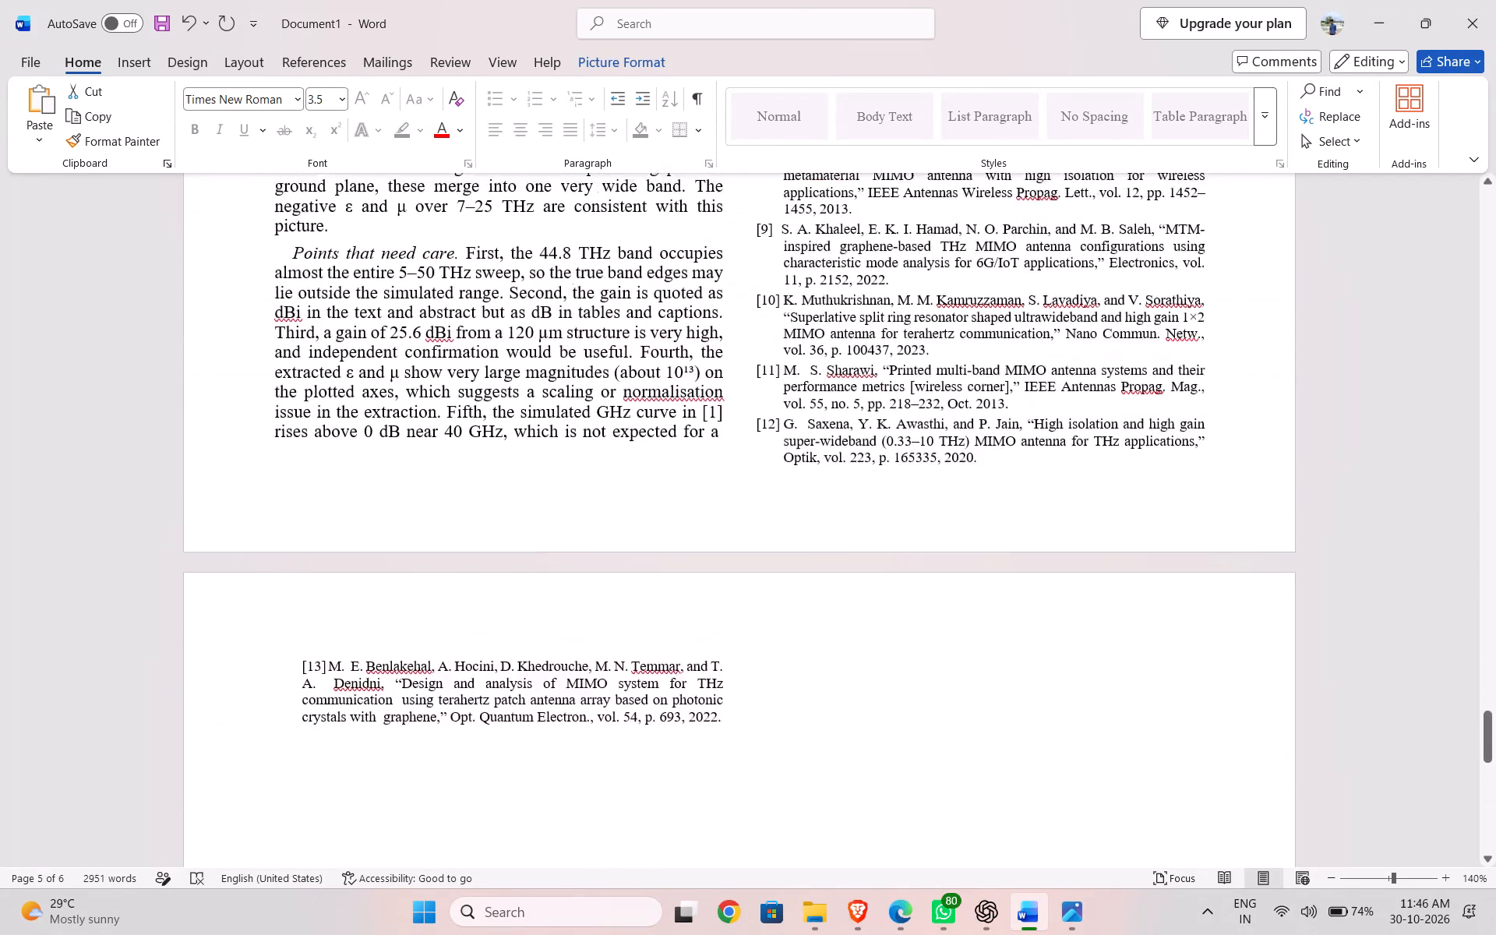
{"action": "scroll", "coordinate": [692, 465], "scroll_direction": "up", "scroll_amount": 9}
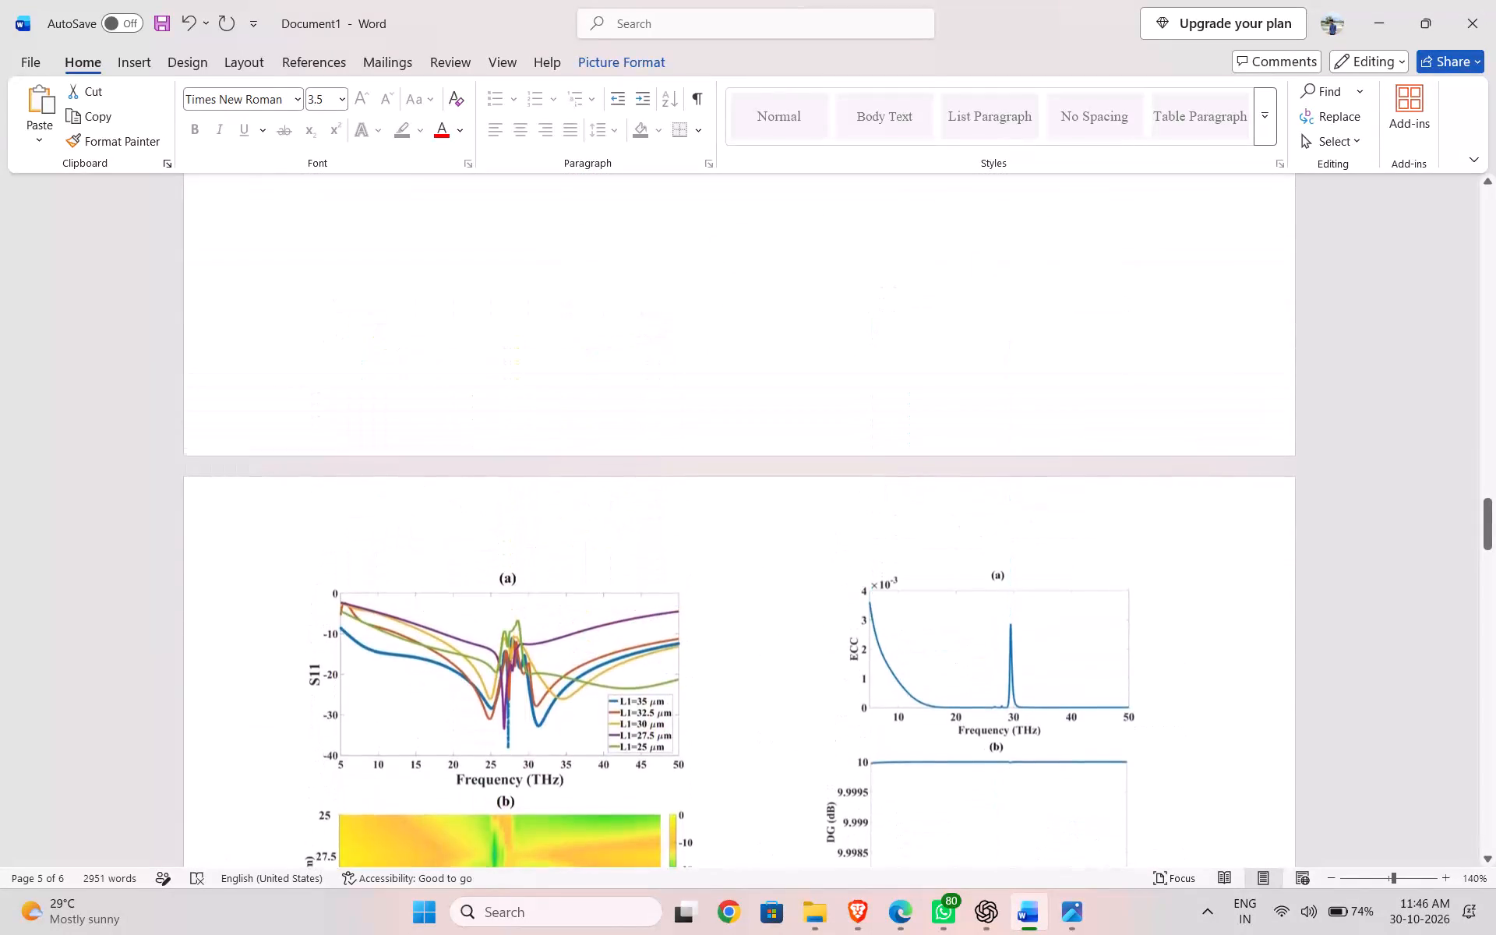
{"action": "scroll", "coordinate": [692, 465], "scroll_direction": "down", "scroll_amount": 5, "text": "ctrl"}
{"action": "scroll", "coordinate": [745, 608], "scroll_direction": "down", "scroll_amount": 1}
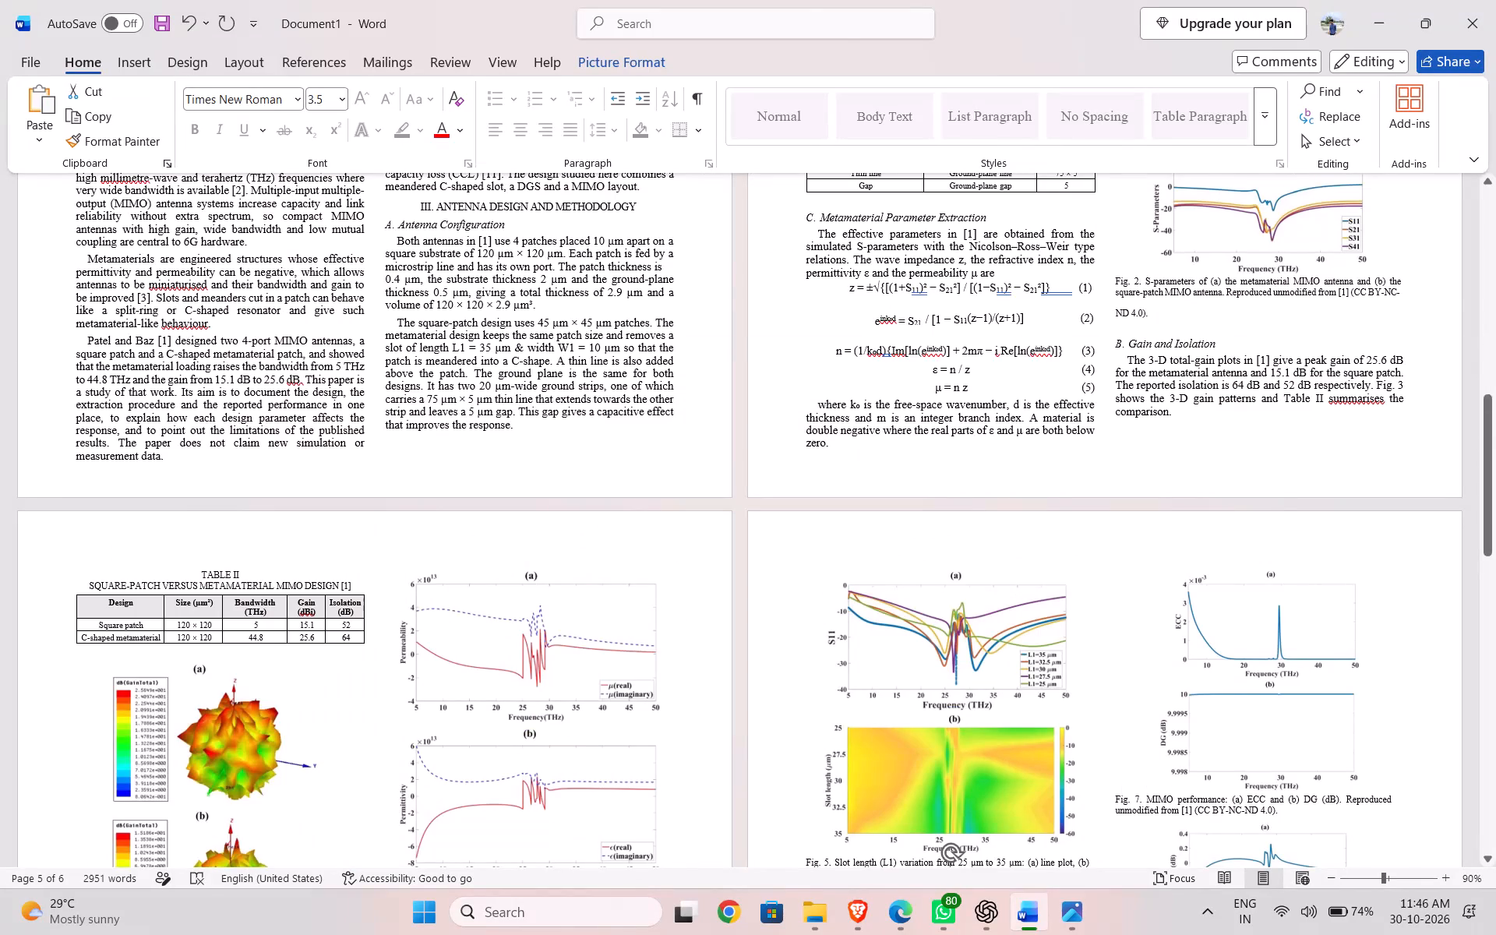
{"action": "scroll", "coordinate": [745, 608], "scroll_direction": "down", "scroll_amount": 12}
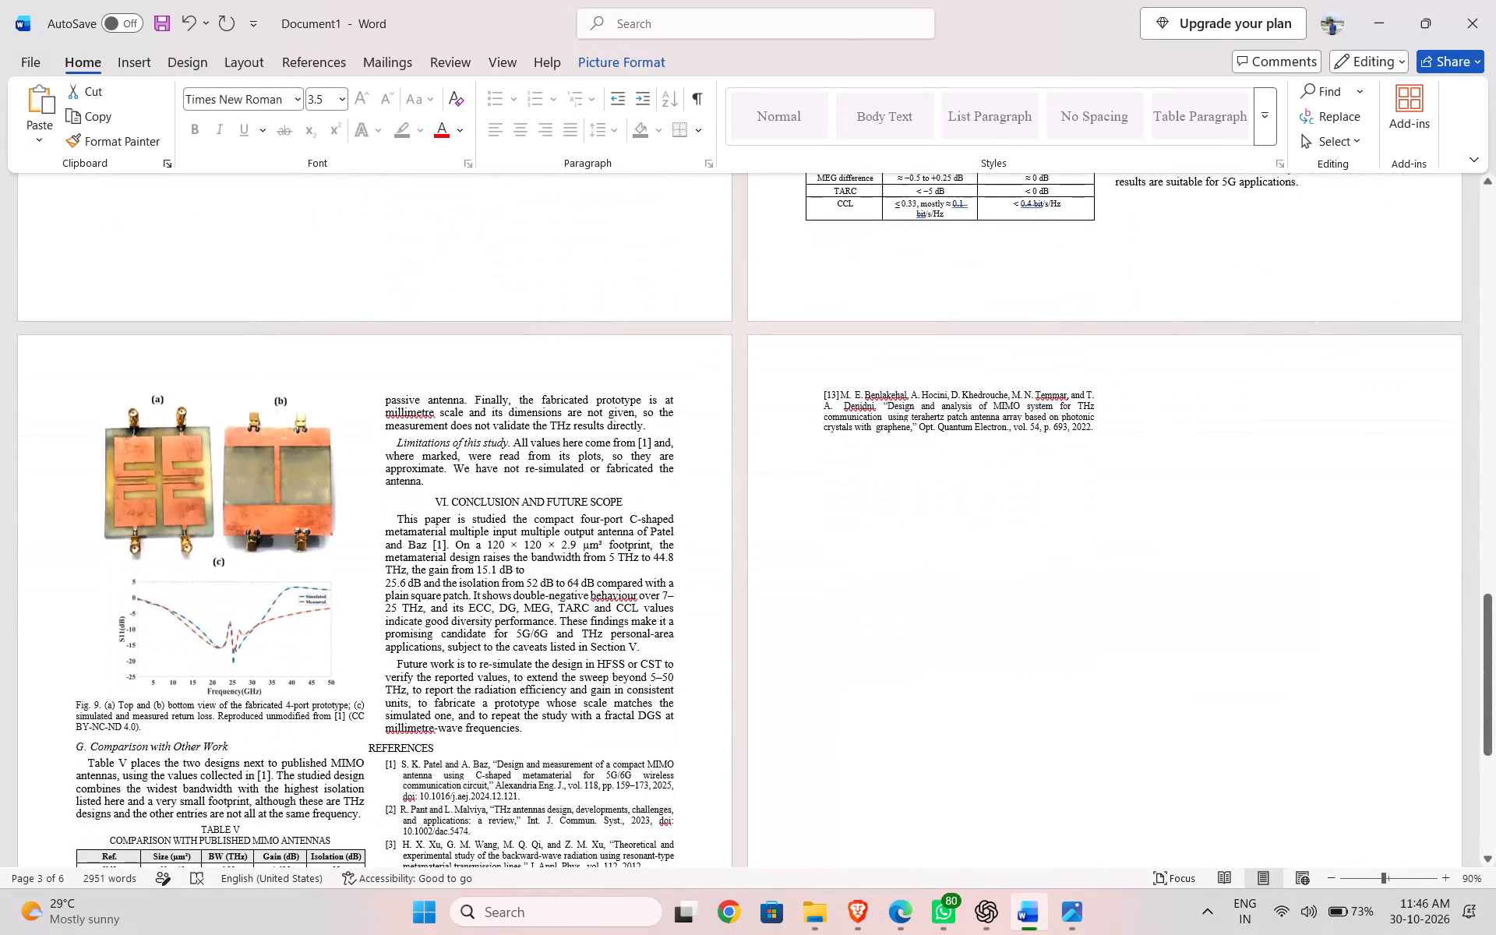
Switch to the Brave browser and open a new tab.
{"action": "left_click", "coordinate": [849, 916]}
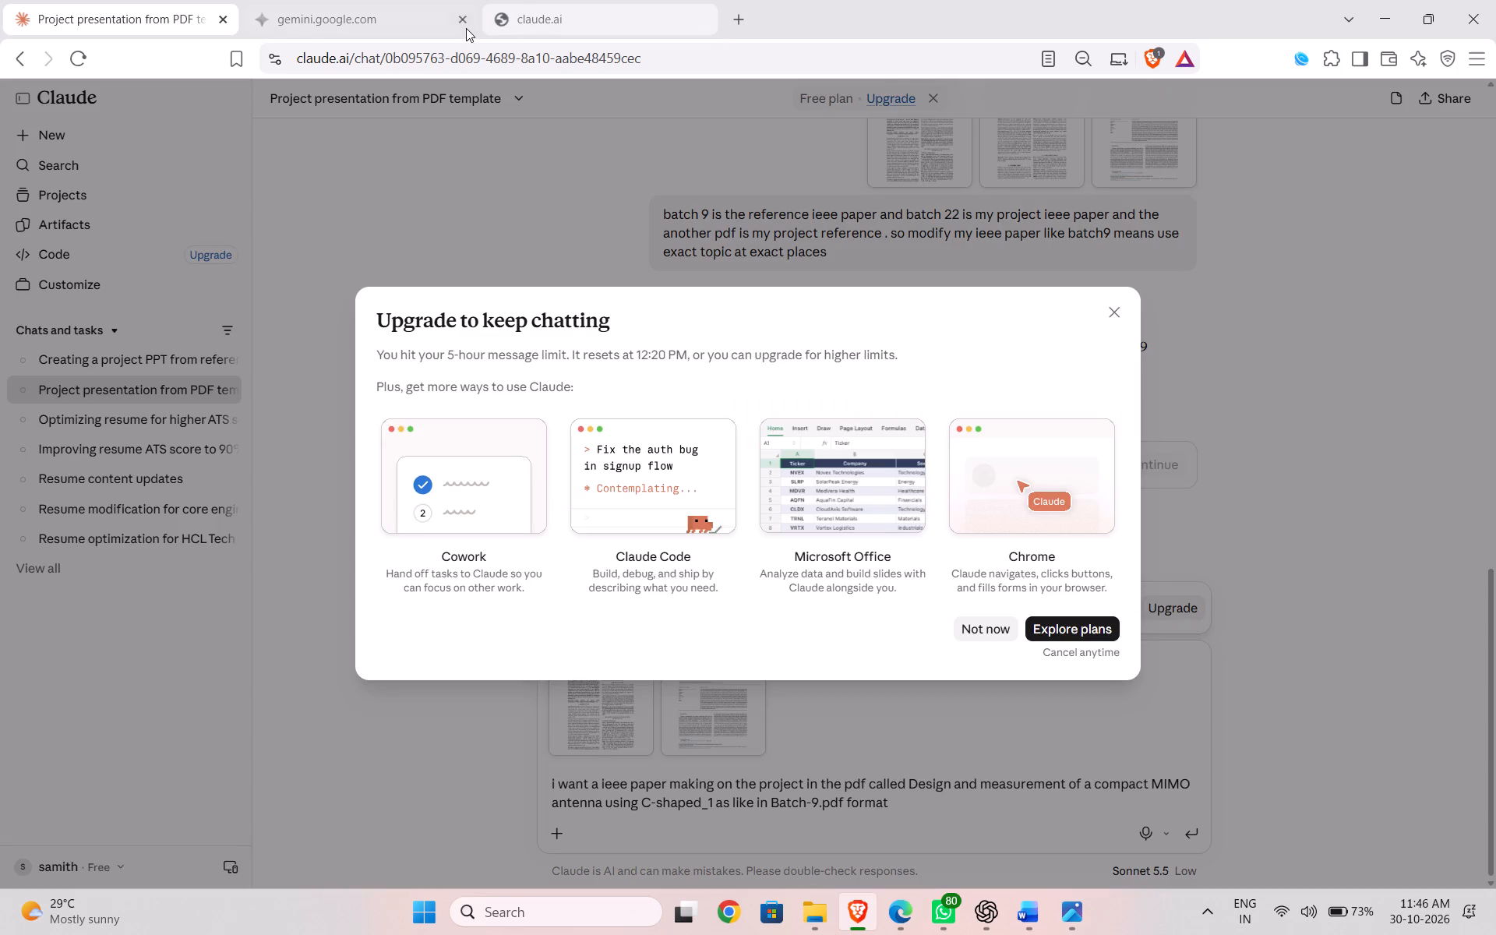
{"action": "left_click", "coordinate": [742, 17]}
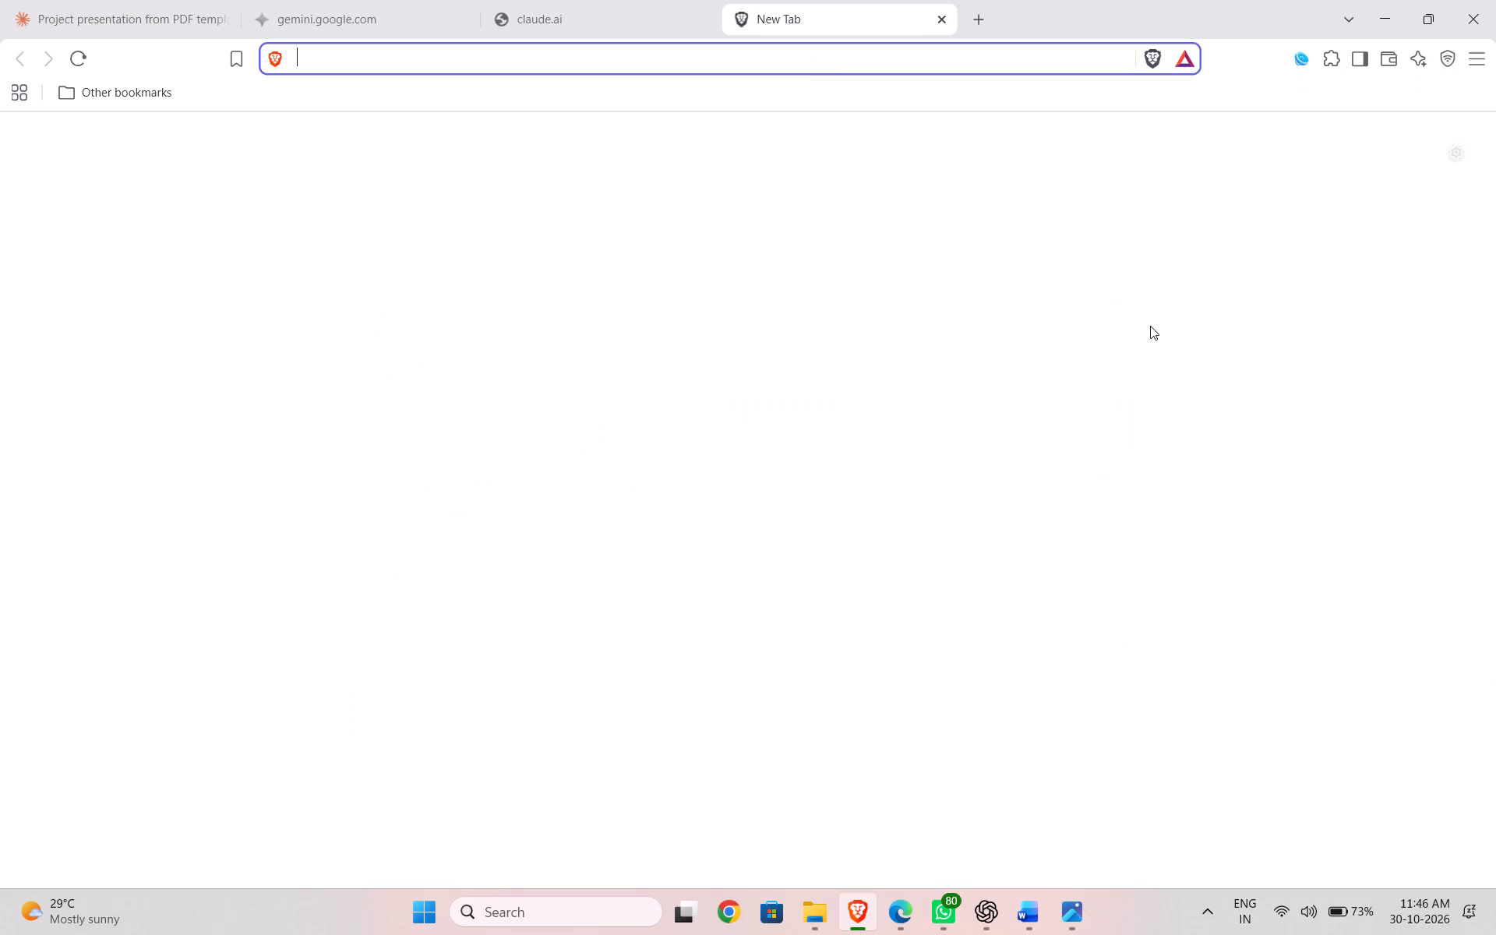
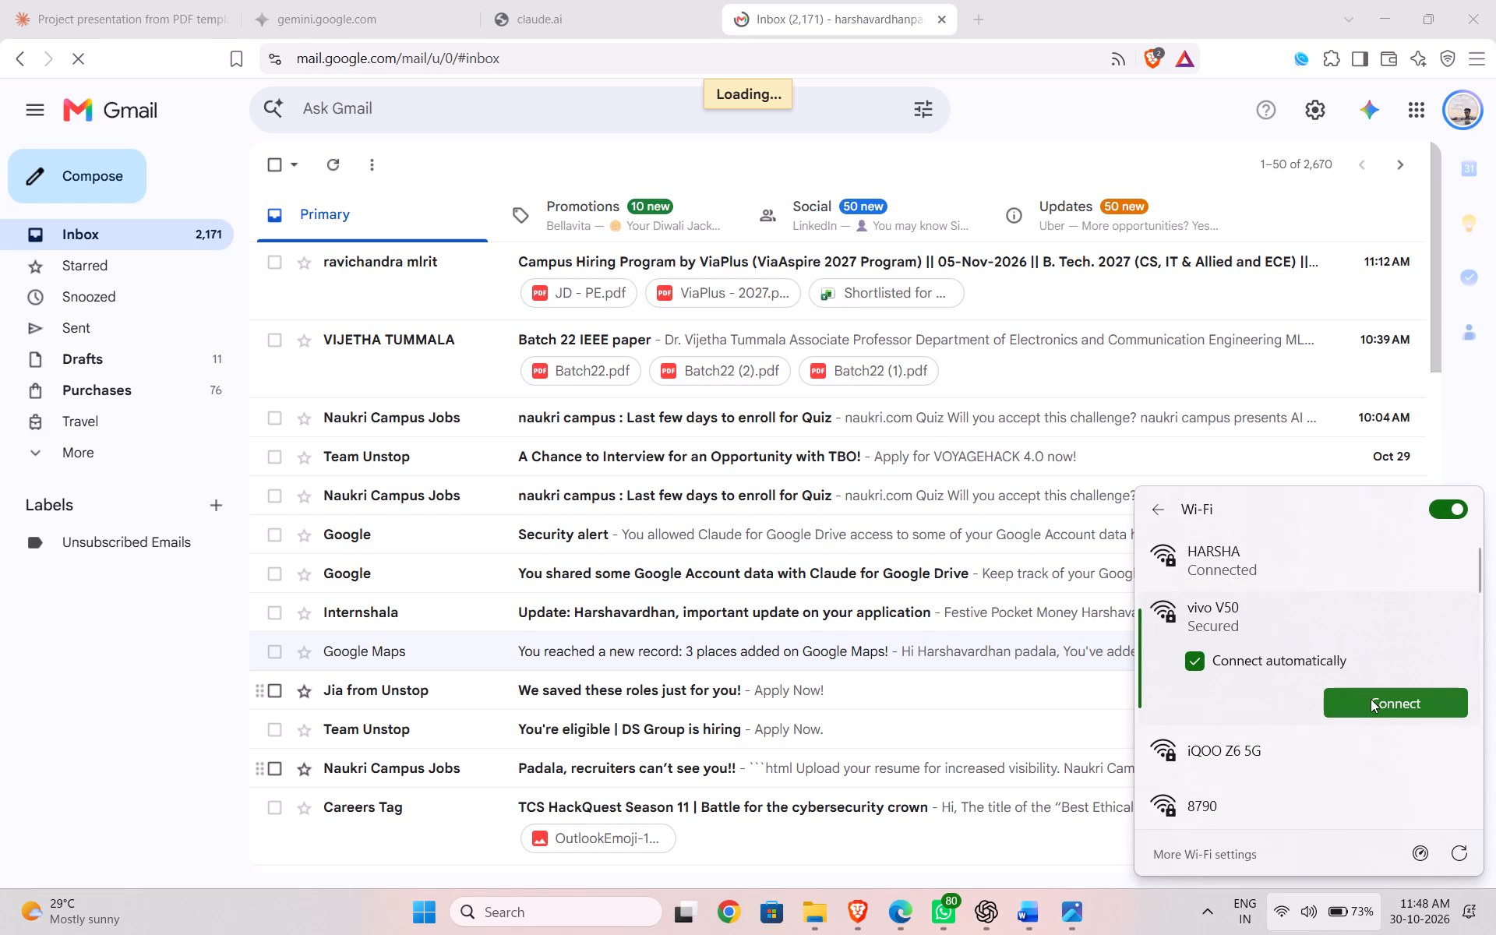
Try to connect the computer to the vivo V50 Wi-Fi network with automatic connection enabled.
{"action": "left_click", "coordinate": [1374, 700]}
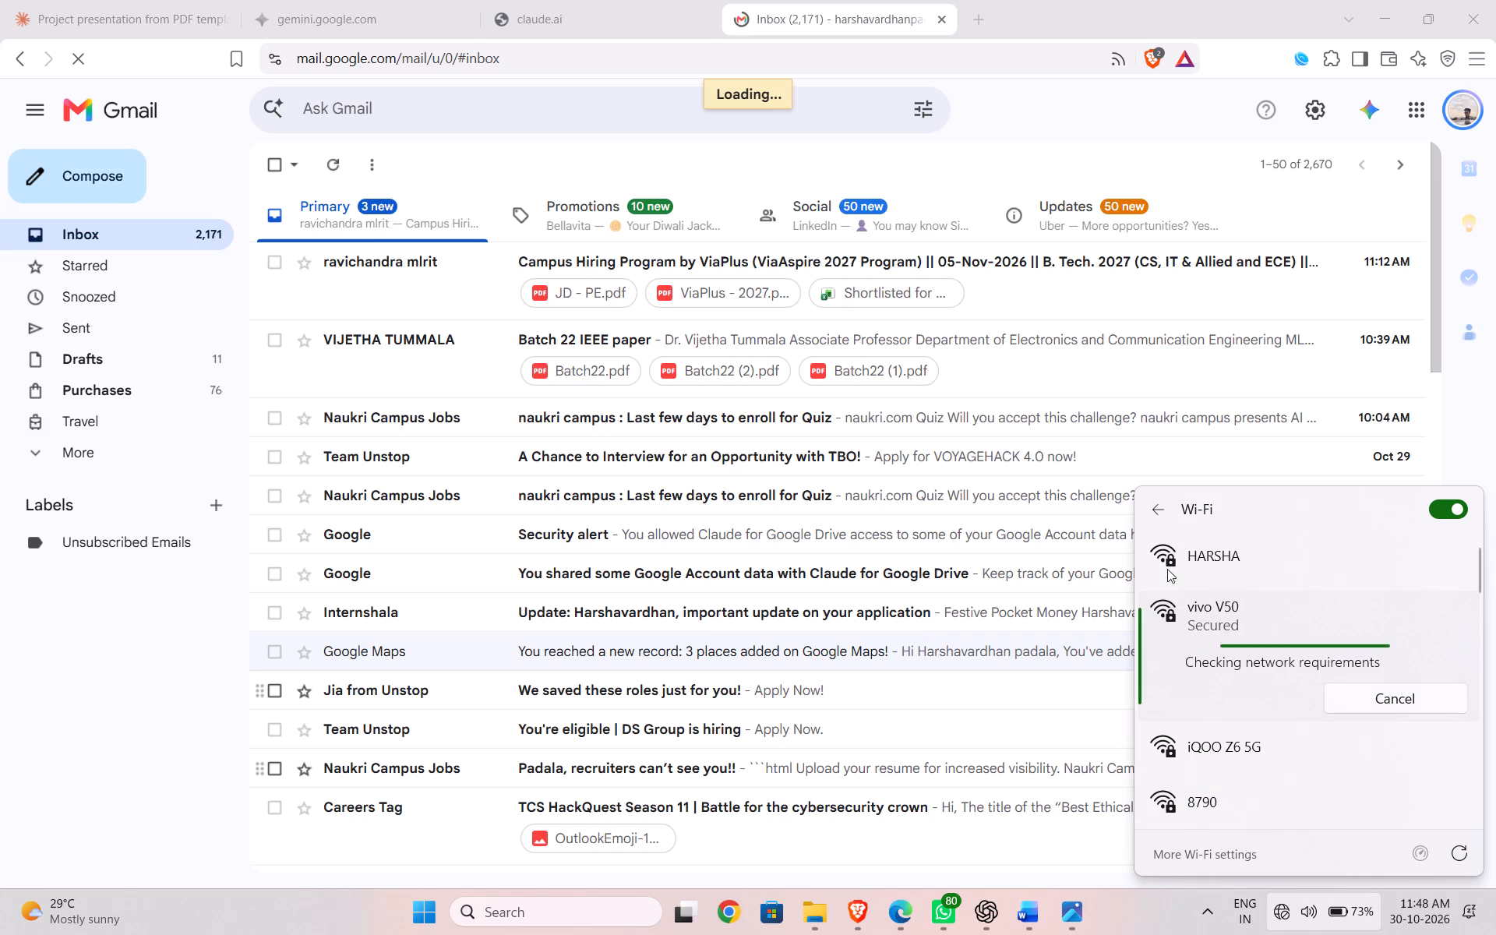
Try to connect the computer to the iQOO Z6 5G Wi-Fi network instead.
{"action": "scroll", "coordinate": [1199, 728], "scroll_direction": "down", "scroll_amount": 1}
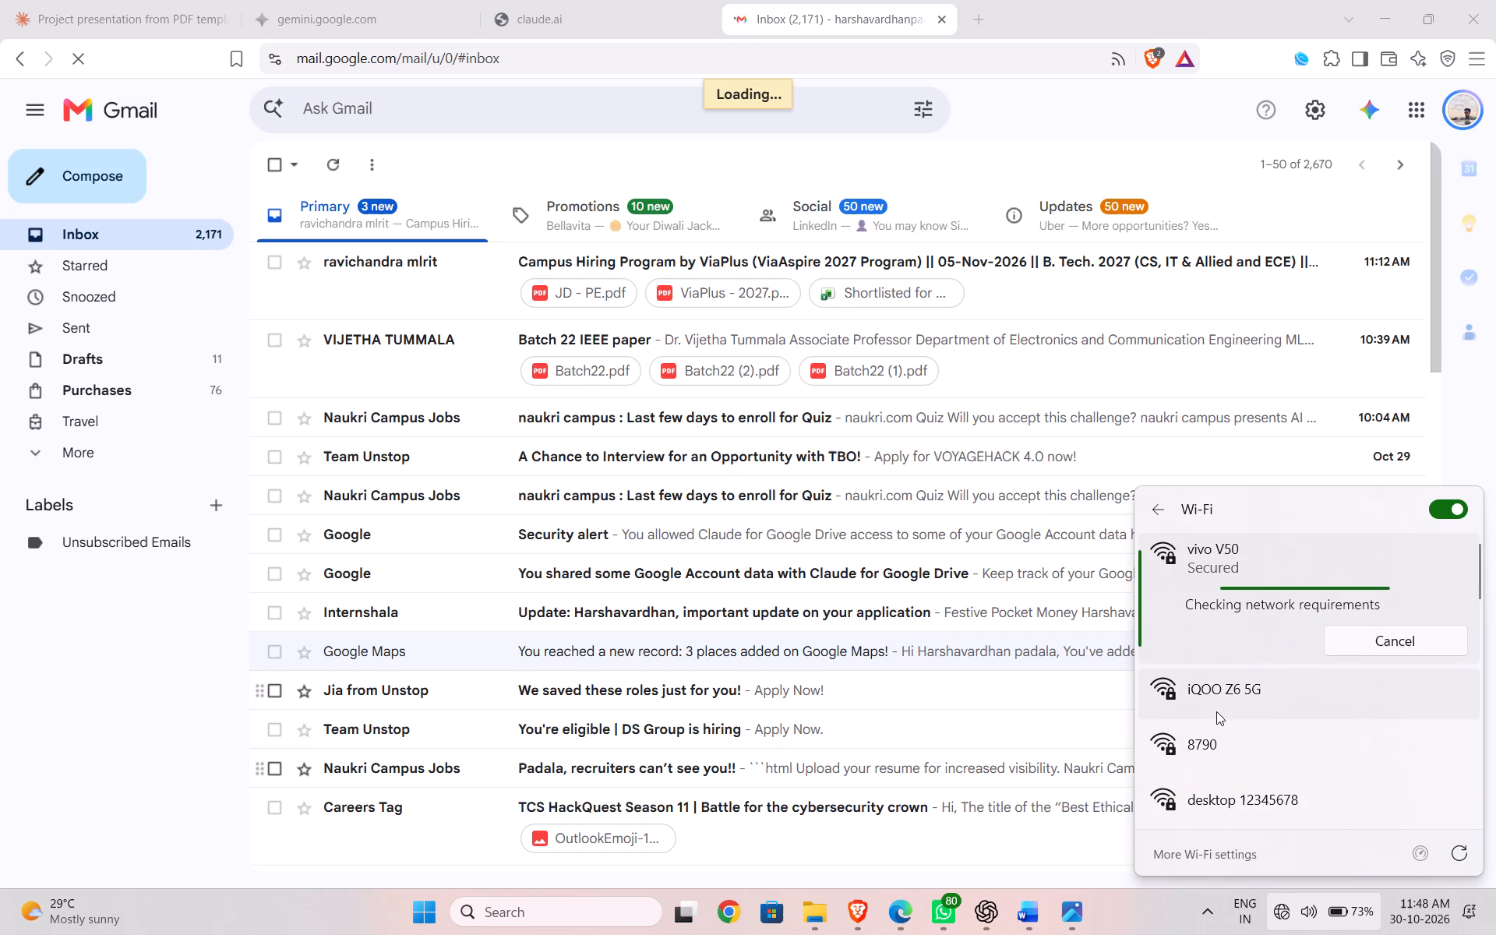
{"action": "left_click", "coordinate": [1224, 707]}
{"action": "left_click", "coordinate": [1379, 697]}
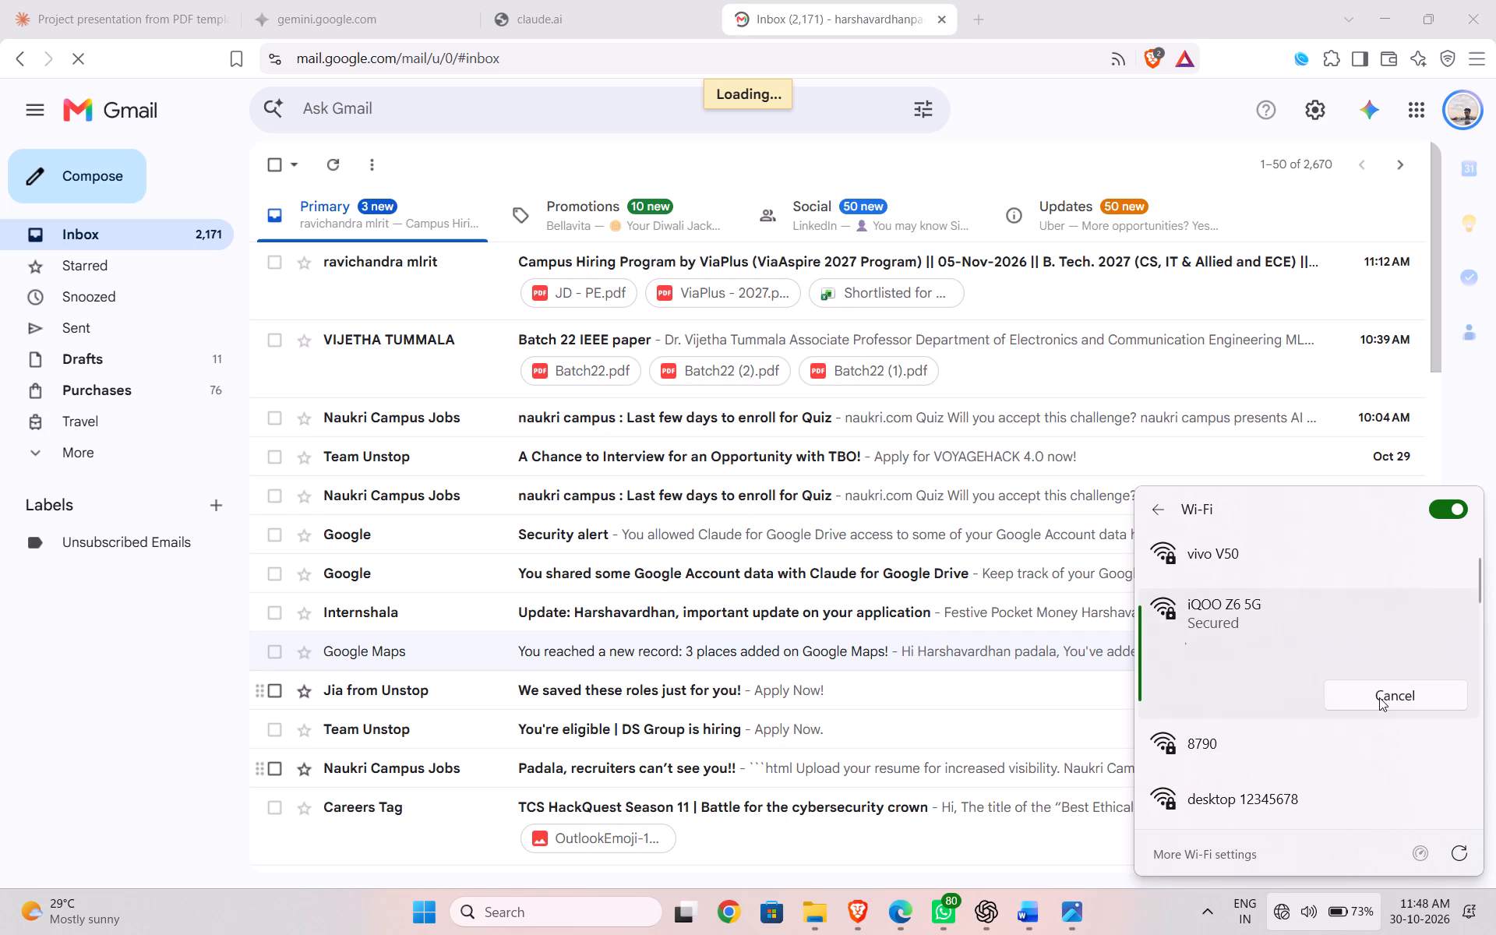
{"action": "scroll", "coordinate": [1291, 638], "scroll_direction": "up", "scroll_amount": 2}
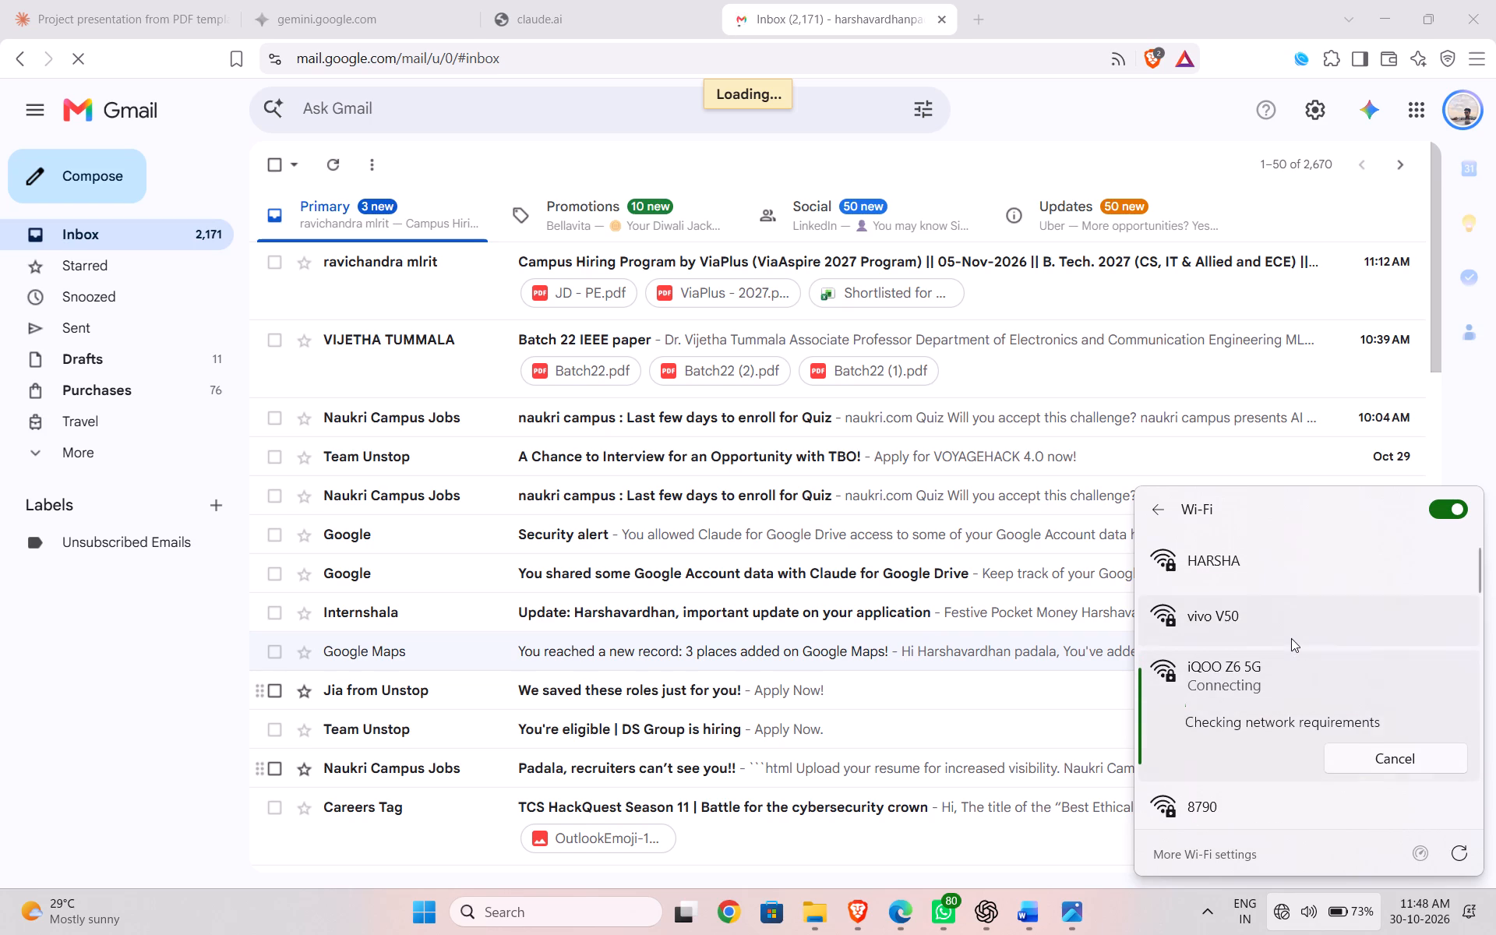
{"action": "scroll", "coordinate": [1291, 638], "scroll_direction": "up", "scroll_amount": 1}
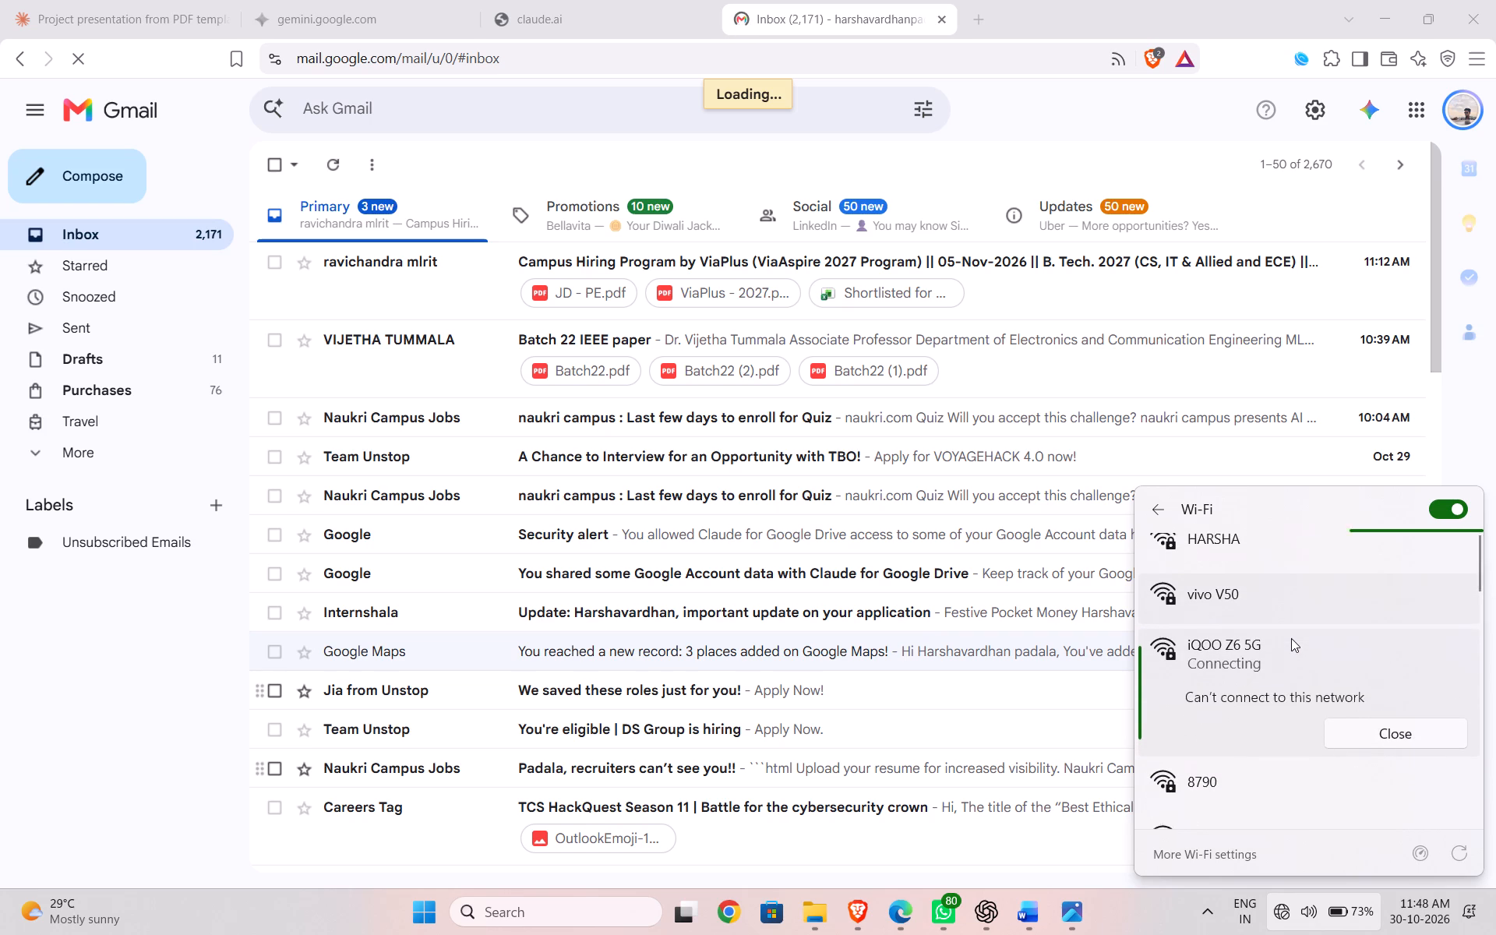
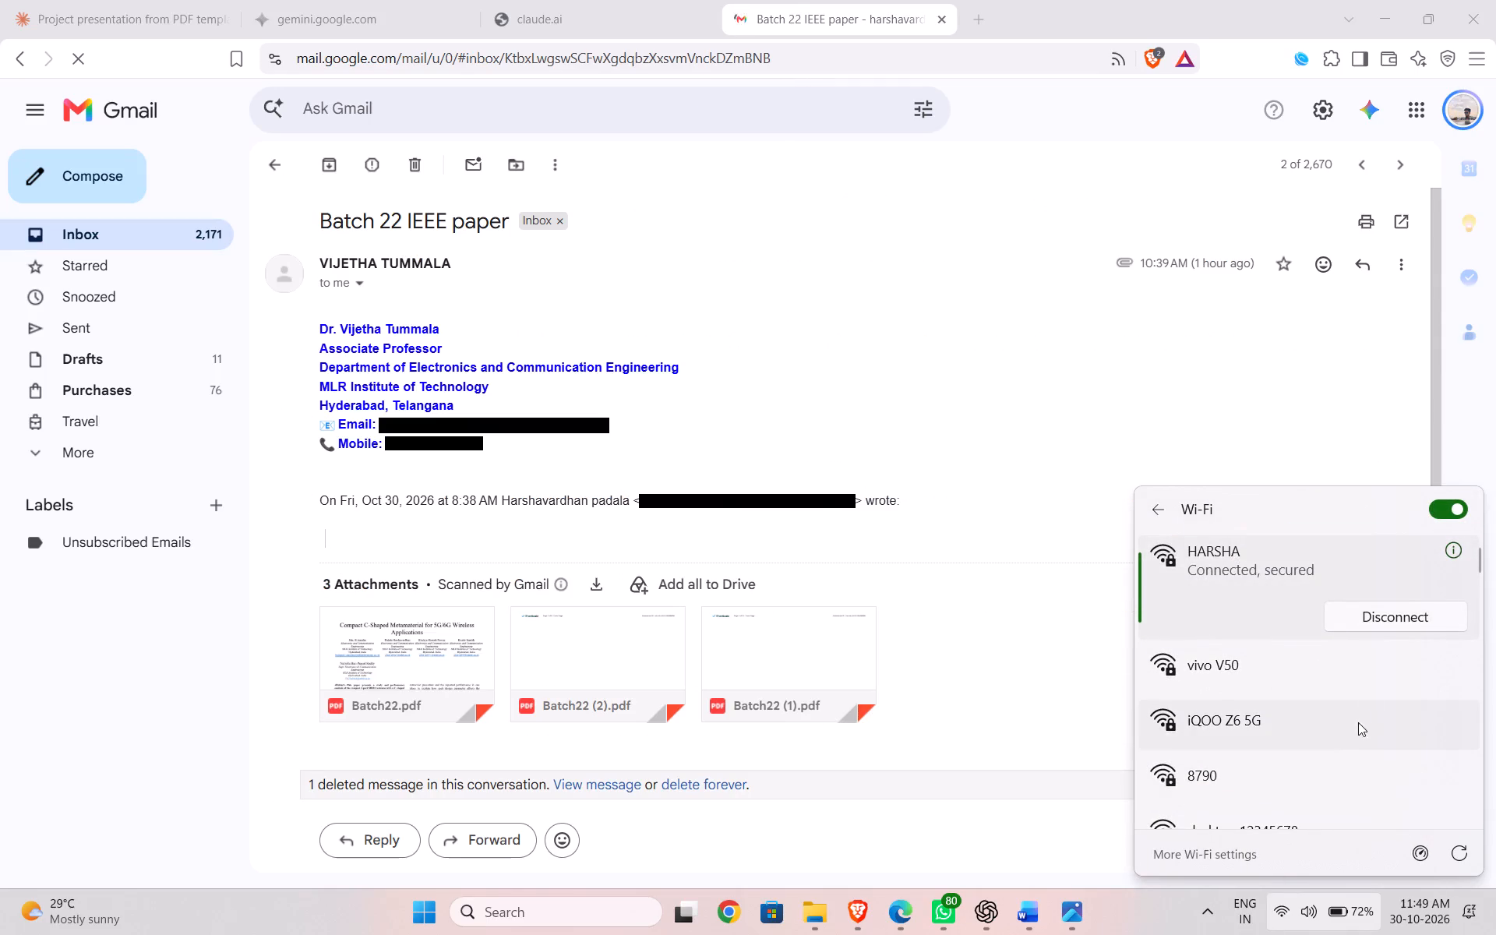
Select the ESP32Test network from the available Wi-Fi networks, showing its connection options.
{"action": "scroll", "coordinate": [1313, 651], "scroll_direction": "down", "scroll_amount": 2}
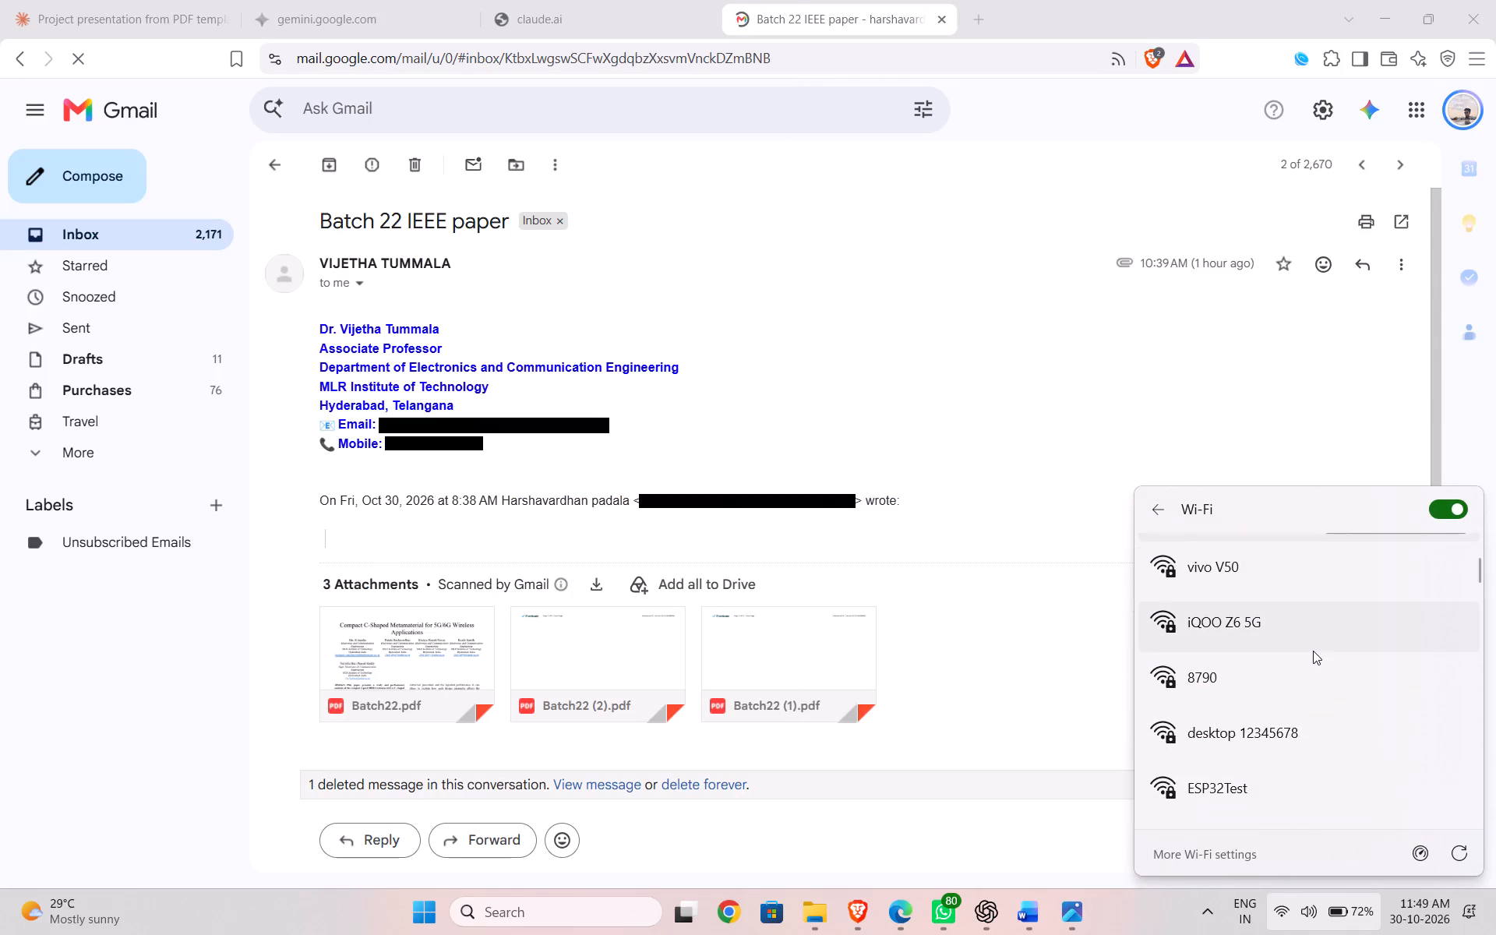
{"action": "scroll", "coordinate": [1313, 651], "scroll_direction": "down", "scroll_amount": 2}
{"action": "left_click", "coordinate": [1268, 670]}
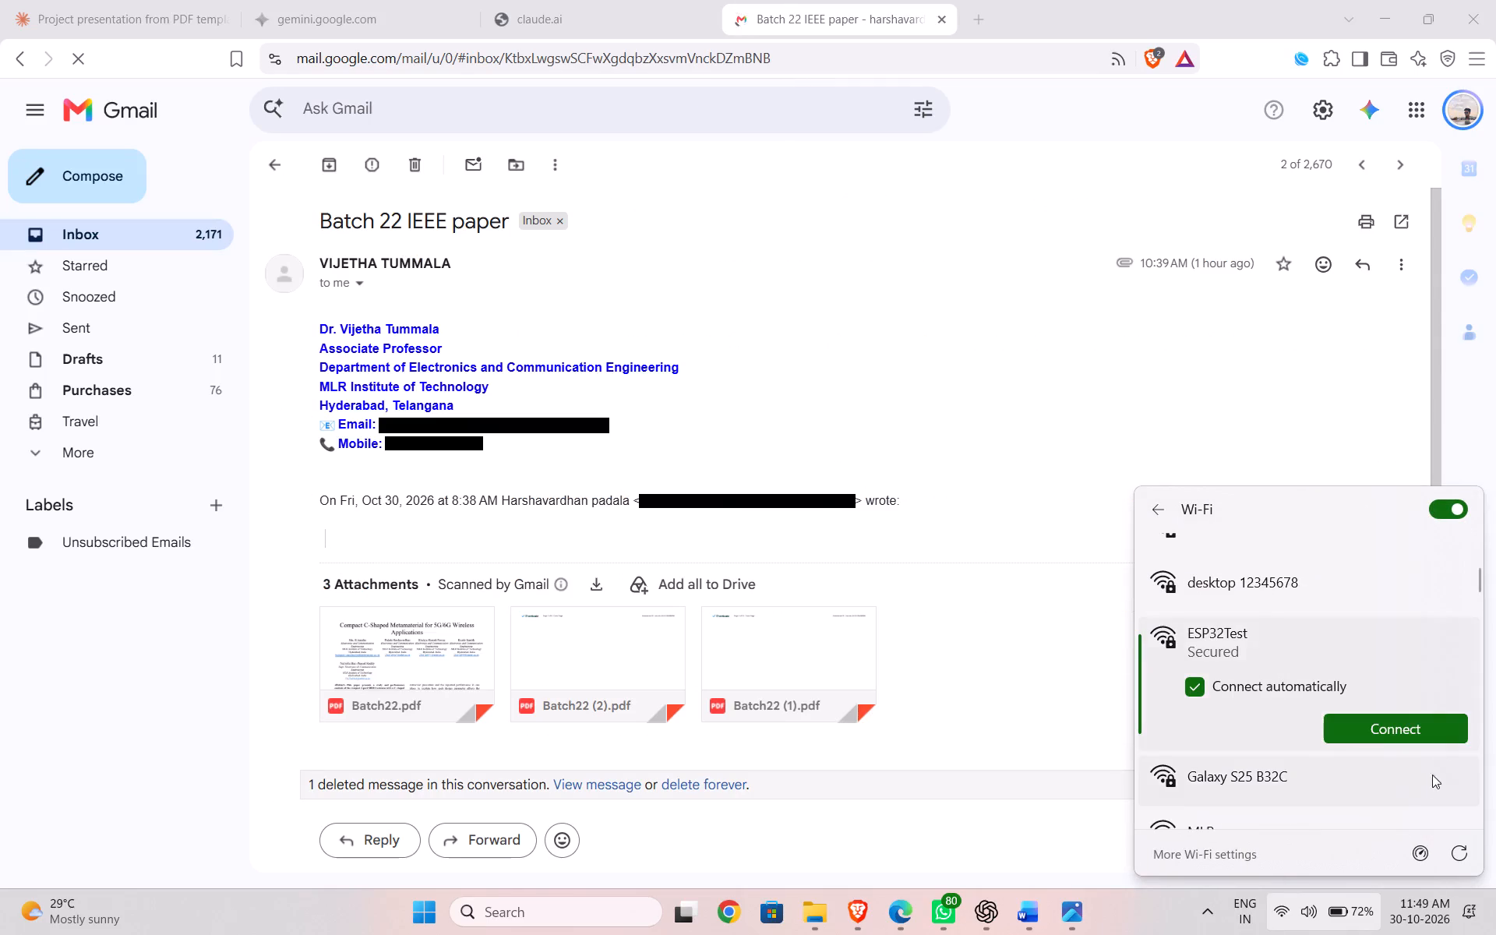
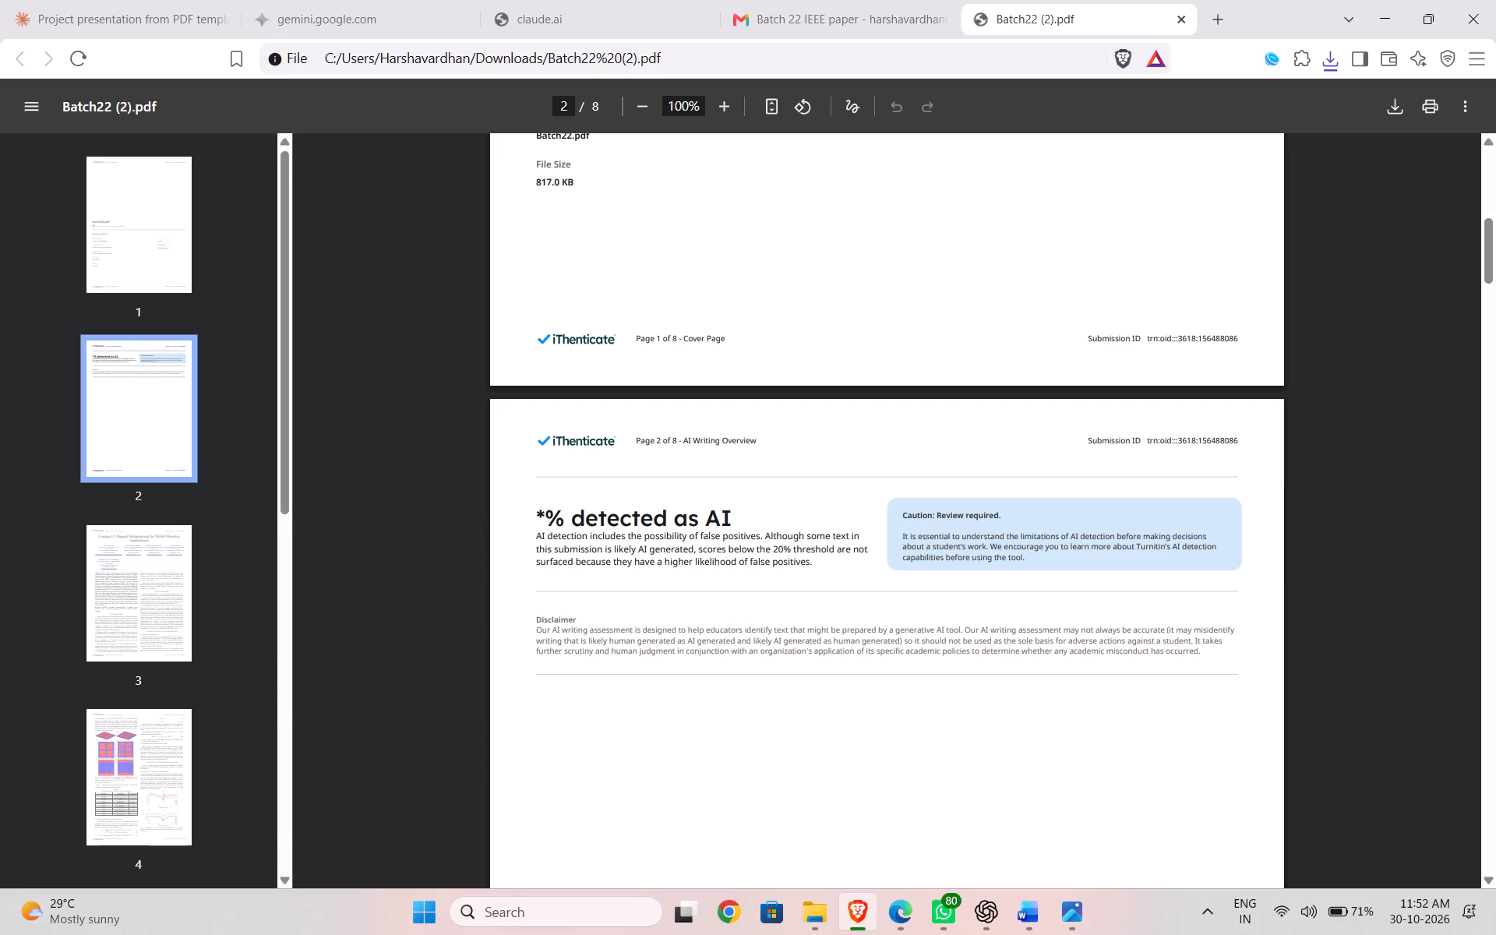
Review the iThenticate report in Batch22 (2).pdf, covering the document details, the AI writing overview and the start of the submitted paper.
{"action": "scroll", "coordinate": [679, 545], "scroll_direction": "up", "scroll_amount": 1}
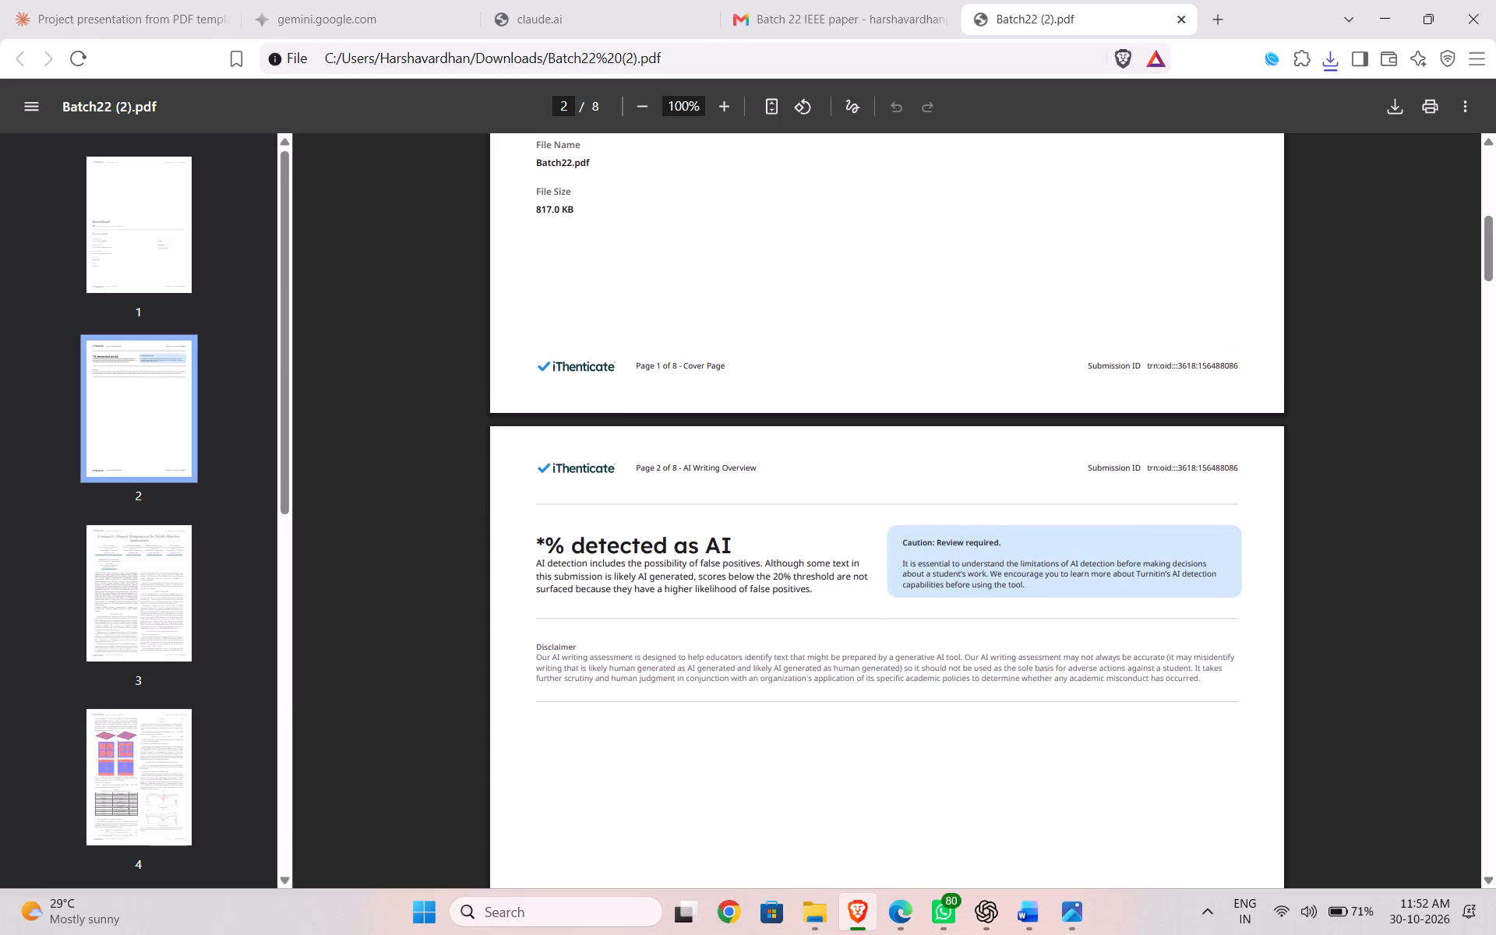
{"action": "scroll", "coordinate": [679, 545], "scroll_direction": "up", "scroll_amount": 3}
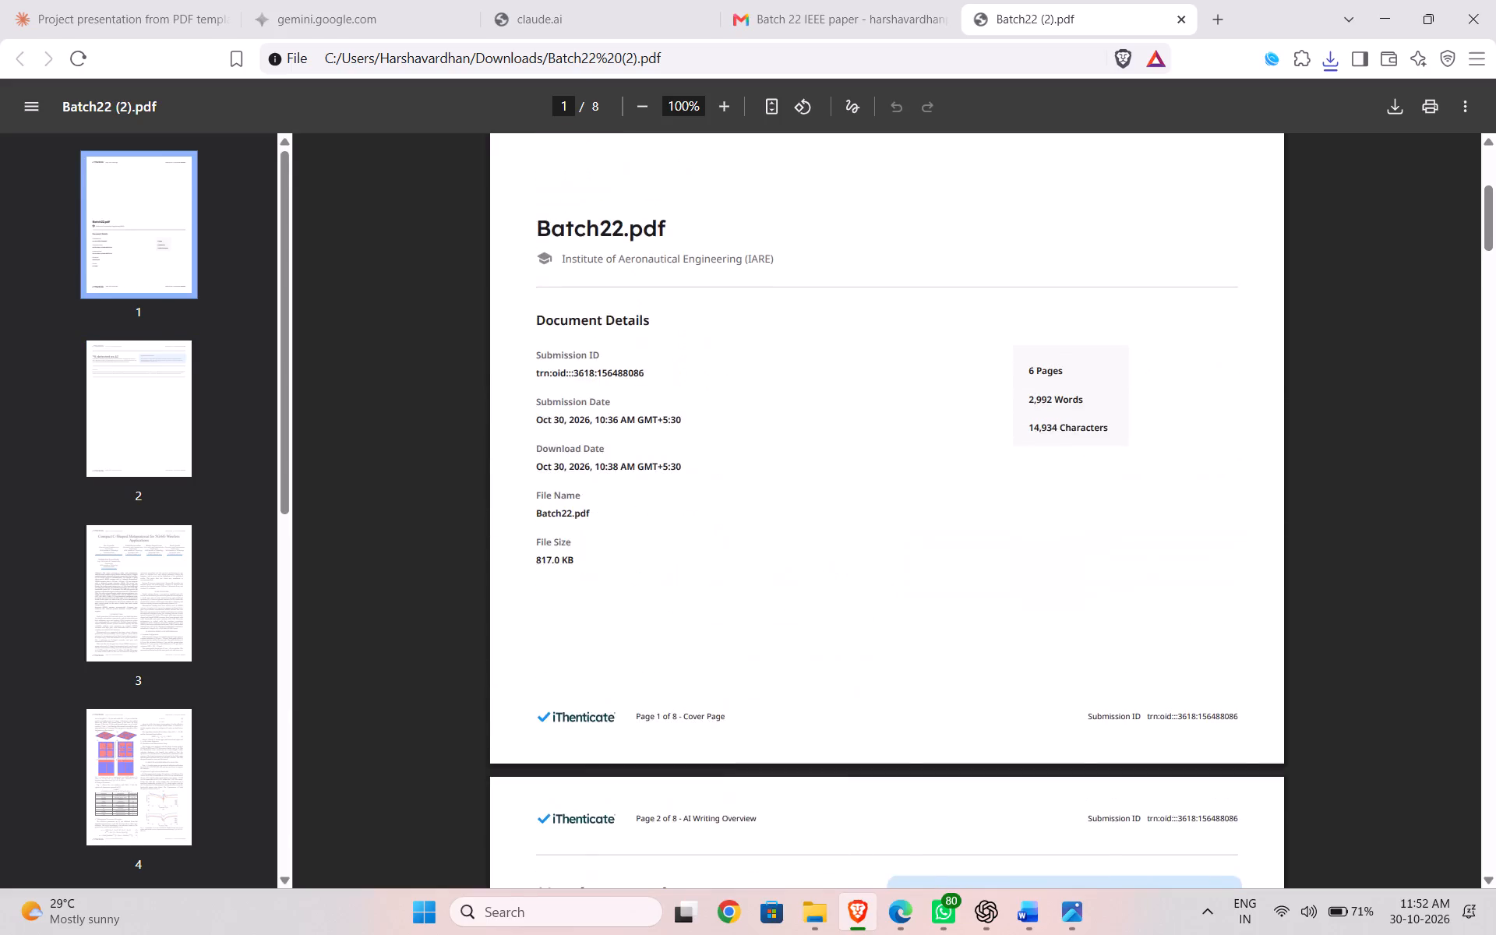
{"action": "scroll", "coordinate": [679, 545], "scroll_direction": "down", "scroll_amount": 13}
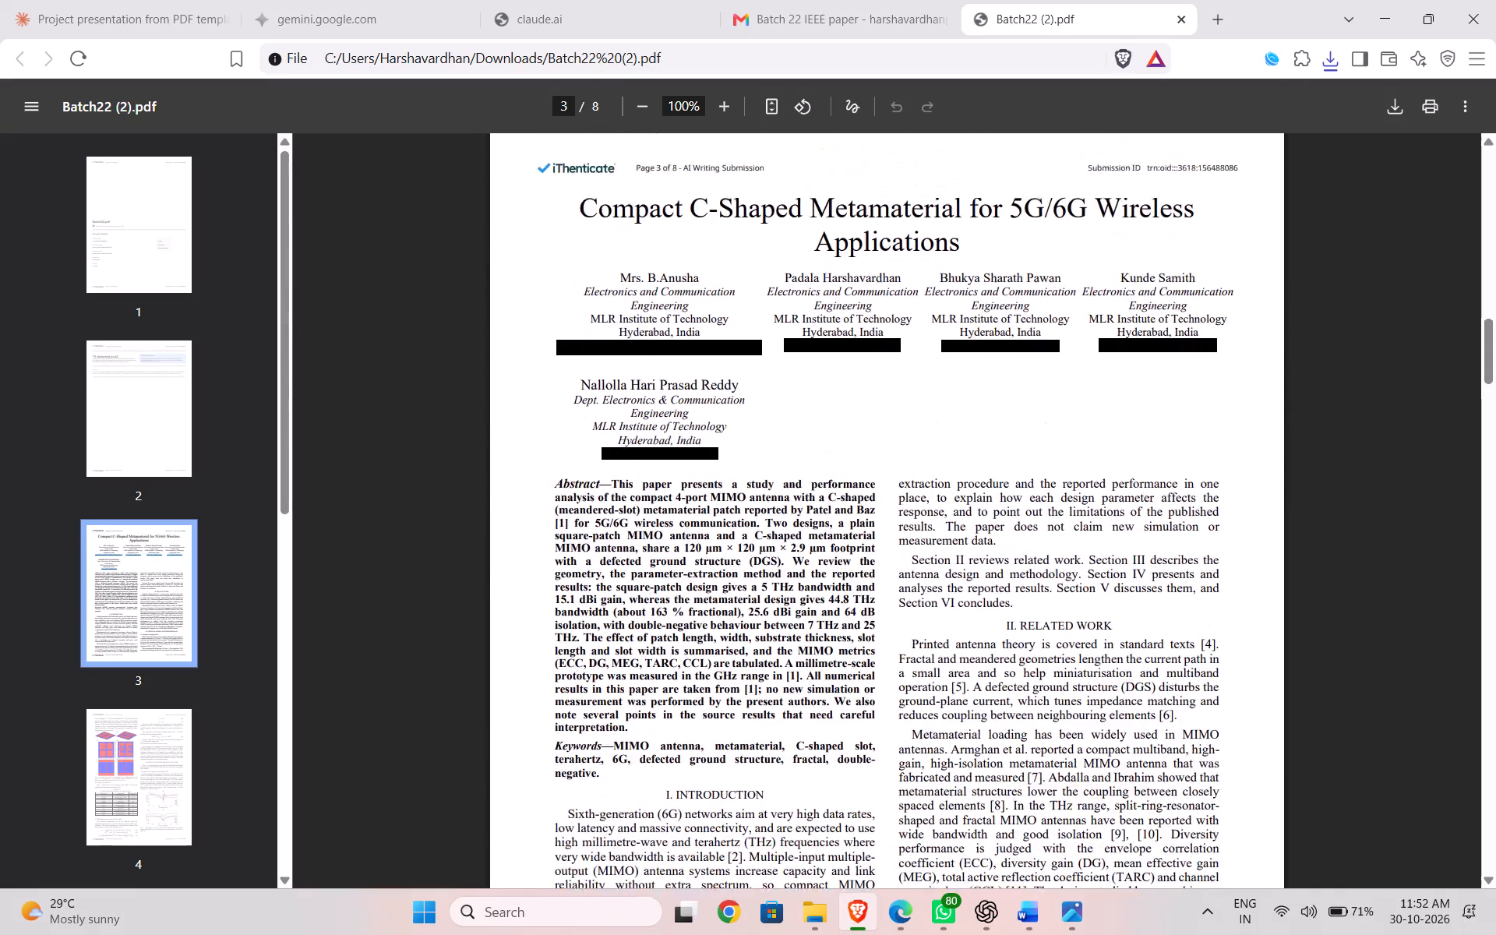
{"action": "scroll", "coordinate": [679, 545], "scroll_direction": "up", "scroll_amount": 3}
{"action": "left_click", "coordinate": [1399, 344]}
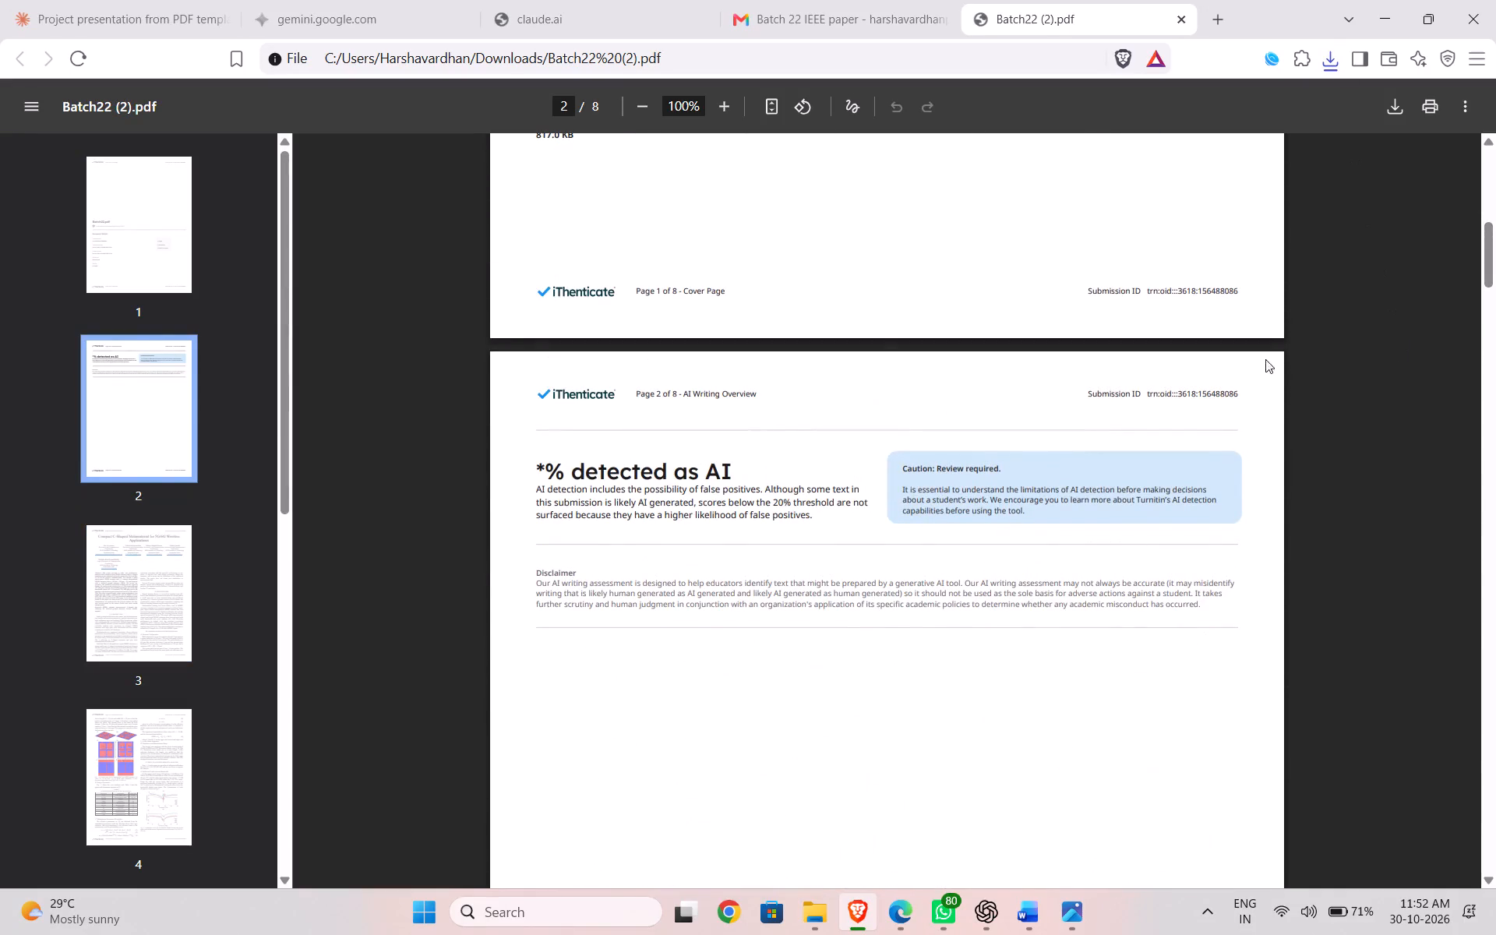
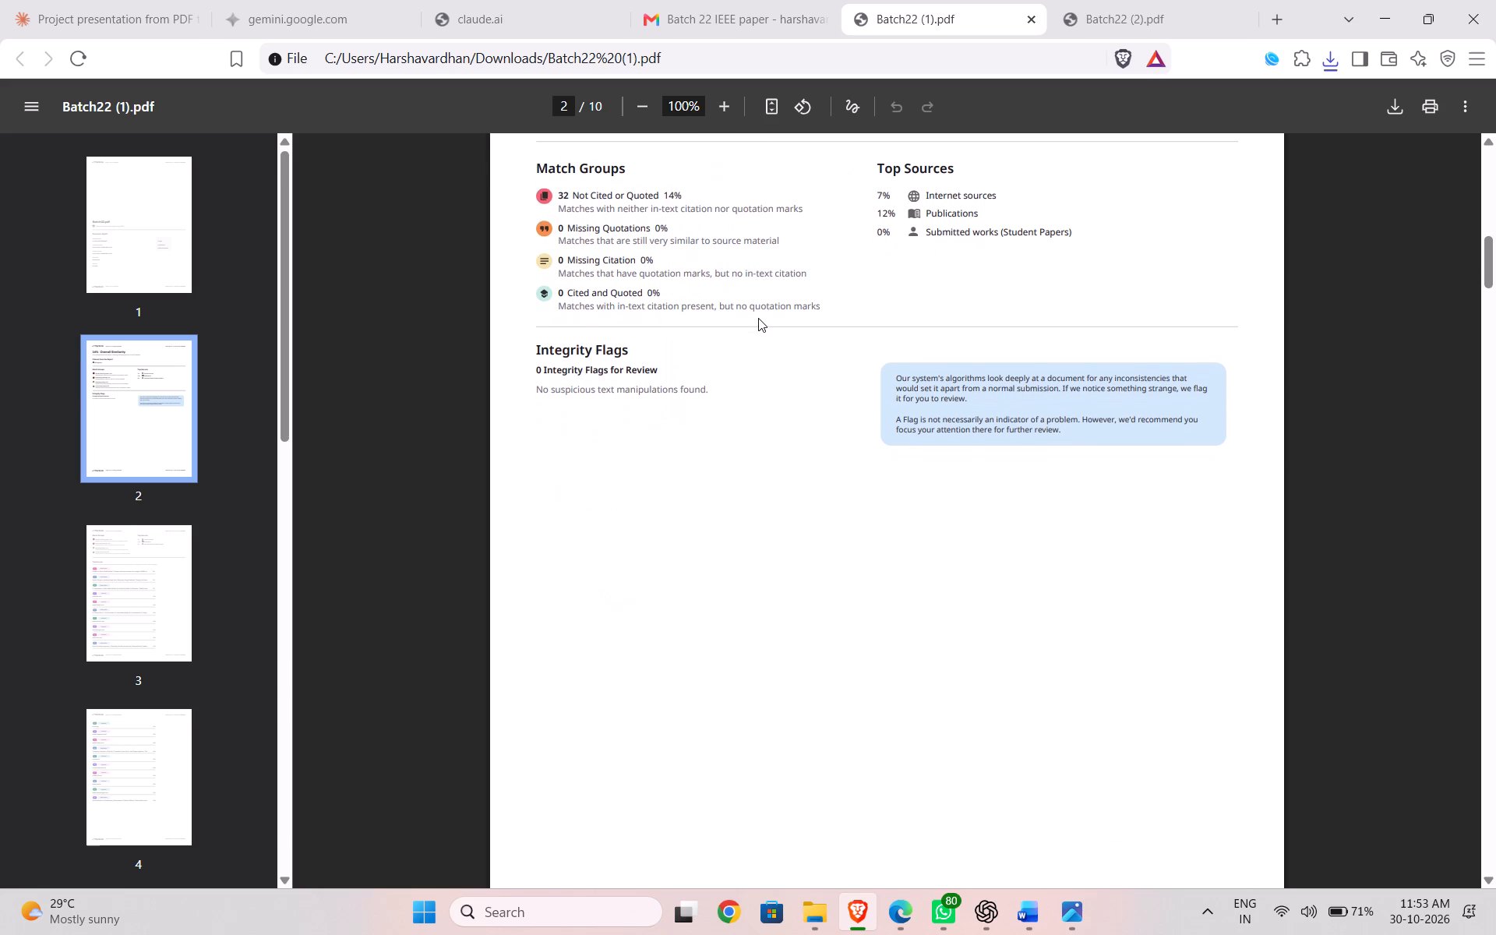
Review the iThenticate report Batch22 (1).pdf, examining the match groups, top sources and highlighted passages through the paper's tables, figures and references.
{"action": "scroll", "coordinate": [758, 318], "scroll_direction": "down", "scroll_amount": 3}
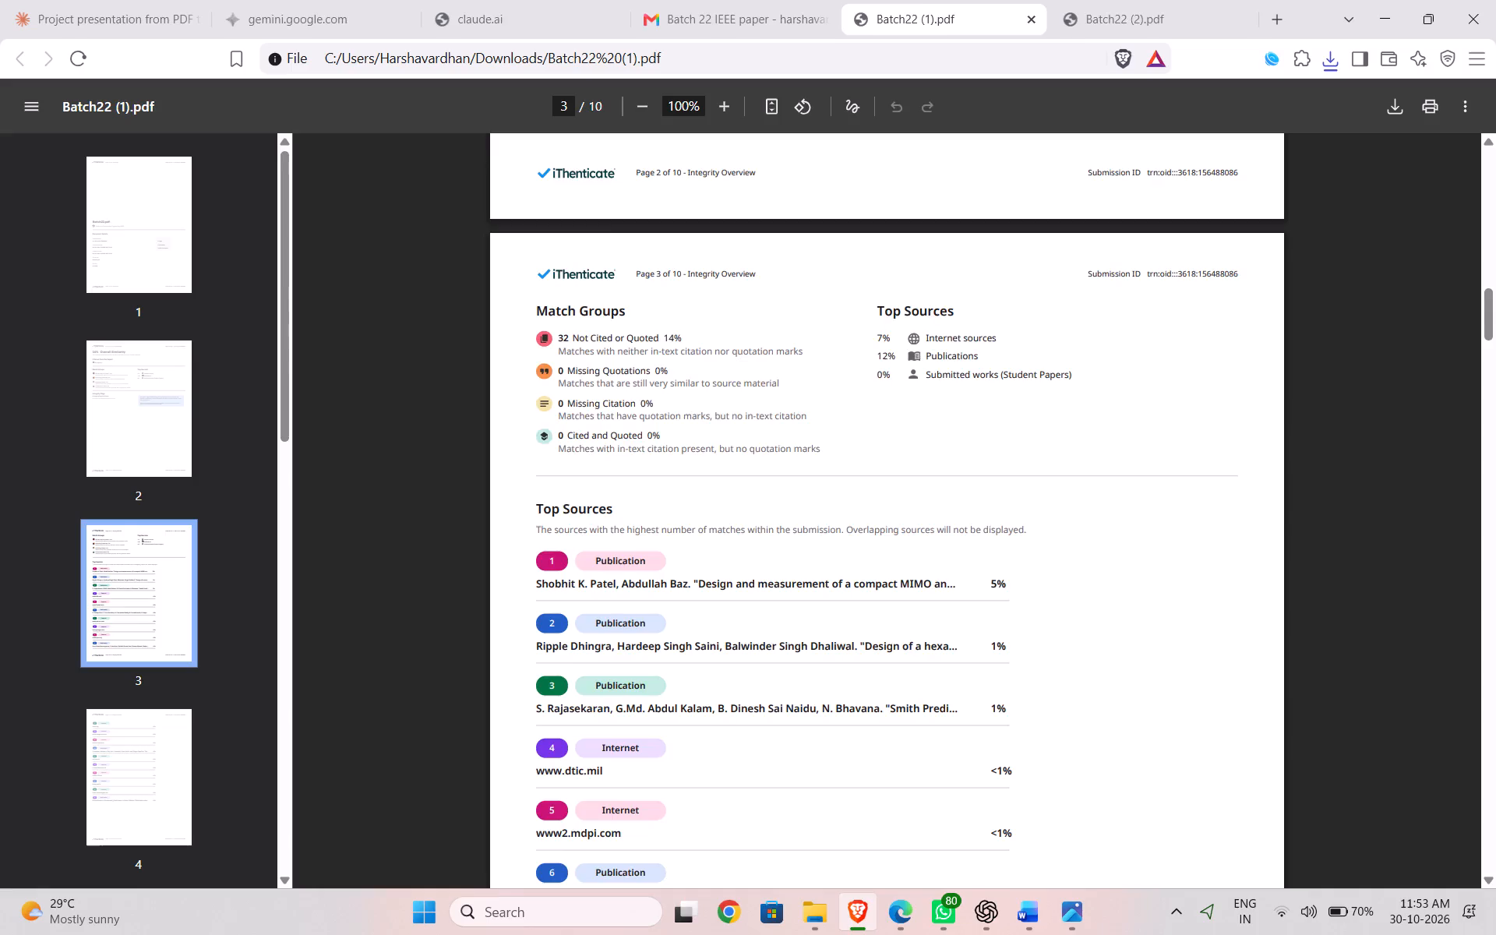
{"action": "scroll", "coordinate": [736, 366], "scroll_direction": "down", "scroll_amount": 9}
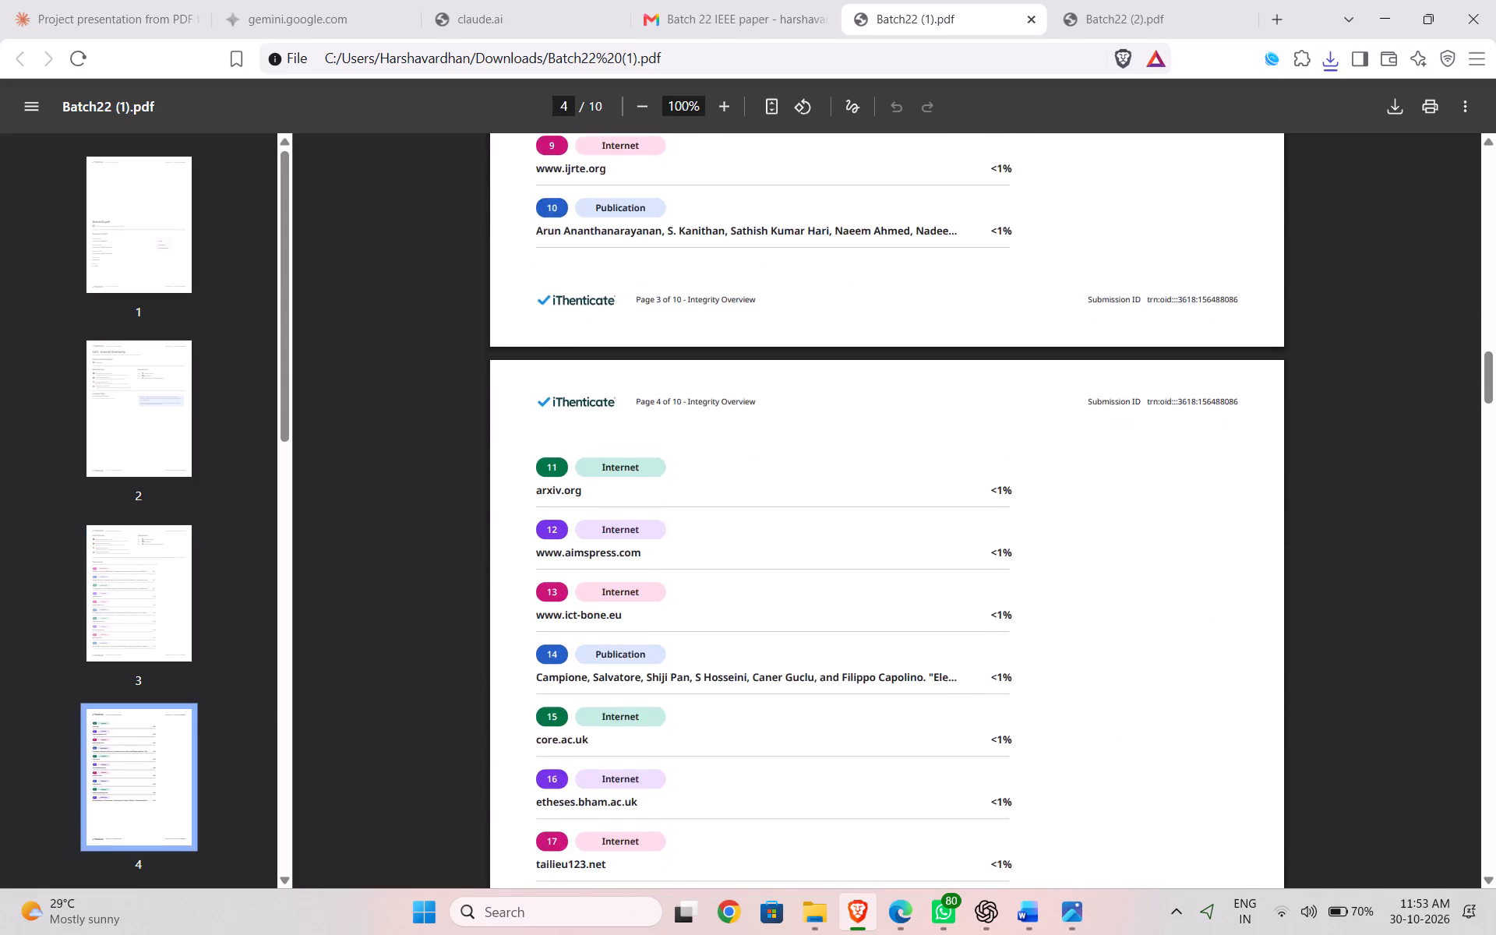
{"action": "scroll", "coordinate": [736, 366], "scroll_direction": "down", "scroll_amount": 9}
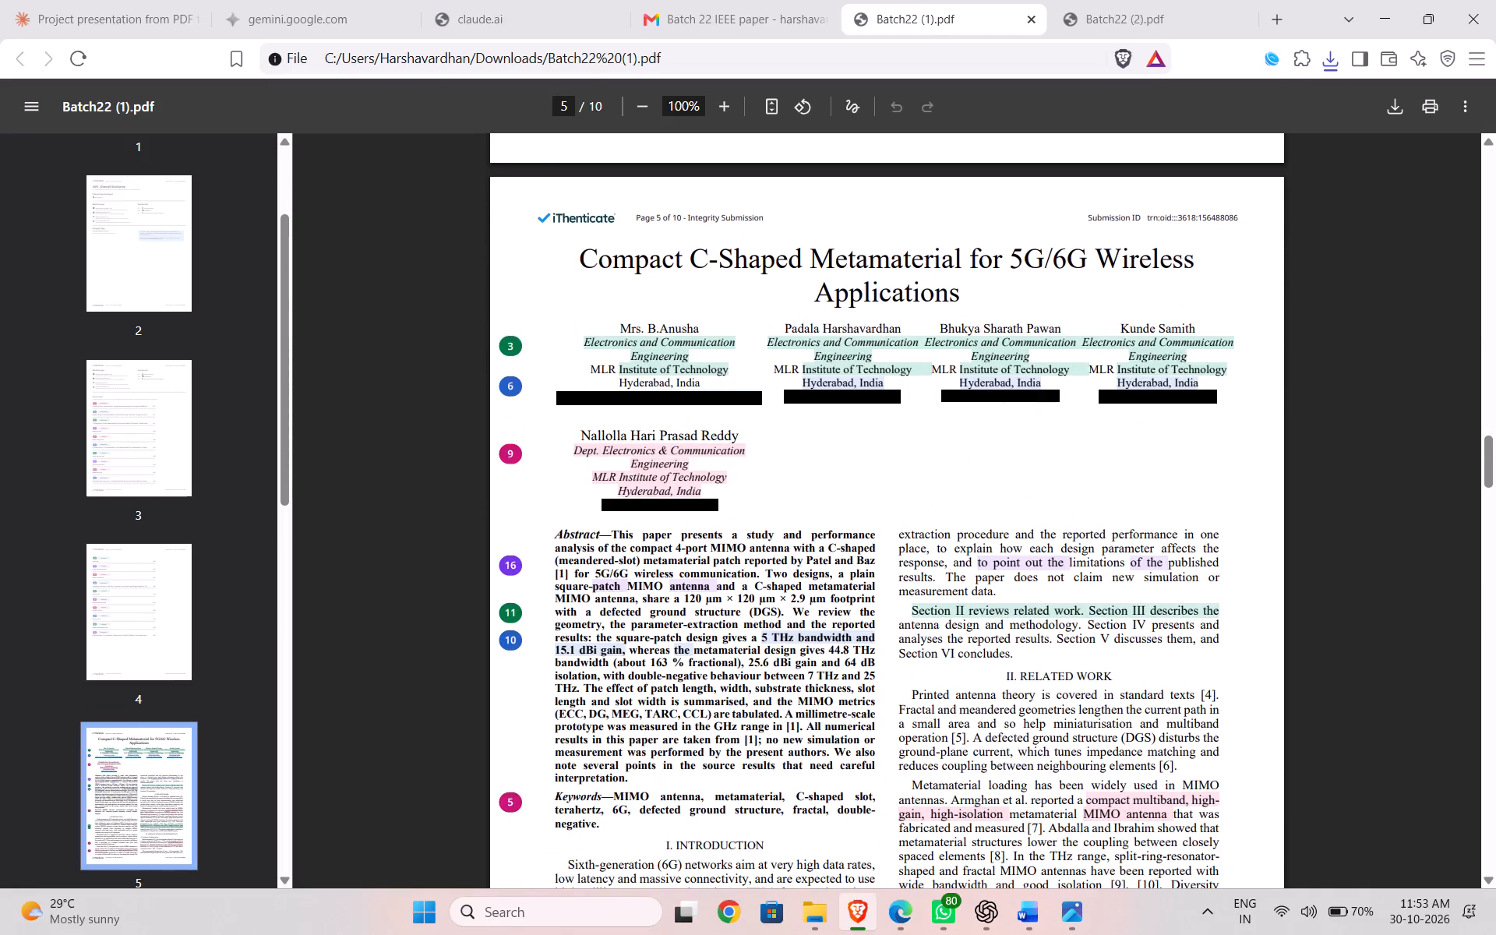
{"action": "scroll", "coordinate": [736, 366], "scroll_direction": "down", "scroll_amount": 7}
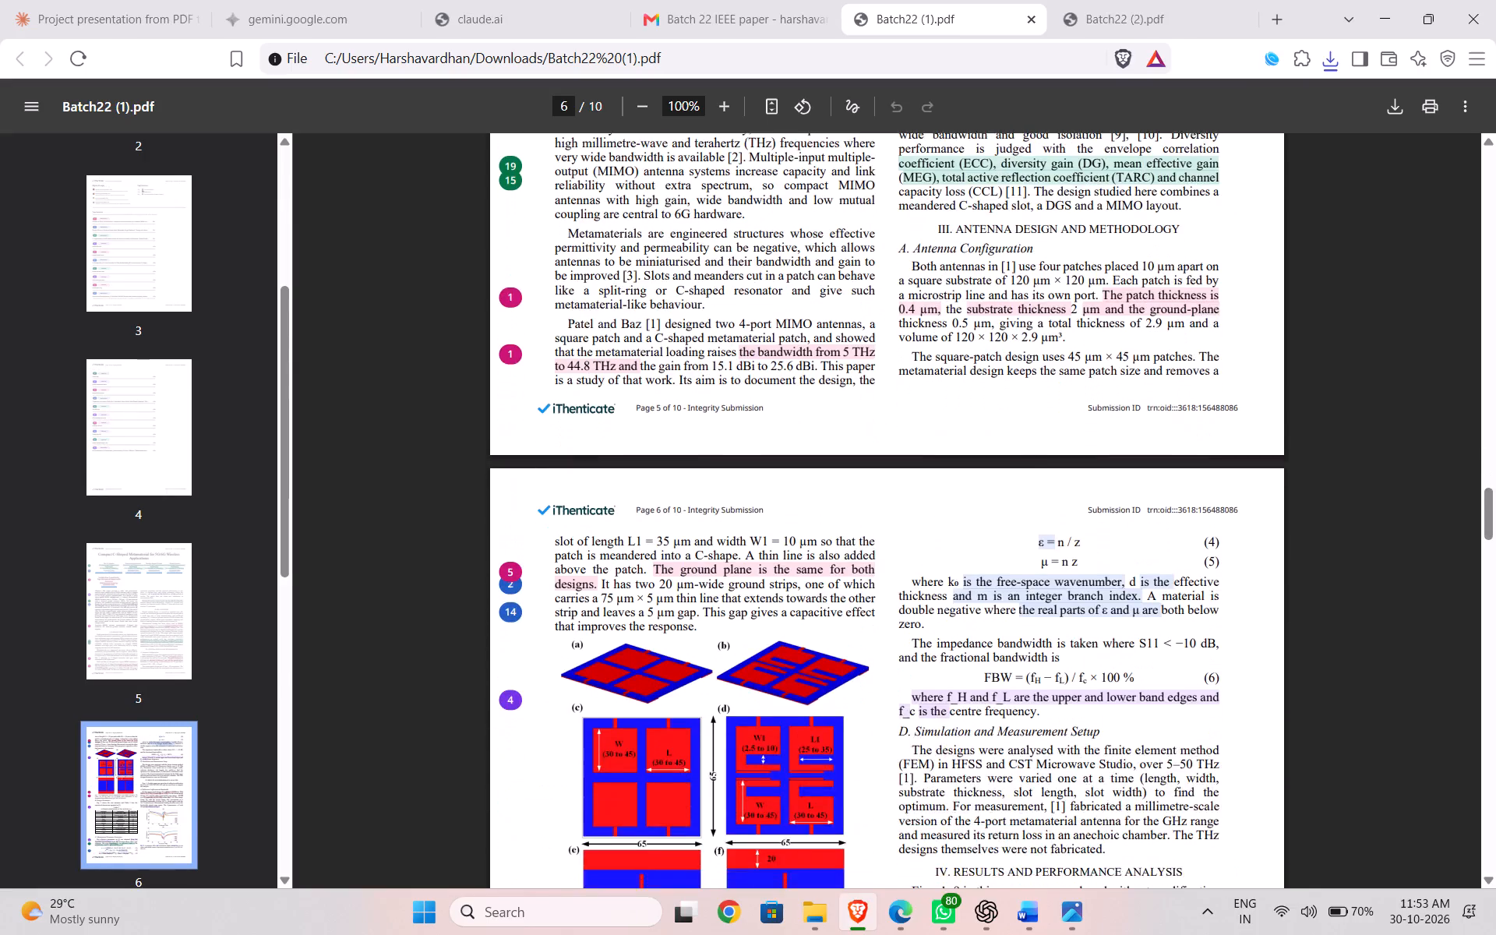
{"action": "scroll", "coordinate": [736, 366], "scroll_direction": "down", "scroll_amount": 11}
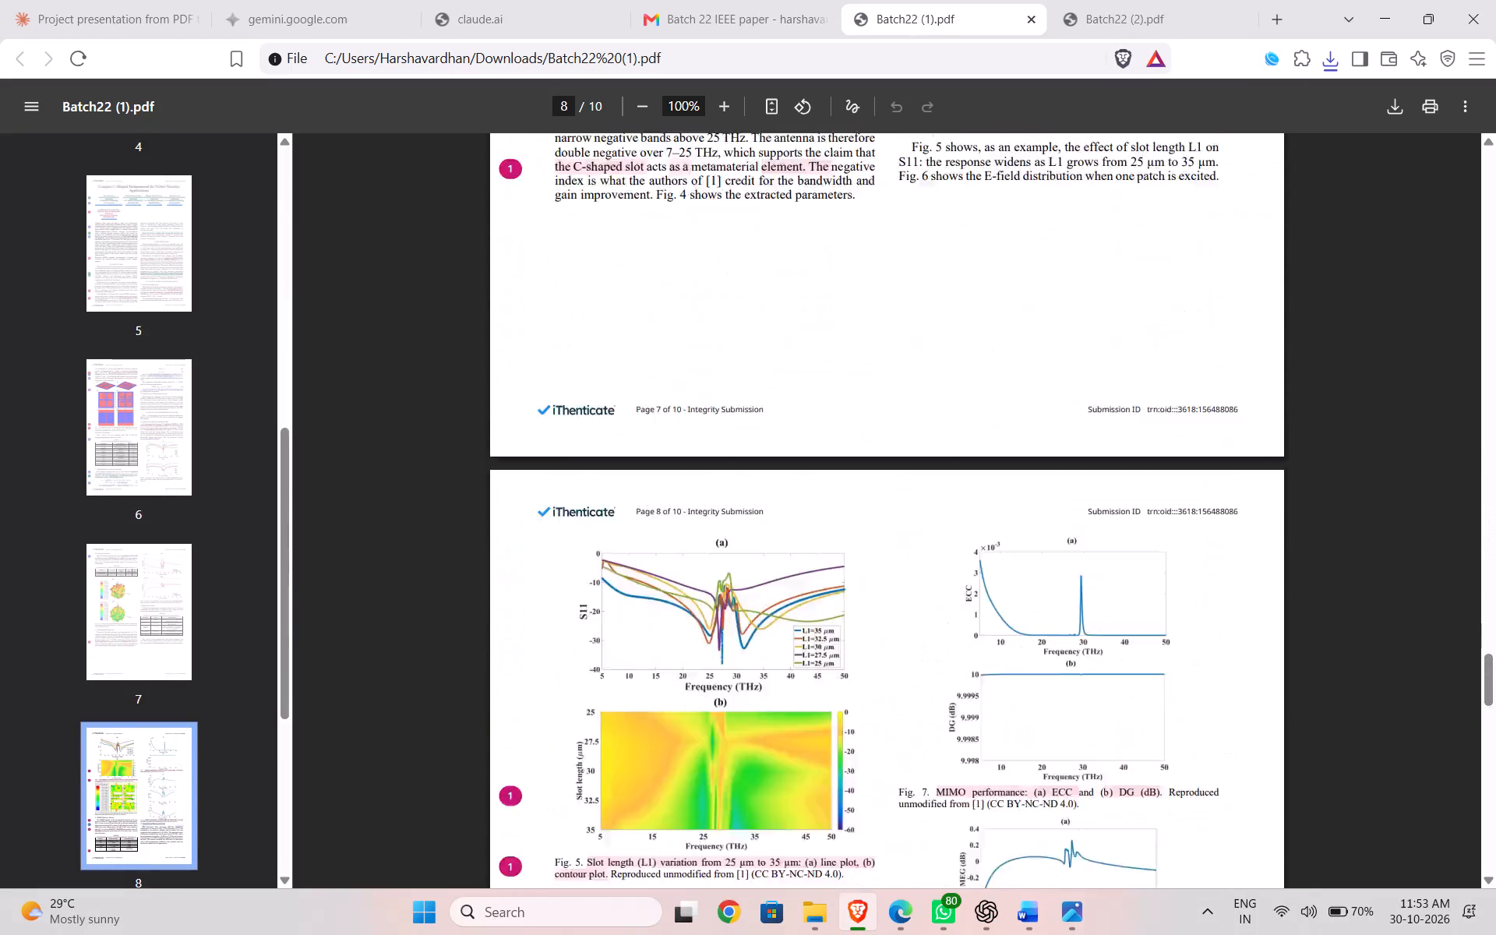
{"action": "scroll", "coordinate": [736, 366], "scroll_direction": "down", "scroll_amount": 6}
{"action": "scroll", "coordinate": [736, 366], "scroll_direction": "up", "scroll_amount": 5}
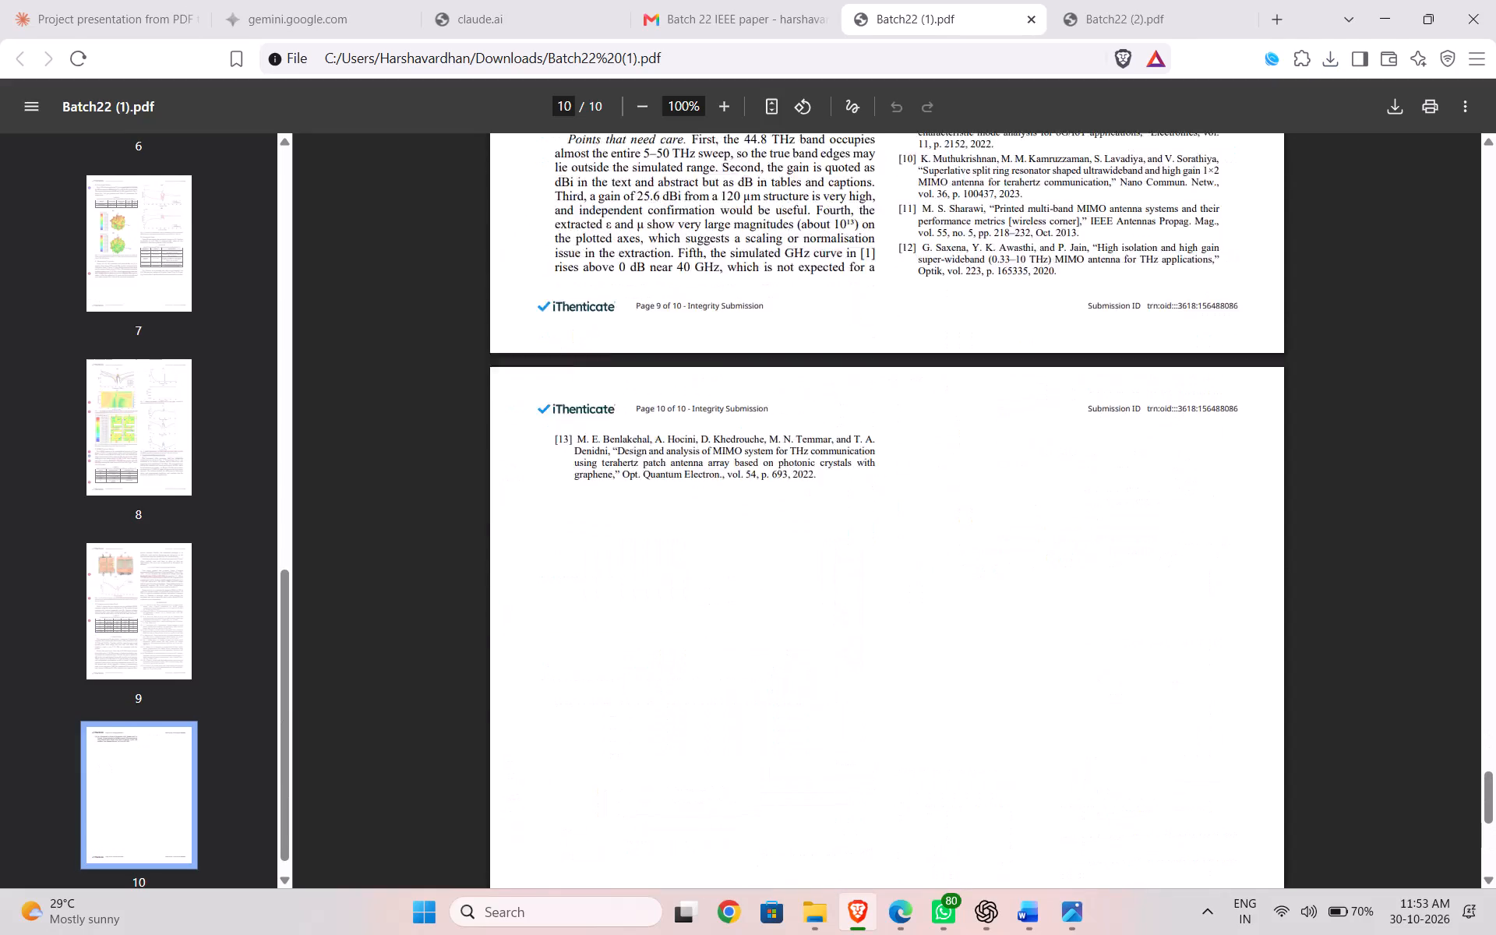
{"action": "scroll", "coordinate": [736, 366], "scroll_direction": "up", "scroll_amount": 2}
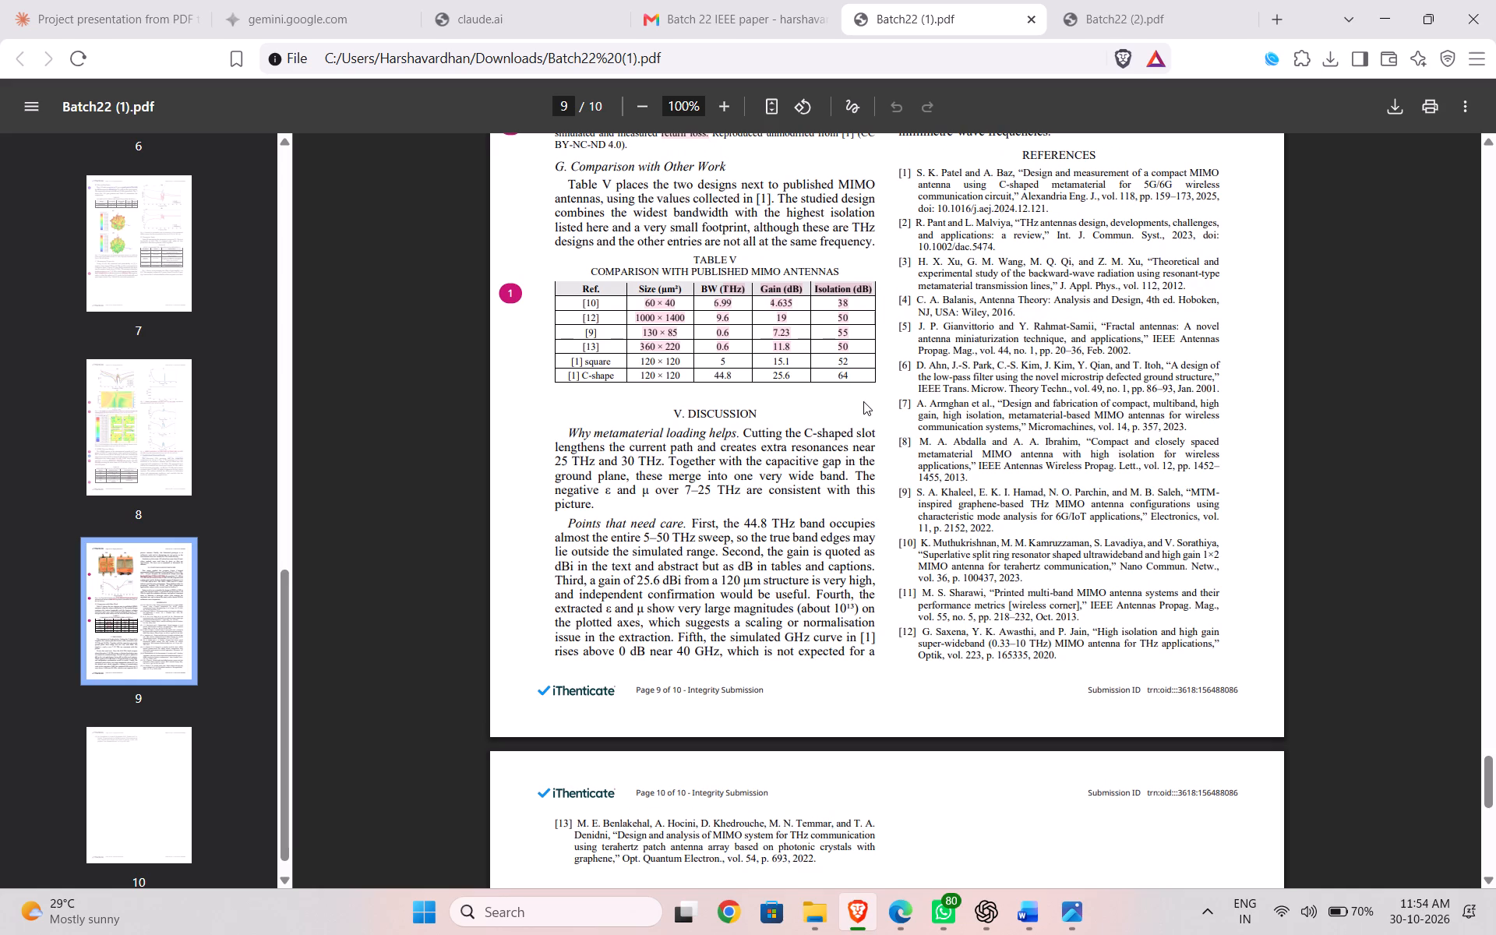
{"action": "scroll", "coordinate": [863, 401], "scroll_direction": "up", "scroll_amount": 3}
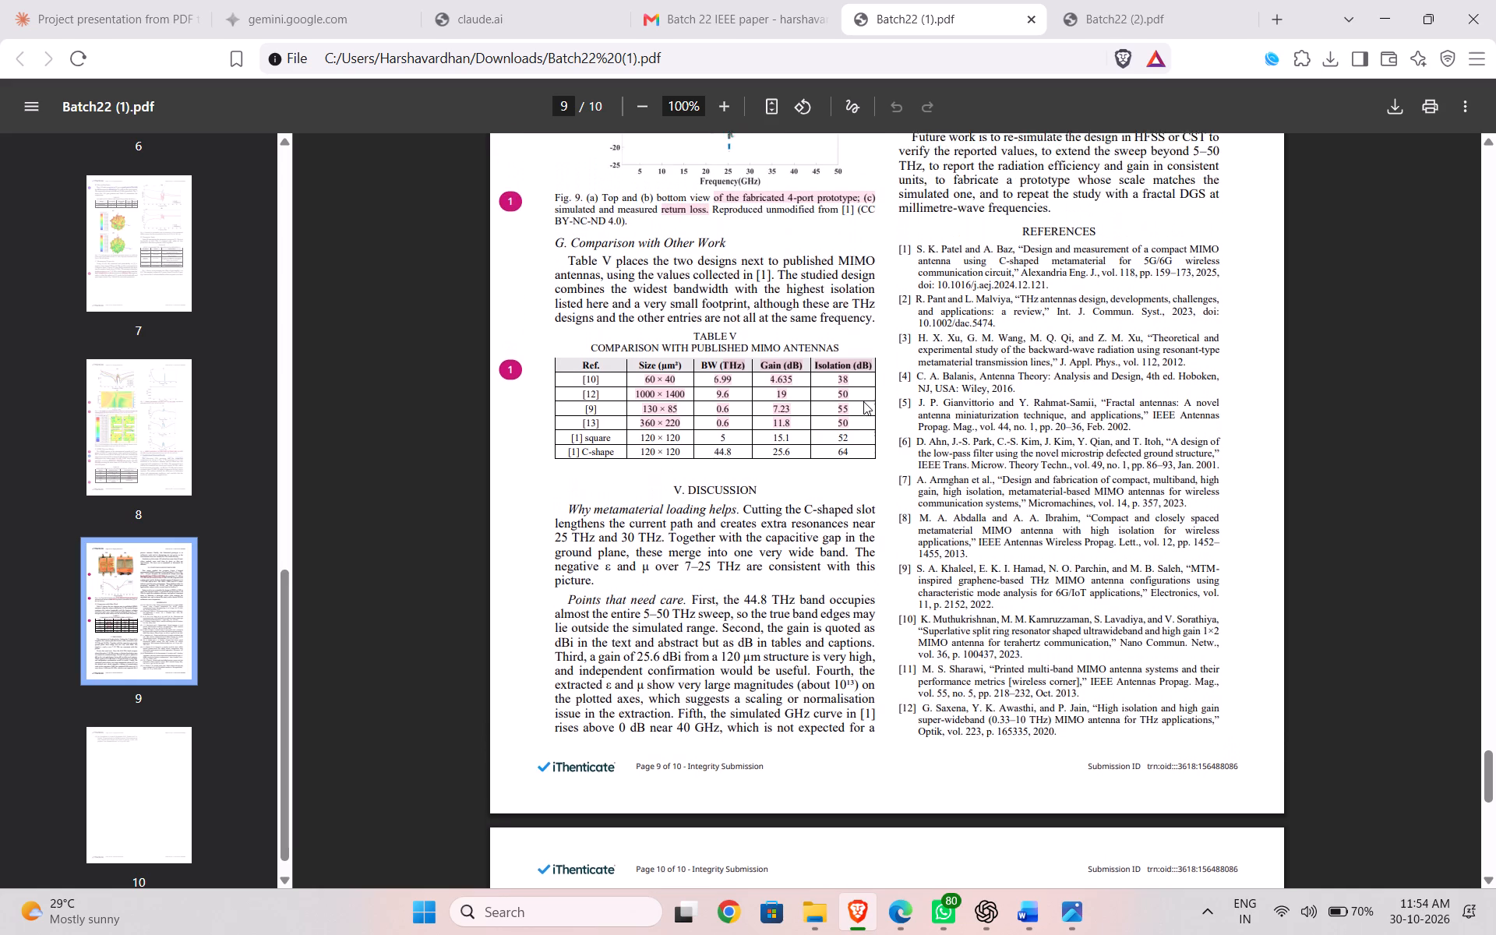
Look back through the Batch22 (1).pdf similarity report, from the comparison table and references to the match groups and top sources overview.
{"action": "scroll", "coordinate": [863, 401], "scroll_direction": "up", "scroll_amount": 7}
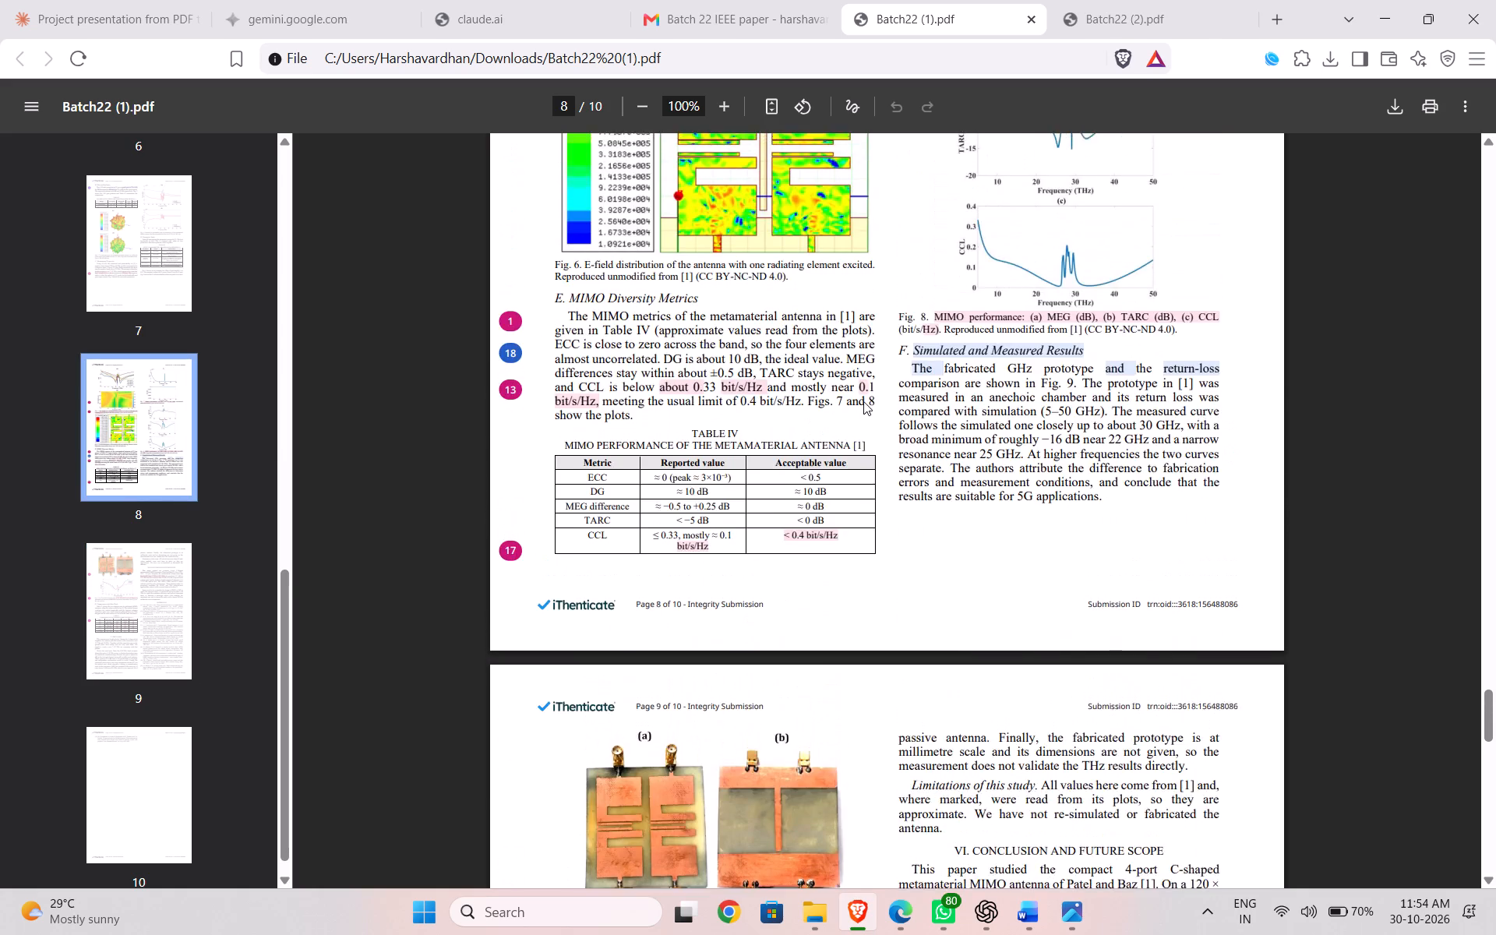
{"action": "scroll", "coordinate": [863, 401], "scroll_direction": "up", "scroll_amount": 8}
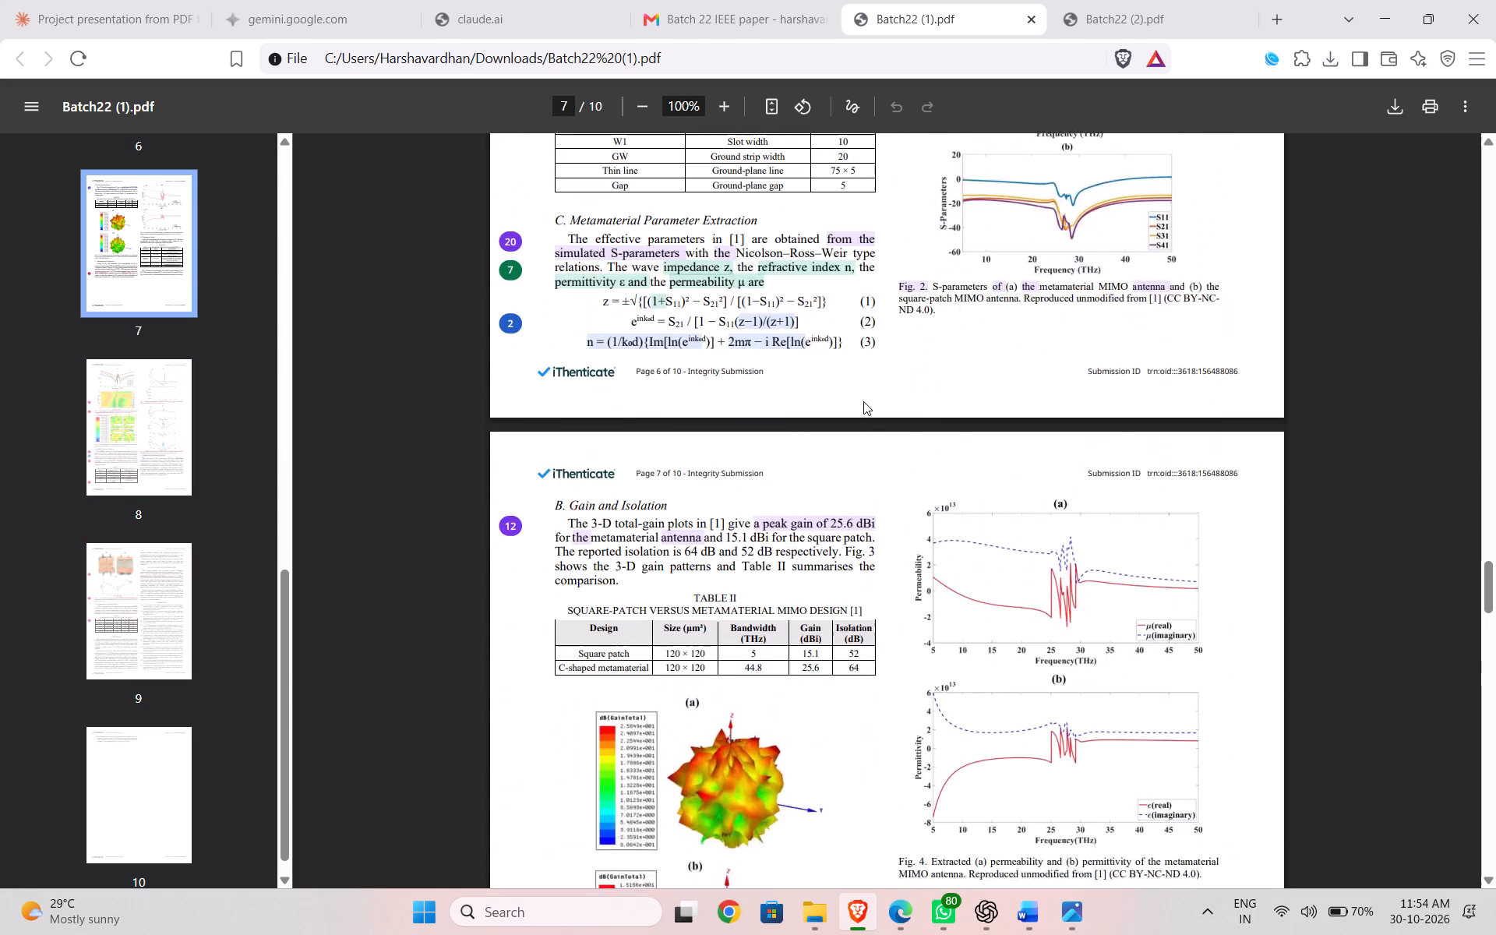
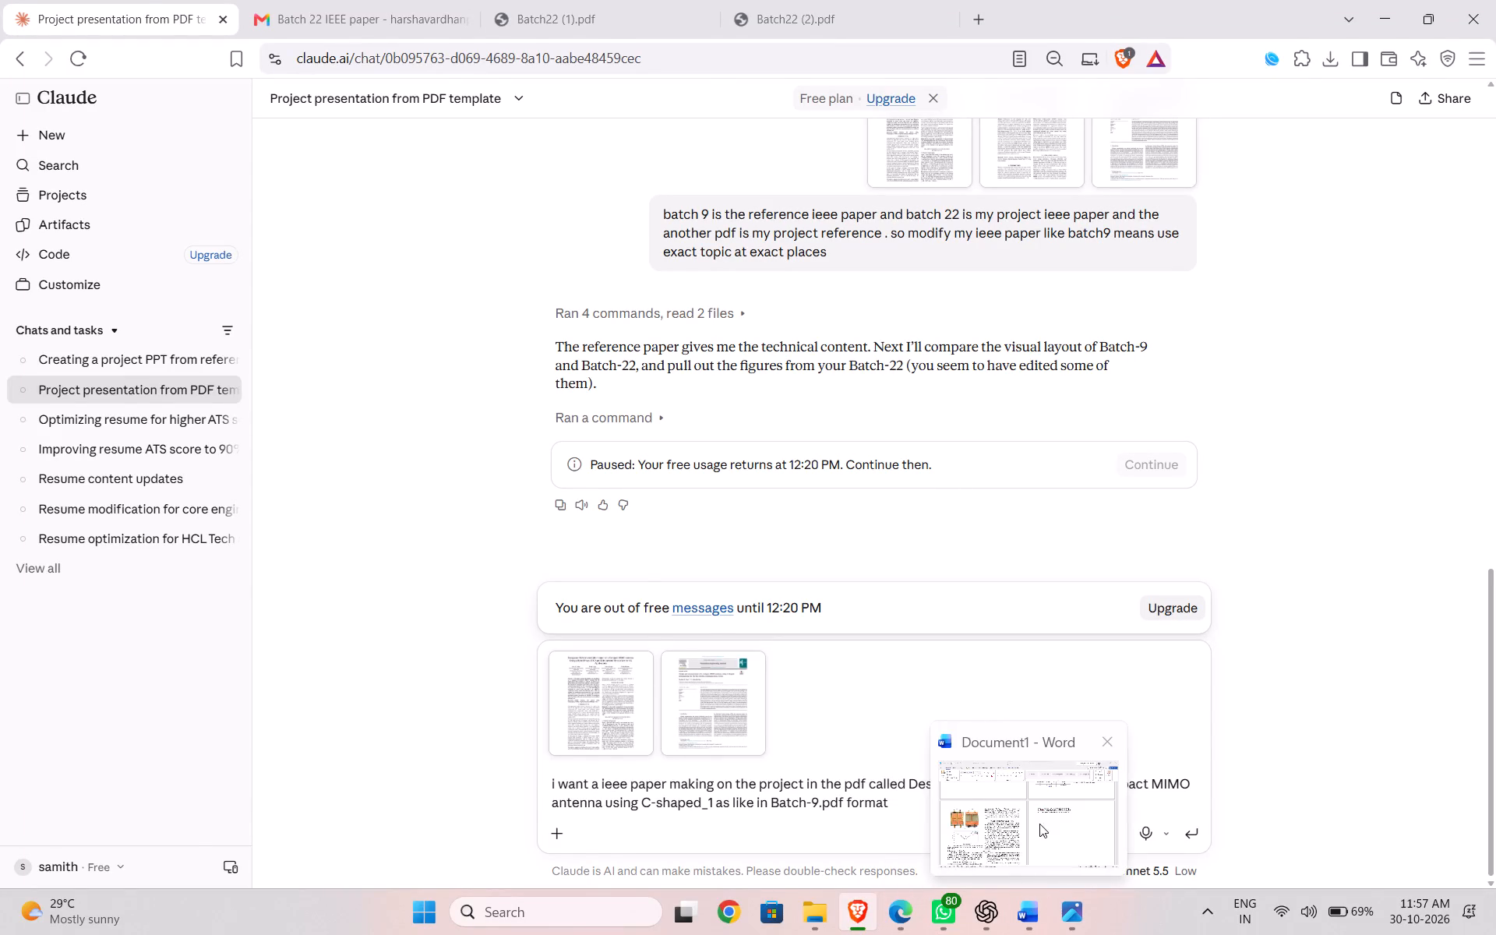
Switch to Document1 in Word and review the paper from the title page through the antenna design, results figures and MIMO diversity metrics.
{"action": "left_click", "coordinate": [1037, 815]}
{"action": "scroll", "coordinate": [420, 314], "scroll_direction": "up", "scroll_amount": 15}
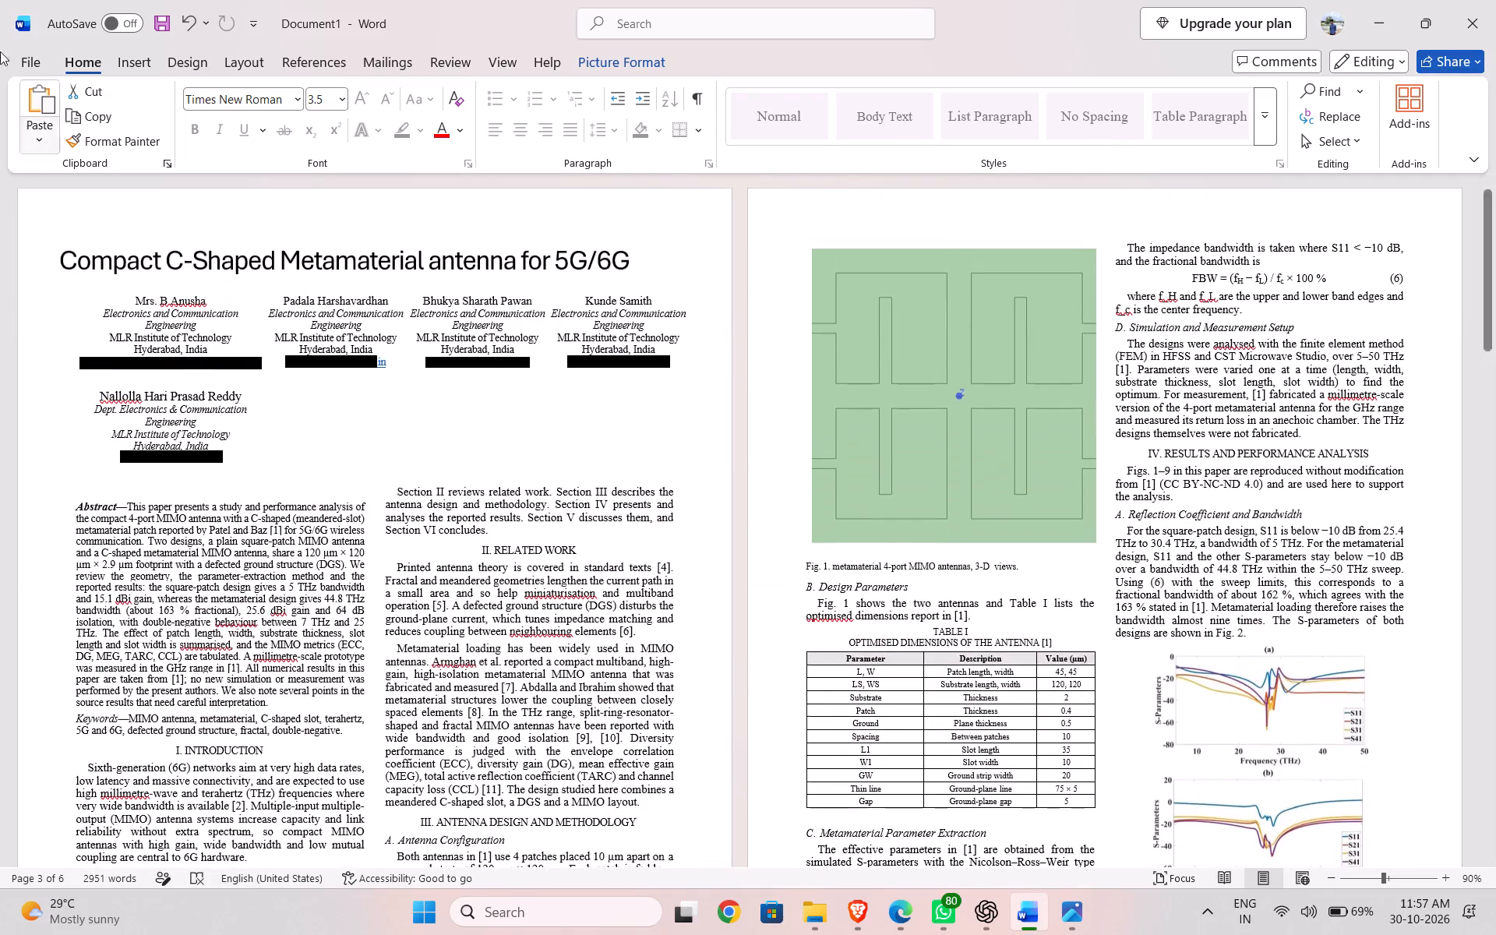
{"action": "left_click", "coordinate": [34, 62]}
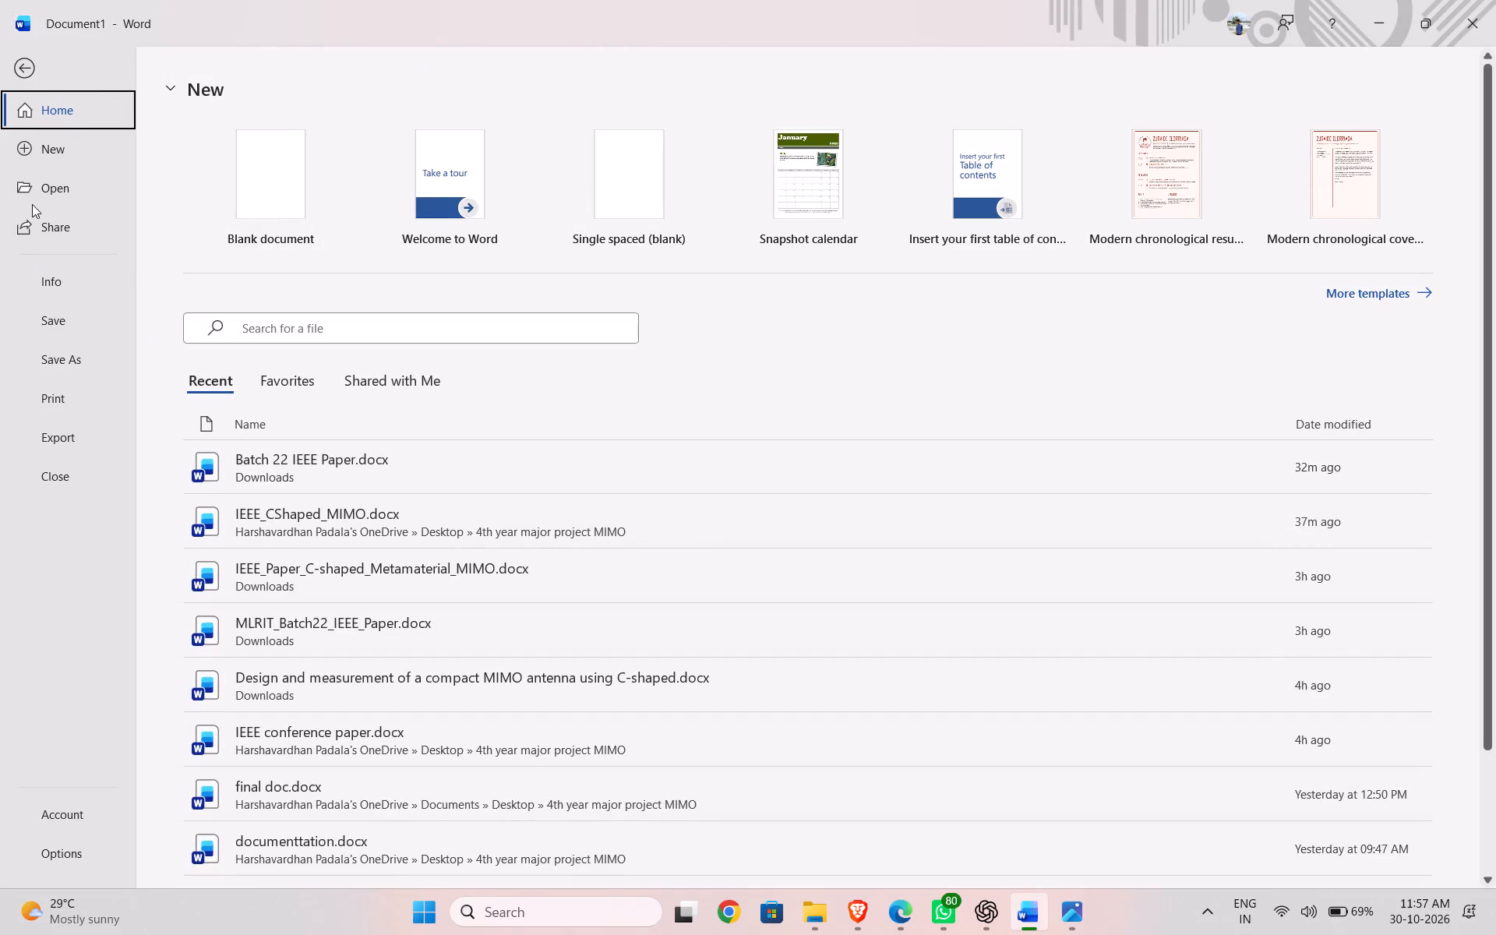
{"action": "left_click", "coordinate": [27, 65]}
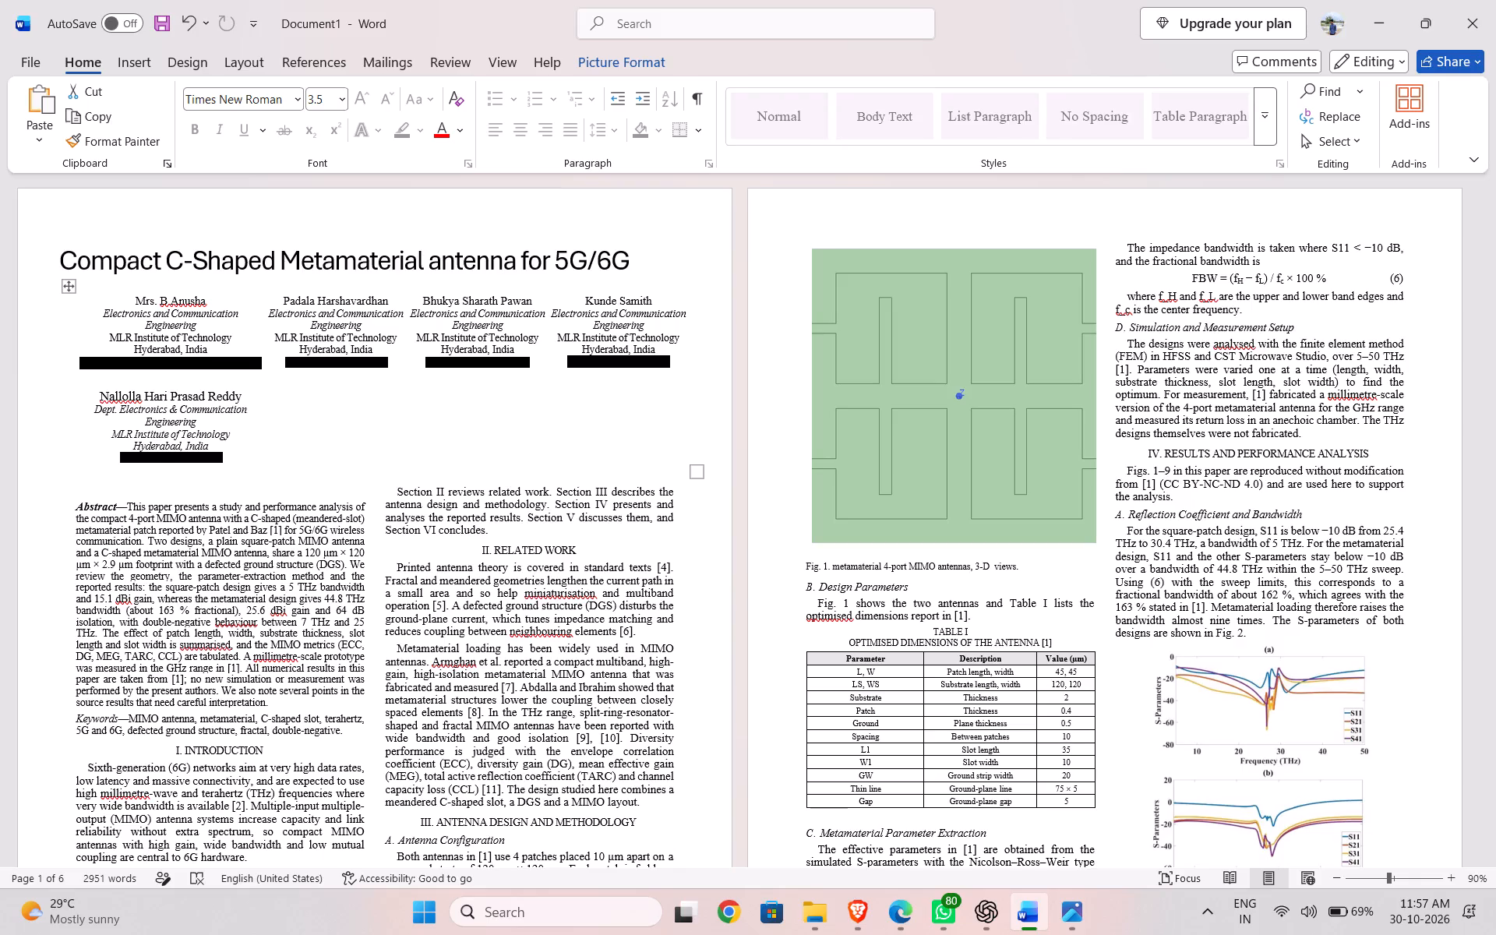
{"action": "scroll", "coordinate": [686, 335], "scroll_direction": "down", "scroll_amount": 1}
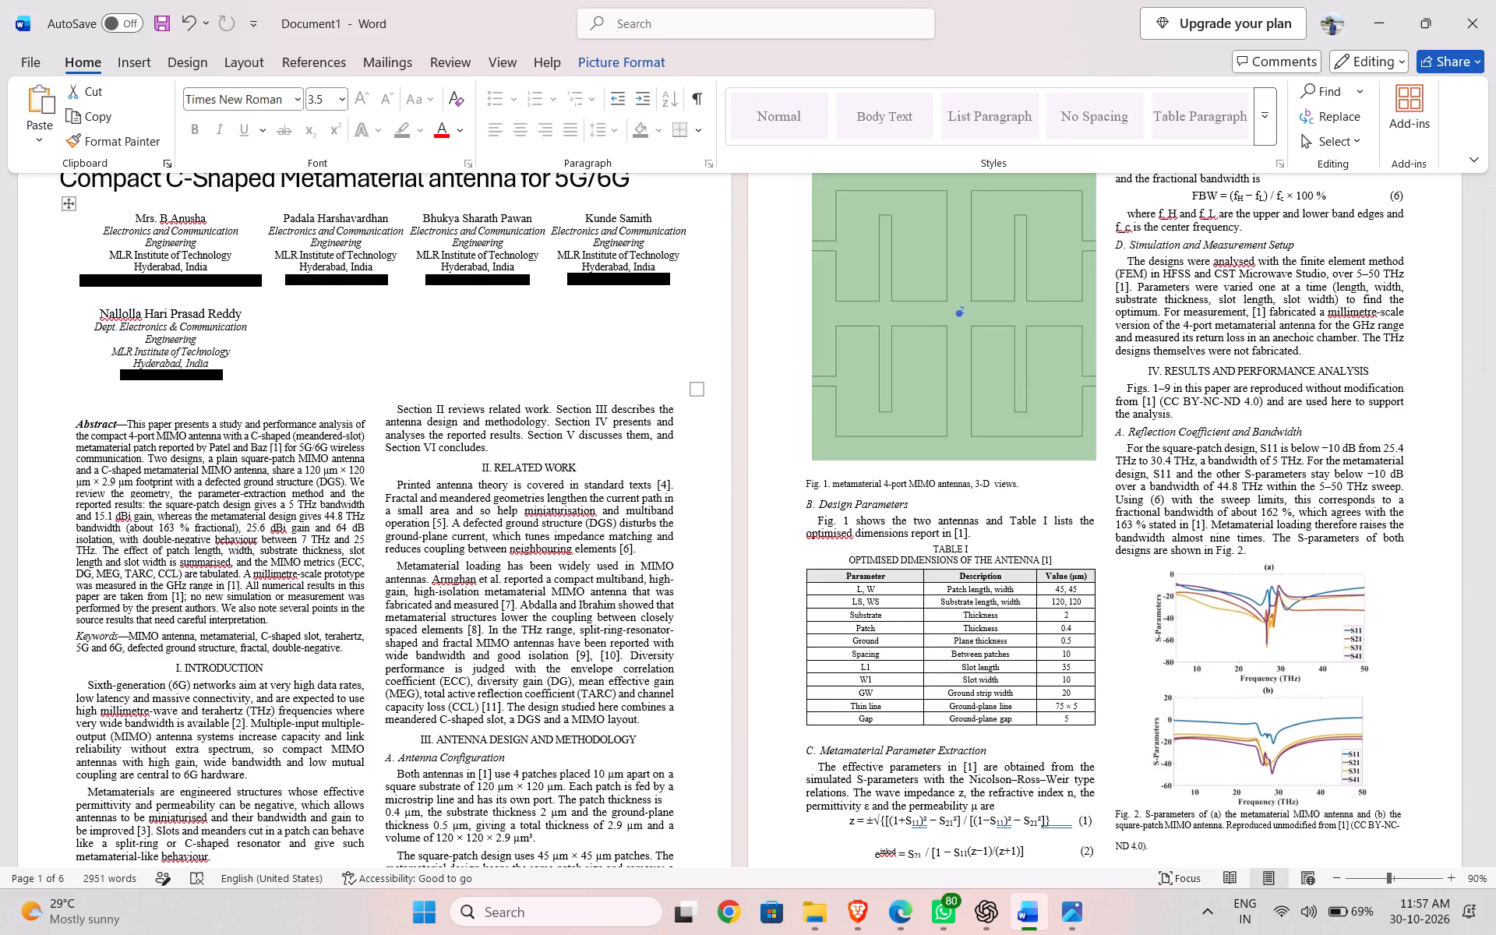
{"action": "left_click", "coordinate": [1004, 308]}
{"action": "scroll", "coordinate": [1004, 308], "scroll_direction": "down", "scroll_amount": 2}
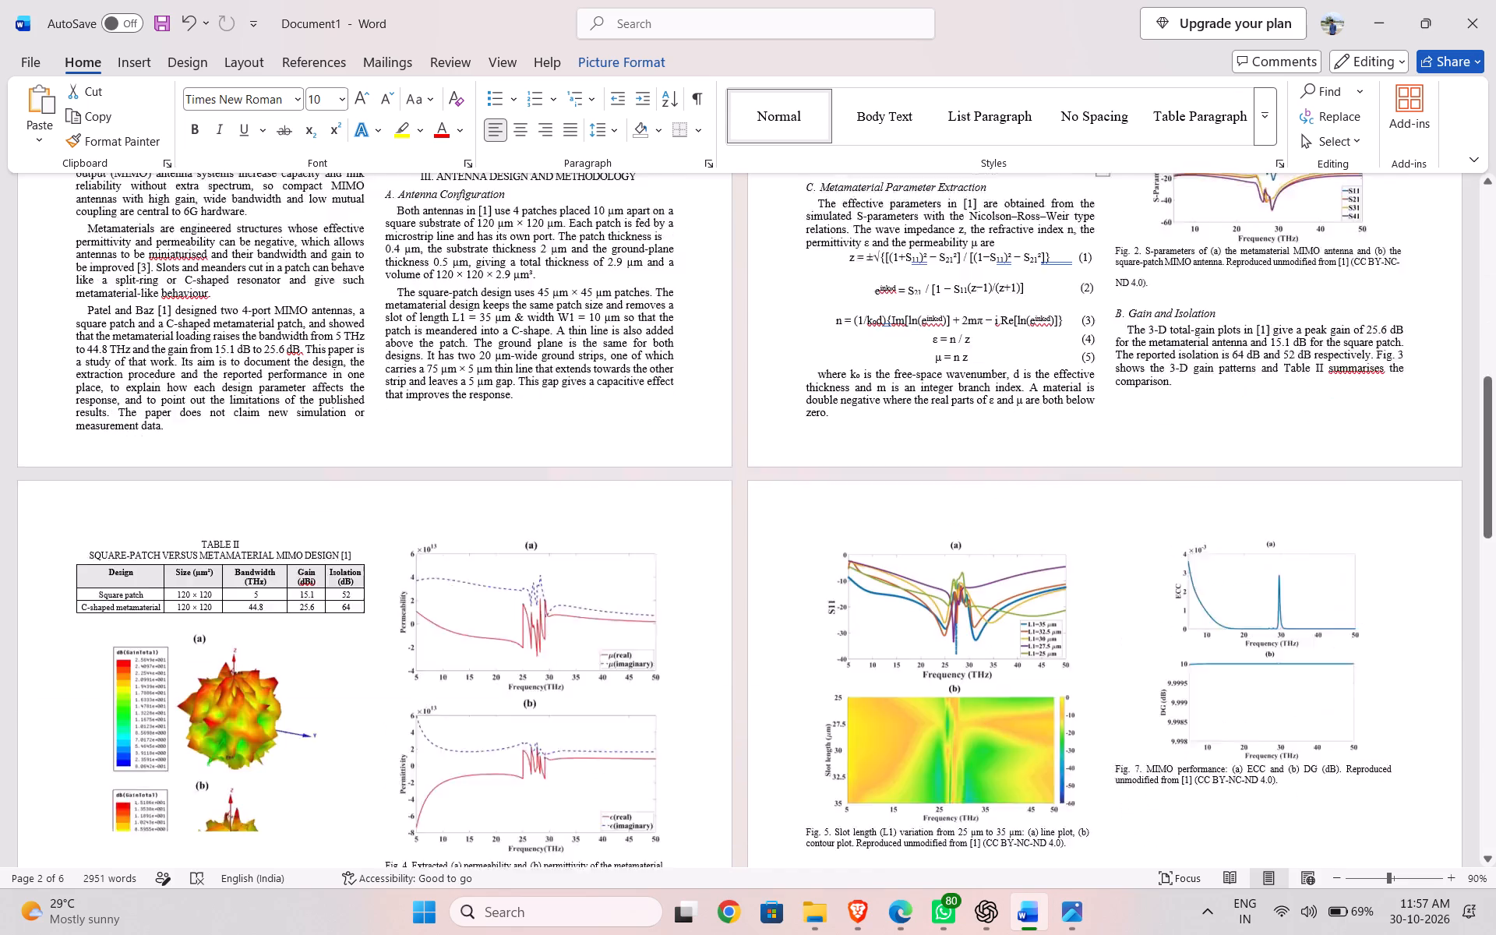
{"action": "scroll", "coordinate": [1004, 308], "scroll_direction": "down", "scroll_amount": 3}
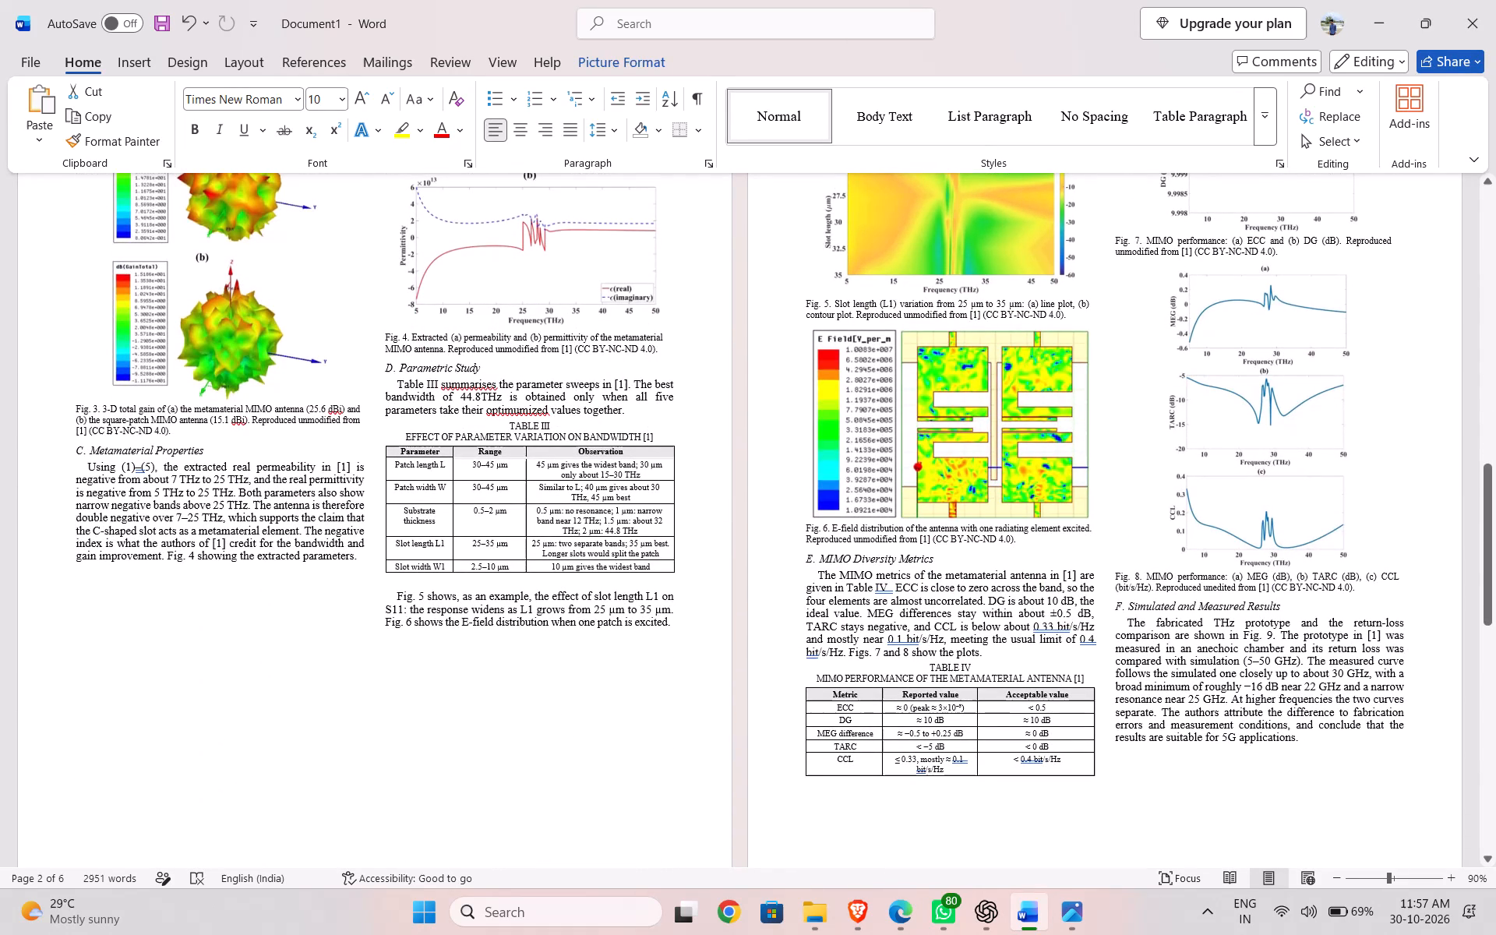